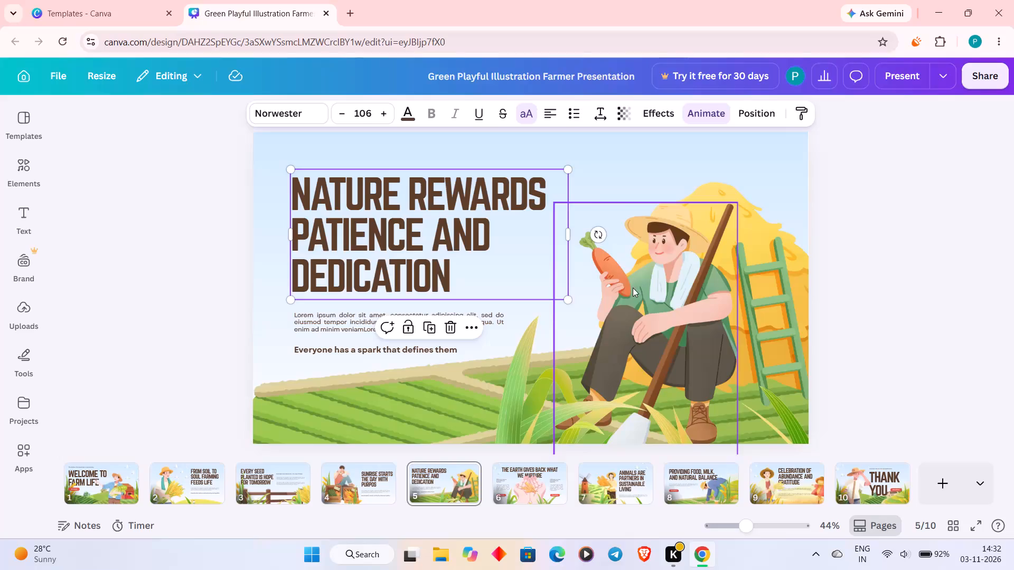
Move the seated farmer illustration on page 5 further right and slightly up, in front of the haystack.
drag(651, 244, 677, 220)
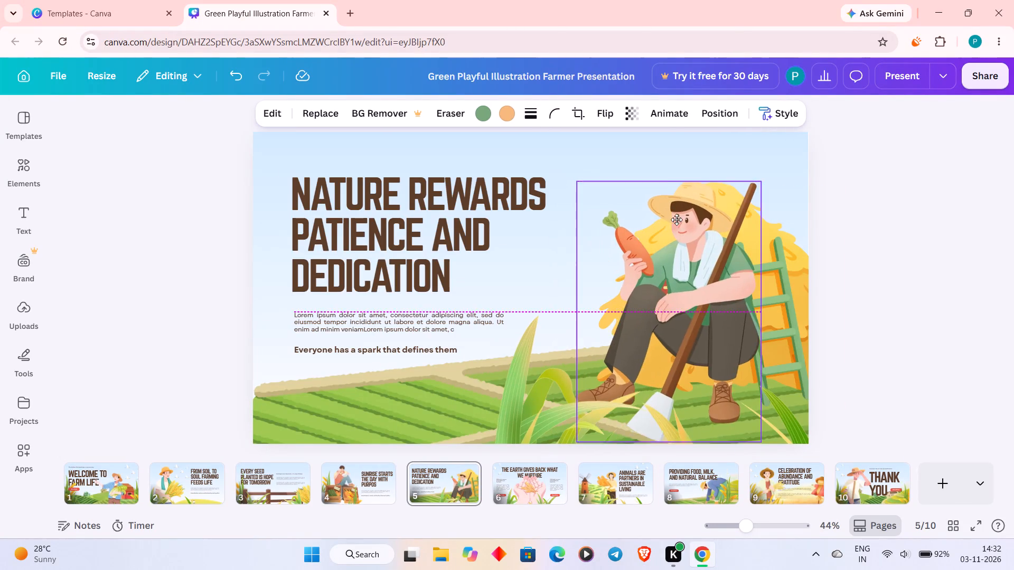
drag(677, 220, 693, 224)
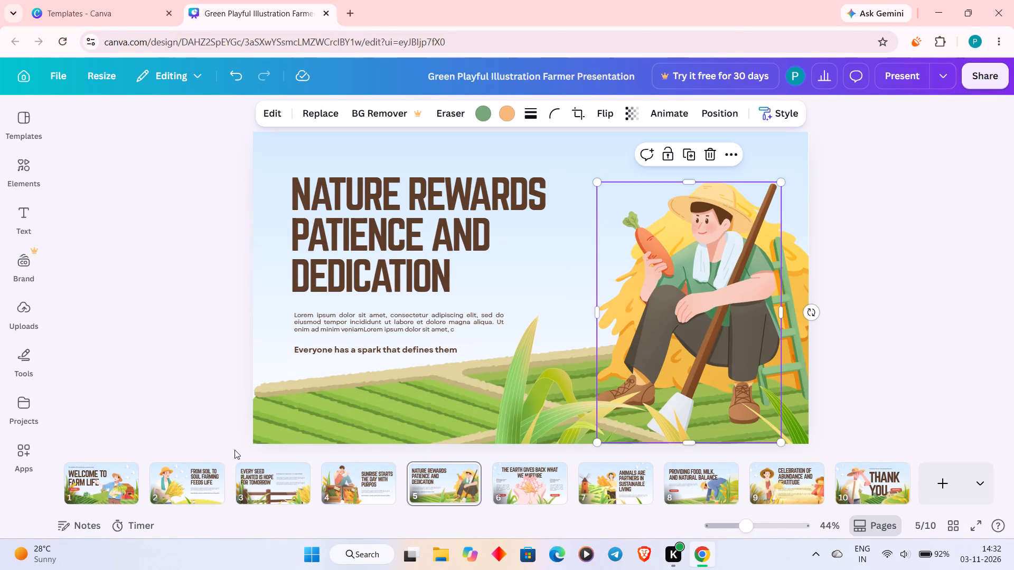
On page 2, move the farmer holding wheat upward so his hat sits near the page's top edge.
click(210, 461)
click(191, 478)
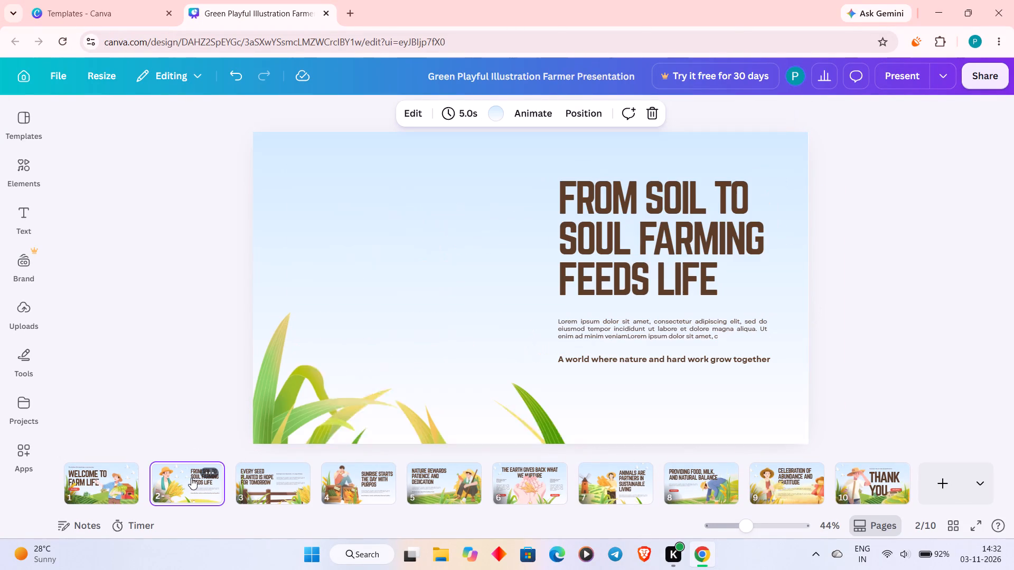
drag(405, 254, 398, 222)
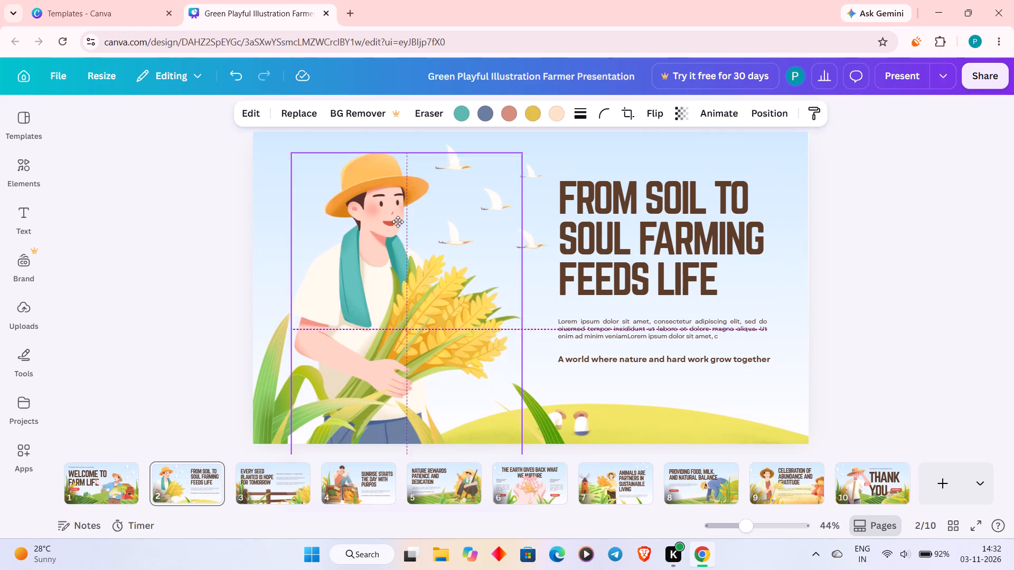
drag(398, 222, 397, 214)
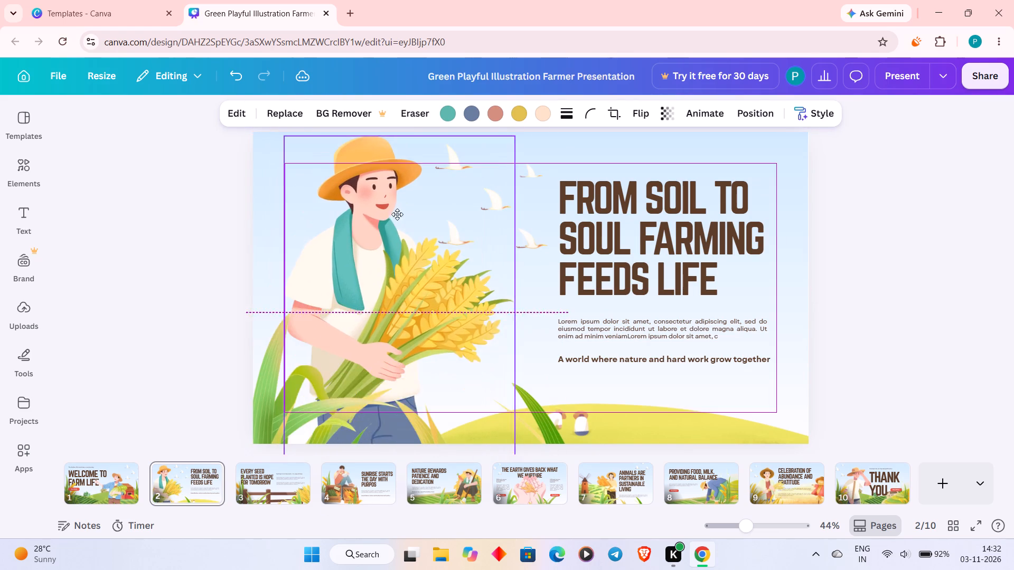
drag(397, 214, 399, 230)
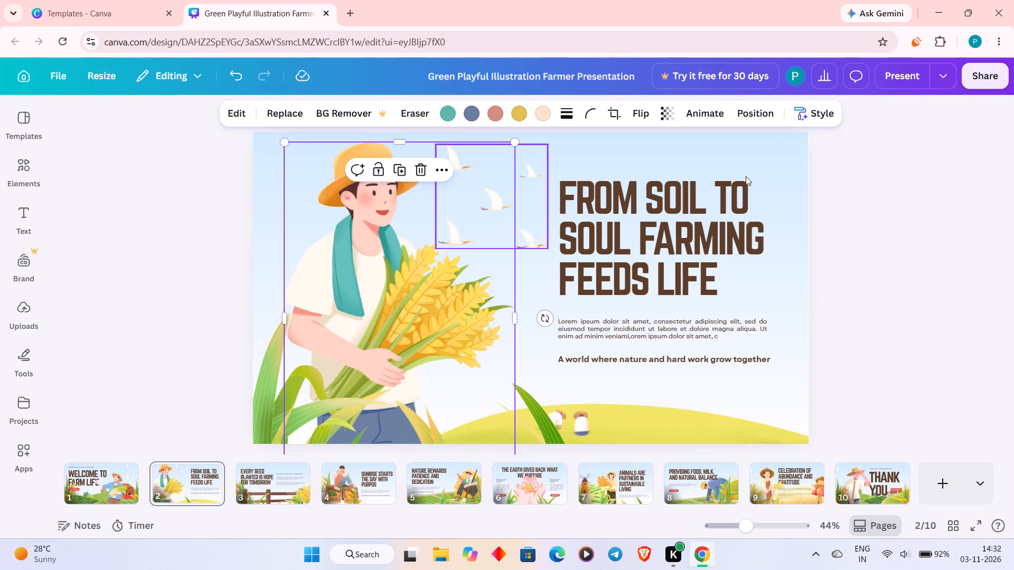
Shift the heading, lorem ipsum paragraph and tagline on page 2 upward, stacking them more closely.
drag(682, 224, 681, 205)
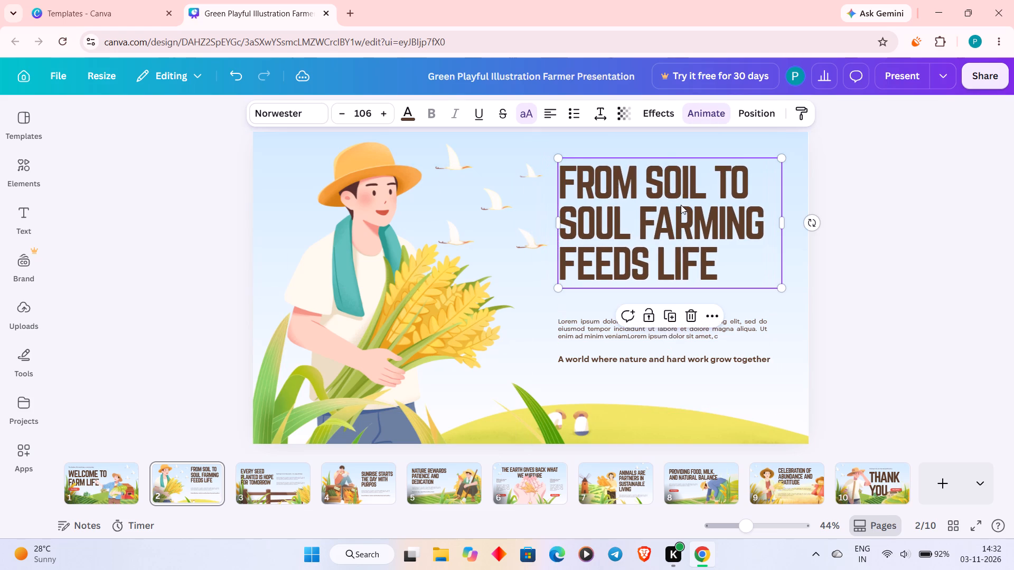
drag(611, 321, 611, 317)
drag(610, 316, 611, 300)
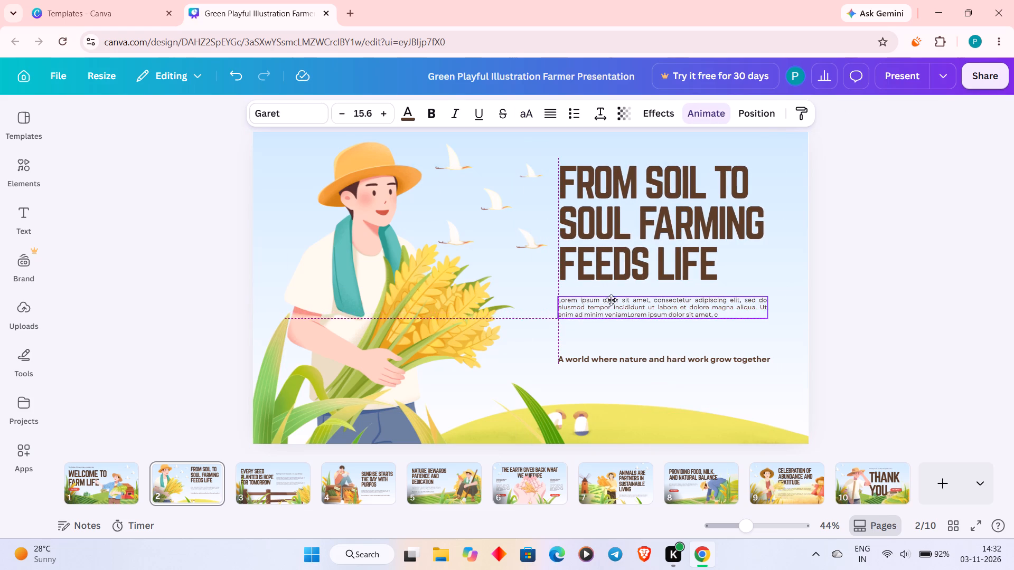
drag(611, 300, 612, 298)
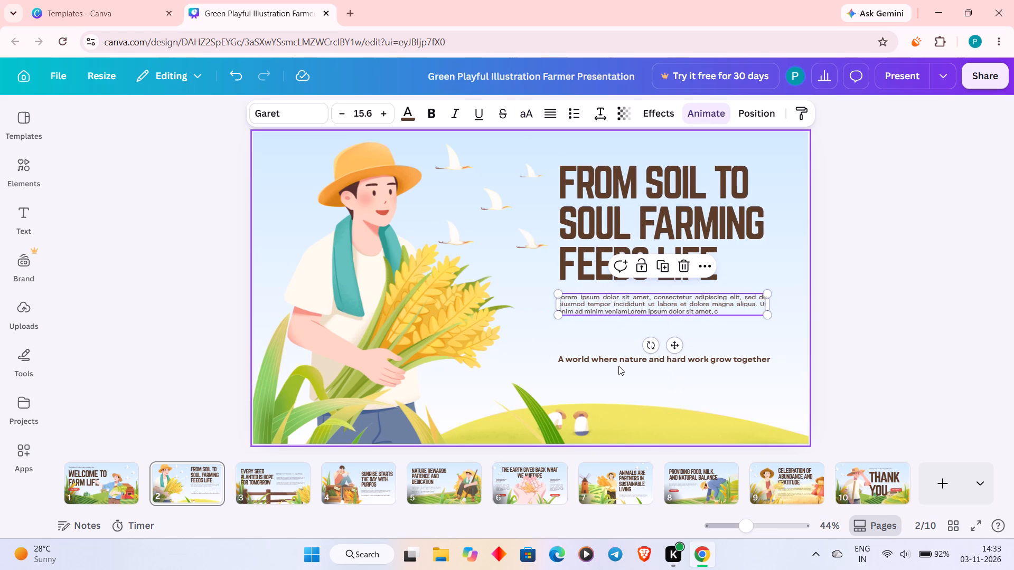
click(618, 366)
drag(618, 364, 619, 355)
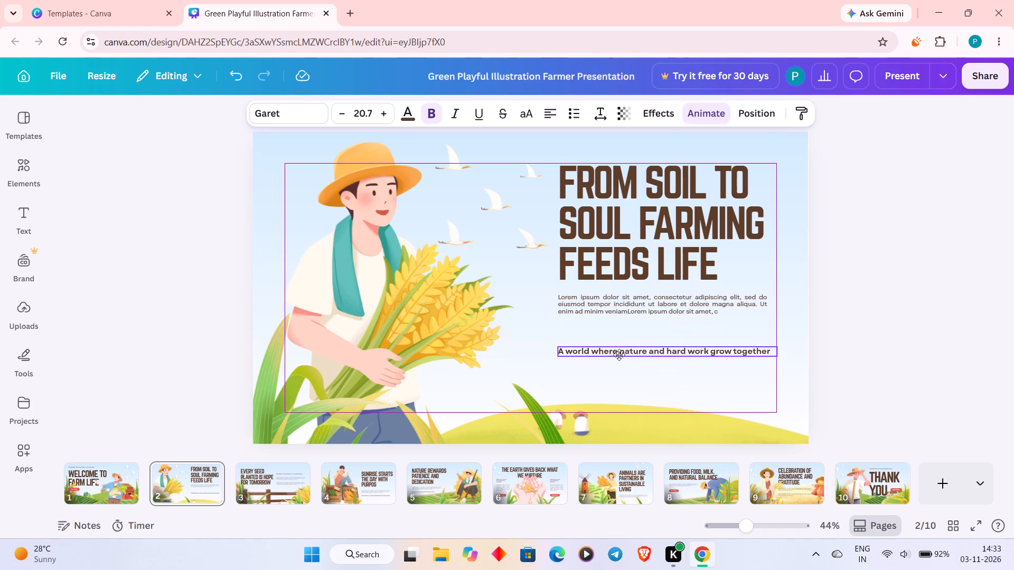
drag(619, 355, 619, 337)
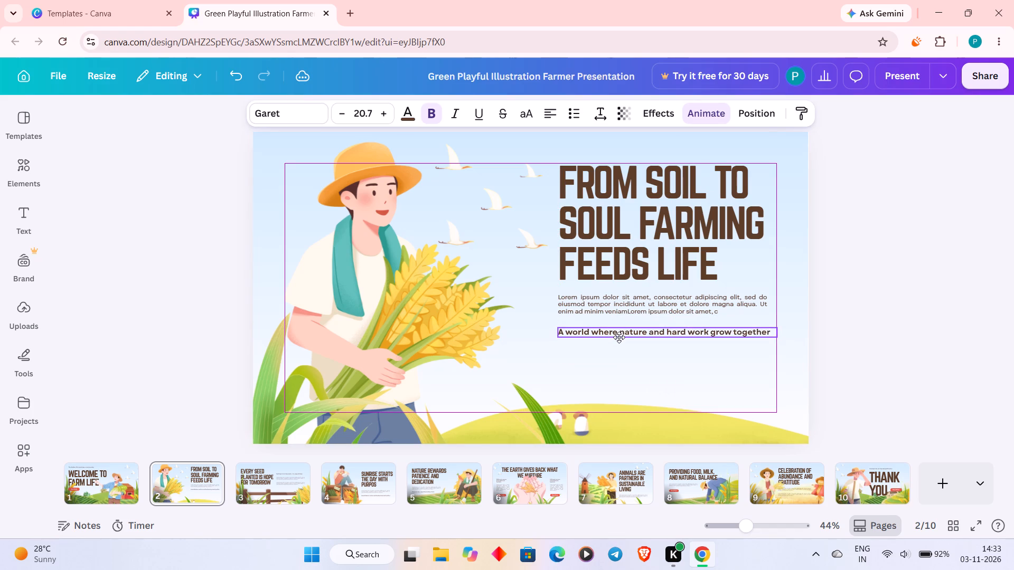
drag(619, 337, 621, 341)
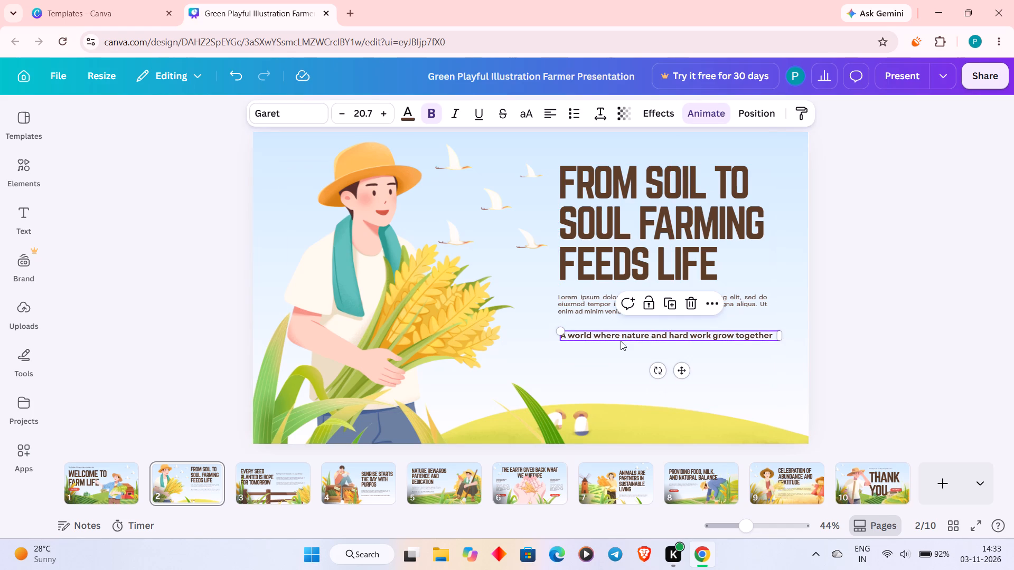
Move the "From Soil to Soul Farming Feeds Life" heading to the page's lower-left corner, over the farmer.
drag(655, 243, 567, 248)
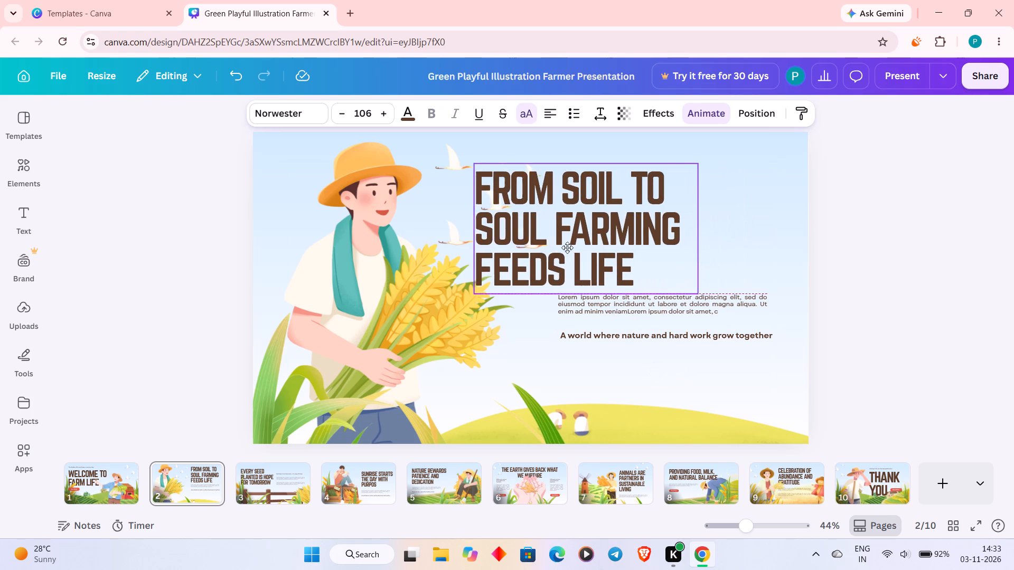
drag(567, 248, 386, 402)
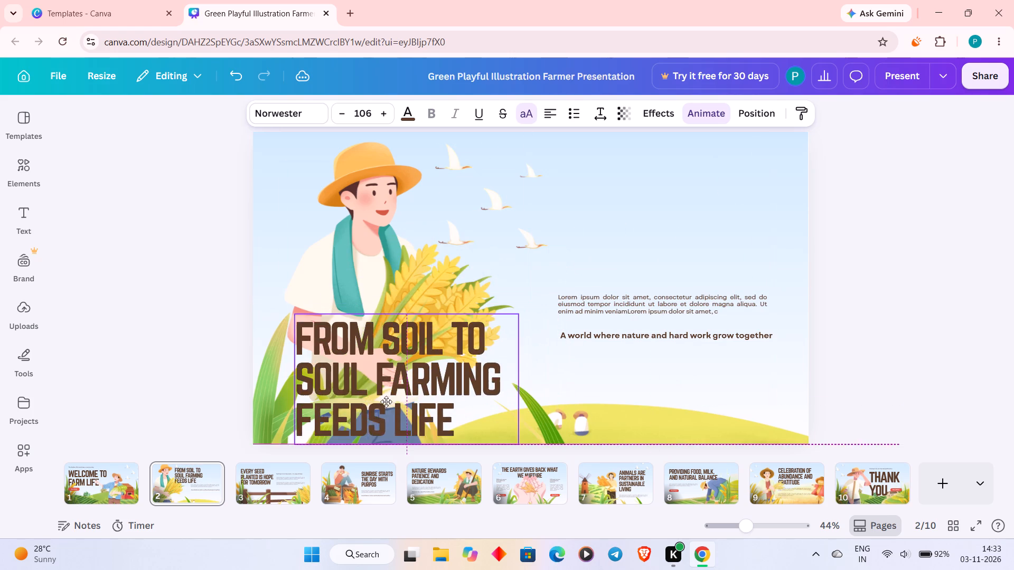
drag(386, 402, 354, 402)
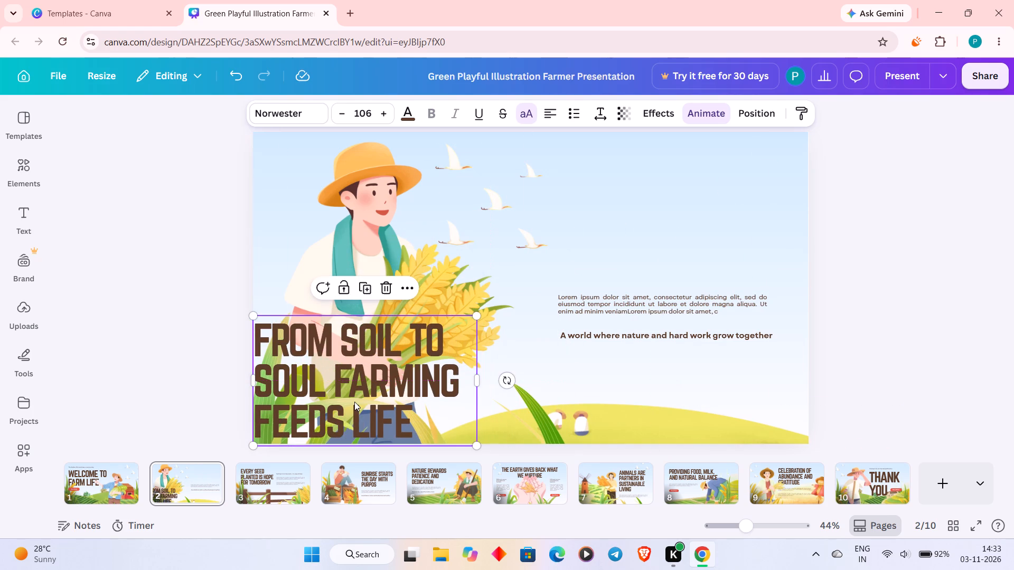
Move the farmer illustration flush against the page's left edge, with his hat at the top edge.
drag(358, 240, 519, 216)
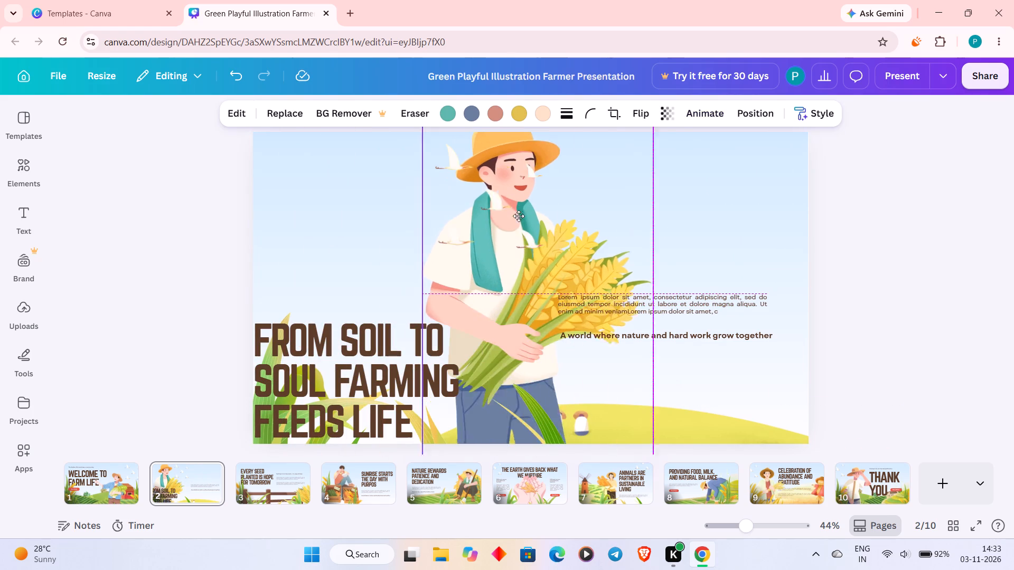
drag(519, 216, 328, 217)
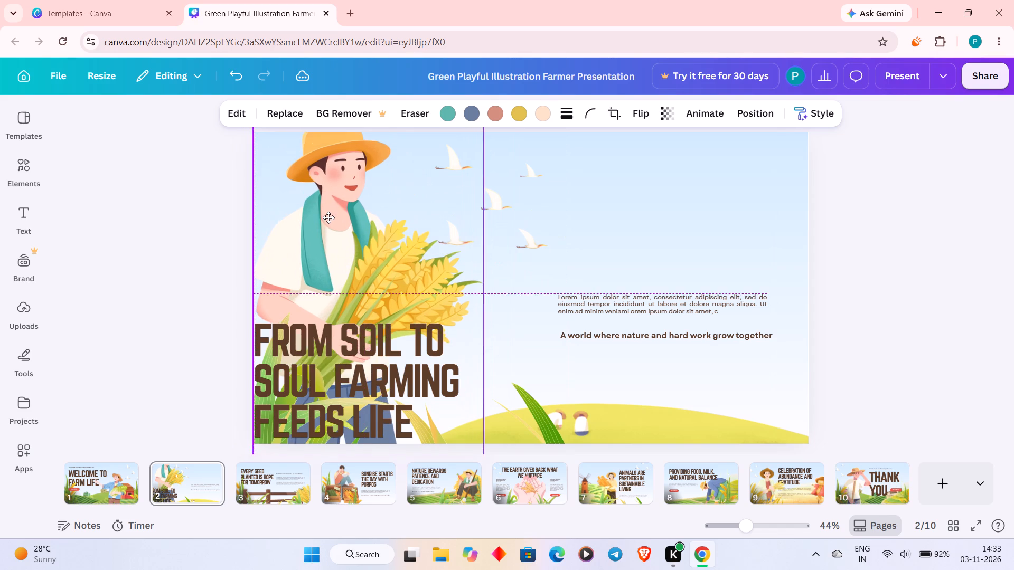
drag(328, 217, 326, 230)
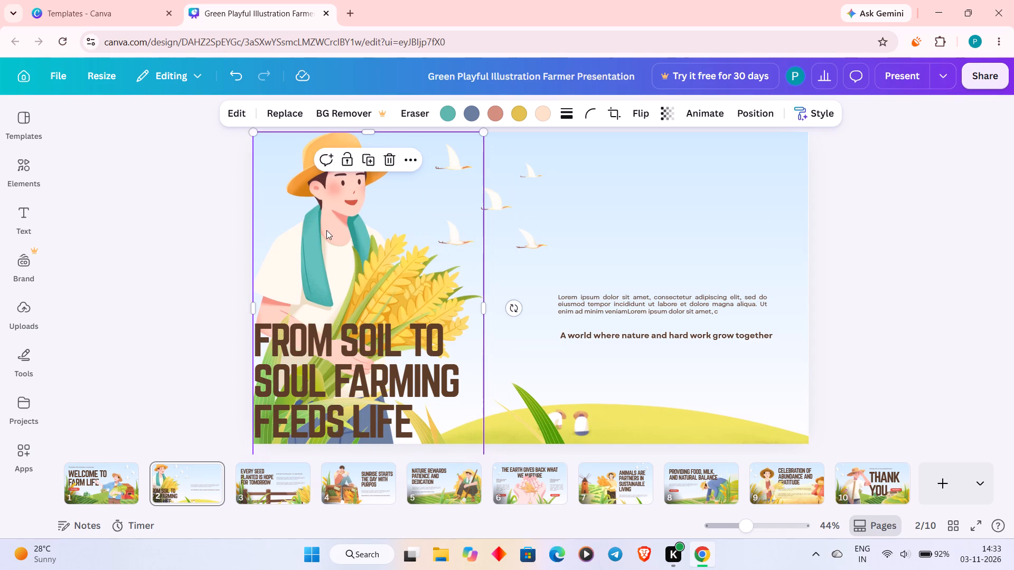
Move the "From Soil to Soul Farming Feeds Life" heading into the page's lower-right corner.
drag(353, 351, 596, 181)
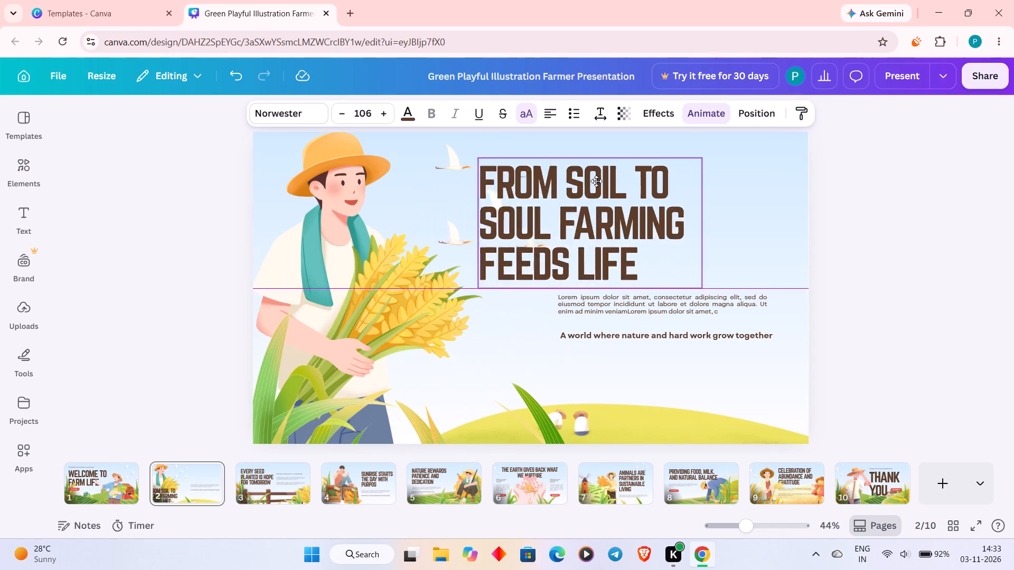
drag(596, 181, 668, 368)
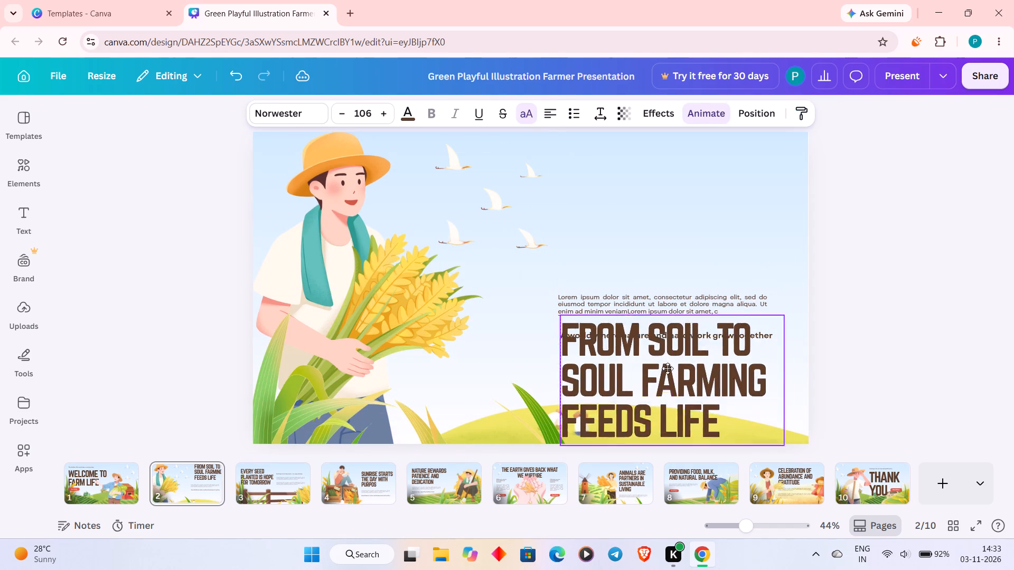
drag(668, 368, 683, 343)
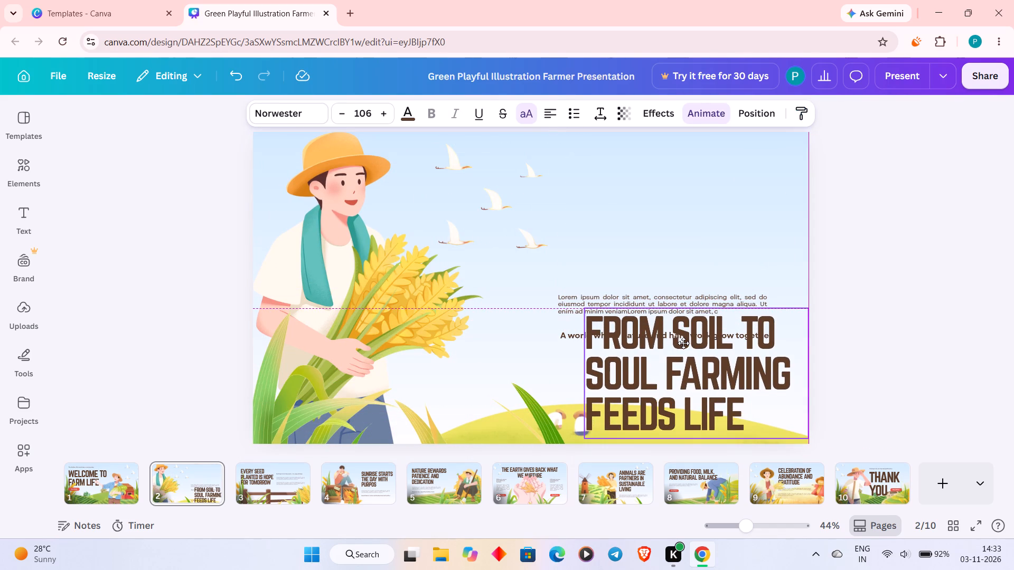
drag(683, 343, 684, 350)
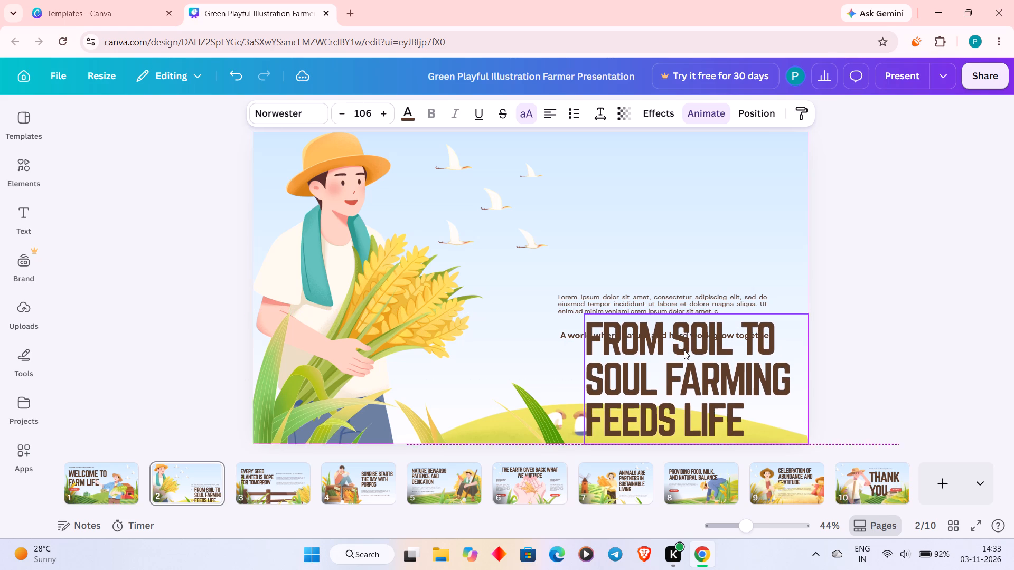
Move the lorem ipsum paragraph to the upper-right area of the page, beside the birds.
drag(622, 297, 644, 207)
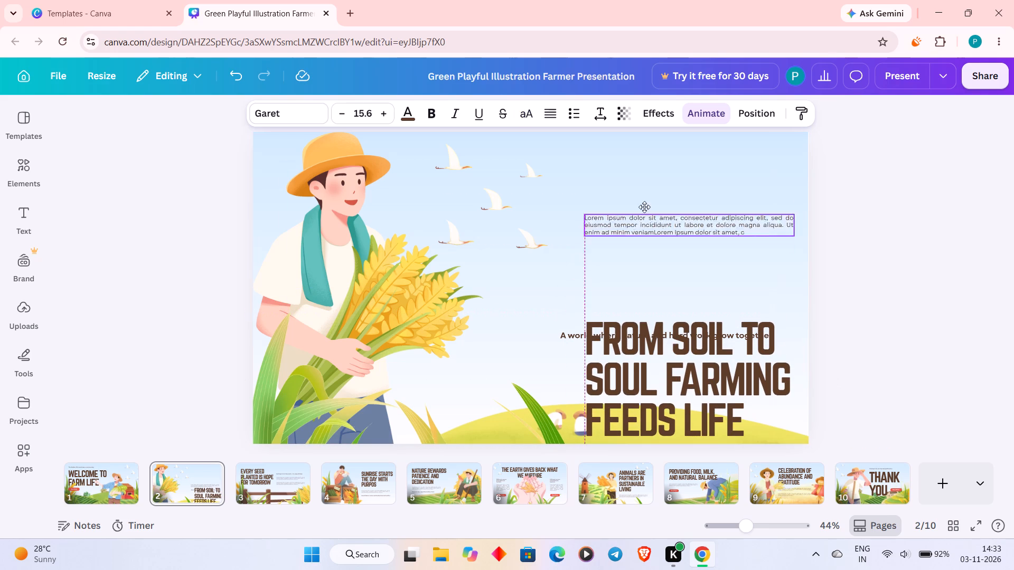
drag(644, 207, 634, 174)
Place the tagline "A world where nature and hard work grow together" below the paragraph, aligned to its left edge.
click(674, 363)
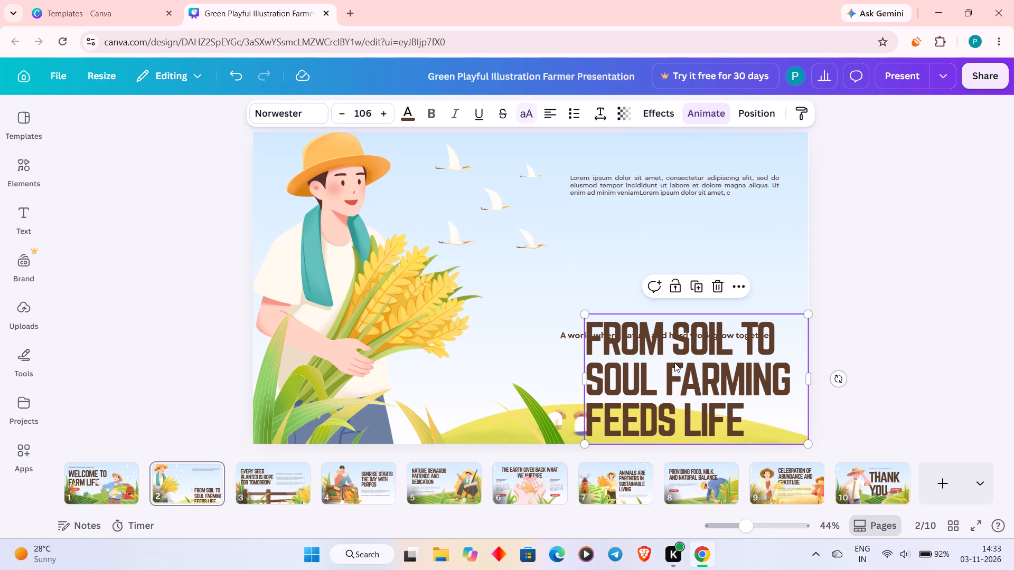
click(579, 335)
drag(569, 337, 569, 318)
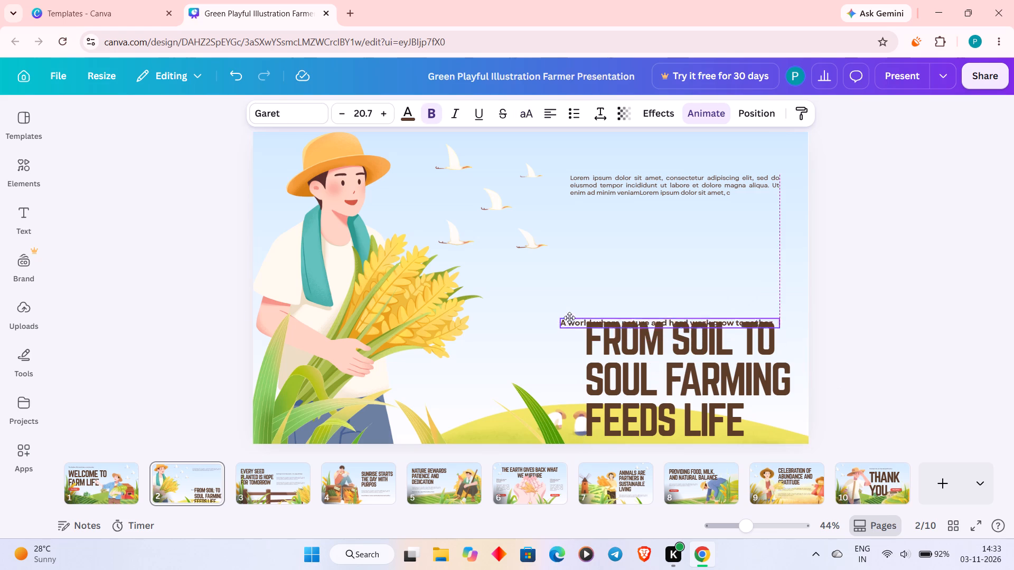
drag(569, 318, 577, 234)
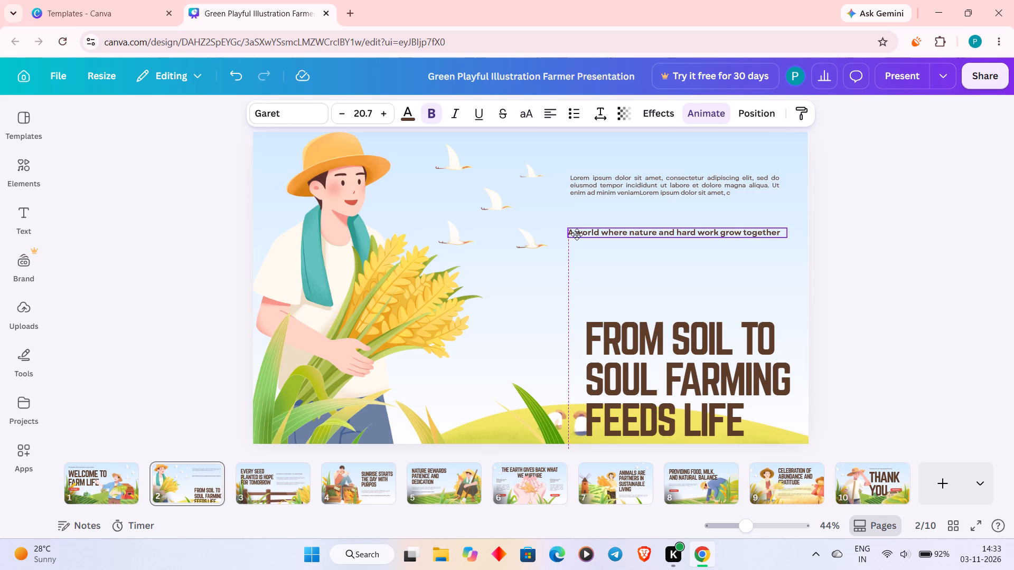
drag(577, 234, 577, 217)
click(577, 247)
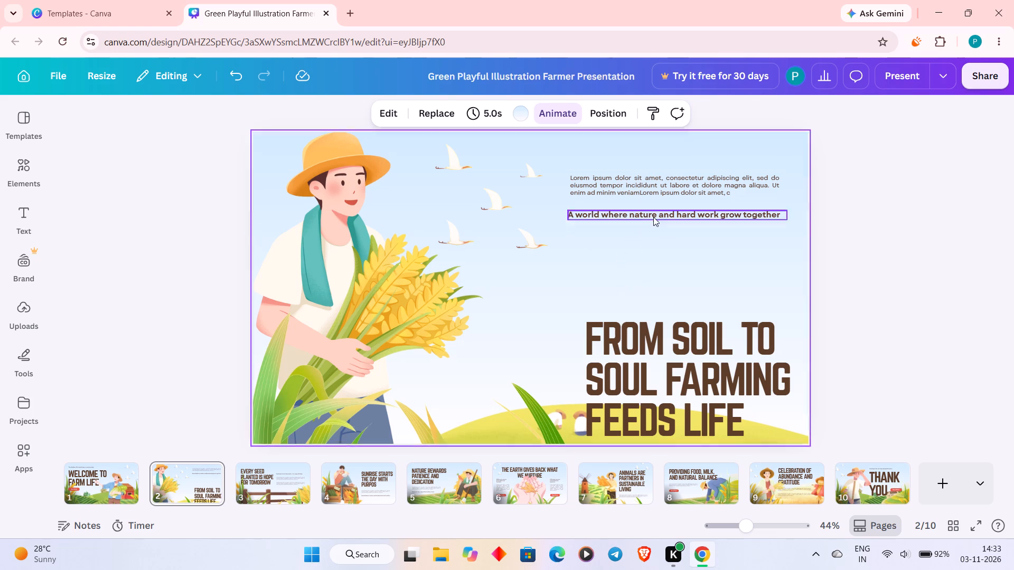
drag(655, 208, 677, 208)
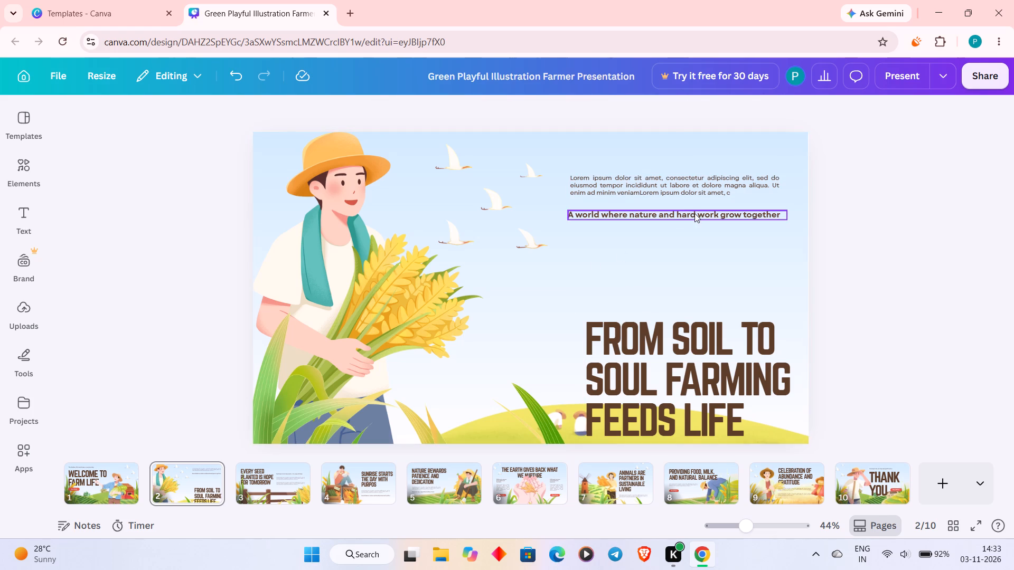
drag(694, 213, 701, 227)
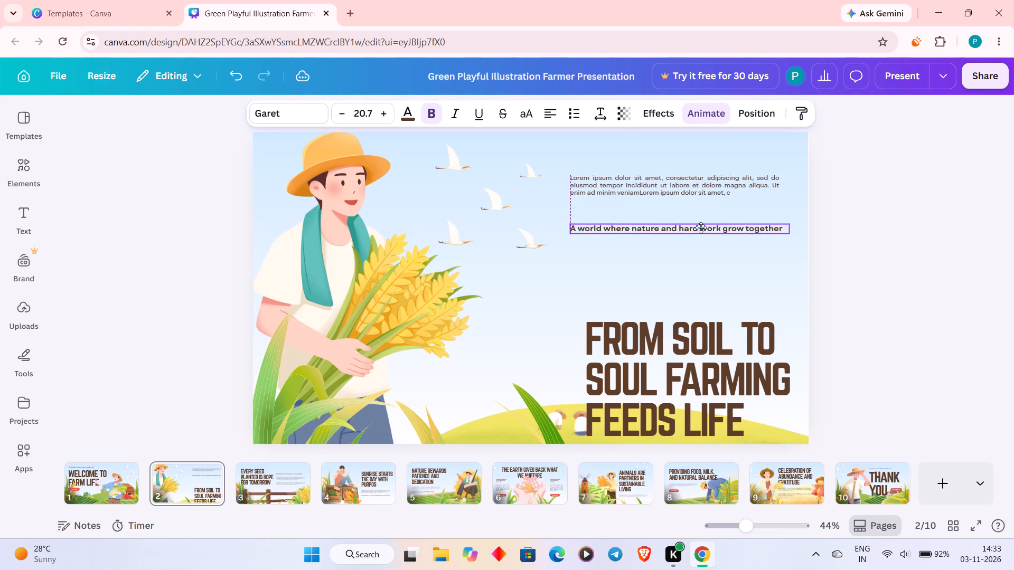
drag(701, 227, 701, 229)
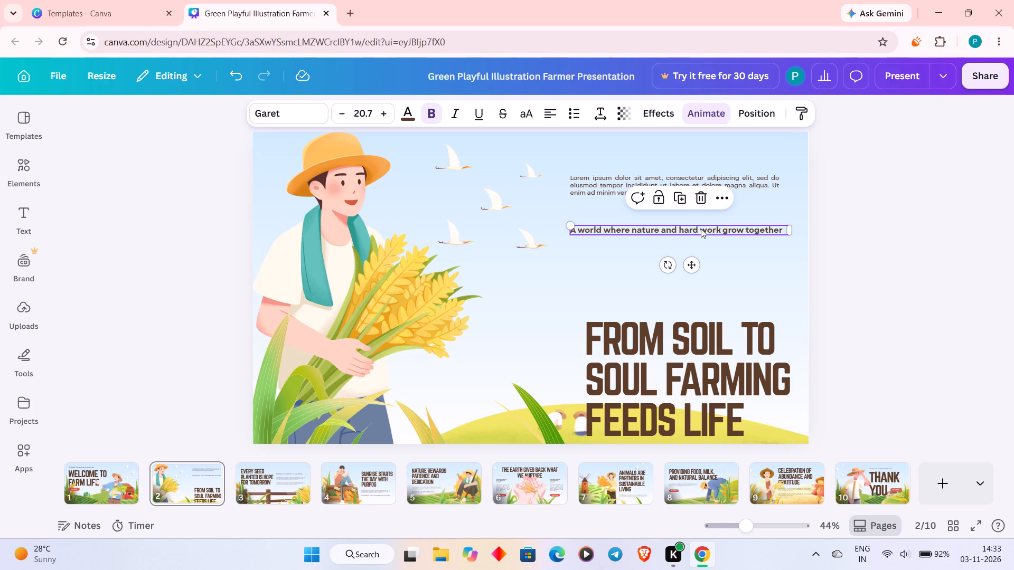
Reposition the grass illustration in the page's lower-left corner, in front of the farmer's legs.
double_click(347, 236)
drag(455, 411, 640, 307)
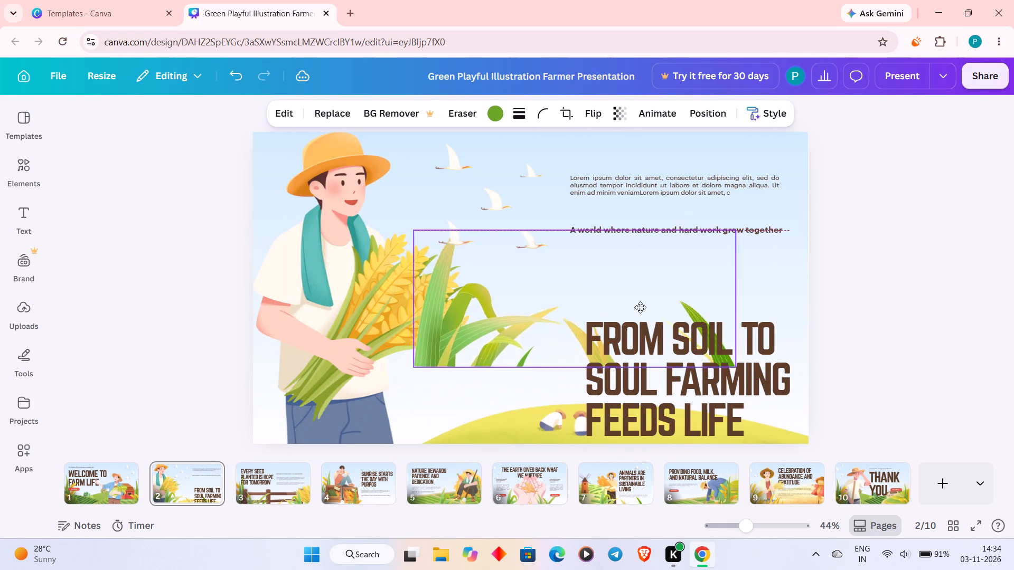
drag(640, 307, 548, 354)
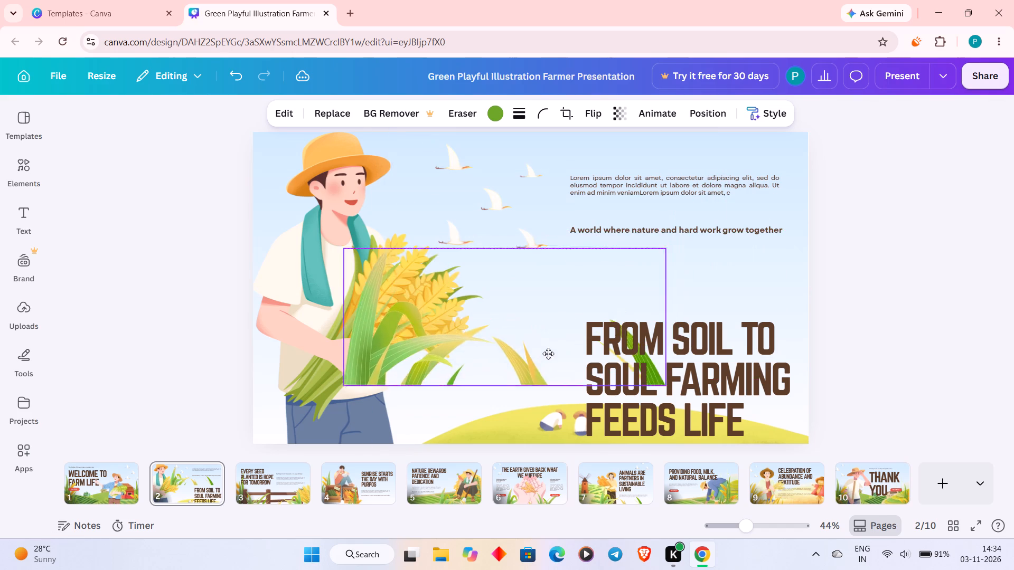
drag(548, 354, 524, 411)
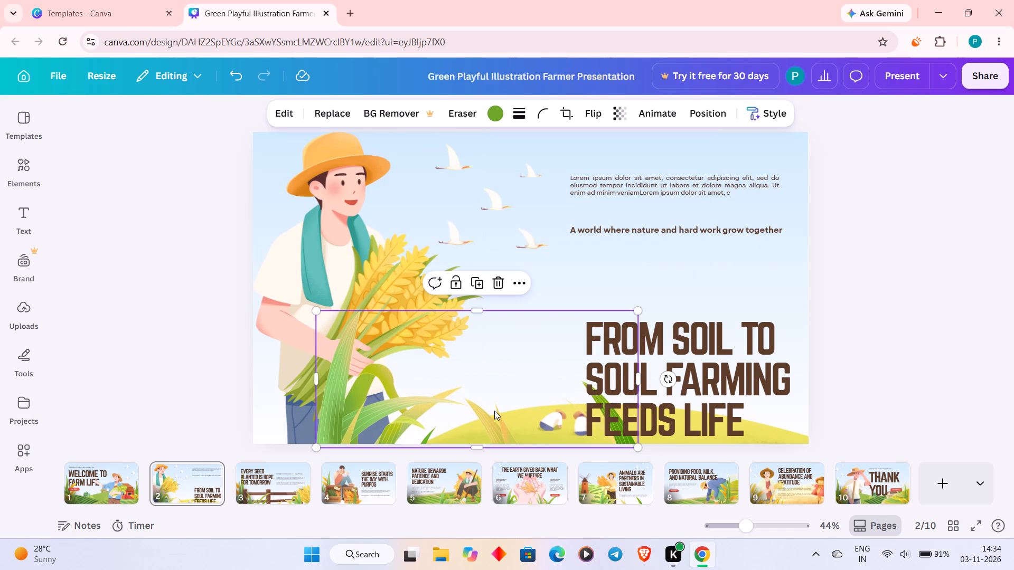
drag(420, 396, 362, 388)
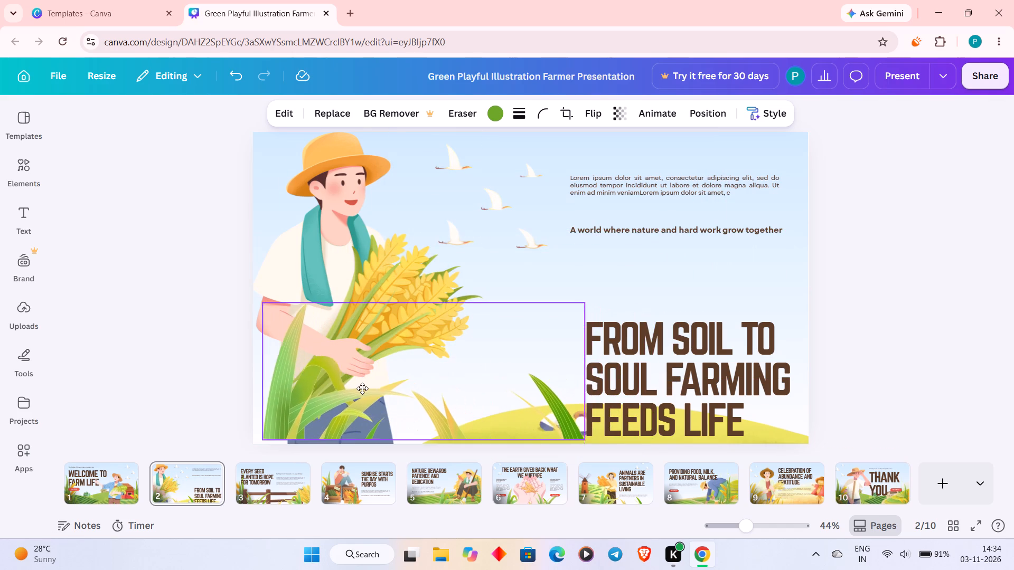
drag(362, 388, 358, 392)
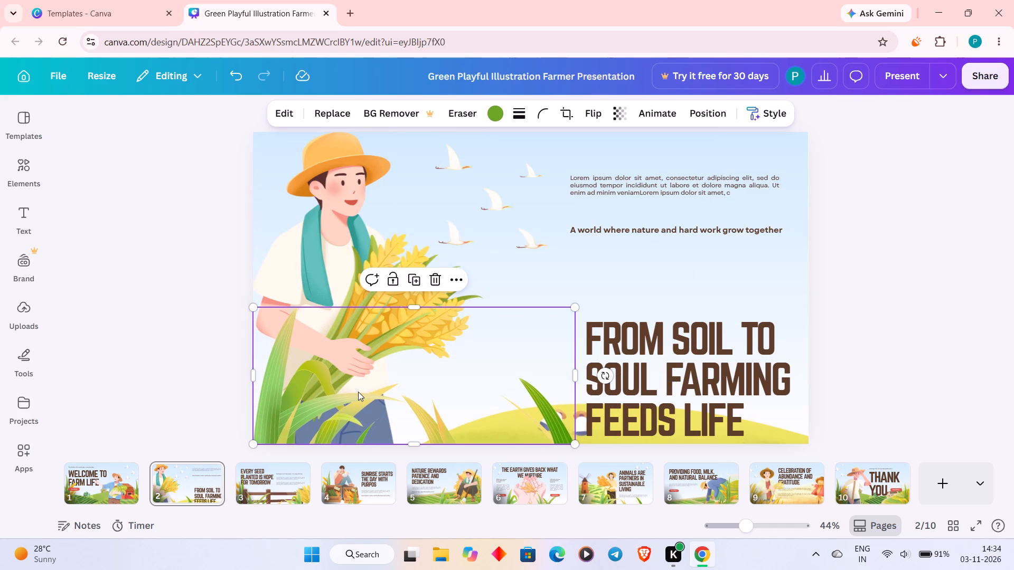
Deselect the grass illustration and open page 5, "Nature Rewards Patience and Dedication".
click(577, 259)
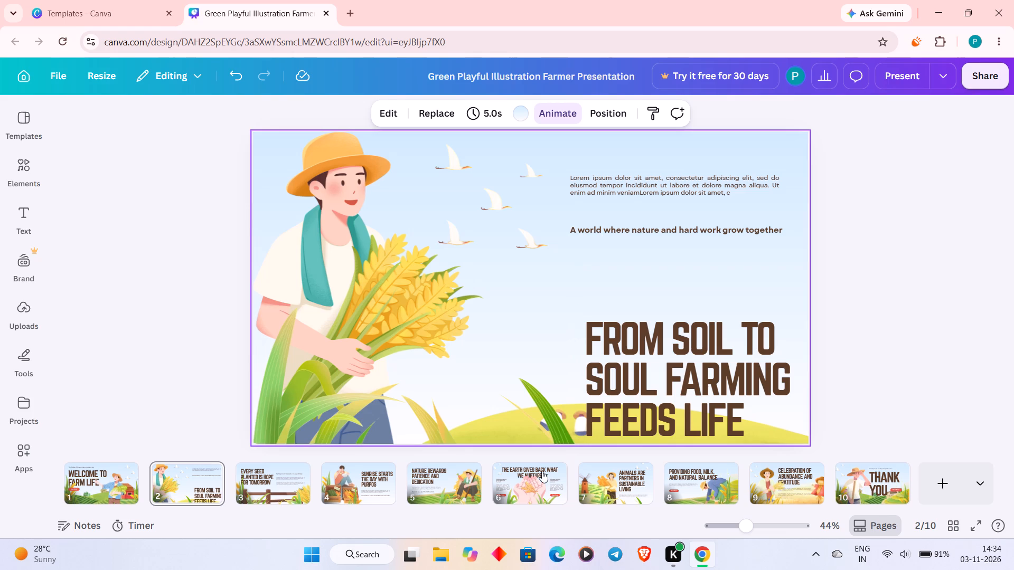
click(448, 489)
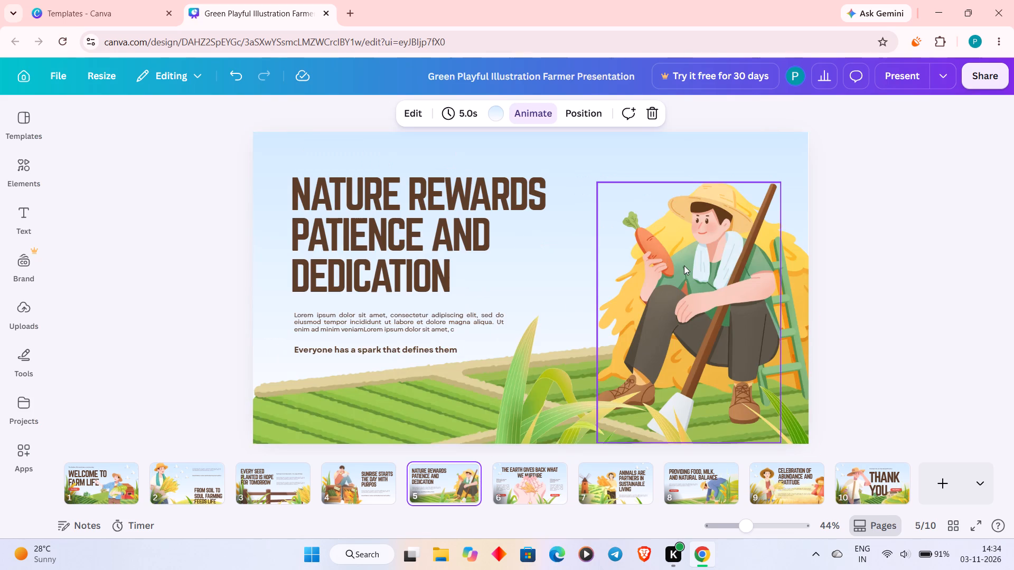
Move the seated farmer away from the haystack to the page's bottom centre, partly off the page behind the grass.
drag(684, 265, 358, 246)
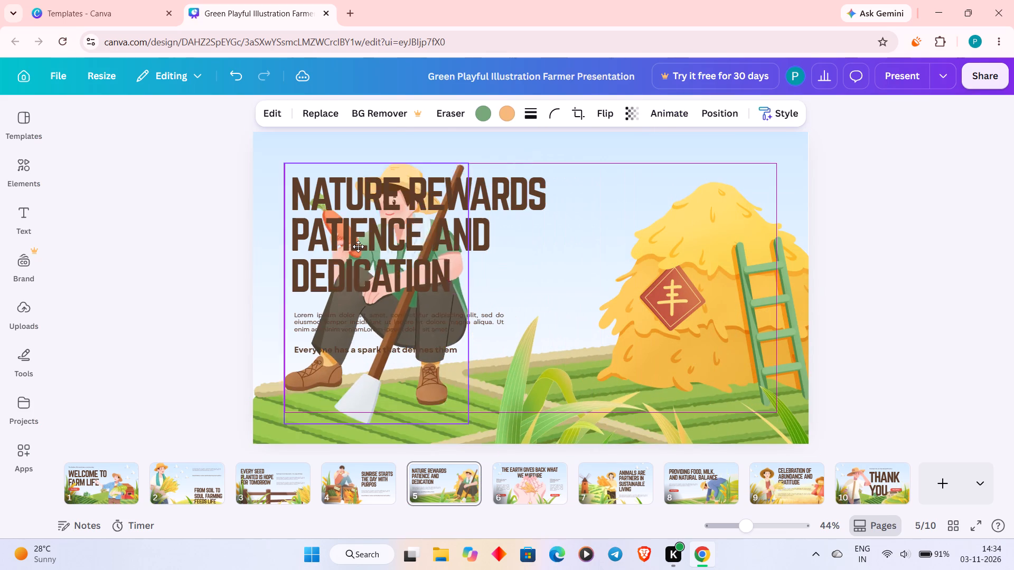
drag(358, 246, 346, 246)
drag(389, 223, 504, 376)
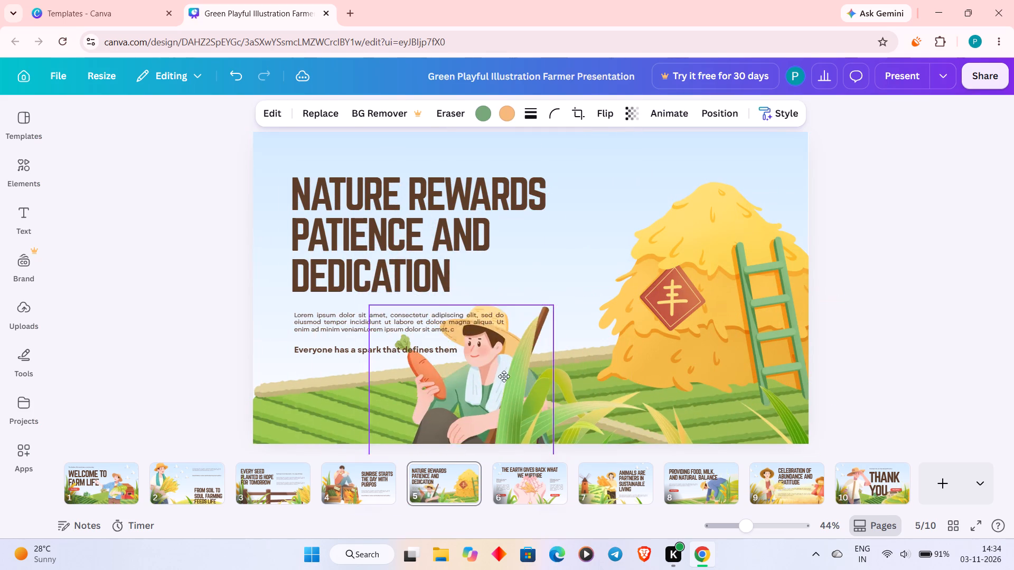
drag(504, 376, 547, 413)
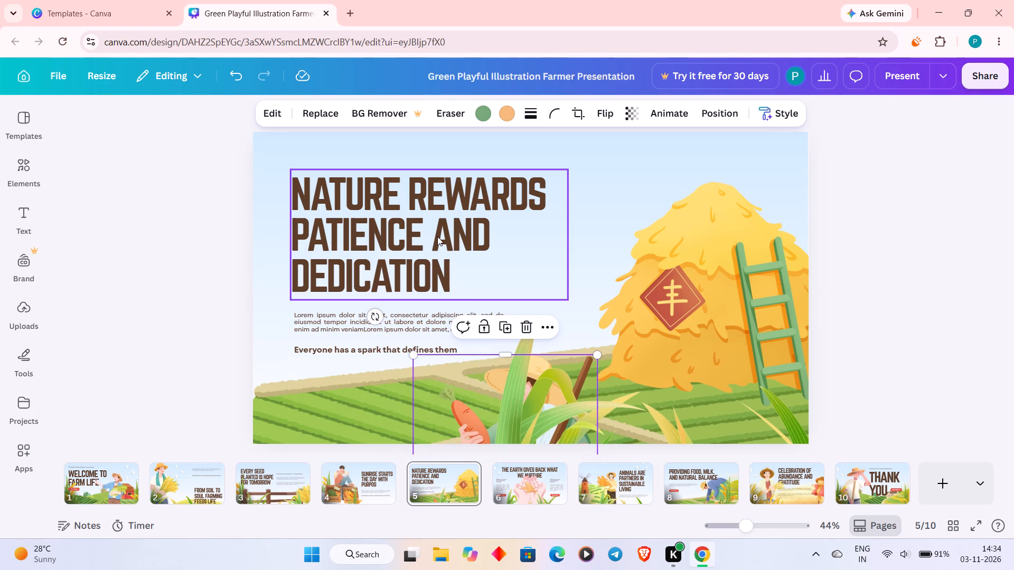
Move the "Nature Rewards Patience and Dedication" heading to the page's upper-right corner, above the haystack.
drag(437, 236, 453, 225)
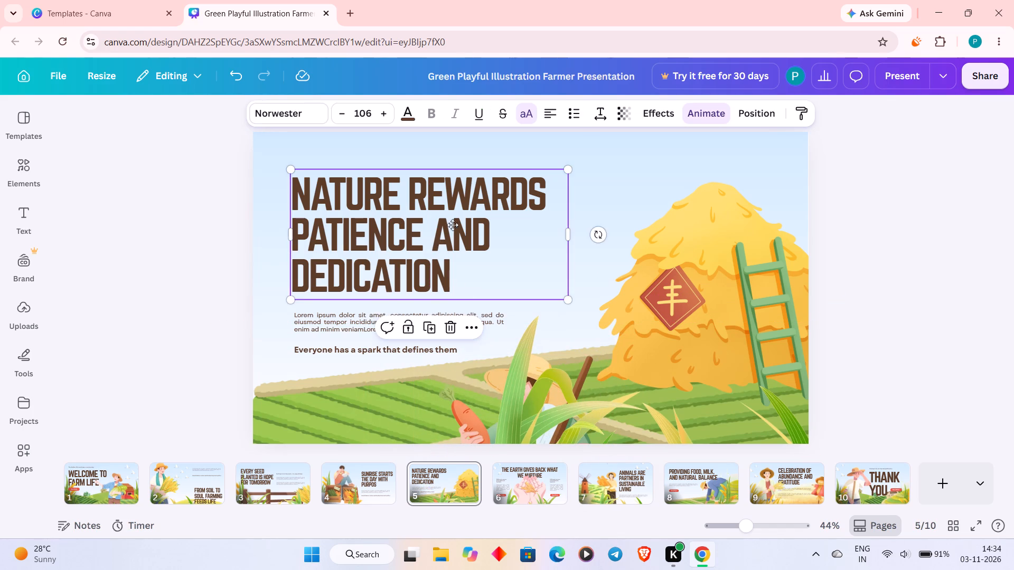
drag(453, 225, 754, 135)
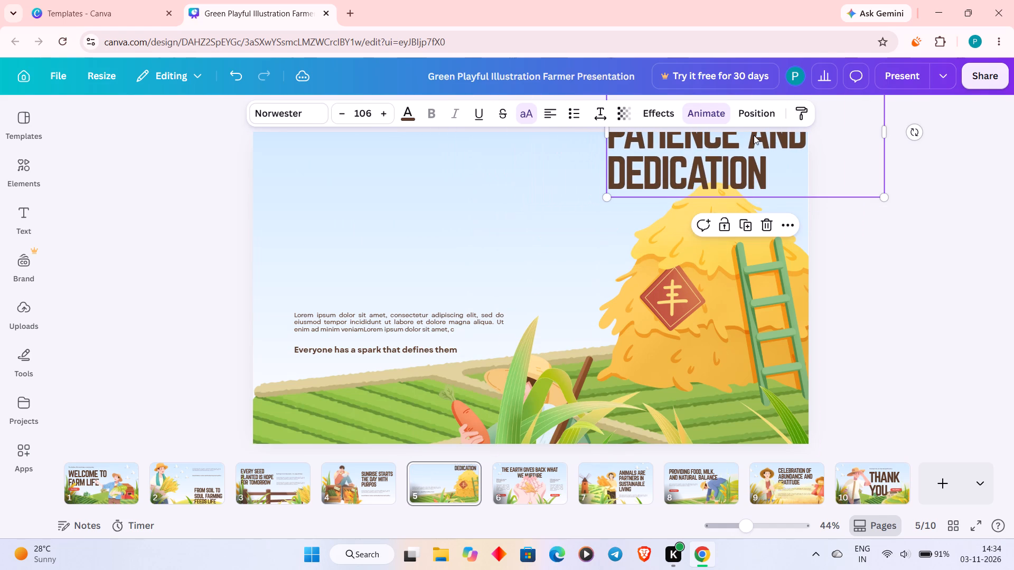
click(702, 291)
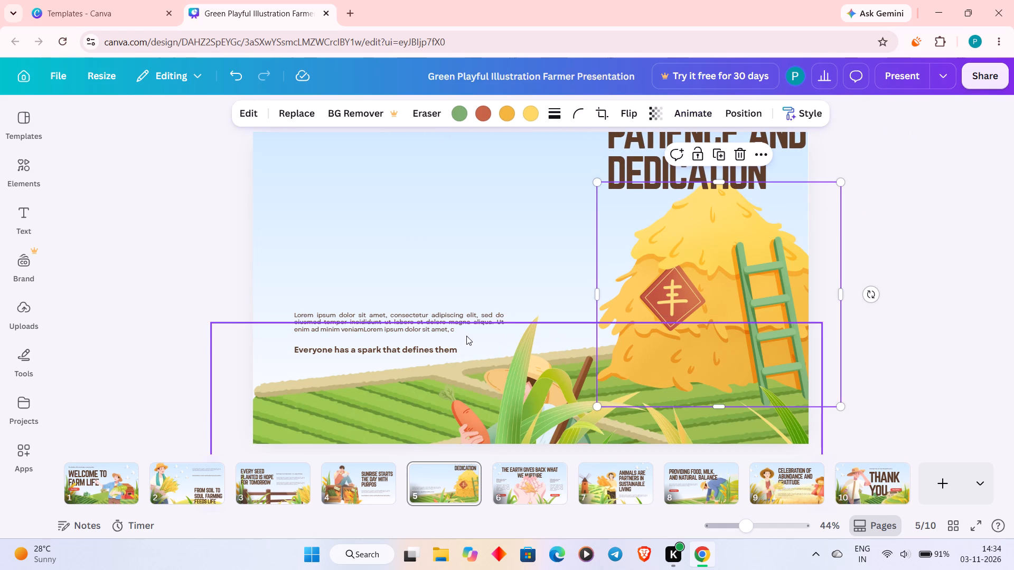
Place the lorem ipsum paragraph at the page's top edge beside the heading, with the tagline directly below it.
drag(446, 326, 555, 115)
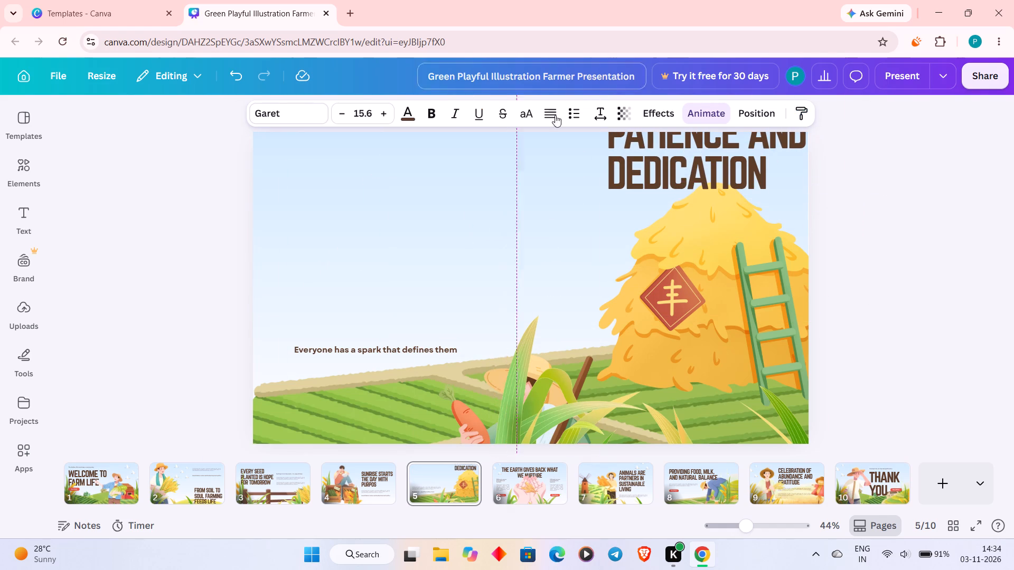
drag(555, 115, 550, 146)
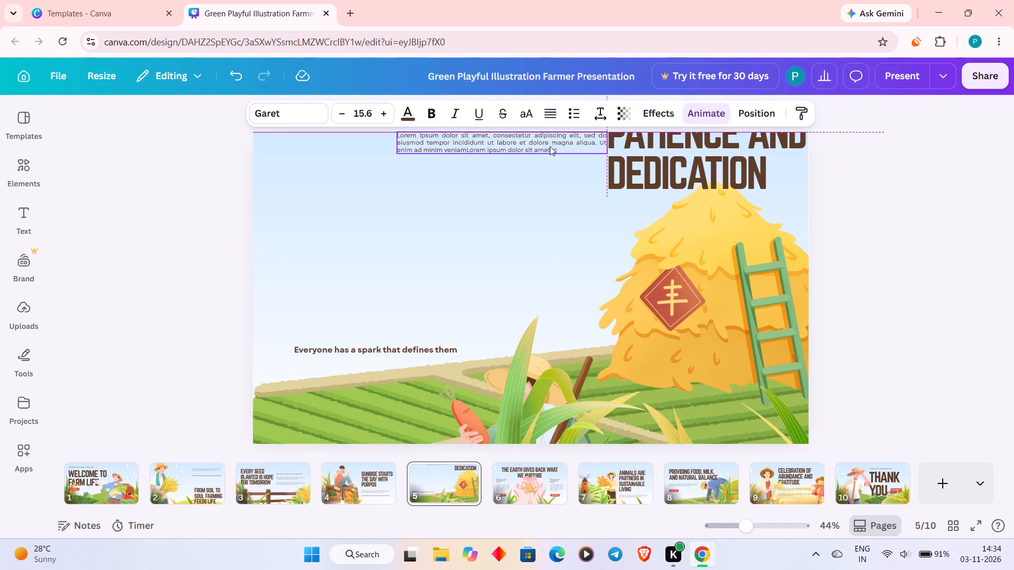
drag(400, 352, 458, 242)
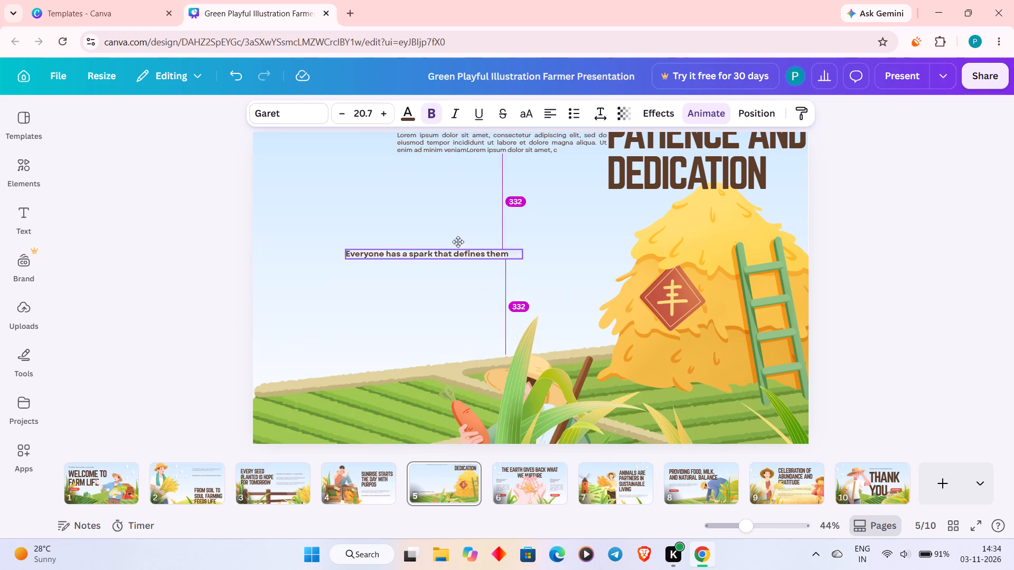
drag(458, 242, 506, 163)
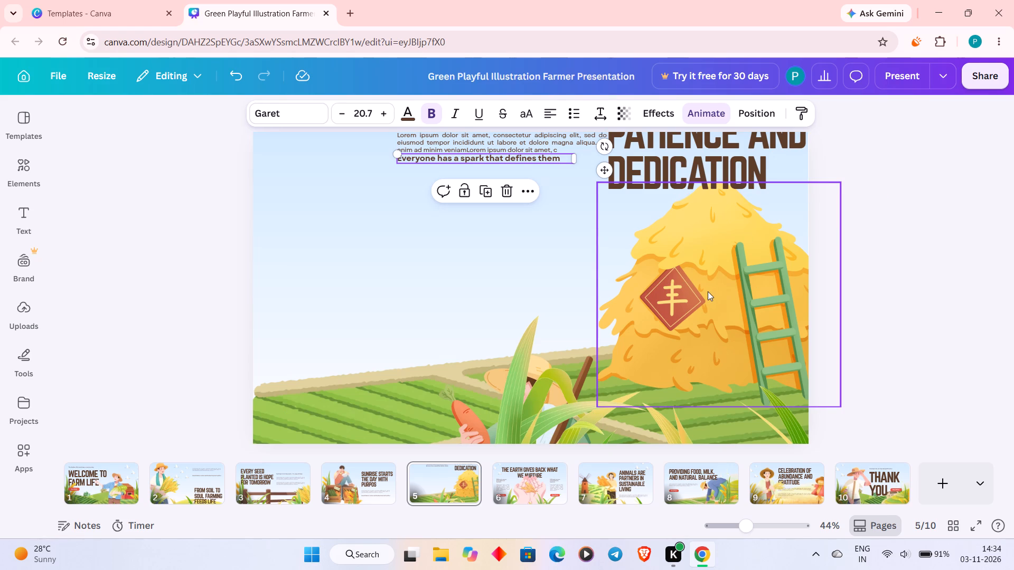
Move the haystack with the ladder across to the left edge of the page.
drag(708, 291, 375, 283)
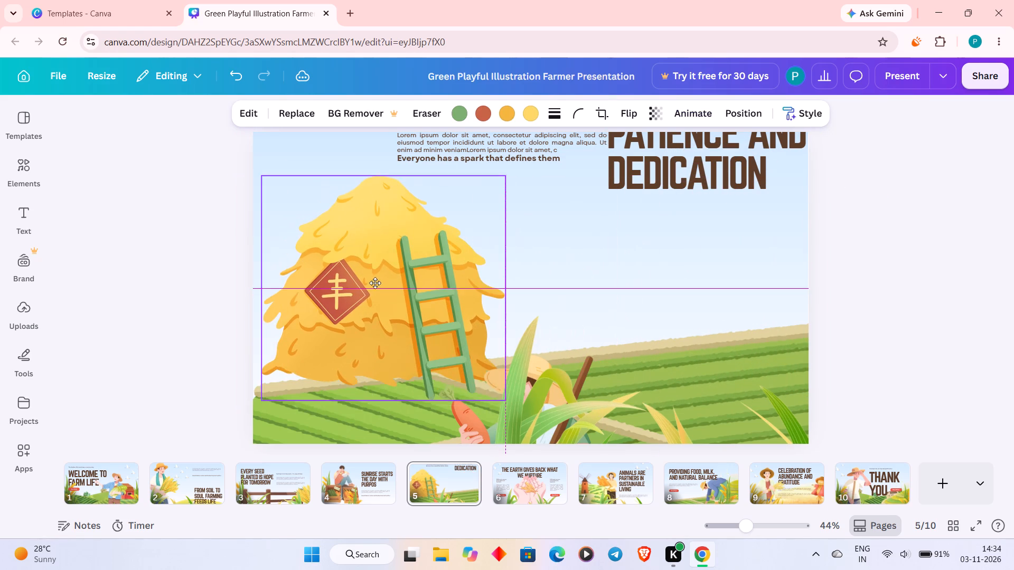
drag(375, 283, 350, 294)
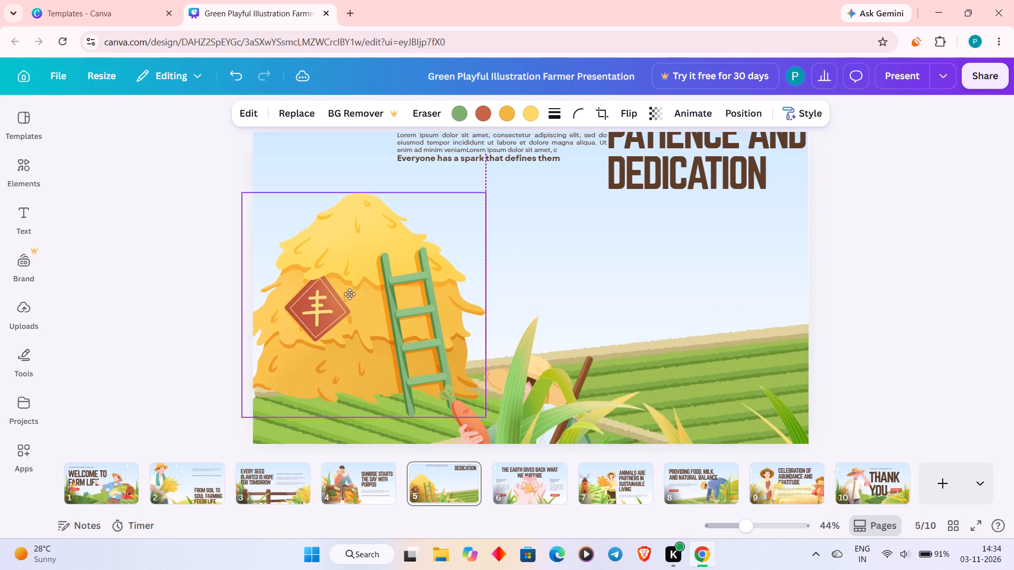
drag(350, 294, 350, 293)
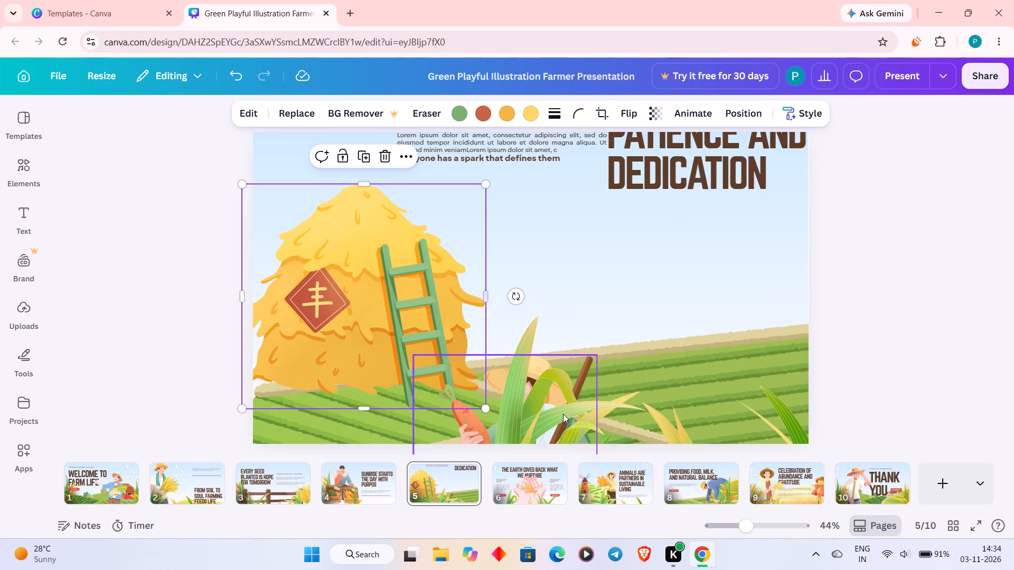
Move the grass illustration into the page's lower-left corner, in front of the haystack.
drag(564, 406, 454, 349)
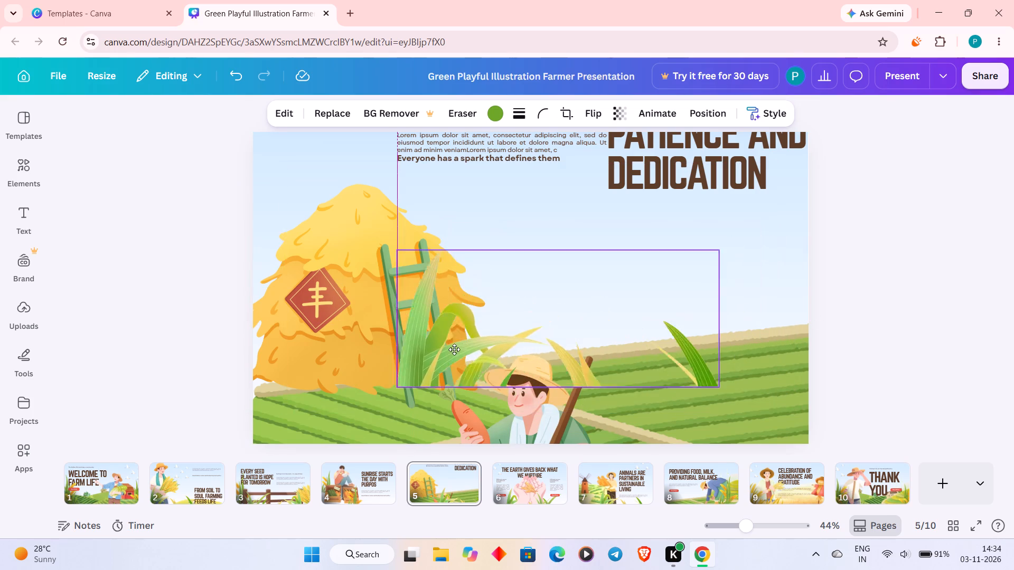
drag(454, 349, 425, 421)
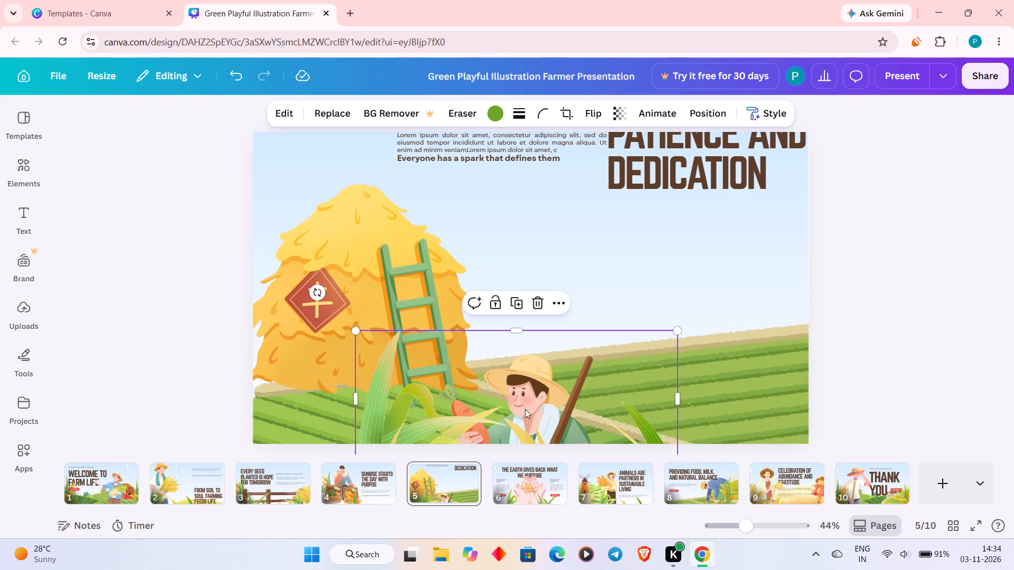
click(527, 409)
drag(527, 385, 527, 372)
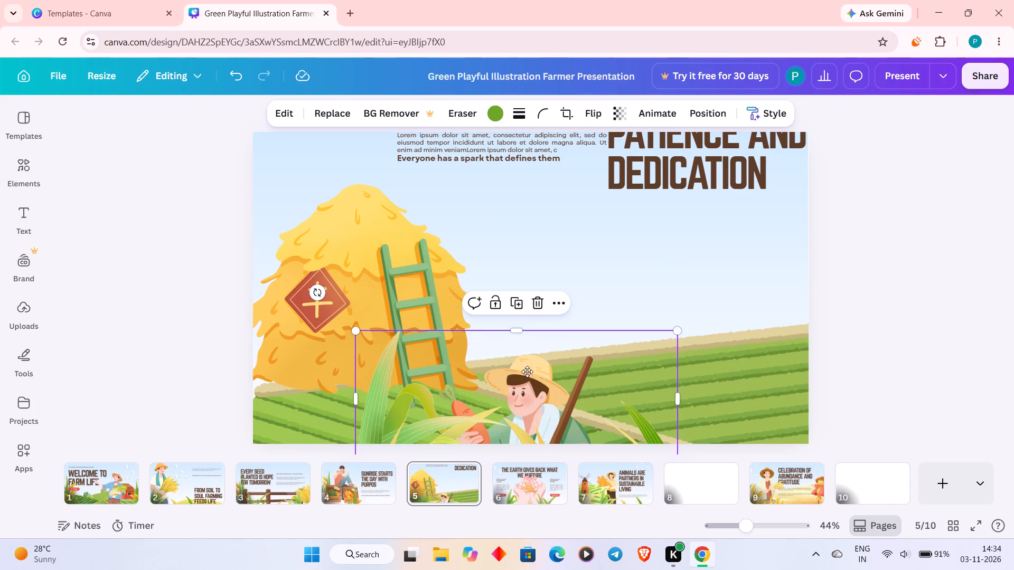
drag(527, 372, 414, 360)
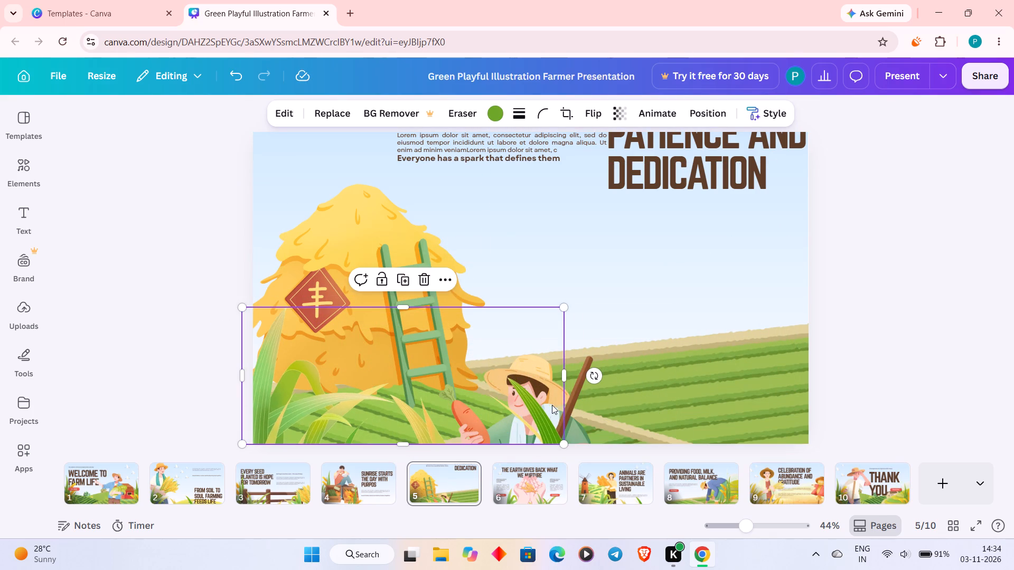
Raise the seated farmer from the page's bottom edge and place him in front of the haystack's ladder.
drag(579, 430, 539, 273)
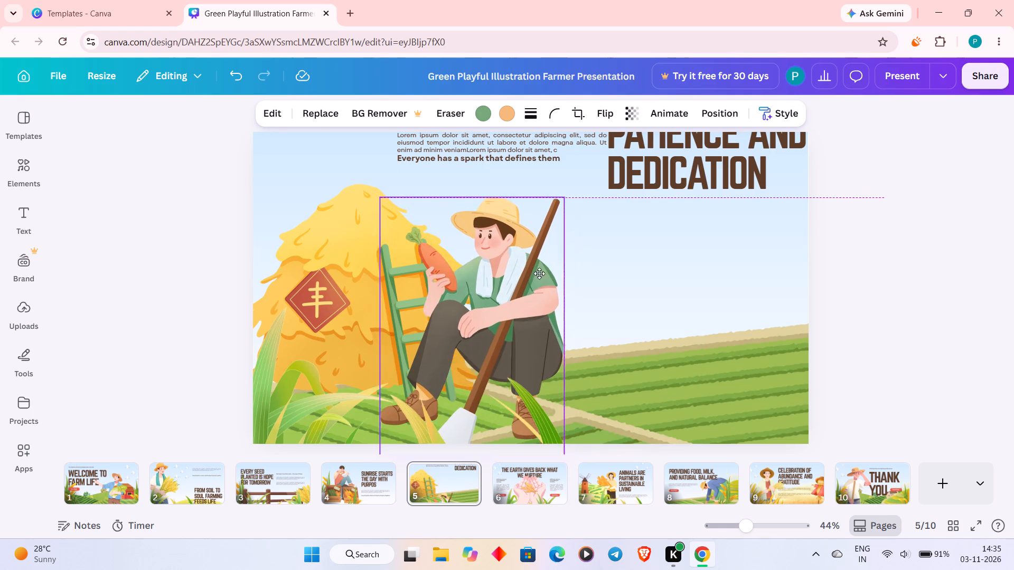
drag(539, 273, 538, 272)
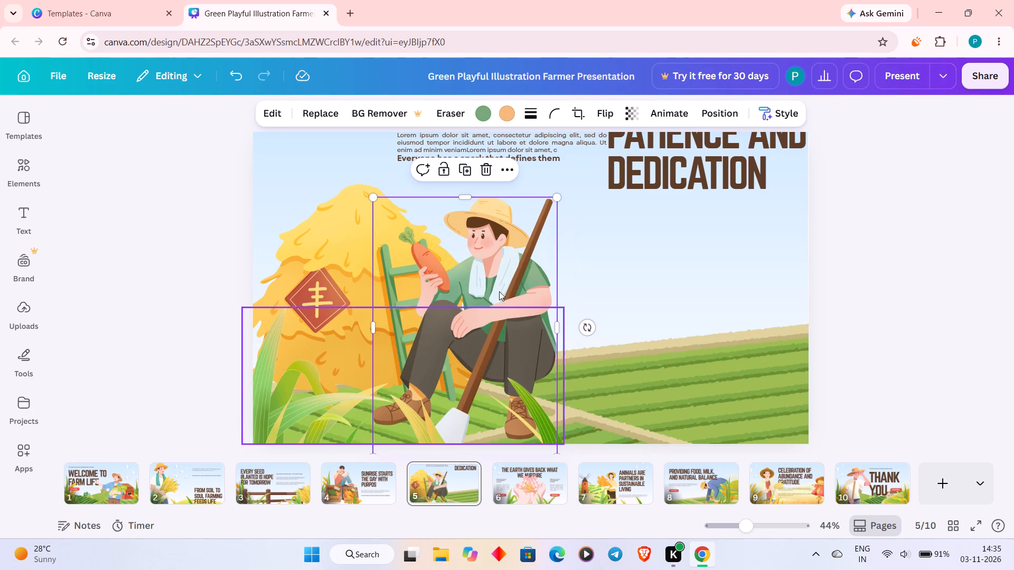
Move the "Nature Rewards Patience and Dedication" heading into the page's lower-right corner.
drag(661, 175, 634, 385)
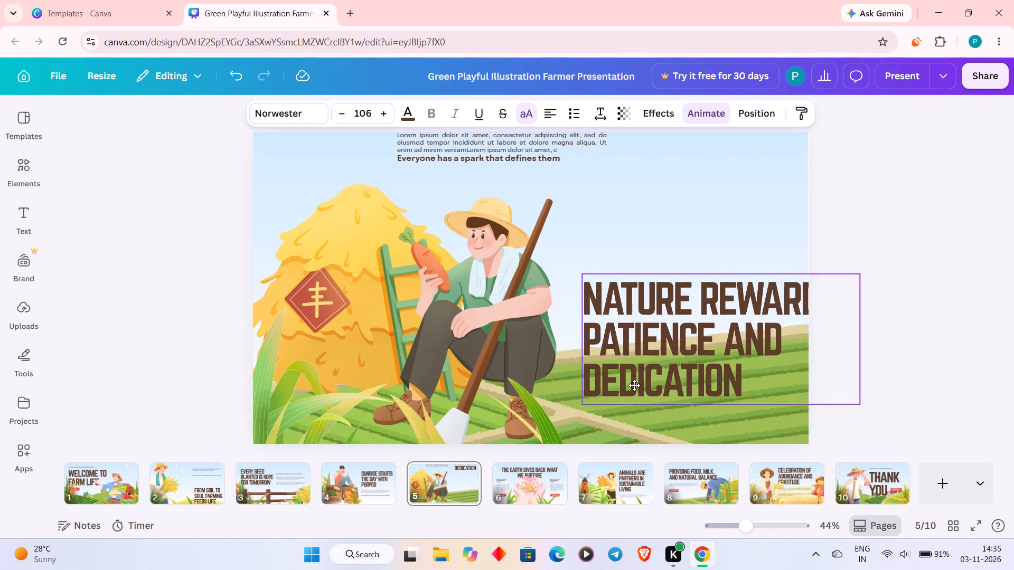
drag(634, 385, 593, 423)
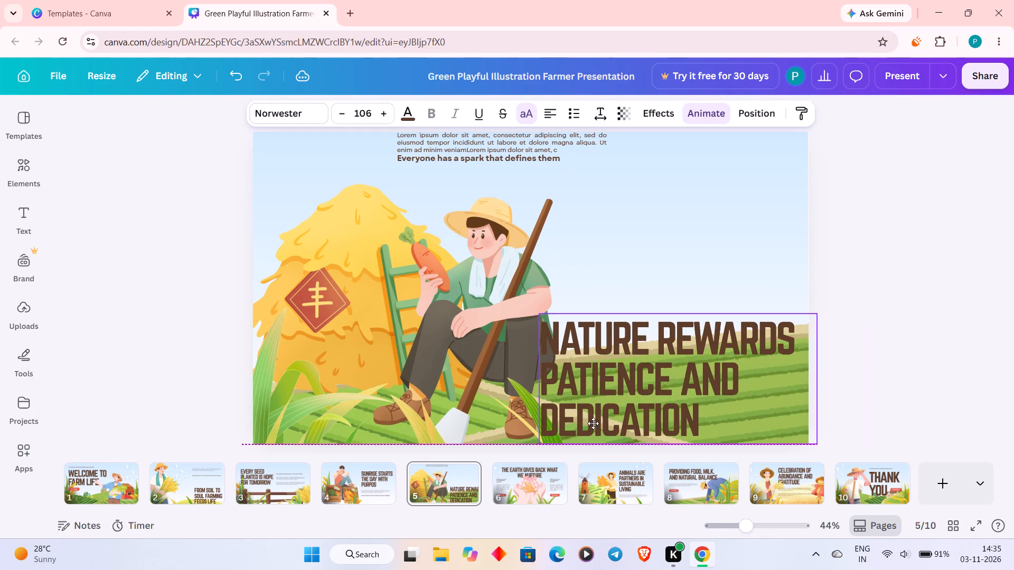
drag(593, 423, 588, 423)
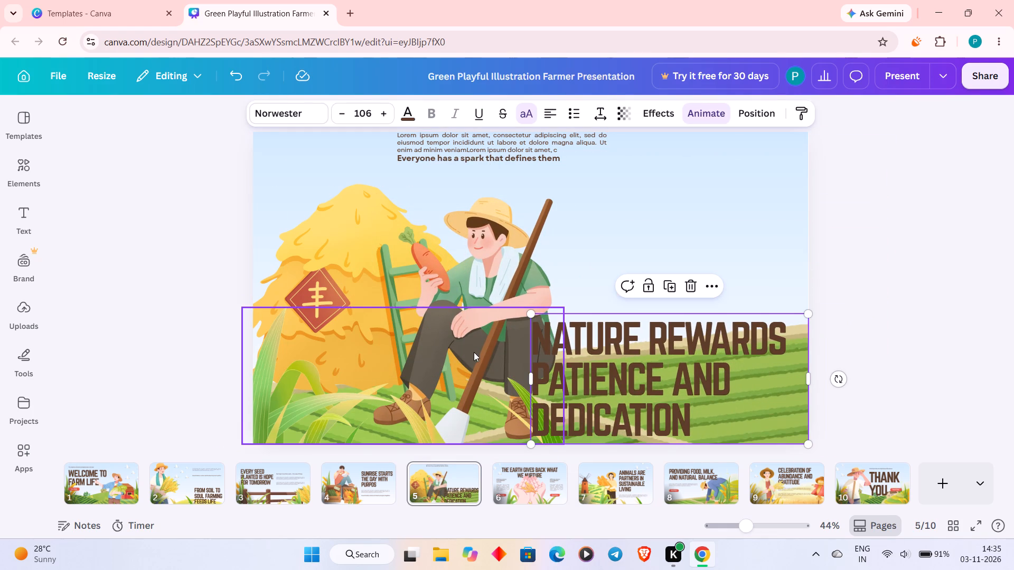
Shift the seated farmer further left over the haystack, clear of the heading.
drag(485, 282, 448, 282)
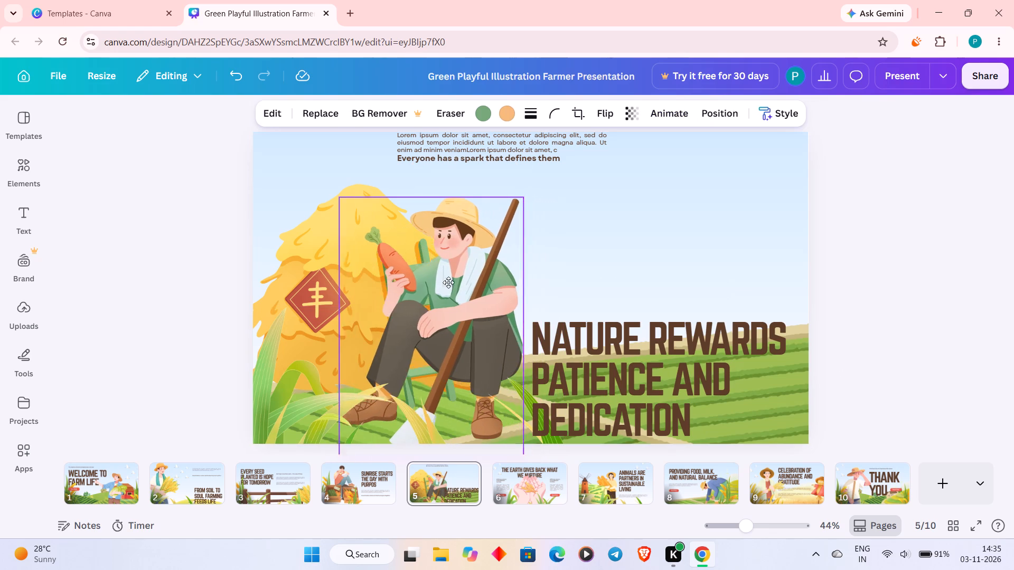
drag(448, 282, 431, 281)
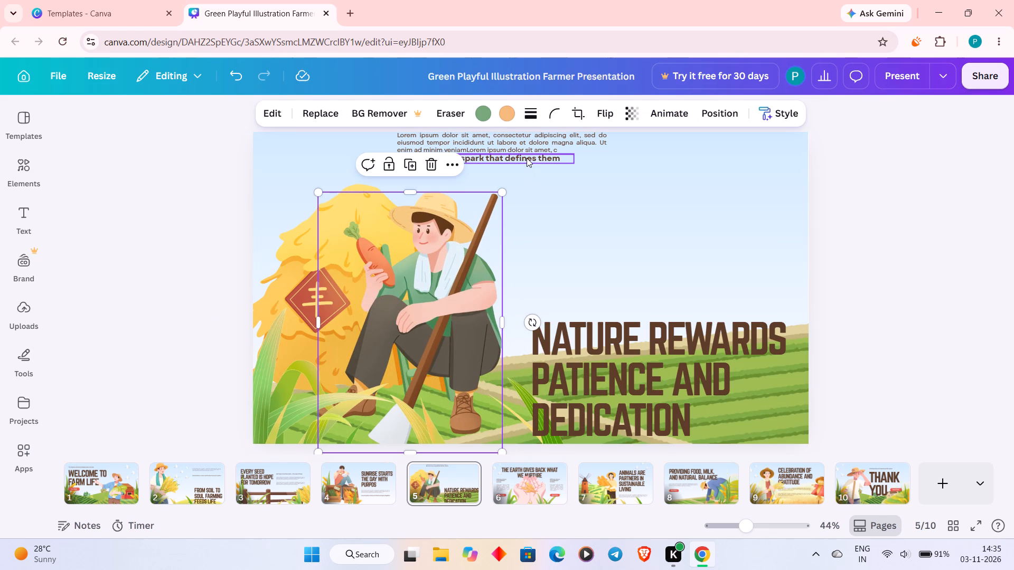
Place the tagline "Everyone has a spark that defines them" in the sky above the heading, with the lorem ipsum paragraph below it.
drag(527, 158, 675, 212)
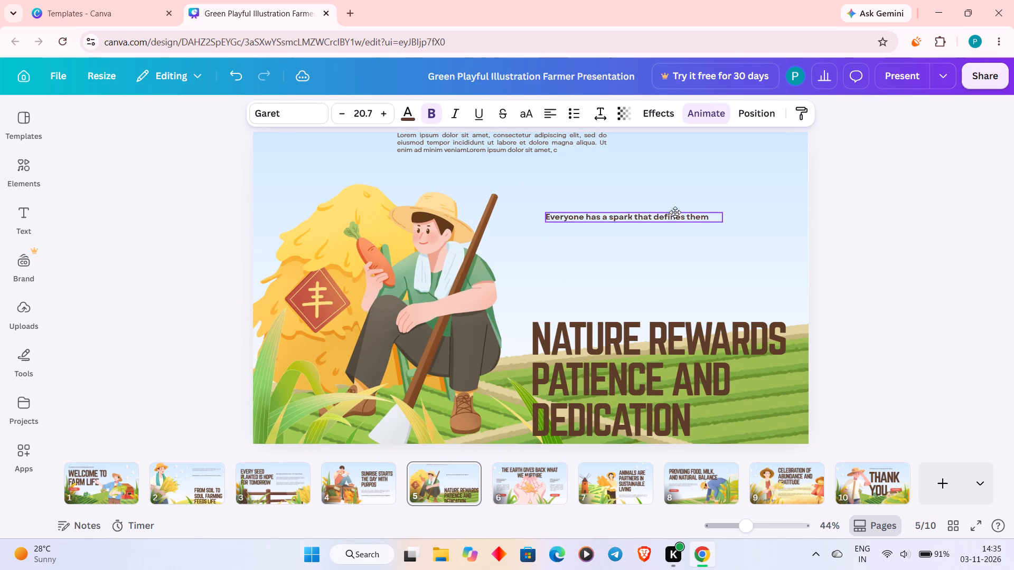
drag(675, 212, 677, 179)
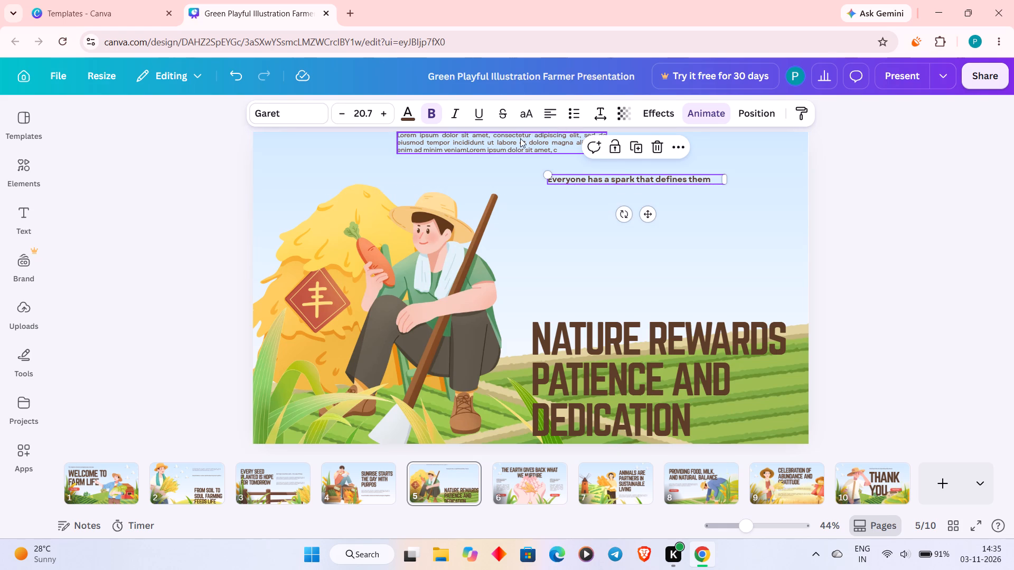
drag(520, 138, 658, 220)
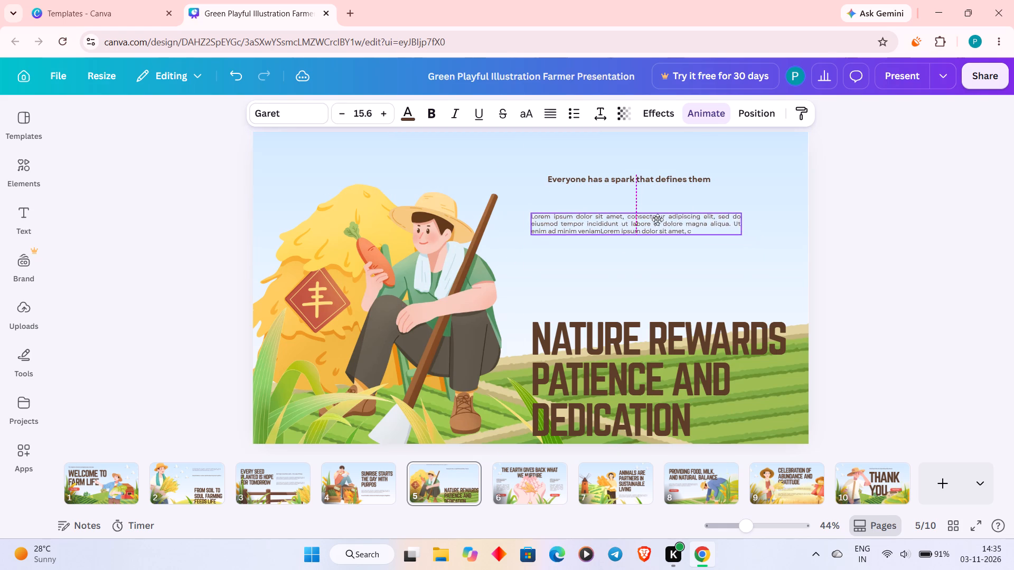
Replace the lorem ipsum paragraph with the text "We have to ignite it.".
click(694, 229)
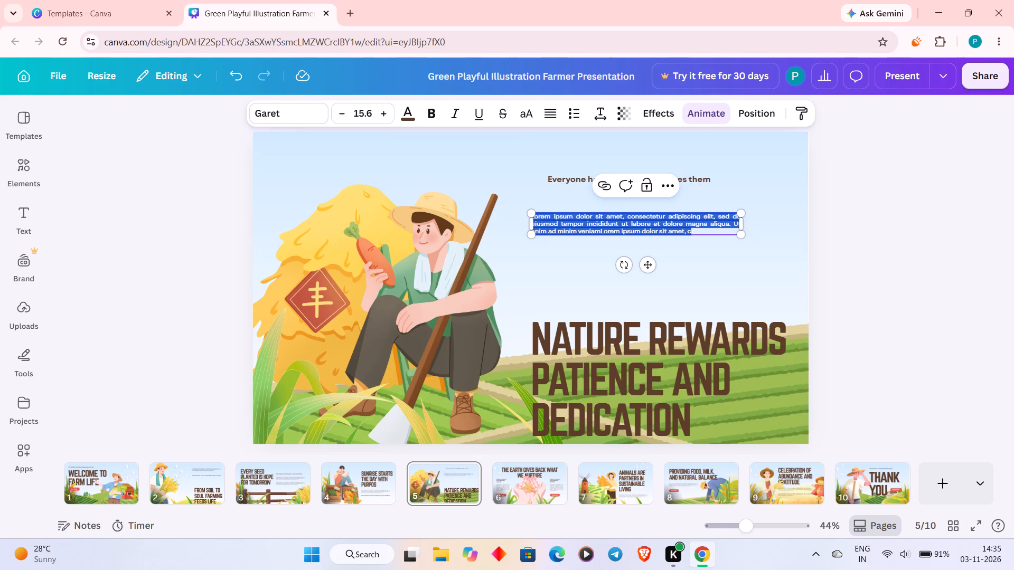
key(BackSpace)
text(We have tl)
key(space)
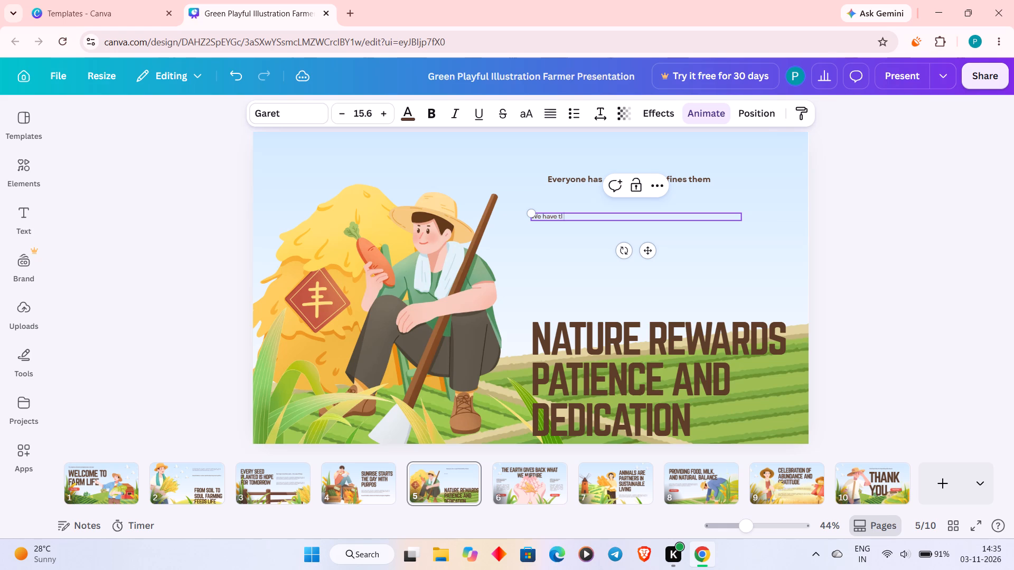
text(\\\)
key(BackSpace)
key(BackSpace)
key(BackSpace)
key(BackSpace)
key(BackSpace)
text(o i)
text(gnute)
key(BackSpace)
key(BackSpace)
key(BackSpace)
text(ite)
key(space)
text(it.)
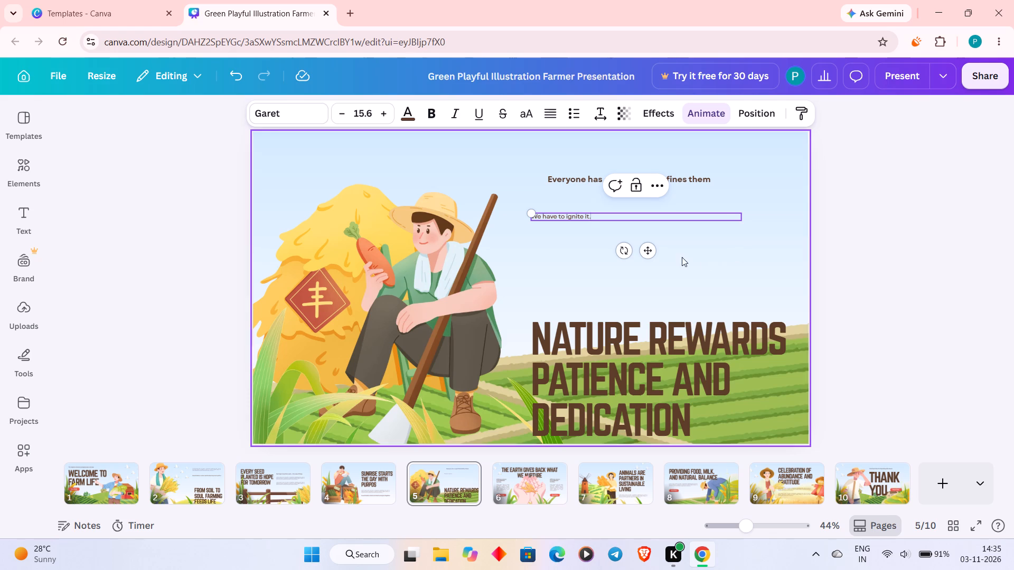
Move the "We have to ignite it." line up directly beneath the tagline, lined up with the tagline's left edge.
click(560, 277)
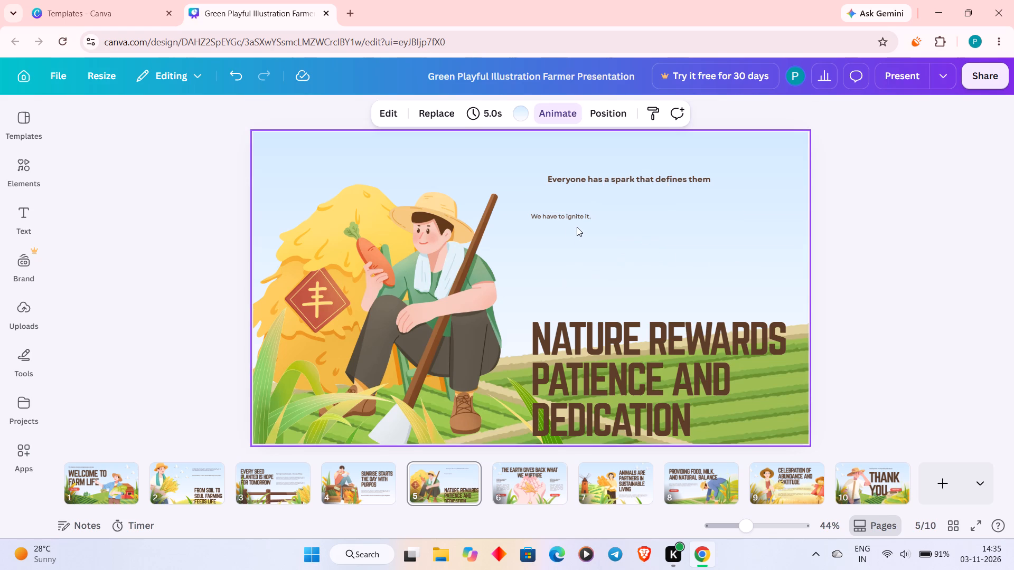
drag(558, 220, 583, 202)
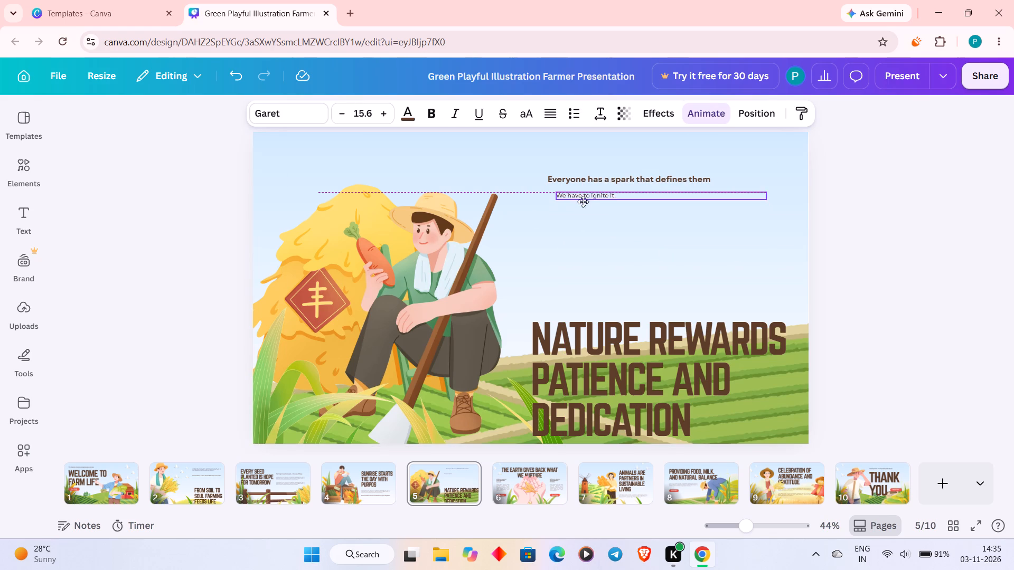
drag(583, 202, 573, 197)
click(576, 218)
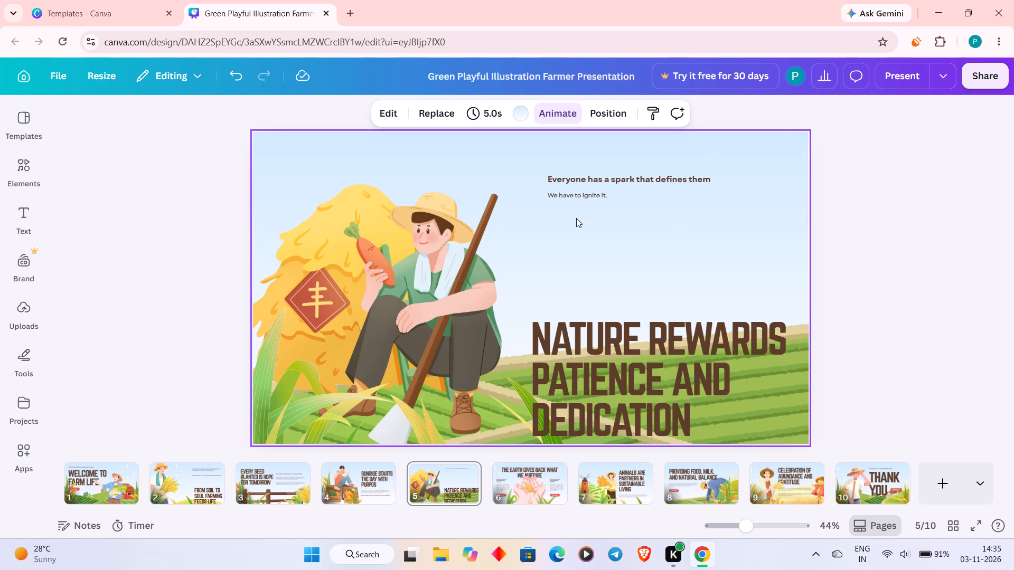
drag(604, 377, 606, 352)
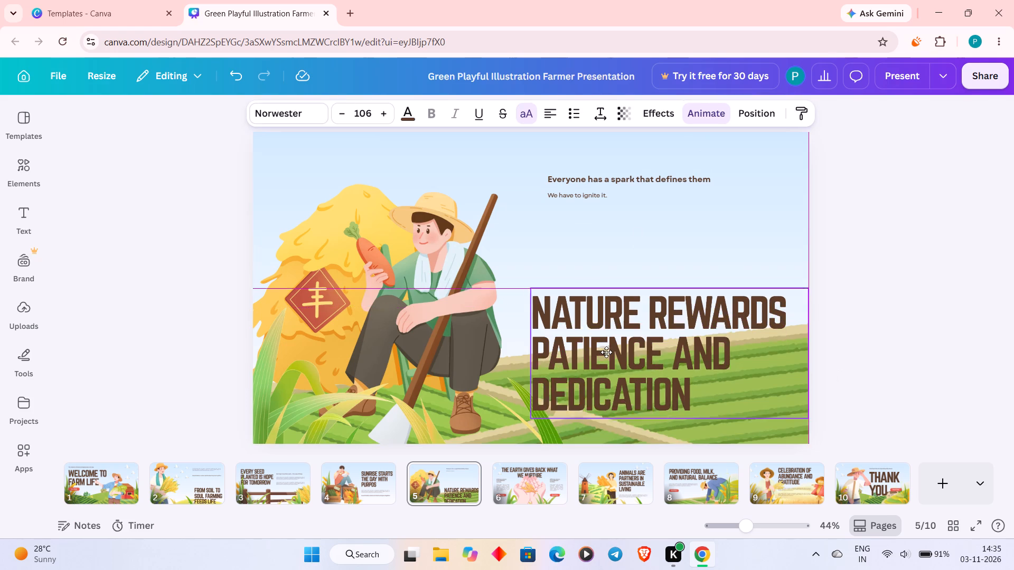
drag(606, 352, 602, 277)
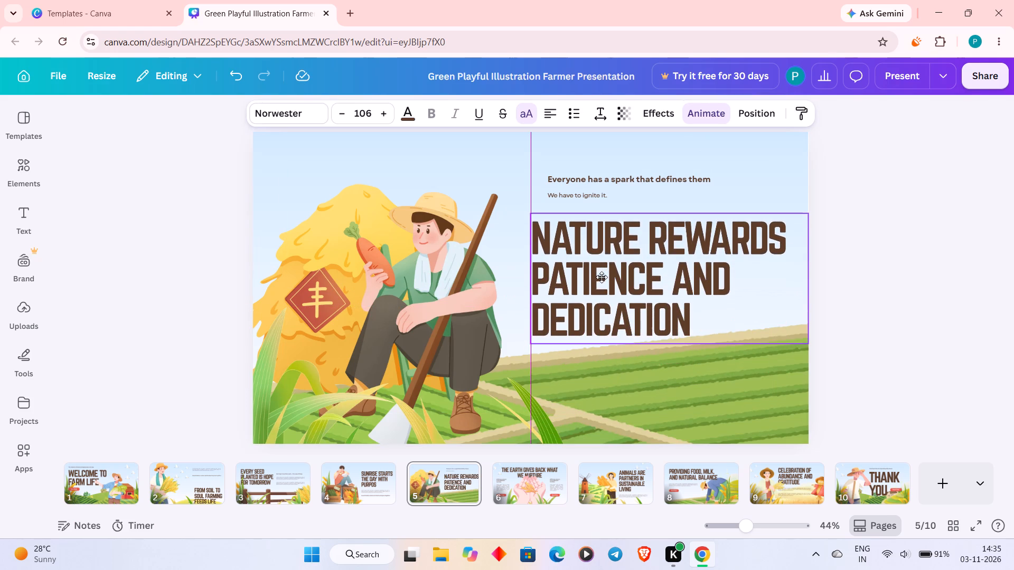
drag(602, 277, 618, 271)
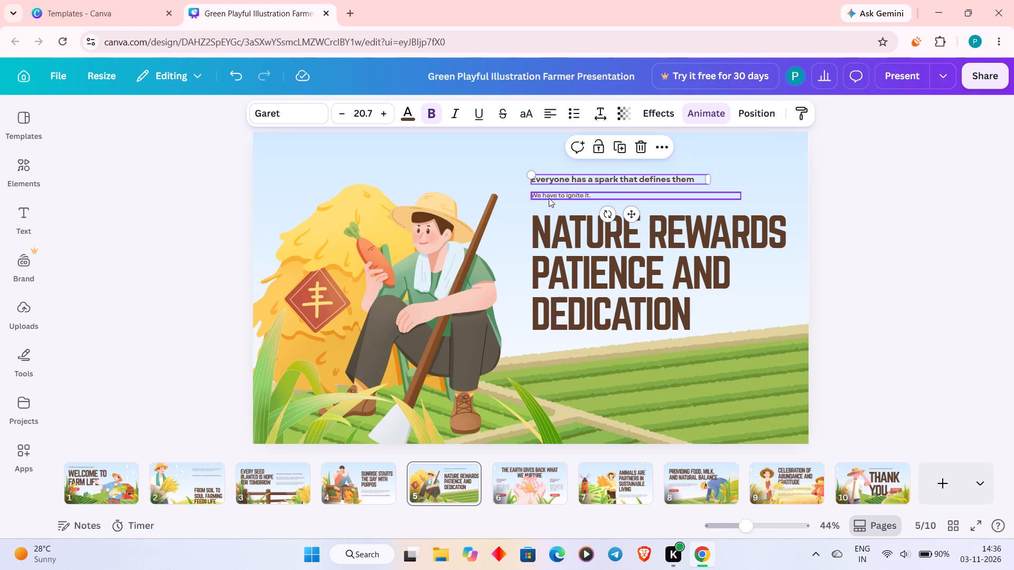
drag(549, 198, 551, 198)
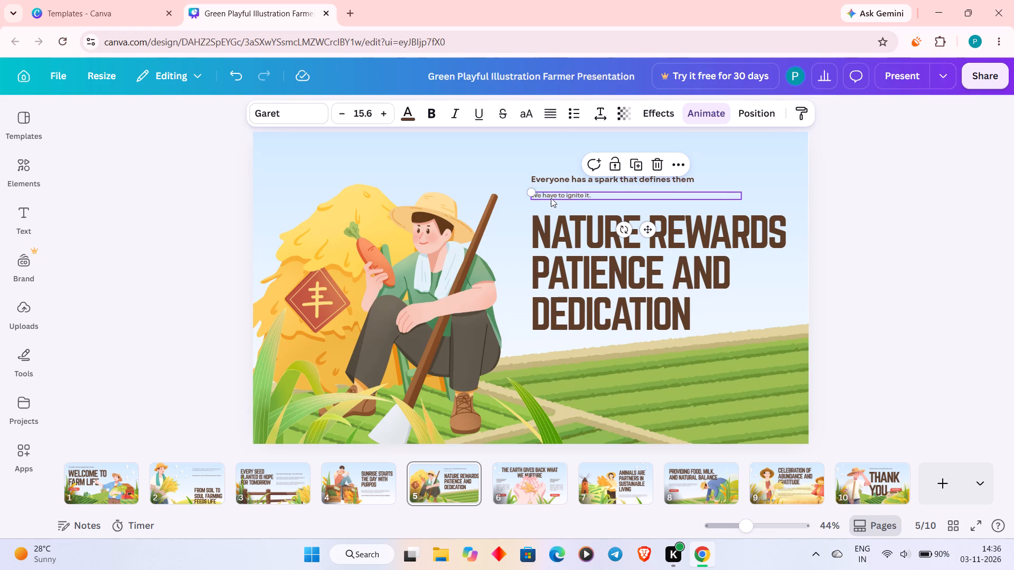
drag(551, 198, 553, 197)
click(553, 197)
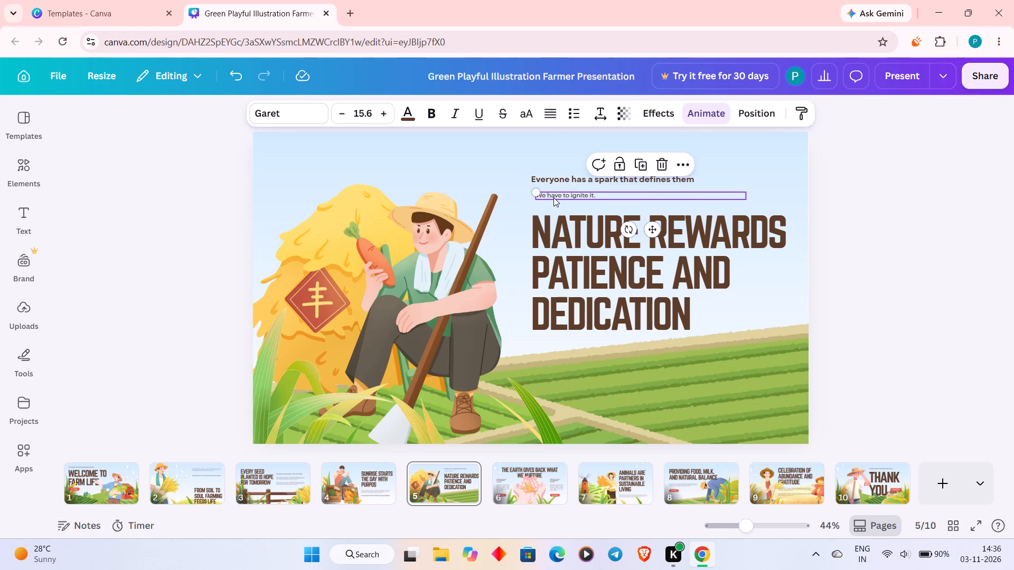
click(551, 164)
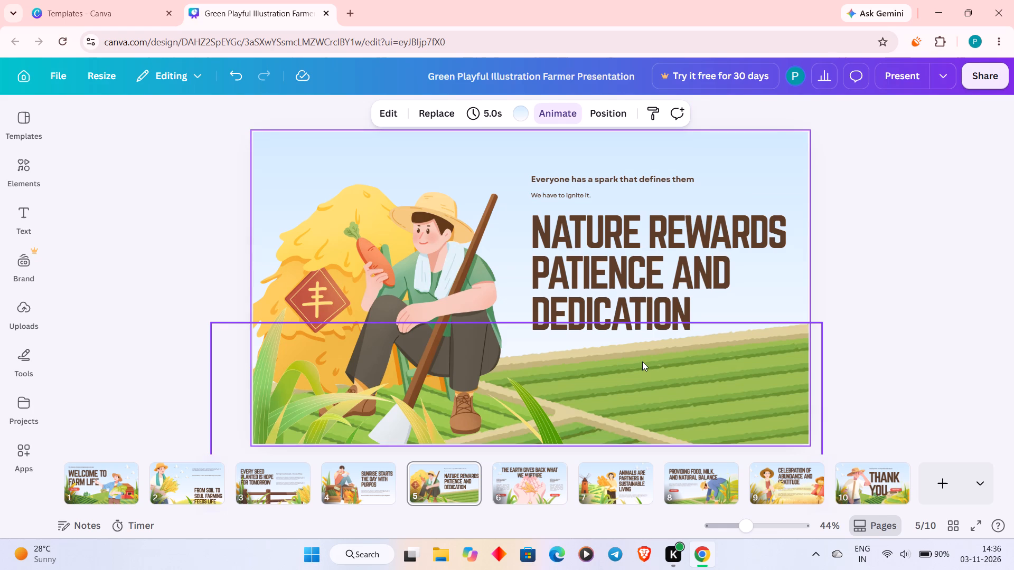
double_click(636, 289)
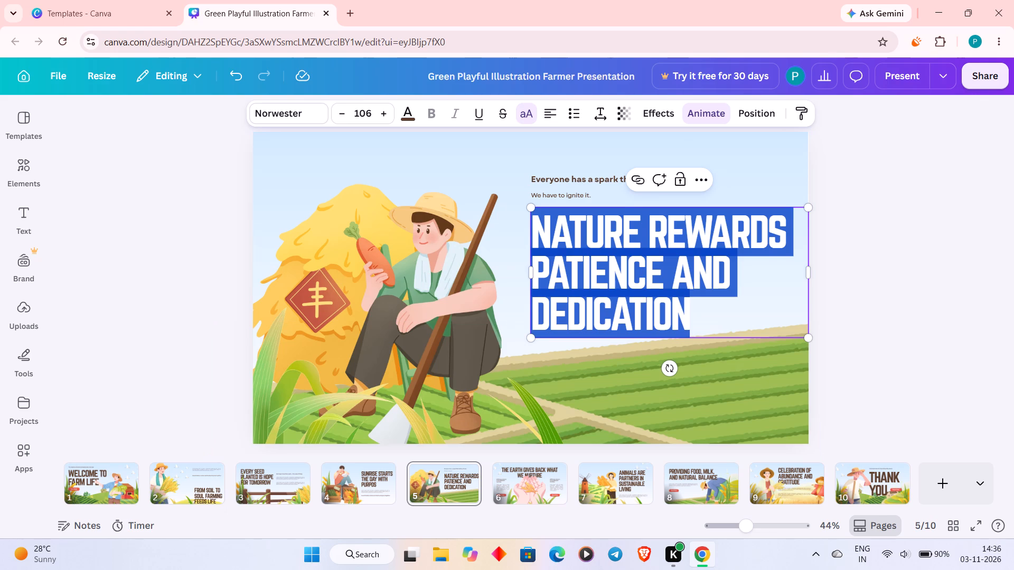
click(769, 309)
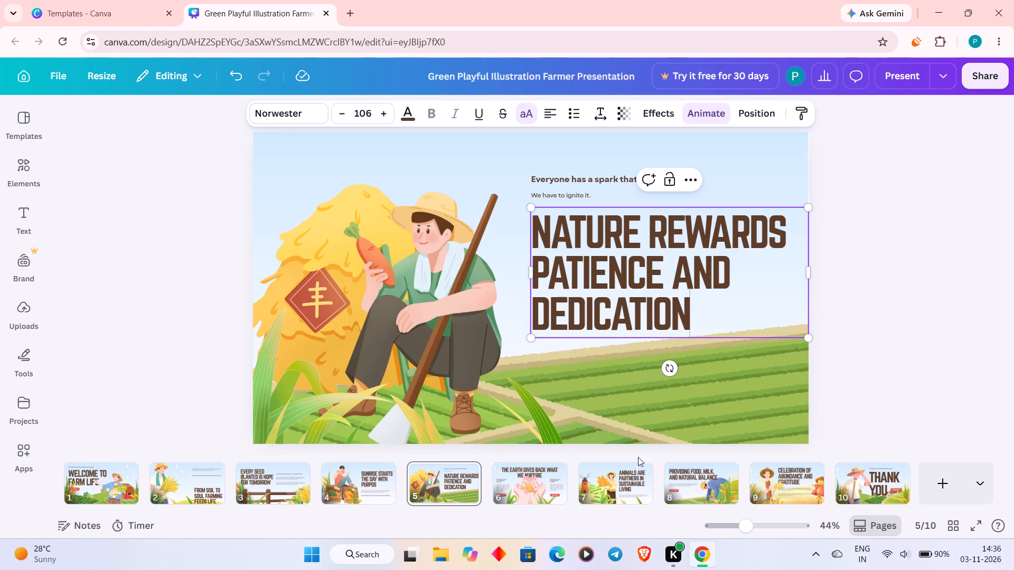
Go to page 6 and select the illustration of cupped hands holding wheat.
click(529, 474)
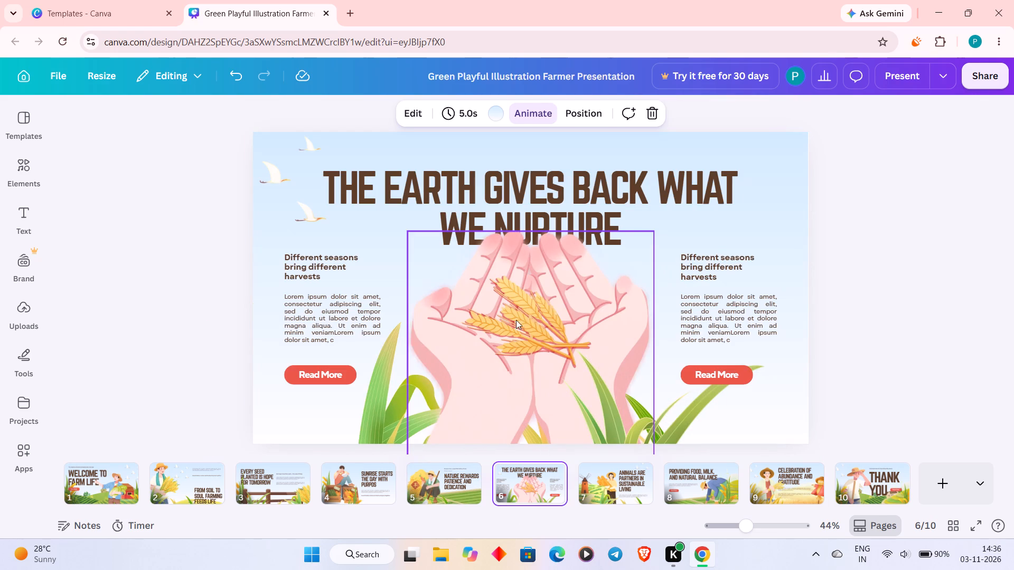
click(521, 318)
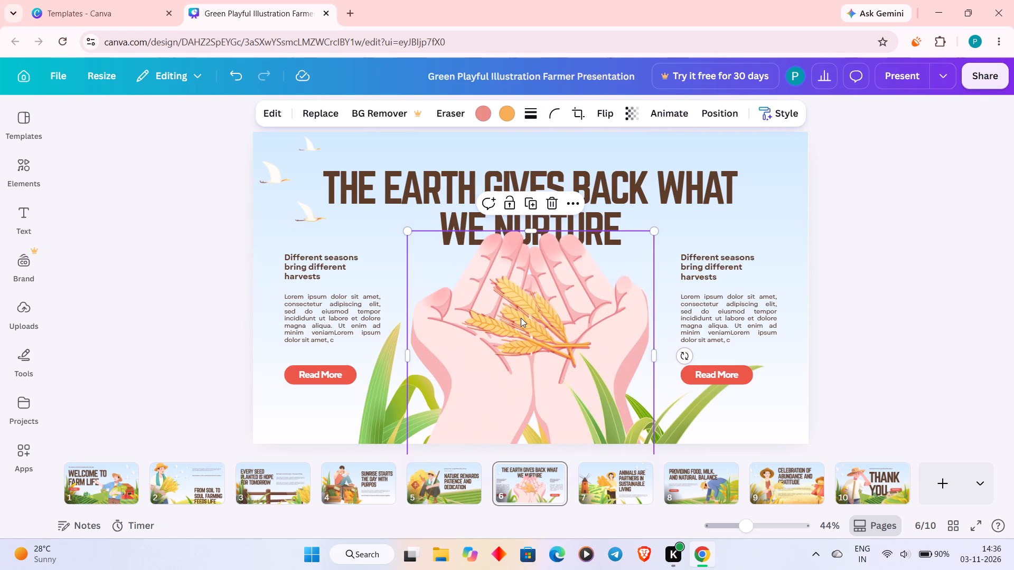
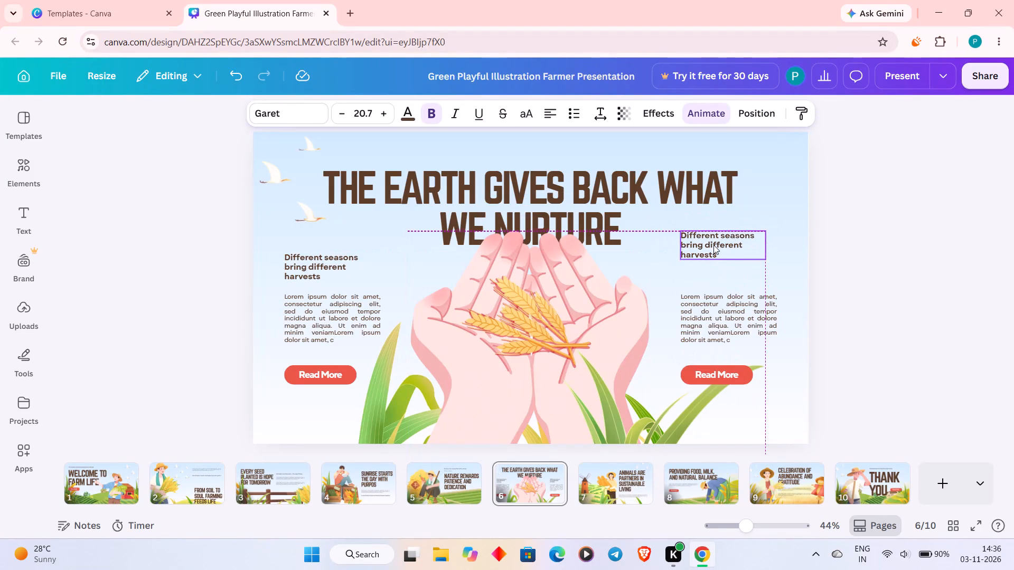
Raise the right column's paragraph beneath its subheading, and move the left column's subheading and paragraph up to match.
drag(716, 324, 714, 298)
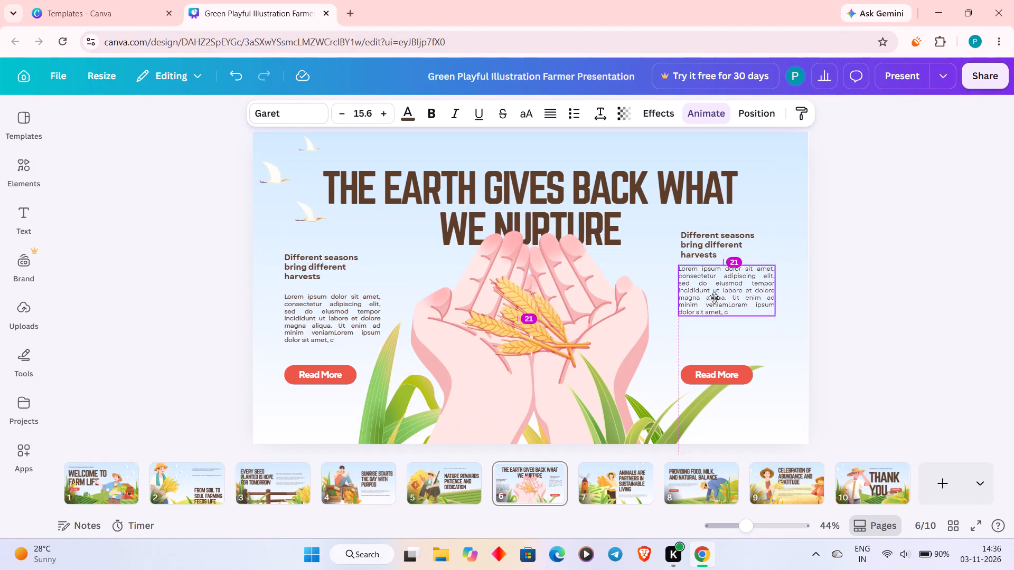
drag(714, 298, 717, 302)
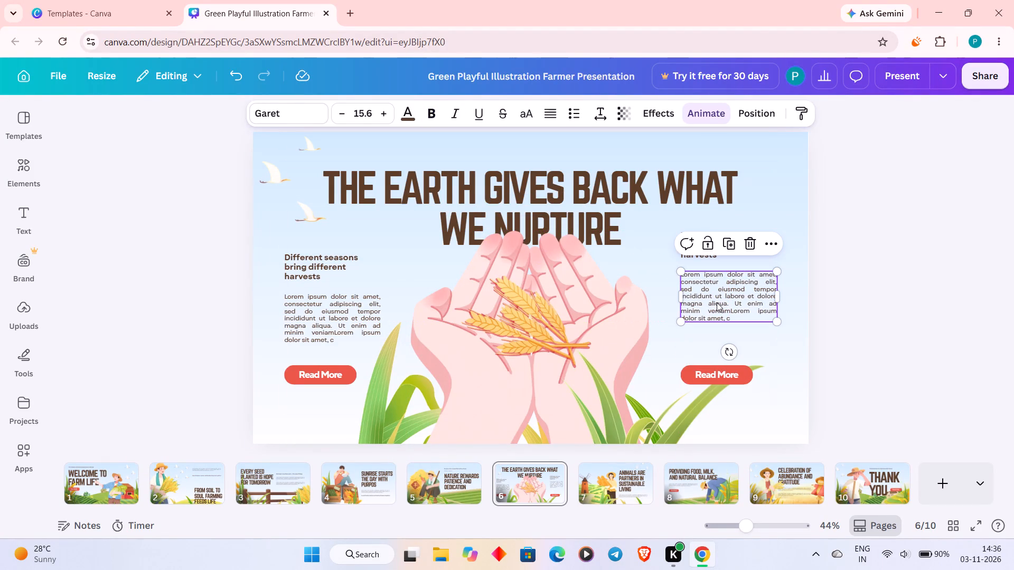
drag(317, 264, 317, 245)
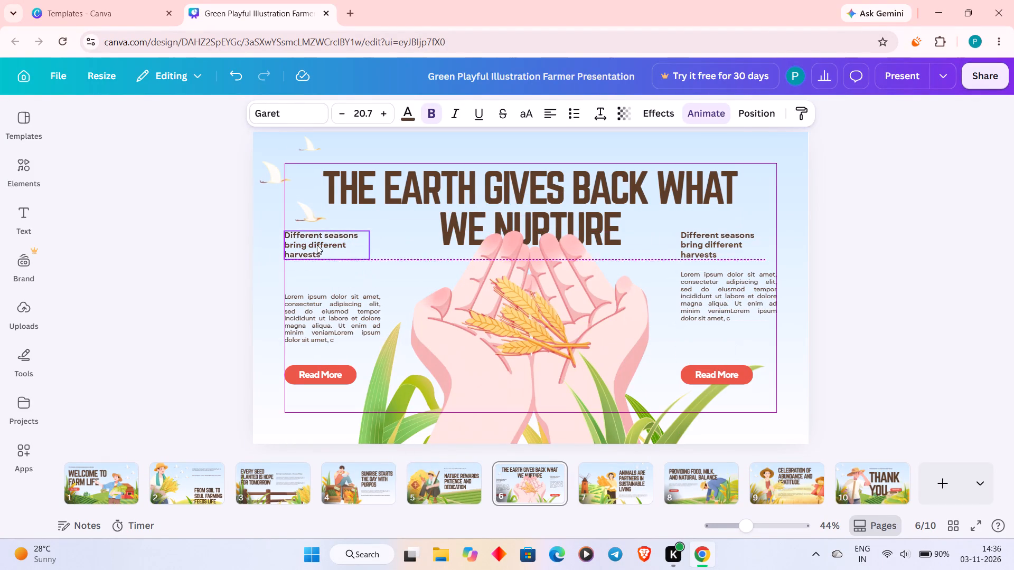
drag(327, 313, 322, 288)
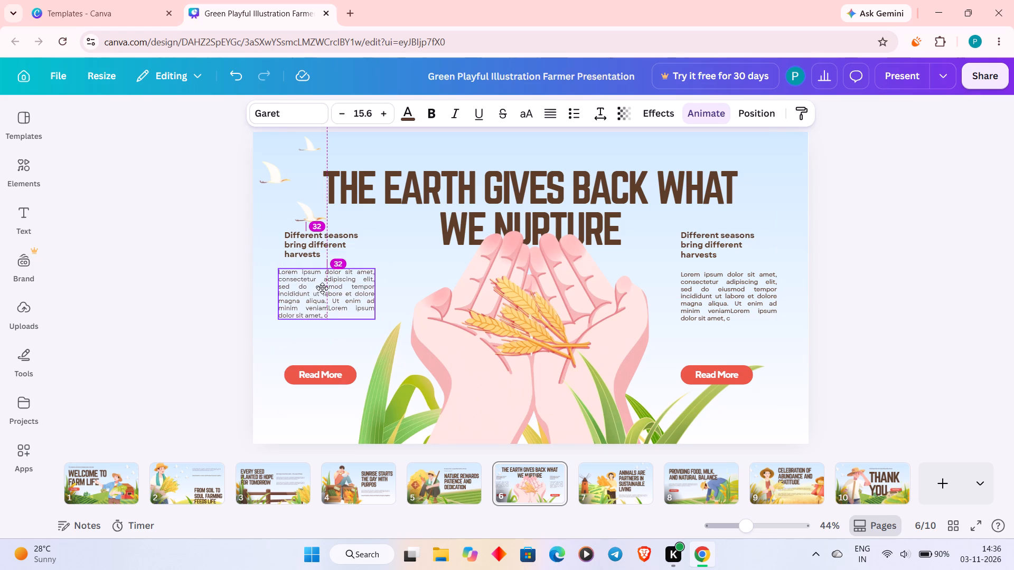
drag(322, 288, 327, 289)
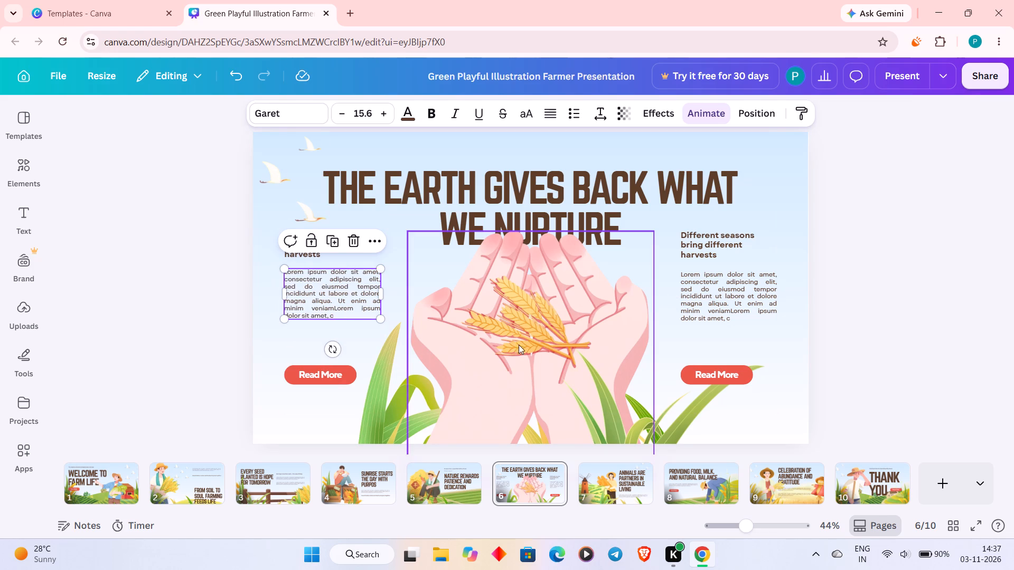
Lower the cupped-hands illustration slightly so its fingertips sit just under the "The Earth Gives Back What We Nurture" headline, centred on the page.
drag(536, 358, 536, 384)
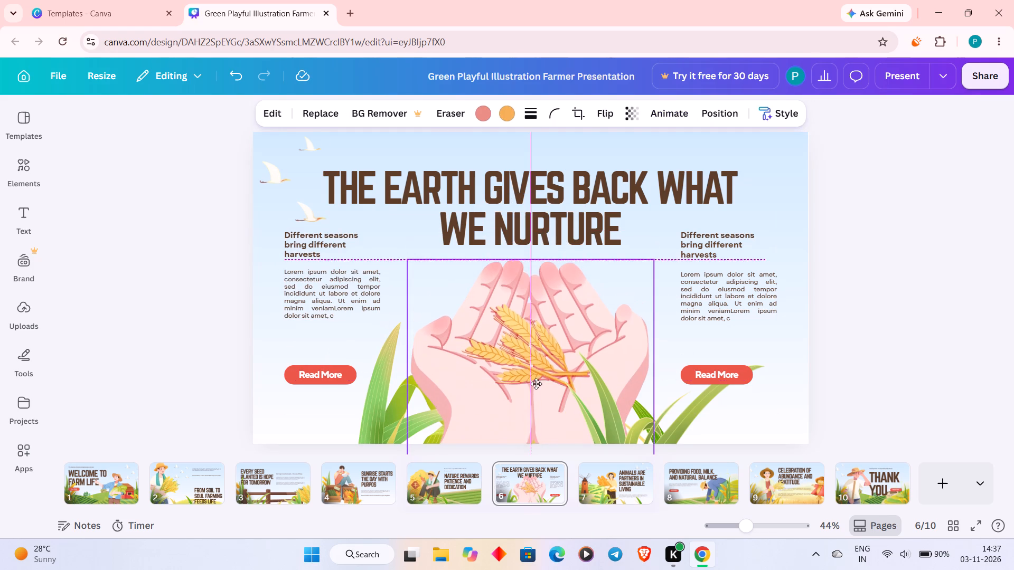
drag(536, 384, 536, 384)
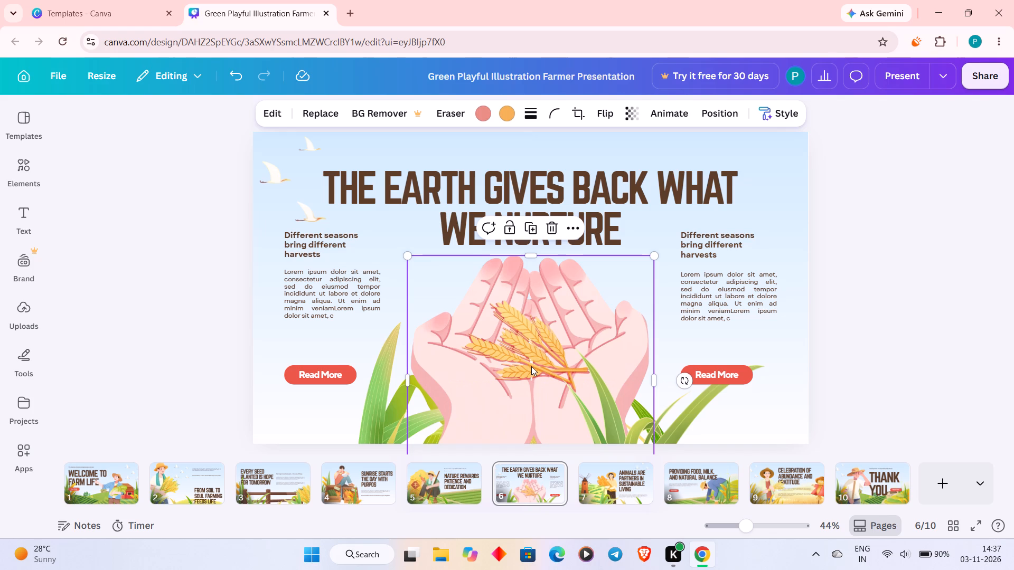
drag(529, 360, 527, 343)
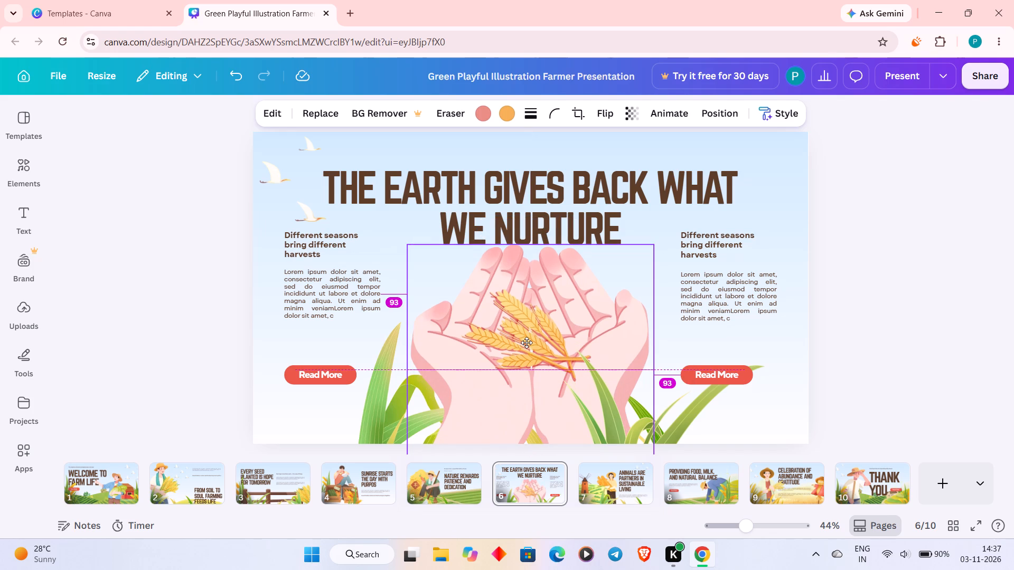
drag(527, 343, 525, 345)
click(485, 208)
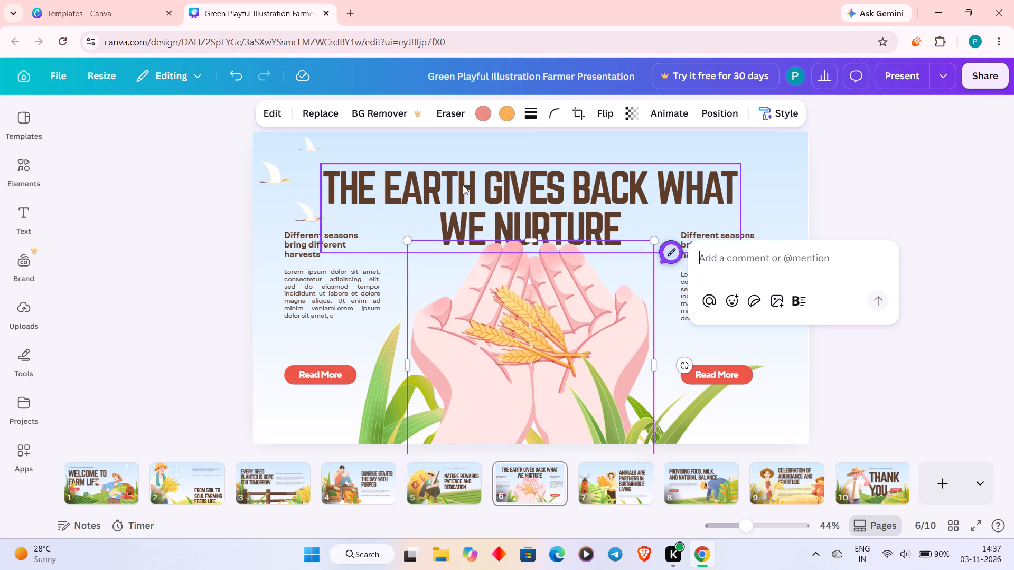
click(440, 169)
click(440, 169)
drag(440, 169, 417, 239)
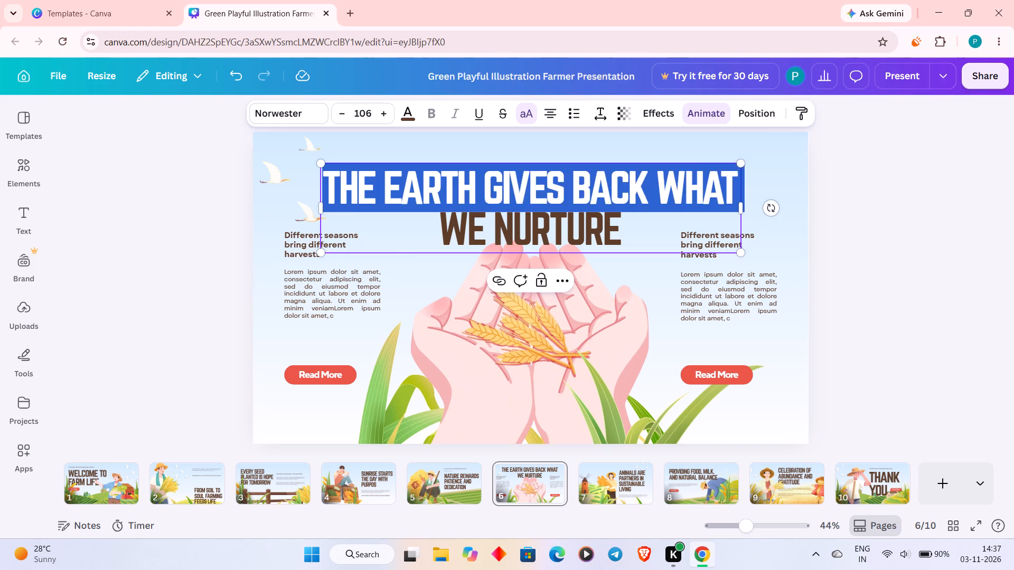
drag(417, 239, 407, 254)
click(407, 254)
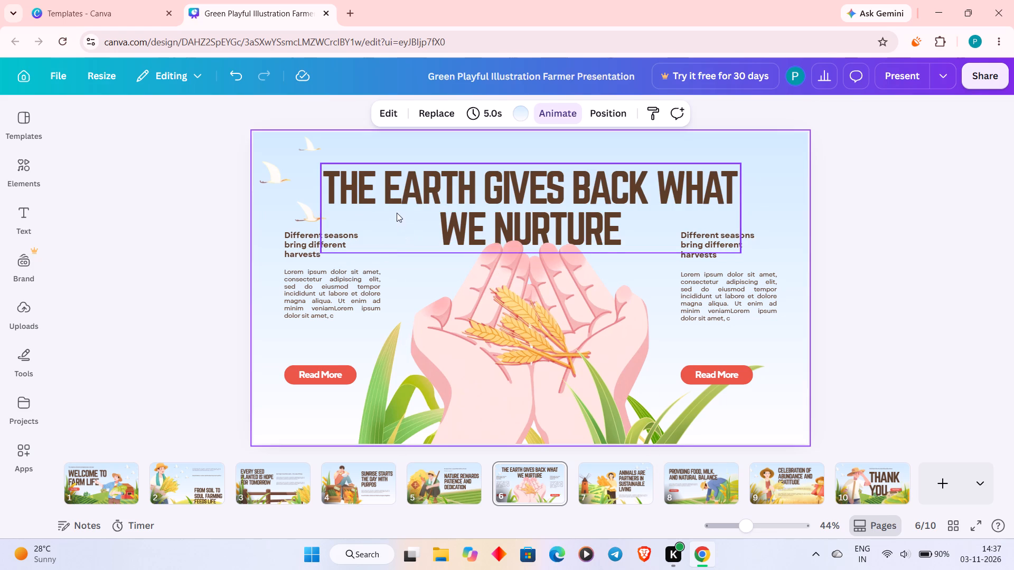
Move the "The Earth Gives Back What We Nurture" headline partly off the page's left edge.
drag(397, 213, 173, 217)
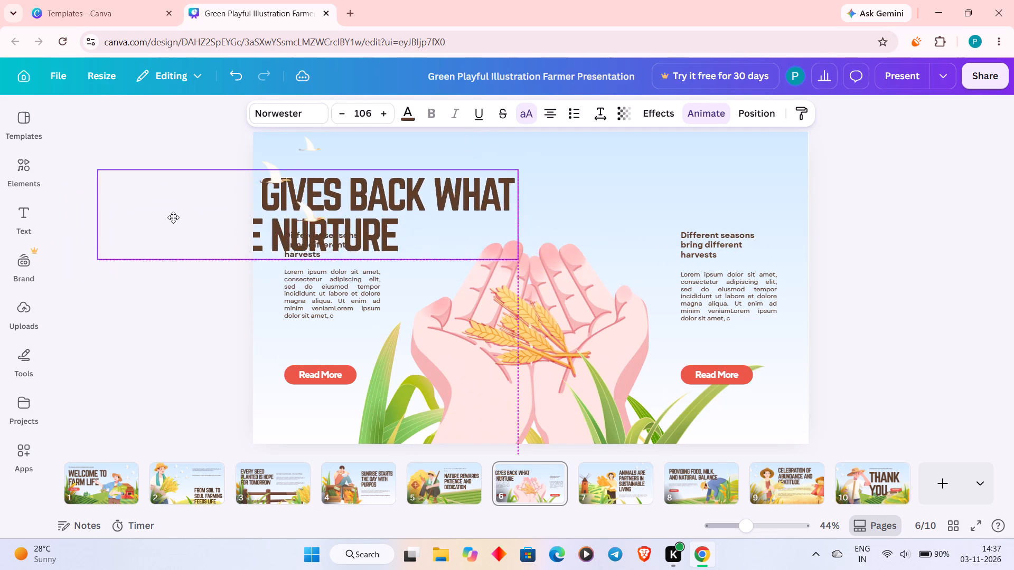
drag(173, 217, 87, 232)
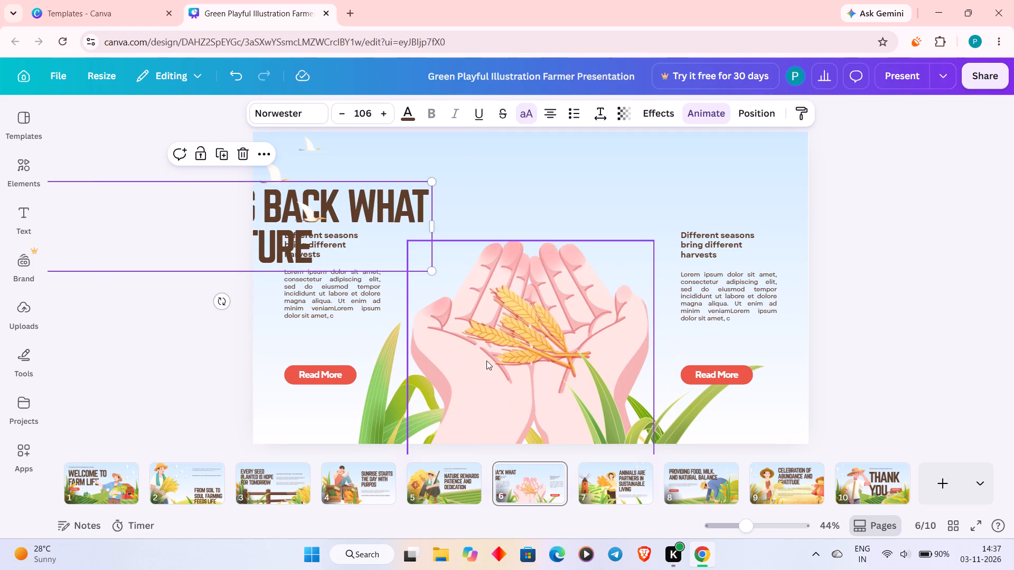
Reposition the cupped-hands illustration lower on page 6, horizontally centred, with its top edge just below the subheadings.
drag(509, 363, 512, 248)
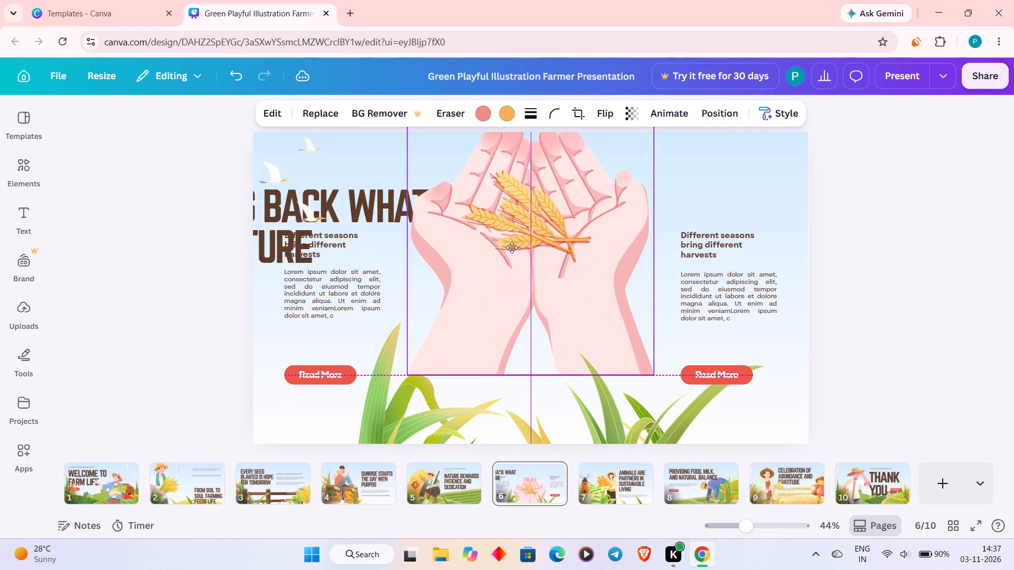
drag(512, 248, 505, 350)
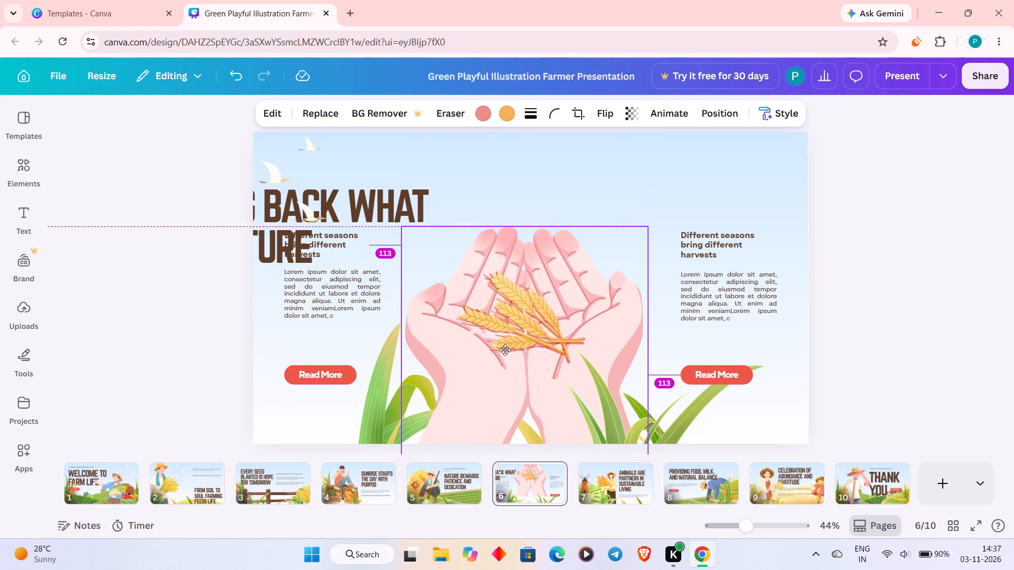
drag(505, 350, 508, 380)
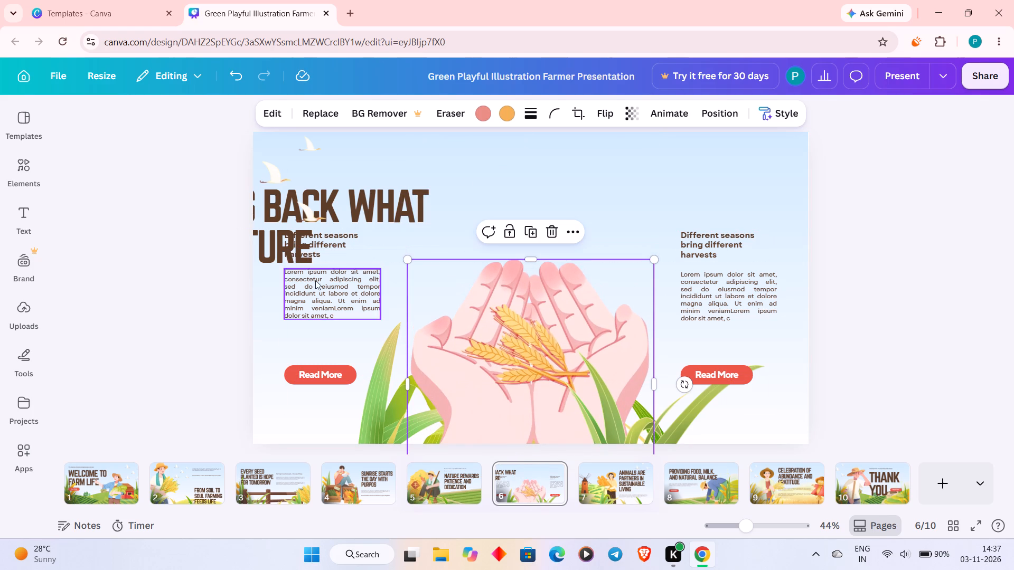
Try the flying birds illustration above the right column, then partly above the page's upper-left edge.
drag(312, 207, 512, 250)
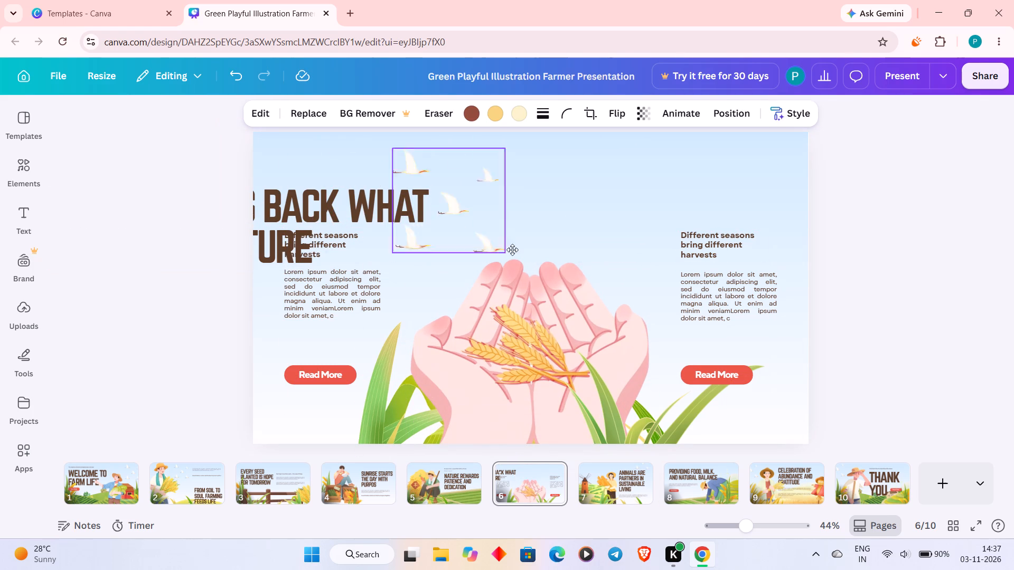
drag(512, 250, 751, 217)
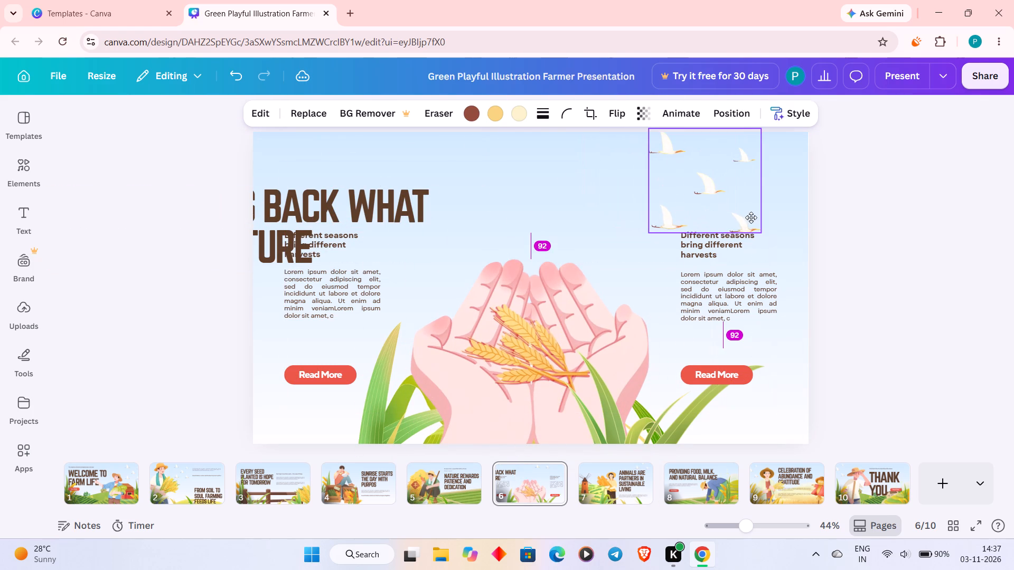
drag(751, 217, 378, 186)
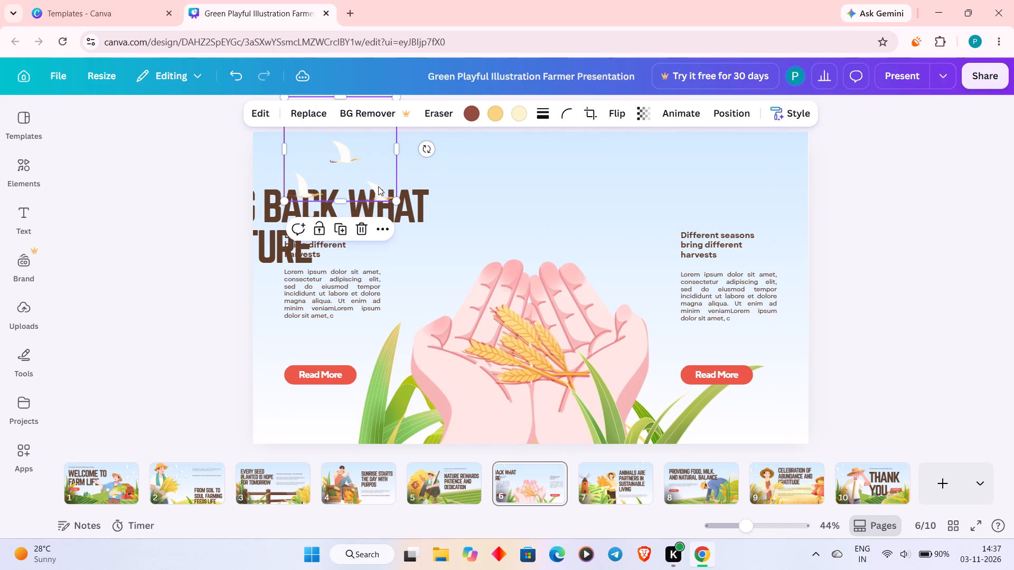
Move the "The Earth Gives Back What We Nurture" headline above the cupped hands, slightly right of the page centre.
drag(275, 228, 552, 214)
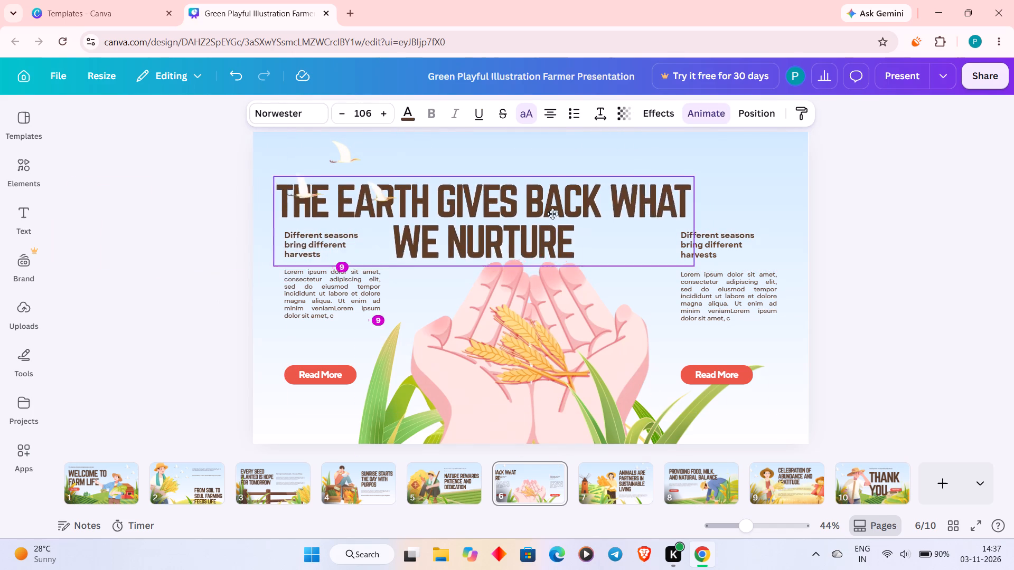
drag(552, 214, 601, 215)
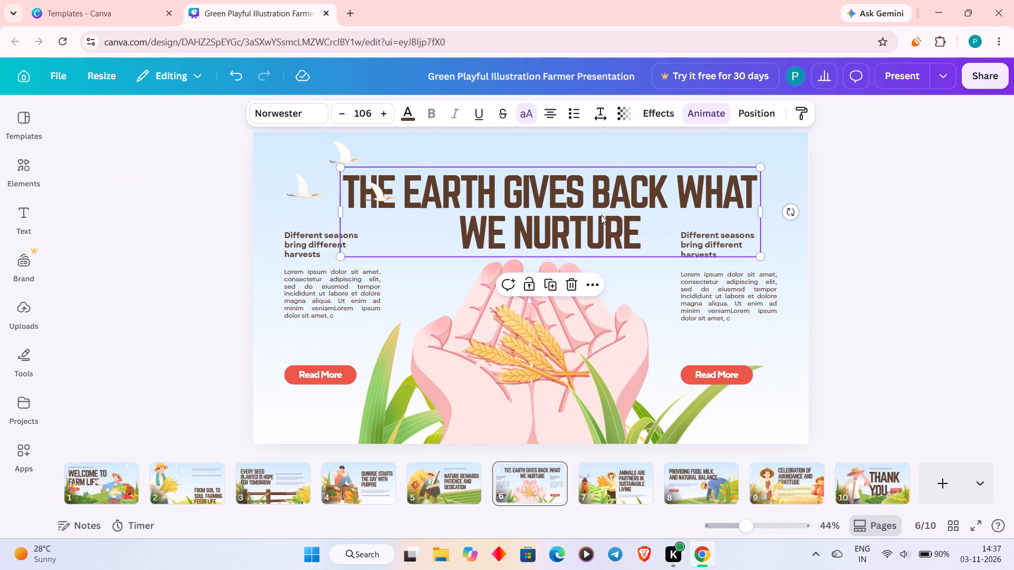
Move the flying birds illustration into the page's upper-left corner, with its top aligned to the page edge.
click(295, 198)
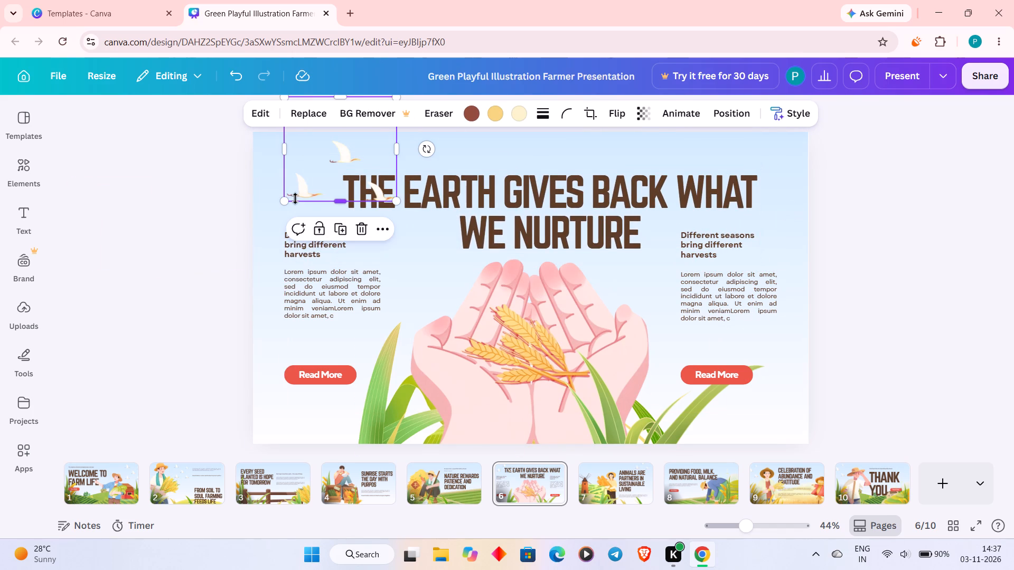
click(525, 160)
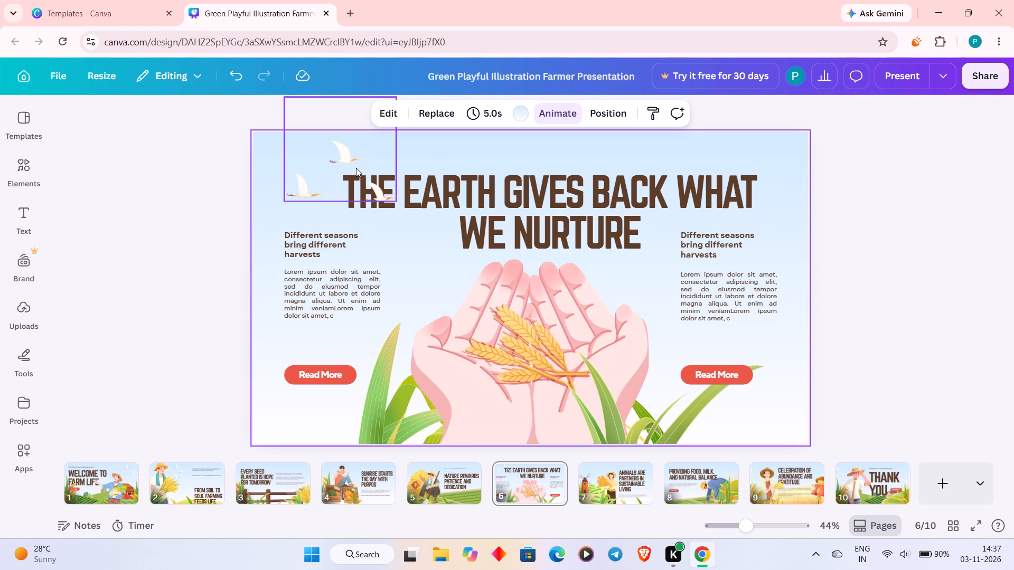
drag(356, 168, 344, 201)
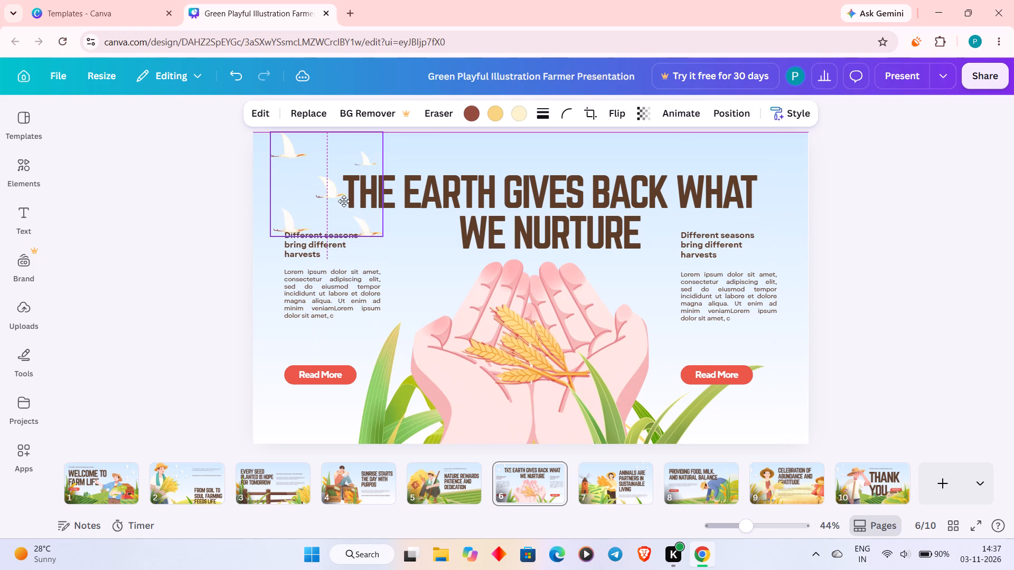
drag(344, 201, 338, 201)
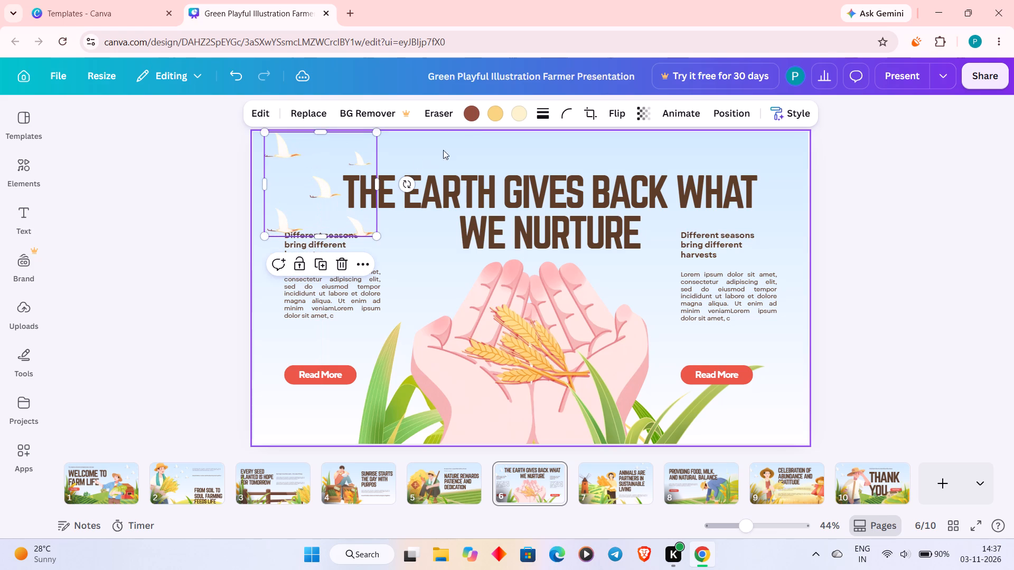
click(504, 151)
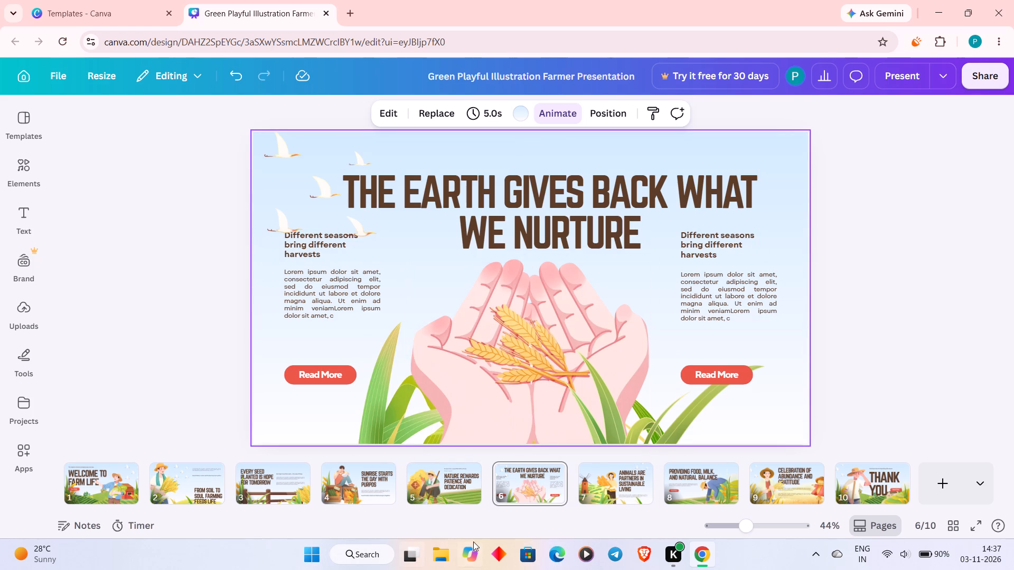
Go to page 7 and move the woman holding wheat to the page's left side, in front of the windmill.
click(617, 489)
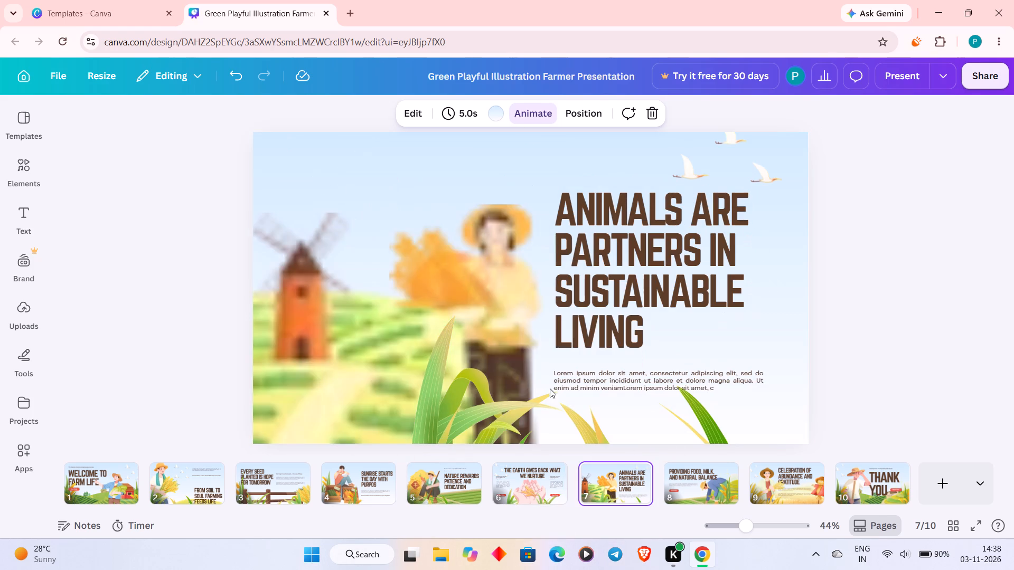
drag(493, 240, 490, 194)
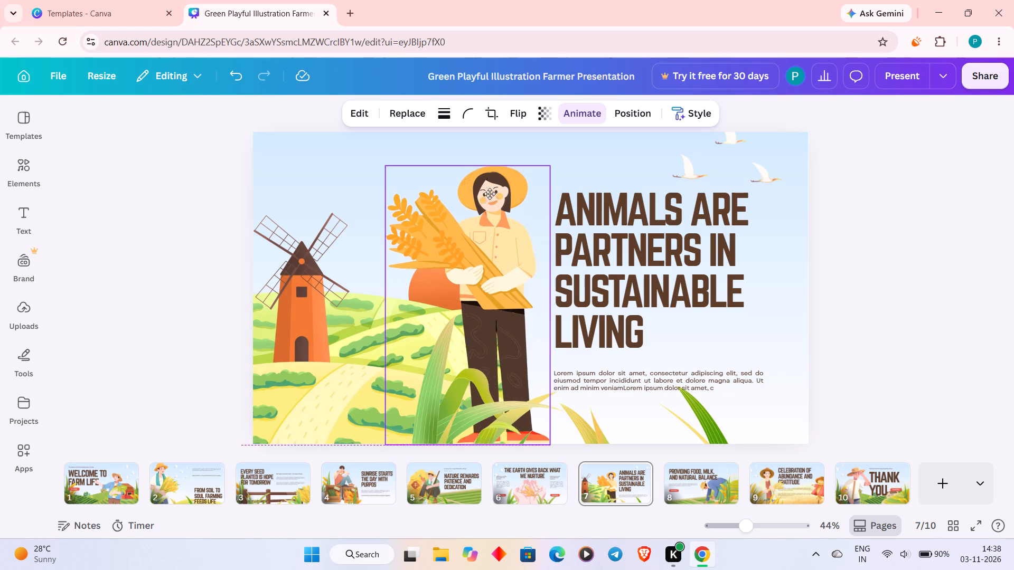
drag(490, 194, 348, 184)
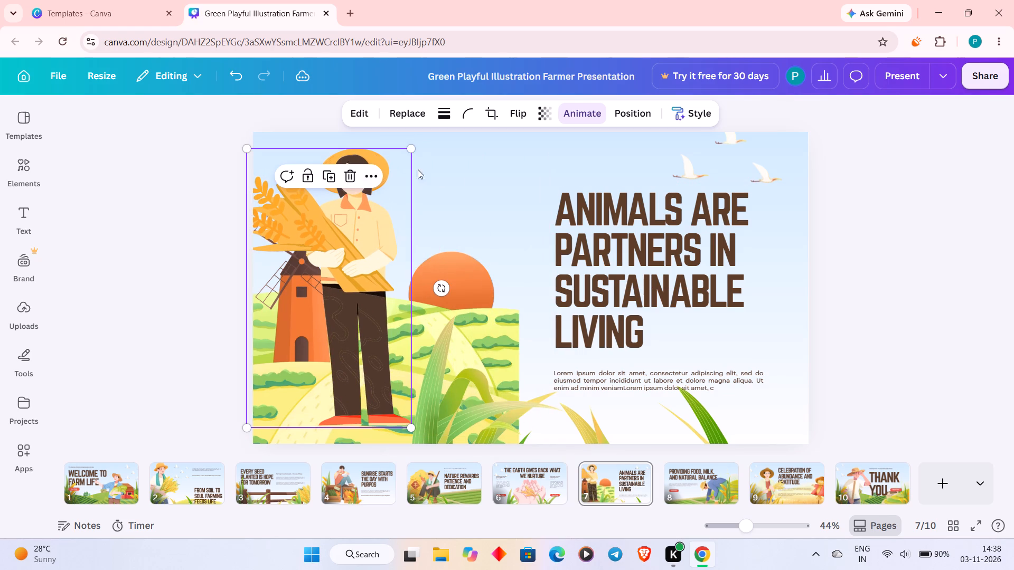
Move the "Animals Are Partners in Sustainable Living" headline up to the page's top edge and raise the paragraph beneath it.
drag(626, 259, 573, 235)
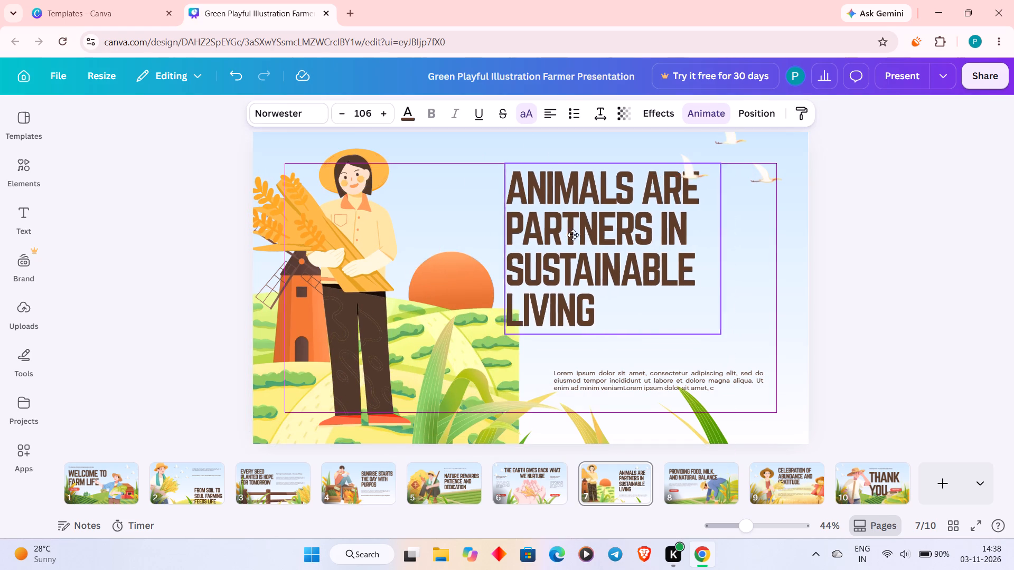
drag(573, 235, 604, 206)
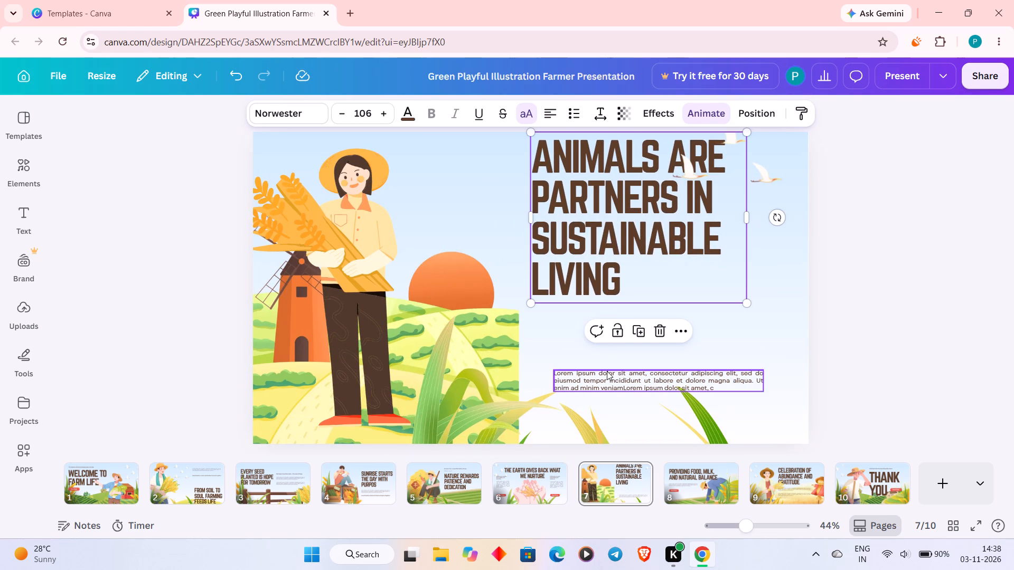
drag(607, 372, 603, 351)
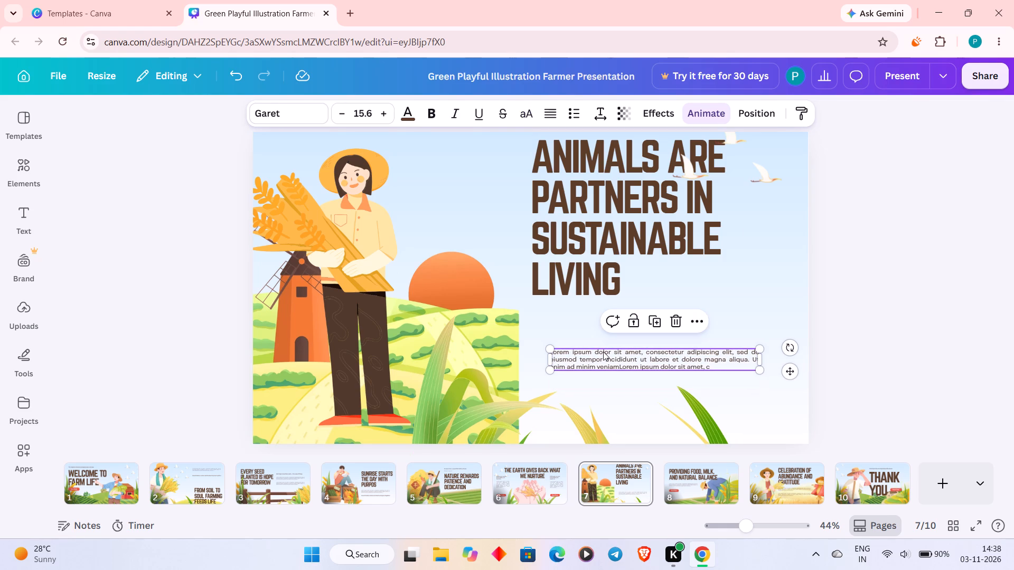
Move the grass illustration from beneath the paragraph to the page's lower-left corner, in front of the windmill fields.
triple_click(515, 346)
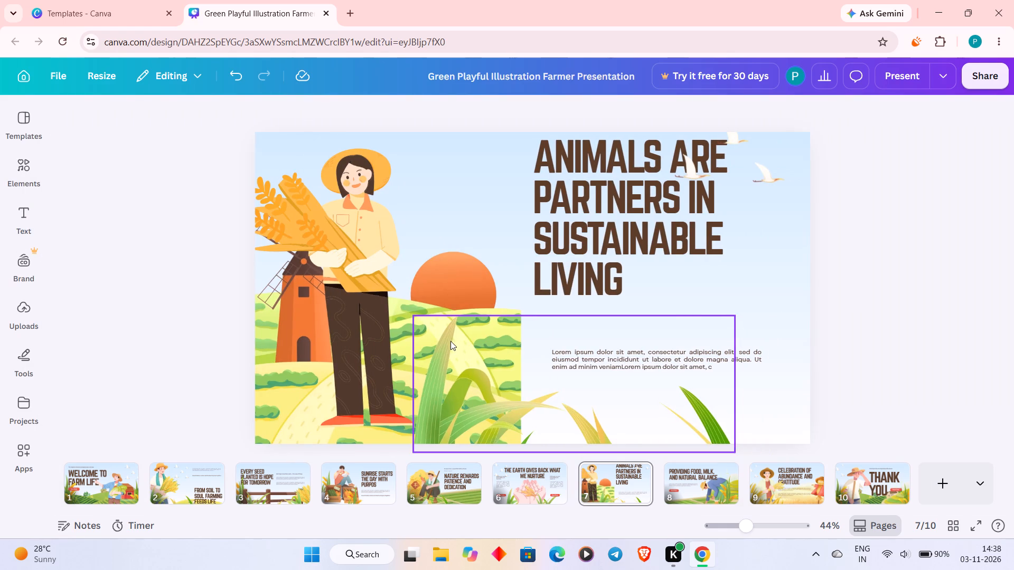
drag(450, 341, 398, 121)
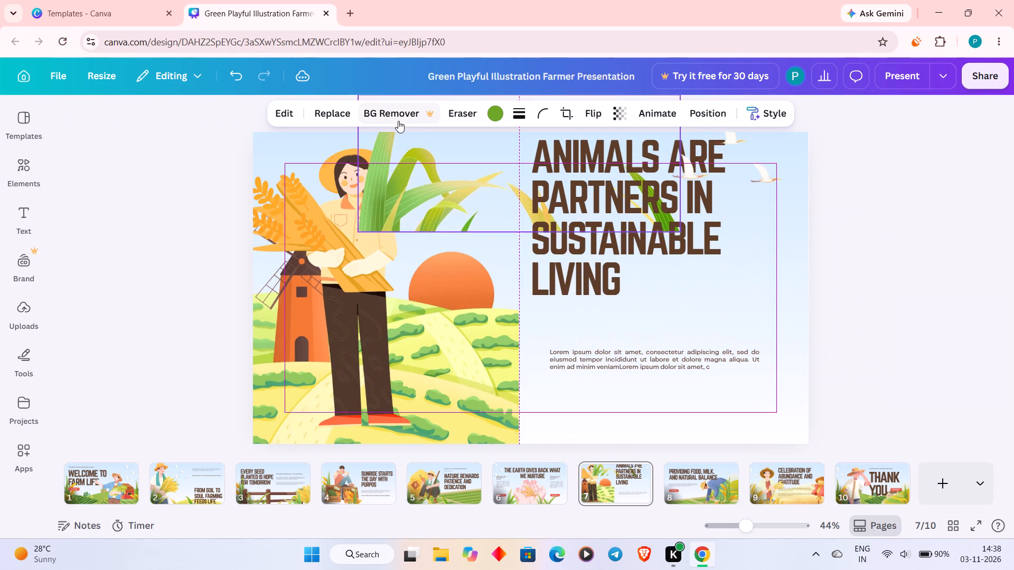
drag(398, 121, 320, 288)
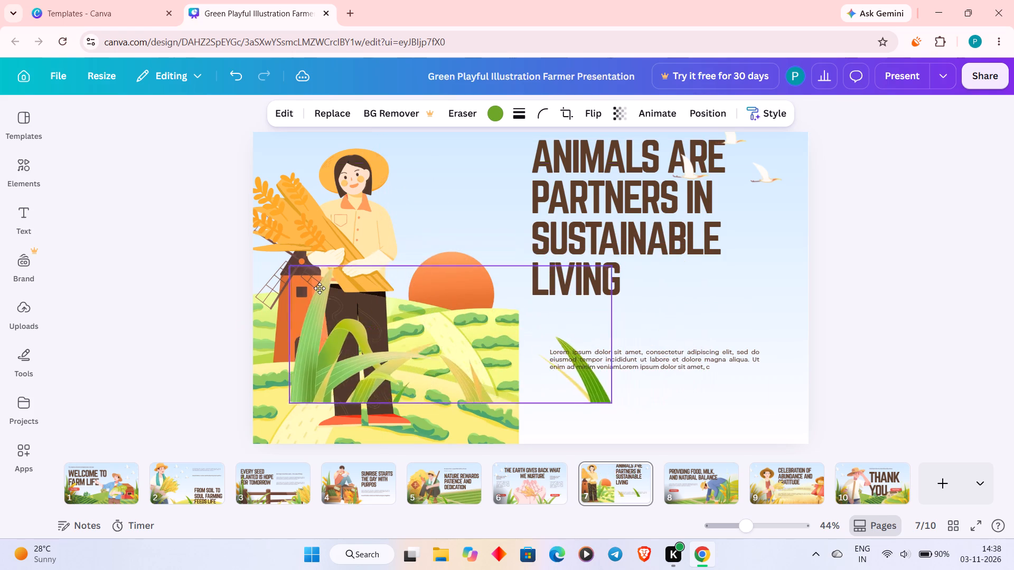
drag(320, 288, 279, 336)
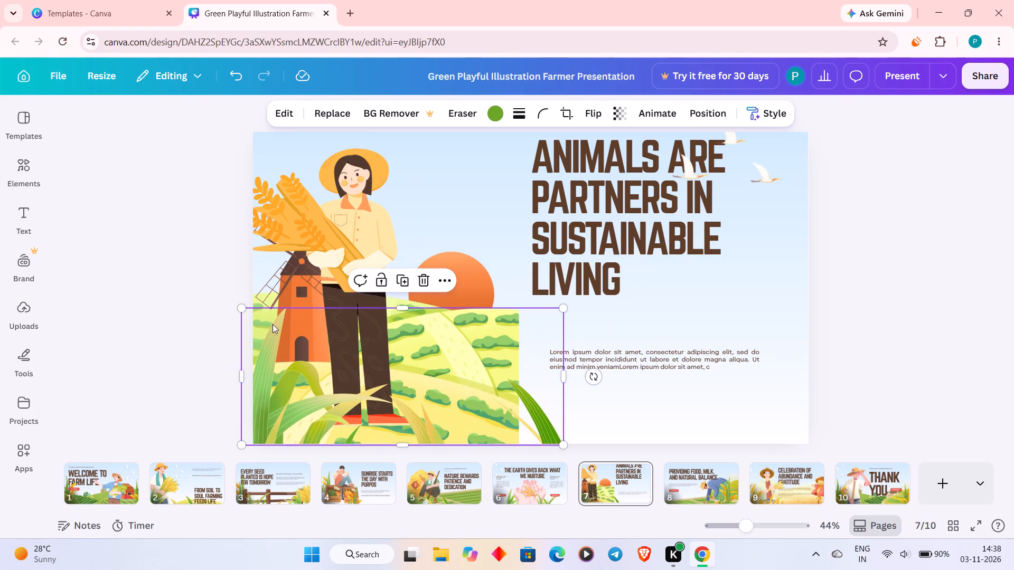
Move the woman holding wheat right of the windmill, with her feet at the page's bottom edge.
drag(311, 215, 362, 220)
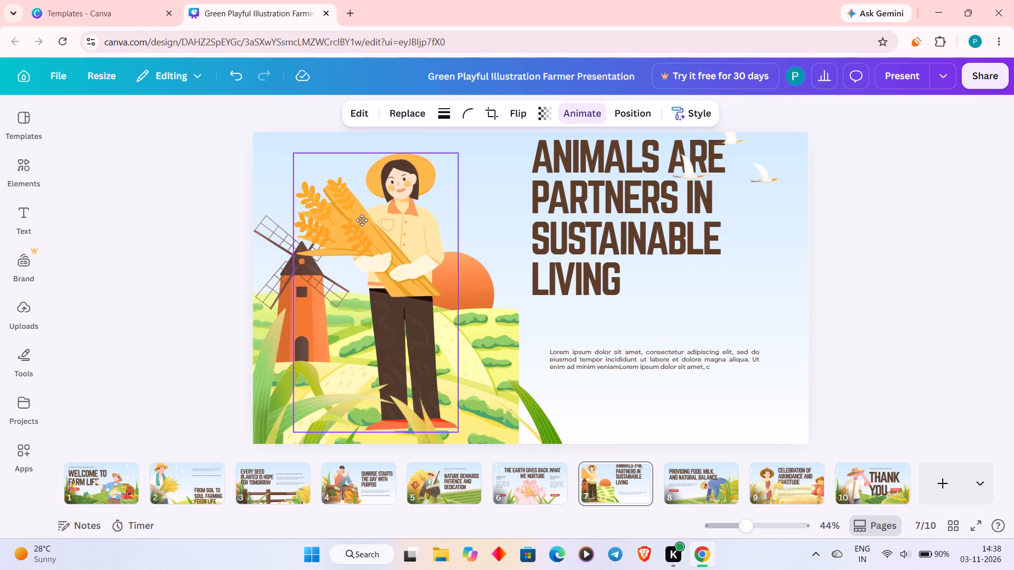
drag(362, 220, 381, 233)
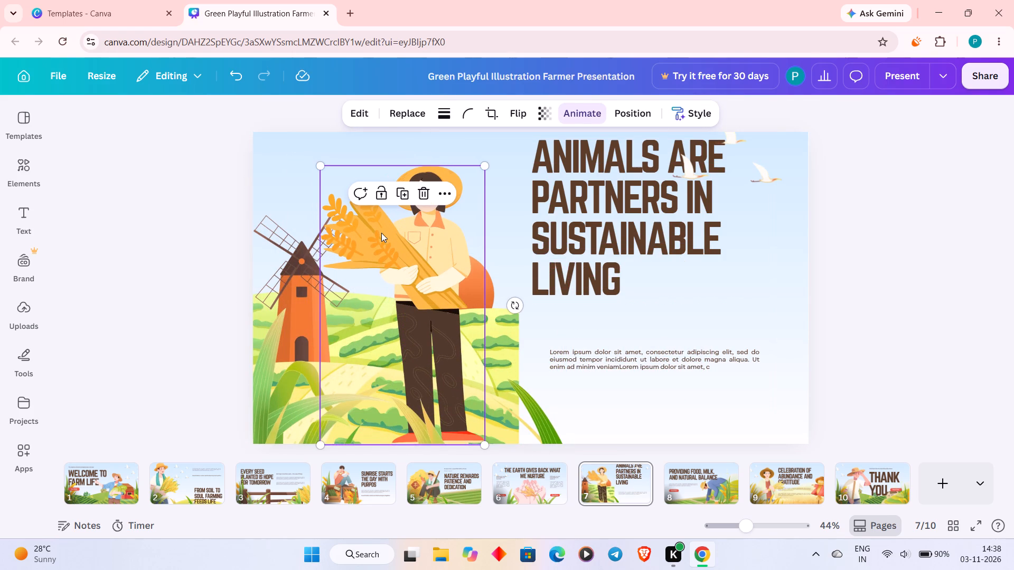
Move the flying birds illustration off the headline into the page's upper-left corner, above the windmill.
click(736, 288)
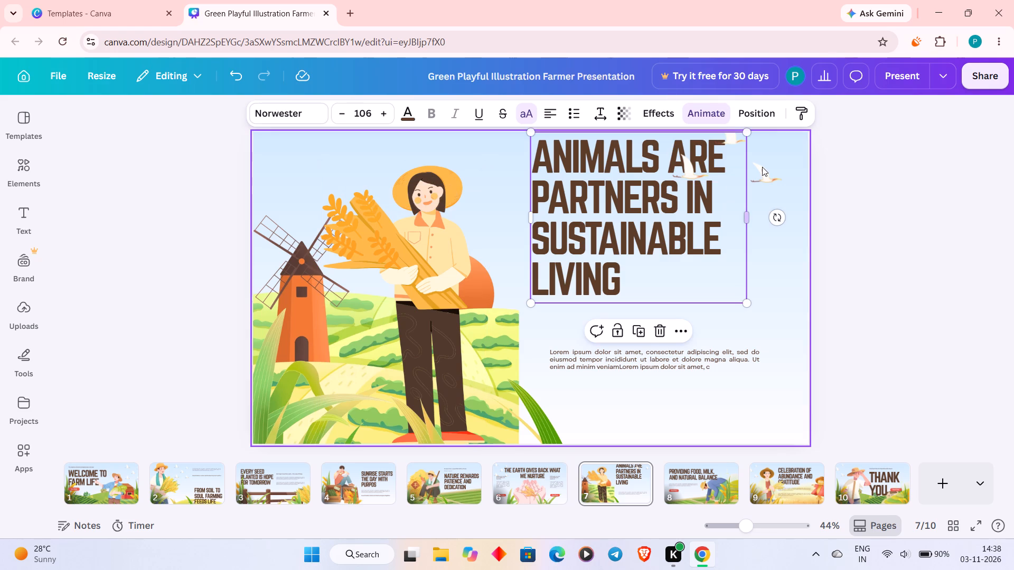
drag(759, 166, 370, 183)
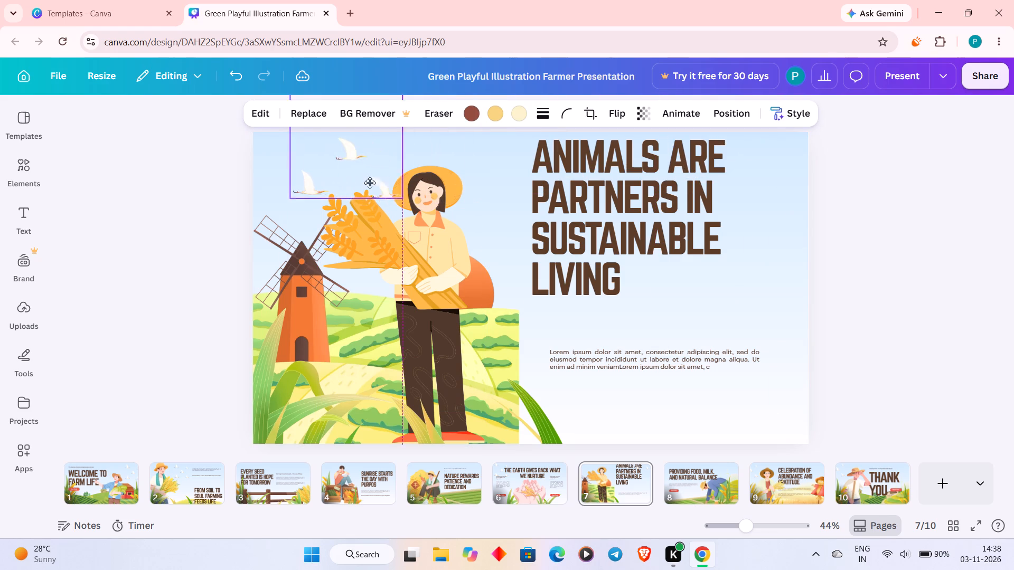
drag(370, 183, 334, 172)
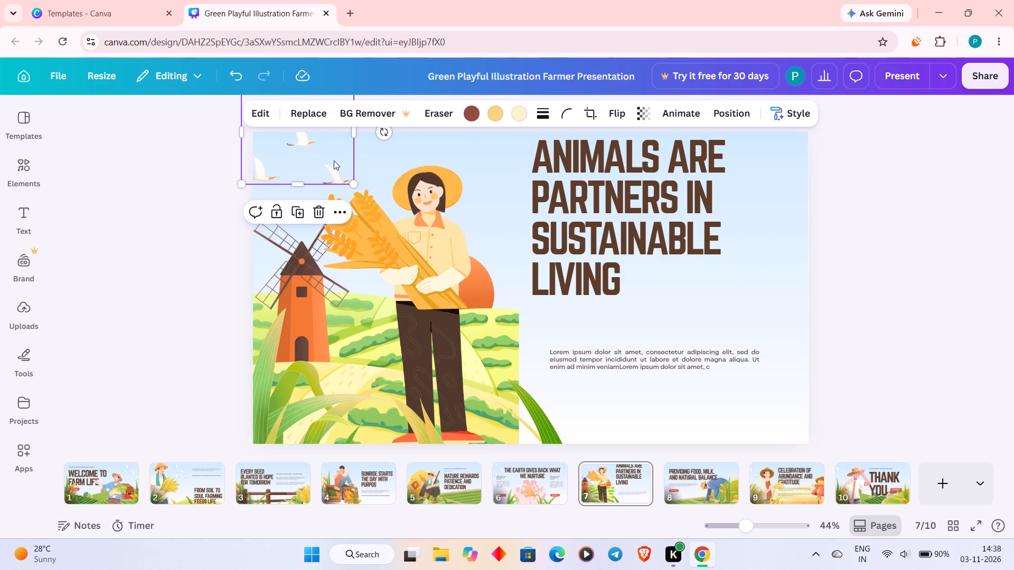
drag(334, 160, 333, 168)
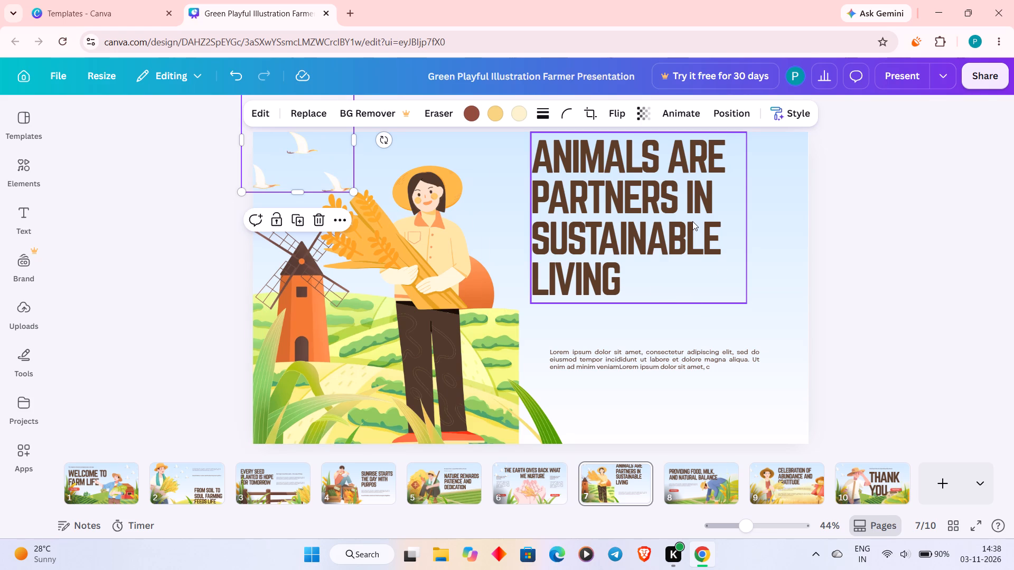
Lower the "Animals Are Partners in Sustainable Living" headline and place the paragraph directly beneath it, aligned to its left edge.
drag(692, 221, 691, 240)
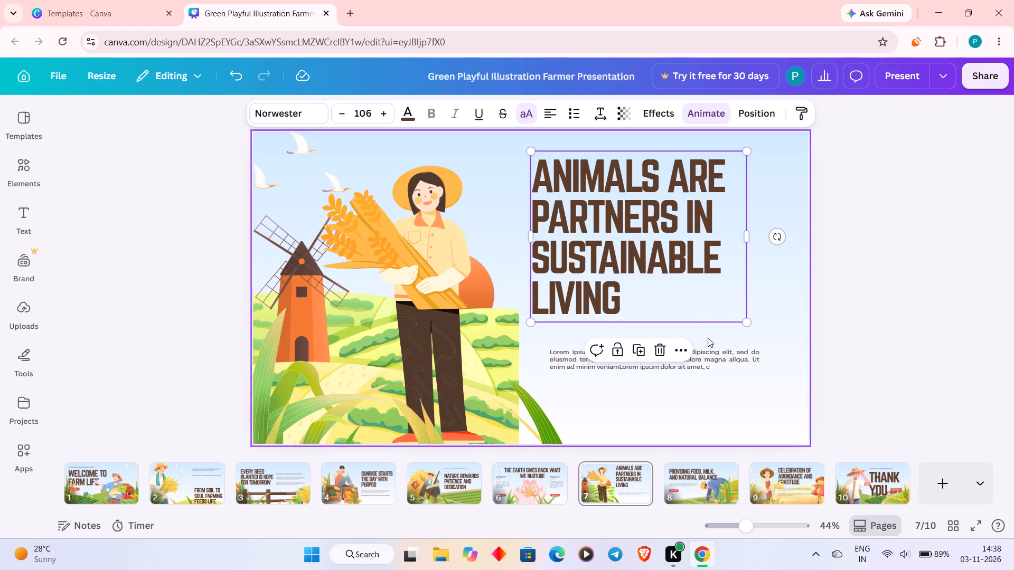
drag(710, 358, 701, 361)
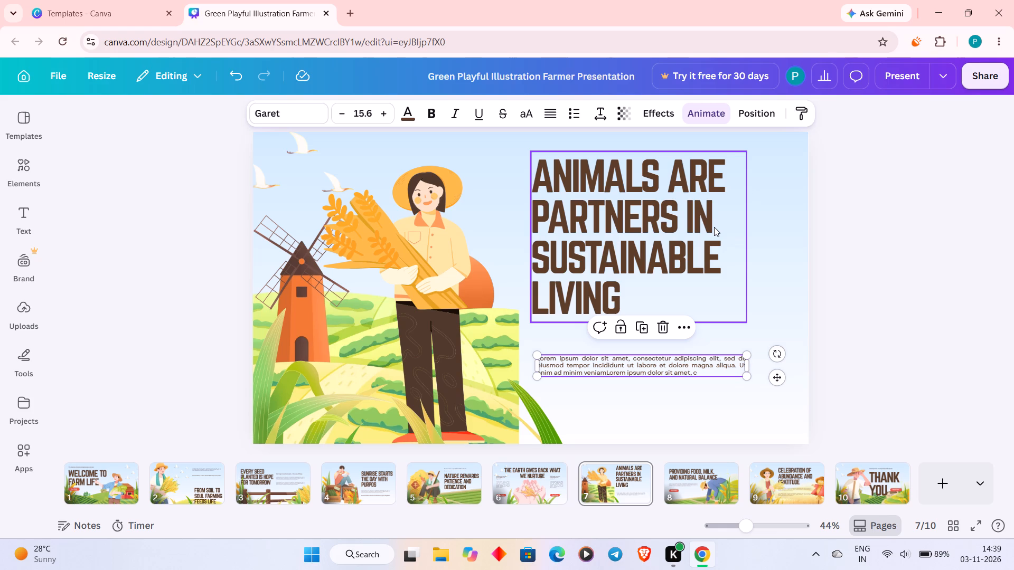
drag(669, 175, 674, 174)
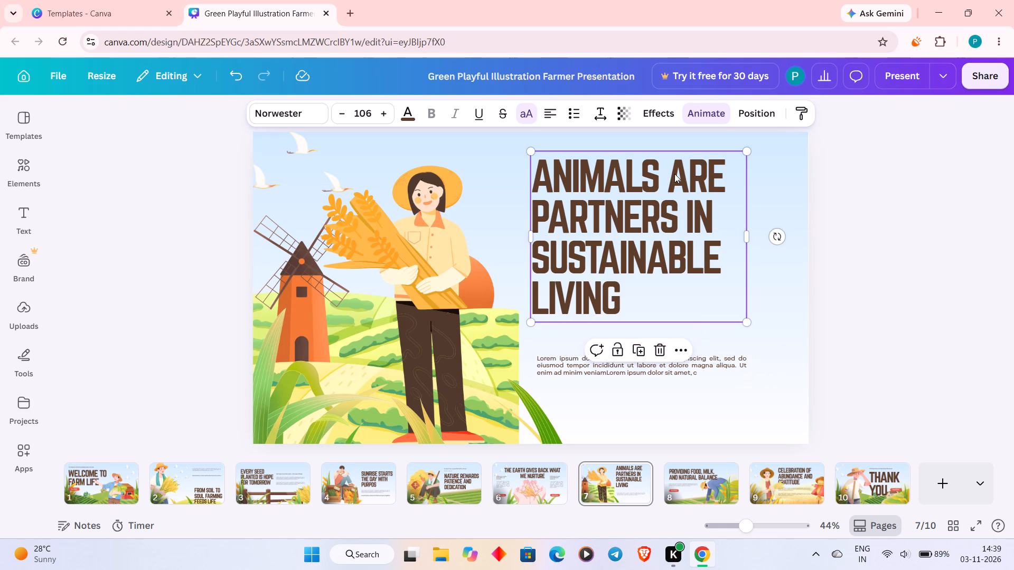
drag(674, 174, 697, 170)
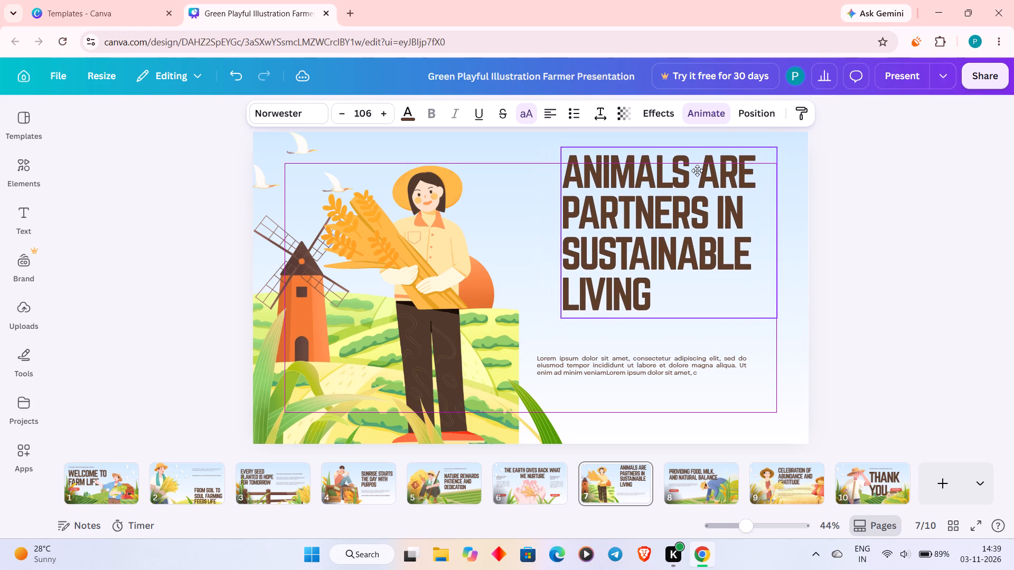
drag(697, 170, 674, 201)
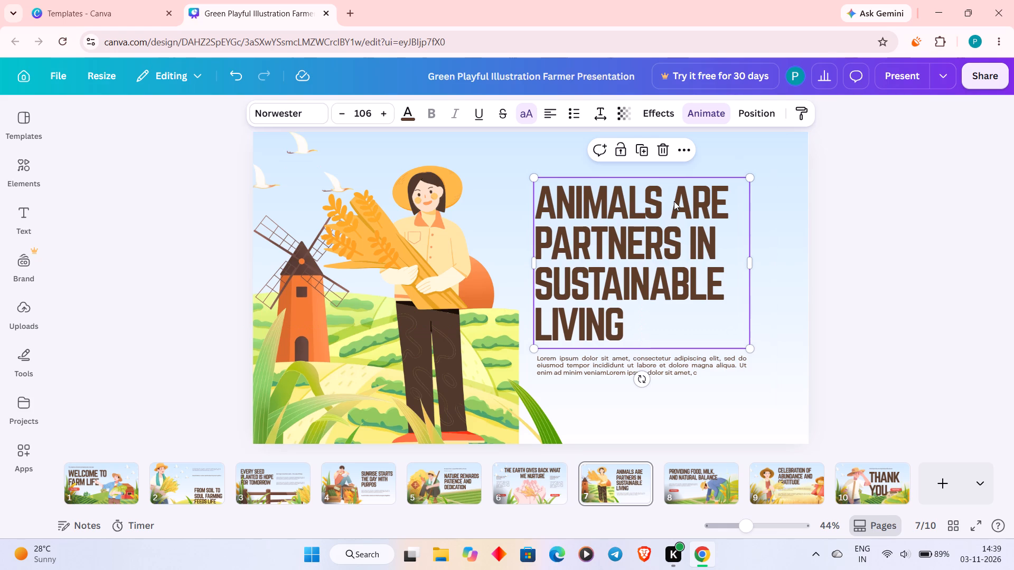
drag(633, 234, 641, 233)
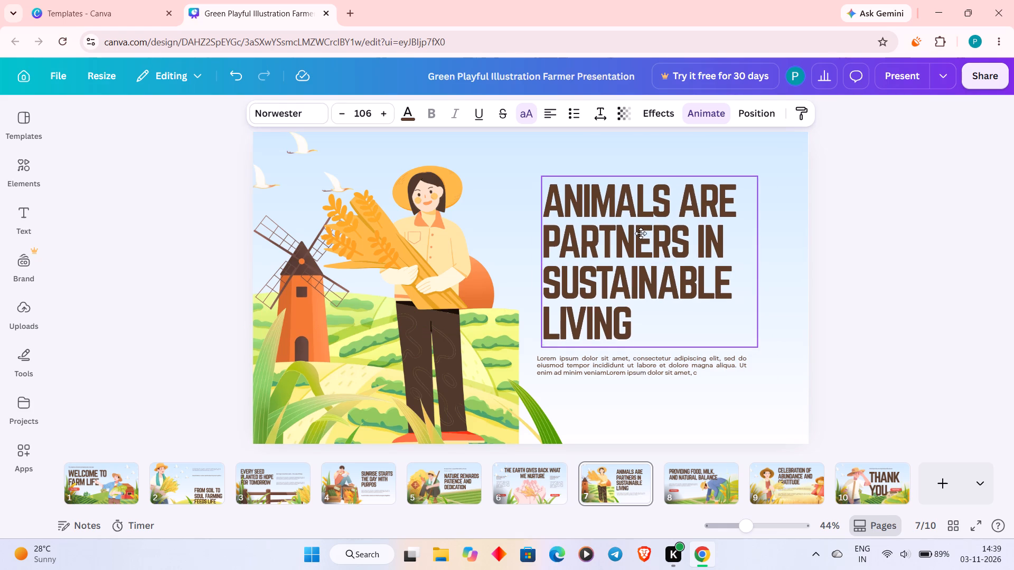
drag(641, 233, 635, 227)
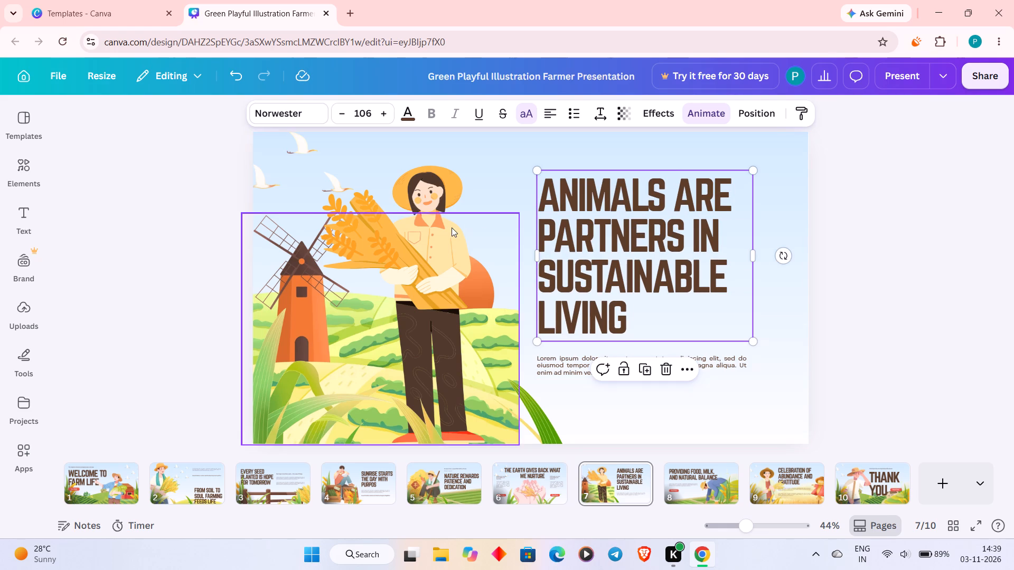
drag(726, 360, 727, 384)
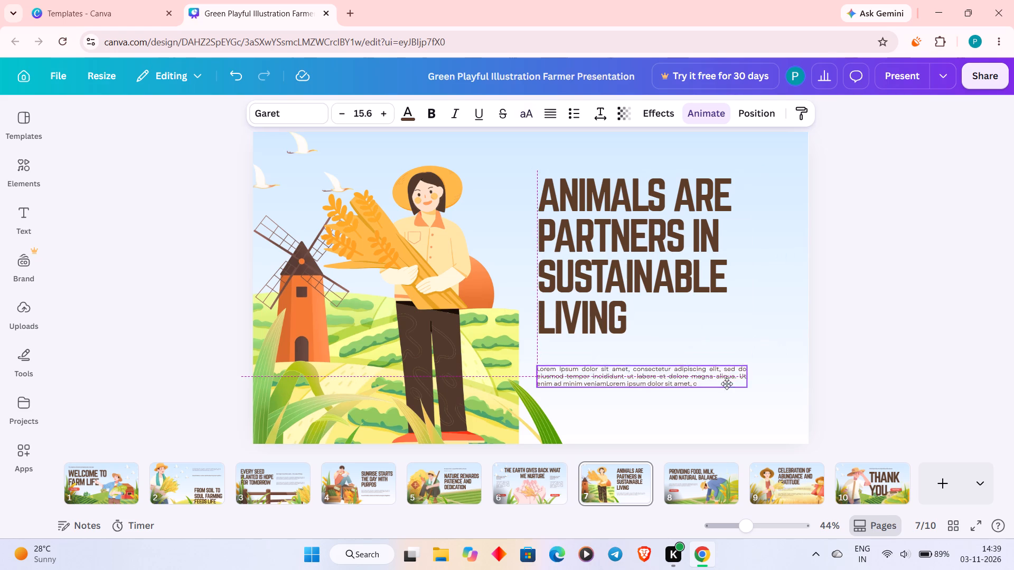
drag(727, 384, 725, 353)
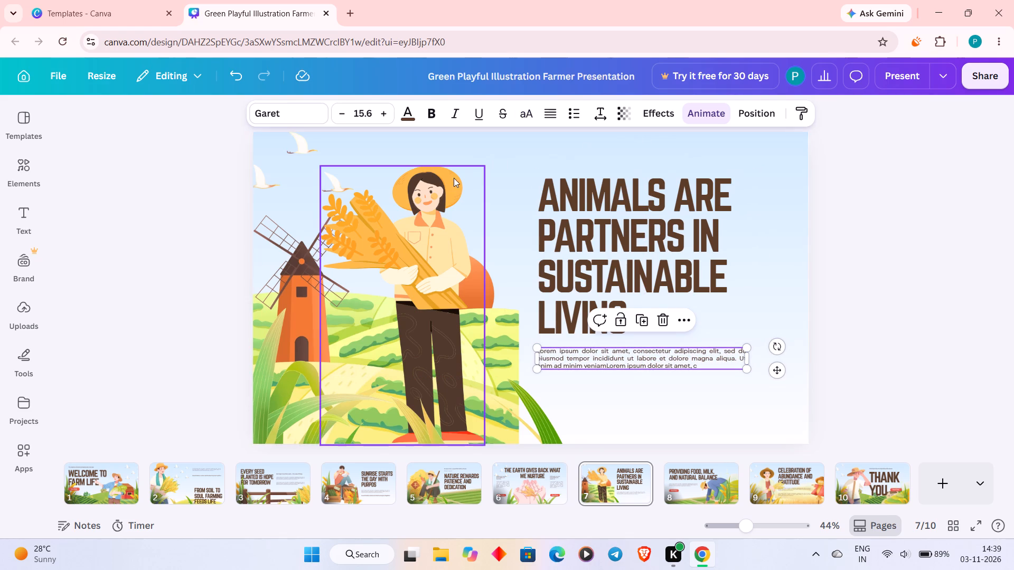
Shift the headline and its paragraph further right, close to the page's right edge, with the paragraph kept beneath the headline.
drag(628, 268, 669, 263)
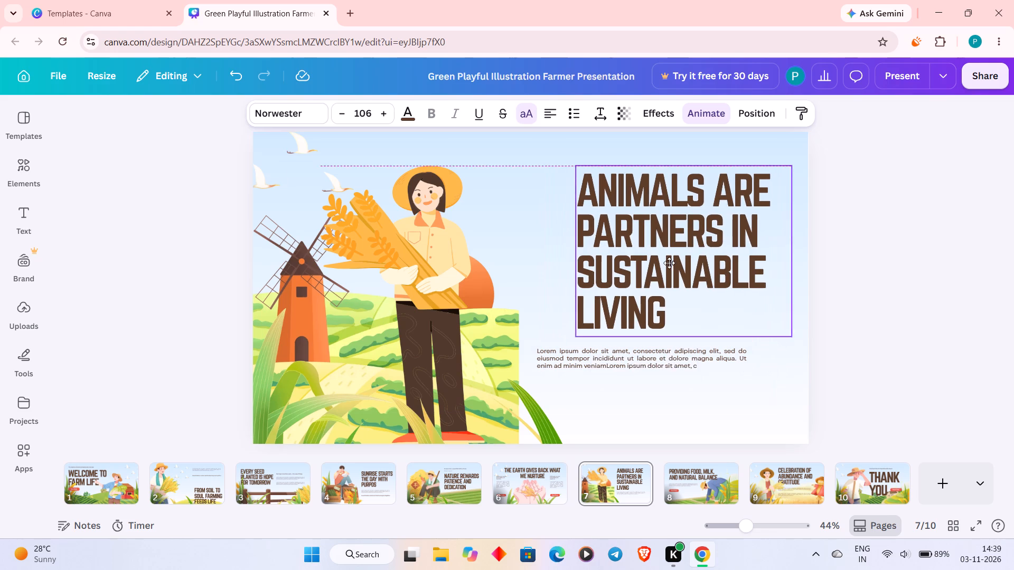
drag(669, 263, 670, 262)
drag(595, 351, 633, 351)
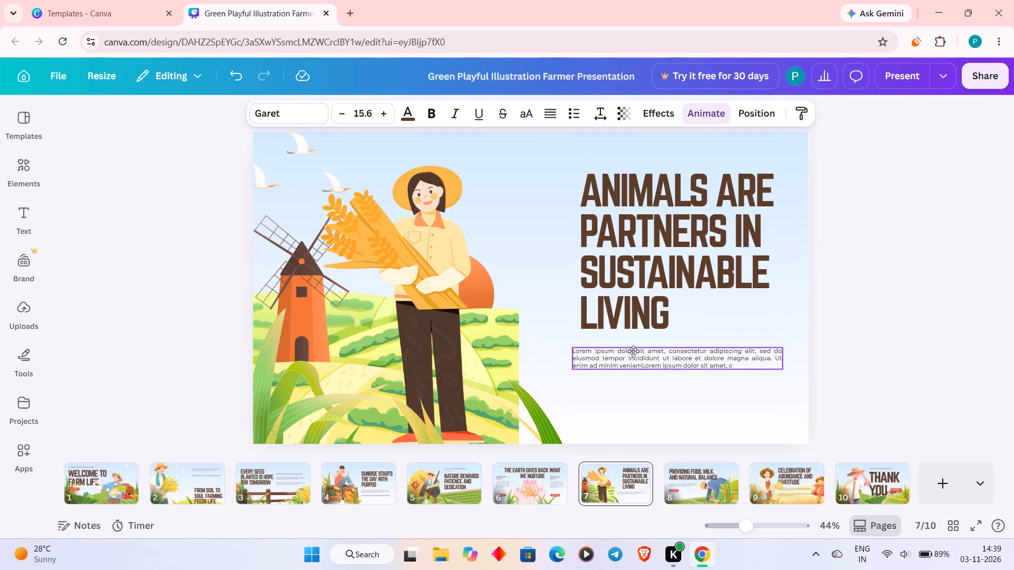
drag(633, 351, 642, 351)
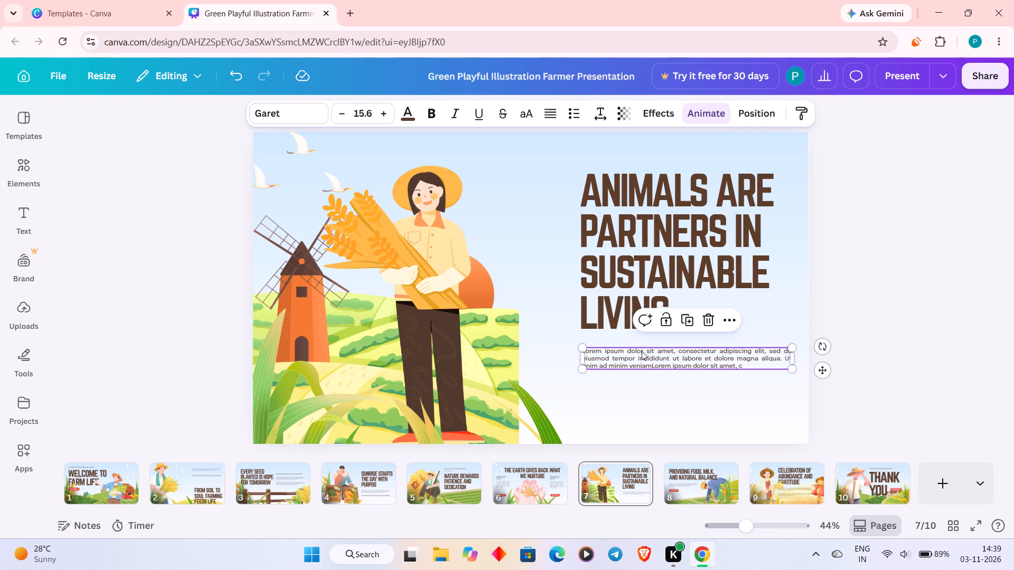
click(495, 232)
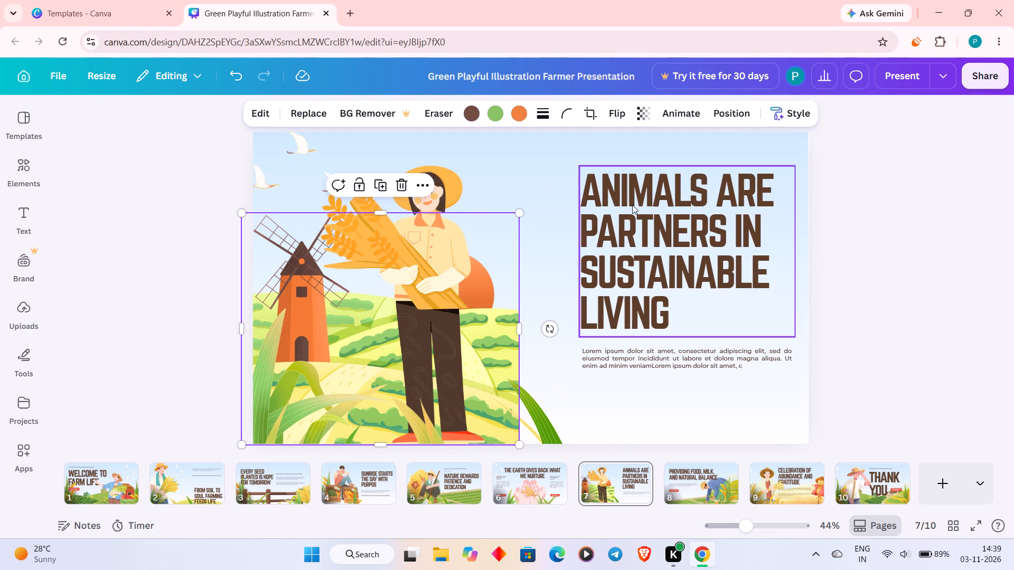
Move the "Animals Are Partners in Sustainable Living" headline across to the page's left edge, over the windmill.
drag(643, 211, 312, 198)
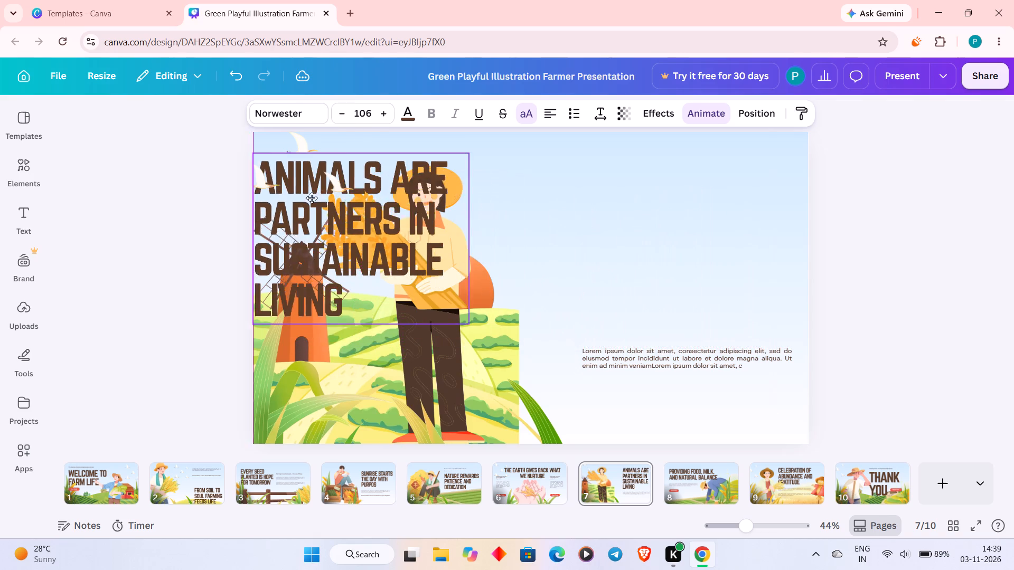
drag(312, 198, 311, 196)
Move the grass illustration to the page's lower-right corner, along the bottom edge.
drag(430, 355, 496, 358)
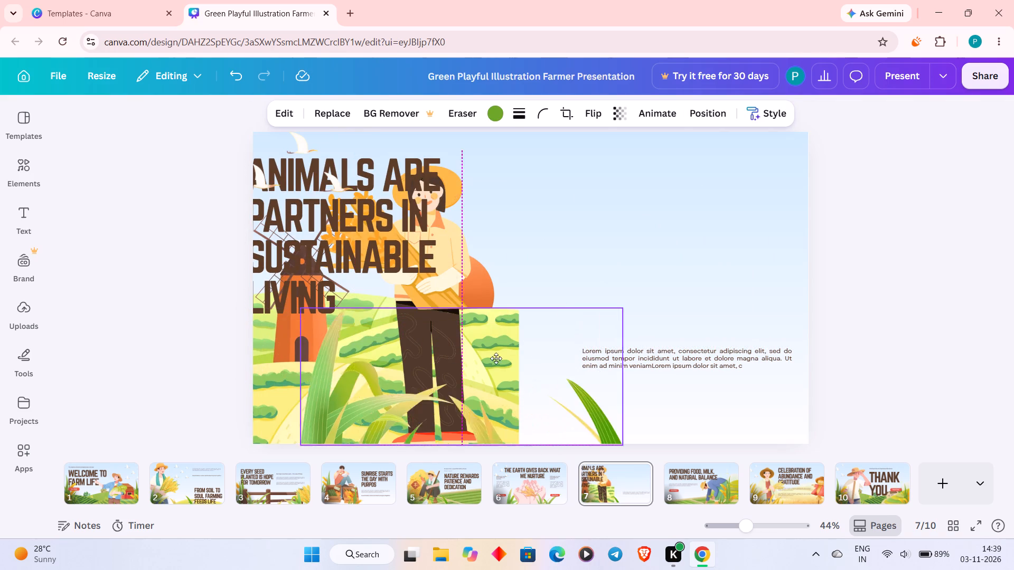
drag(496, 358, 674, 358)
Move the woman holding wheat to the page's right side, standing at the bottom edge among the grass.
drag(432, 331, 509, 327)
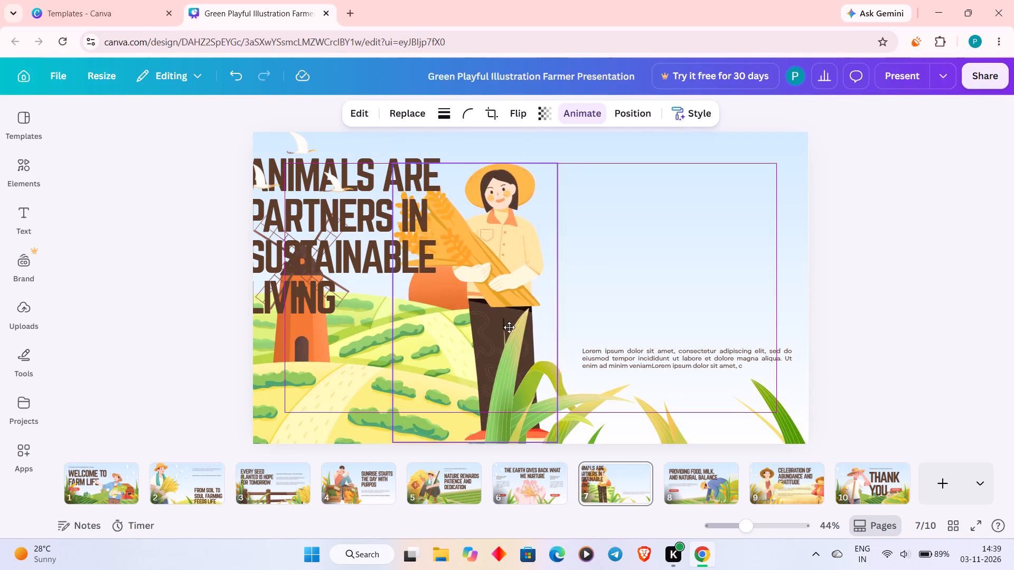
drag(509, 327, 693, 329)
drag(594, 353, 502, 218)
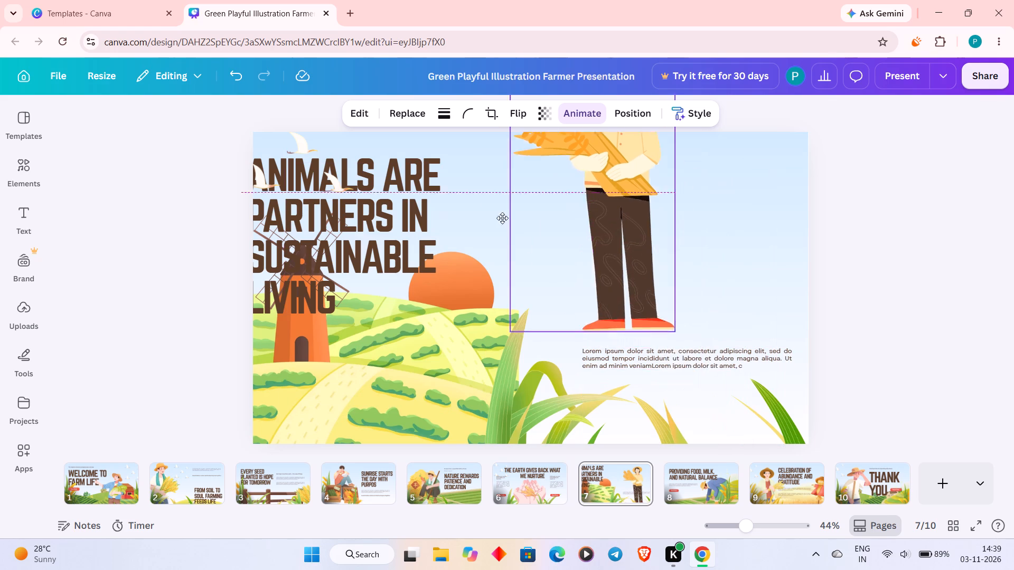
drag(502, 218, 616, 355)
Move the lorem ipsum paragraph up to the page's top edge, near the horizontal centre.
drag(587, 357, 384, 148)
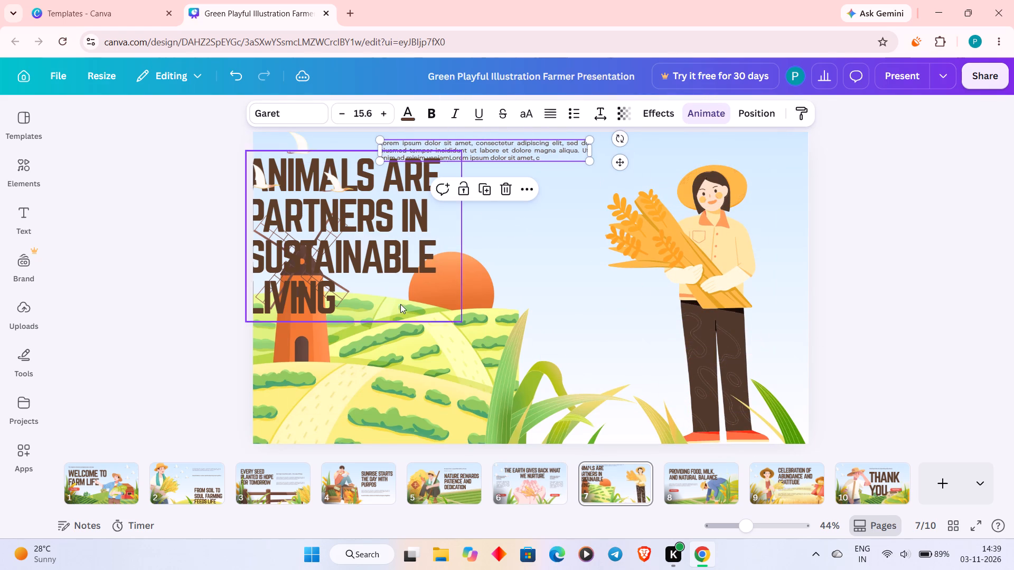
Move the windmill and fields illustration to the page's lower-right corner behind the woman, with its right side on the page edge.
drag(394, 350, 607, 367)
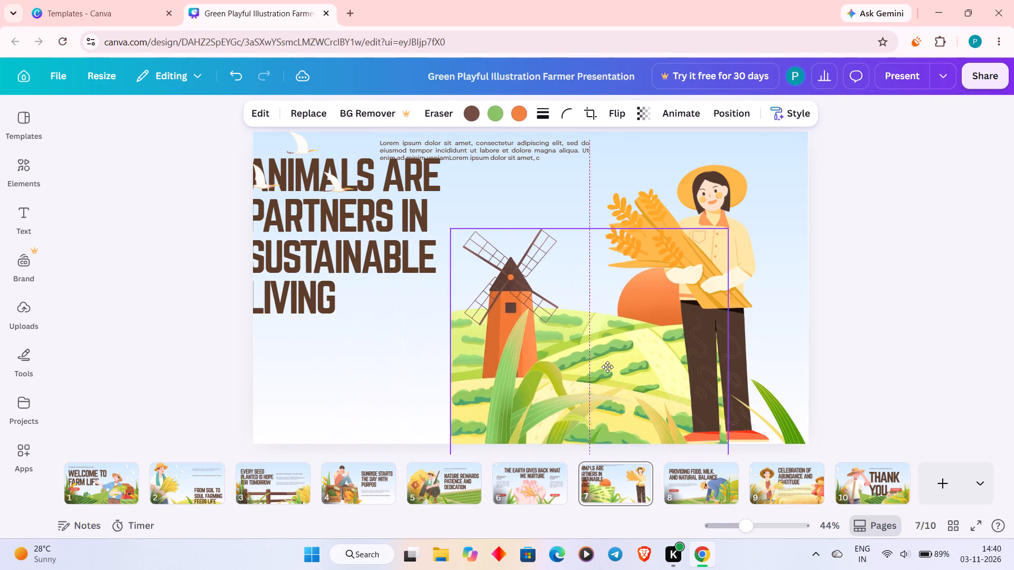
drag(607, 367, 685, 370)
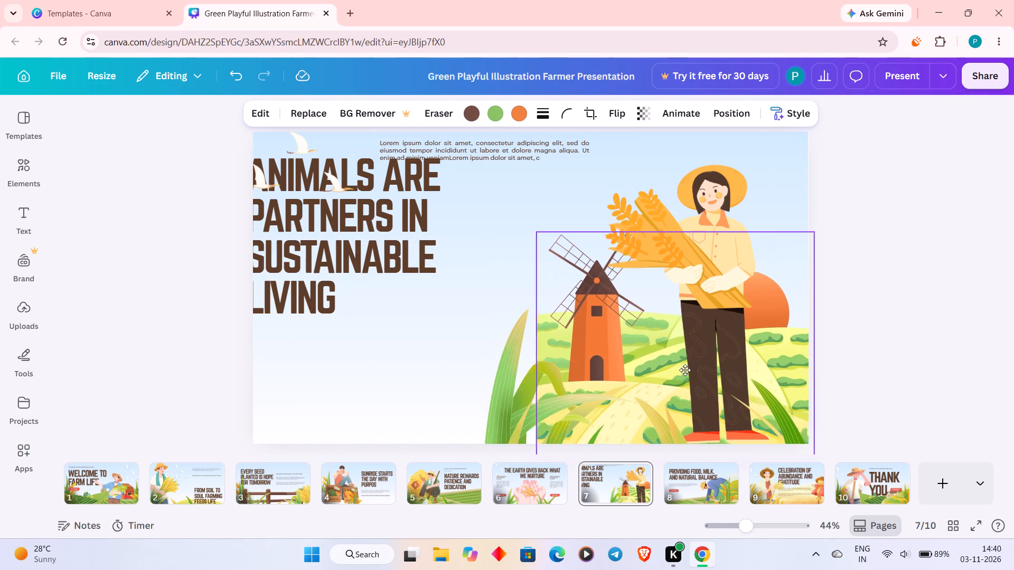
drag(685, 370, 684, 369)
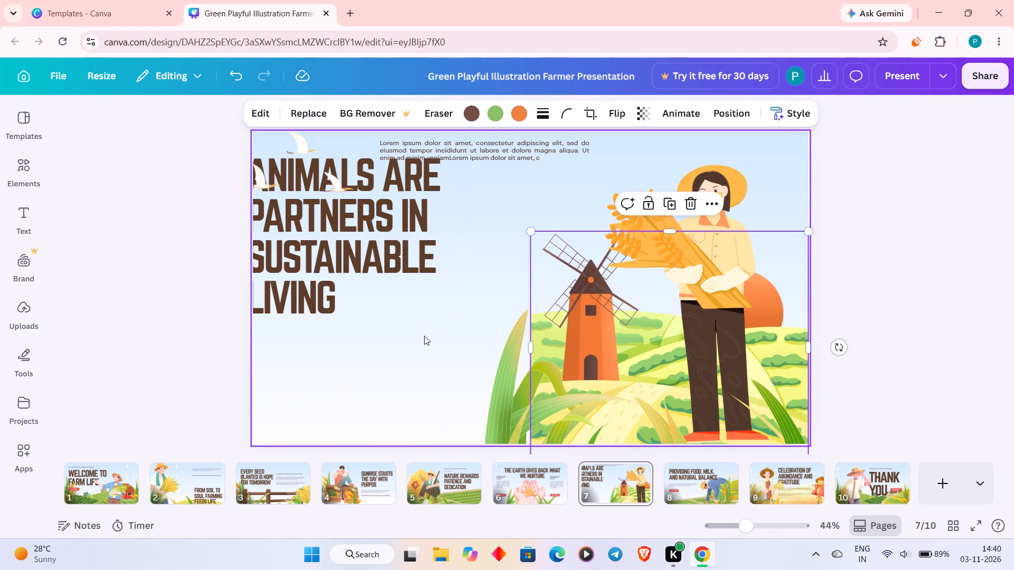
click(424, 336)
Move the "Animals Are Partners in Sustainable Living" headline into the page's lower-left corner, against the left and bottom edges.
drag(378, 234, 402, 317)
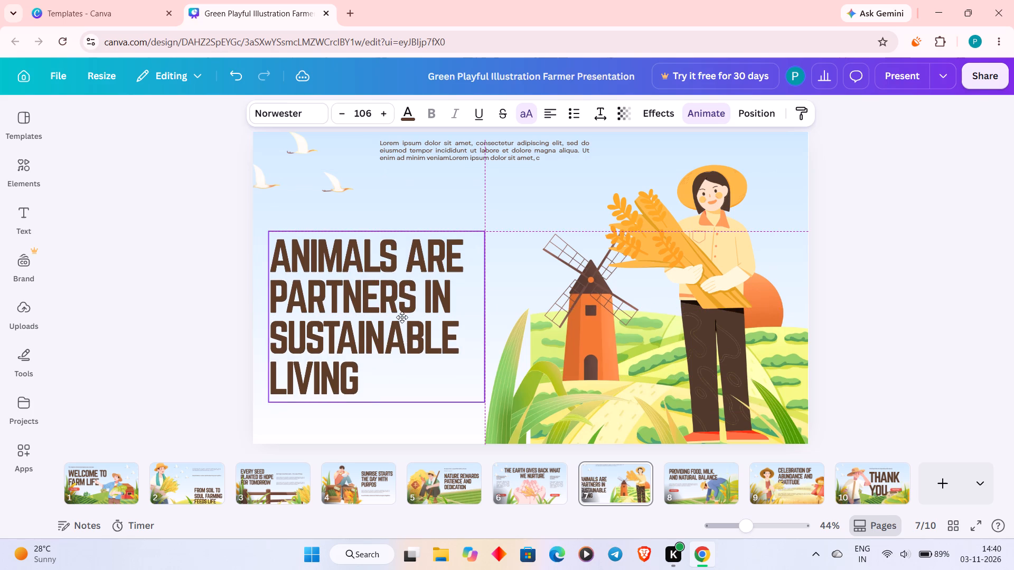
drag(402, 317, 402, 344)
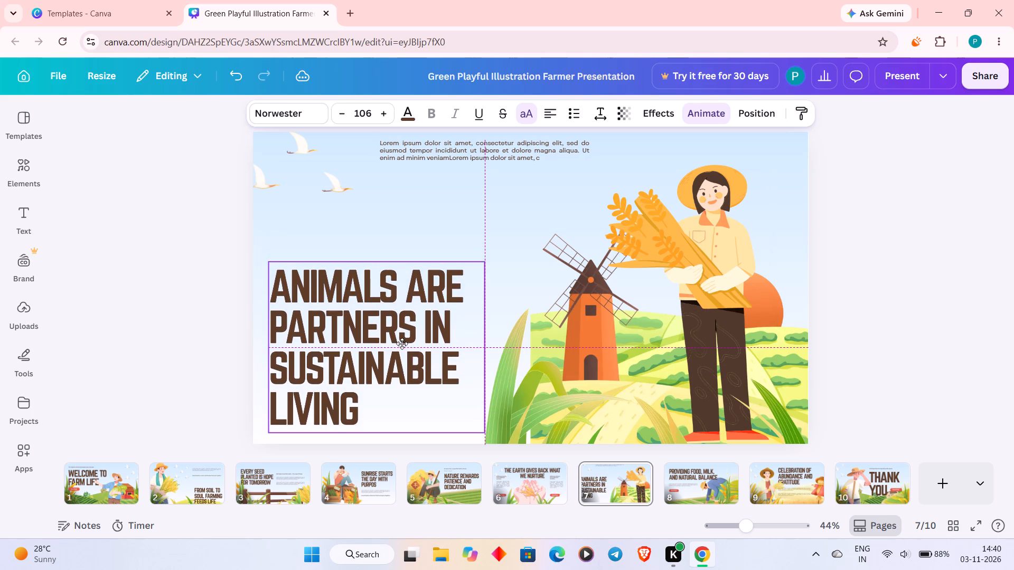
drag(402, 344, 400, 362)
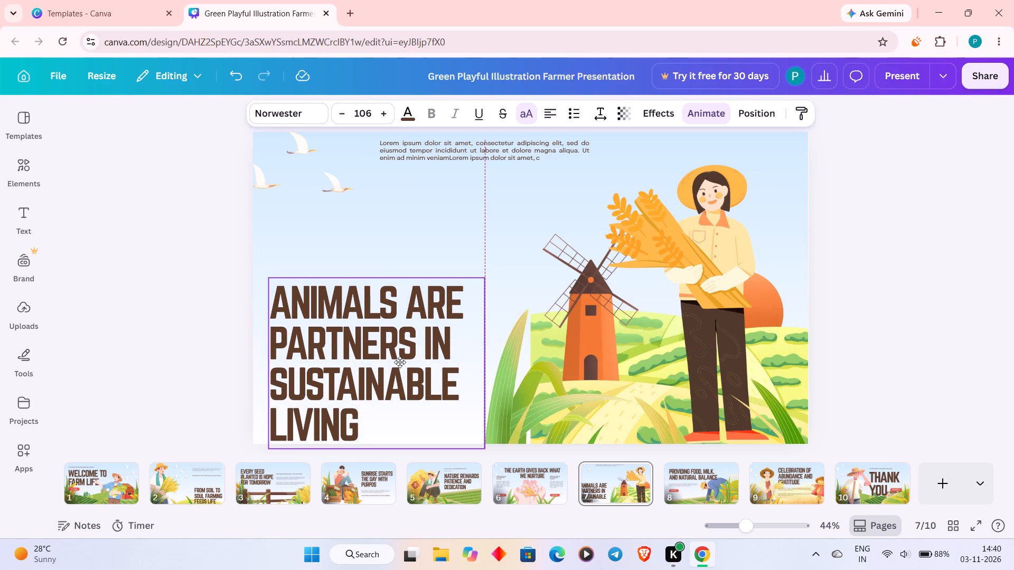
drag(400, 362, 388, 359)
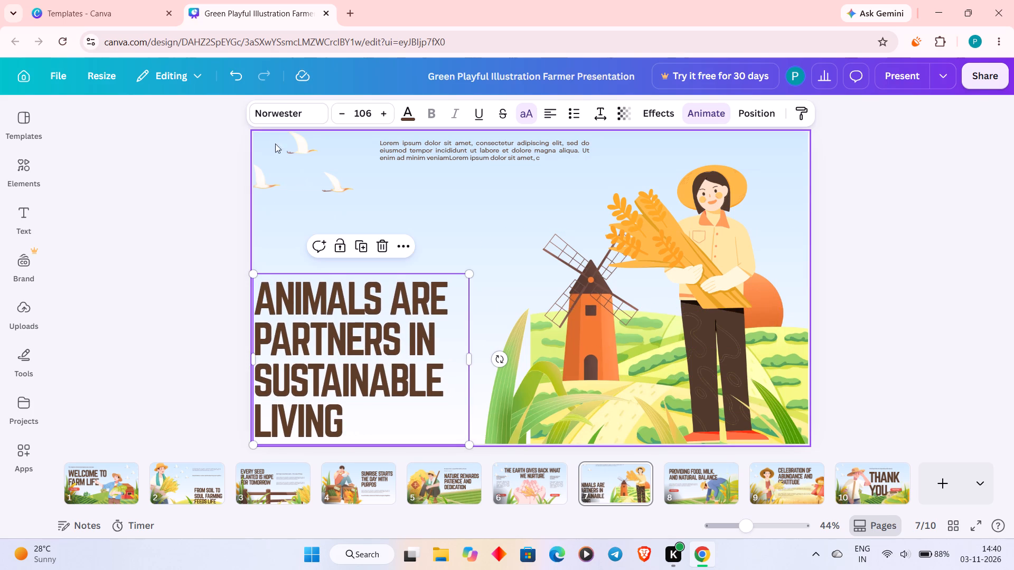
Move the group of white birds down so it sits fully inside the page's upper-left area.
drag(296, 167, 323, 222)
Move the lorem ipsum paragraph down and right, into the sky between the birds and the woman's hat.
drag(487, 159, 527, 190)
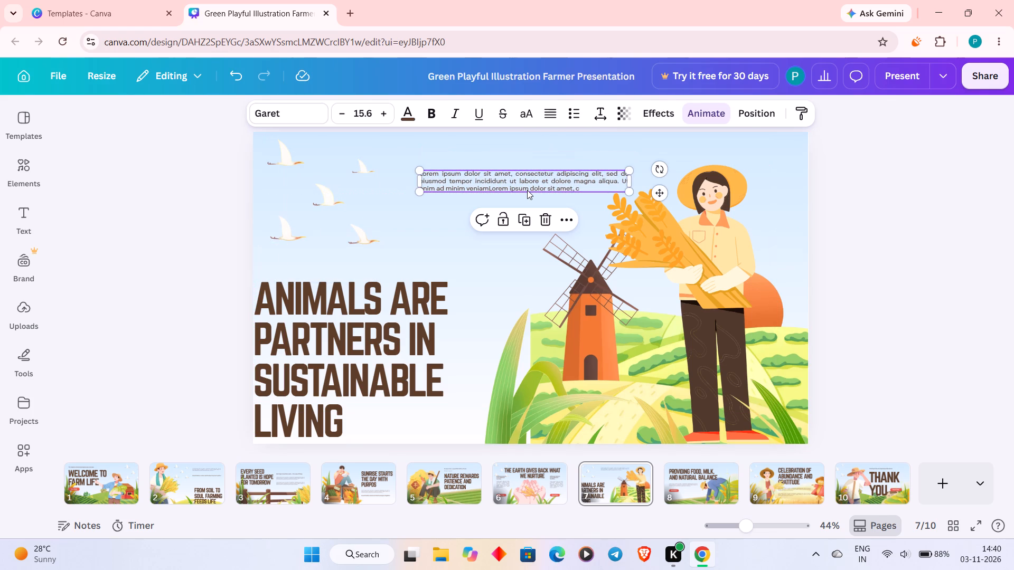
click(500, 263)
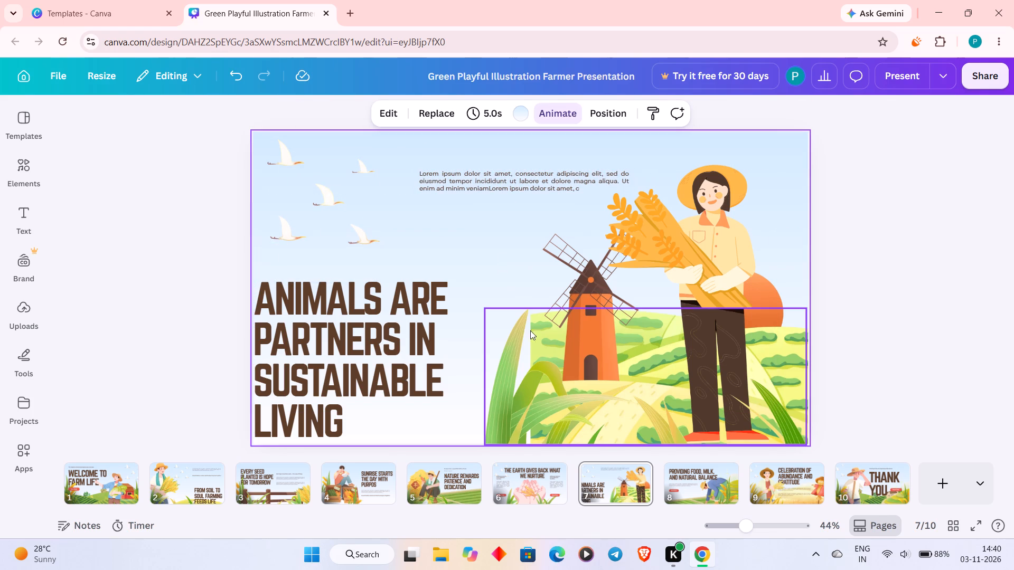
click(784, 157)
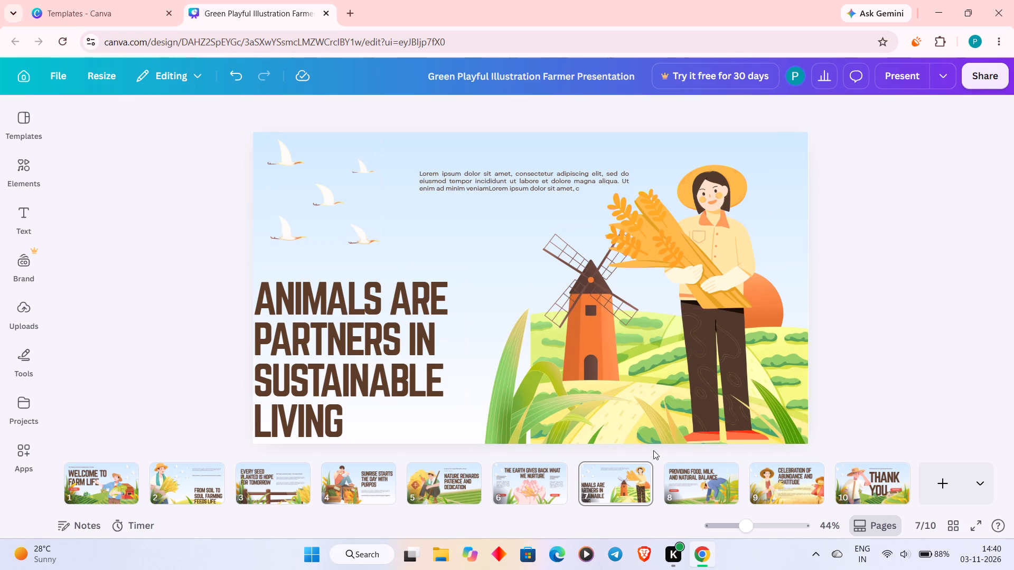
On page 8, move the "Providing Food, Milk, and Natural Balance" headline into the page's upper-left corner, against both edges.
click(697, 479)
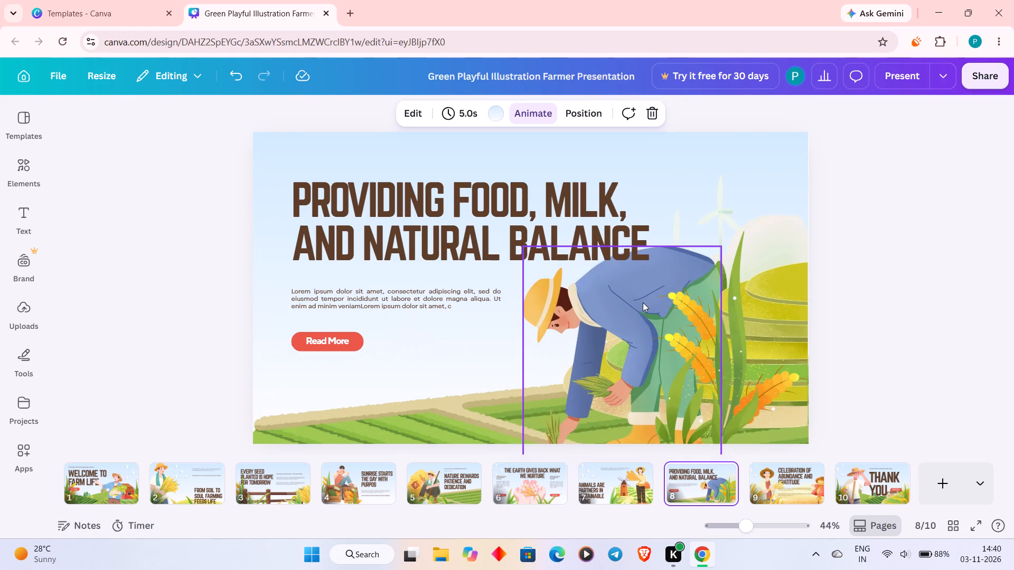
drag(609, 188, 570, 153)
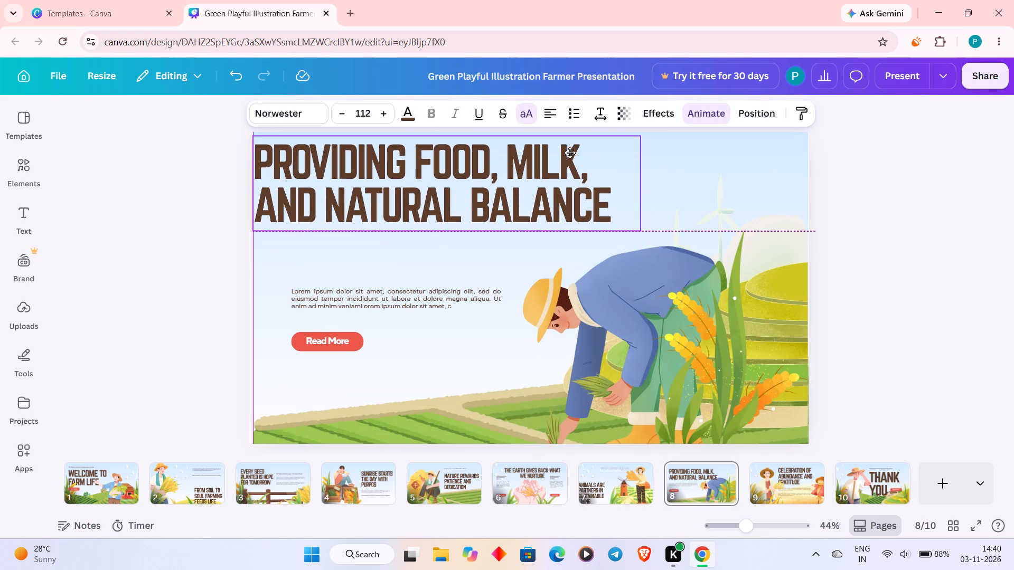
drag(570, 153, 570, 145)
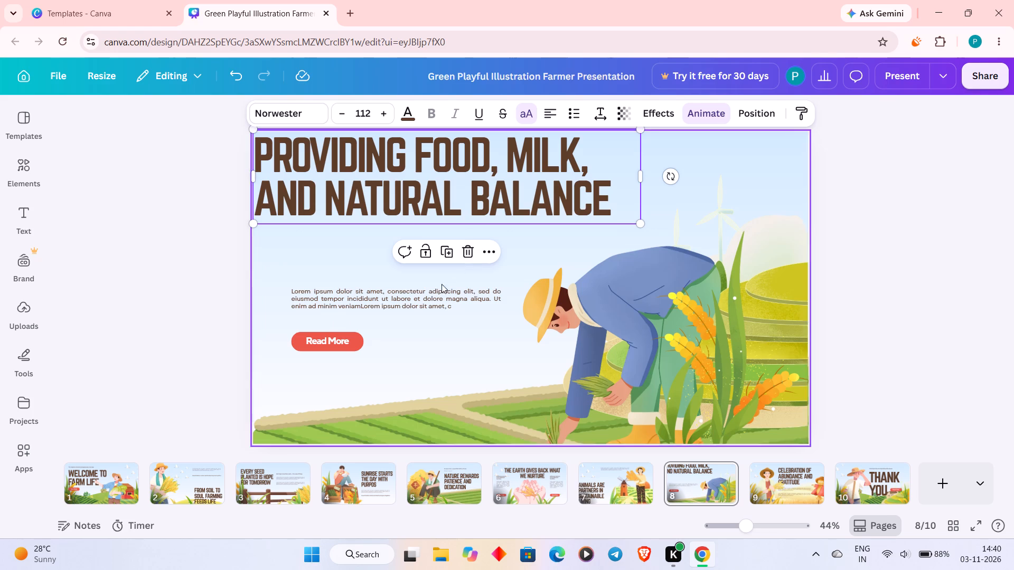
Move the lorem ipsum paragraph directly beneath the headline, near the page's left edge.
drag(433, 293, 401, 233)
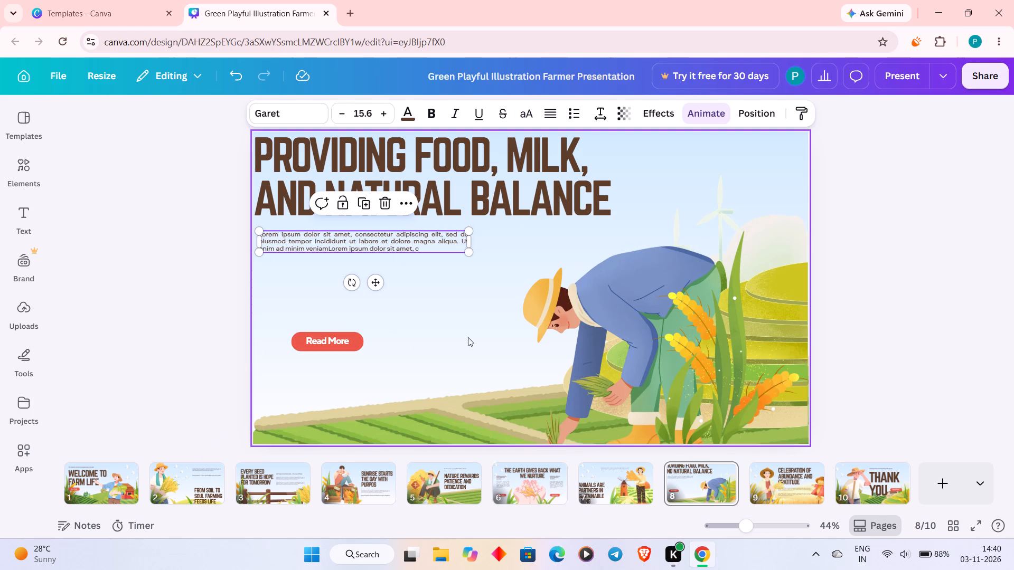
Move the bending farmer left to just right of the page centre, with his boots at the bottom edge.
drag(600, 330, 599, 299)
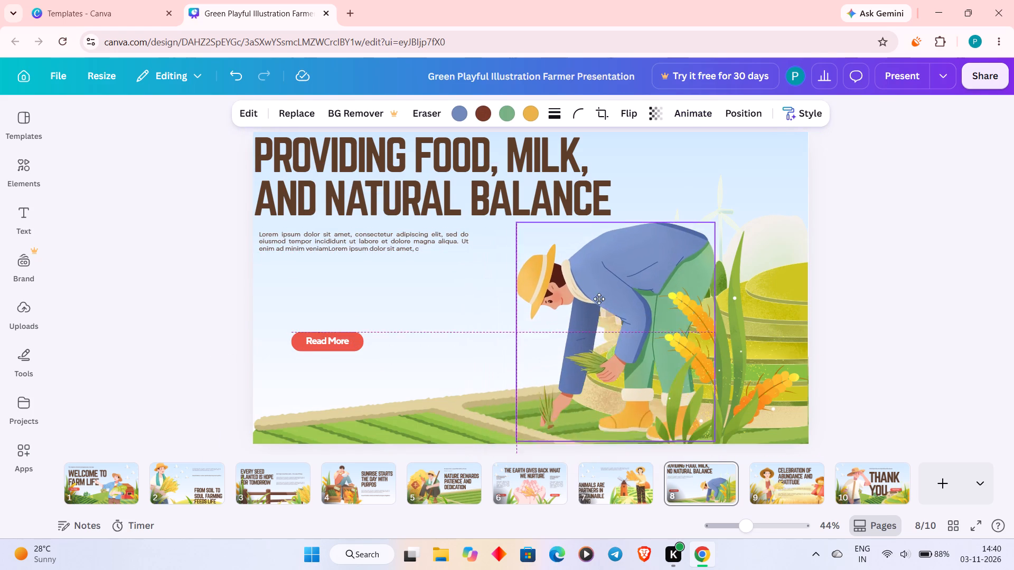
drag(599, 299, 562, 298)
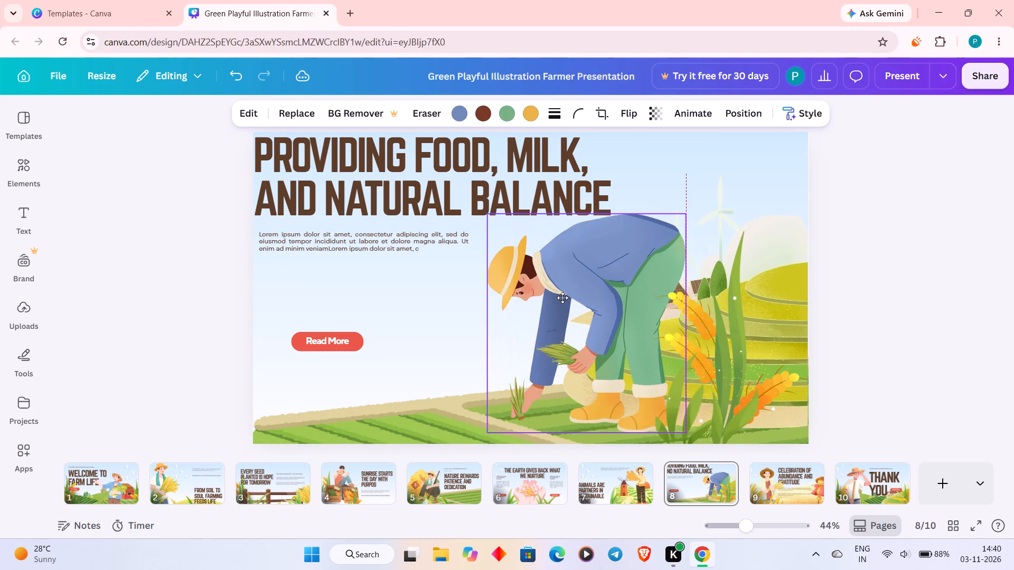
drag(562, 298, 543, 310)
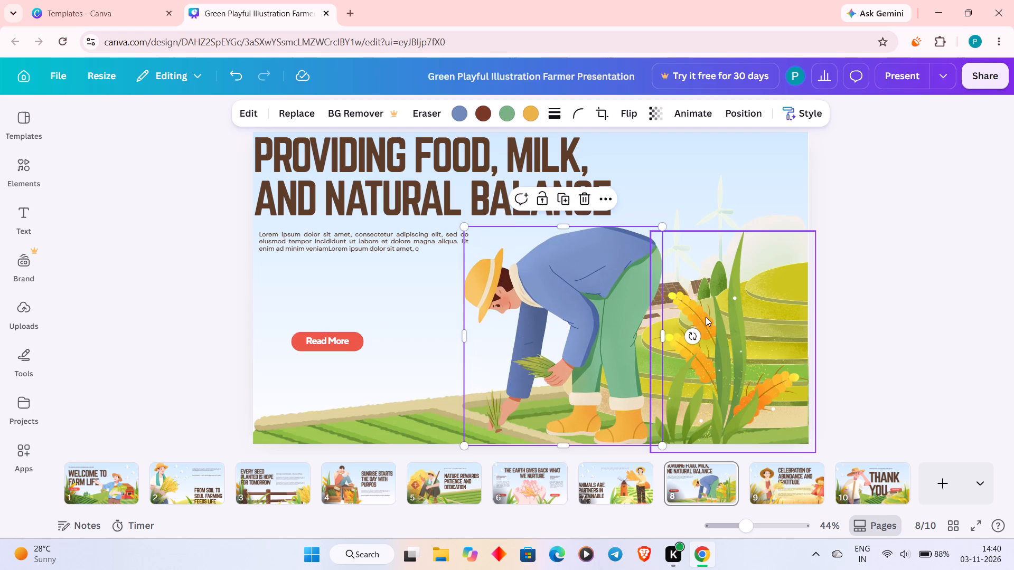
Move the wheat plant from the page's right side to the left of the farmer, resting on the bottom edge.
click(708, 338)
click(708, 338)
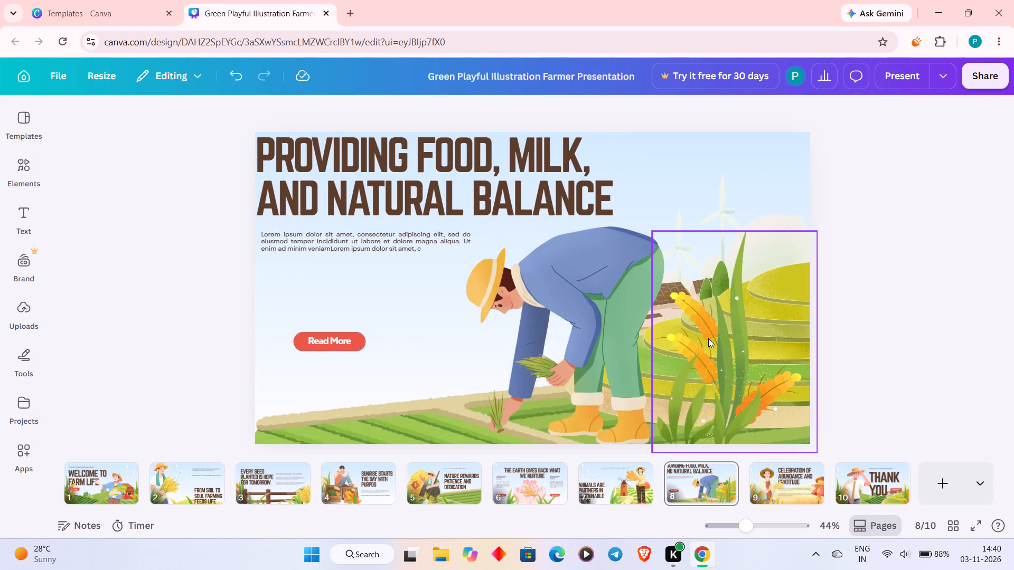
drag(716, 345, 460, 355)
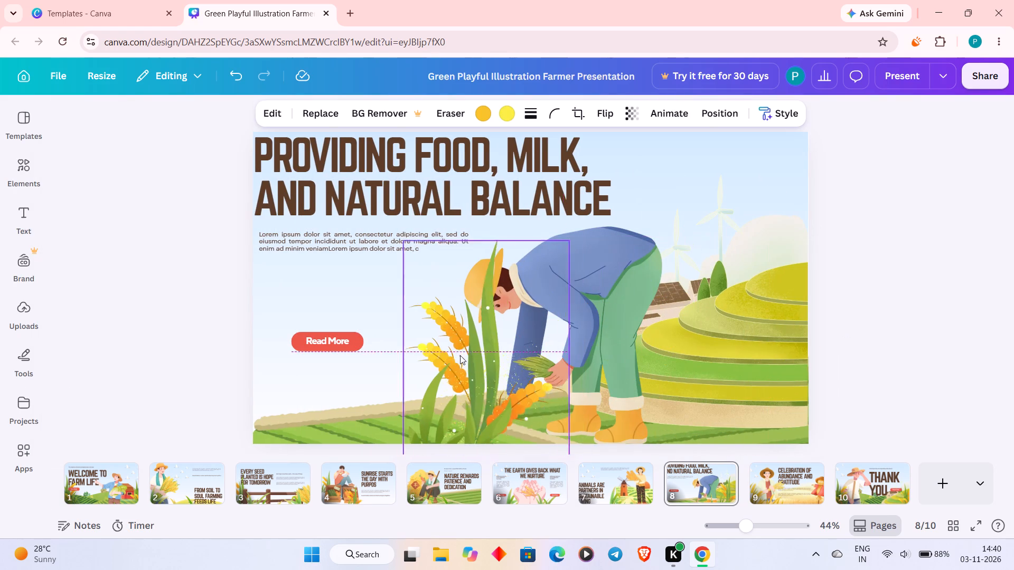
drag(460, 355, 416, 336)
Move the bending farmer into the page's lower-right corner, against the right and bottom edges.
drag(602, 328, 638, 328)
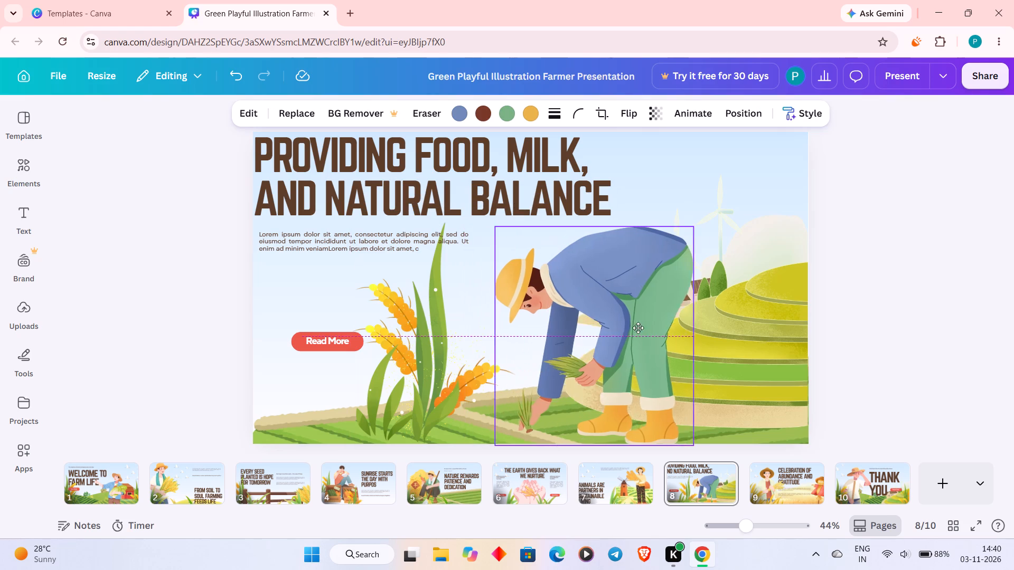
drag(638, 328, 737, 328)
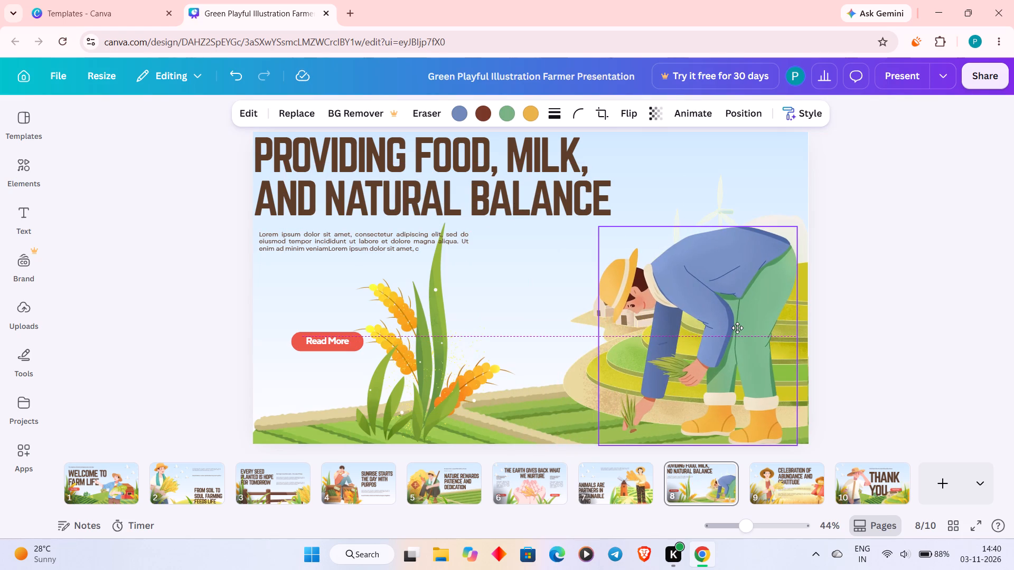
drag(737, 328, 749, 326)
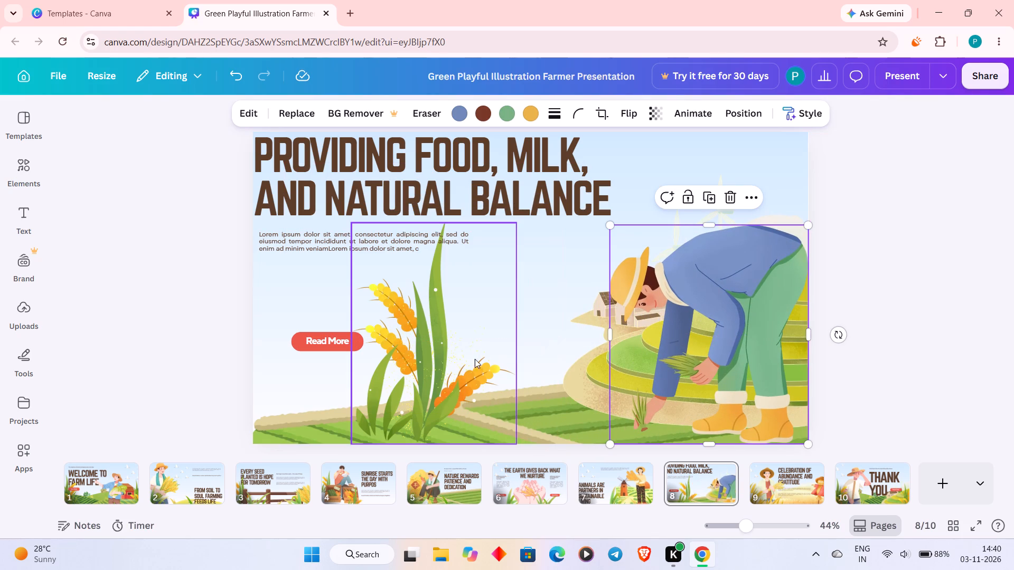
Move the wheat plant right along the bottom edge, just in front of the bending farmer's hat and hands.
drag(457, 366, 565, 365)
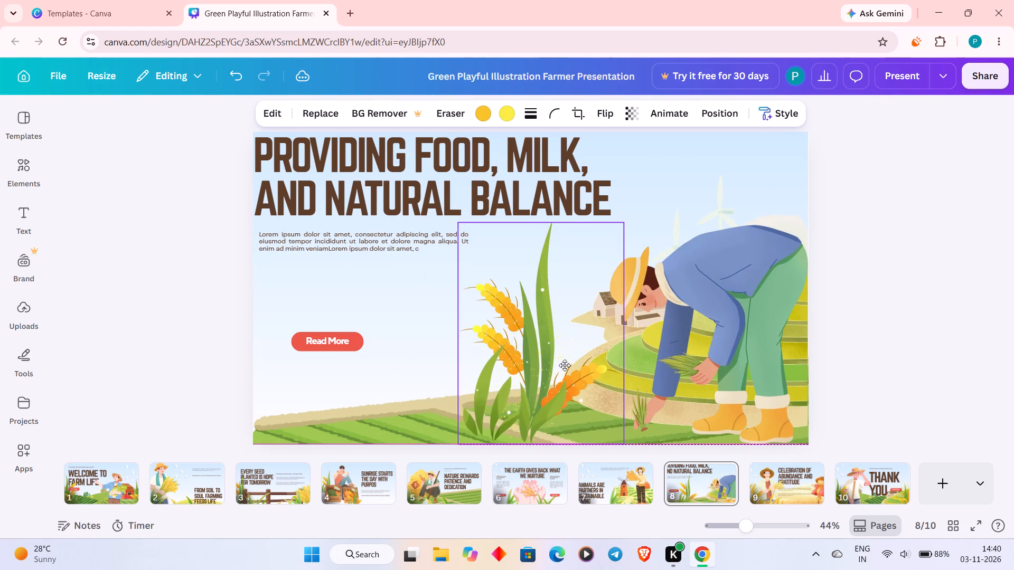
drag(565, 365, 584, 365)
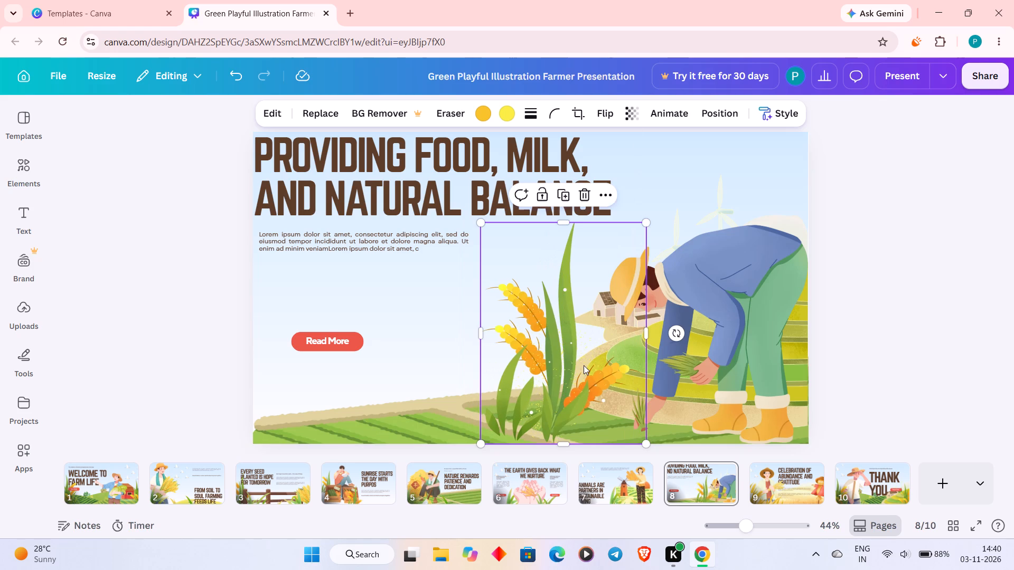
click(412, 350)
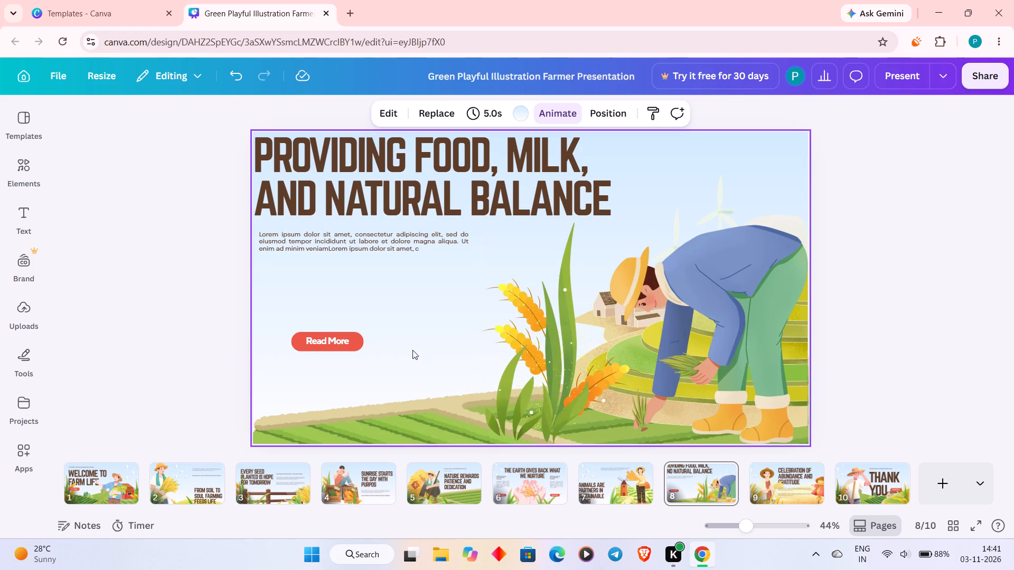
Delete the "Read More" label and its red rounded background shape.
drag(331, 337, 331, 287)
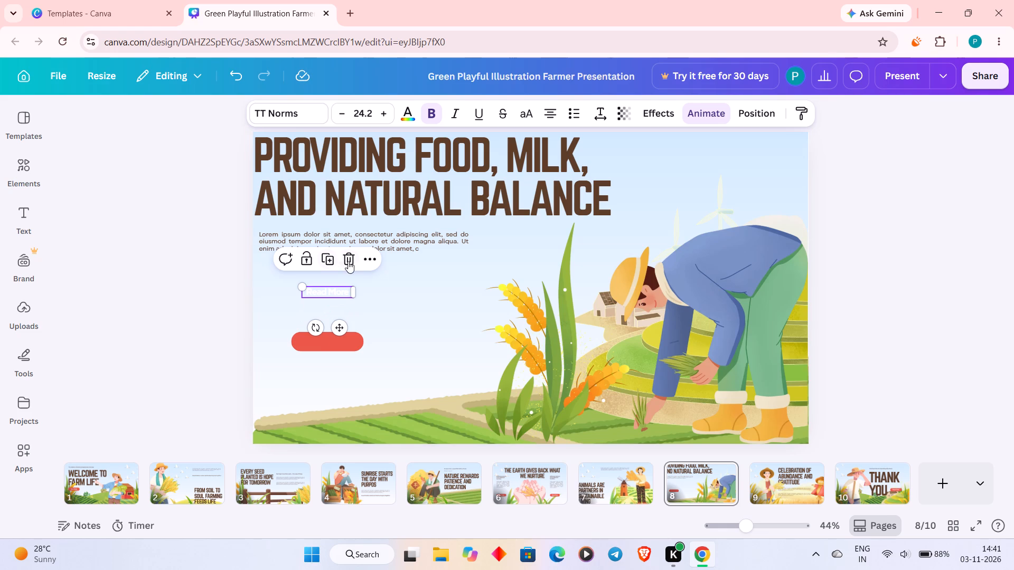
click(353, 261)
click(351, 344)
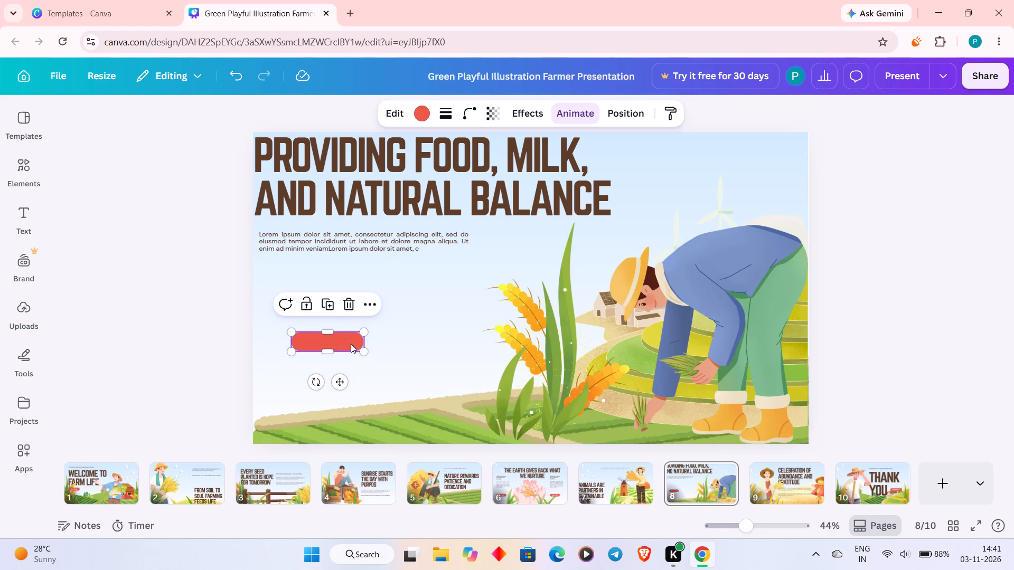
click(352, 306)
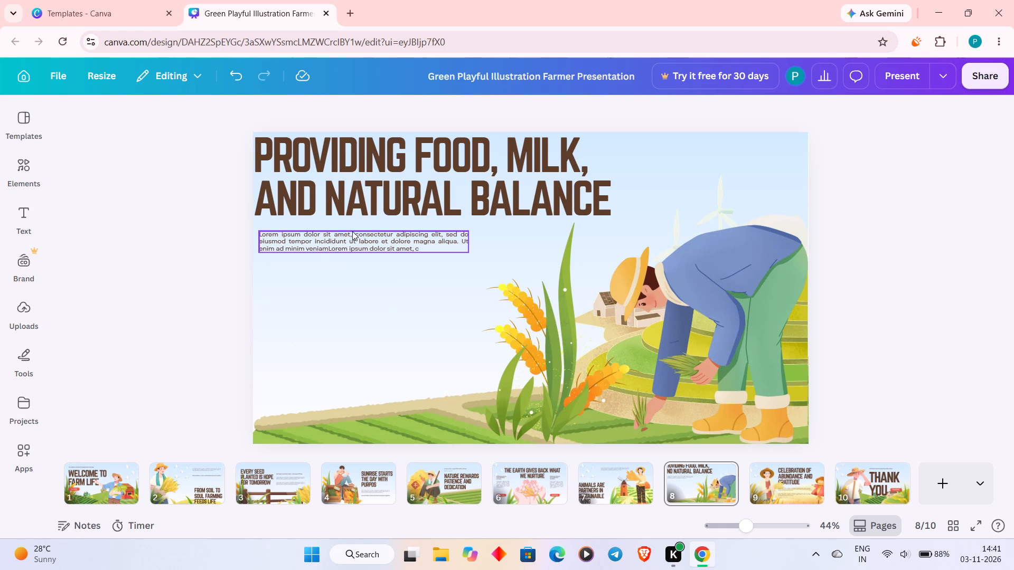
Move the lorem ipsum paragraph lower, leaving a clear gap beneath the headline and a slight inset from the page's left edge.
drag(352, 231, 349, 303)
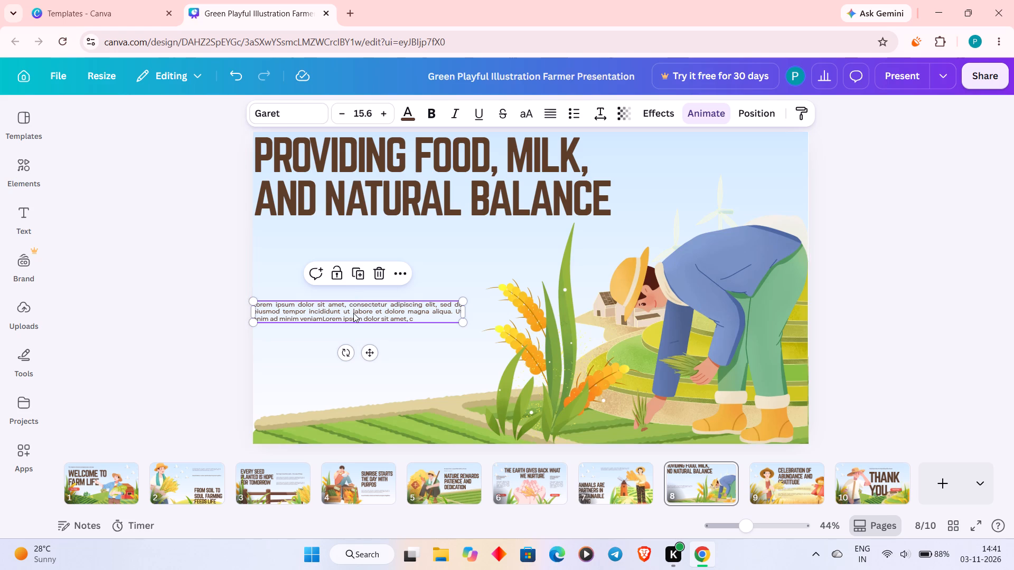
drag(353, 313, 353, 274)
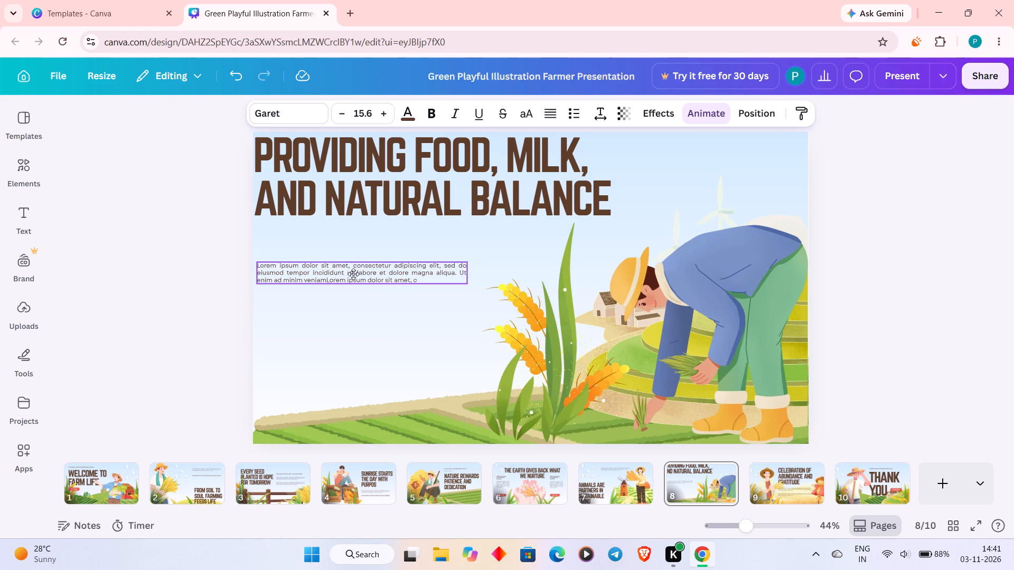
drag(353, 274, 354, 274)
drag(354, 274, 353, 278)
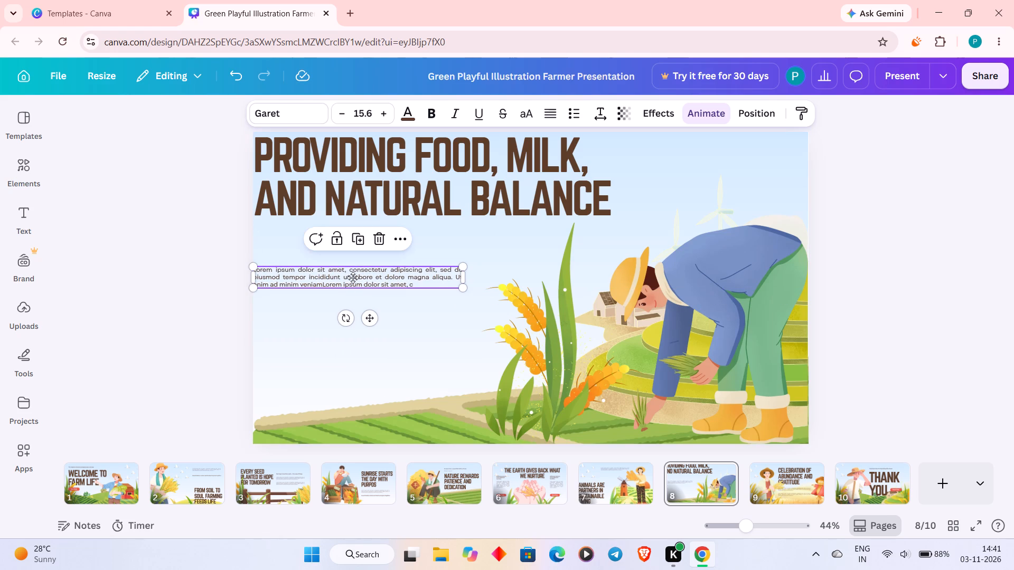
drag(353, 278, 353, 284)
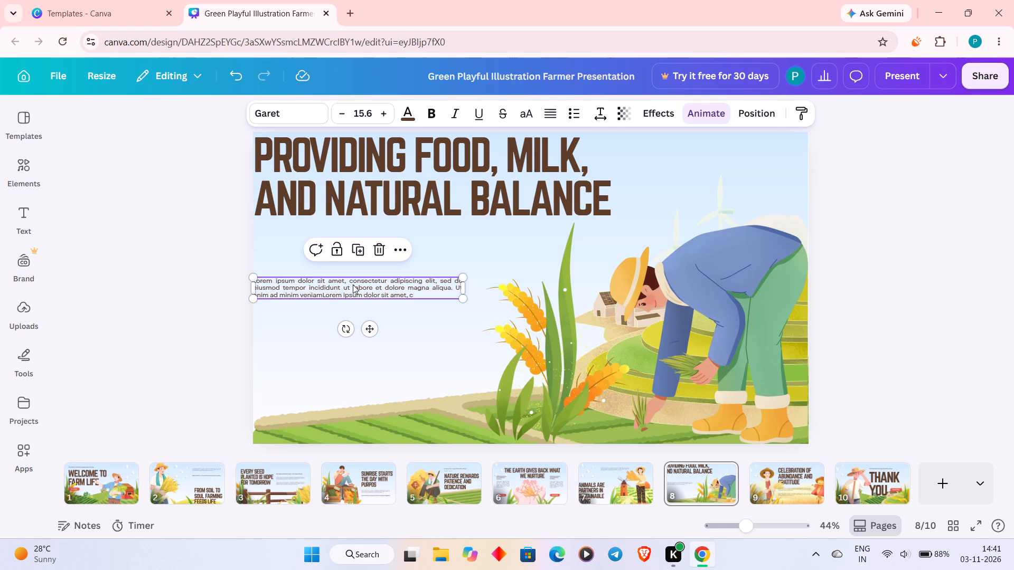
drag(340, 280, 340, 269)
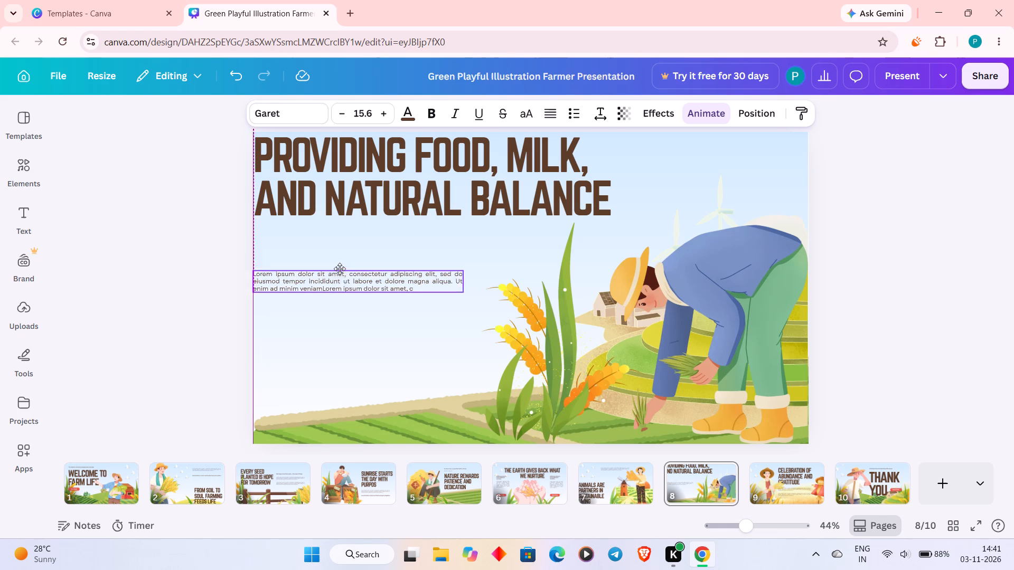
drag(340, 269, 330, 265)
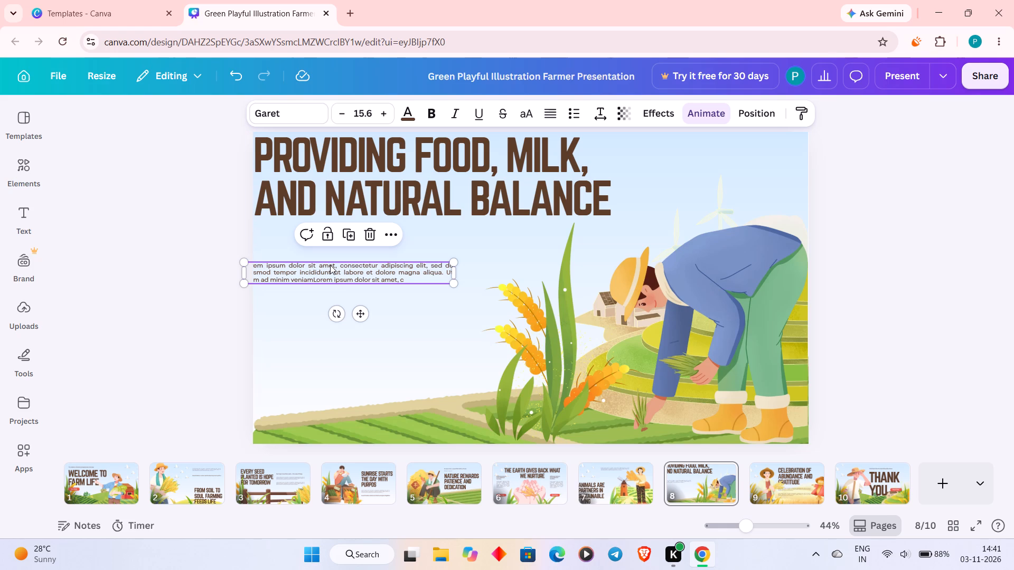
drag(331, 270, 354, 270)
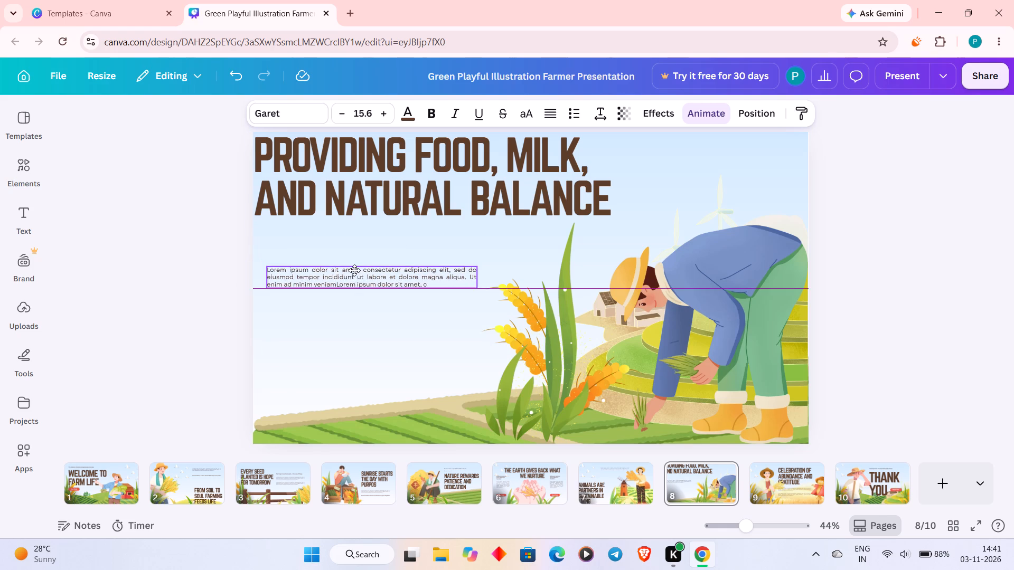
drag(354, 270, 348, 268)
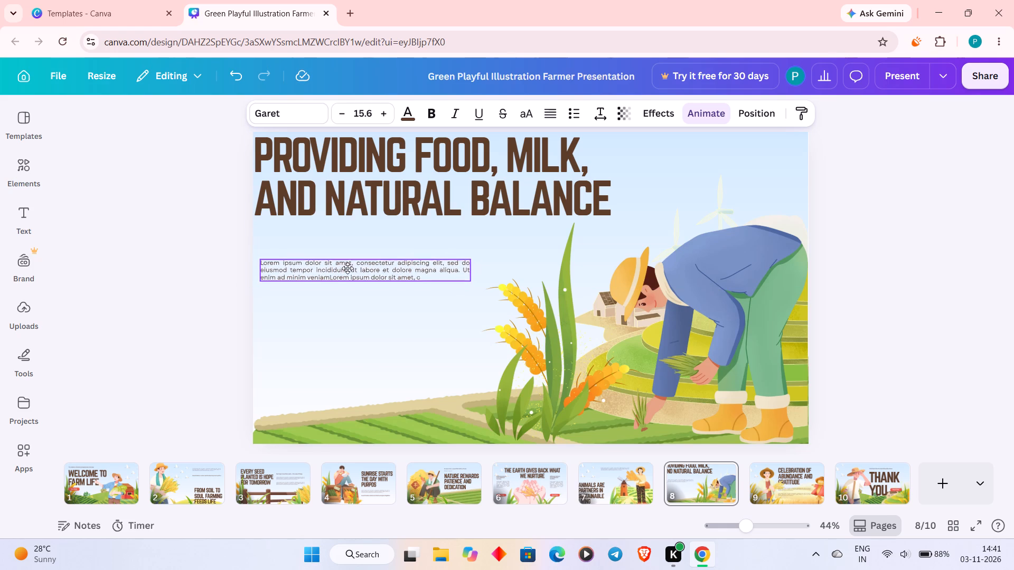
drag(348, 268, 349, 280)
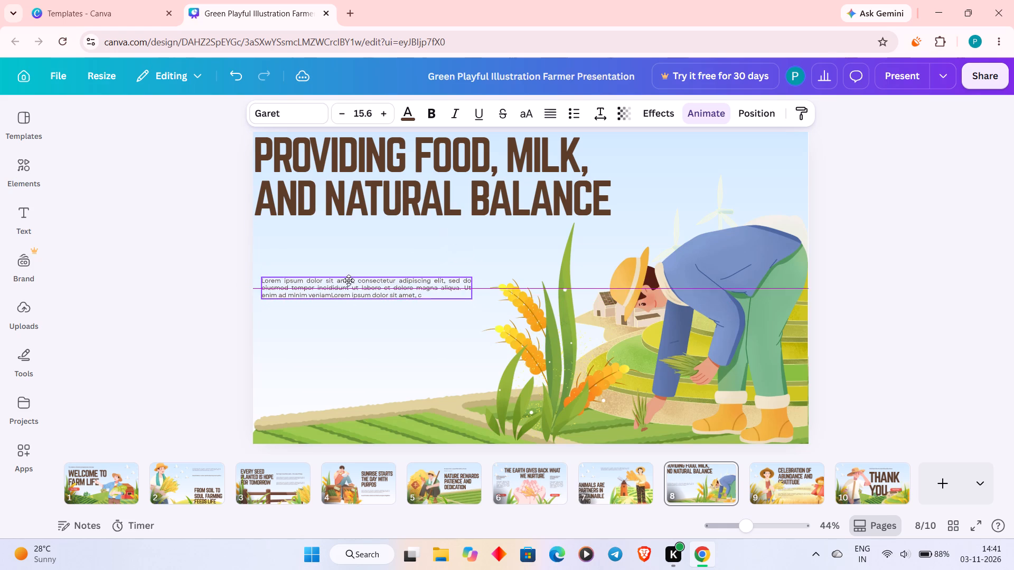
drag(349, 280, 346, 276)
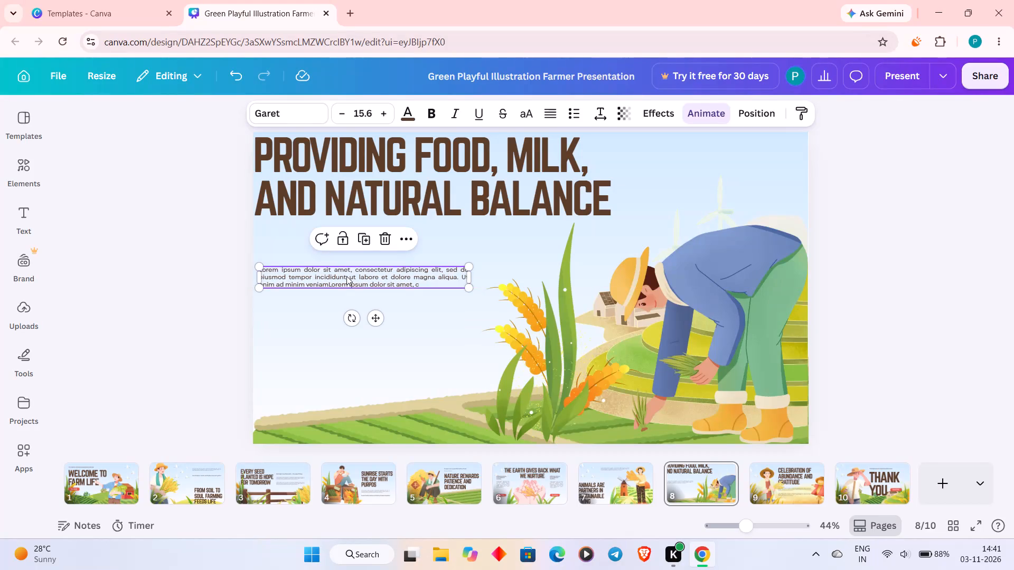
click(351, 276)
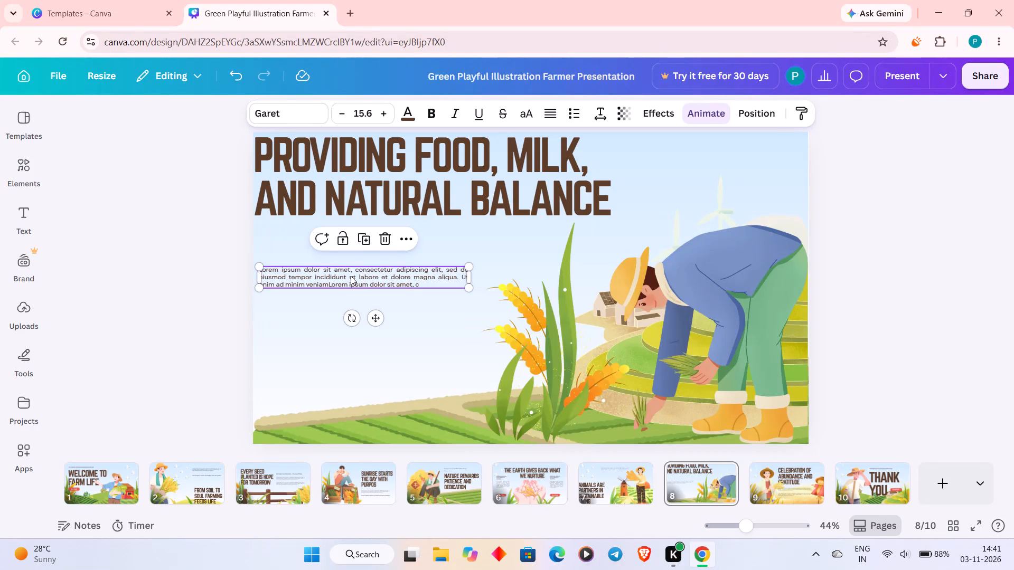
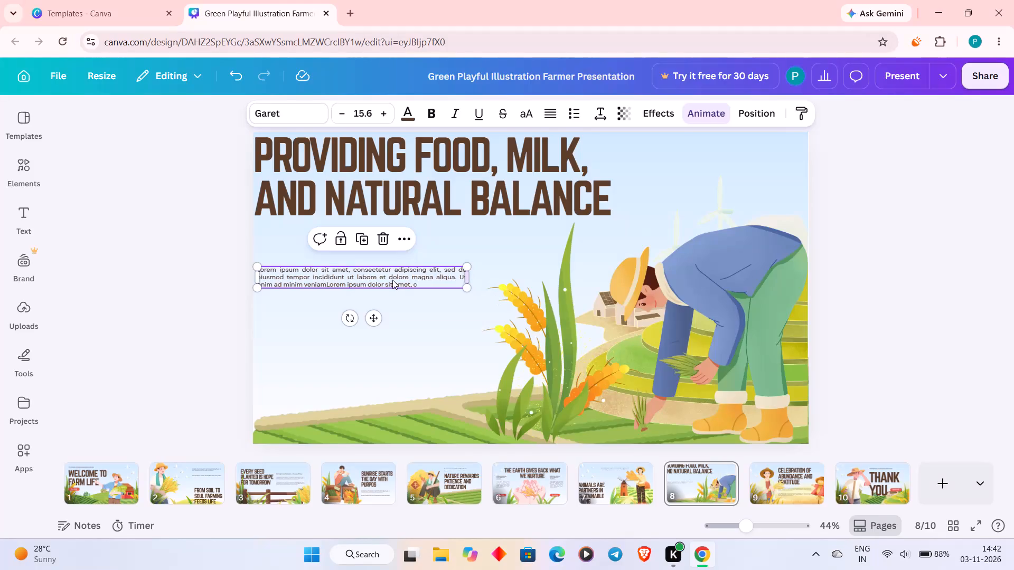
Move the lorem ipsum paragraph down to the open sky well below the headline, just before the wheat plant.
drag(392, 280, 417, 273)
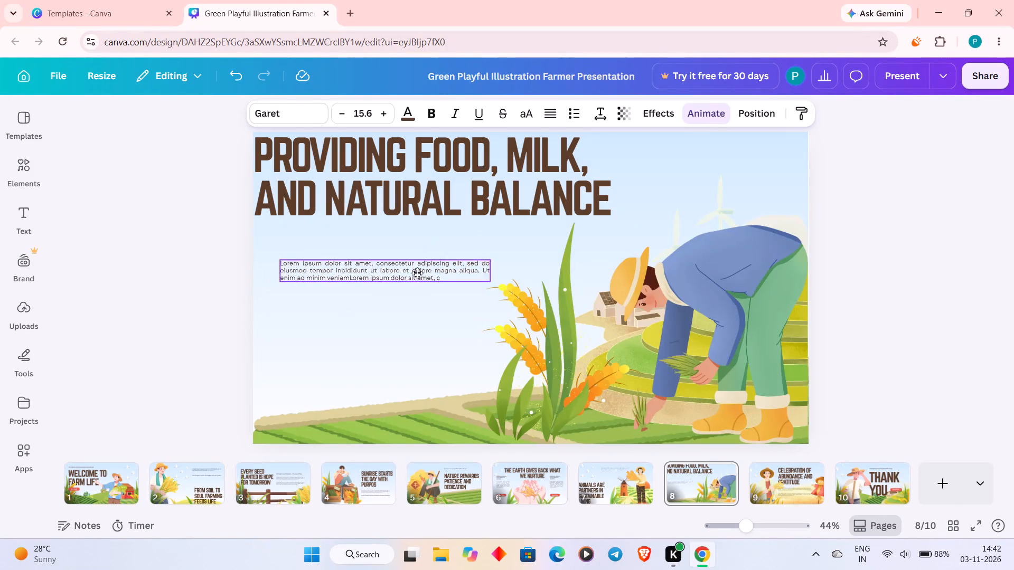
drag(417, 273, 422, 235)
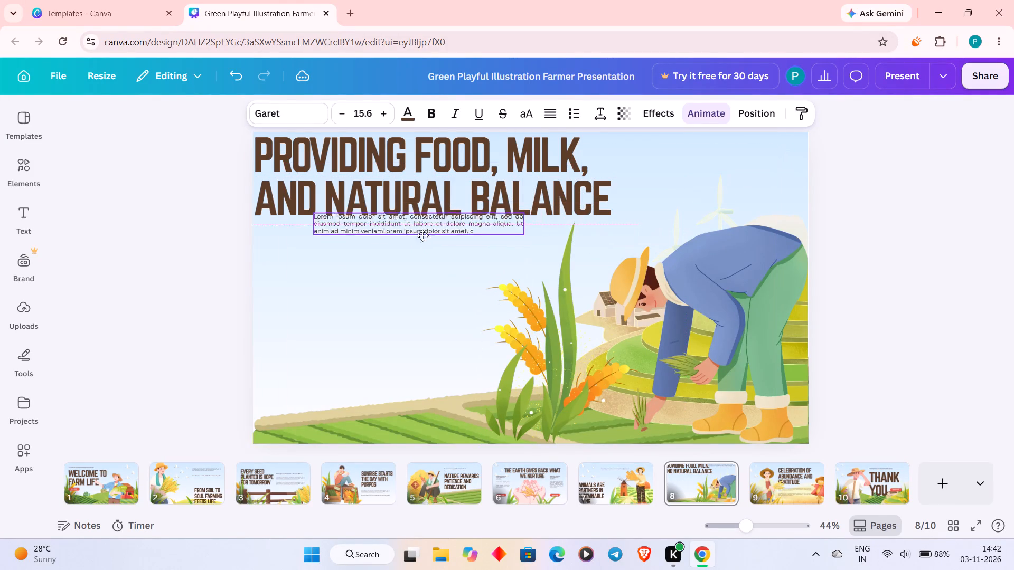
drag(422, 235, 397, 246)
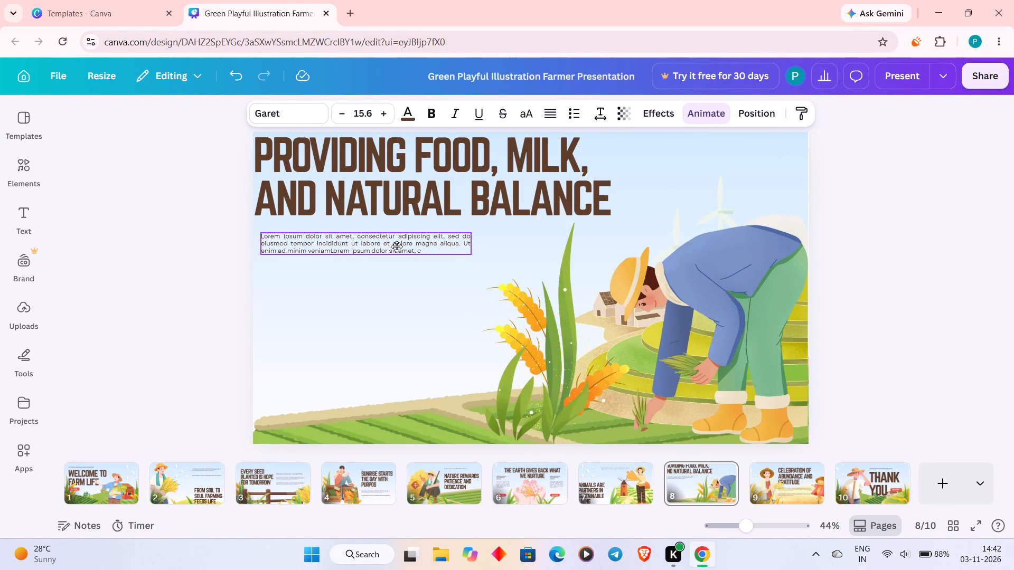
drag(397, 246, 403, 313)
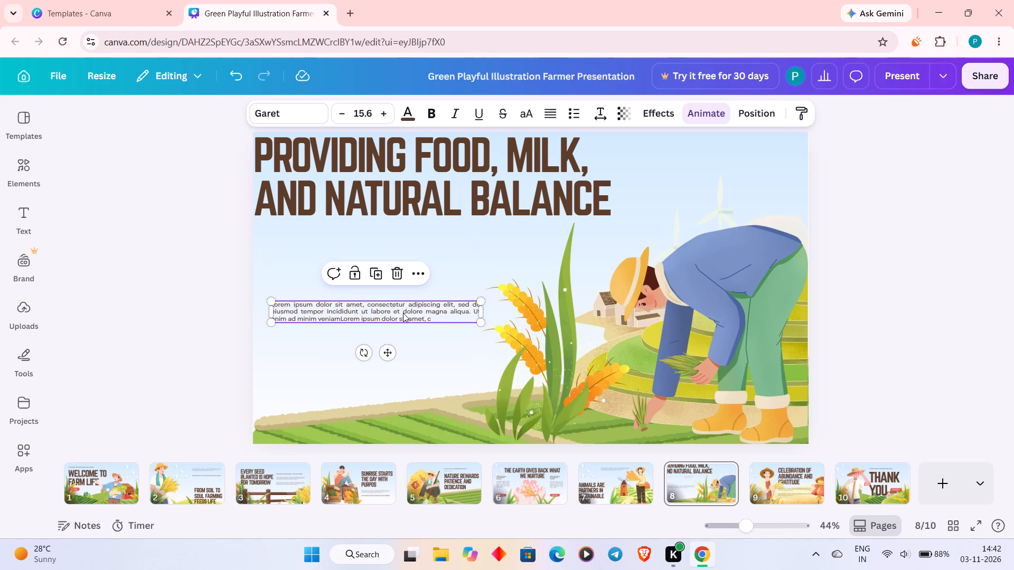
On page 10, delete the "Read More" label and its red rounded background shape.
click(865, 492)
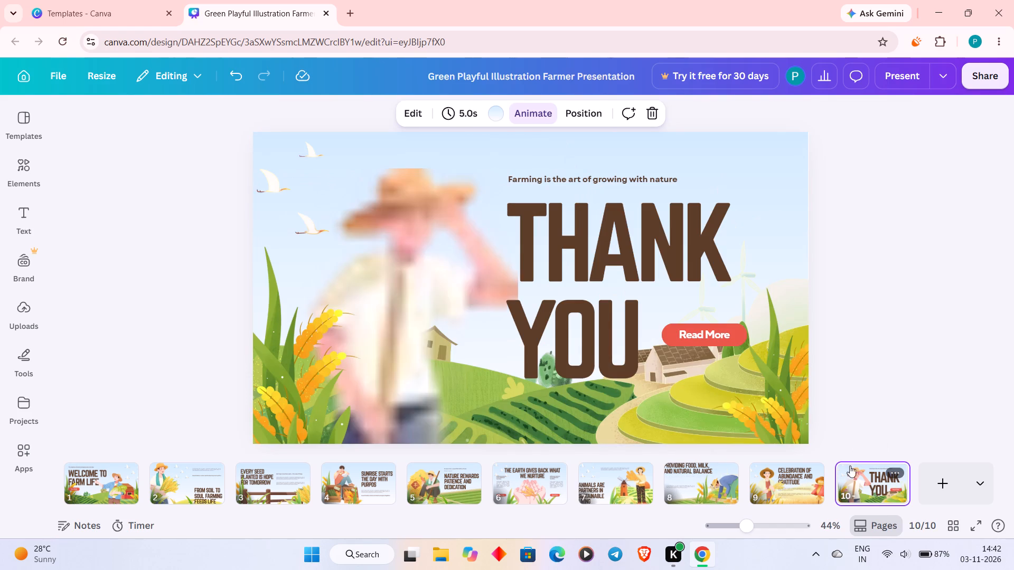
click(726, 335)
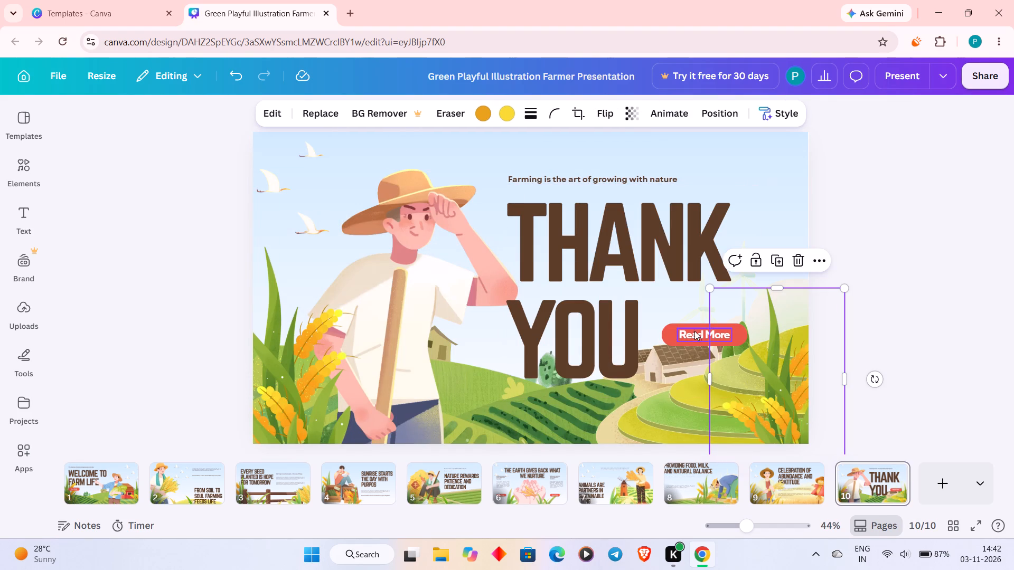
click(684, 333)
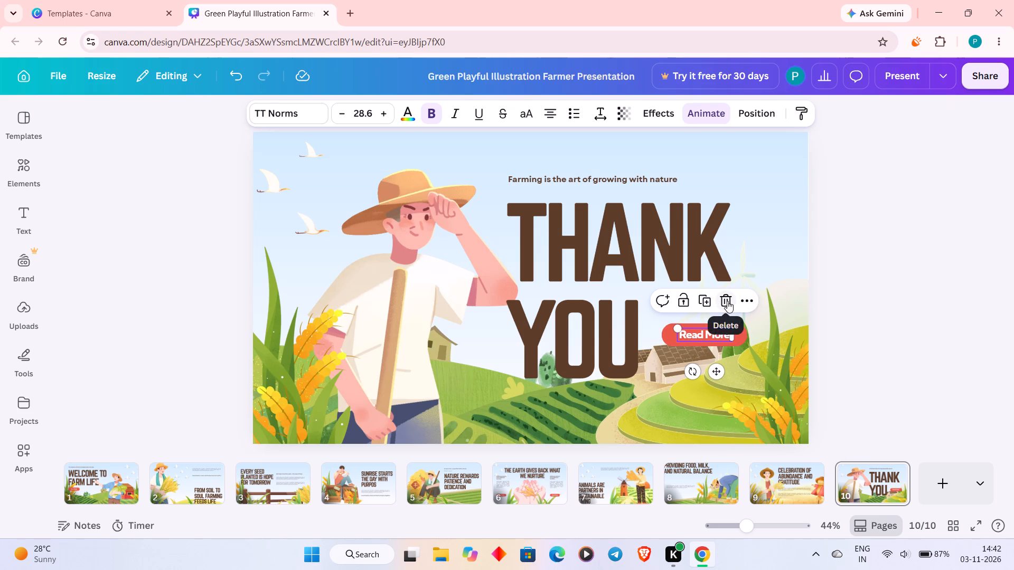
click(727, 301)
click(684, 334)
click(684, 334)
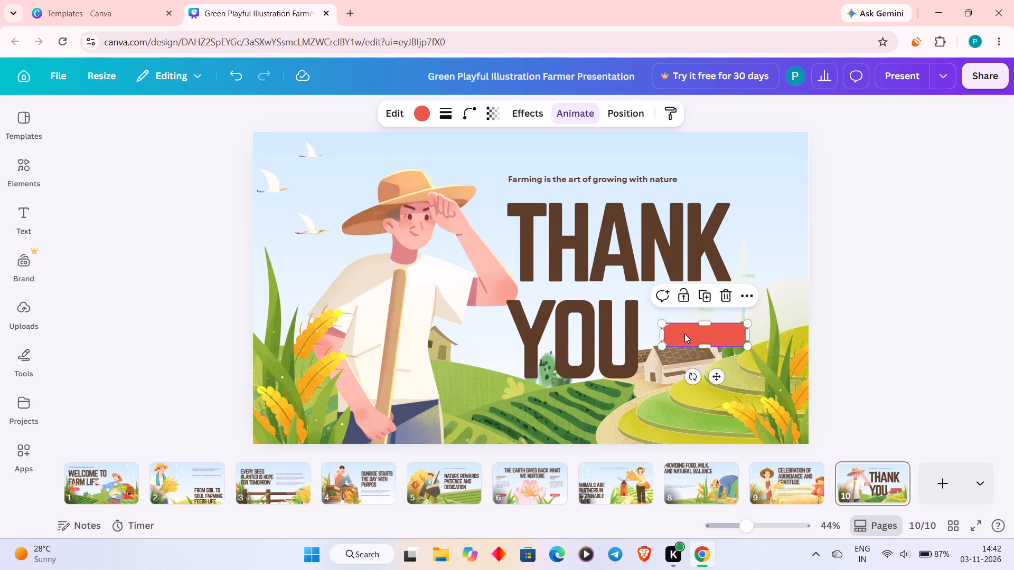
click(683, 334)
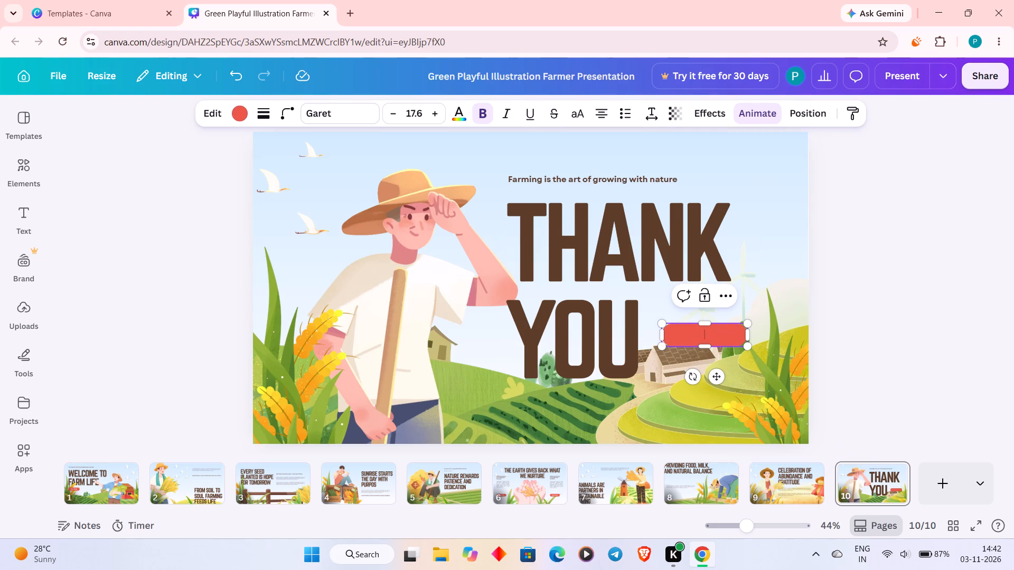
click(674, 376)
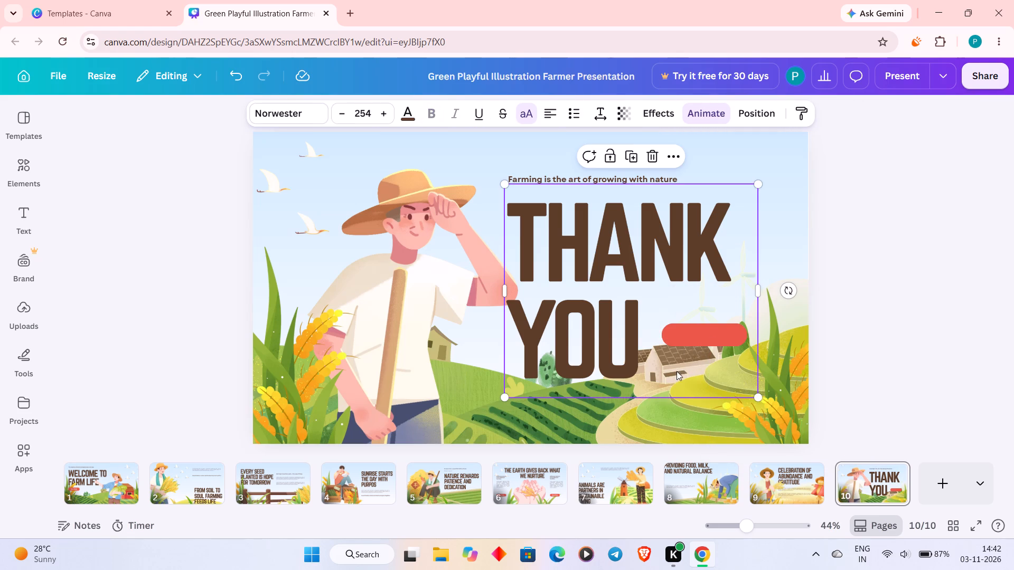
click(693, 343)
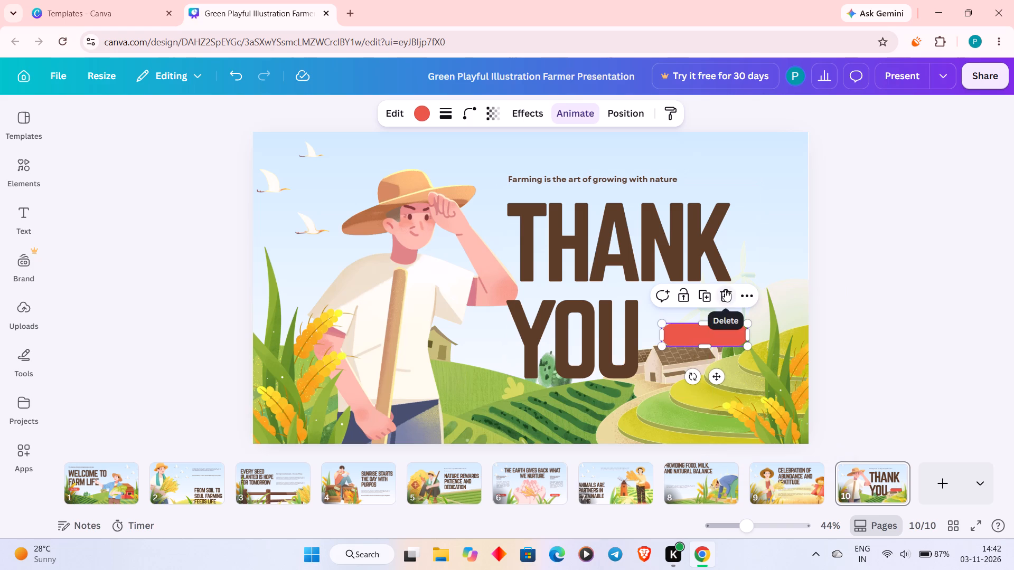
click(725, 290)
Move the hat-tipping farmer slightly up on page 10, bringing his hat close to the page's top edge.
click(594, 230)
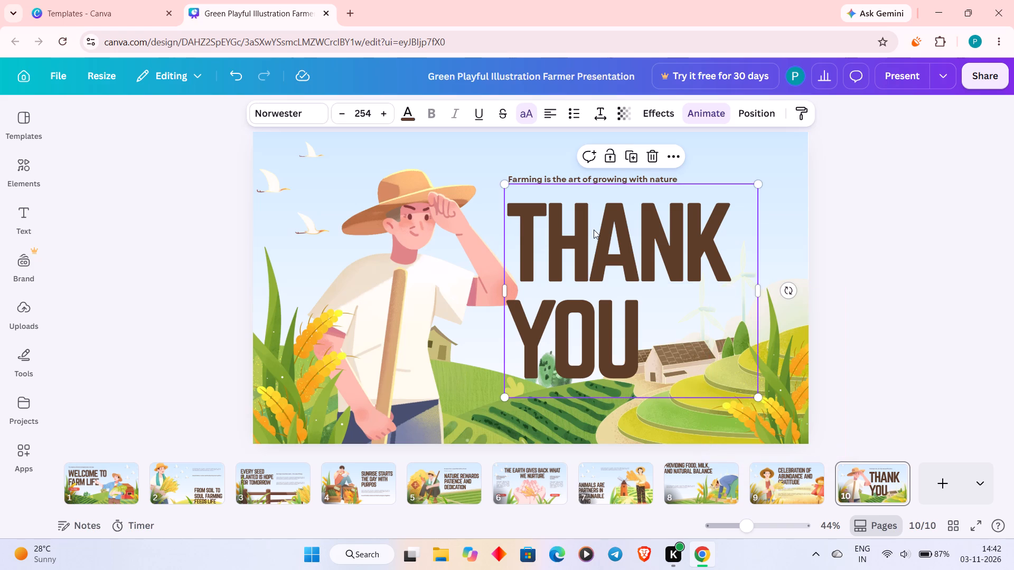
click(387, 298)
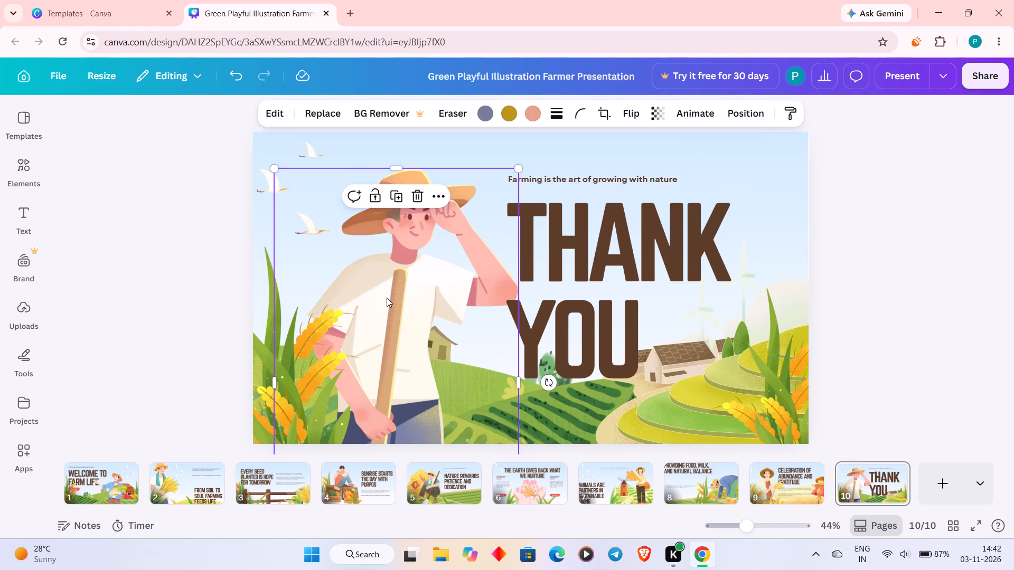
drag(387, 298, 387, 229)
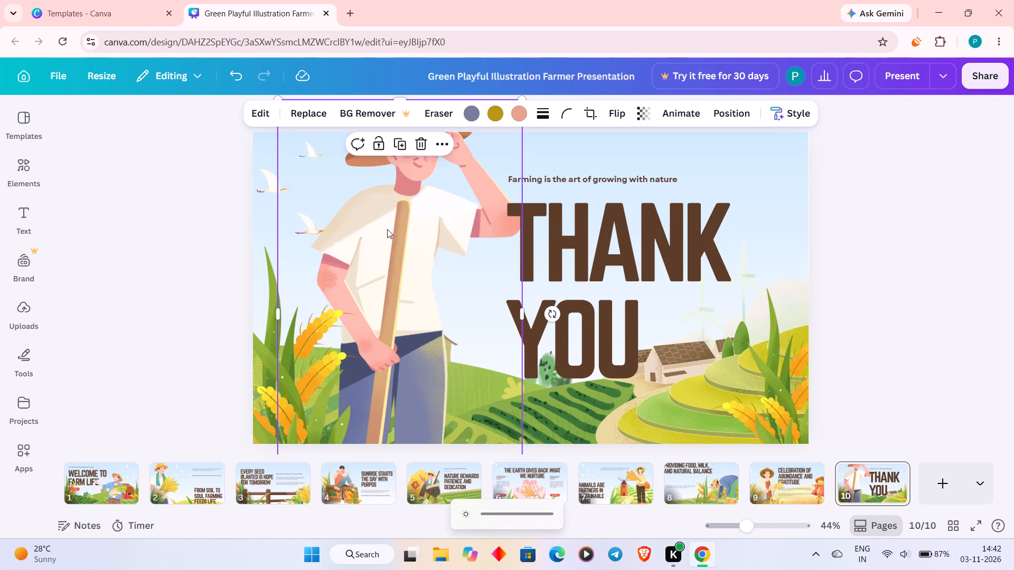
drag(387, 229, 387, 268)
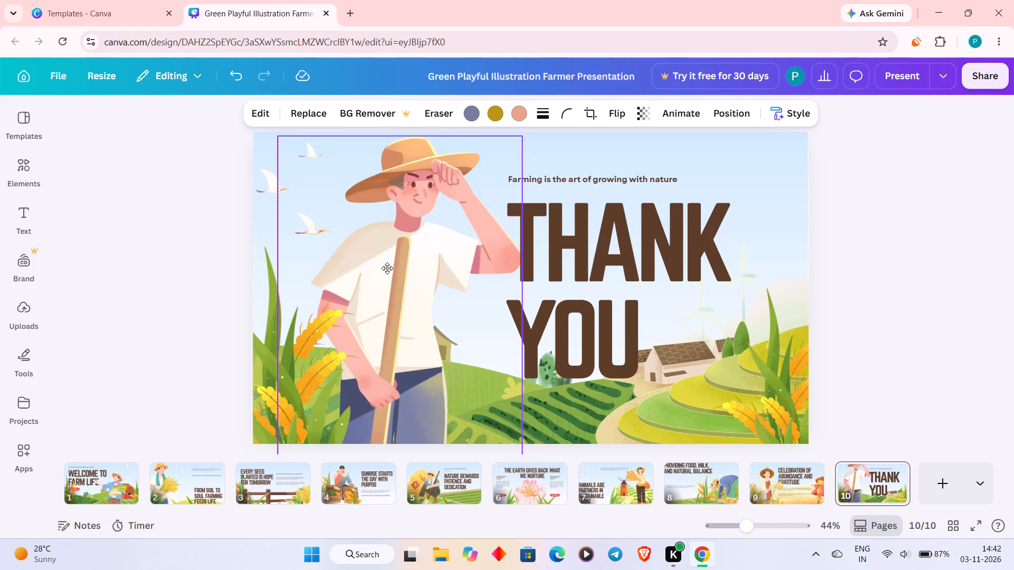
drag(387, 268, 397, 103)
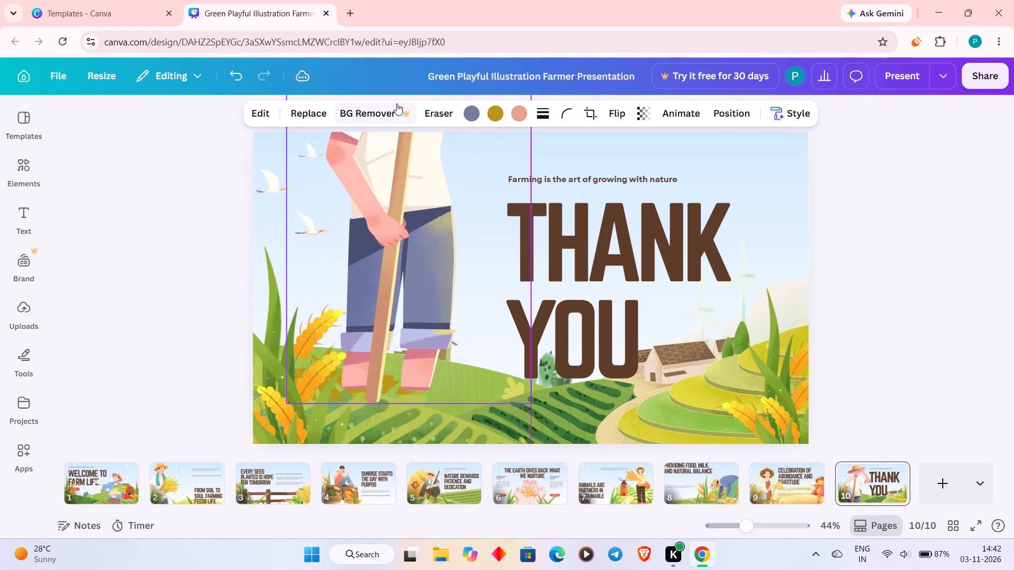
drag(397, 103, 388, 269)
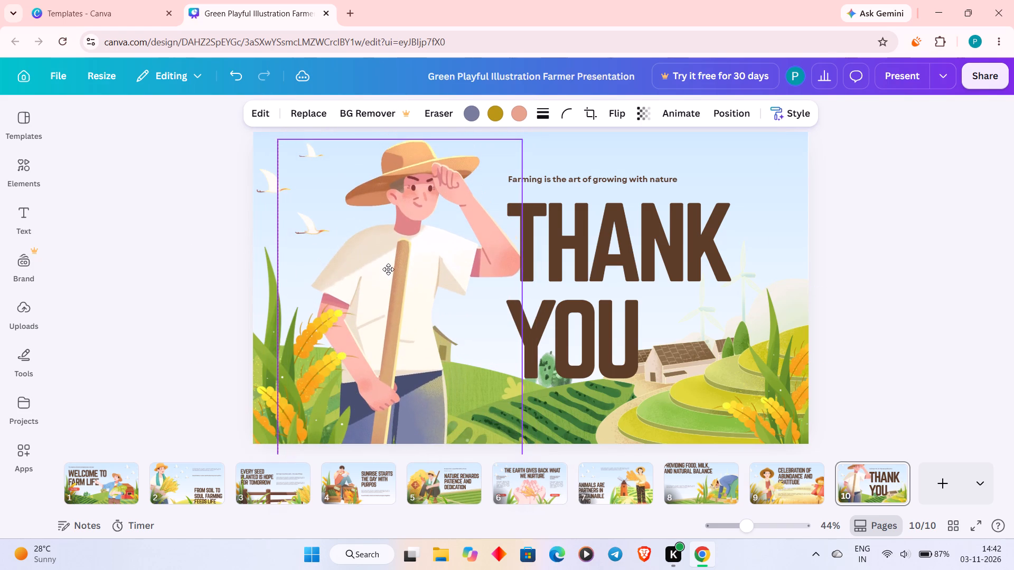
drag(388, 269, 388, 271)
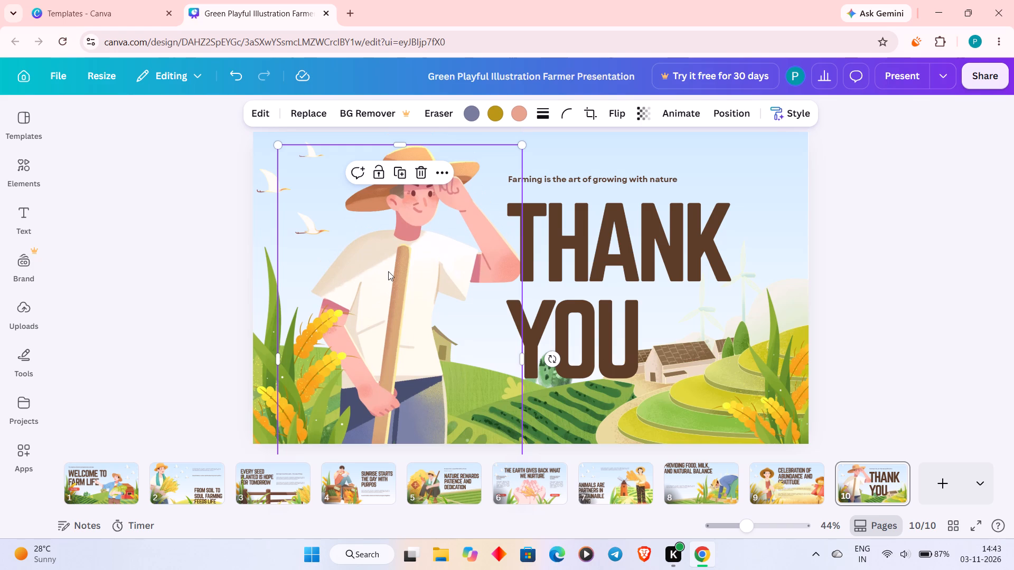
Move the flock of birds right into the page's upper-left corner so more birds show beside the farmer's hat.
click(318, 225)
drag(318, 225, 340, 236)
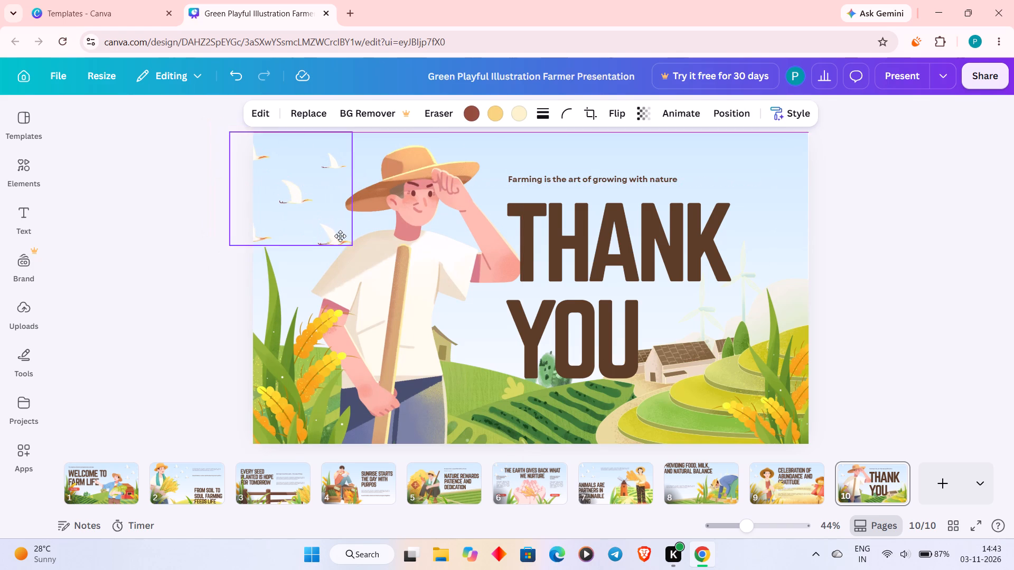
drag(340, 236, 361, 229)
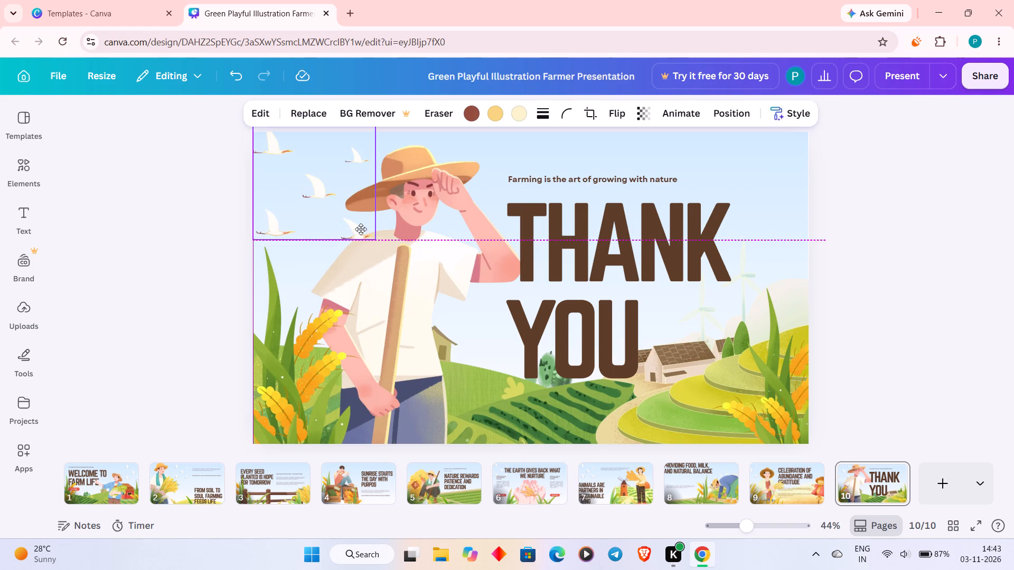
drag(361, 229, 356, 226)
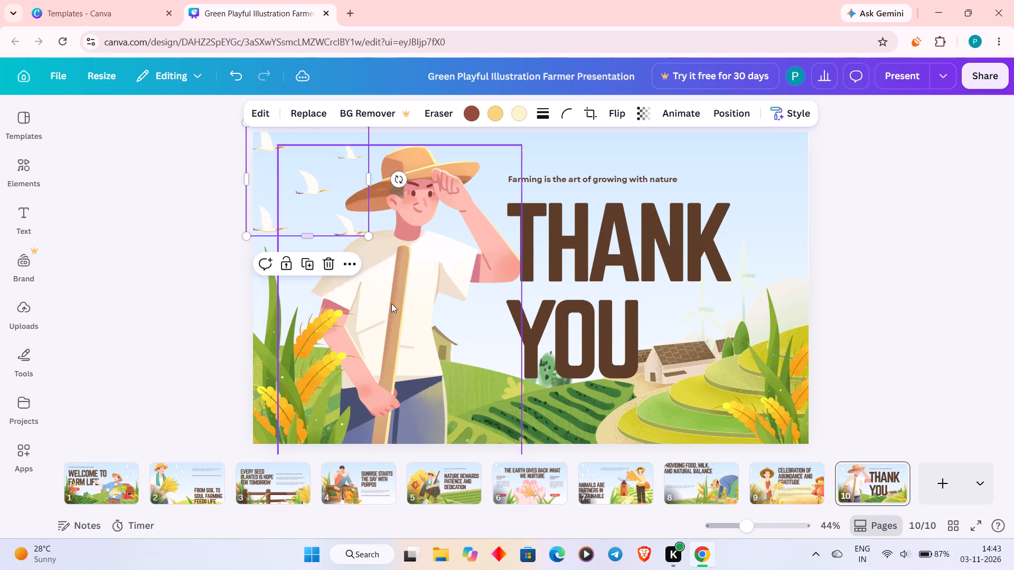
Shift the farmer, the THANK YOU heading and the tagline above it further right on the page.
drag(391, 303, 399, 303)
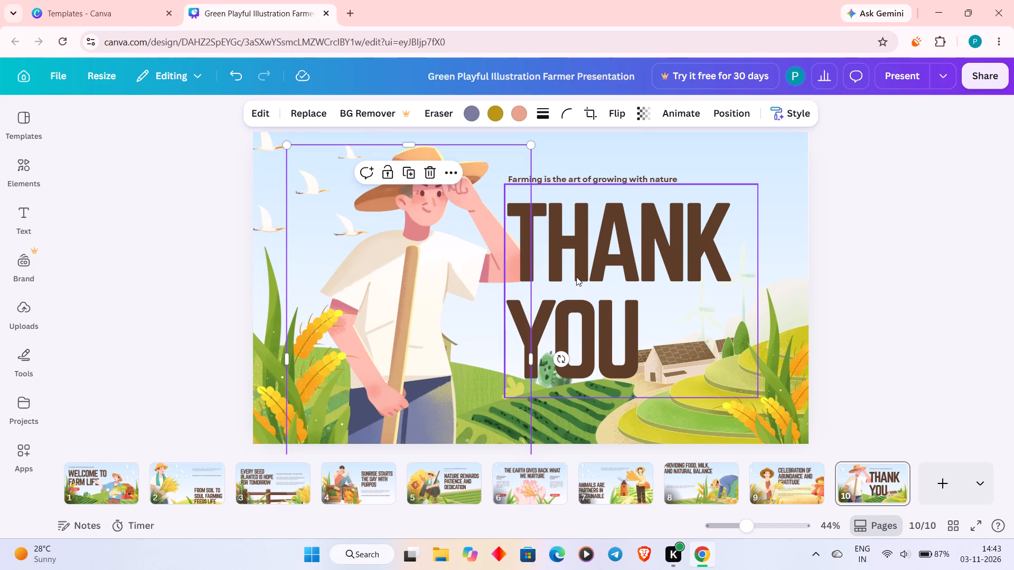
drag(579, 276, 612, 276)
drag(521, 177, 559, 179)
click(559, 179)
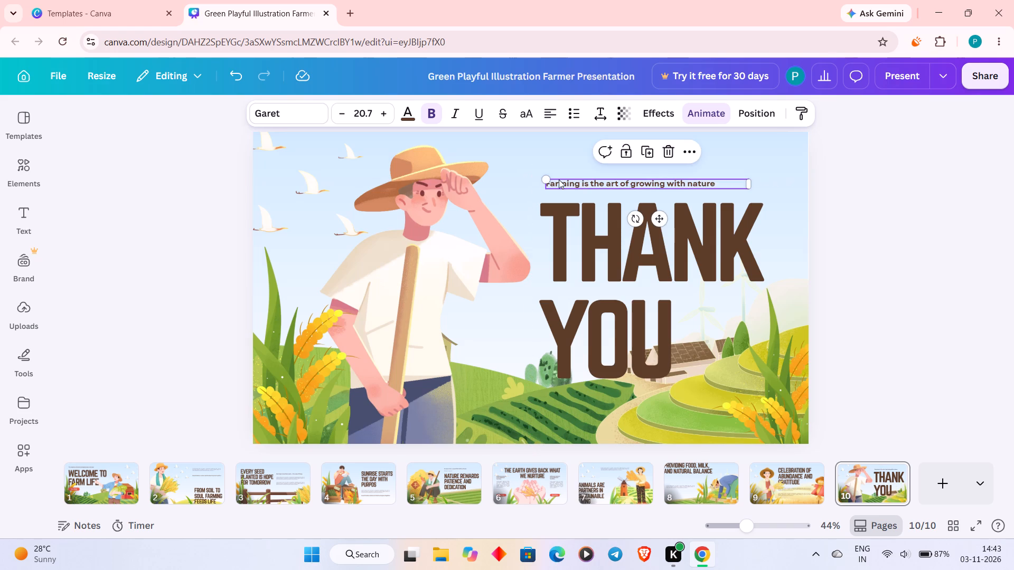
drag(402, 231, 421, 231)
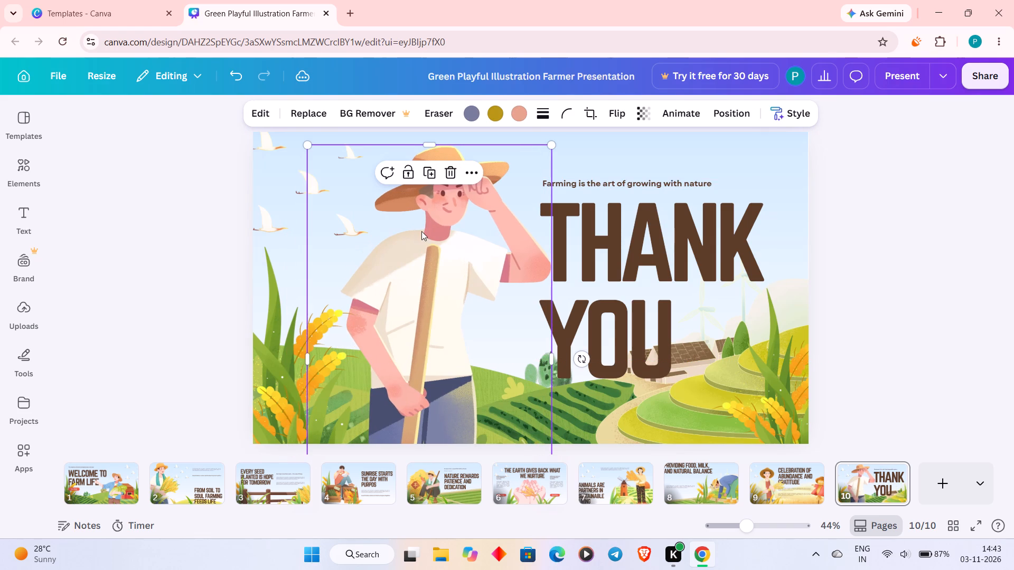
Align the flock of birds flush with the page's top-left corner, clear of the farmer's hat.
click(317, 229)
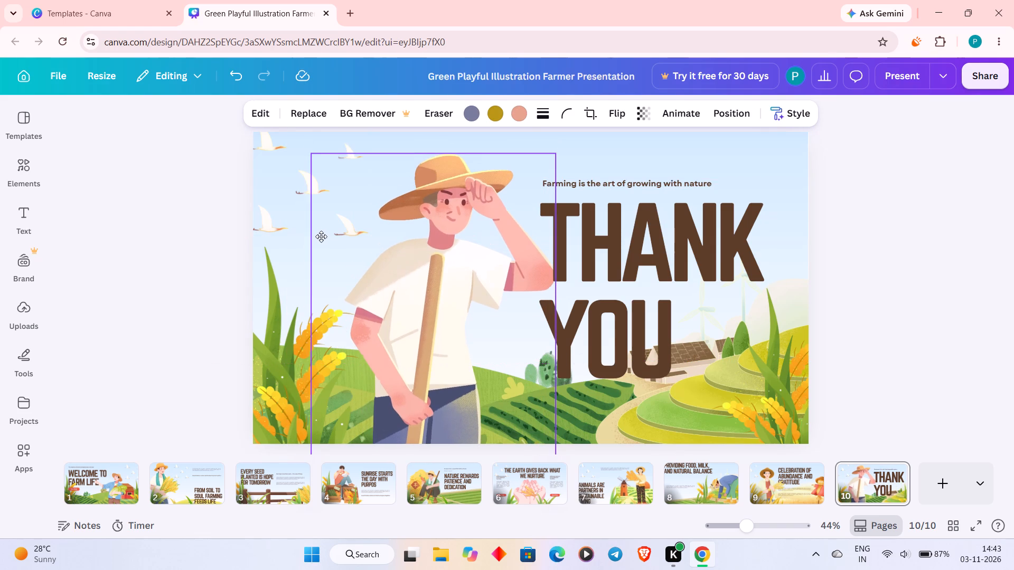
click(287, 185)
drag(287, 185, 290, 204)
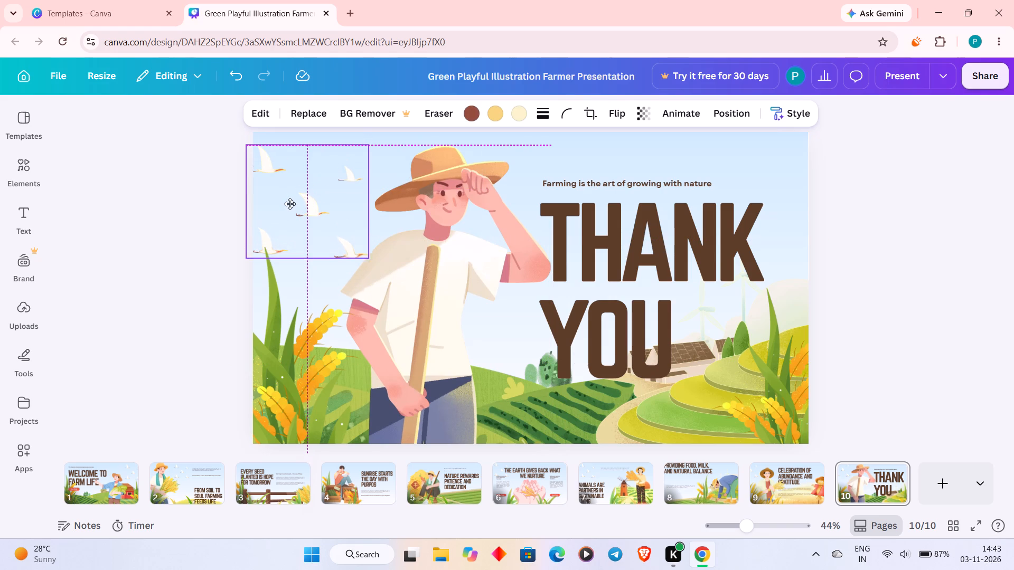
drag(290, 204, 297, 204)
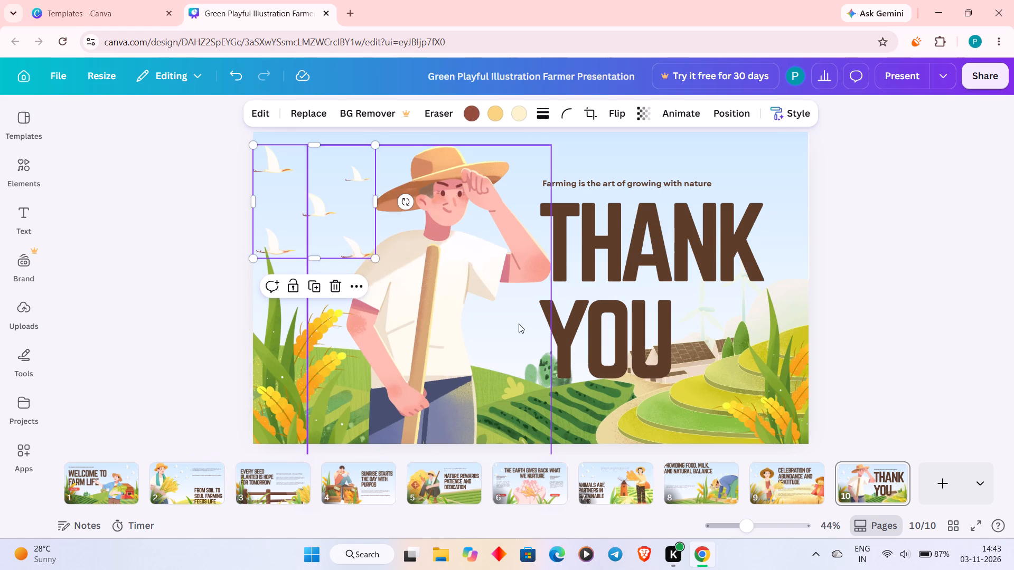
click(722, 340)
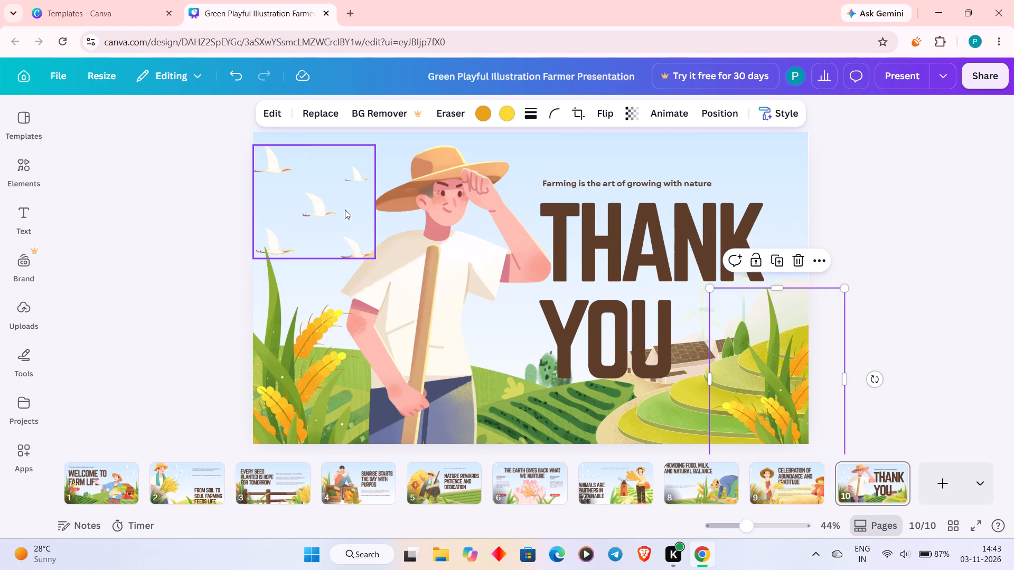
drag(345, 210, 343, 196)
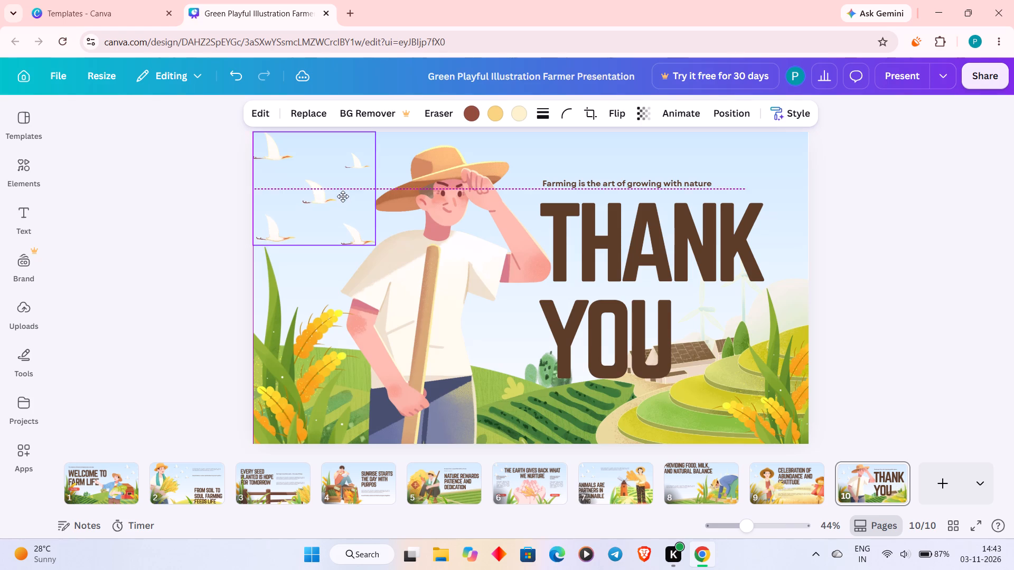
drag(343, 196, 343, 198)
Nudge the "Farming is the art of growing with nature" tagline slightly right above the THANK YOU heading.
click(576, 161)
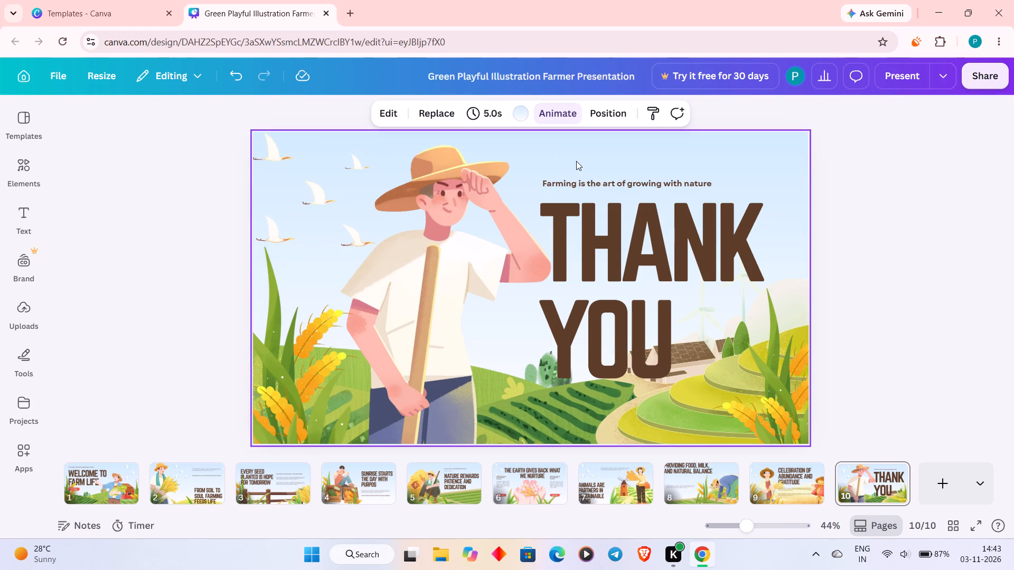
click(602, 185)
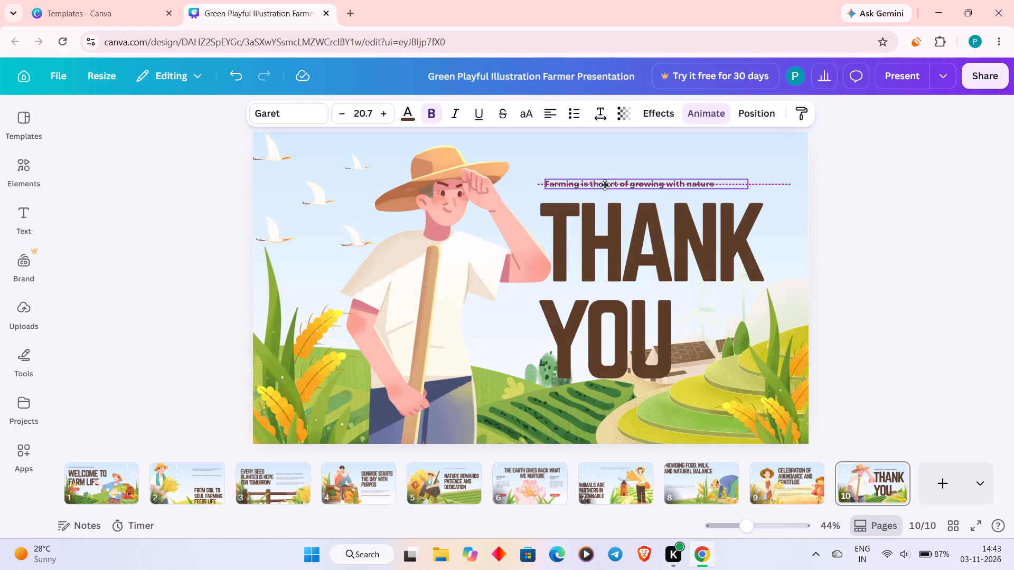
Move the farmer across to the right side of the page, with his elbow against the right edge.
drag(443, 279, 680, 254)
drag(680, 254, 679, 254)
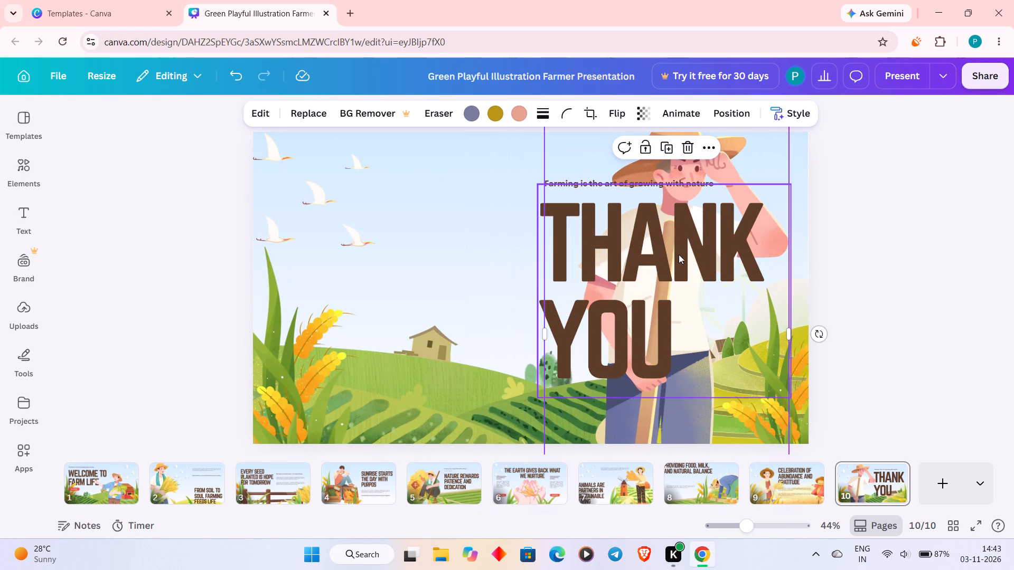
drag(679, 254, 696, 273)
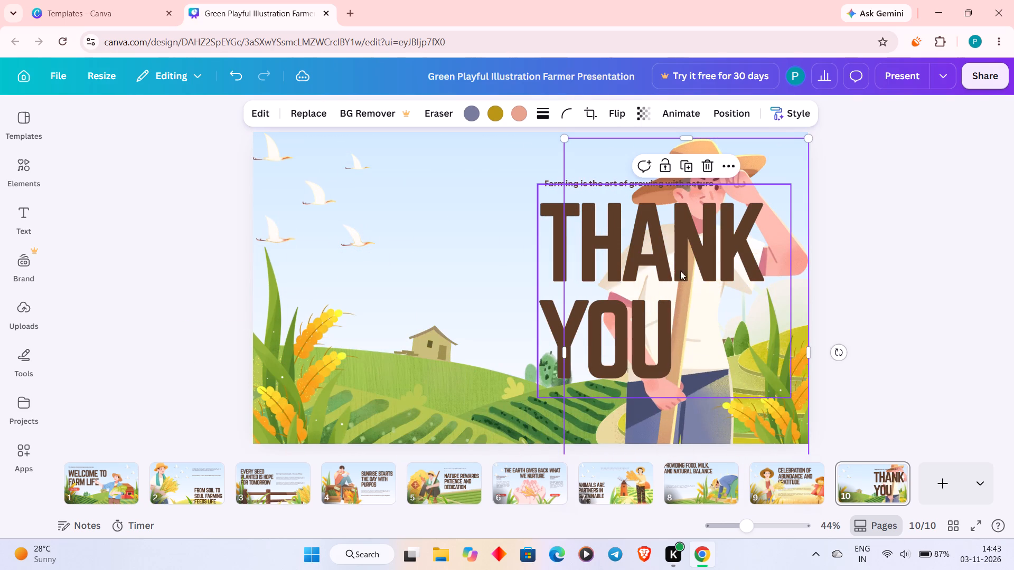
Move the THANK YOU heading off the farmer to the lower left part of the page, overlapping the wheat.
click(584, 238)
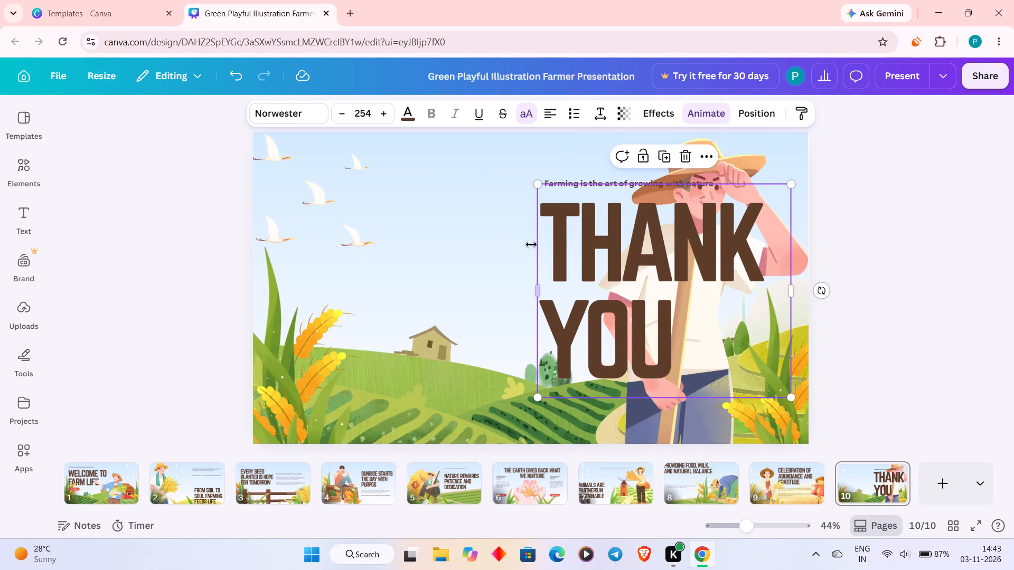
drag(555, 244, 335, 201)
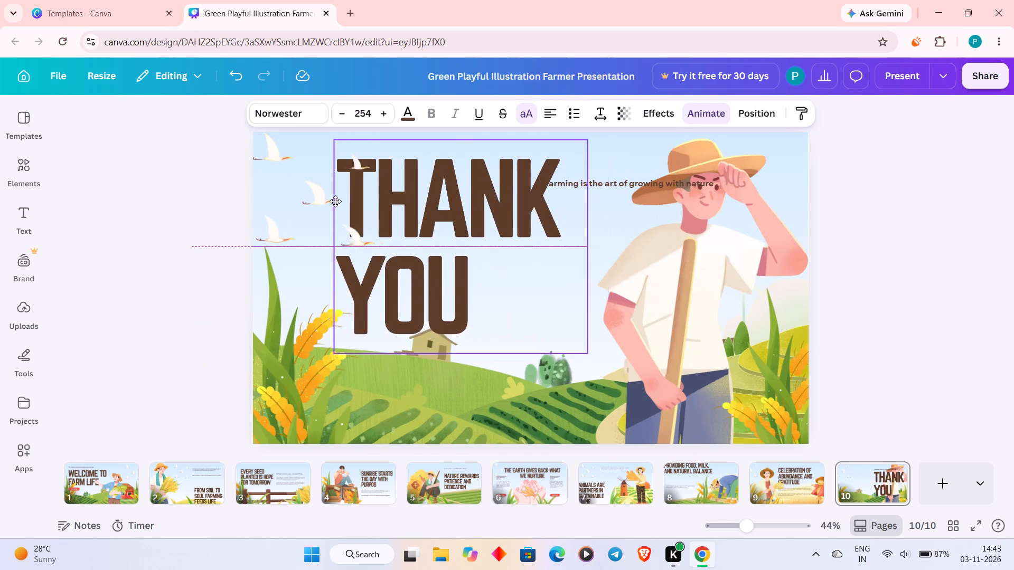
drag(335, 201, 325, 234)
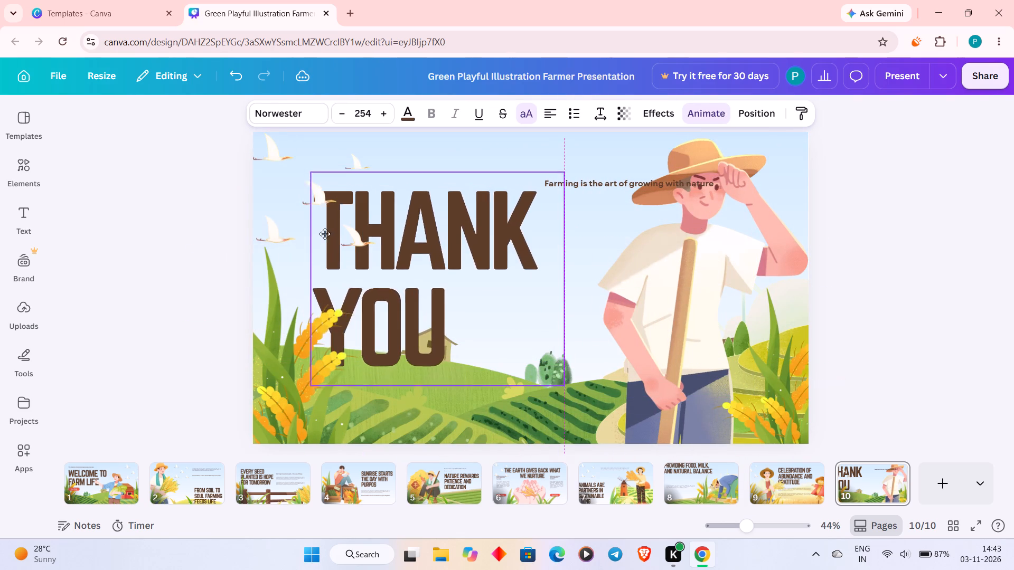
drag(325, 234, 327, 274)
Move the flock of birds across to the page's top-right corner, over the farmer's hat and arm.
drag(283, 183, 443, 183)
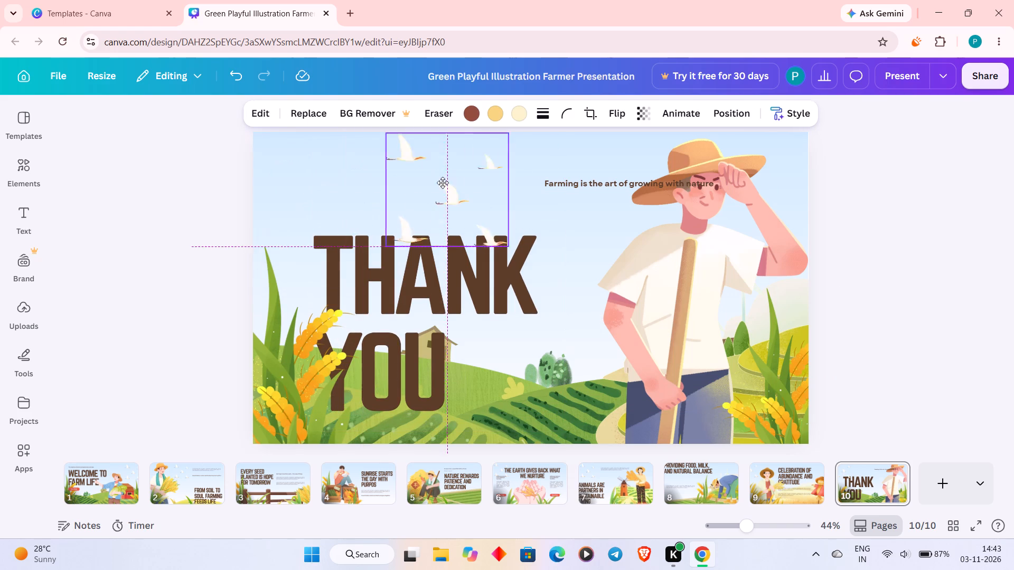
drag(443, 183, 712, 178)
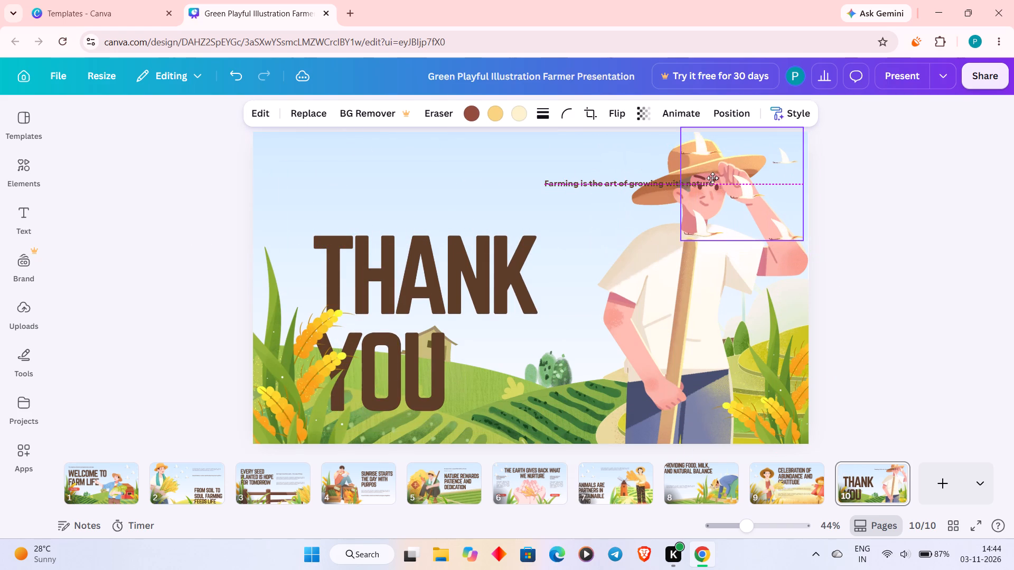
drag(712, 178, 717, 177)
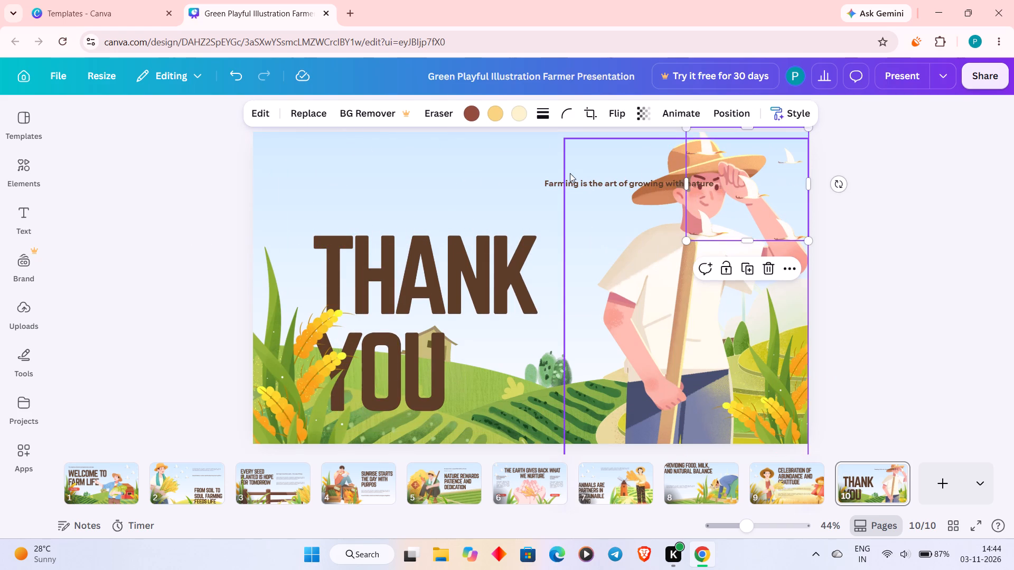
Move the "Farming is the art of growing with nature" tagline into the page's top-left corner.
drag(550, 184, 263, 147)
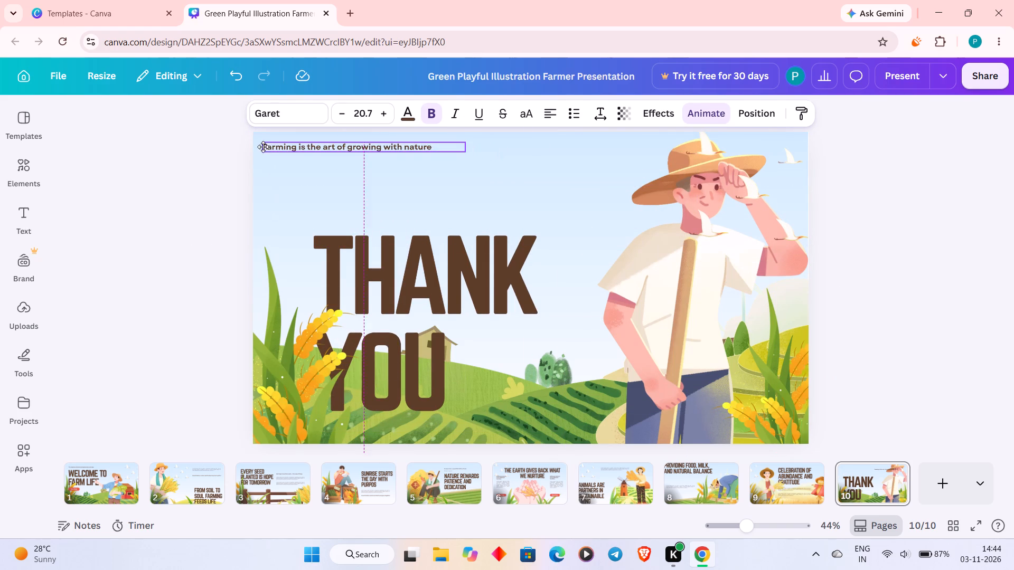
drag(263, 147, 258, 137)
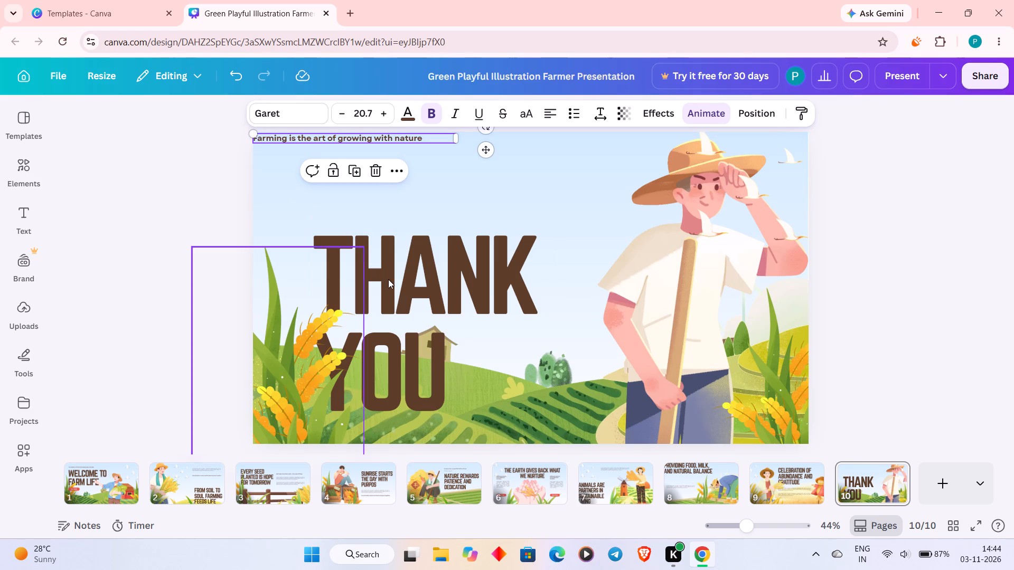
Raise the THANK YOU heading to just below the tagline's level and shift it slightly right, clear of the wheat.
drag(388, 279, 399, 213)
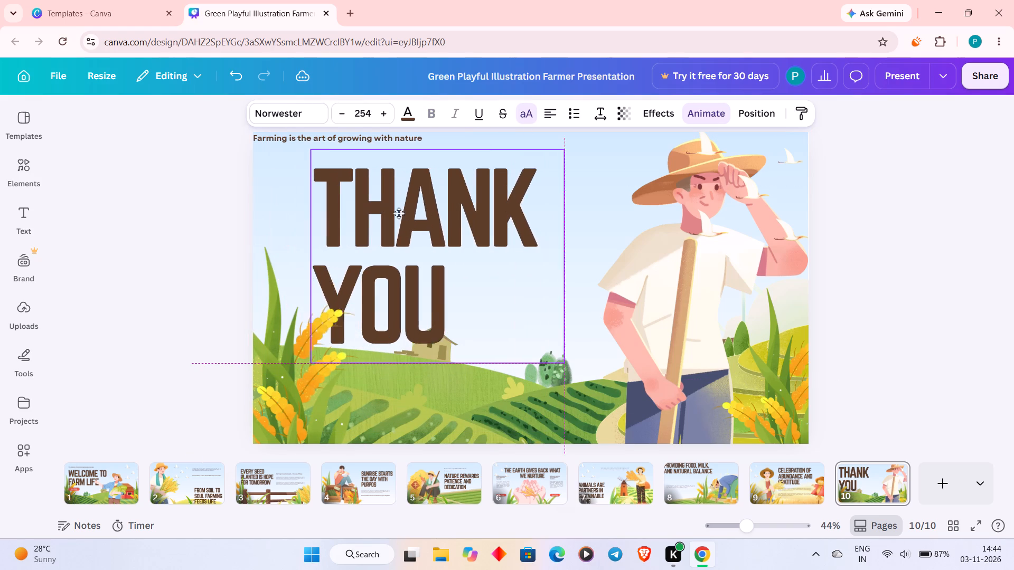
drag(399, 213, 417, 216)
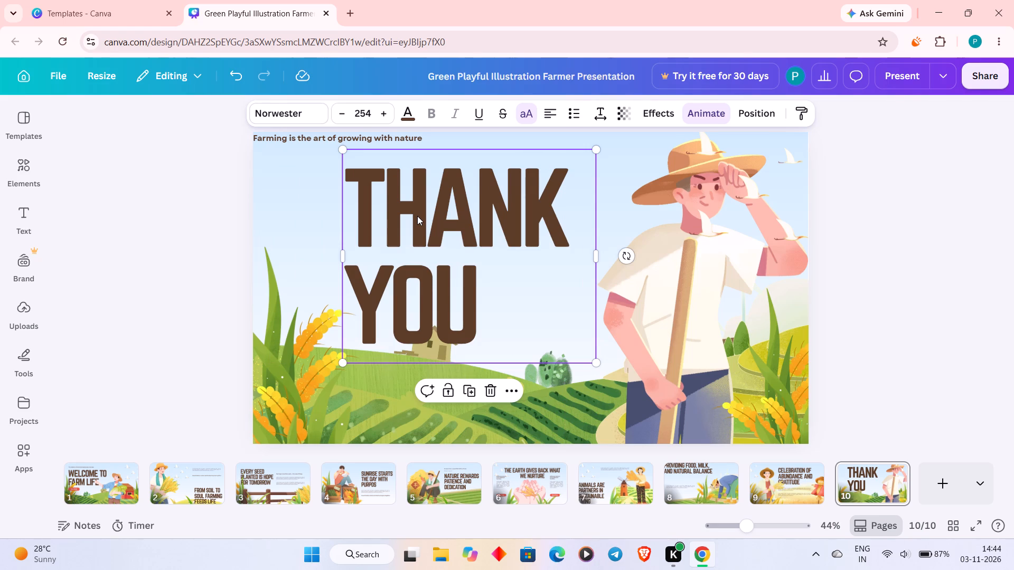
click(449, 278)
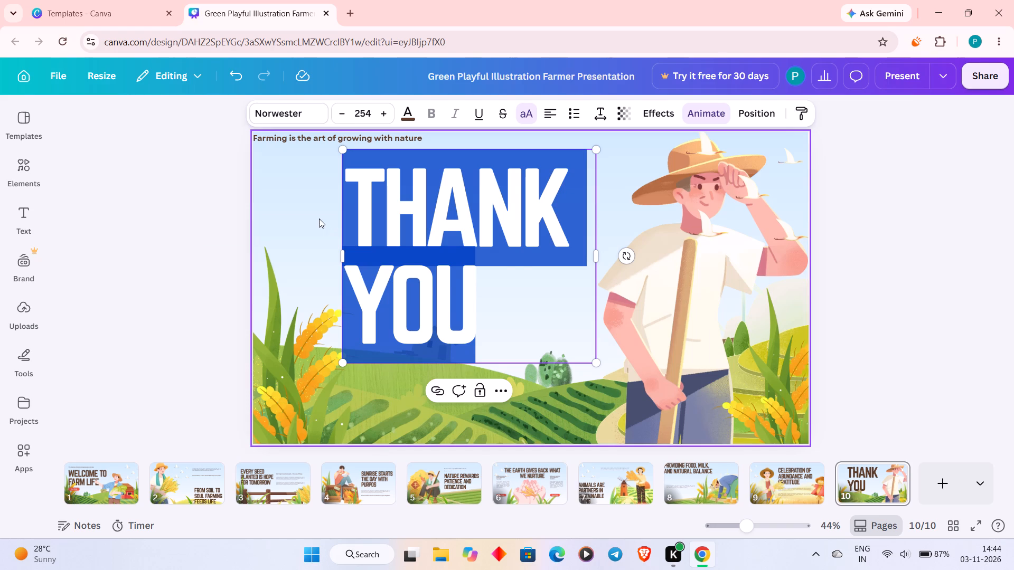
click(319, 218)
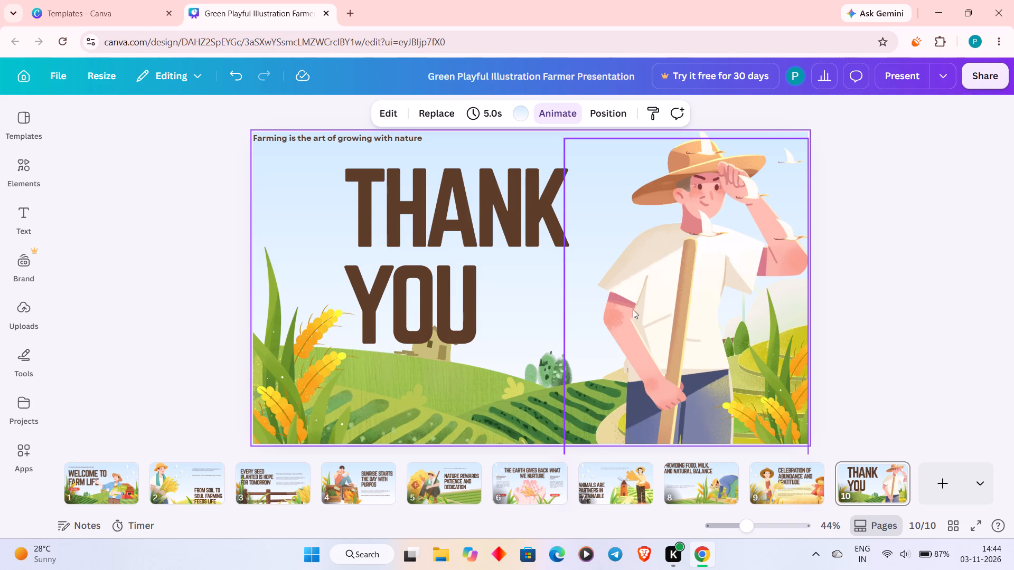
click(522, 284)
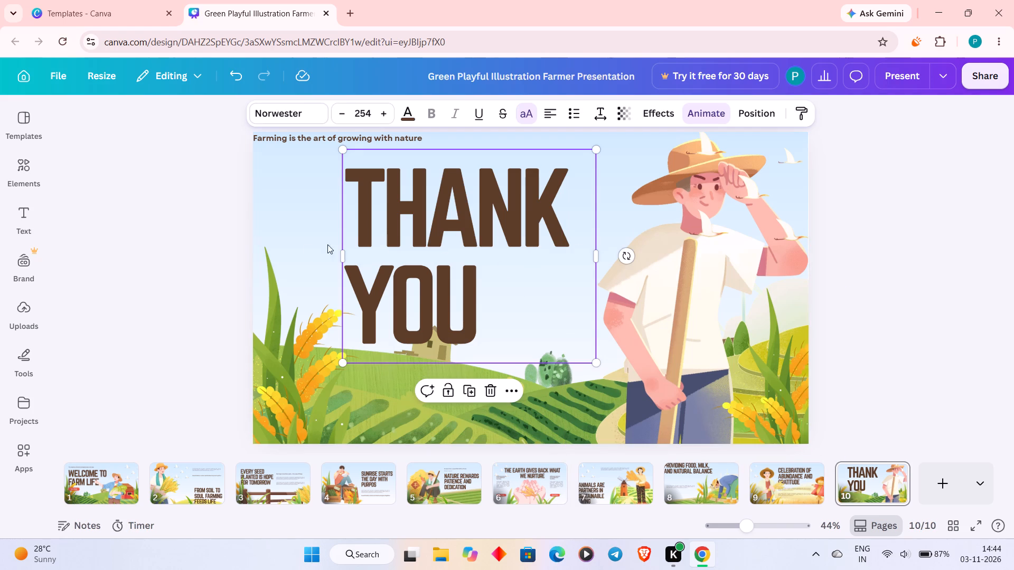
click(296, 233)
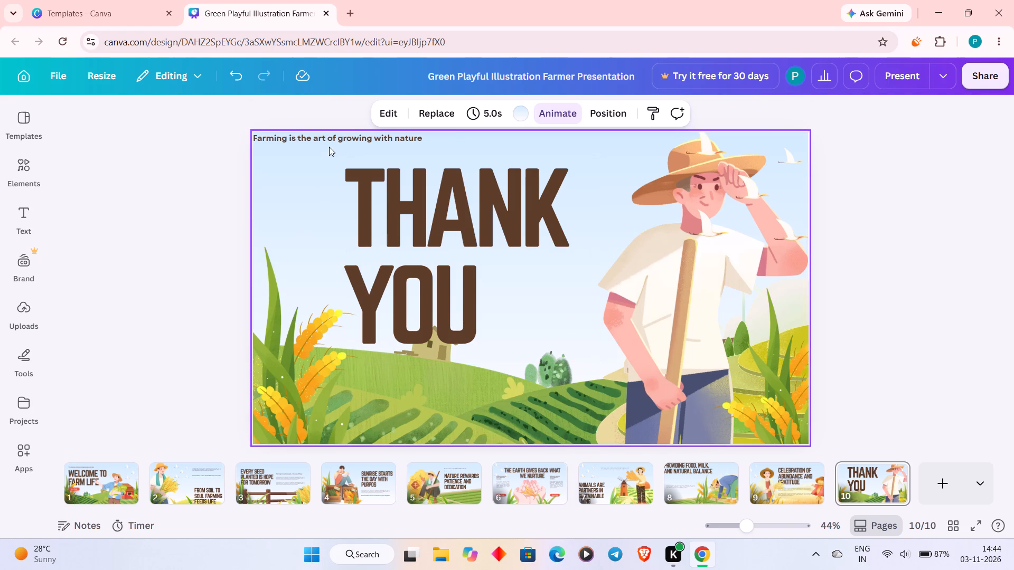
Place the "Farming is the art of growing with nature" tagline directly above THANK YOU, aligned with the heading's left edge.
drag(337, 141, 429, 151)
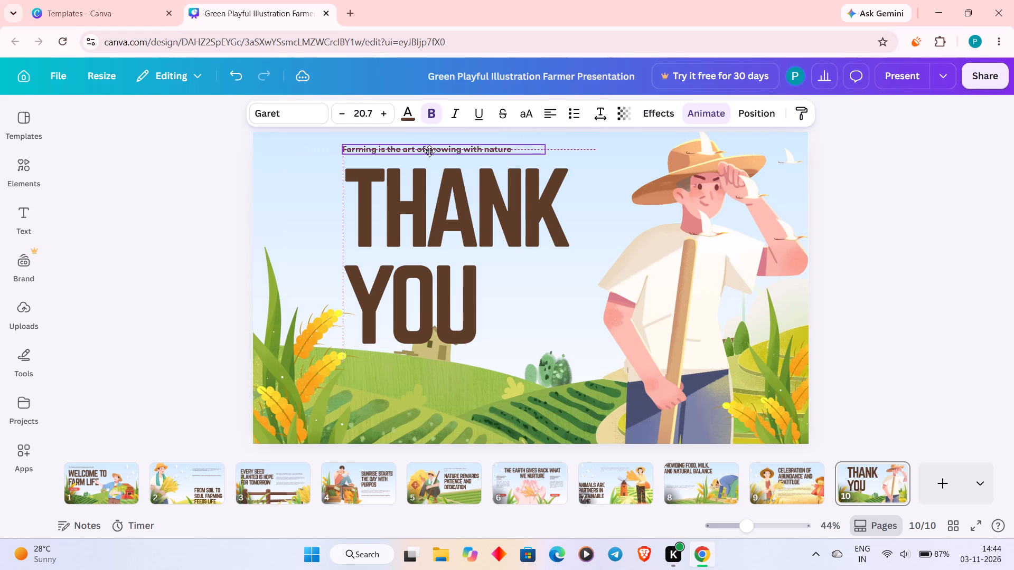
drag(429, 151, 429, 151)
Delete the "Farming is the art of growing with nature" tagline and the flock of birds over the farmer.
click(468, 173)
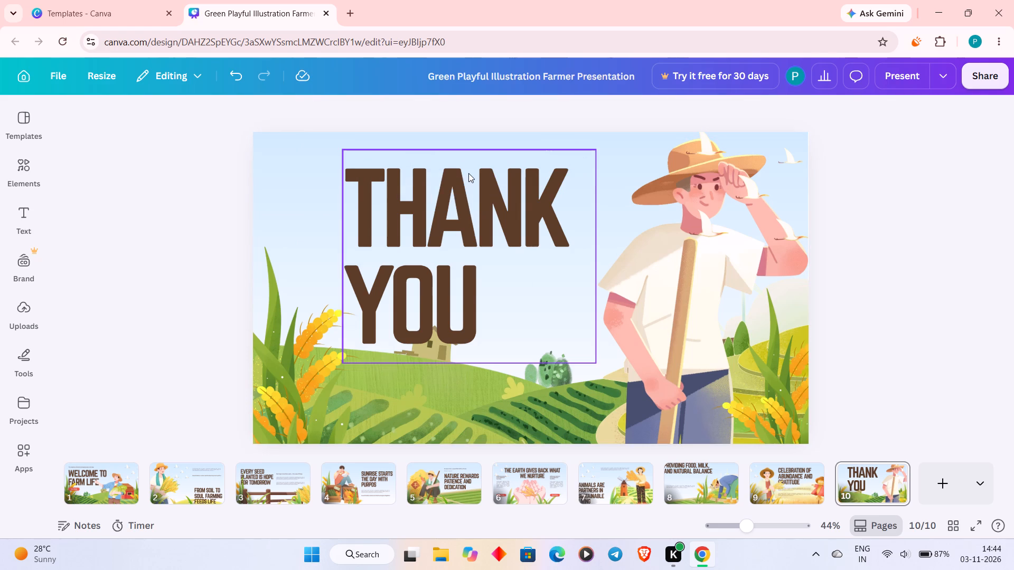
click(562, 313)
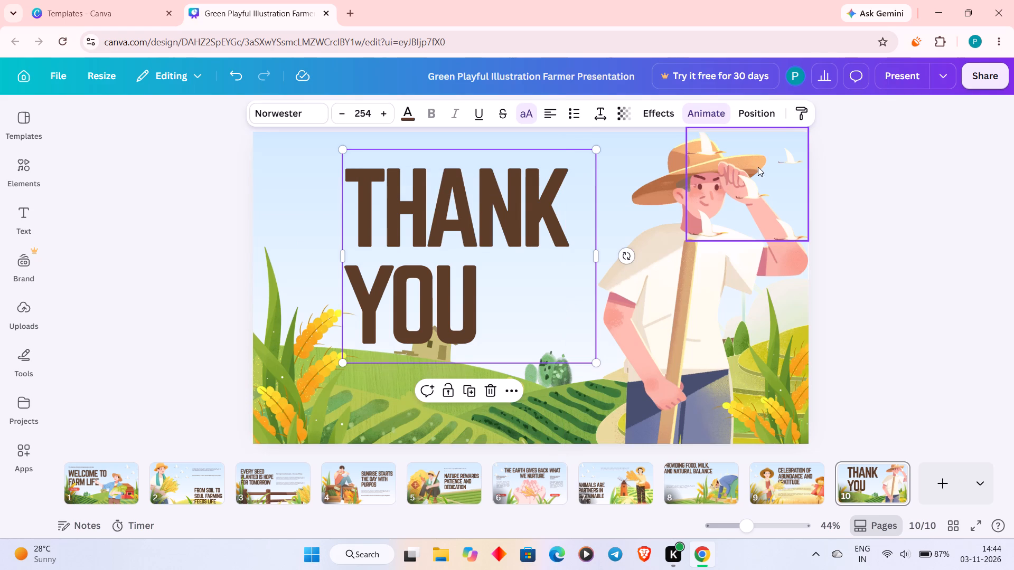
click(785, 177)
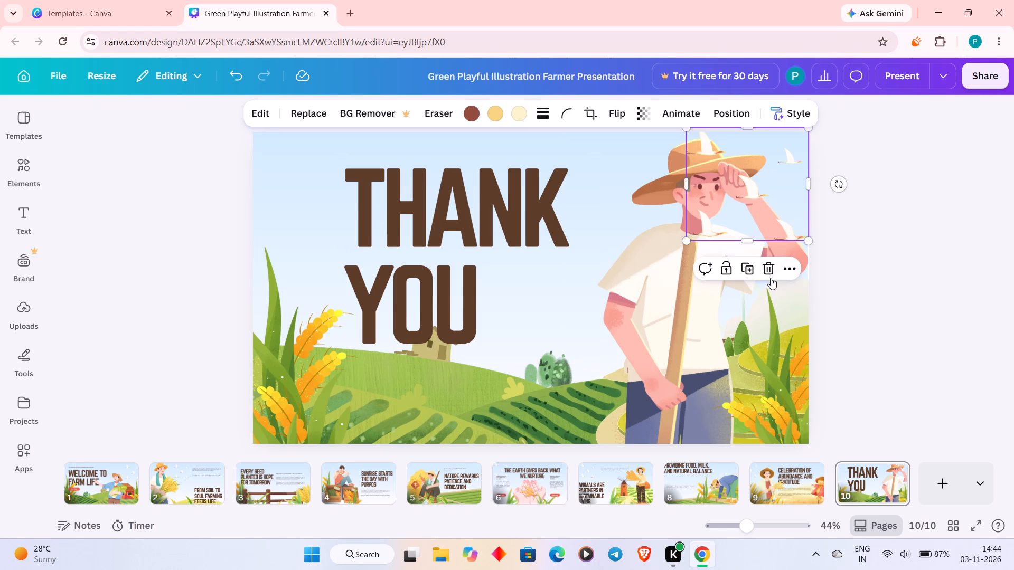
click(768, 272)
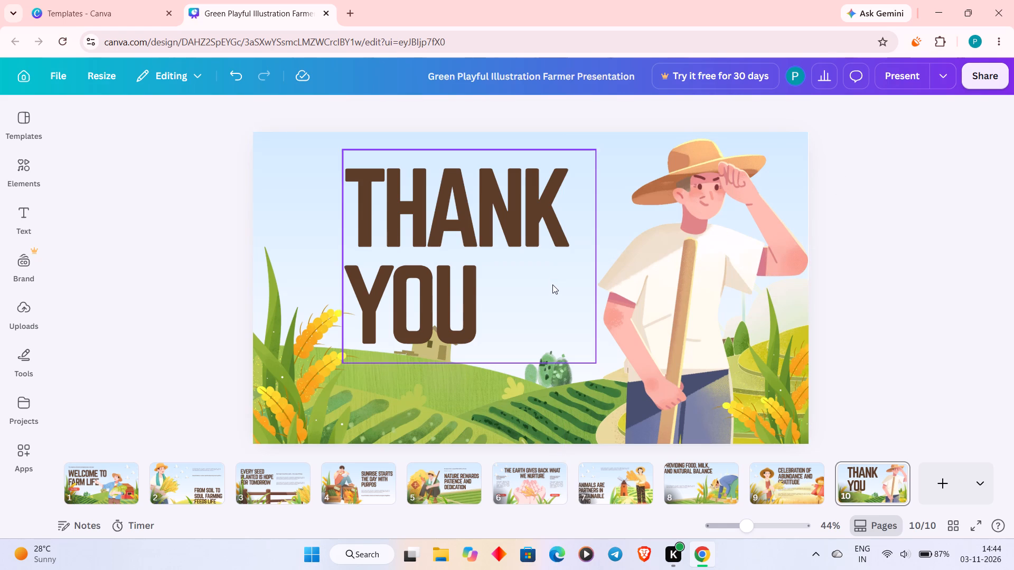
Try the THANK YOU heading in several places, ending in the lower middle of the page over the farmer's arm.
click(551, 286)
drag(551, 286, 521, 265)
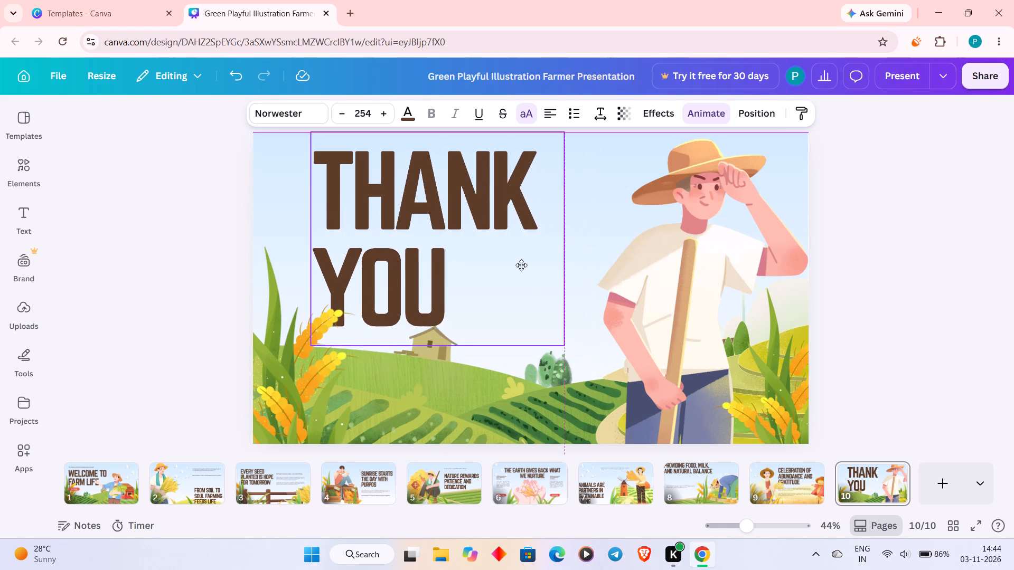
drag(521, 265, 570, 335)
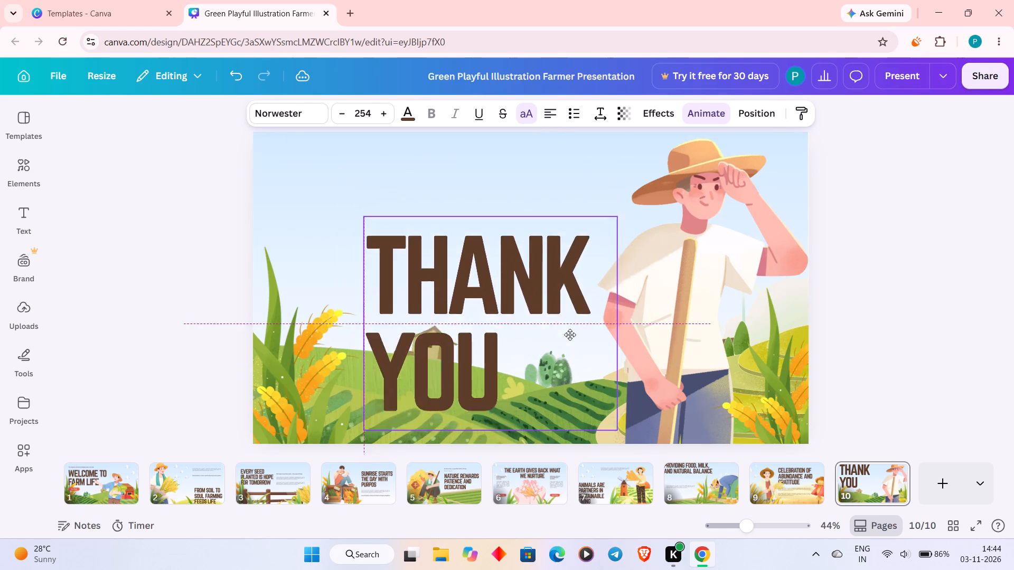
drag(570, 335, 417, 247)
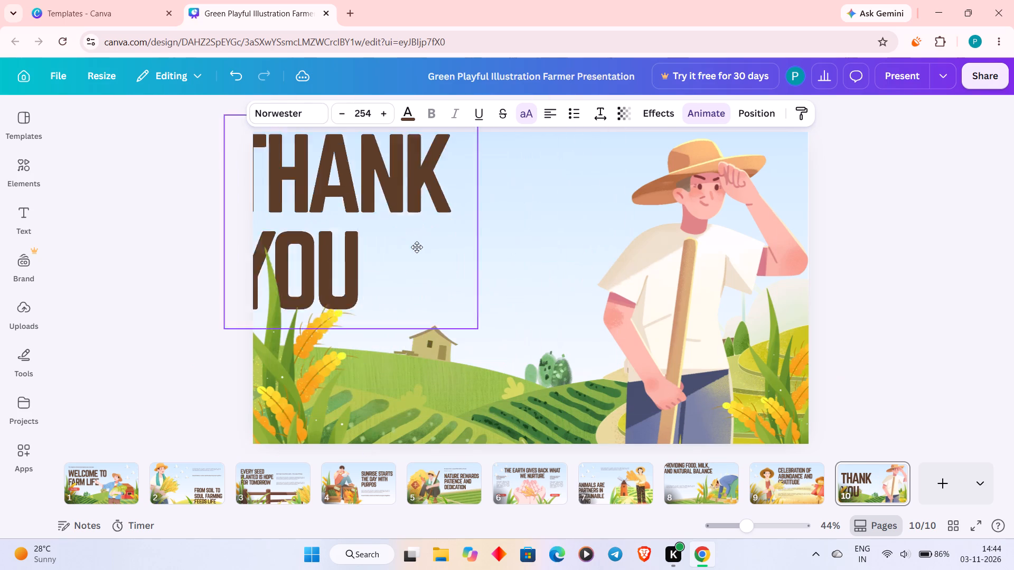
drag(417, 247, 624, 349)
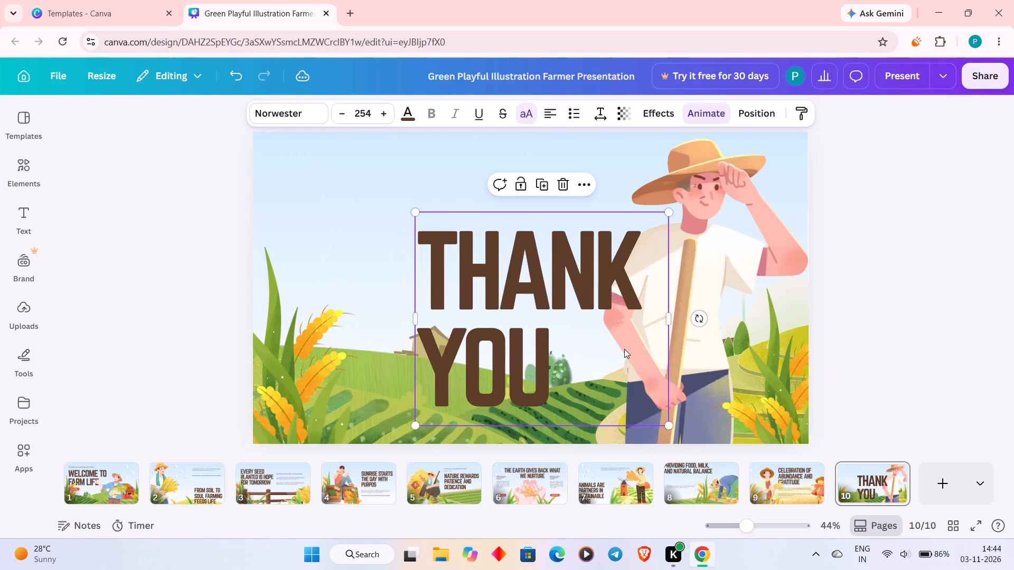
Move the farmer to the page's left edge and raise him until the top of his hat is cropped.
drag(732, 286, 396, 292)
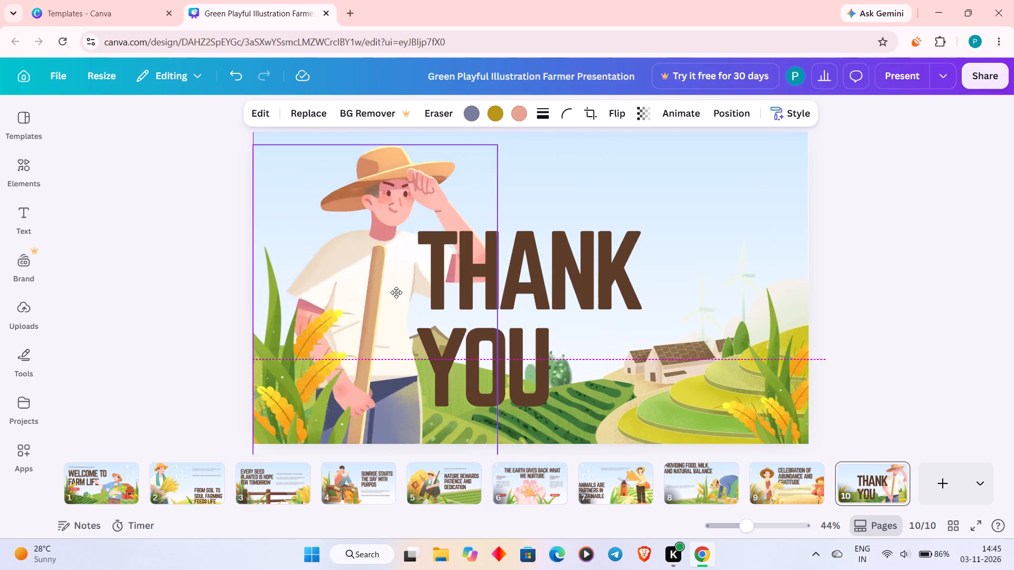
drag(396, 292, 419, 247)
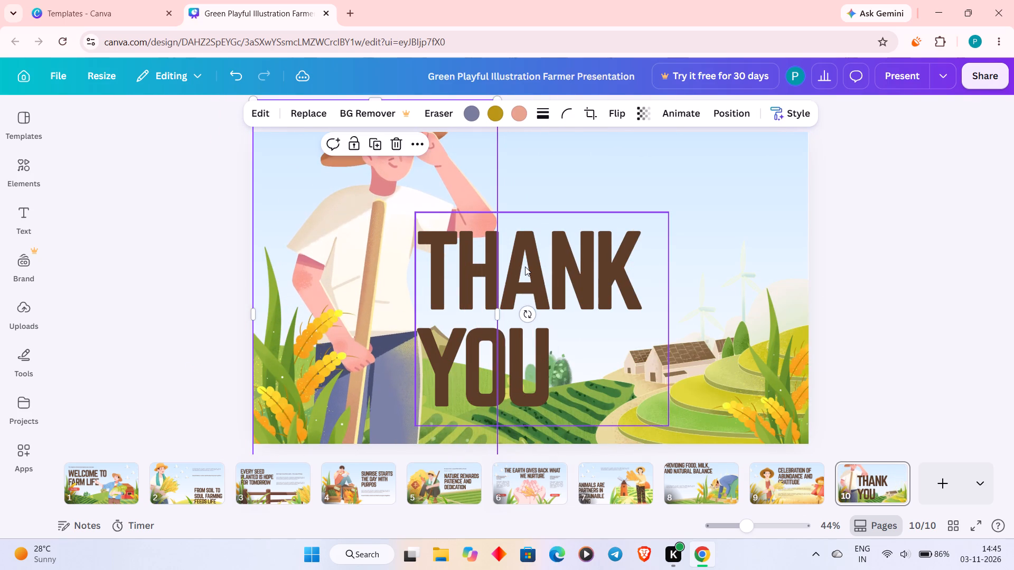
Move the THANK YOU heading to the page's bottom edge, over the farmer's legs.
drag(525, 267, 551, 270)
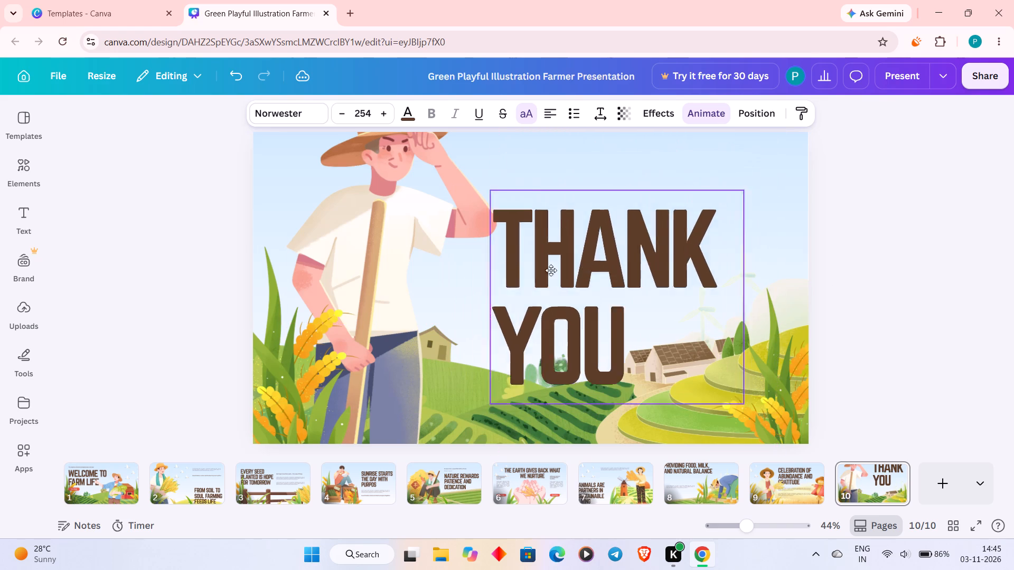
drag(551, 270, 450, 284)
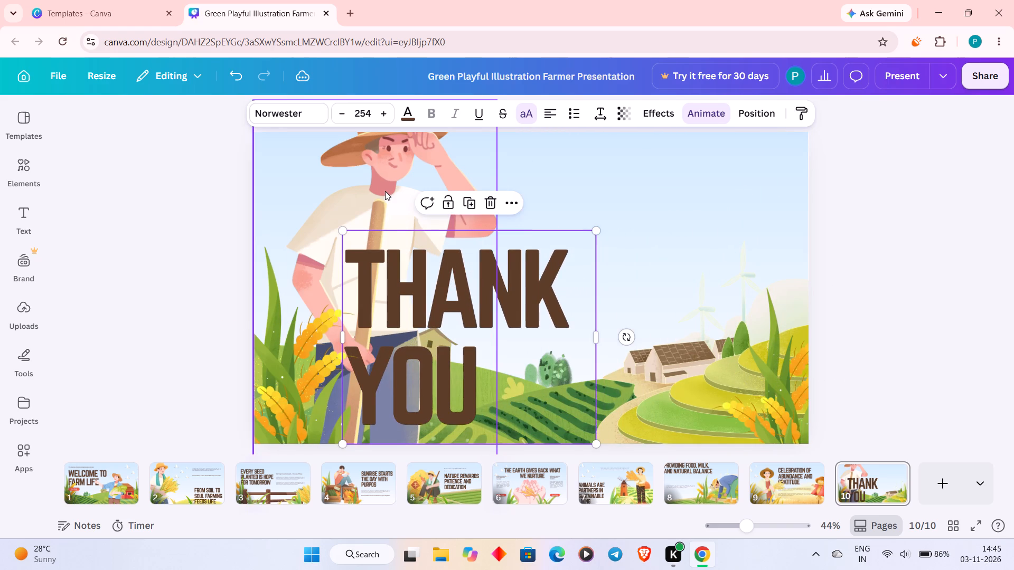
Shift the farmer right to just left of the page's centre and lower him so his hat meets the top edge.
drag(385, 191, 444, 191)
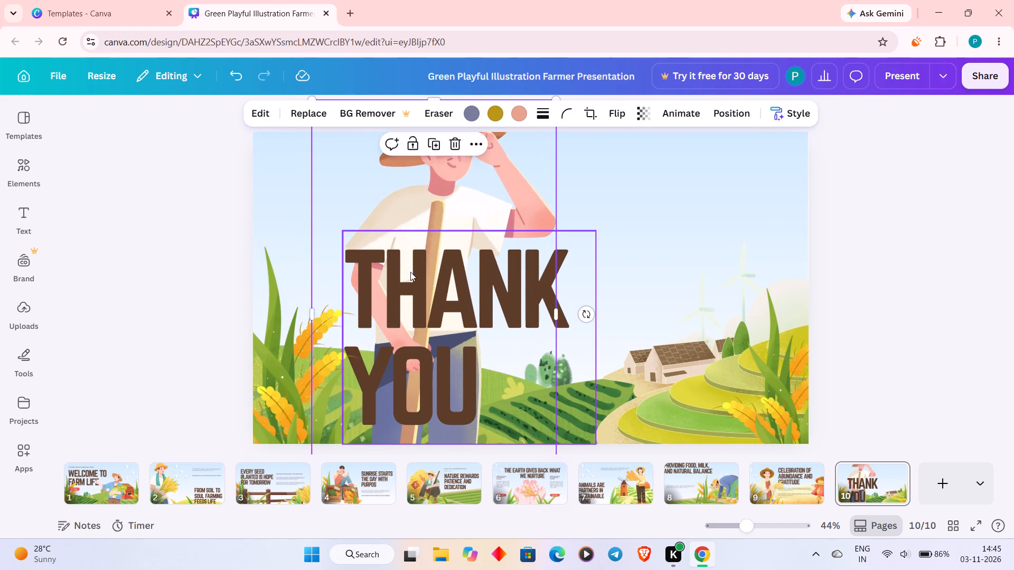
drag(410, 272, 429, 290)
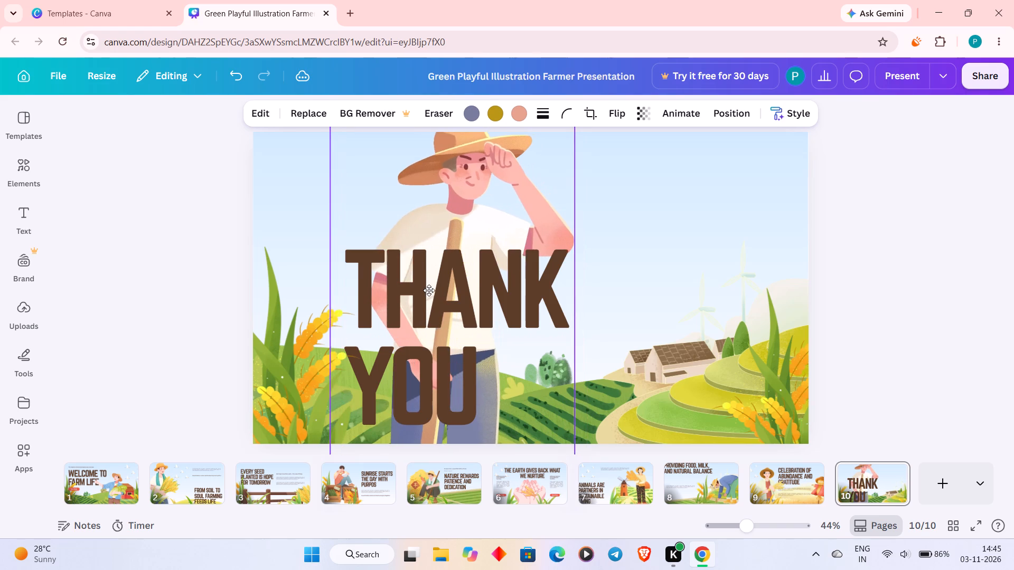
drag(429, 290, 430, 293)
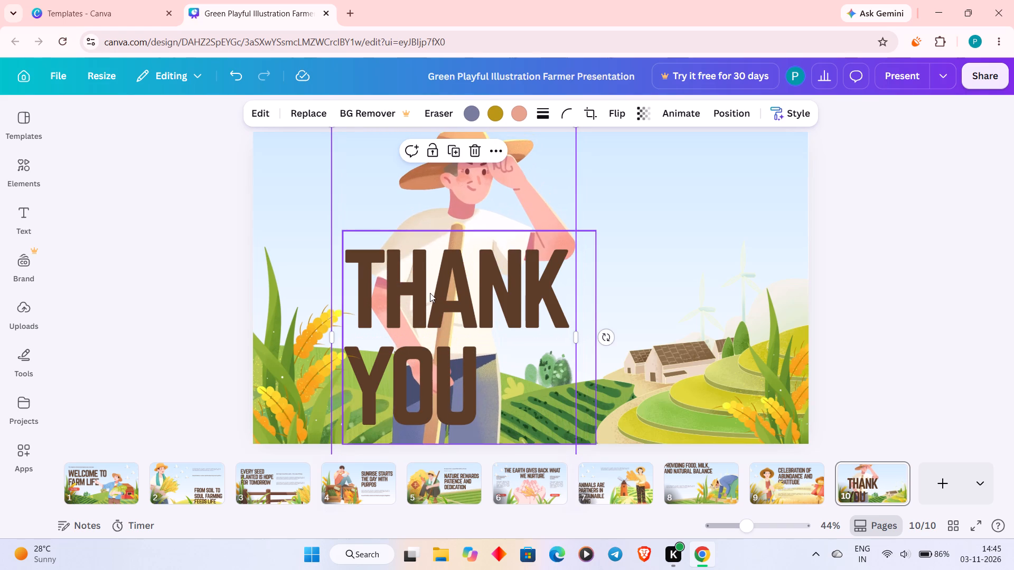
Place the THANK YOU heading flush in the page's top-right corner, beside the farmer's raised arm.
click(669, 201)
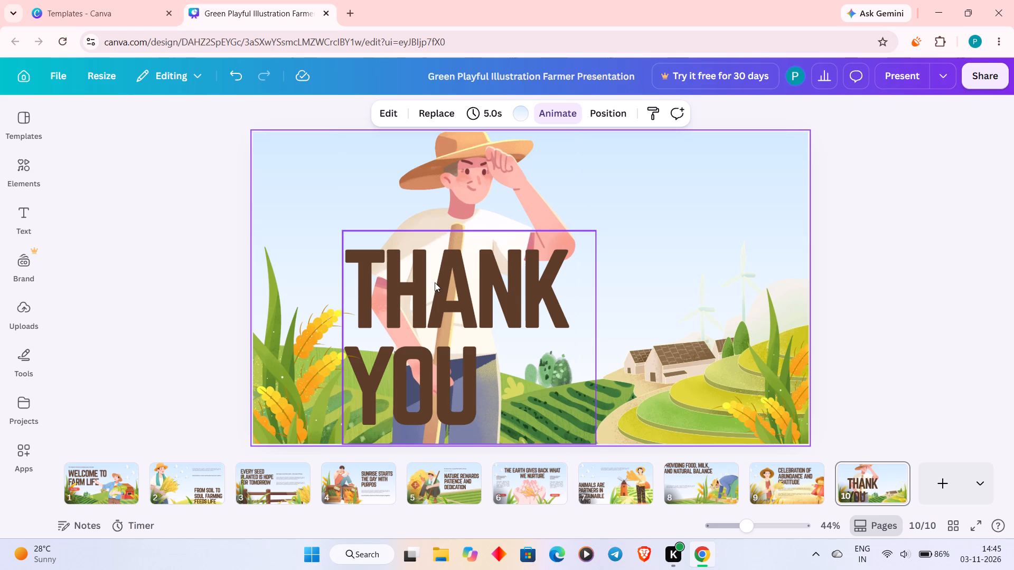
drag(435, 282, 644, 186)
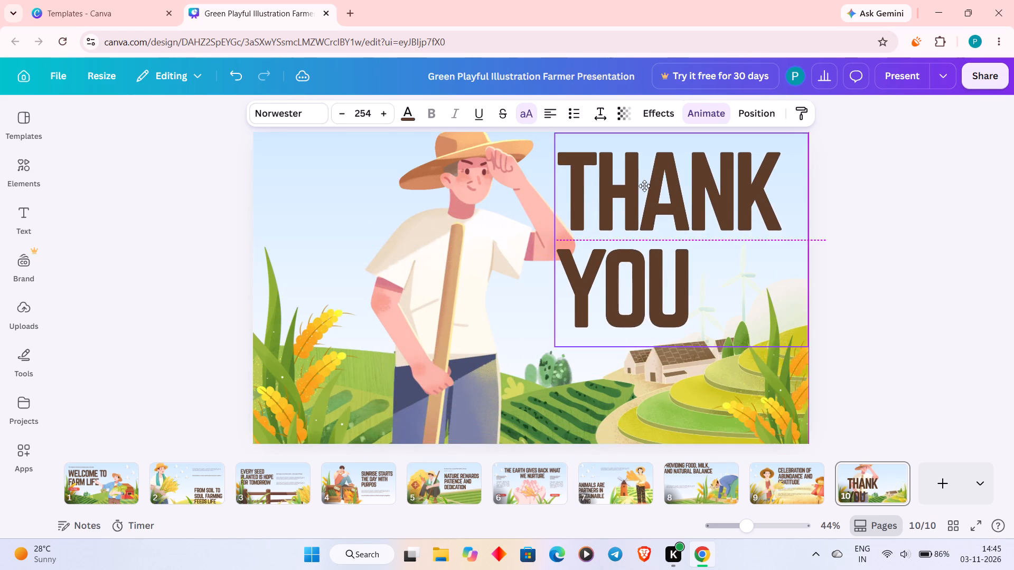
drag(644, 186, 642, 187)
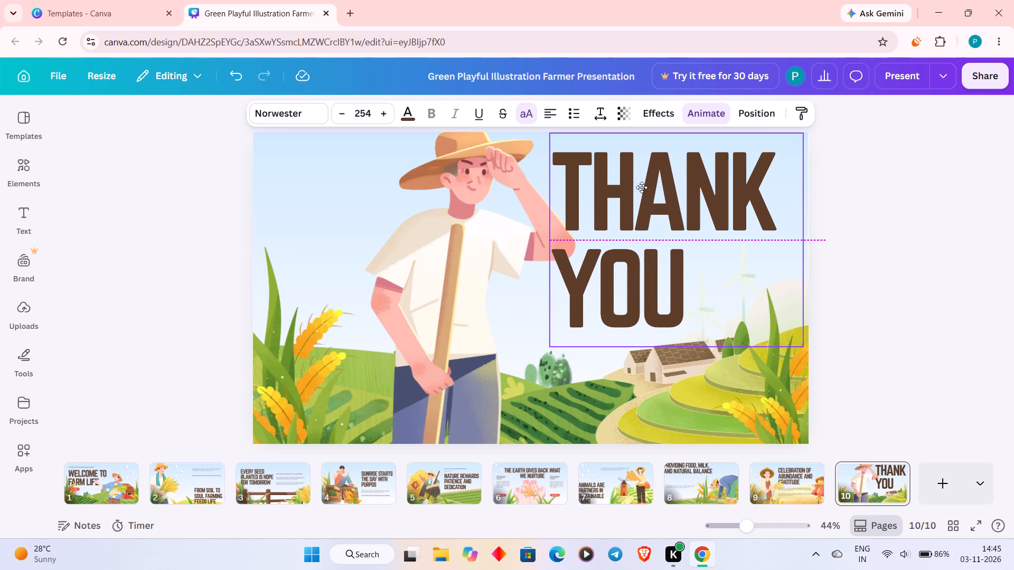
drag(642, 187, 651, 191)
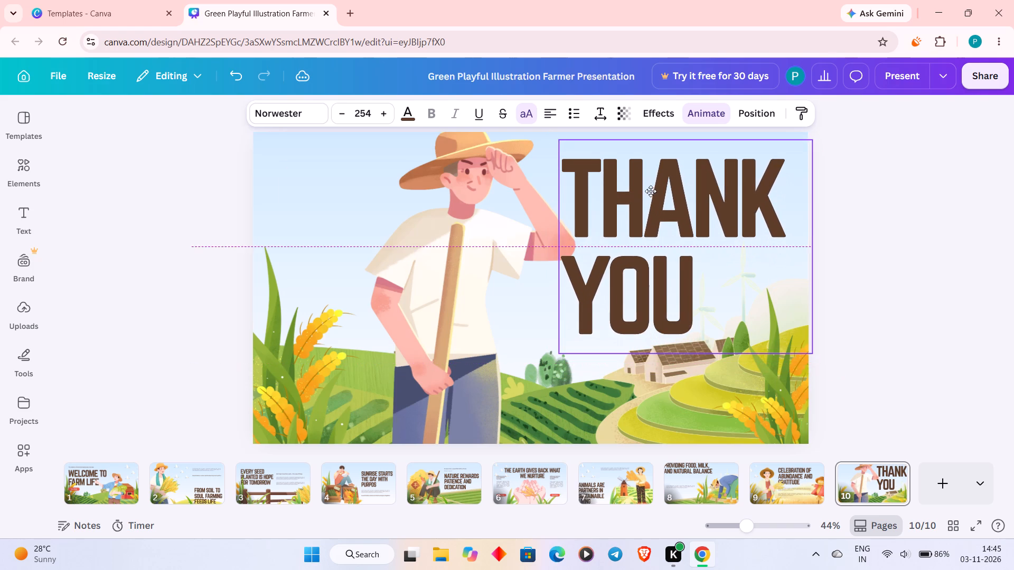
drag(651, 191, 648, 188)
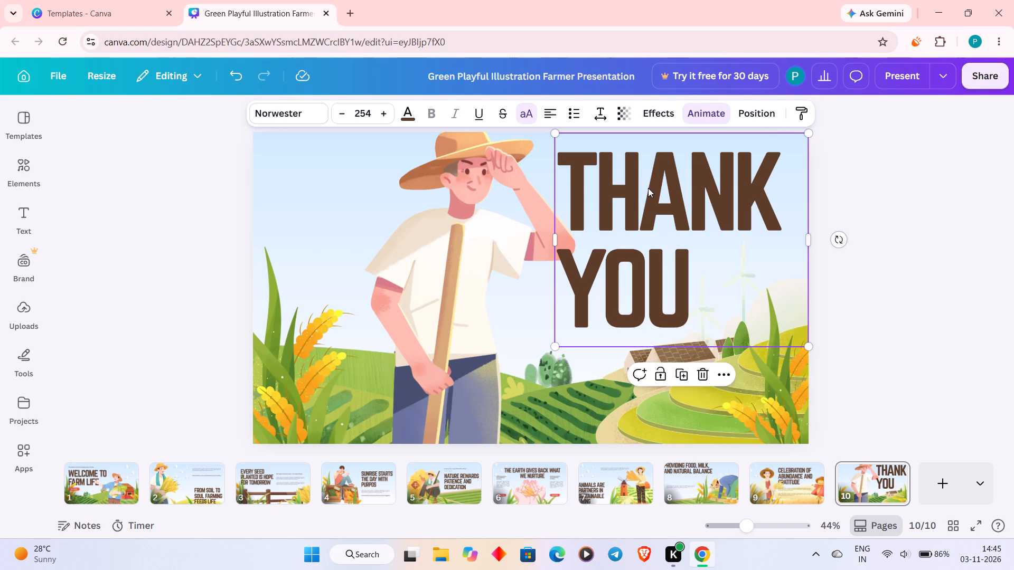
Move the farmer left until his image frame is flush with the page's left edge, keeping his height on the page.
drag(487, 226, 395, 231)
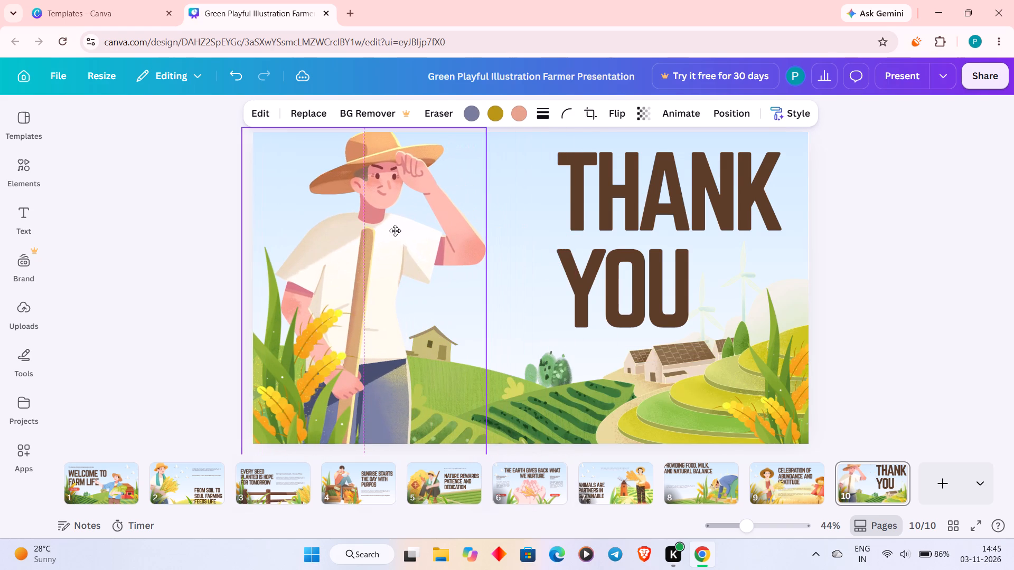
drag(395, 231, 406, 229)
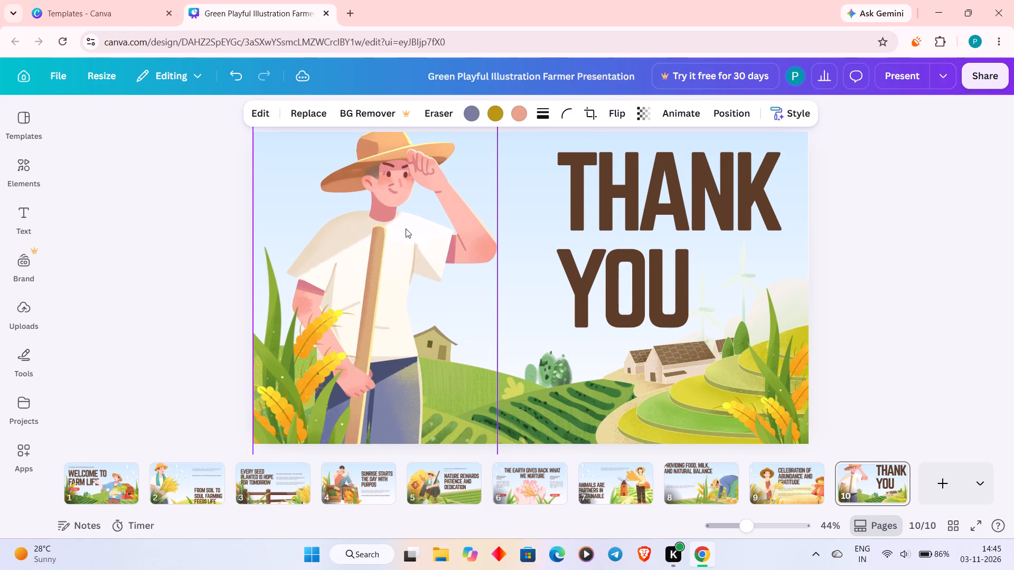
Move the THANK YOU heading left and slightly down so its left edge meets the farmer's raised elbow.
drag(627, 196, 604, 212)
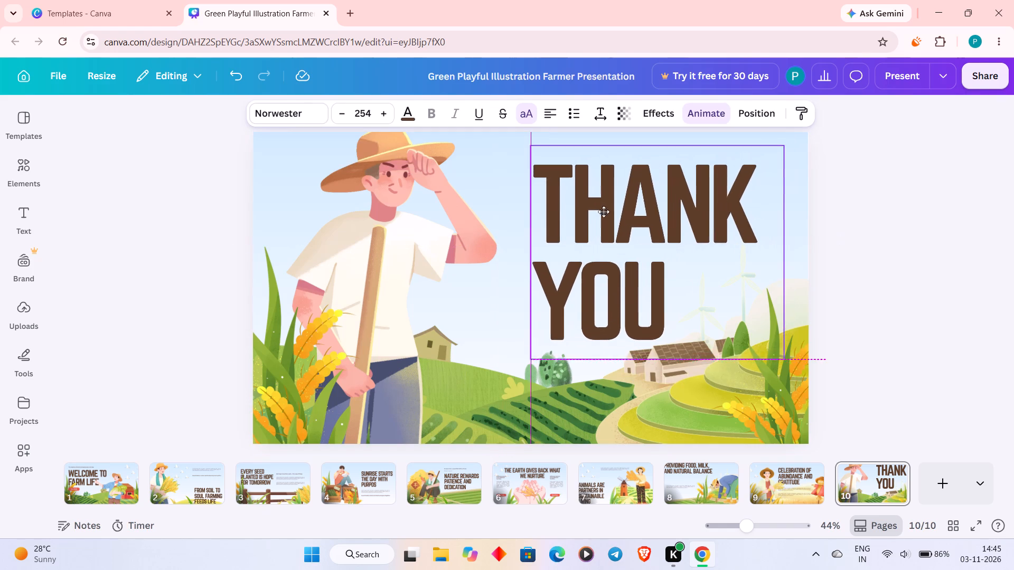
drag(604, 212, 569, 213)
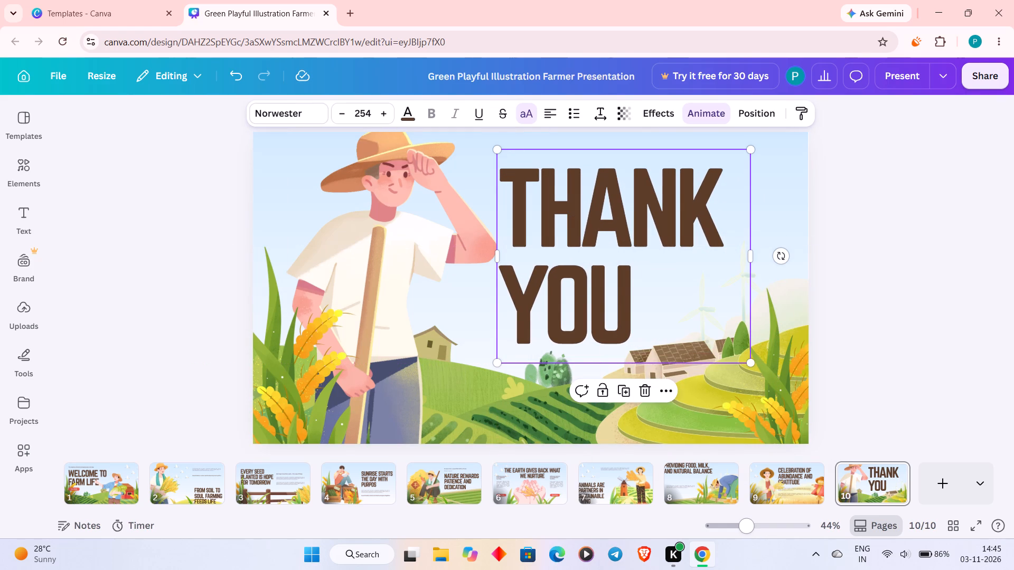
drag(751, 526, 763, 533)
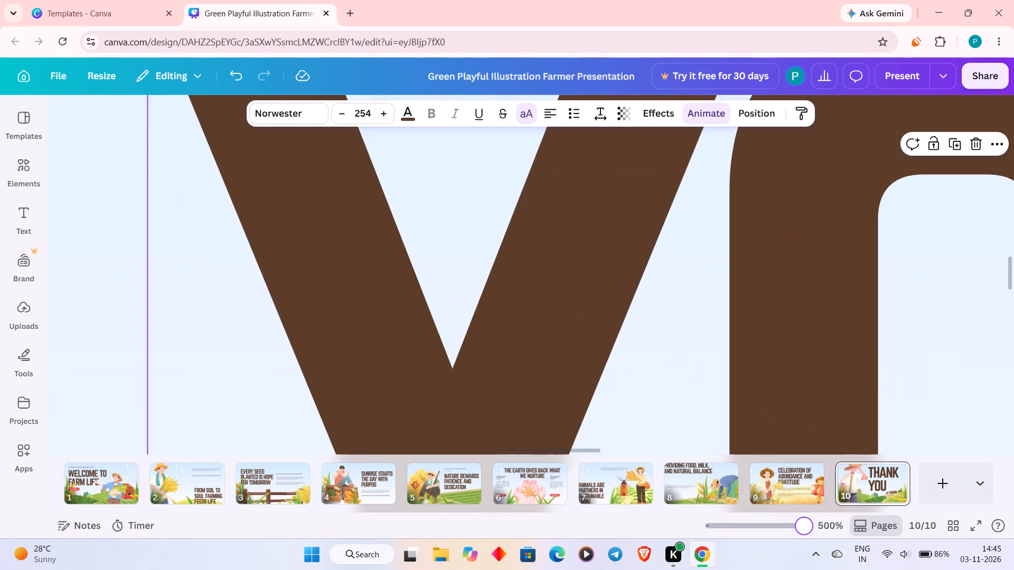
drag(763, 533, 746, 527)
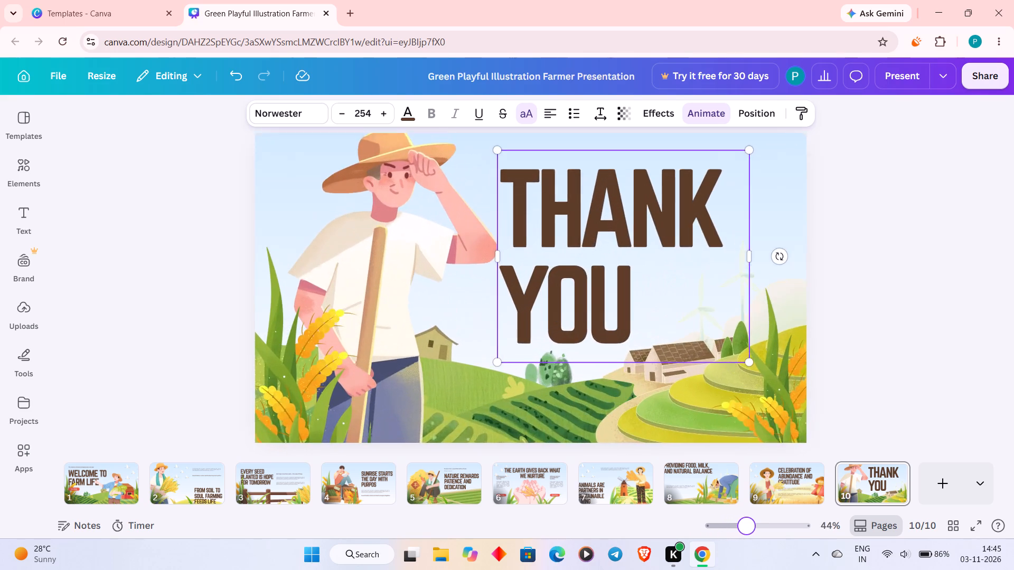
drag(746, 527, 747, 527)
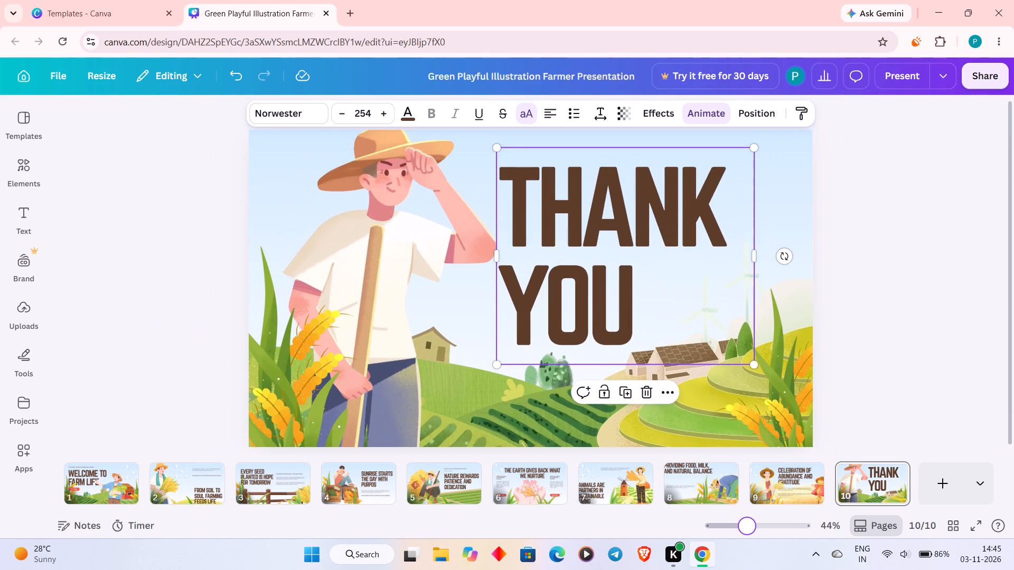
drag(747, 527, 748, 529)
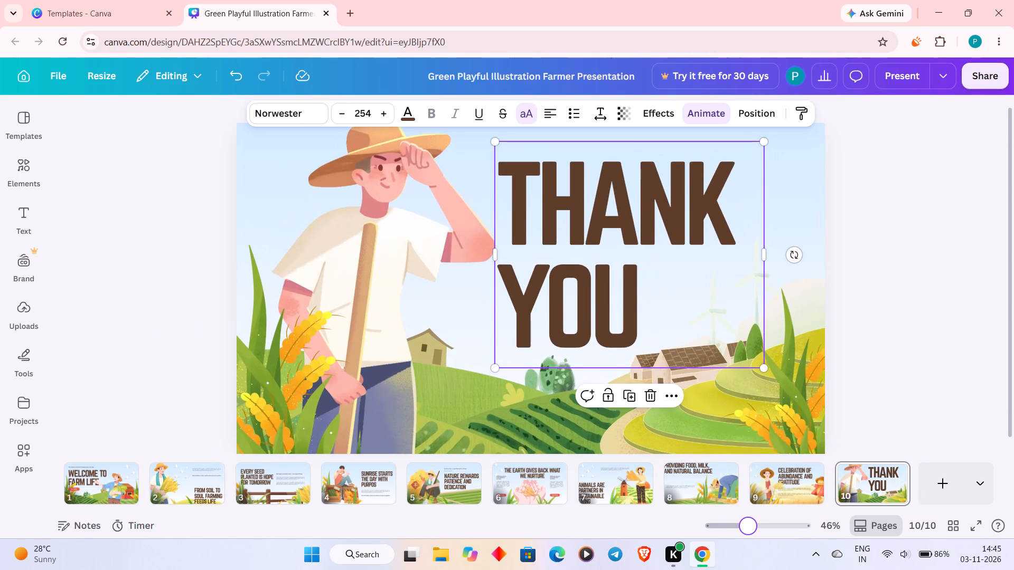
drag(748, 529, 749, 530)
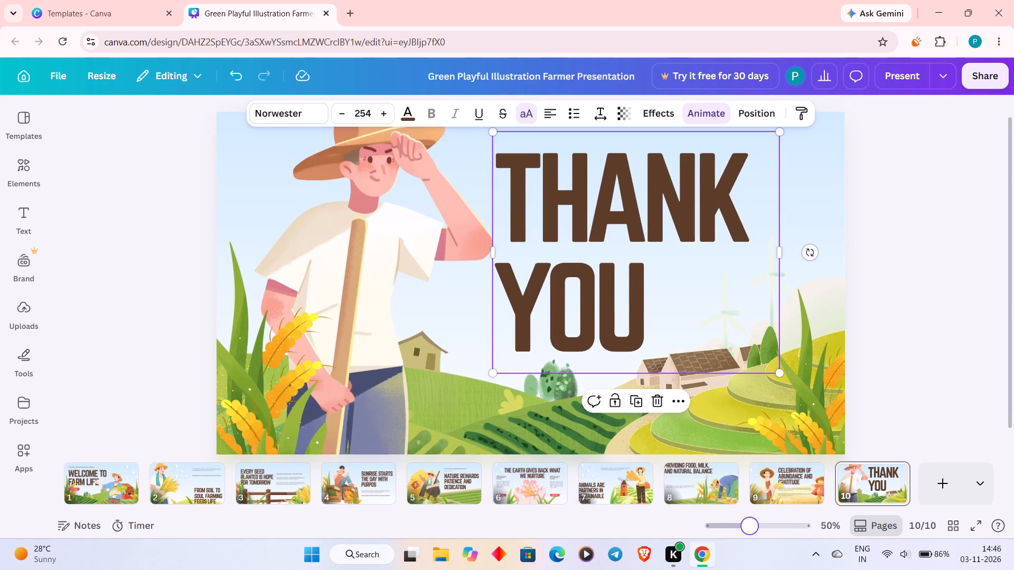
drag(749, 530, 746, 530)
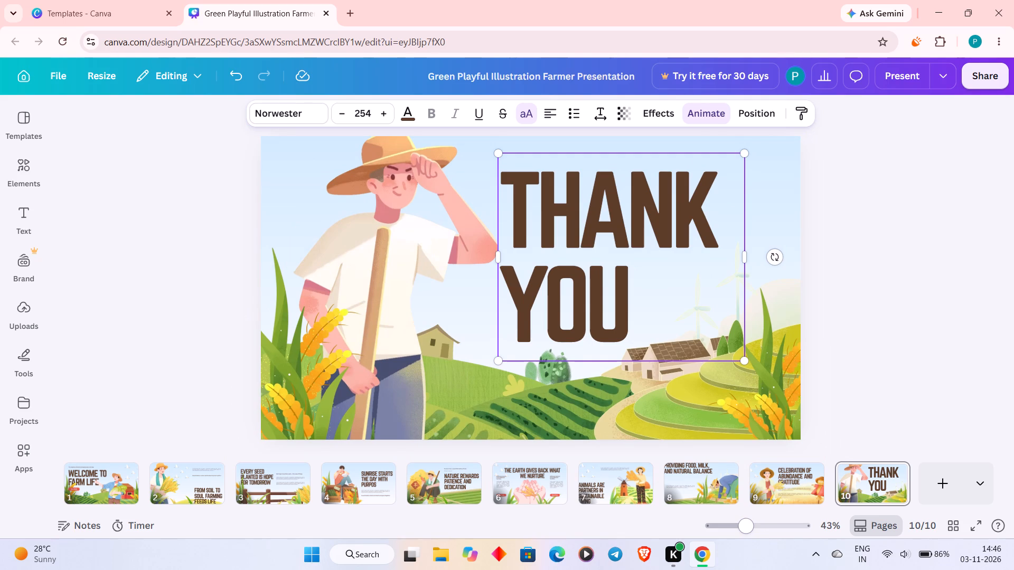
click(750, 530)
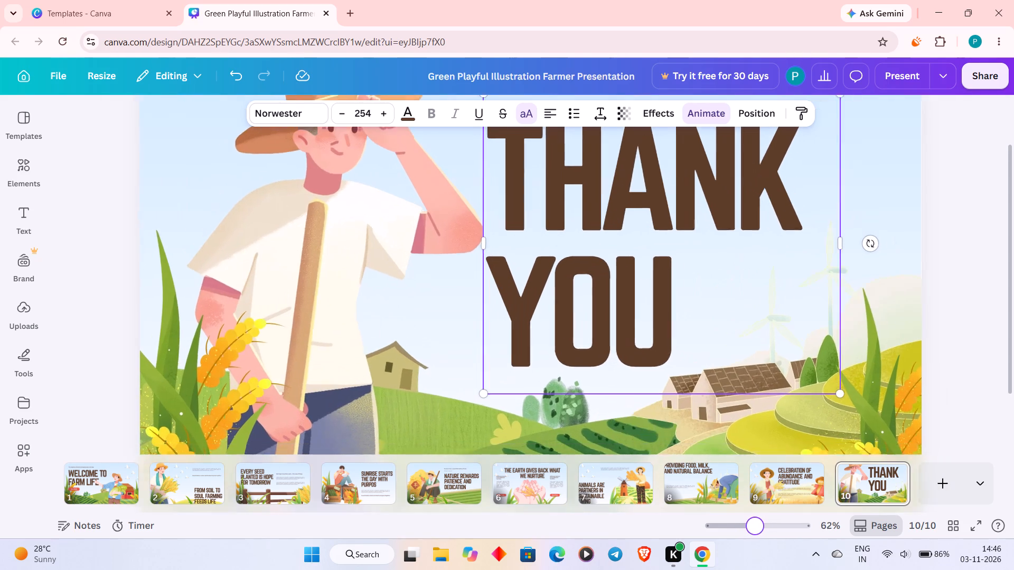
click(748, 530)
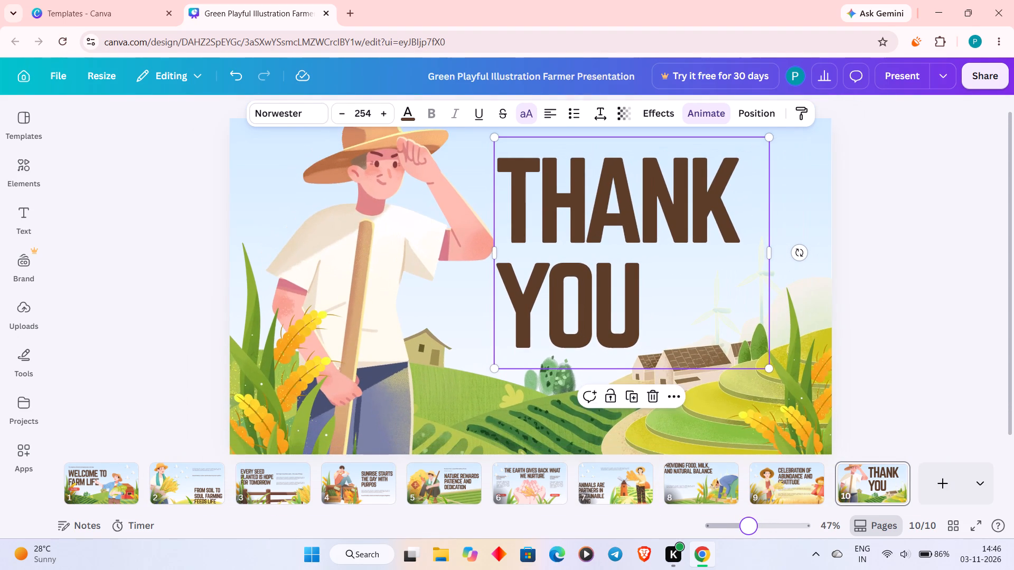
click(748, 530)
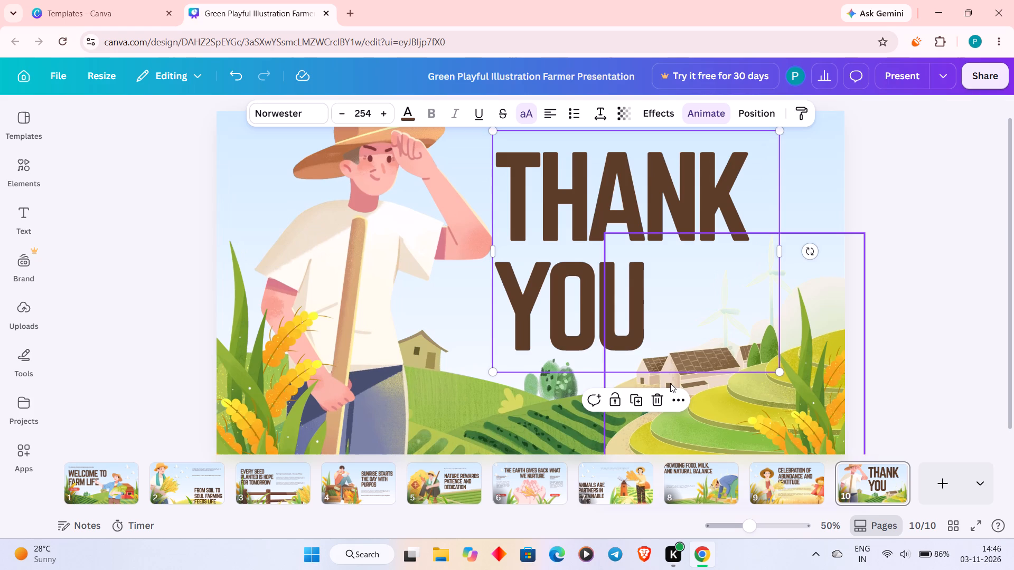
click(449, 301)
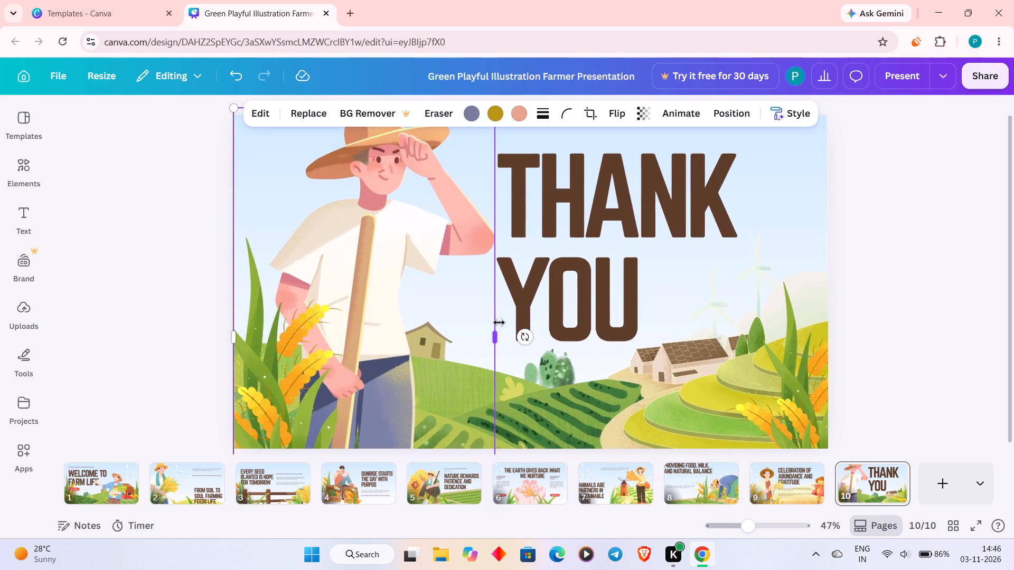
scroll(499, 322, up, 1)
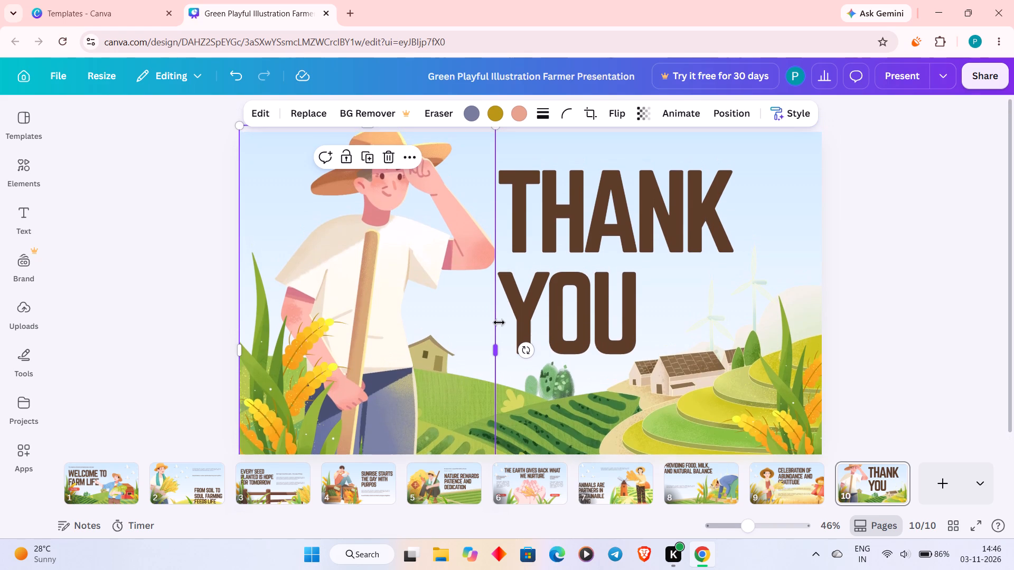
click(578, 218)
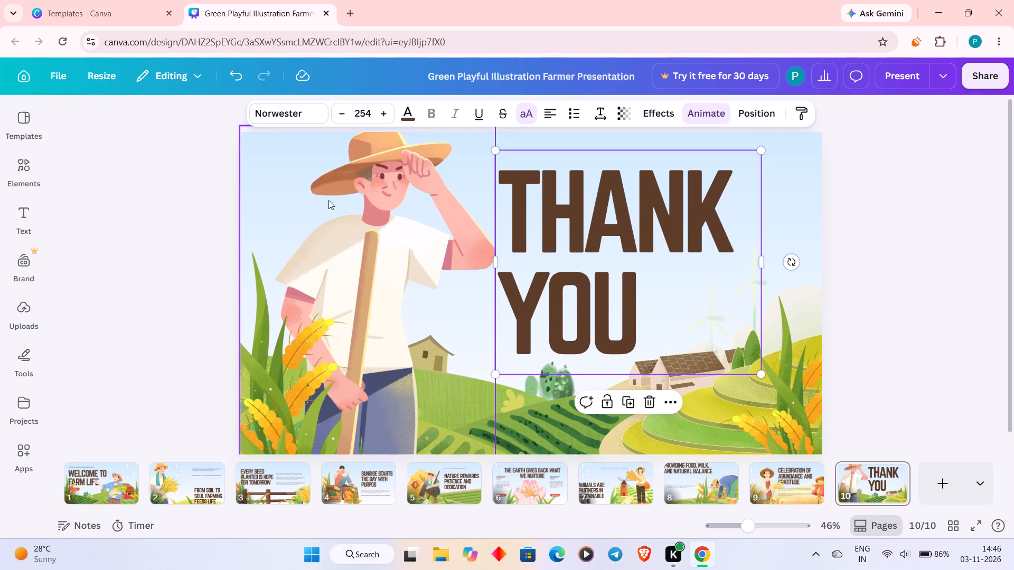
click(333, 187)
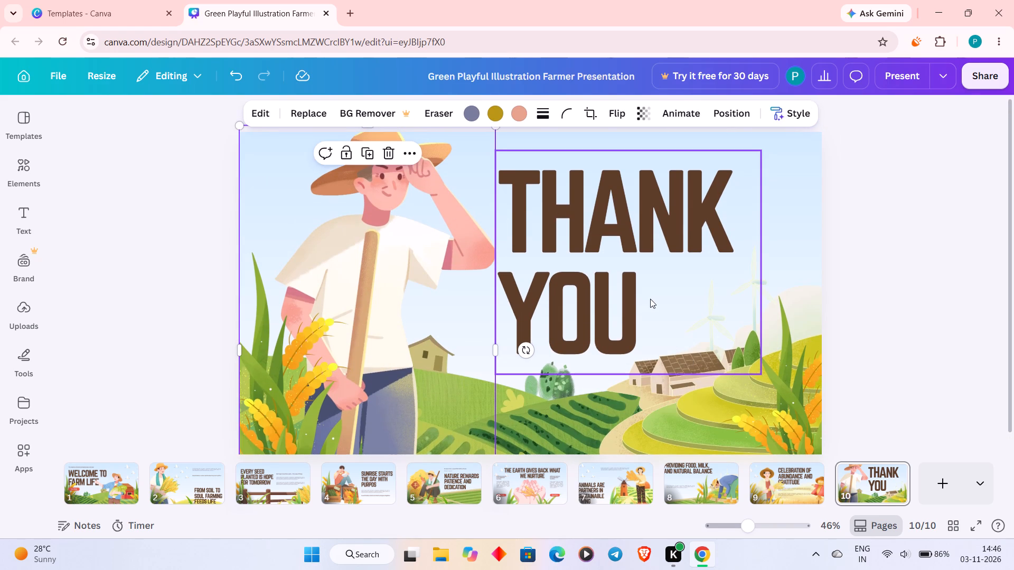
Shift the THANK YOU heading slightly right at the same height, leaving a small gap beside the farmer's elbow.
drag(650, 299, 677, 299)
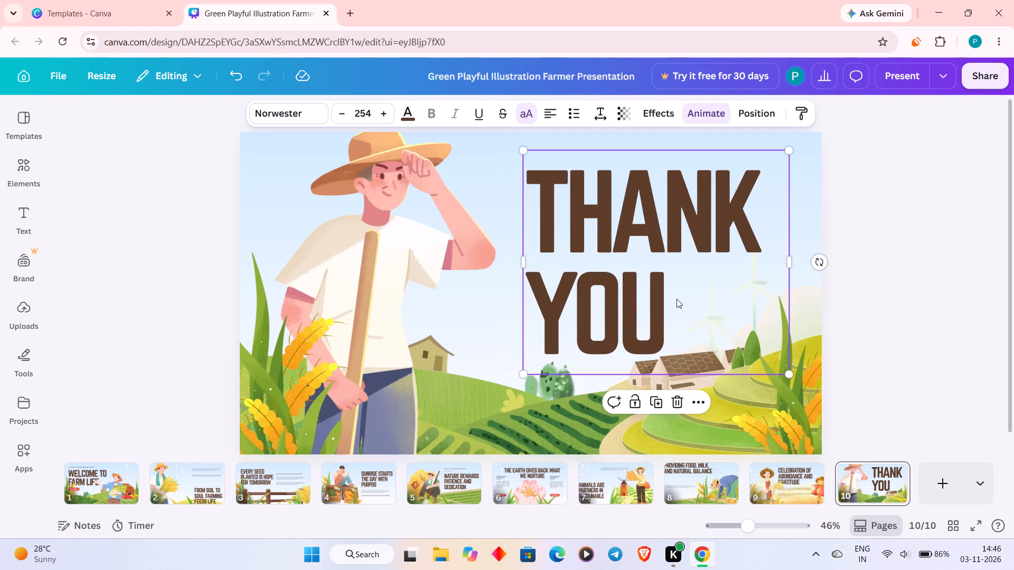
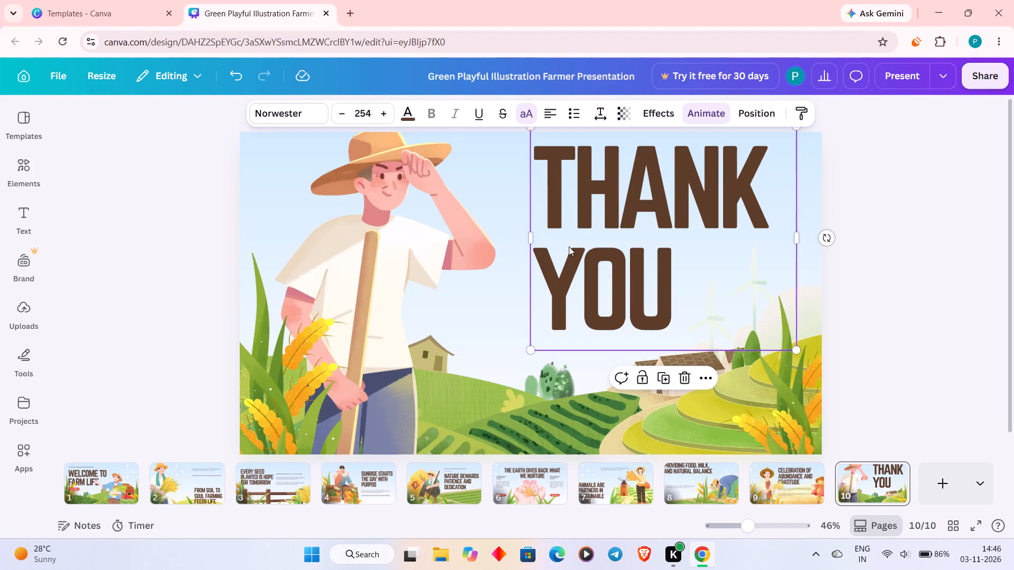
Reposition the THANK YOU heading beside the farmer's elbow, raised until the top of THANK meets the page's top edge.
drag(569, 246, 484, 278)
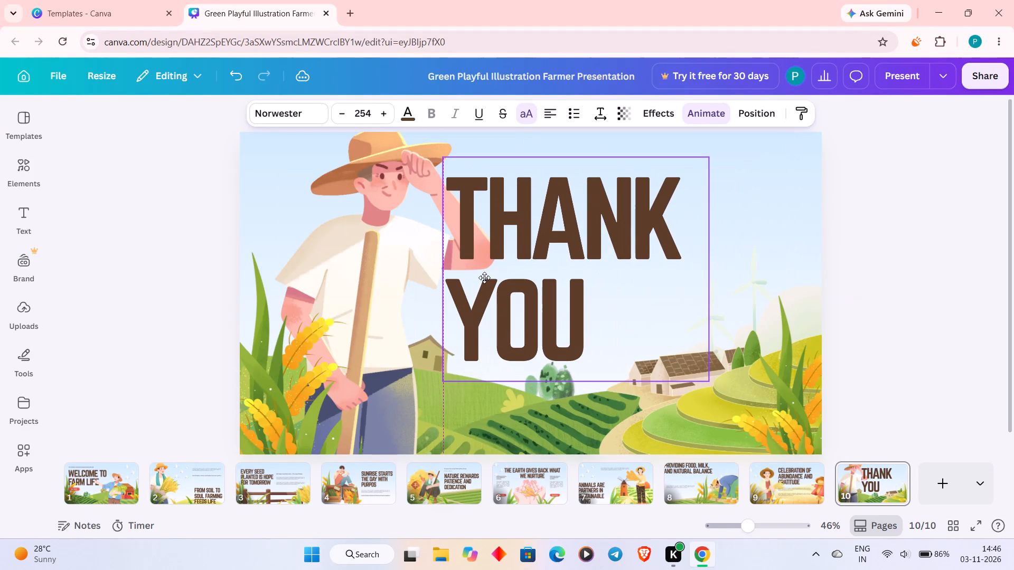
drag(484, 278, 477, 273)
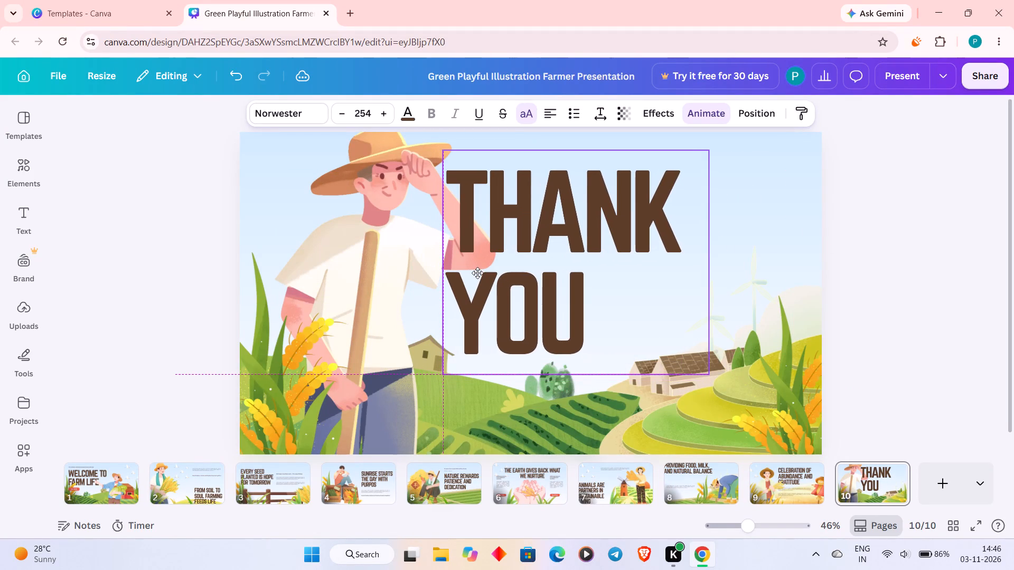
drag(477, 273, 499, 268)
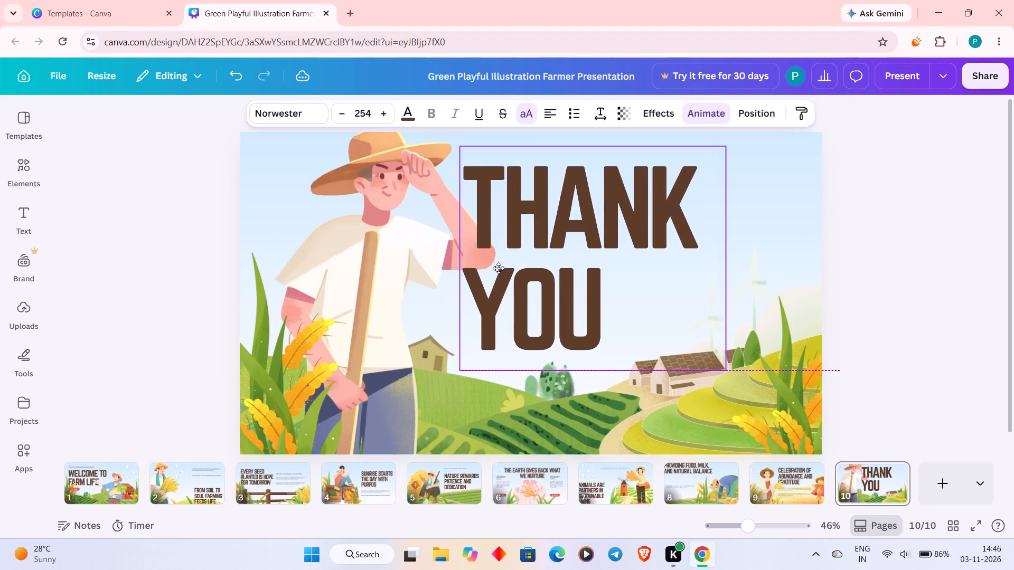
drag(499, 268, 561, 266)
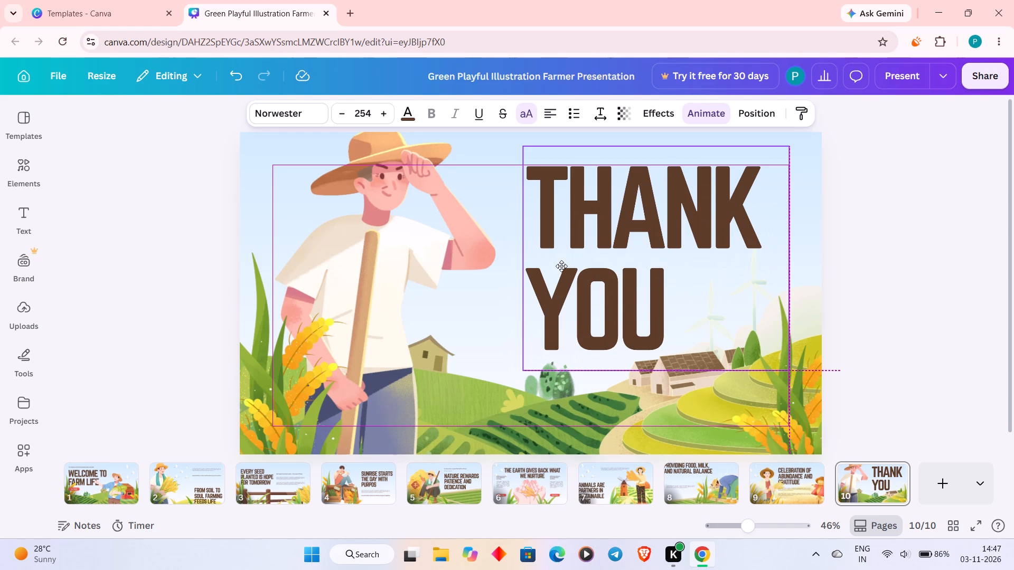
drag(561, 266, 552, 246)
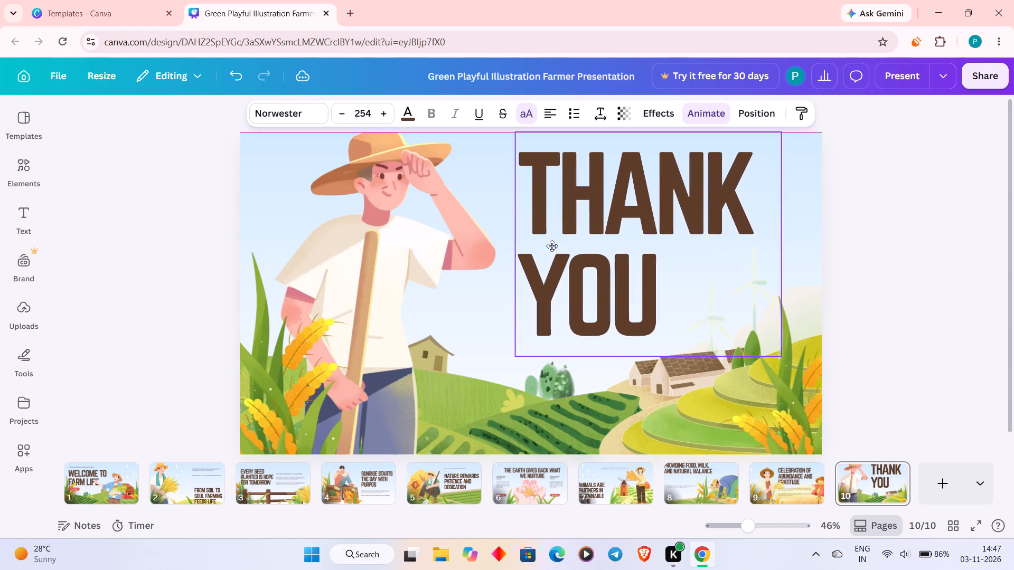
drag(552, 246, 551, 232)
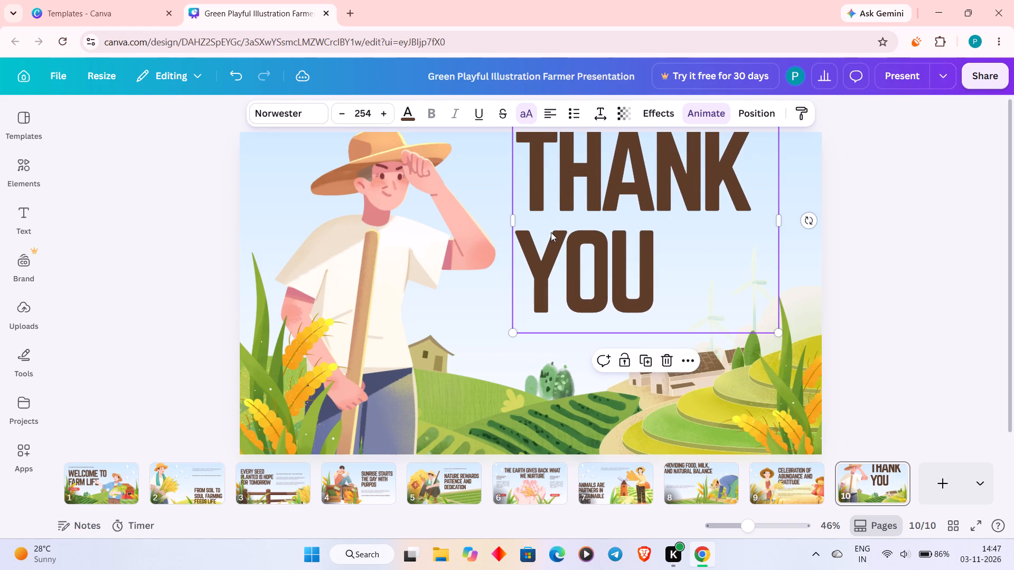
click(611, 231)
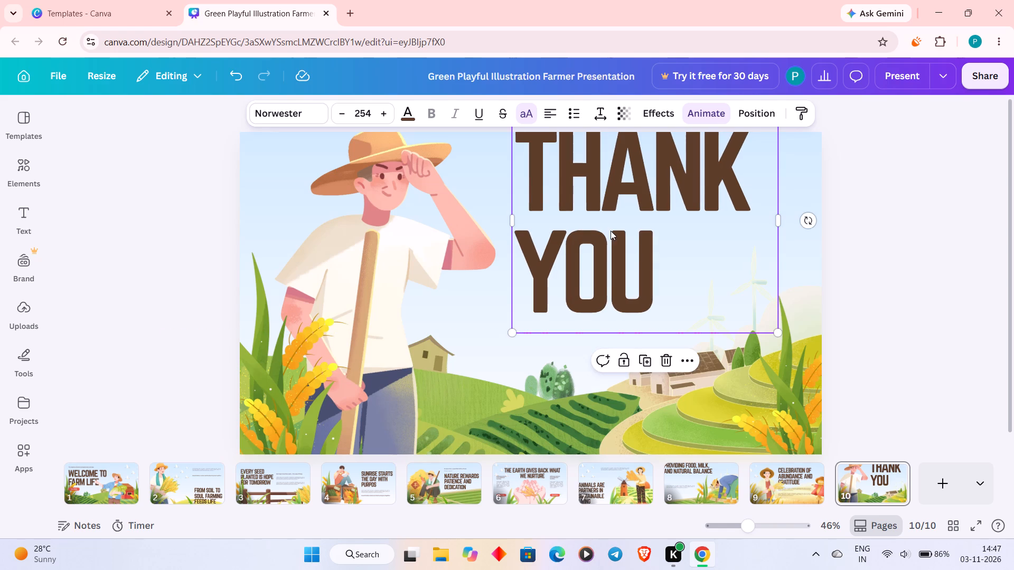
On page 9, move the CELEBRATION OF ABUNDANCE AND GRATITUDE heading up near the page's top edge and slightly right.
click(811, 491)
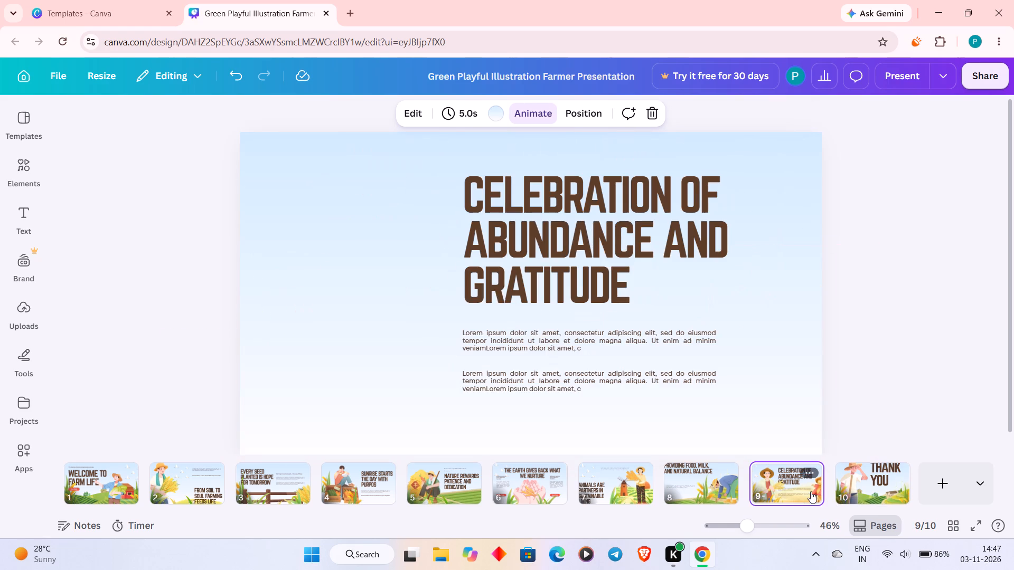
drag(568, 250, 580, 220)
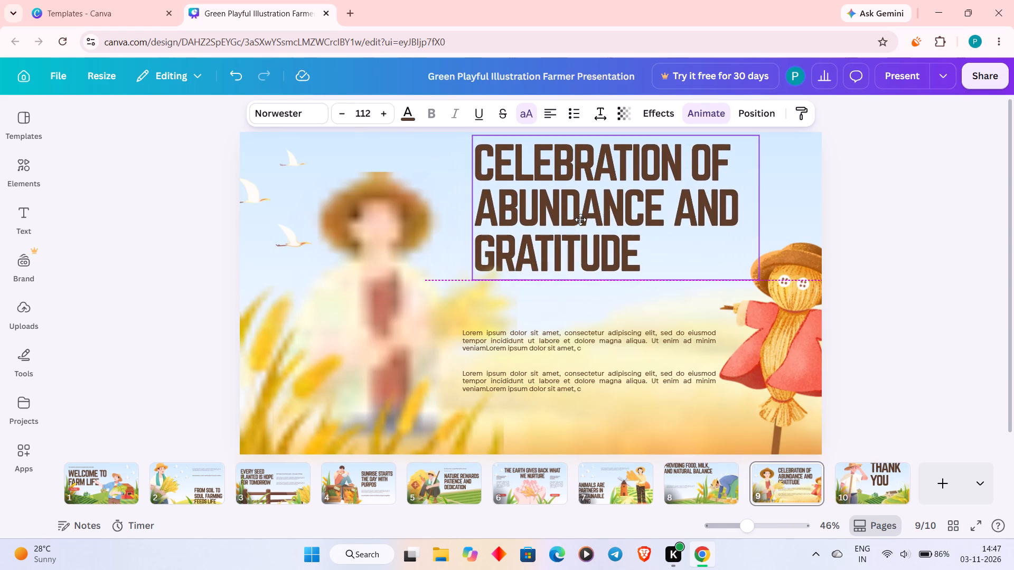
drag(580, 220, 584, 220)
Move the upper lorem ipsum paragraph flush into the page's top-left corner, above the farmer.
click(357, 244)
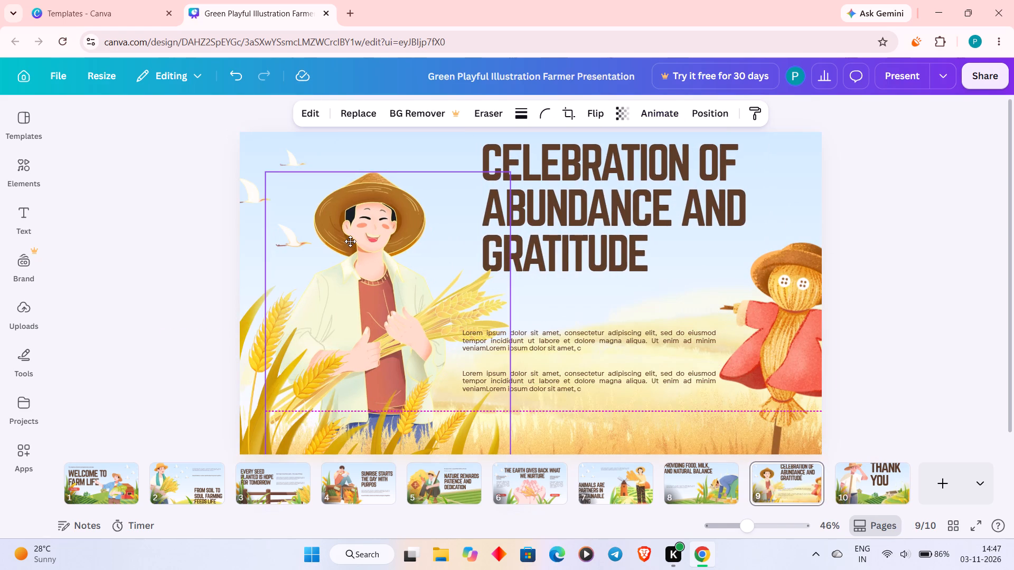
drag(564, 333, 339, 136)
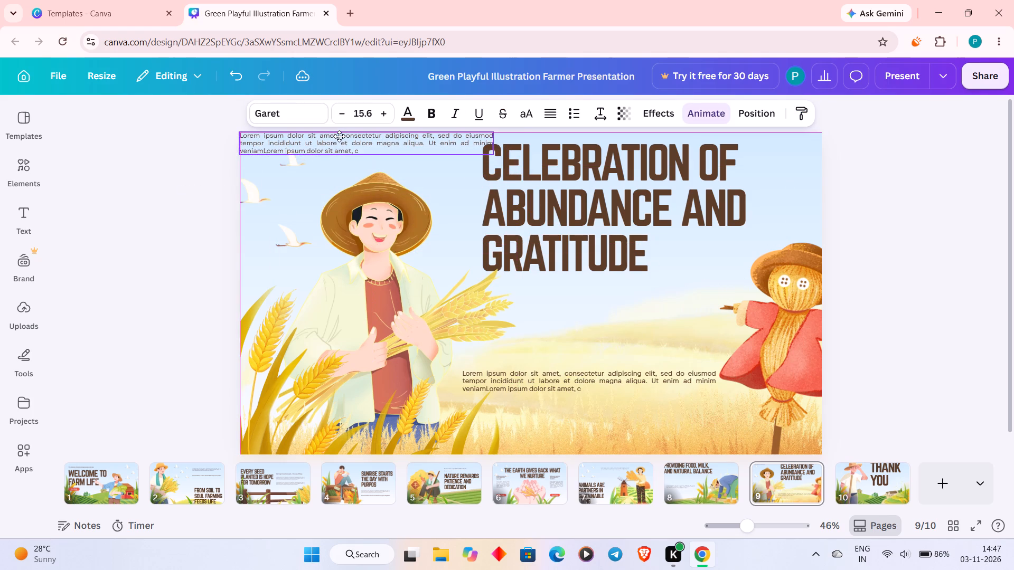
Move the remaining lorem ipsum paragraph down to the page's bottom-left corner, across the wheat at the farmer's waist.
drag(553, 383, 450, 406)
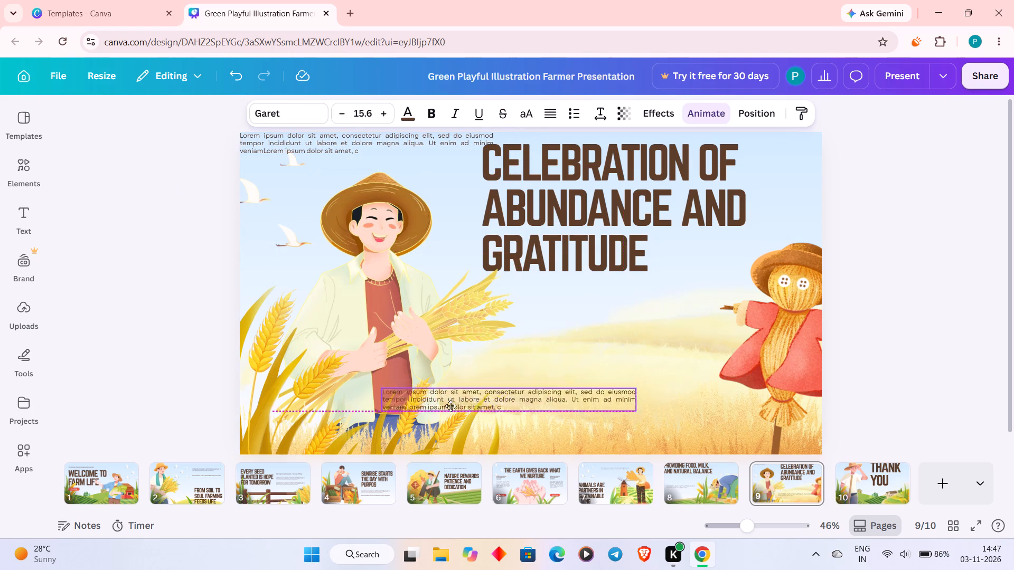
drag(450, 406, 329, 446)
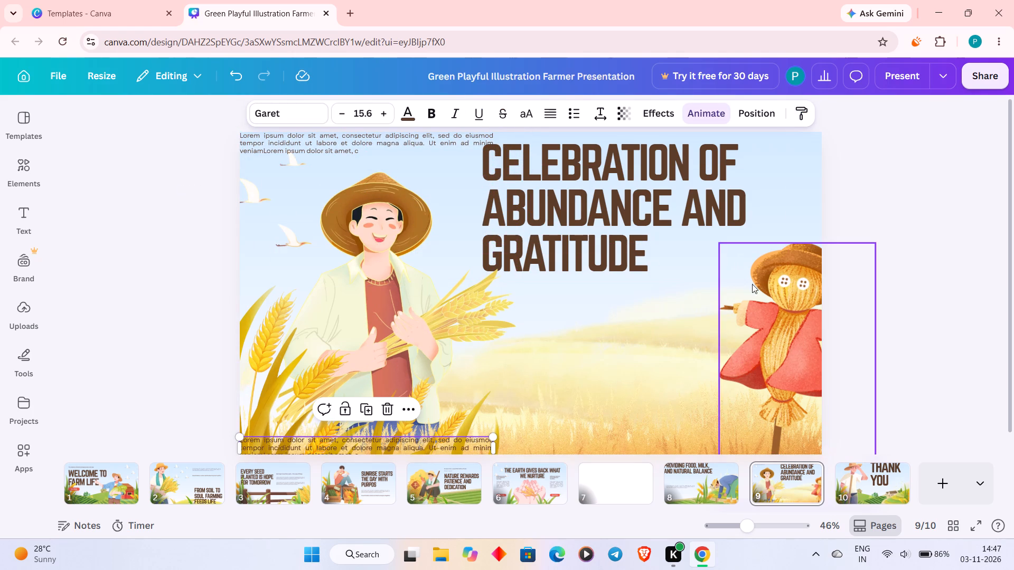
Move the scarecrow left and slightly up so its full width sits inside the page, overlapping the heading's lower right end.
drag(790, 274, 784, 274)
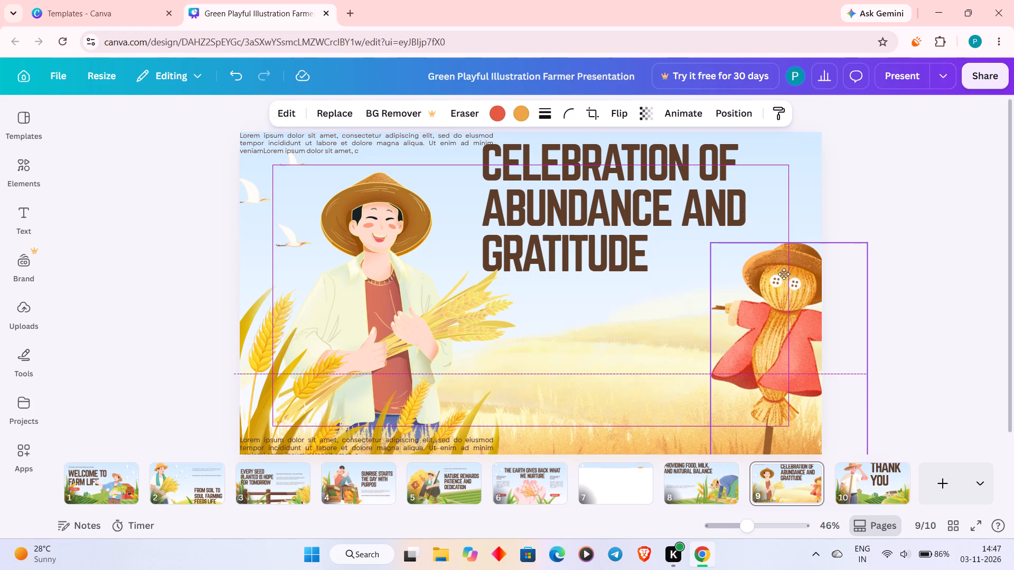
drag(784, 274, 784, 275)
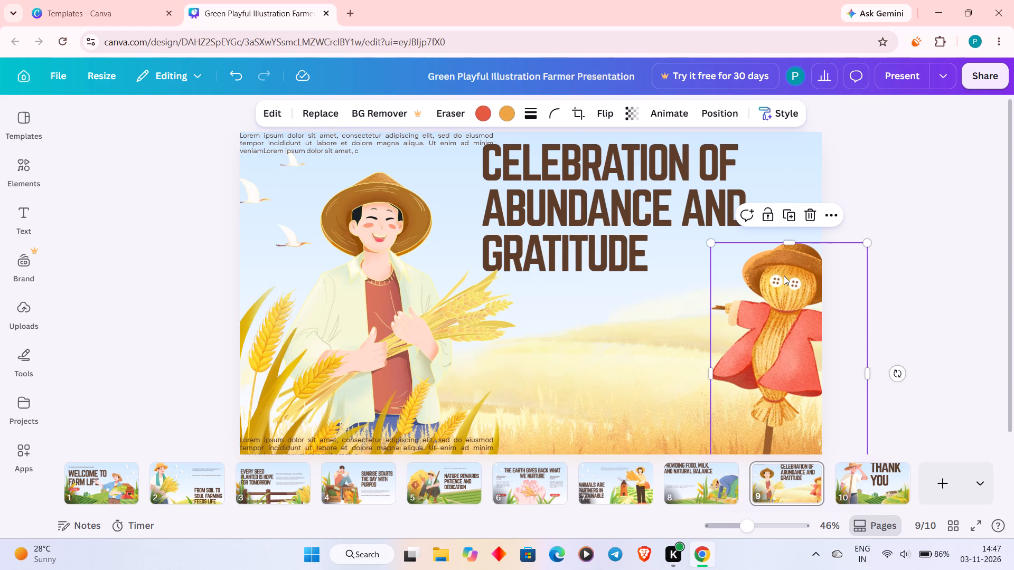
drag(784, 275, 730, 273)
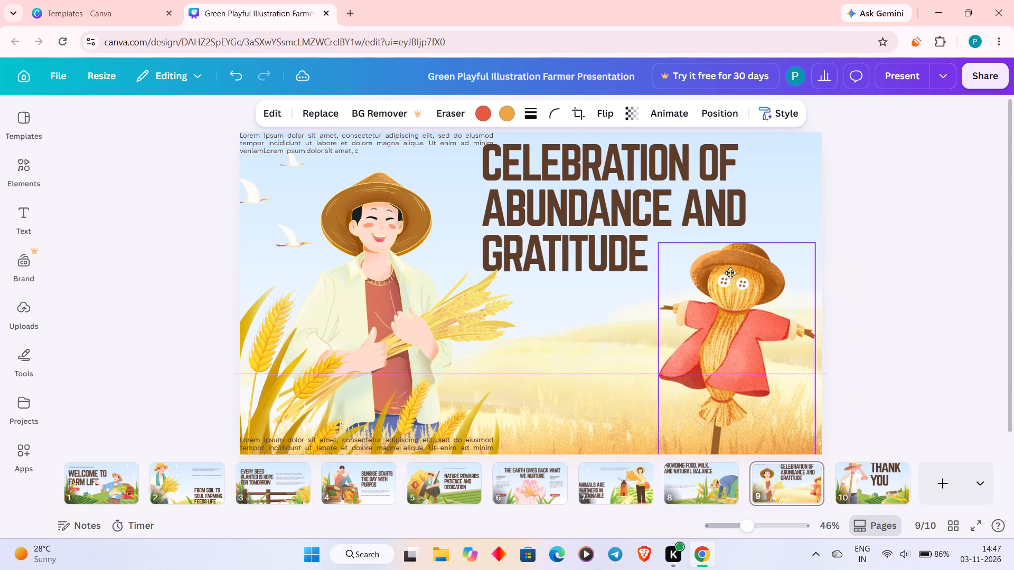
drag(730, 273, 734, 262)
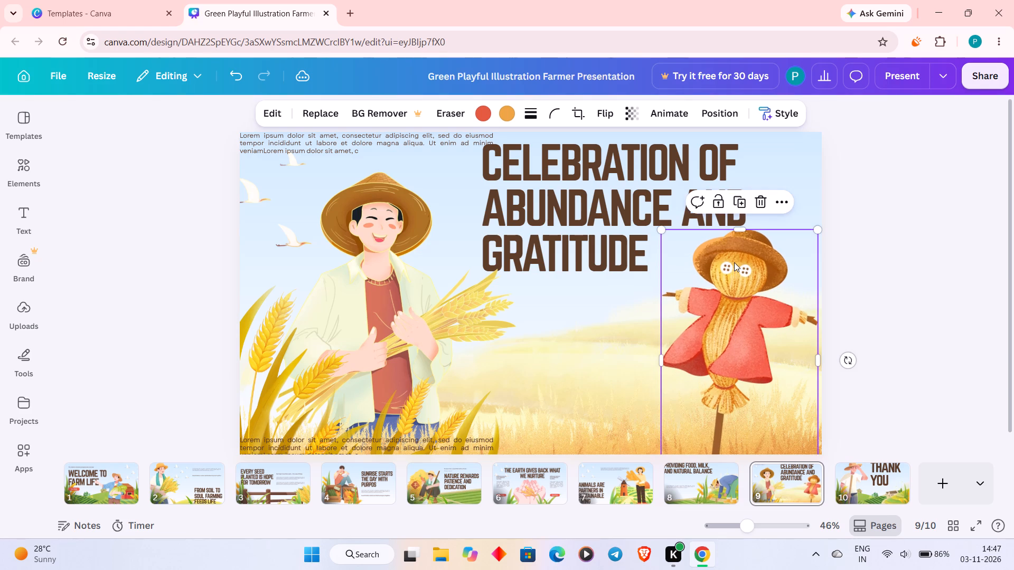
click(612, 346)
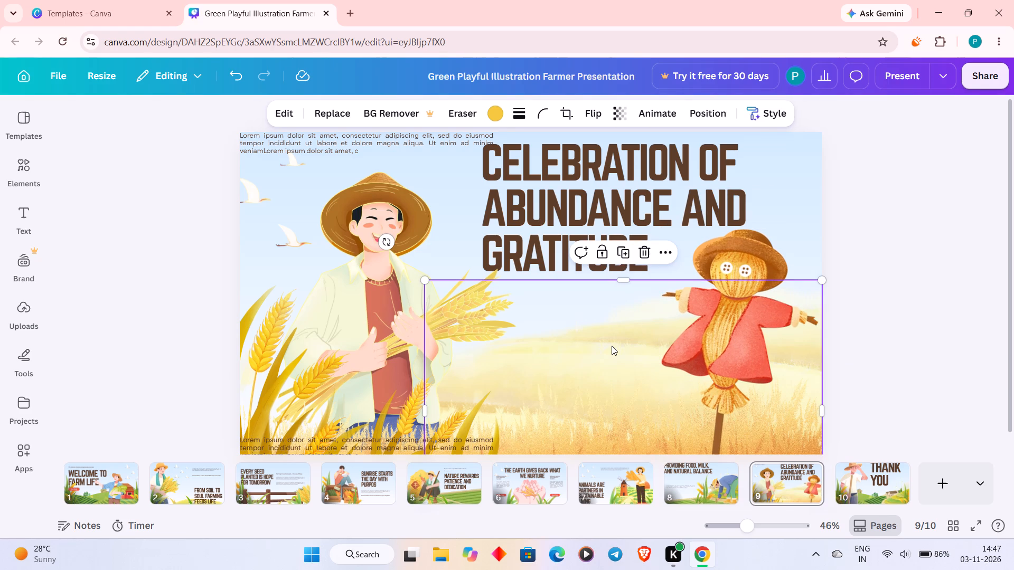
click(782, 187)
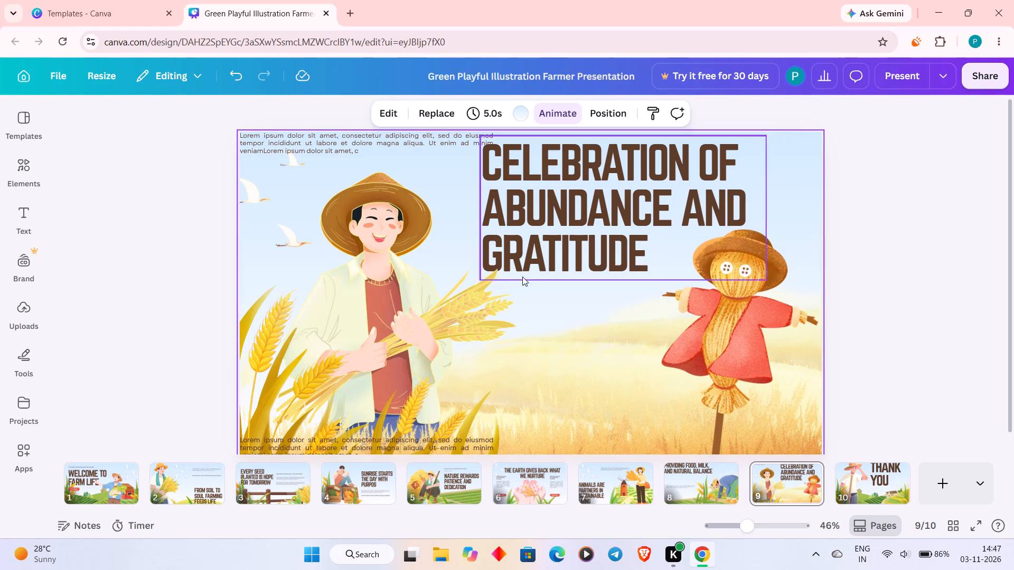
Move the farmer up and slightly left until the top of his hat meets the page's top edge.
drag(392, 294, 391, 288)
drag(379, 221, 378, 208)
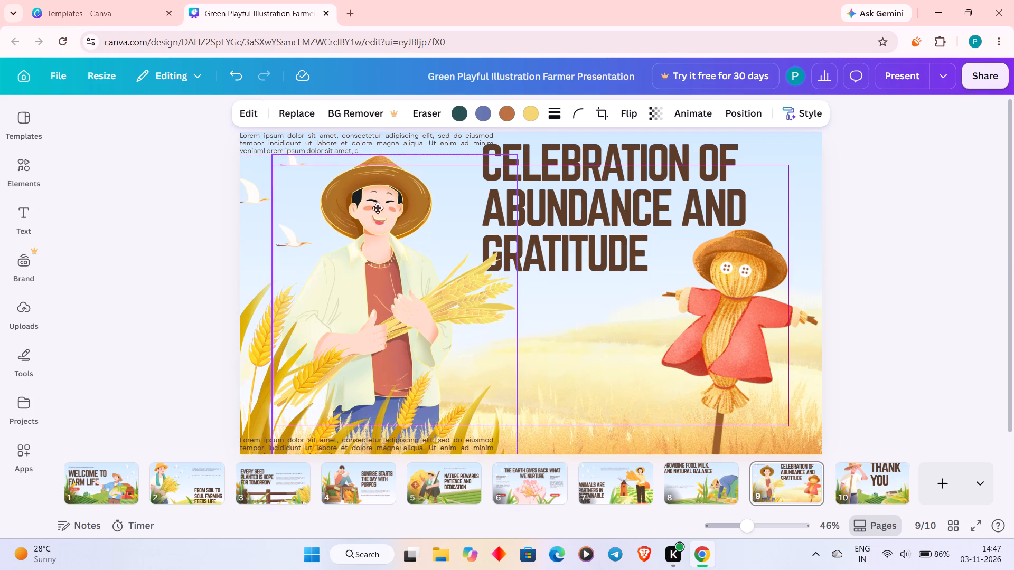
drag(378, 208, 375, 180)
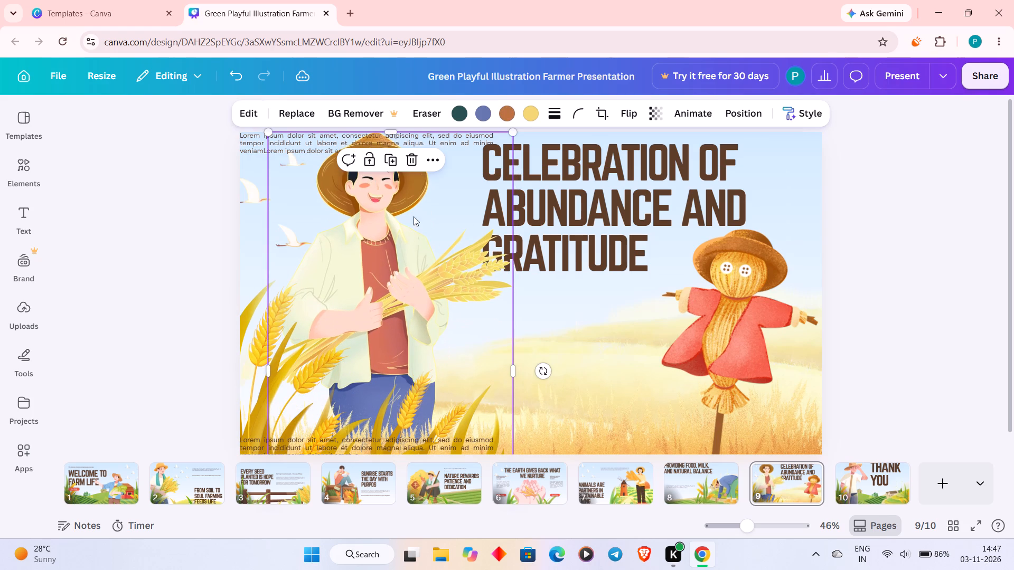
click(318, 148)
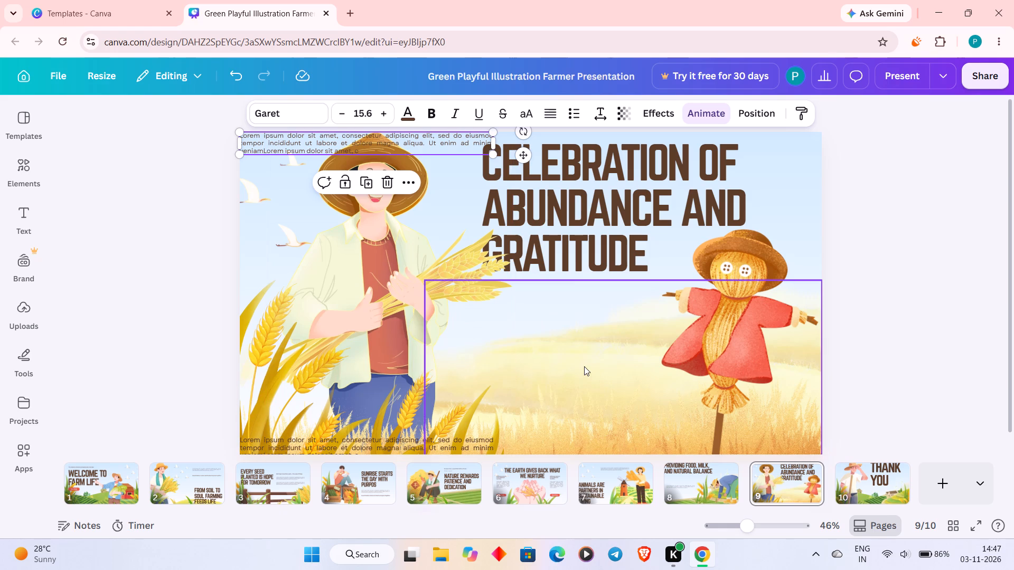
Shift the CELEBRATION heading right at the same height so it starts just past the top-left paragraph's right end.
drag(570, 228, 581, 227)
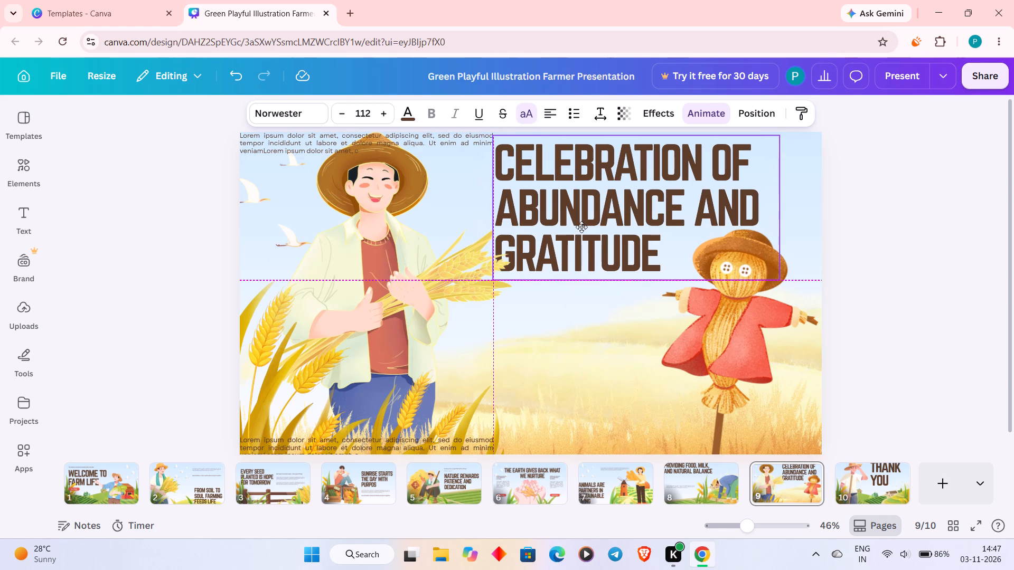
drag(581, 227, 589, 227)
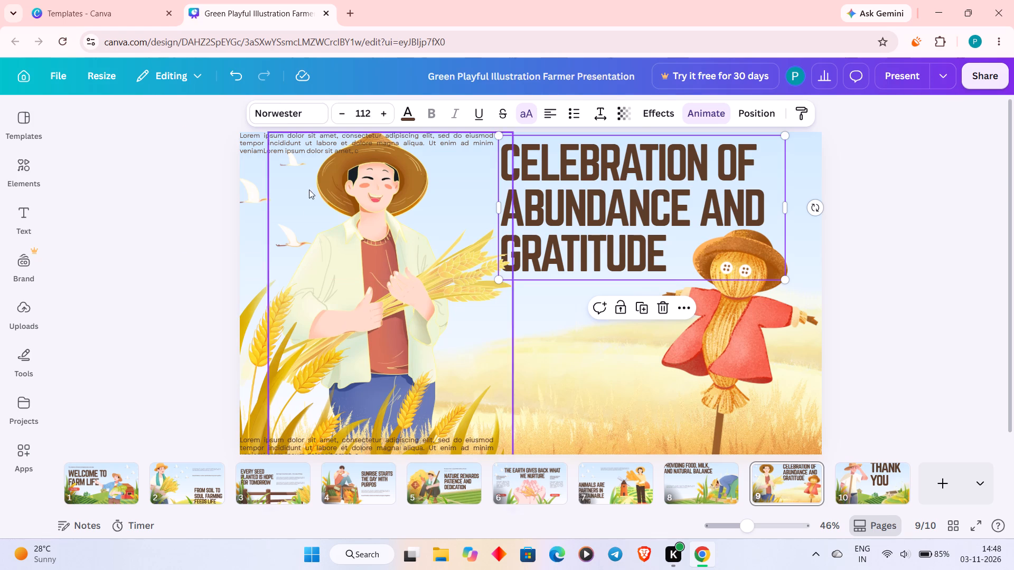
Move the farmer slightly left and down, and lower the heading so its top lines up with his image frame.
drag(345, 229, 335, 244)
drag(598, 239, 598, 249)
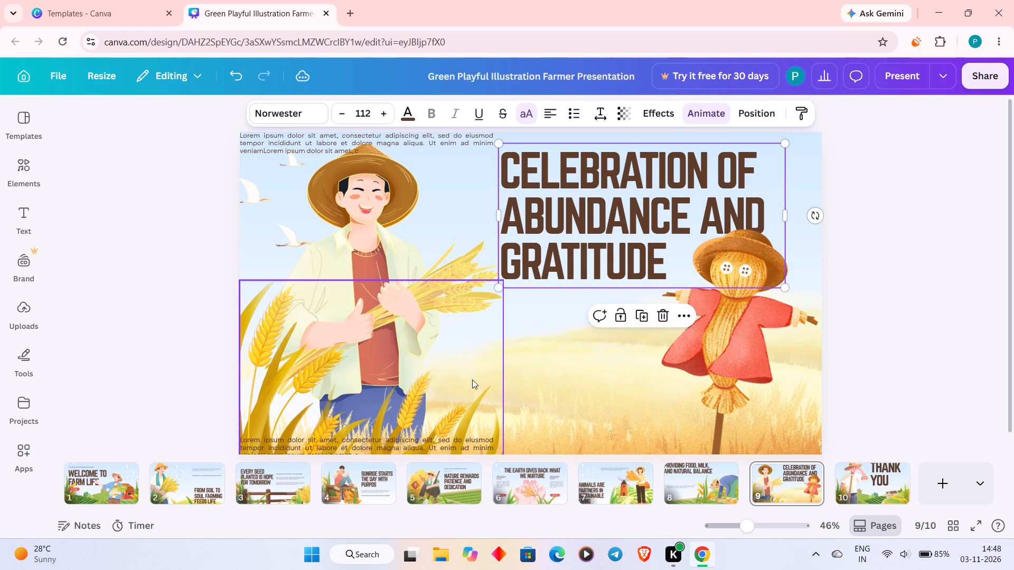
Move the bottom paragraph below the heading and narrow its text box to fit between the farmer and the scarecrow.
drag(398, 440, 418, 379)
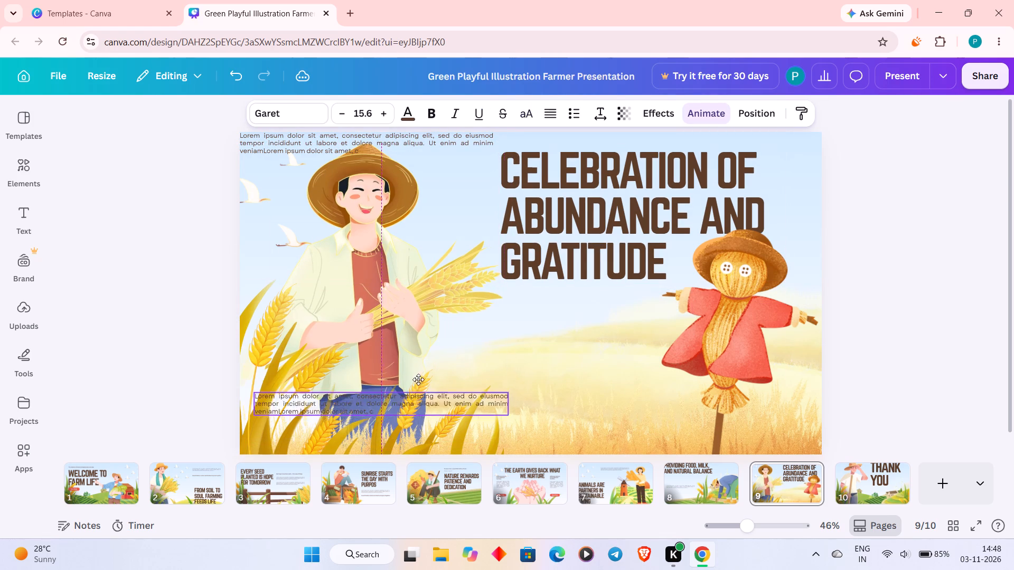
drag(418, 379, 588, 324)
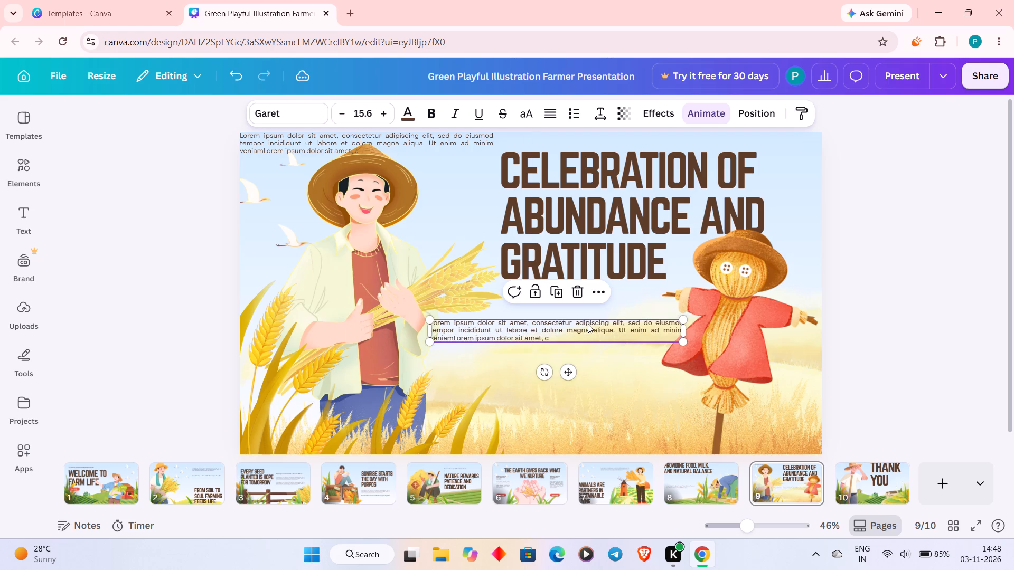
click(684, 325)
drag(684, 325, 651, 327)
drag(546, 334, 562, 337)
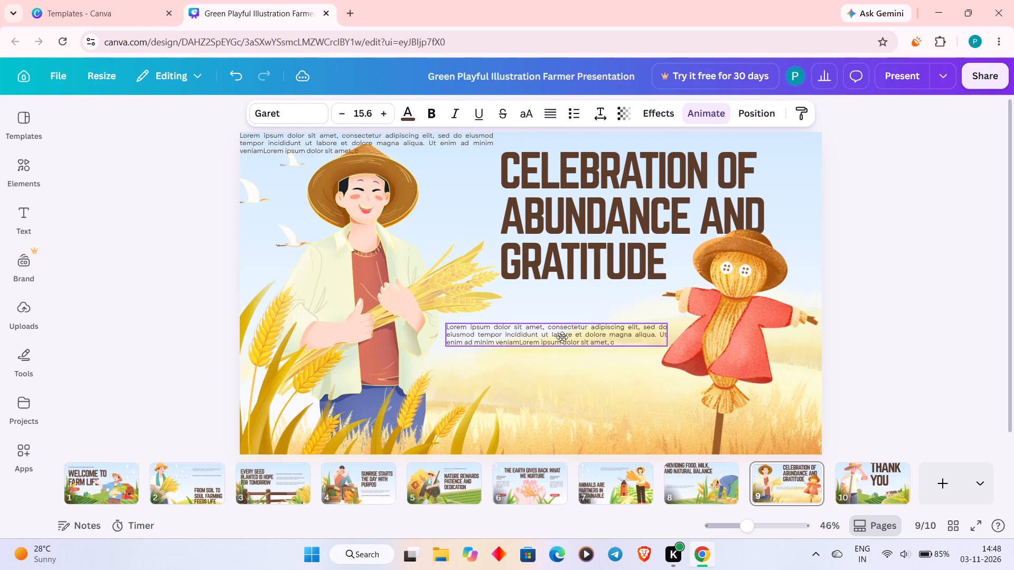
drag(562, 337, 562, 338)
click(605, 391)
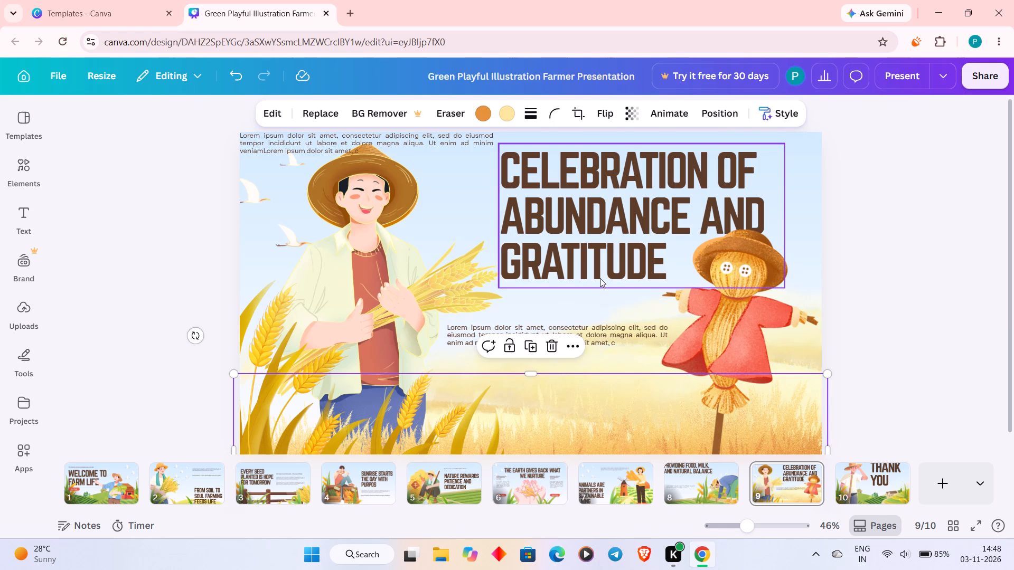
Crop the farmer image from its right side so its frame ends just short of the CELEBRATION heading's left edge.
click(364, 228)
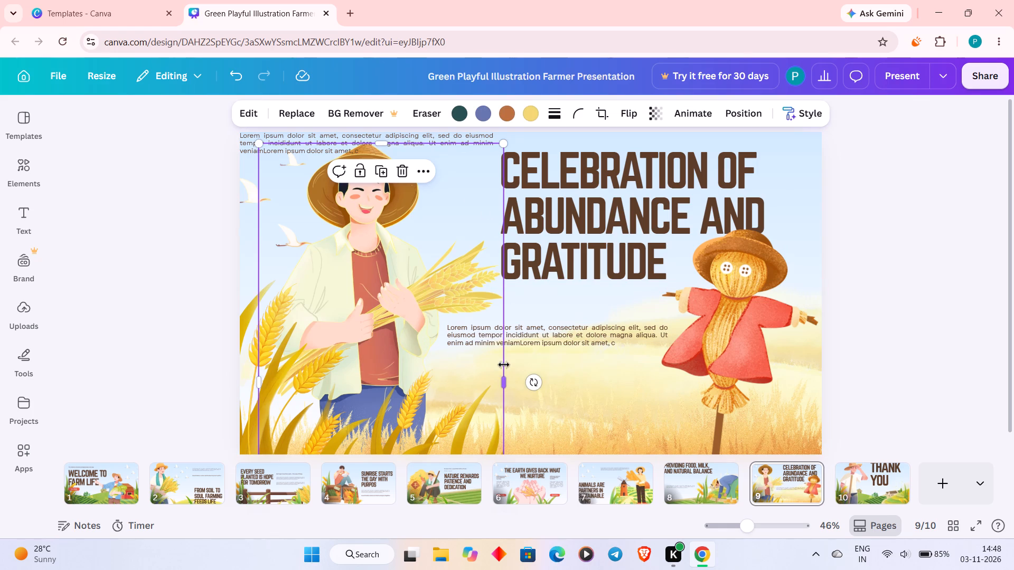
drag(504, 365, 493, 364)
click(493, 364)
drag(493, 364, 437, 364)
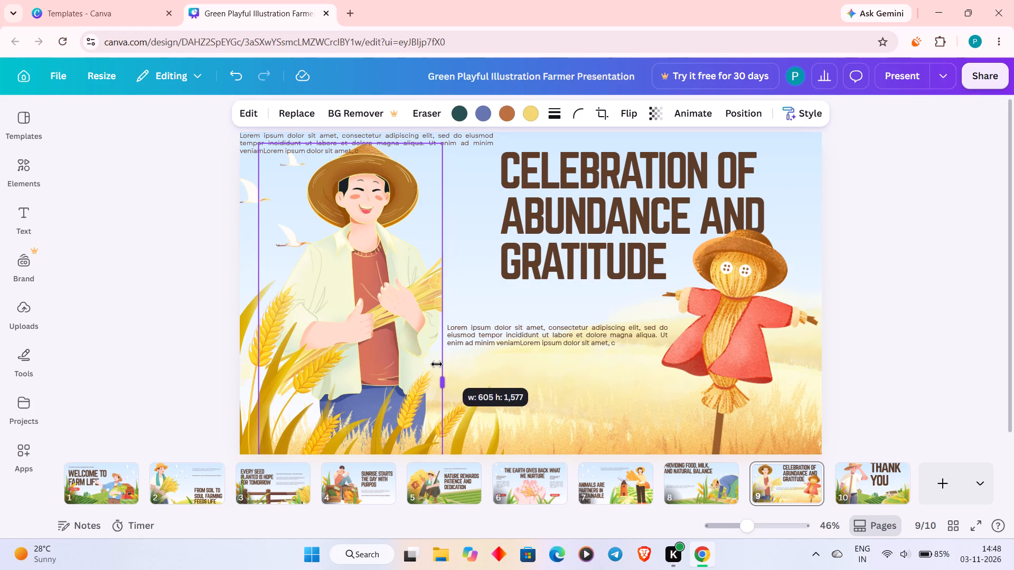
drag(437, 364, 427, 362)
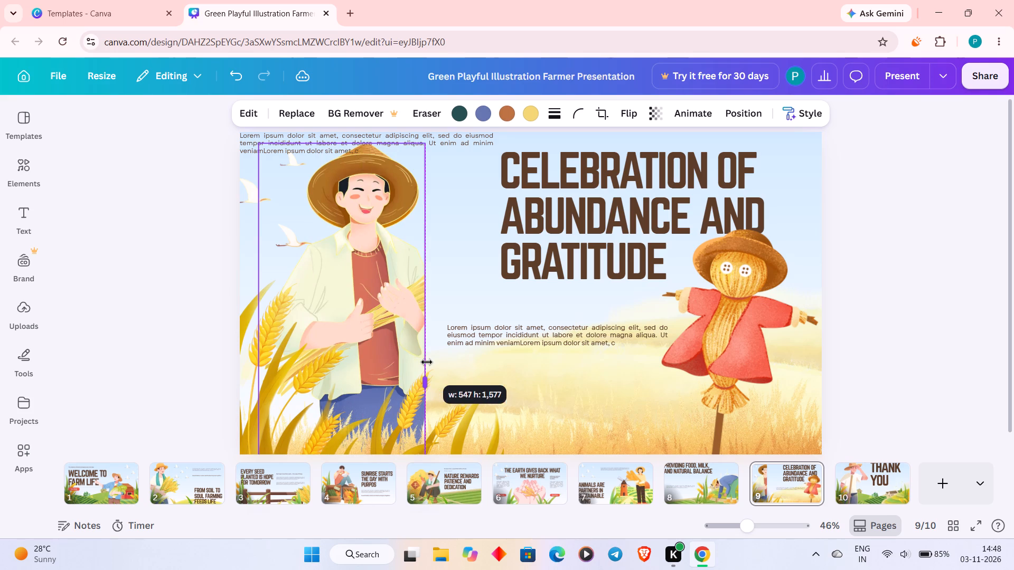
drag(427, 362, 452, 362)
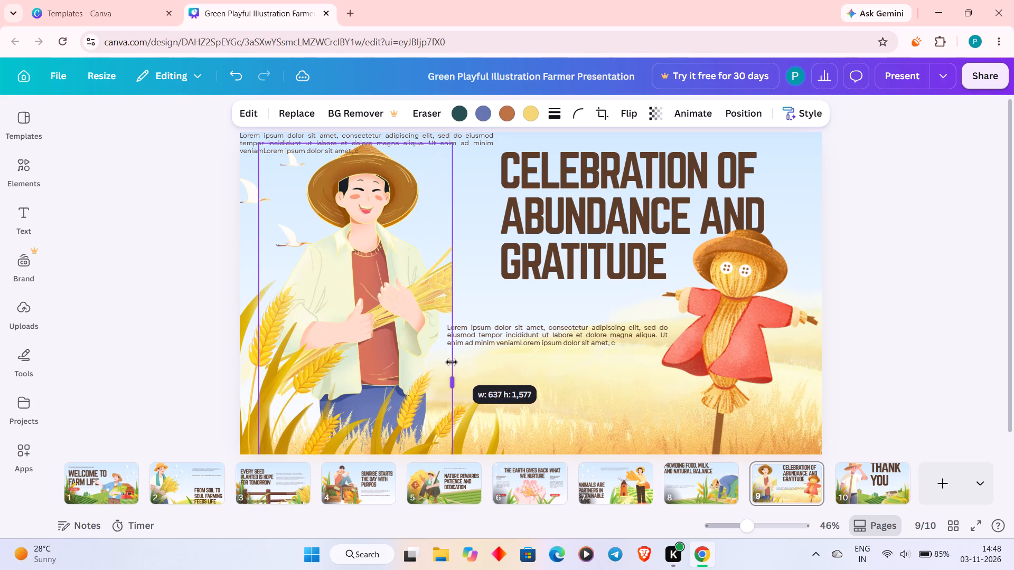
drag(452, 362, 482, 365)
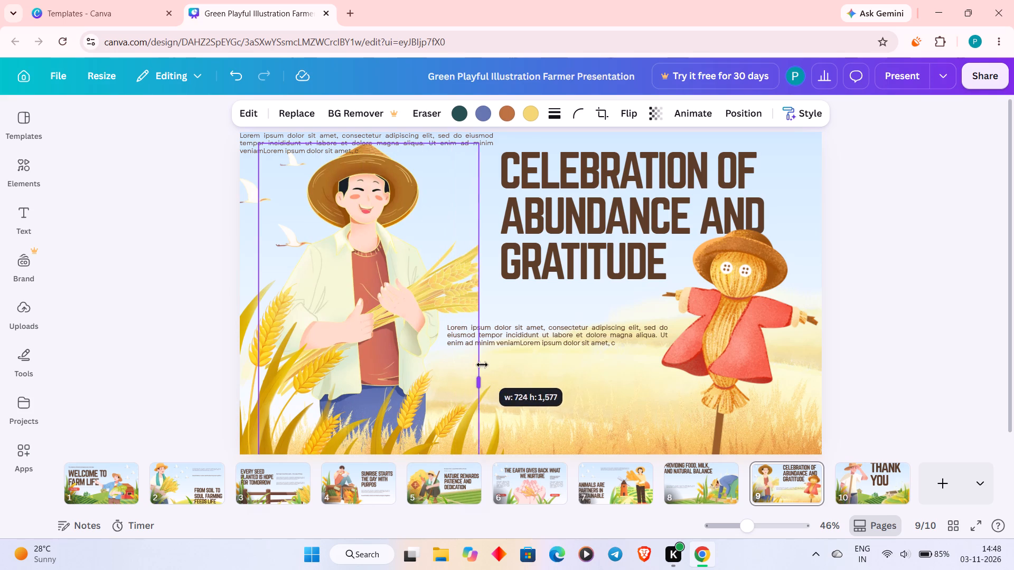
drag(482, 365, 489, 389)
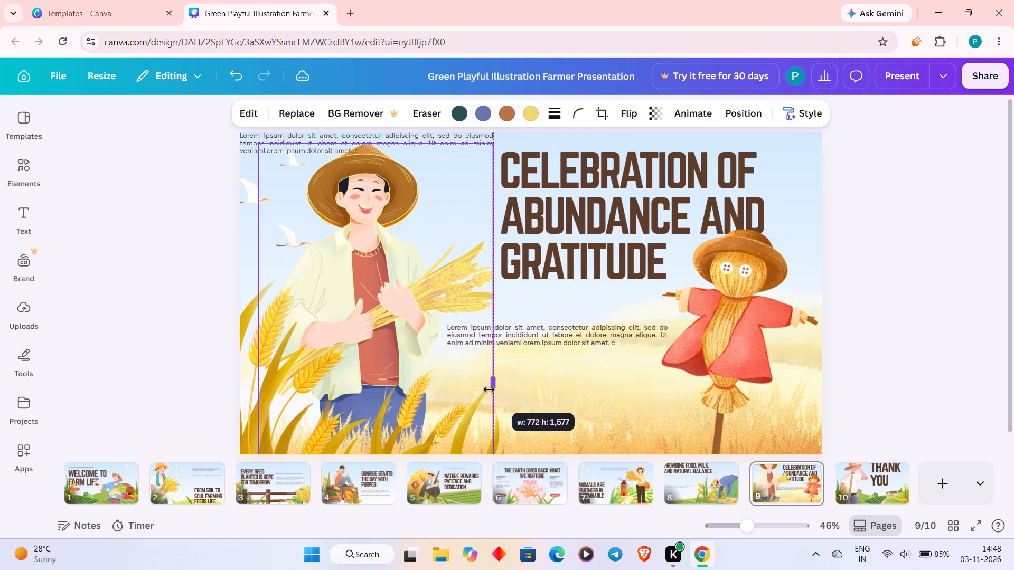
drag(489, 389, 484, 391)
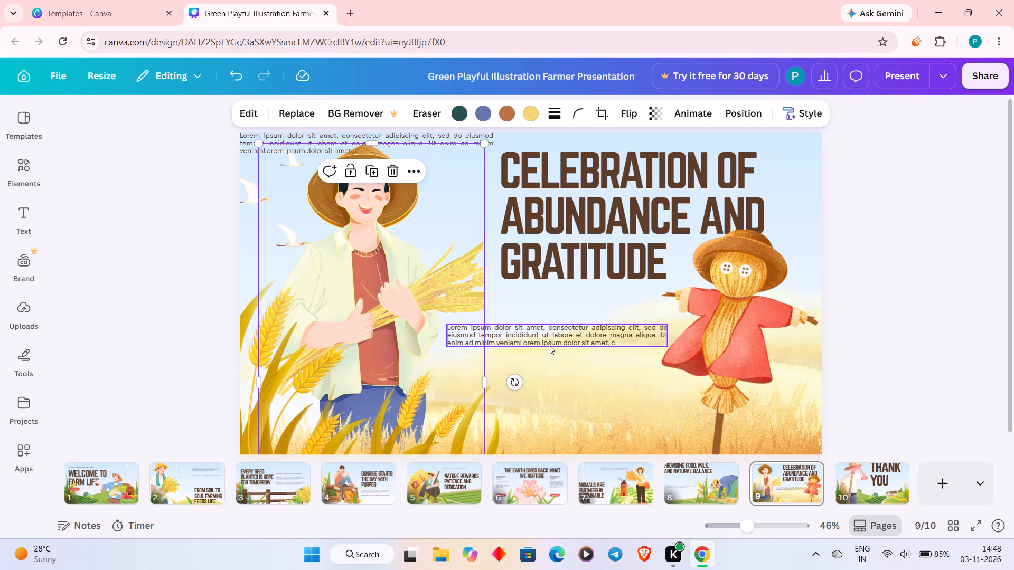
Move the paragraph below the heading slightly down at the same horizontal position.
drag(549, 345, 549, 350)
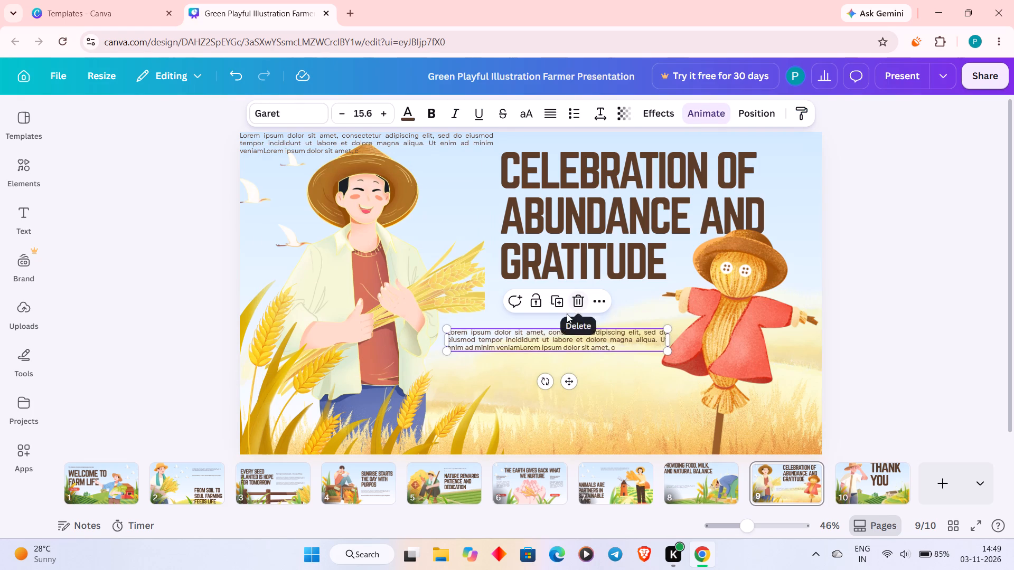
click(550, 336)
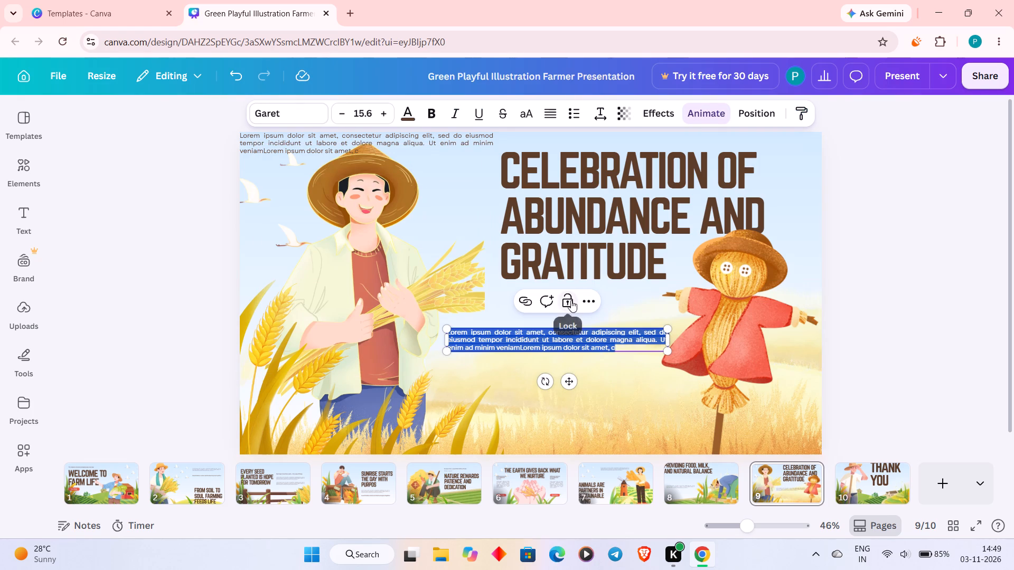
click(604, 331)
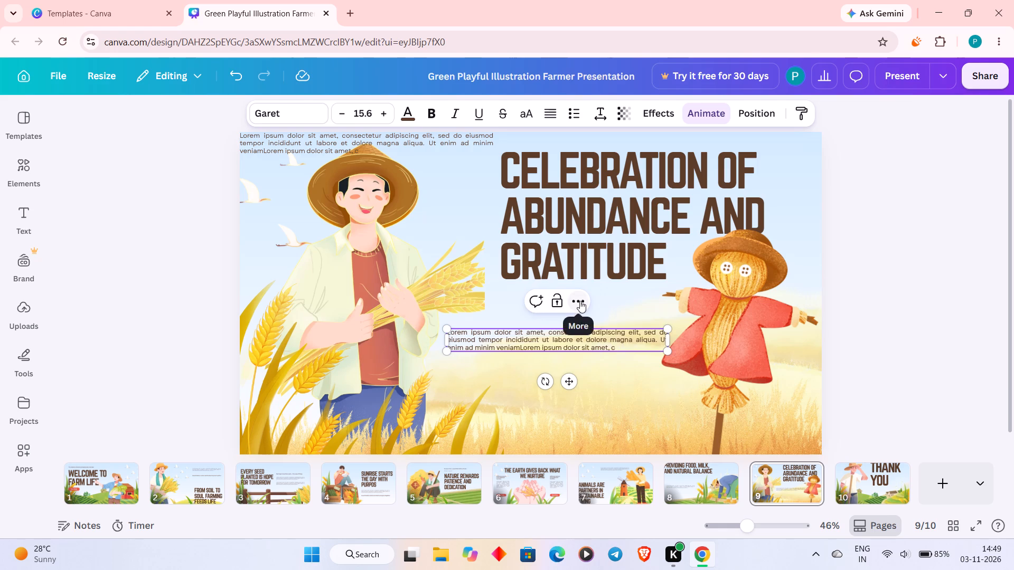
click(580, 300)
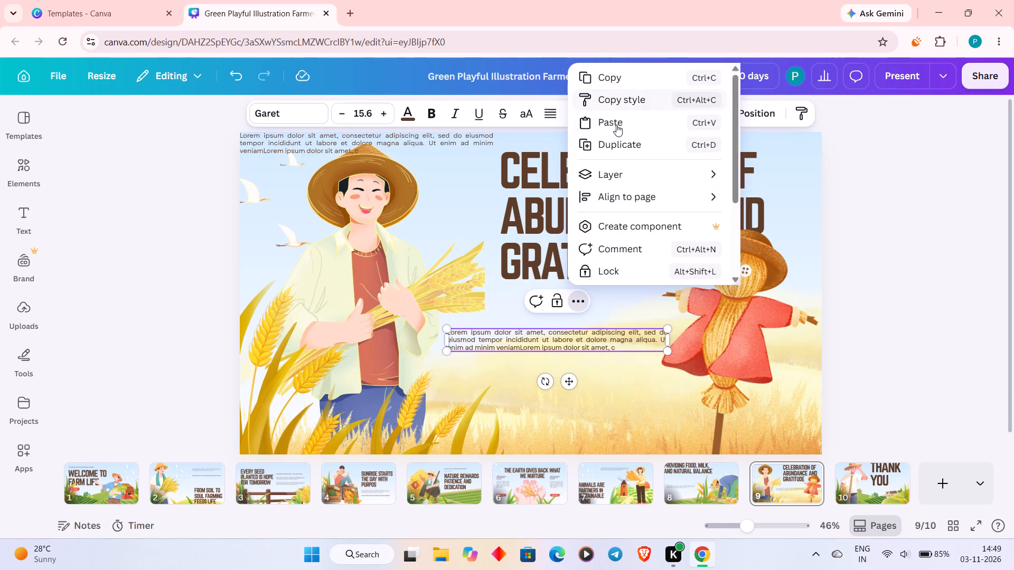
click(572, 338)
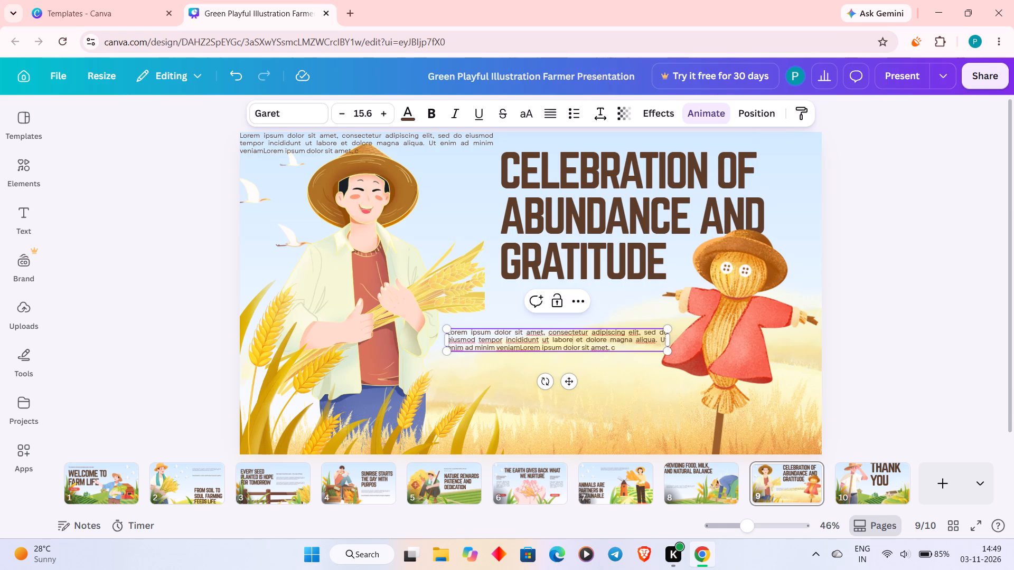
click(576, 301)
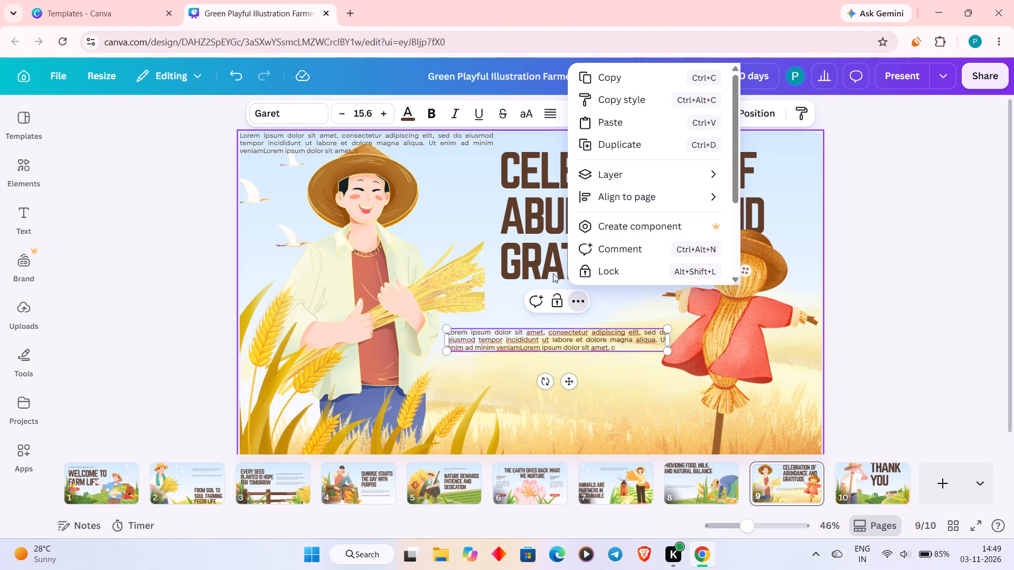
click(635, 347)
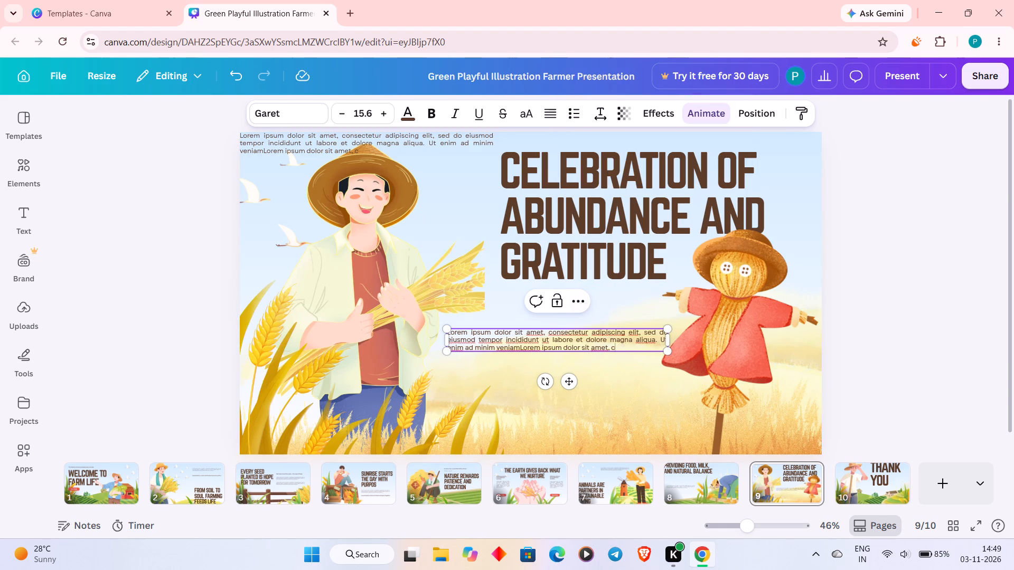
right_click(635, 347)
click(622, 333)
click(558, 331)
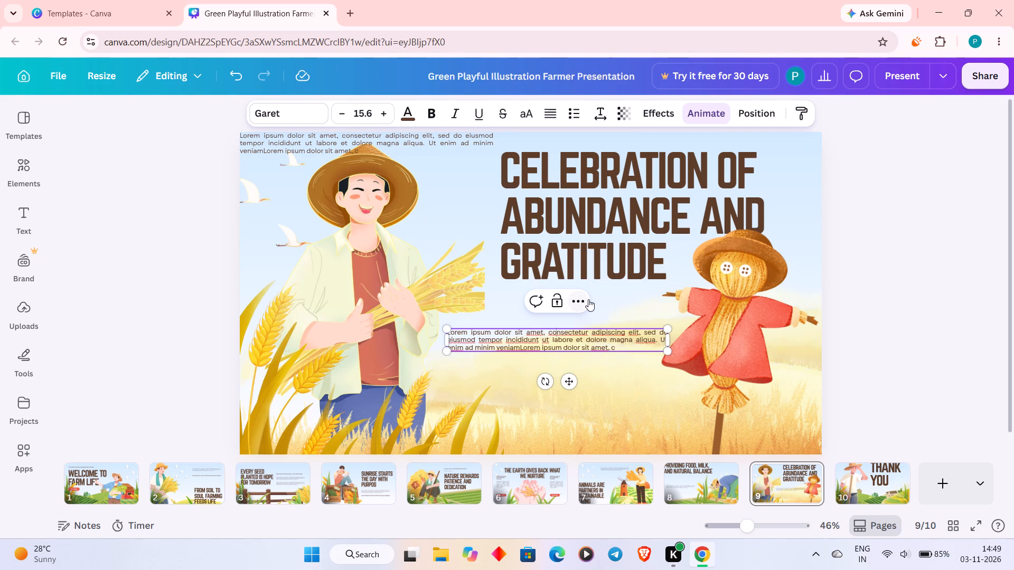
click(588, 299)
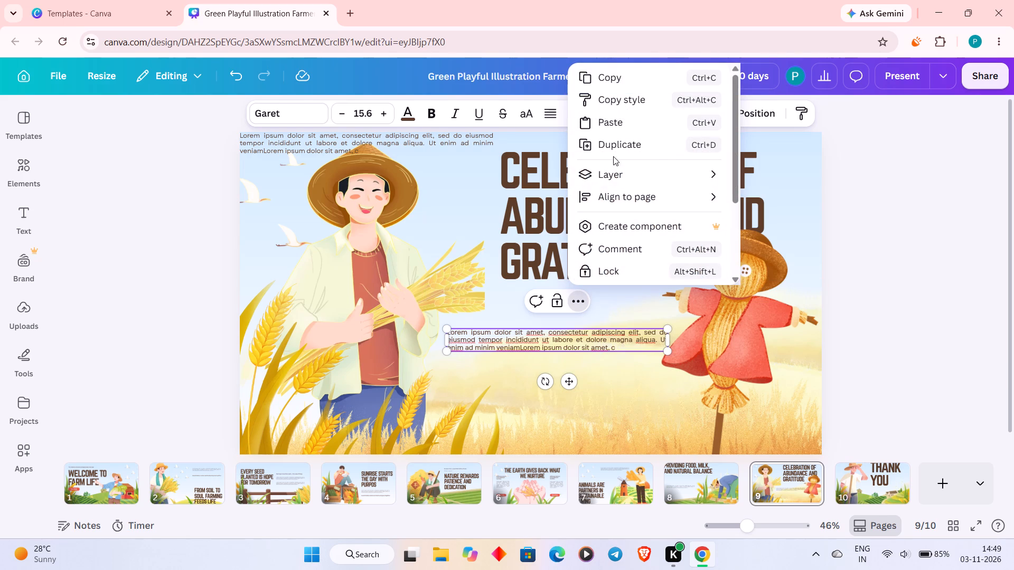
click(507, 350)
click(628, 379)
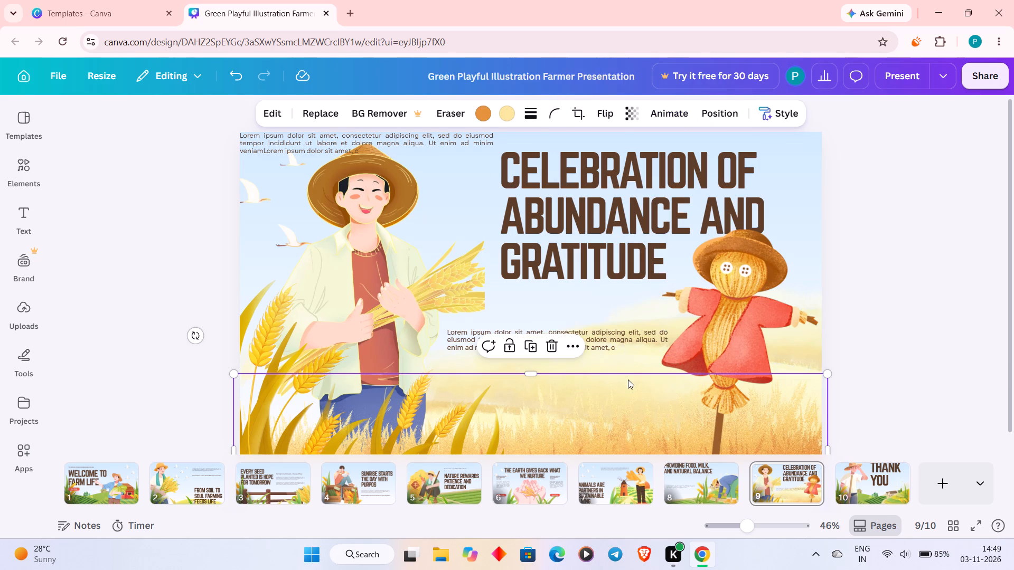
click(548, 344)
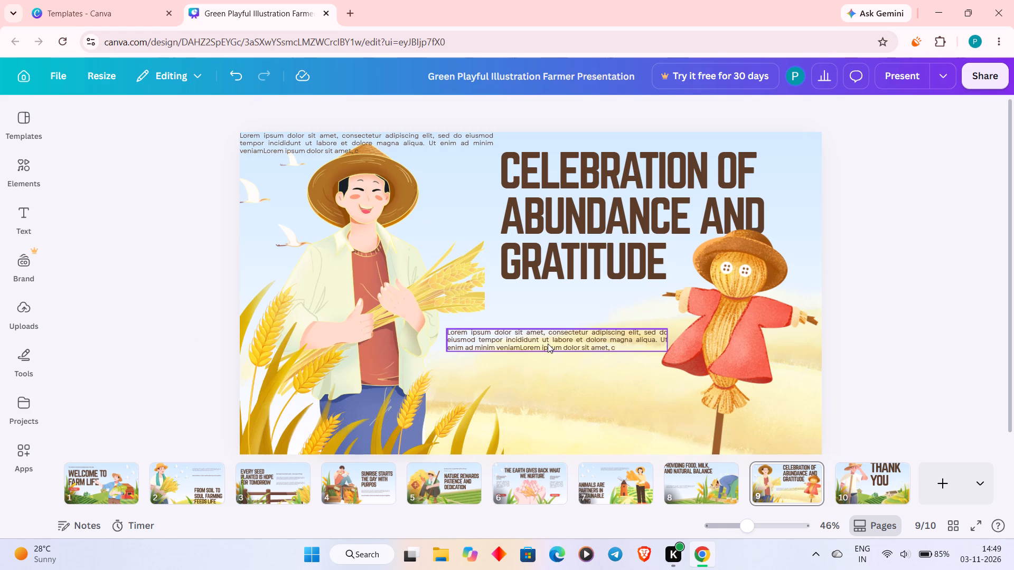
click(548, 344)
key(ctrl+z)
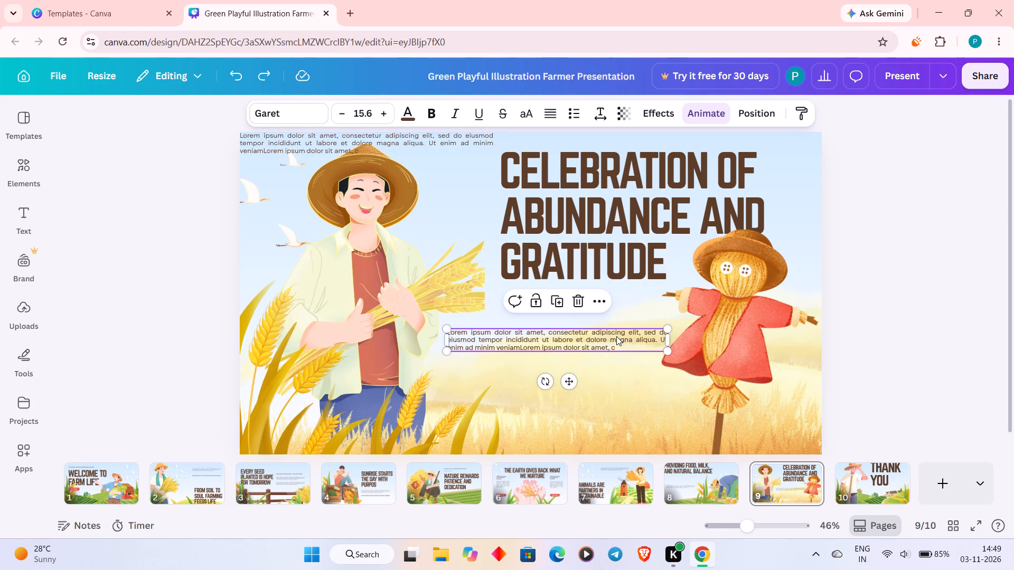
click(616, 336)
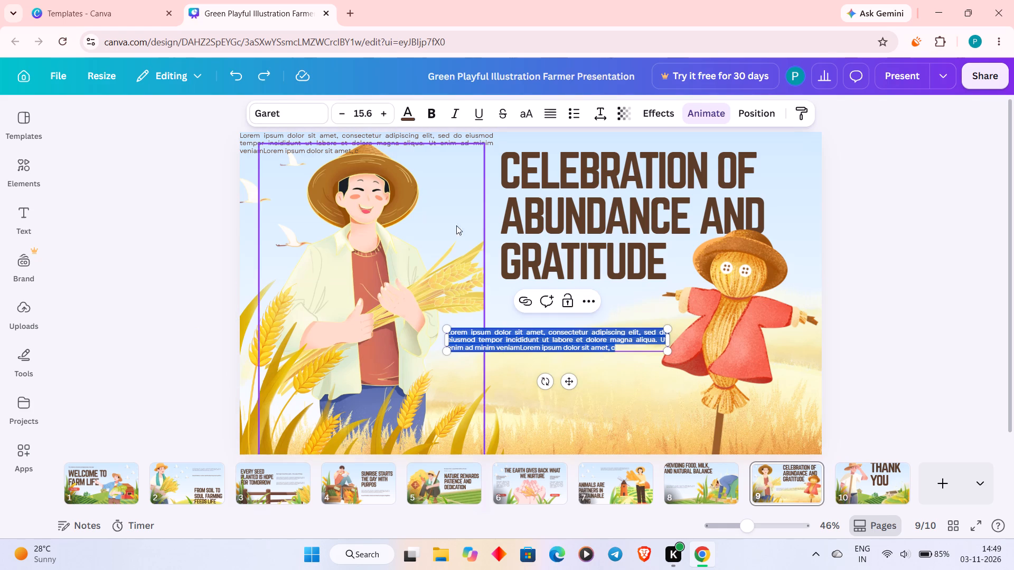
Delete the paragraph in the page's top-left corner above the farmer.
click(431, 142)
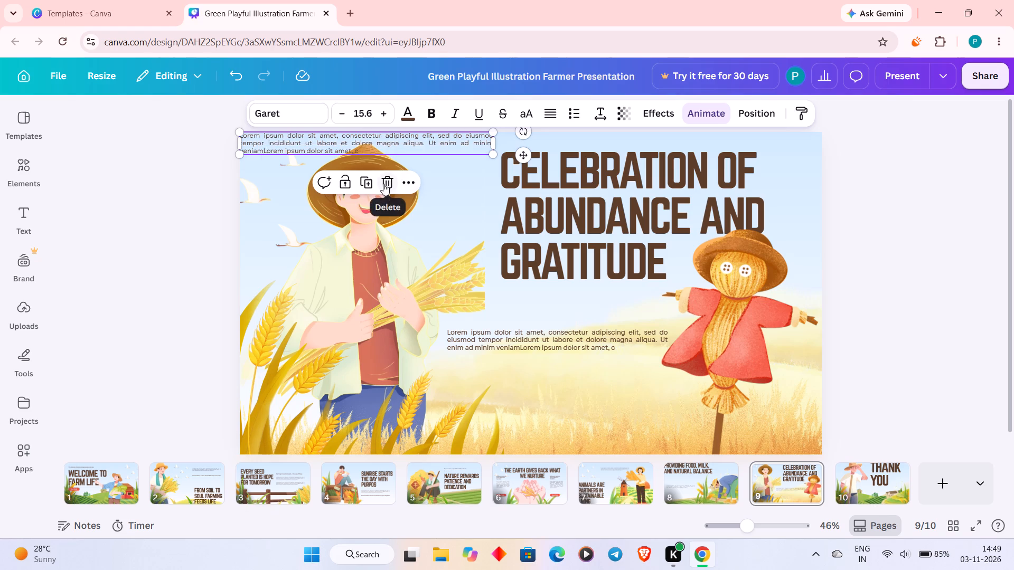
click(383, 184)
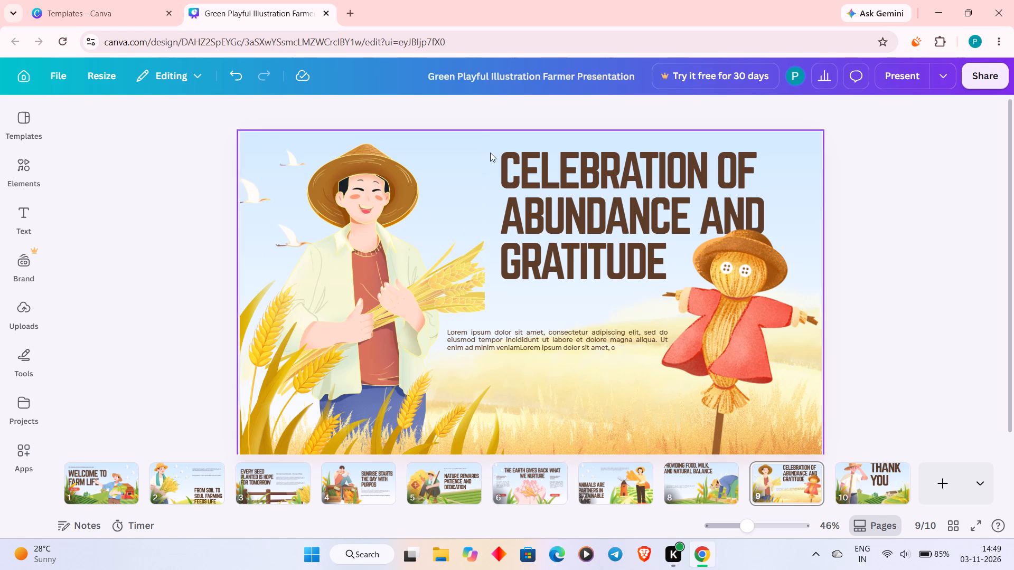
Shift the CELEBRATION heading slightly up and left, and move the farmer slightly left at the same height.
drag(534, 161, 527, 155)
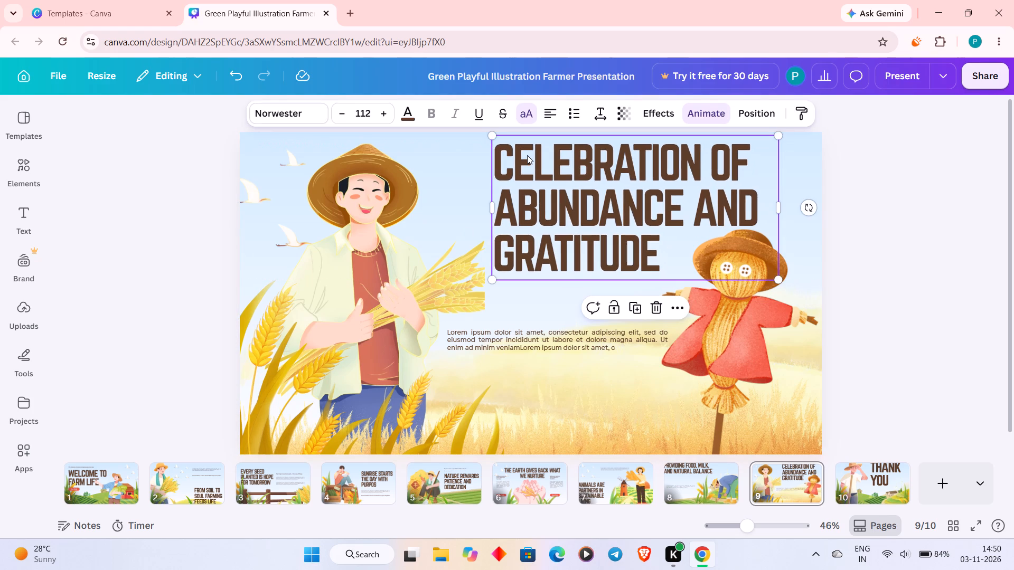
click(507, 341)
click(507, 341)
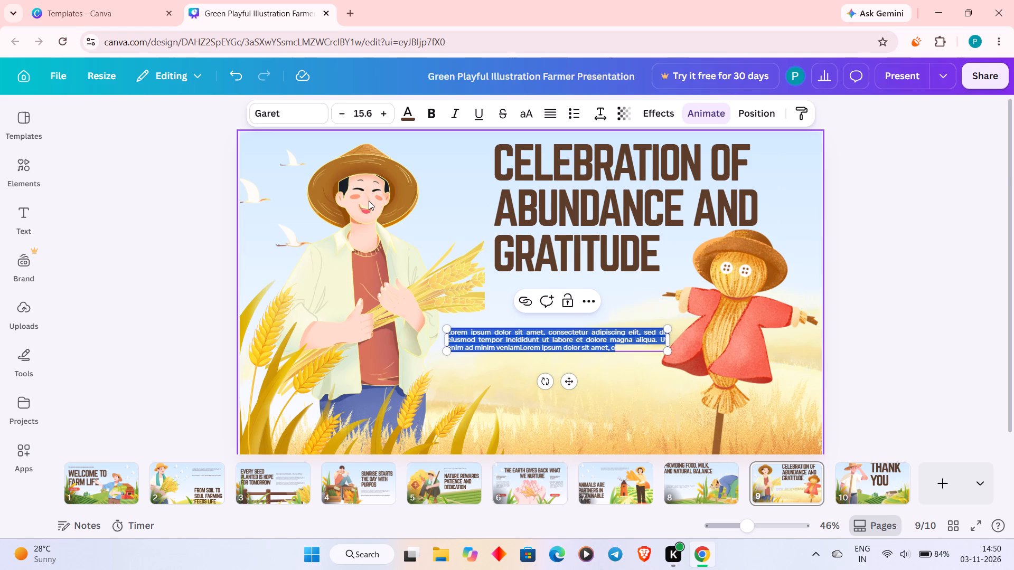
drag(369, 201, 363, 201)
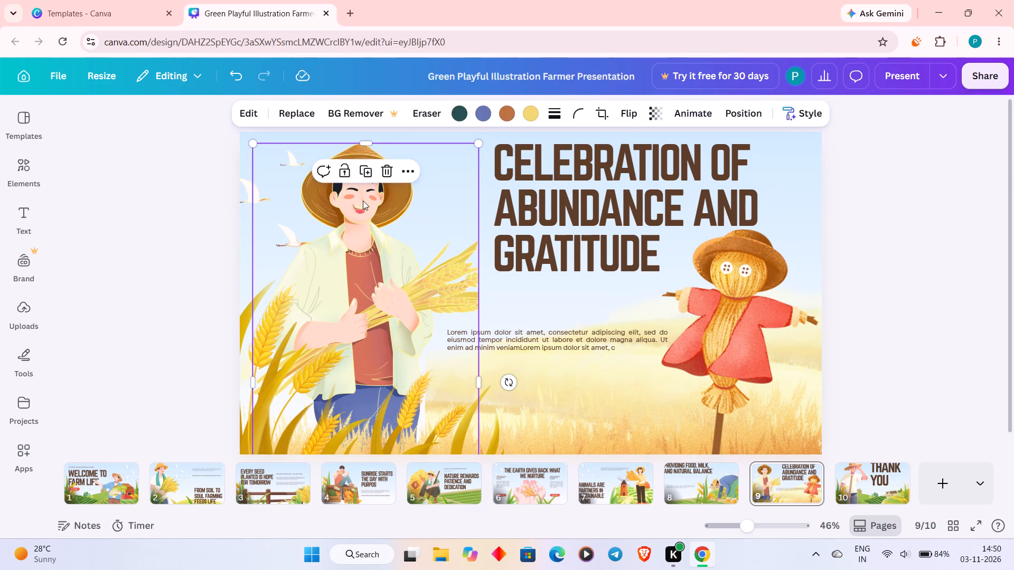
On page 8, move the bending farmer to the left side below the heading and shift the wheat plant left beside him.
click(689, 480)
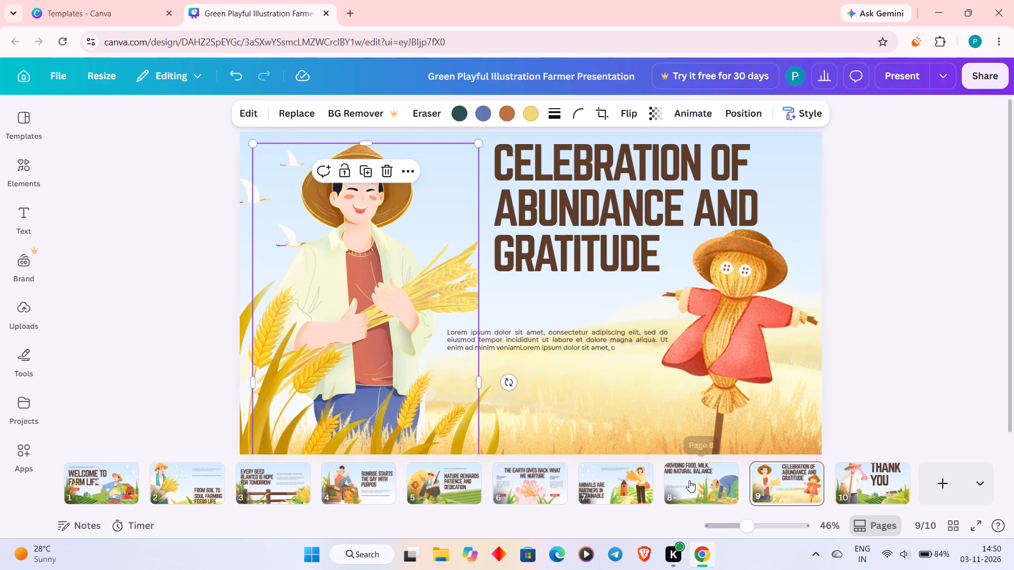
drag(672, 299, 623, 297)
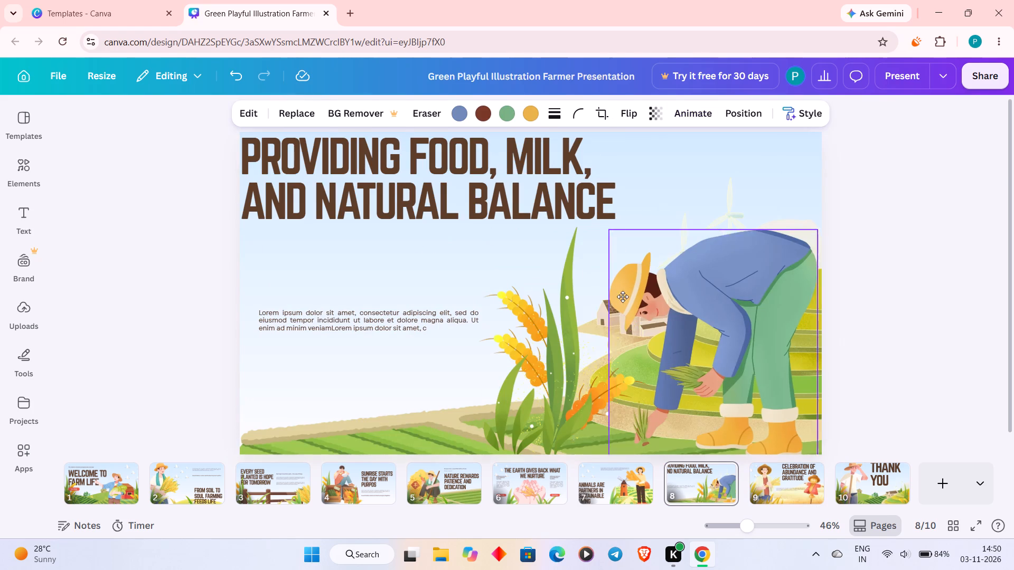
drag(623, 297, 310, 275)
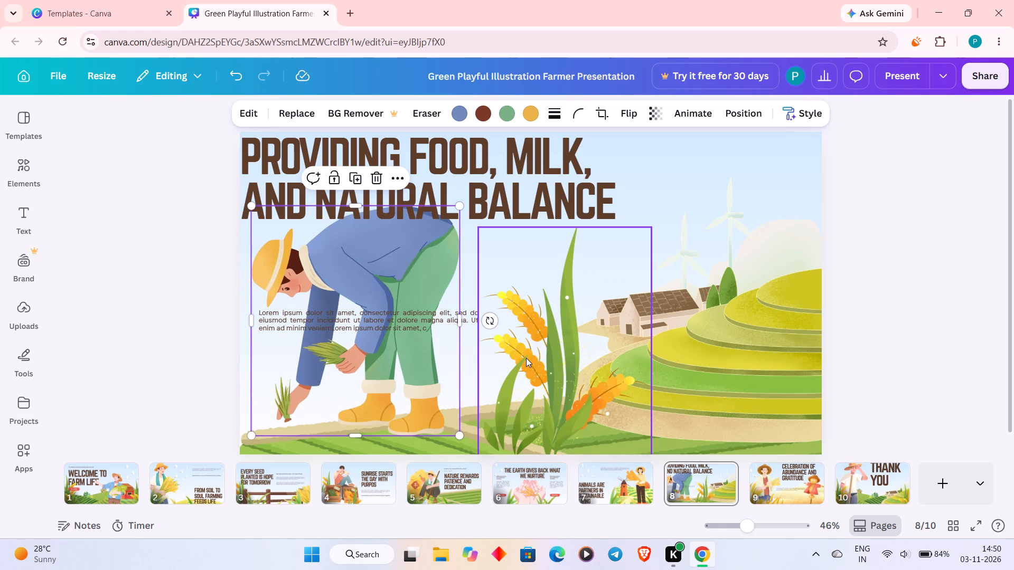
drag(526, 358, 486, 362)
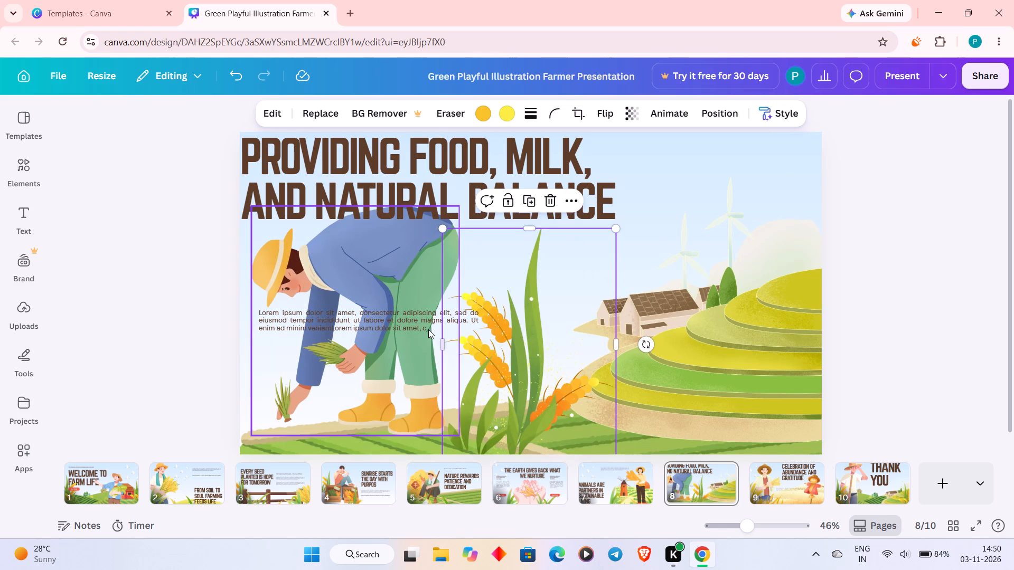
Move page 8's lorem ipsum paragraph up to the top-right area and delete it.
drag(403, 317, 708, 207)
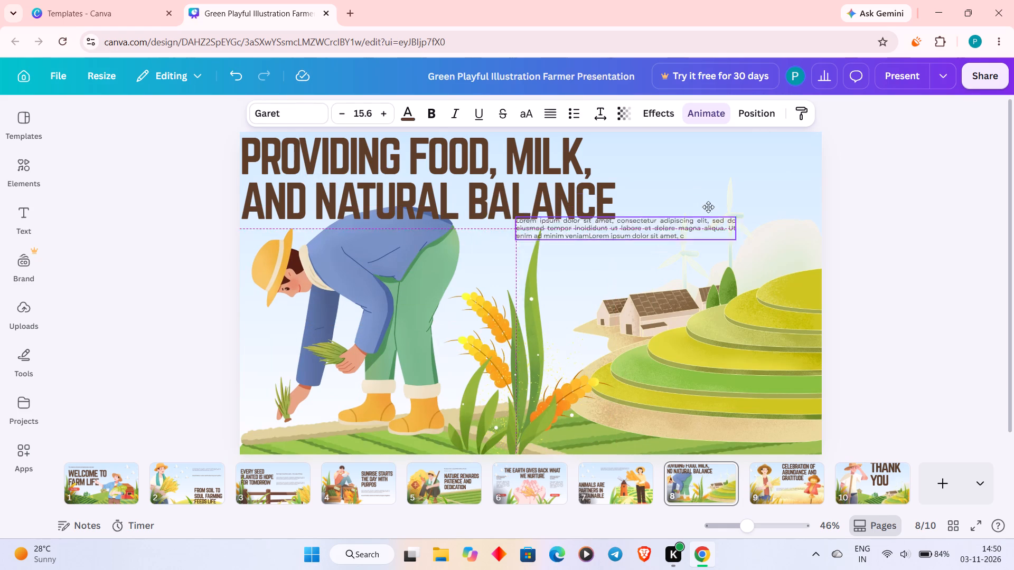
drag(708, 207, 717, 153)
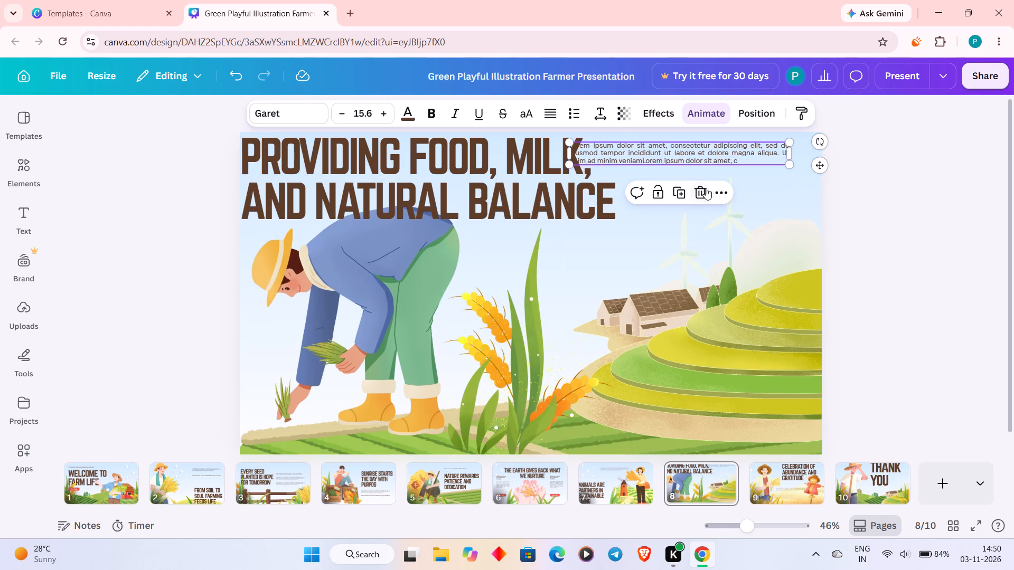
click(699, 189)
Move the PROVIDING FOOD heading right and slightly up until its text box meets the page's right edge.
drag(494, 150, 670, 147)
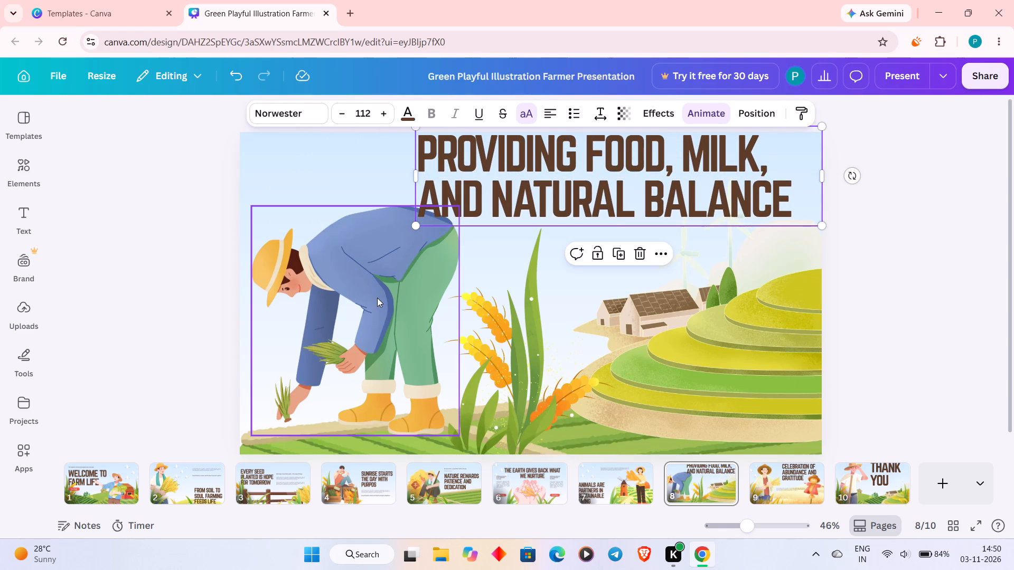
Move the bending farmer right, behind the wheat plant, until his frame's right edge aligns with the page's vertical centre.
drag(345, 286, 367, 286)
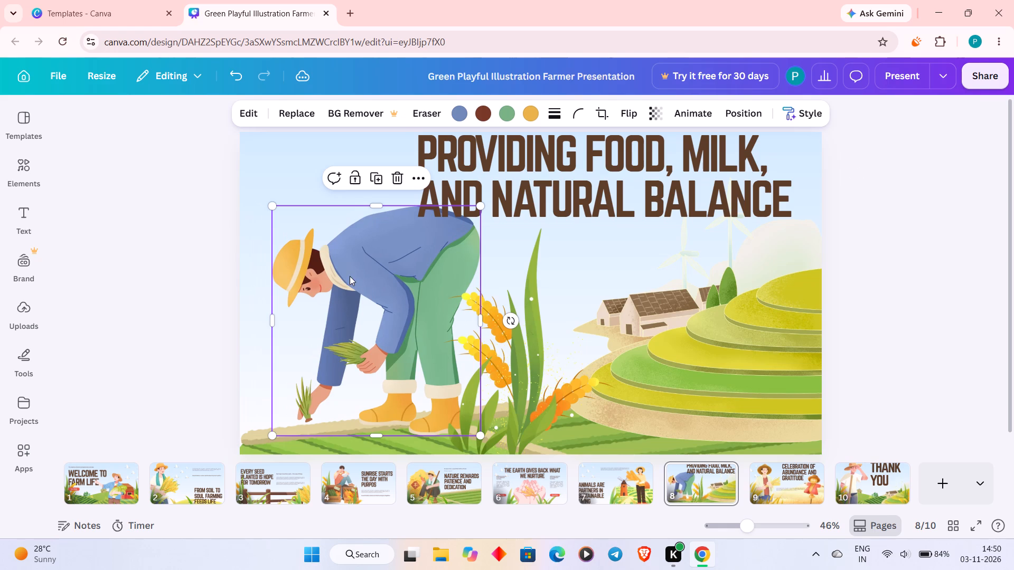
drag(361, 278, 444, 283)
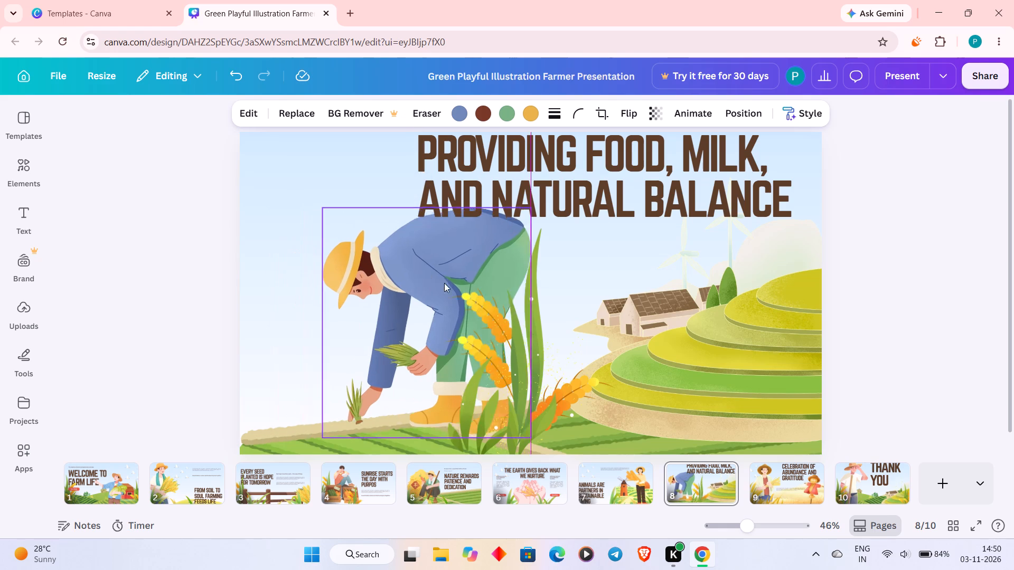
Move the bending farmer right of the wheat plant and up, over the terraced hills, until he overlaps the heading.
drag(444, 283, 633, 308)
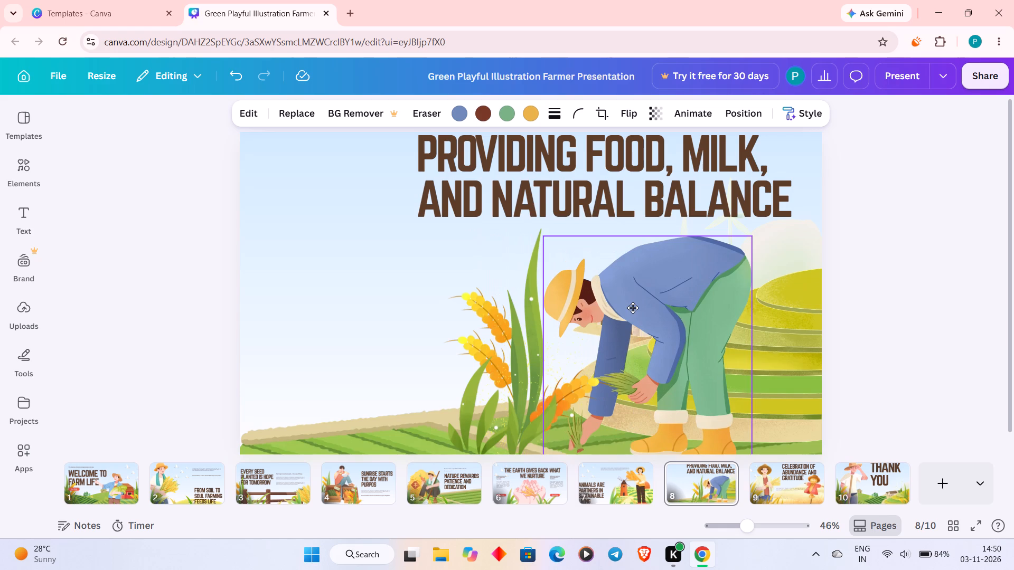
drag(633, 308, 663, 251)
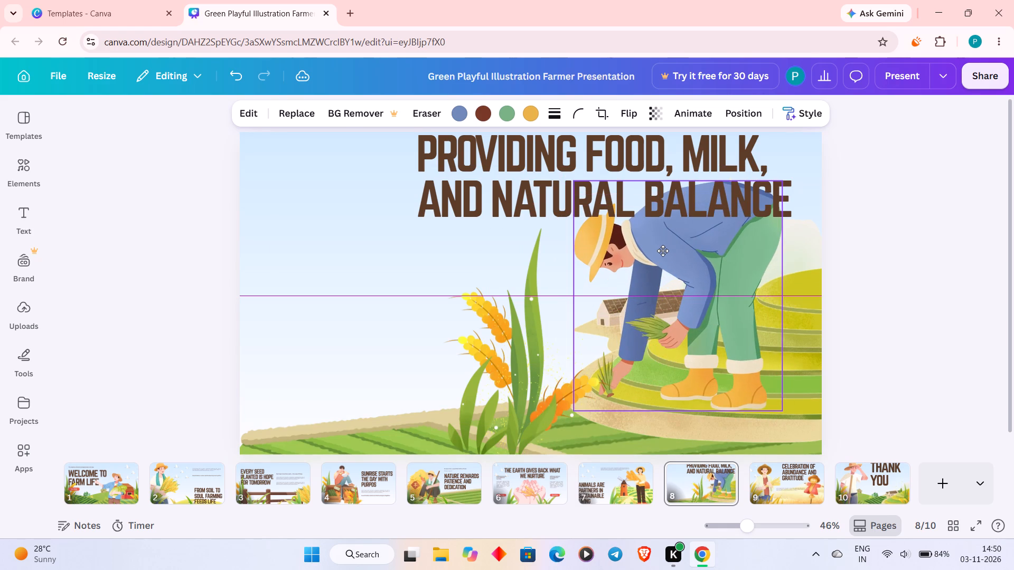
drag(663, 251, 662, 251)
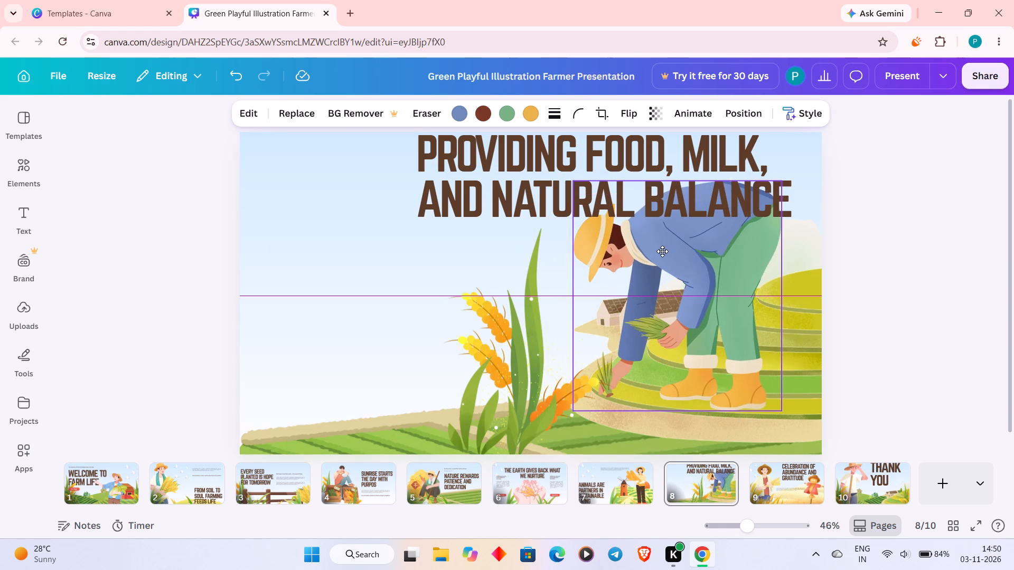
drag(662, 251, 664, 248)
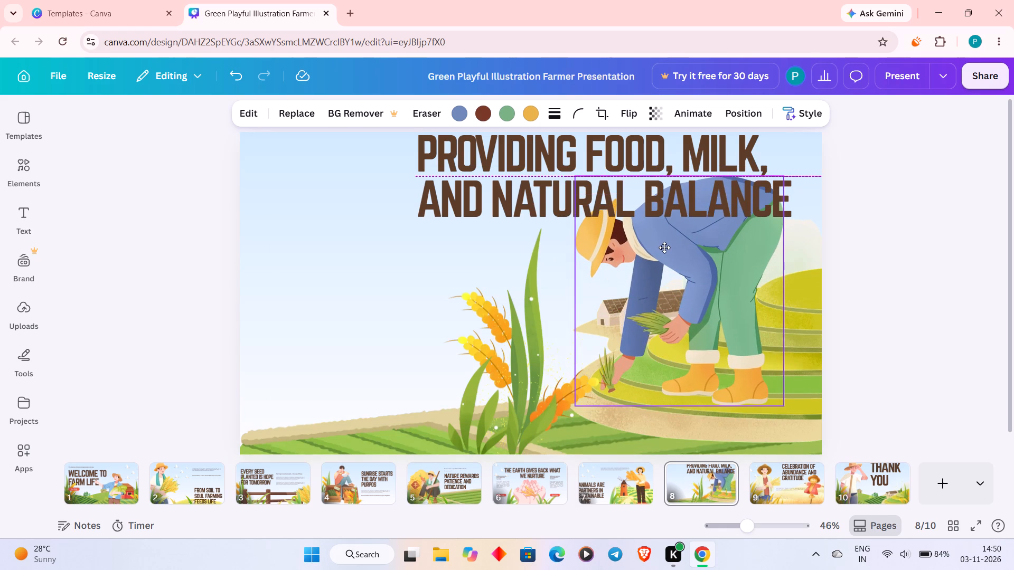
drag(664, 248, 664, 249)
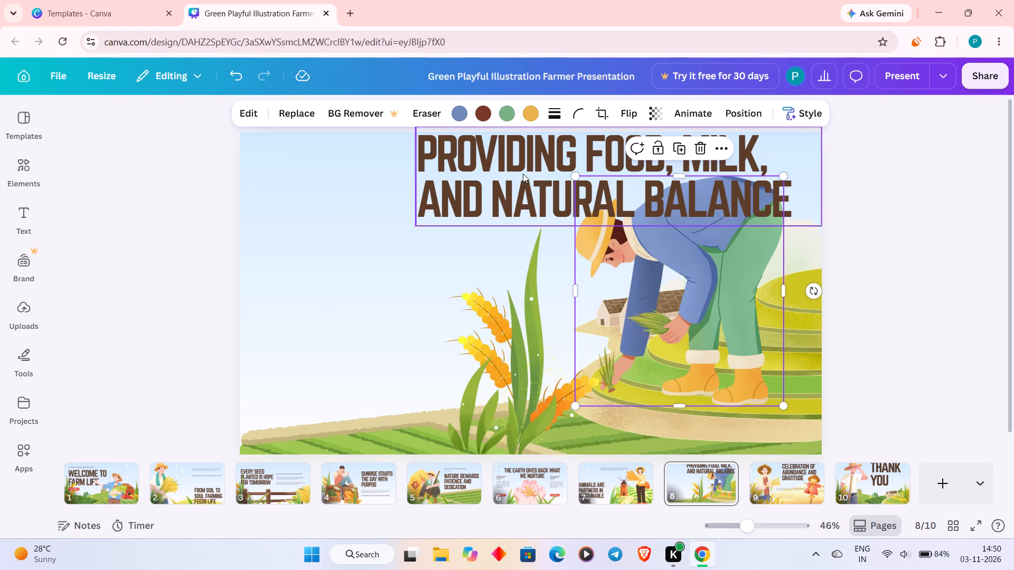
Move the PROVIDING FOOD heading left to the page's top-left corner, leaving a small margin at the left edge.
drag(541, 178, 352, 177)
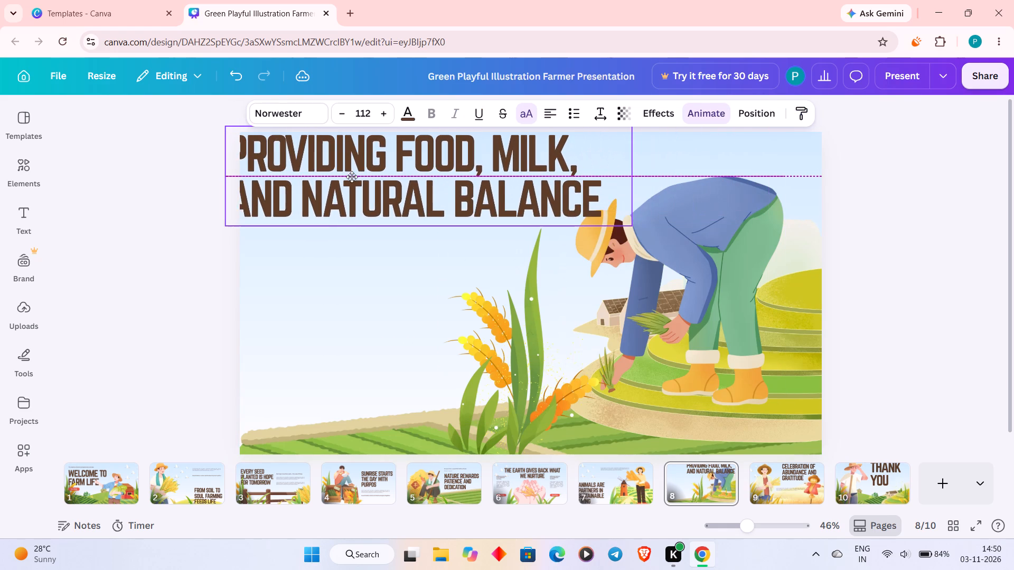
drag(352, 177, 373, 180)
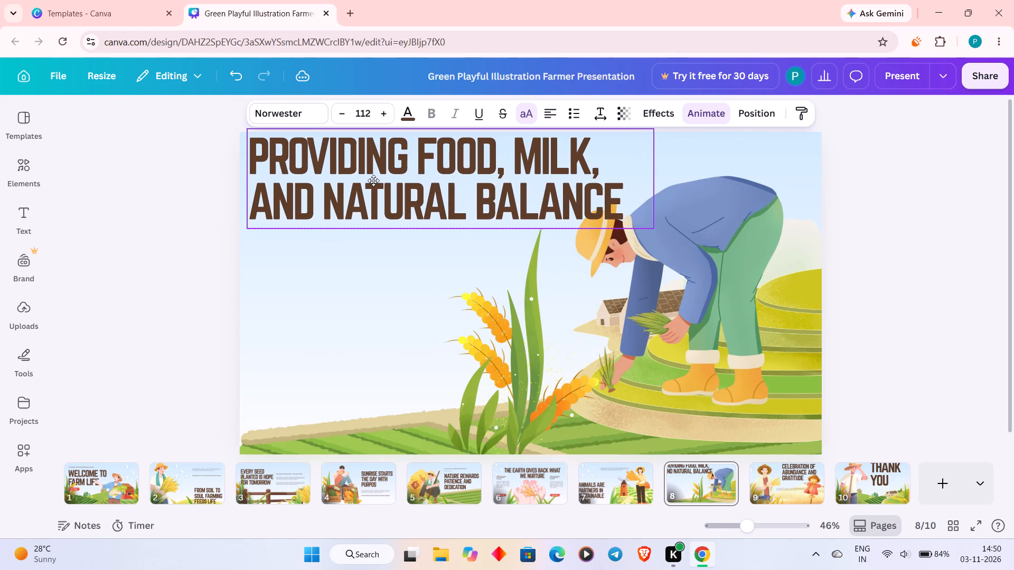
drag(373, 180, 372, 181)
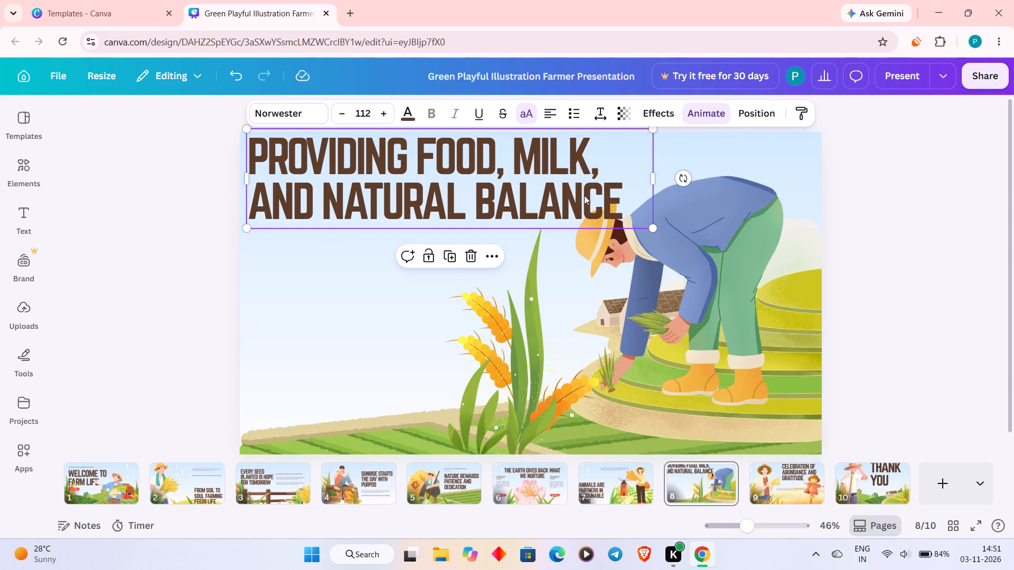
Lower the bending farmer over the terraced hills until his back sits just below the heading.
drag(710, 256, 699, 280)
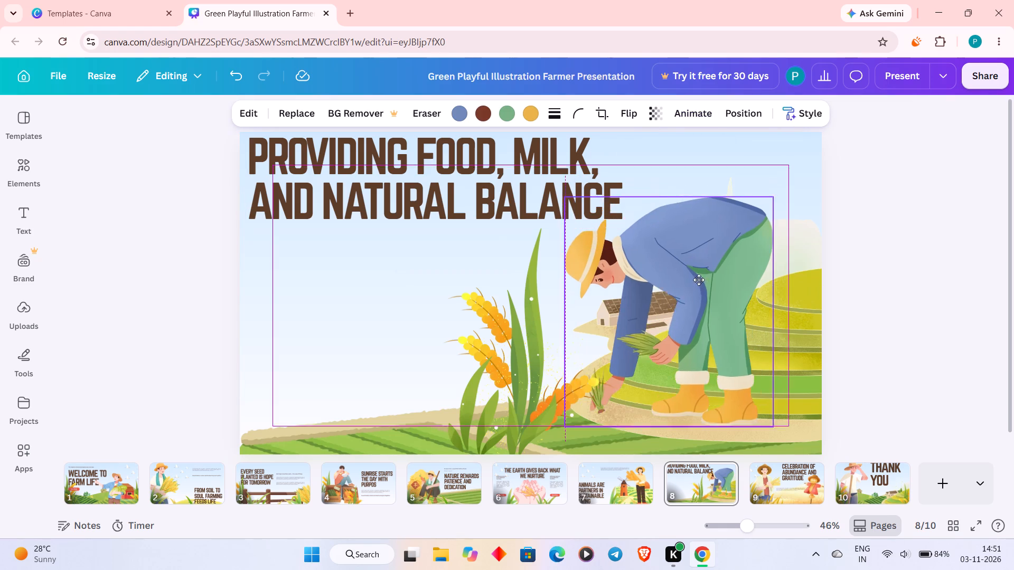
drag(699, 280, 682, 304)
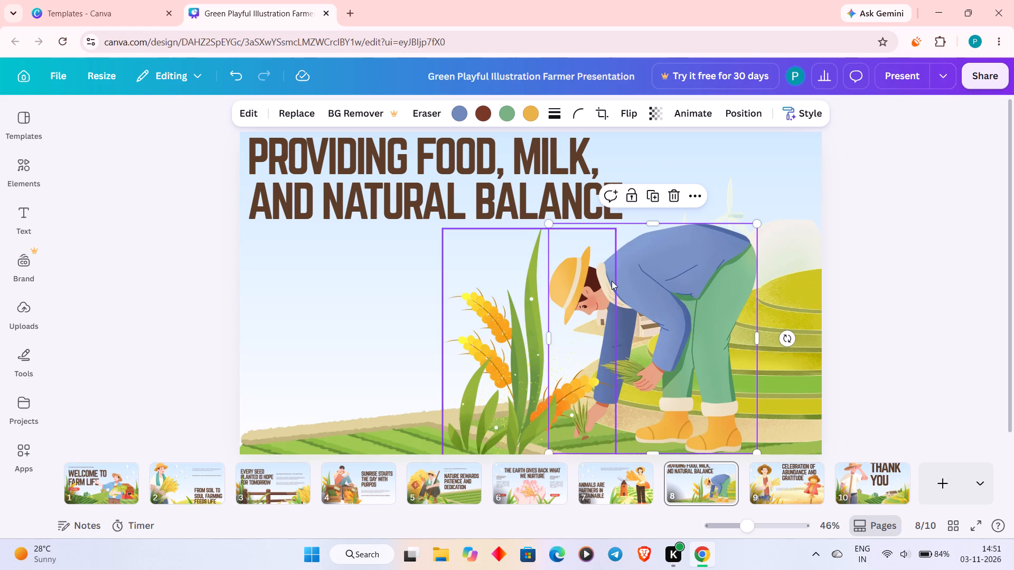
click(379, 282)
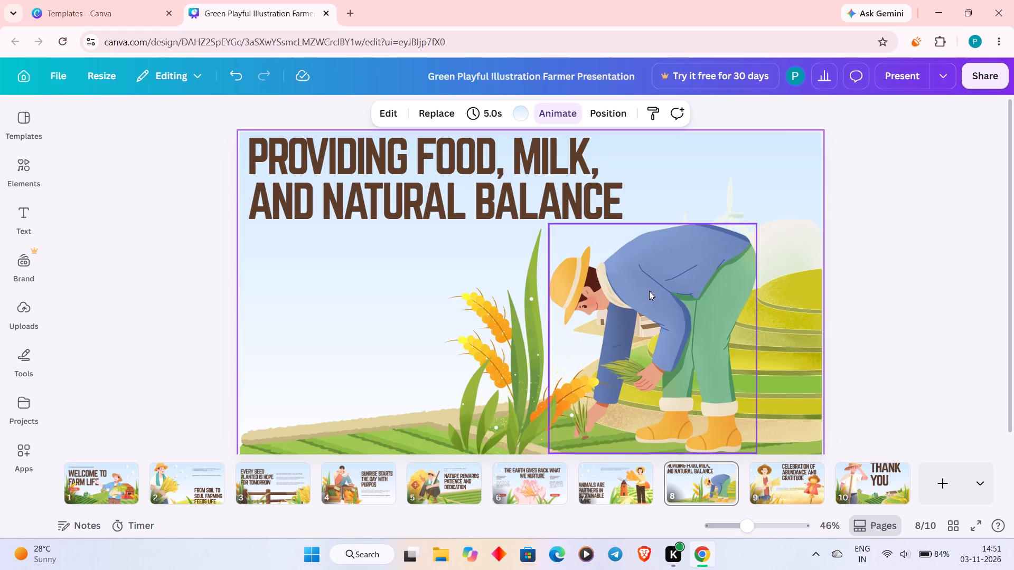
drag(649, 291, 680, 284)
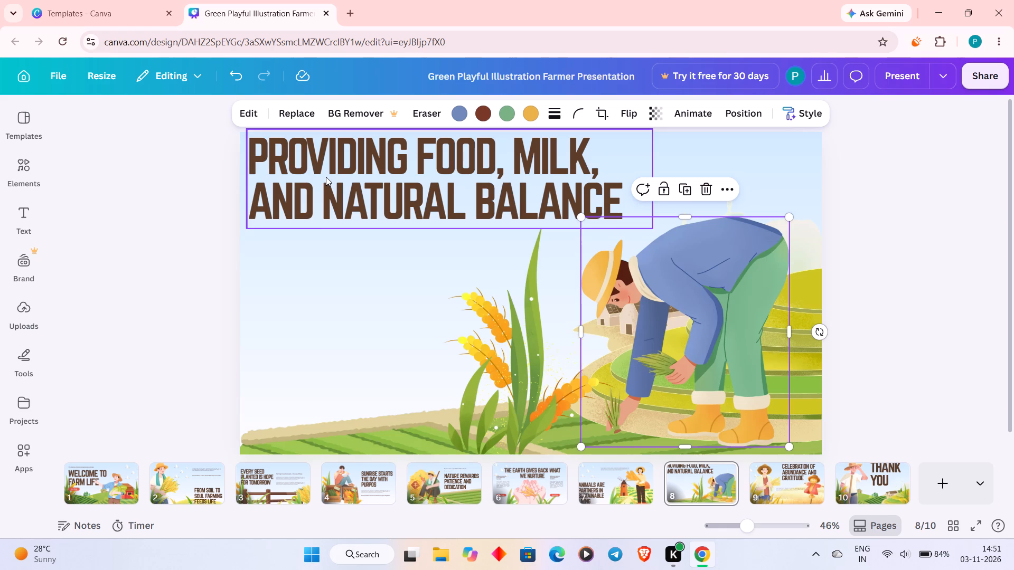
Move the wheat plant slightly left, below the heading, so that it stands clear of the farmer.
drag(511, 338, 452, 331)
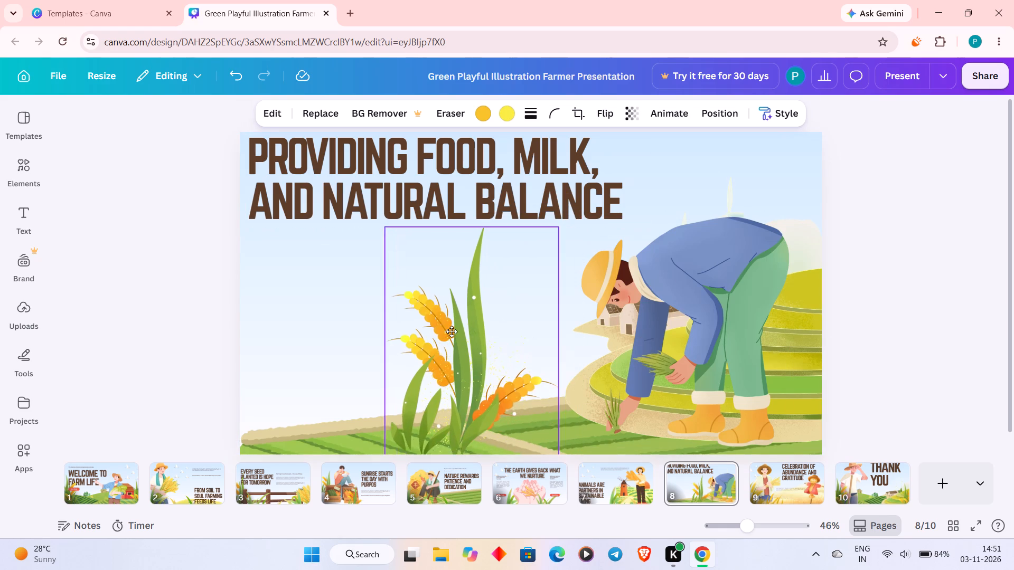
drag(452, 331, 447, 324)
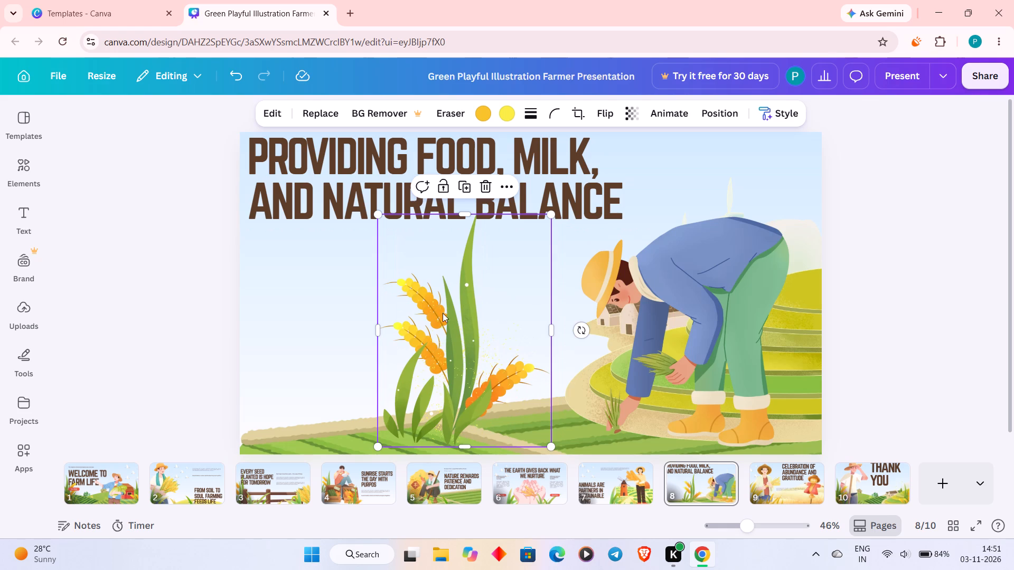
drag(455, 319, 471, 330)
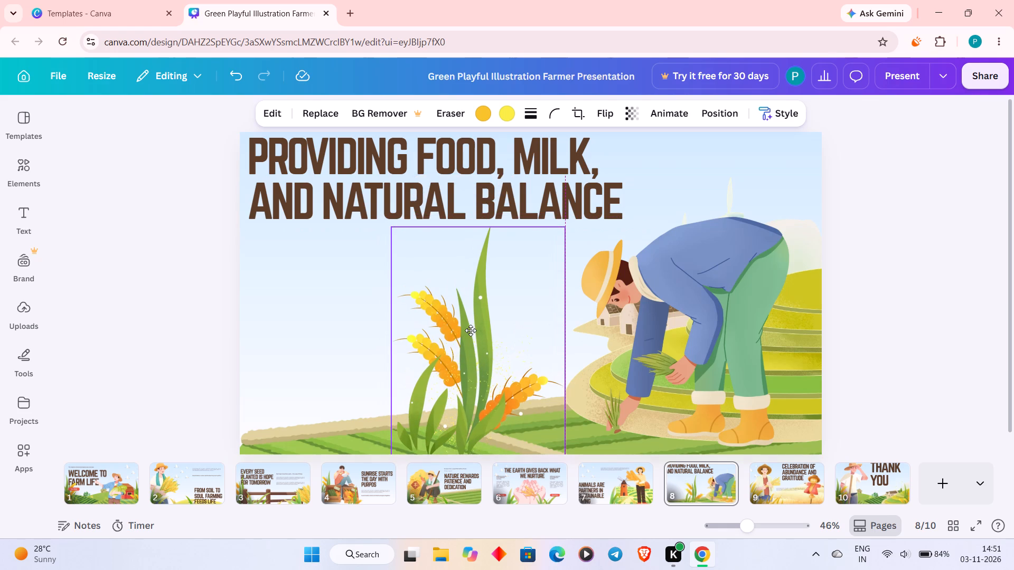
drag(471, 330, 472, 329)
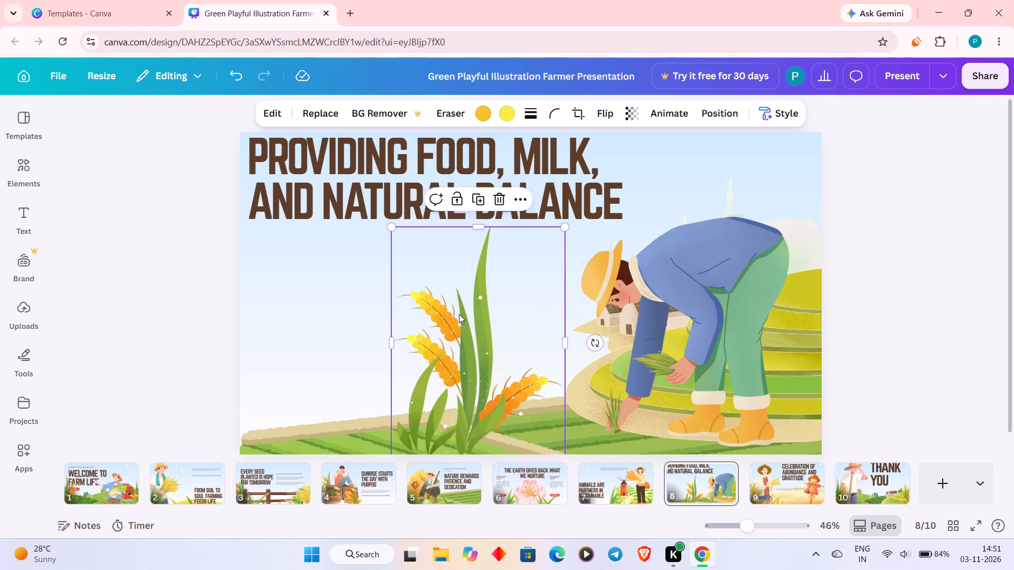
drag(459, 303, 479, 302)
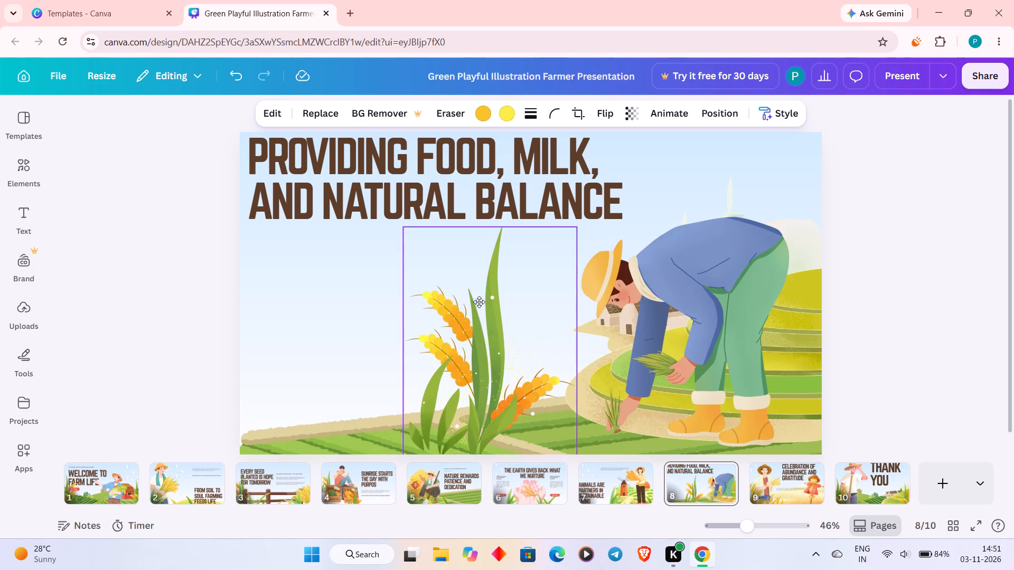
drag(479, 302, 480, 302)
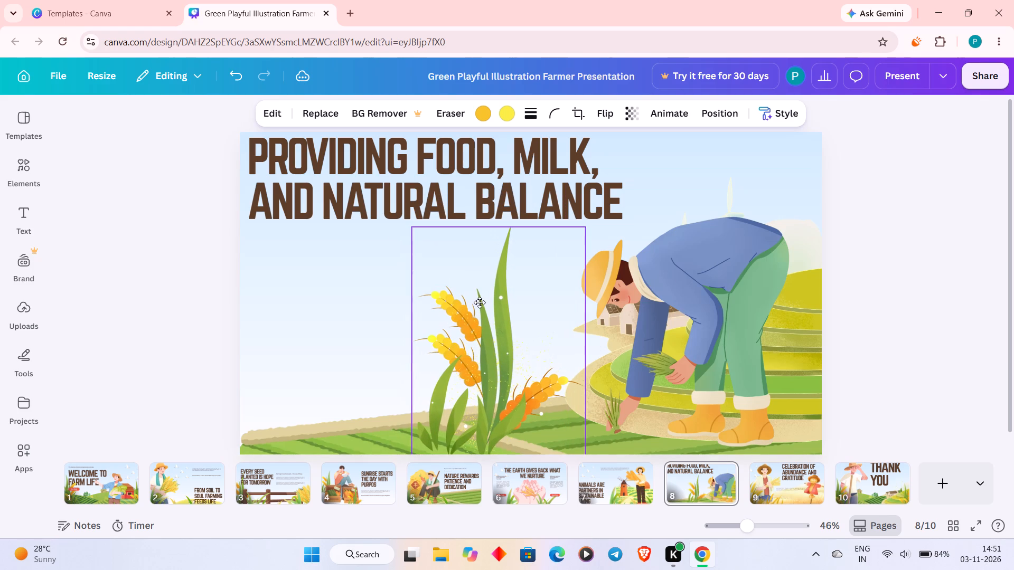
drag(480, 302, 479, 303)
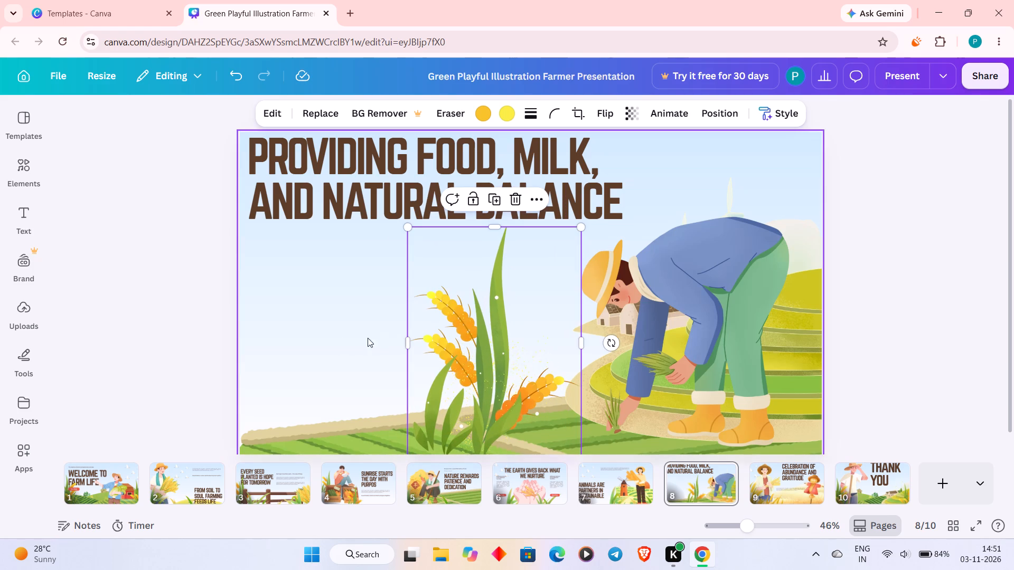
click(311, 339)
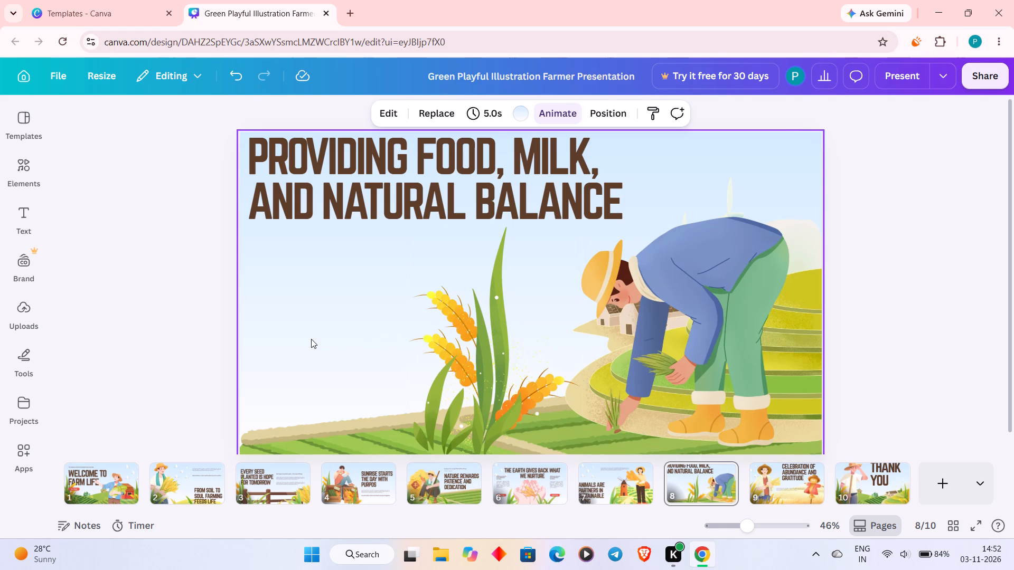
Move the bending farmer right until his frame meets the page's right edge, with his back just below the heading.
click(754, 280)
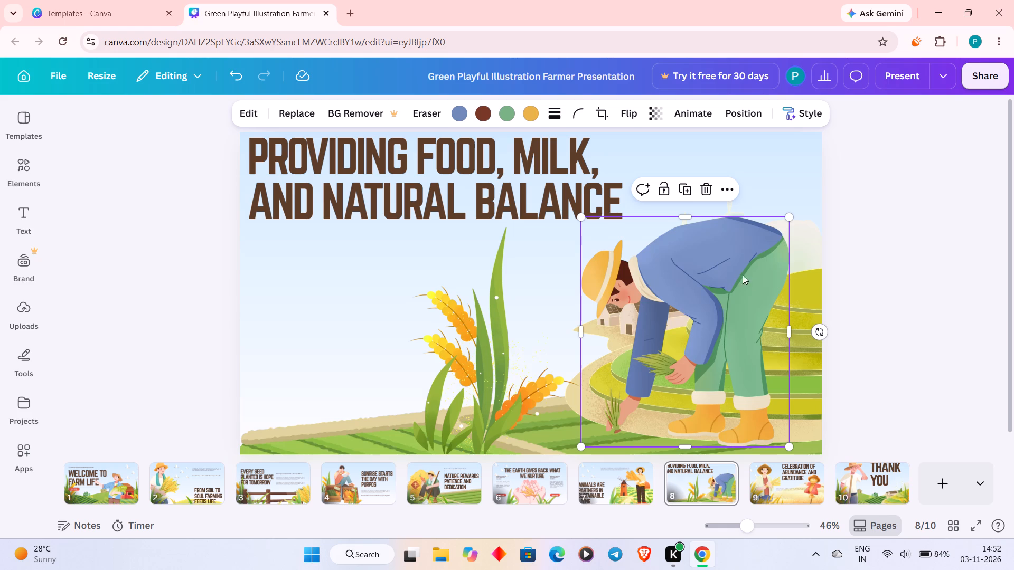
drag(741, 280, 731, 288)
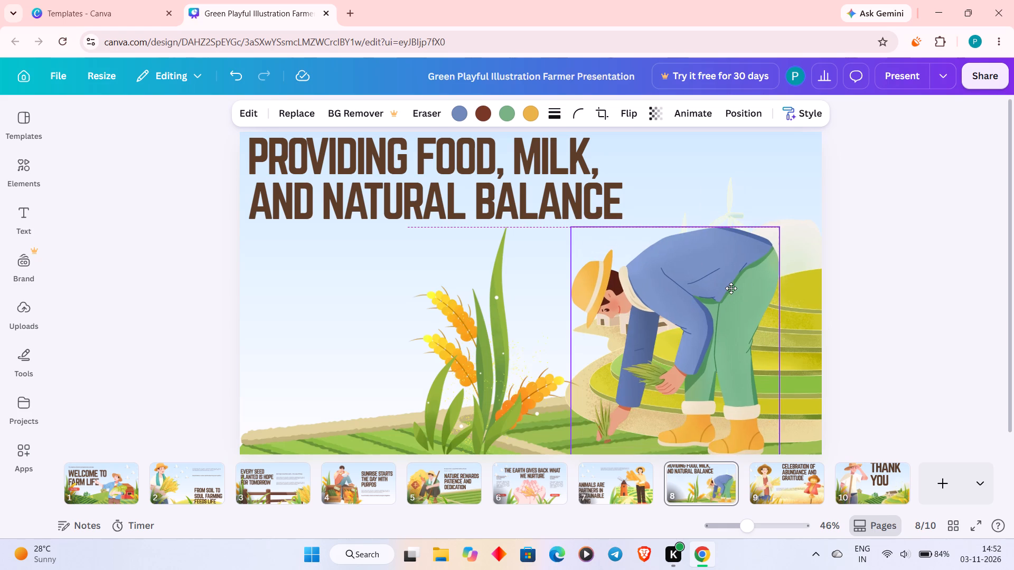
drag(731, 288, 735, 288)
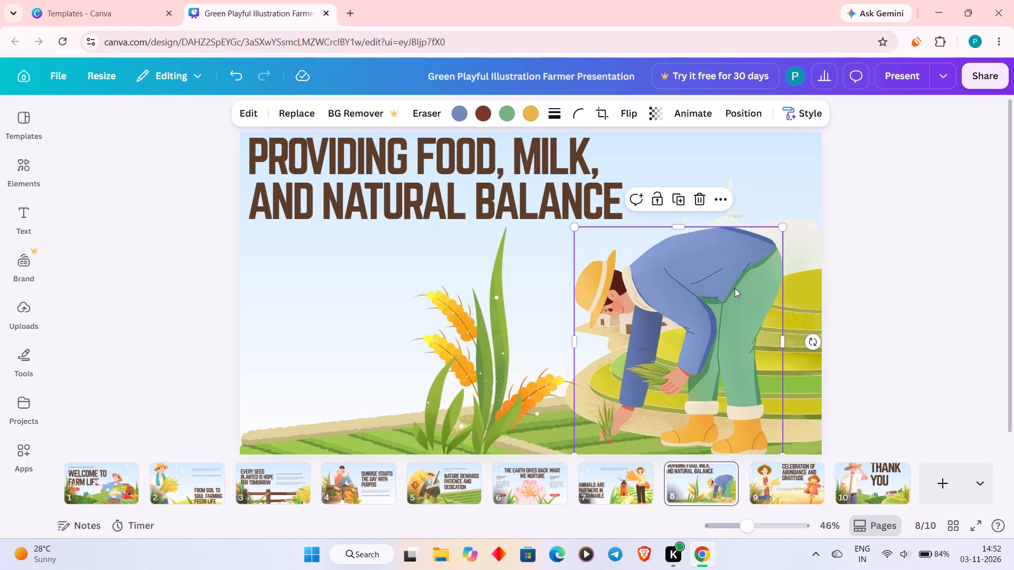
drag(683, 271, 662, 268)
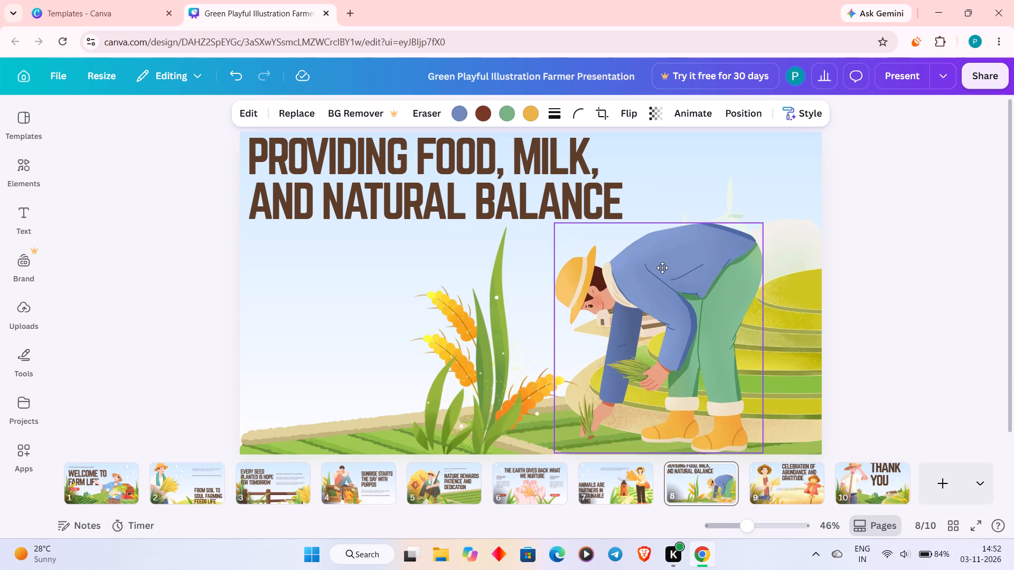
drag(662, 268, 676, 269)
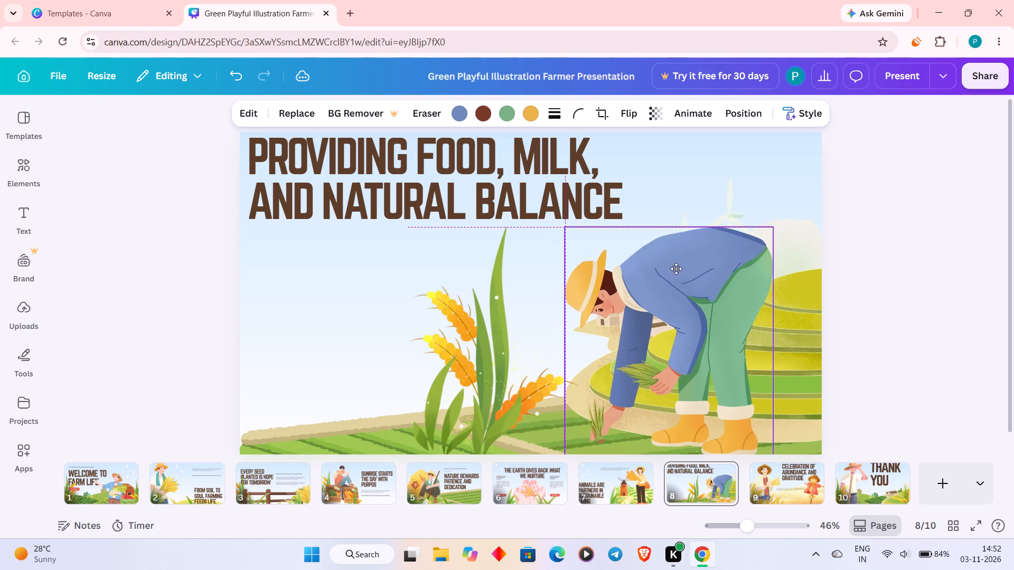
drag(676, 269, 688, 260)
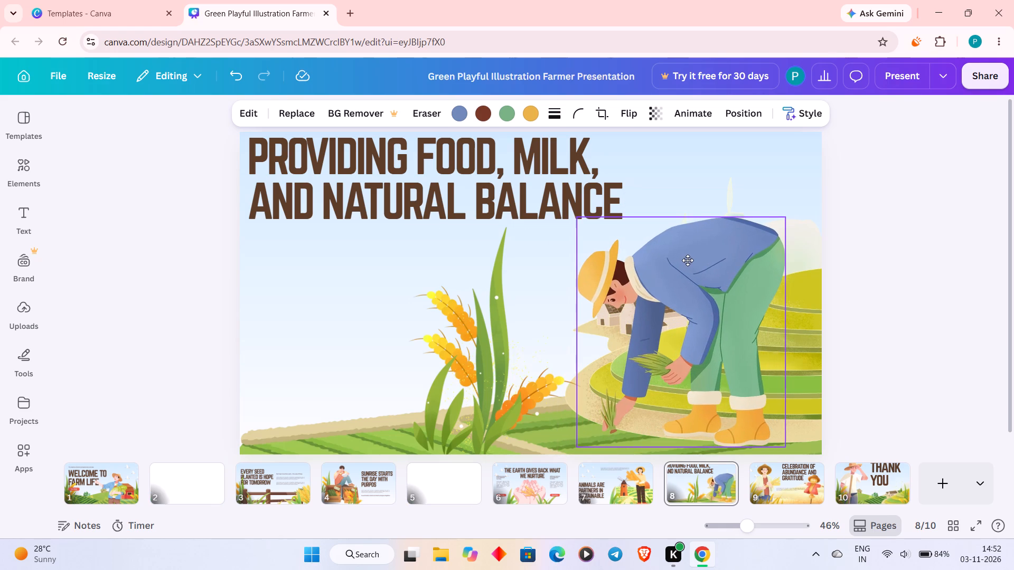
drag(688, 260, 720, 266)
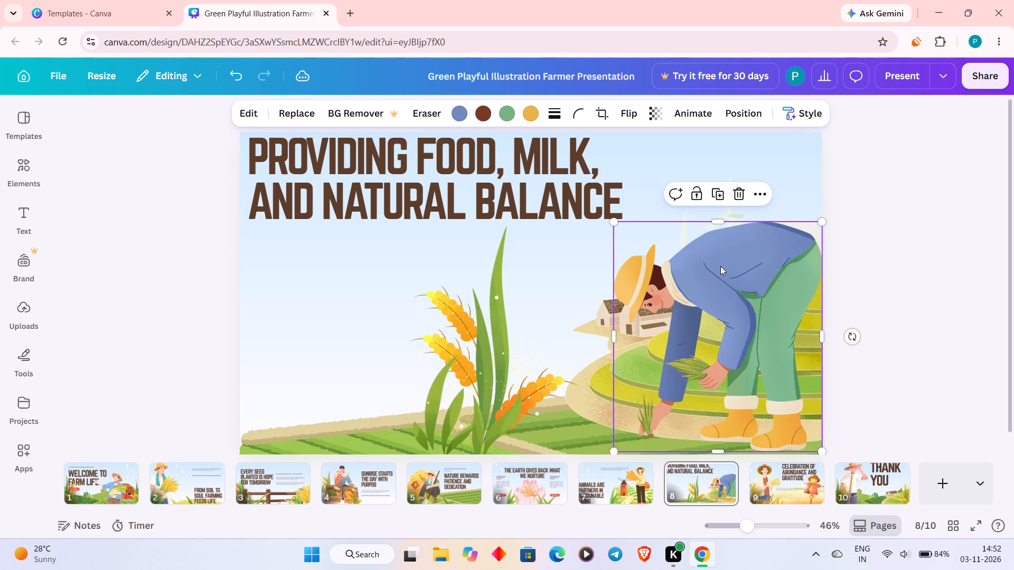
Move the wheat plant right and slightly up so that it stands directly in front of the farmer's face and hands.
drag(482, 324, 564, 302)
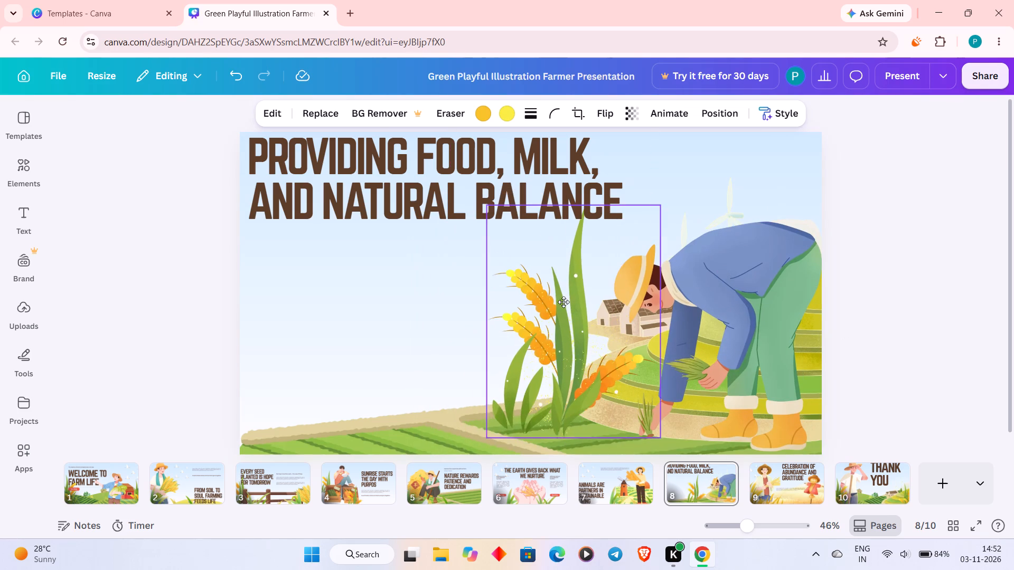
drag(564, 302, 570, 305)
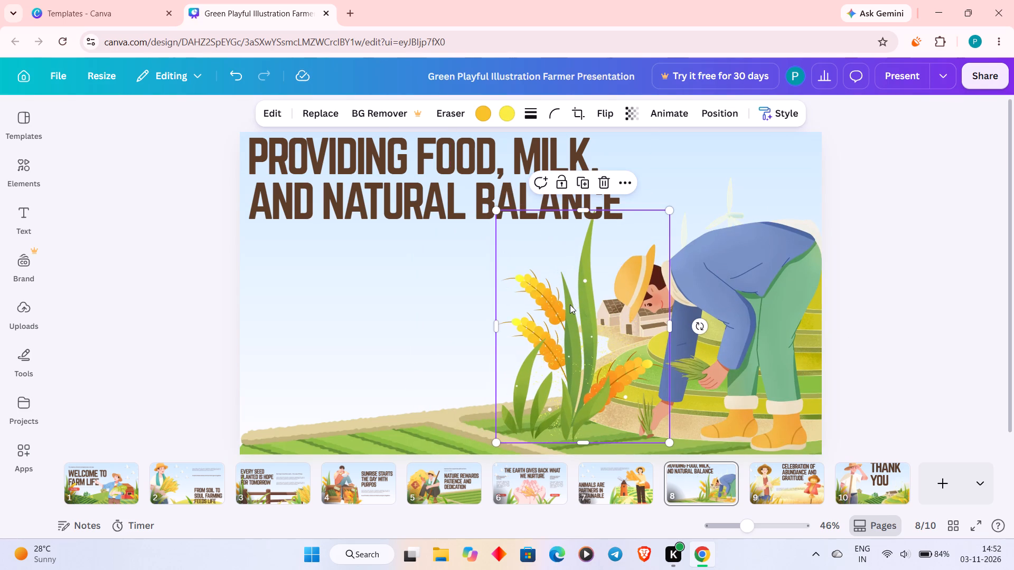
Go to page 7 and delete its lorem ipsum paragraph.
click(622, 480)
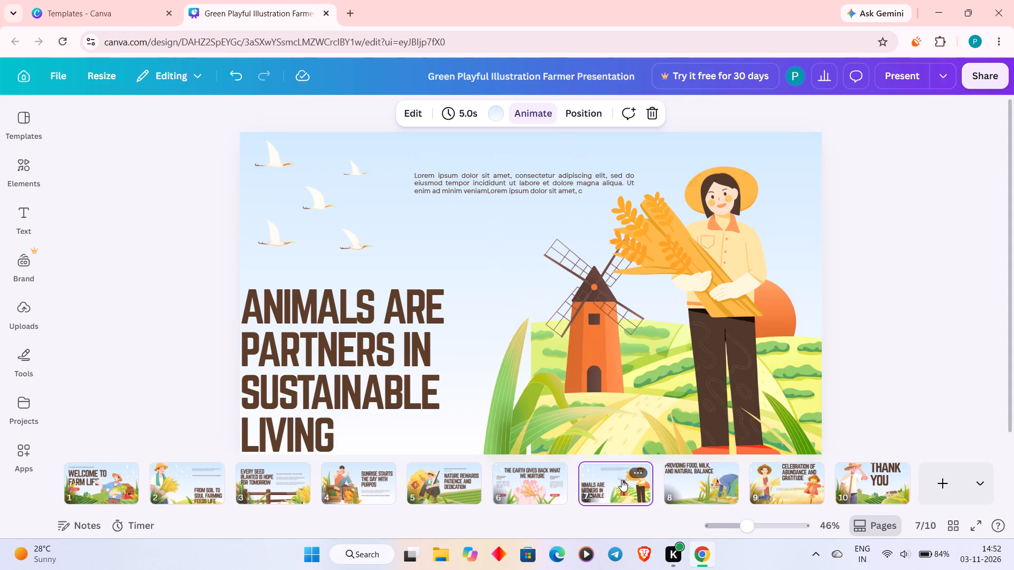
click(489, 184)
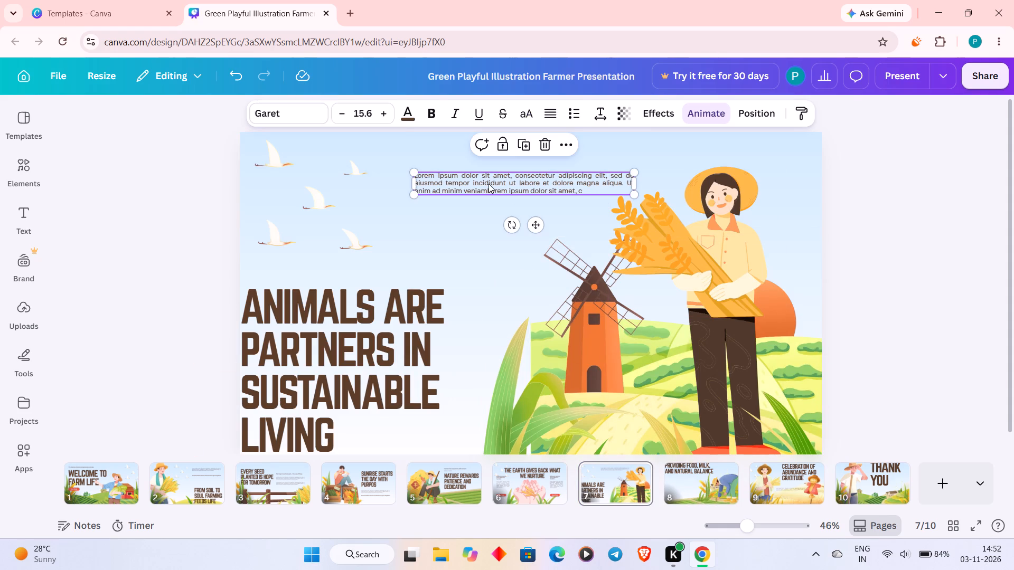
click(536, 138)
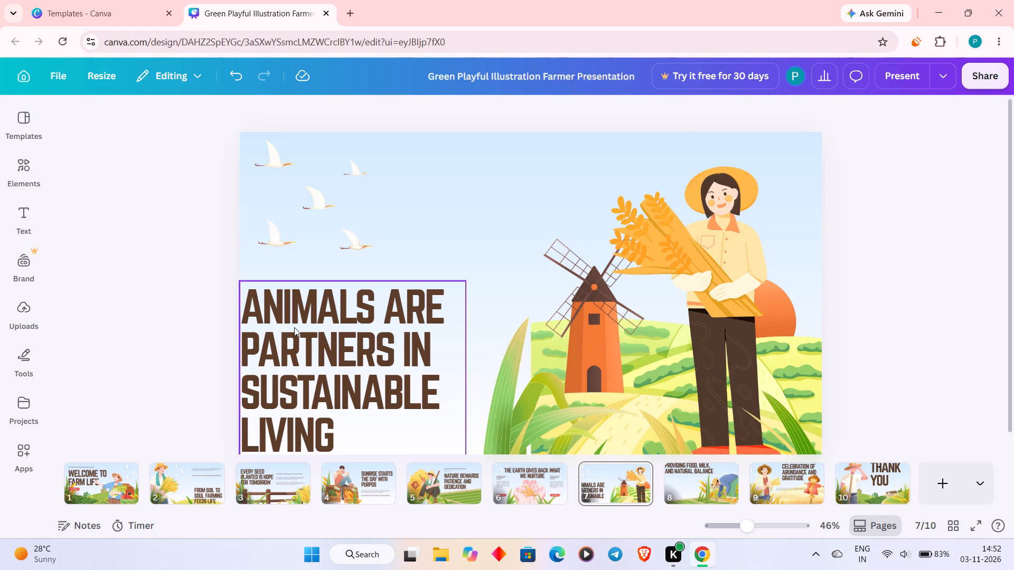
Move the woman holding wheat to page 7's left edge and the "Animals are partners in sustainable living" heading to its upper-right corner.
drag(294, 327, 476, 184)
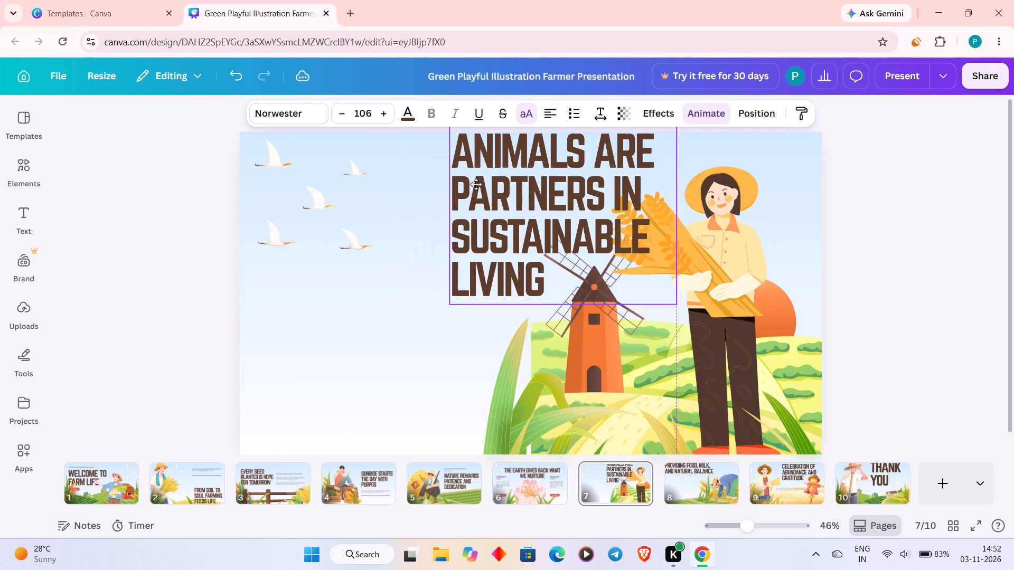
drag(476, 184, 465, 172)
drag(706, 227, 333, 233)
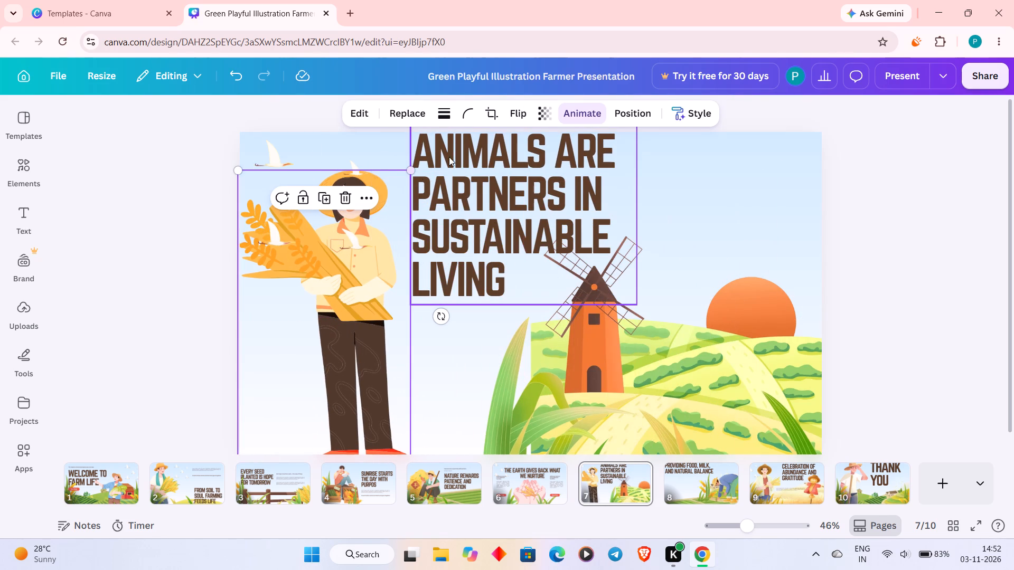
drag(489, 167, 672, 161)
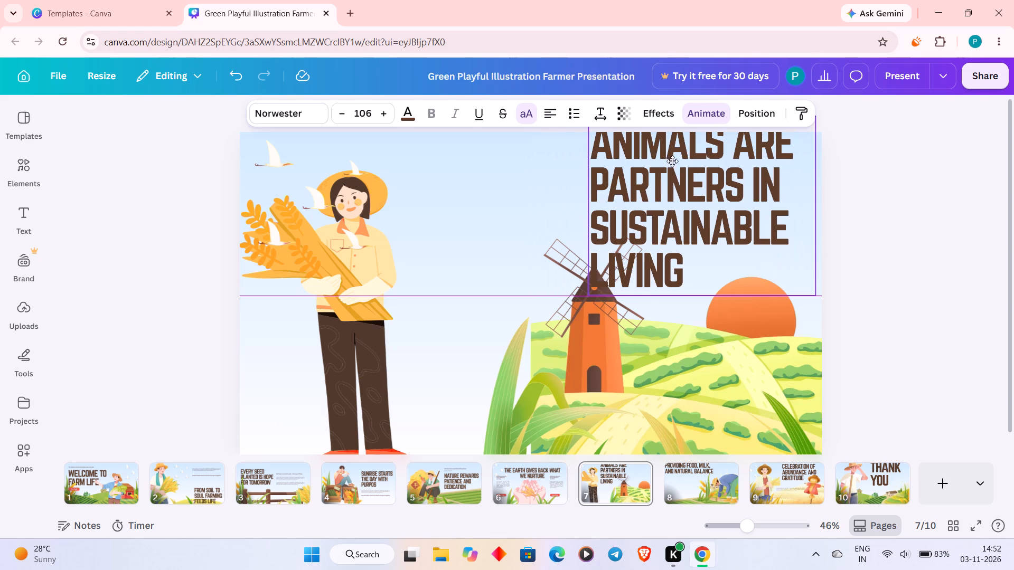
drag(672, 161, 674, 166)
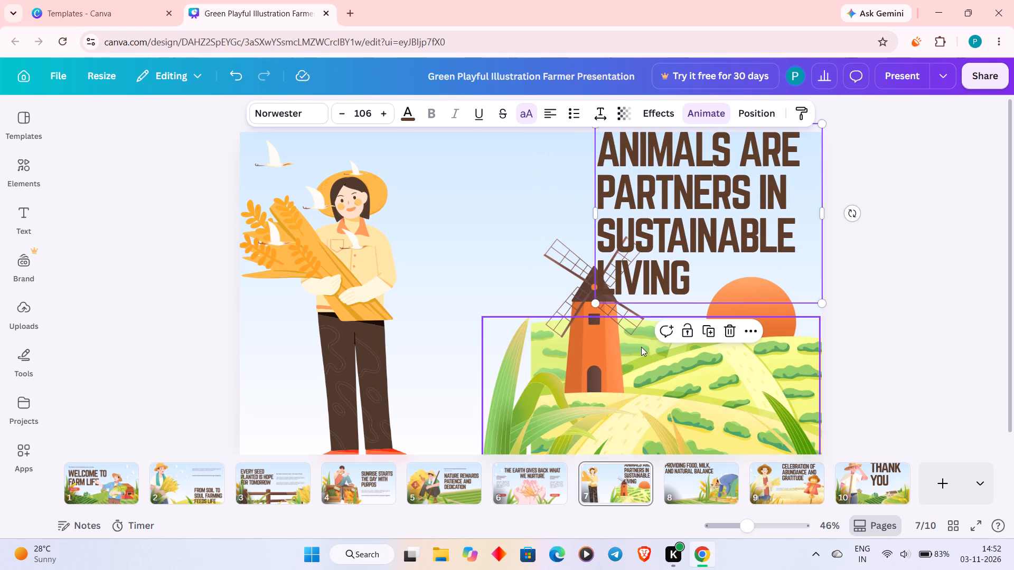
Move the tall grass left to the page's left edge so that it surrounds the woman's legs.
drag(641, 347, 400, 341)
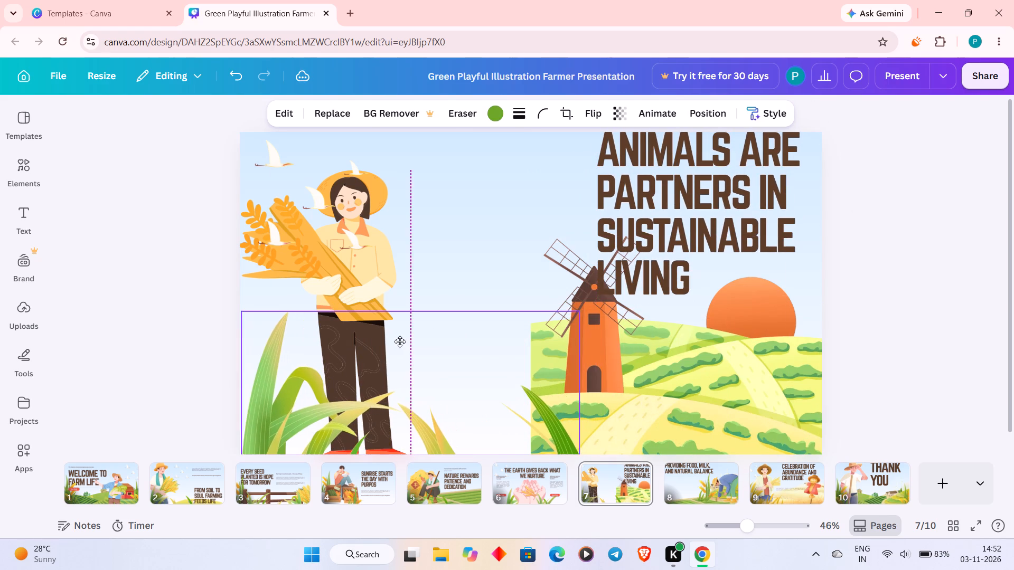
drag(400, 341, 399, 341)
Move the windmill and field illustration behind the woman, slightly higher than before, filling the page's left half up to its left edge.
drag(697, 386, 504, 391)
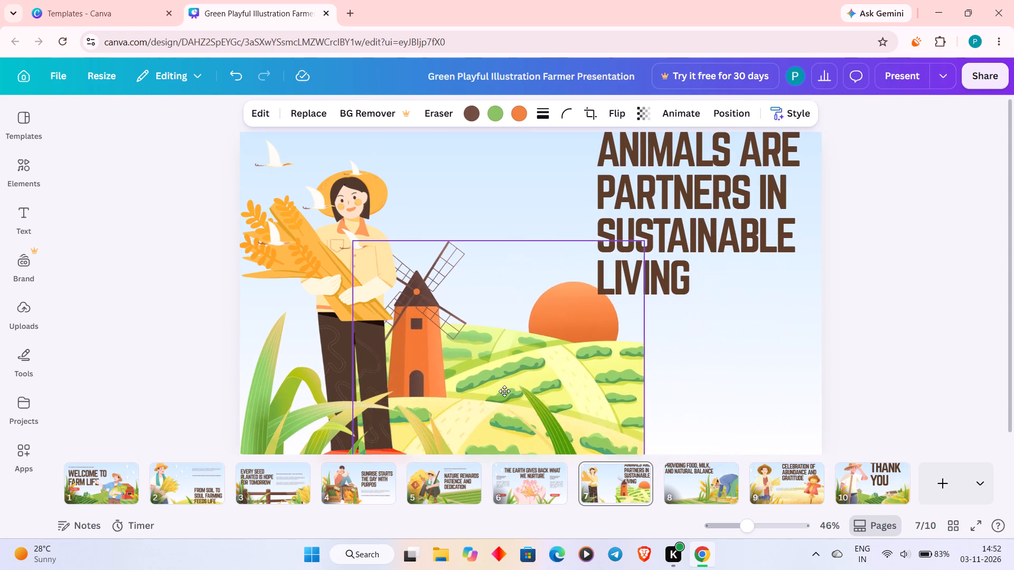
drag(504, 391, 407, 388)
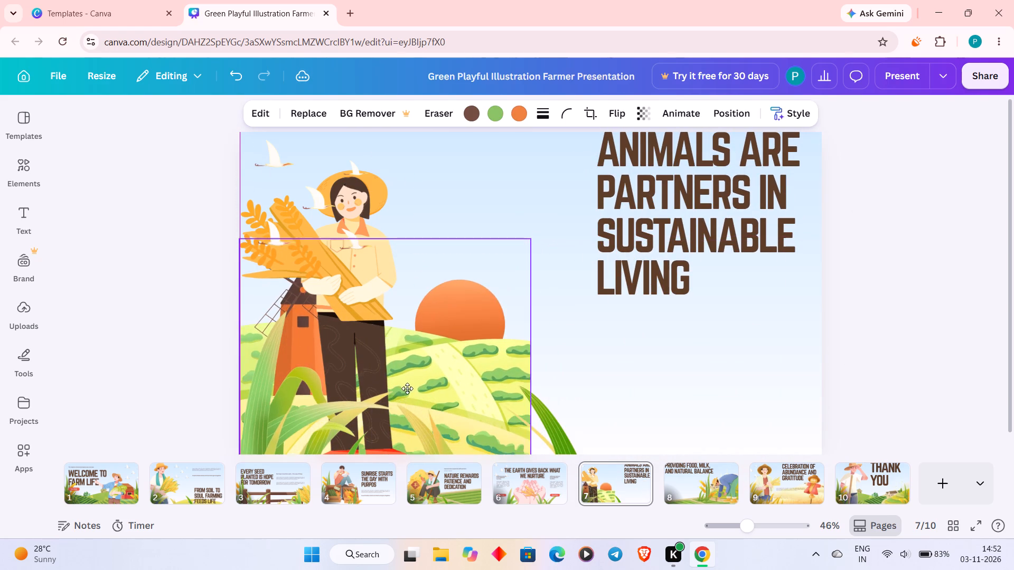
drag(407, 388, 404, 344)
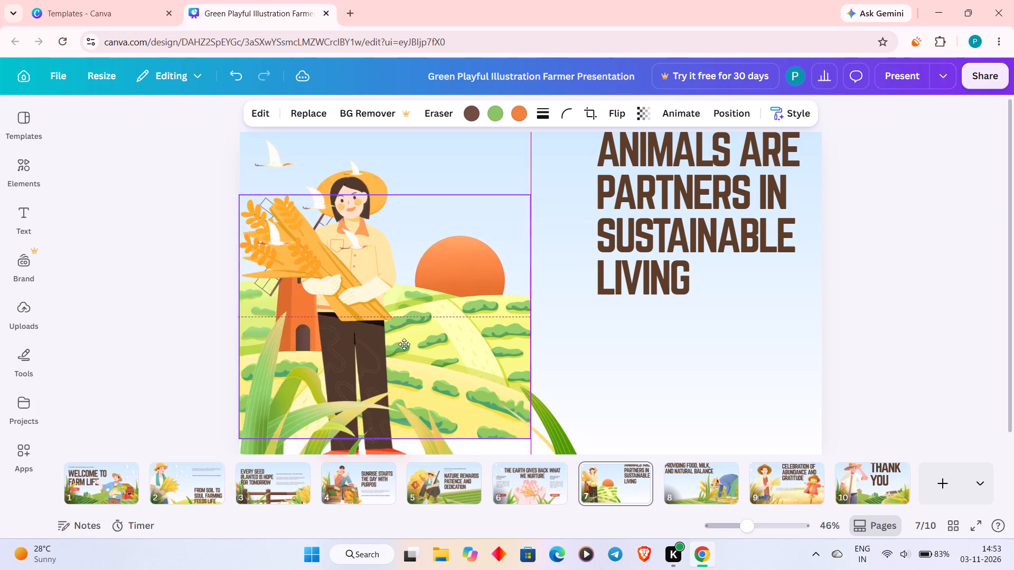
drag(404, 344, 405, 358)
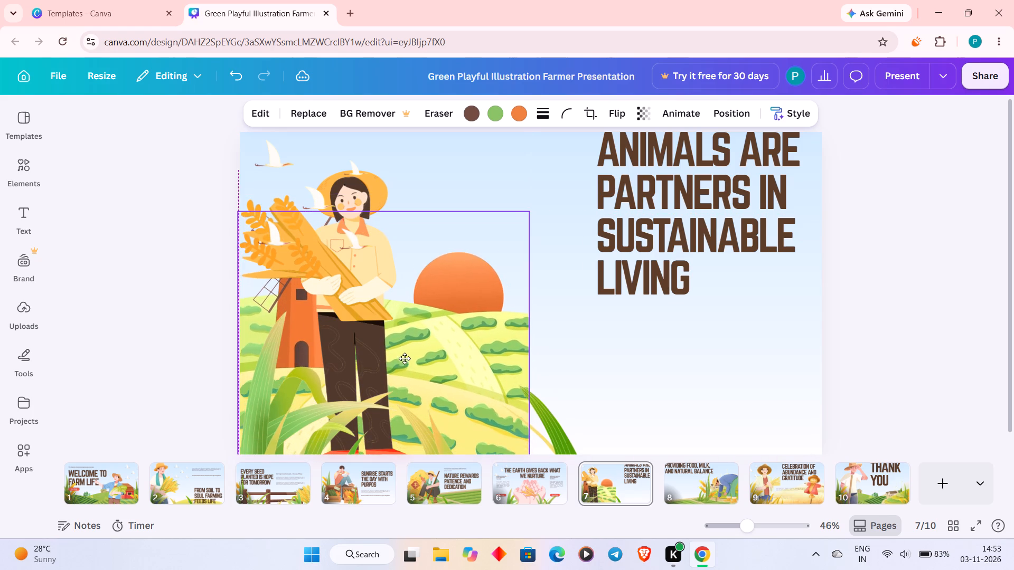
drag(405, 358, 409, 365)
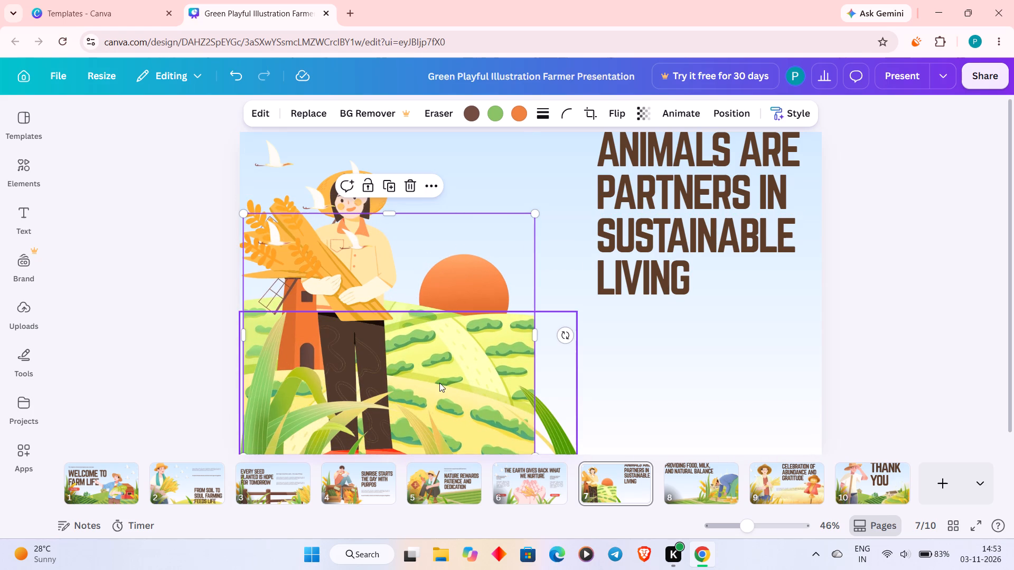
click(439, 383)
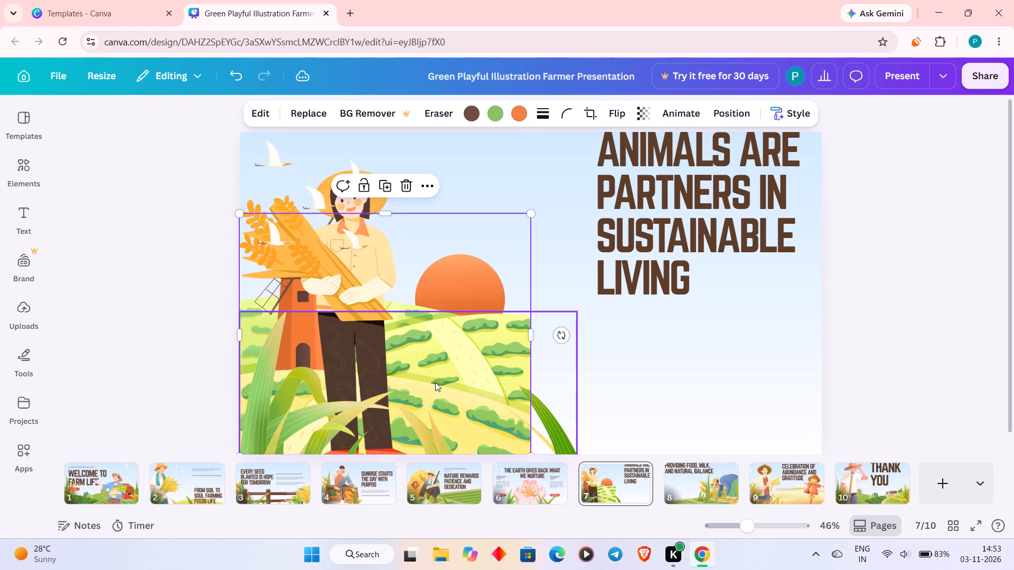
Shift the tall grass further left until its rightmost blades end at the field illustration's right edge.
drag(556, 410, 530, 409)
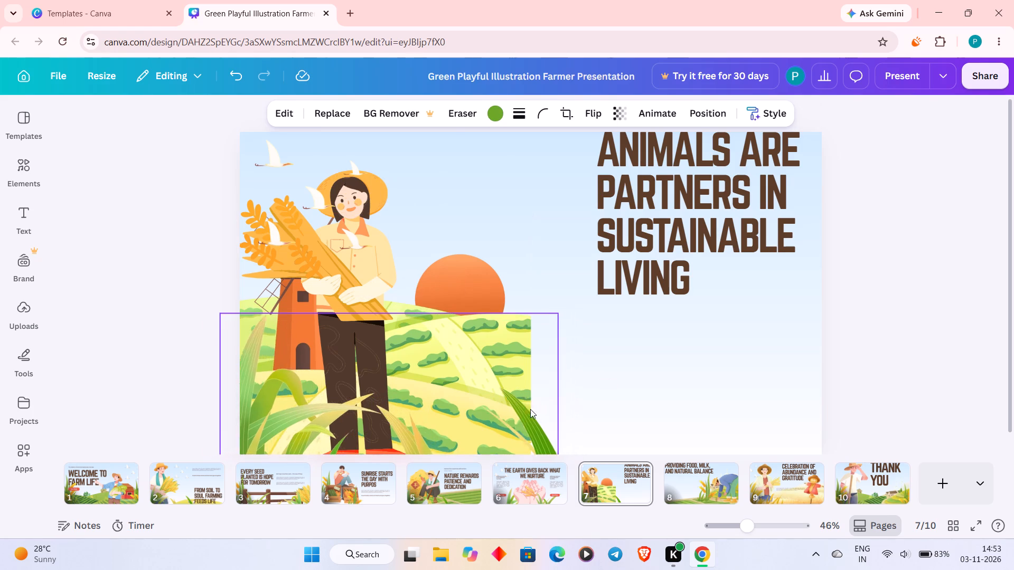
drag(530, 409, 517, 411)
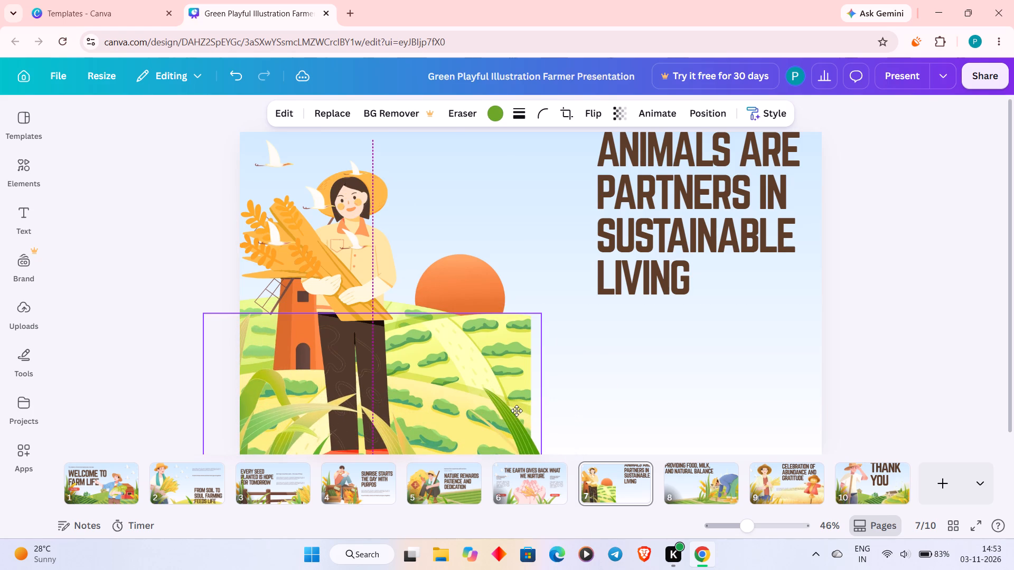
drag(517, 411, 508, 411)
click(660, 368)
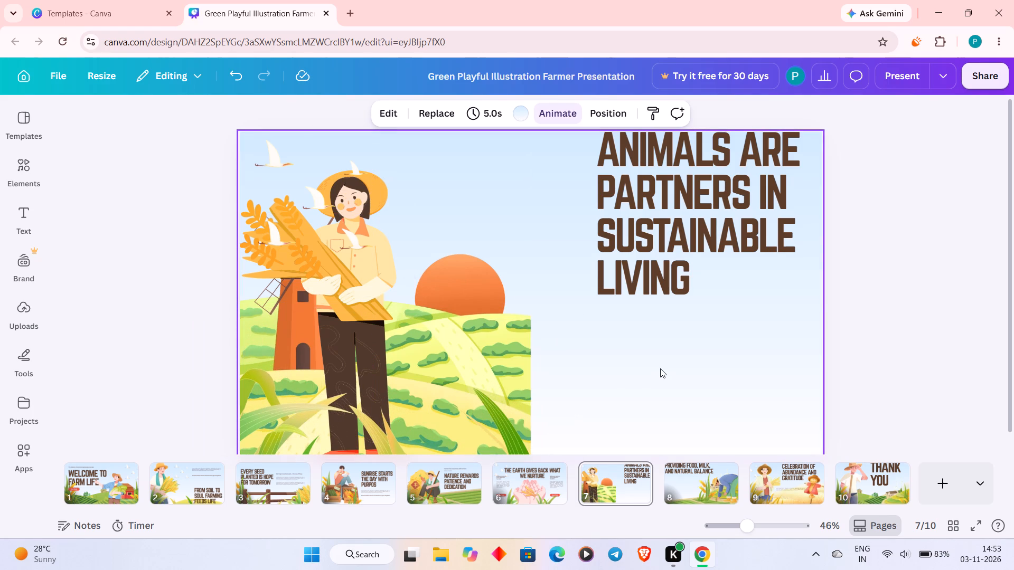
Move the flock of birds into the sky above the sun, between the woman and the heading.
drag(318, 185, 536, 185)
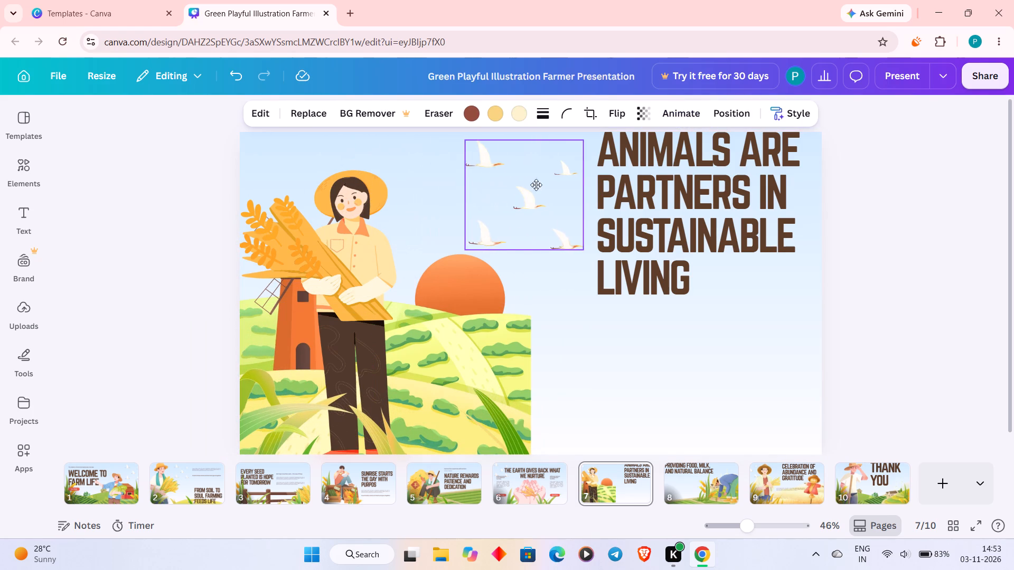
drag(536, 185, 480, 170)
click(593, 310)
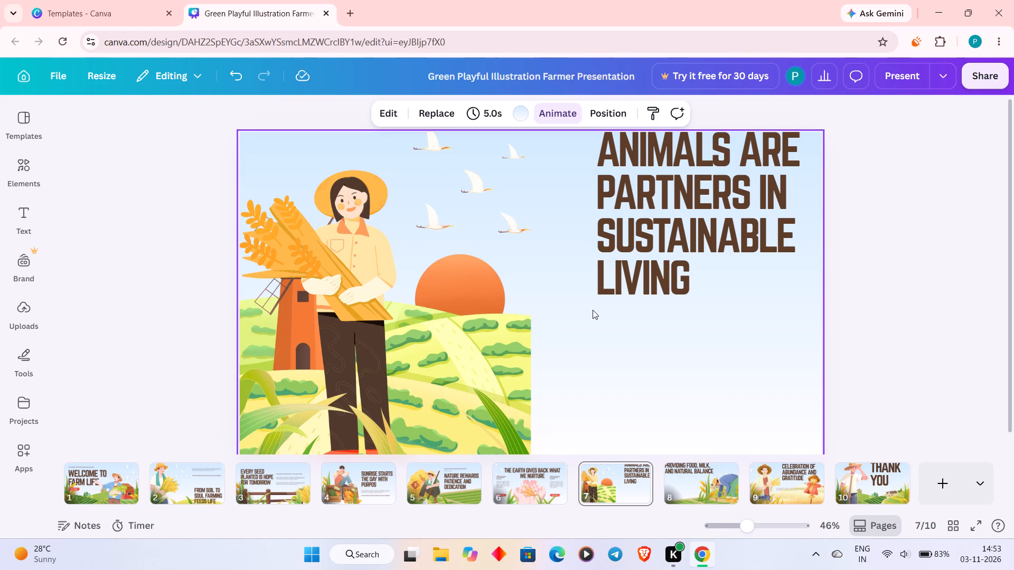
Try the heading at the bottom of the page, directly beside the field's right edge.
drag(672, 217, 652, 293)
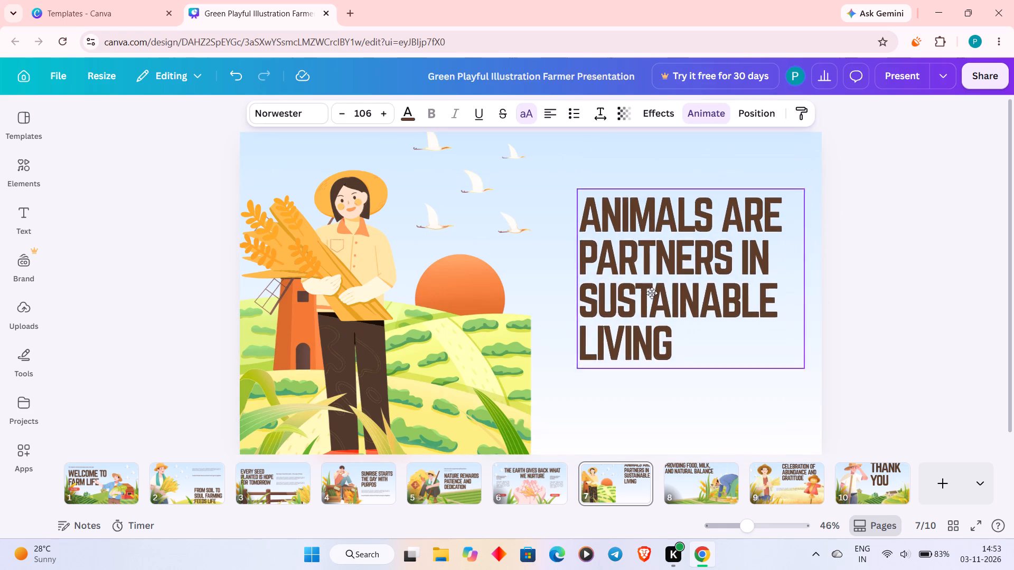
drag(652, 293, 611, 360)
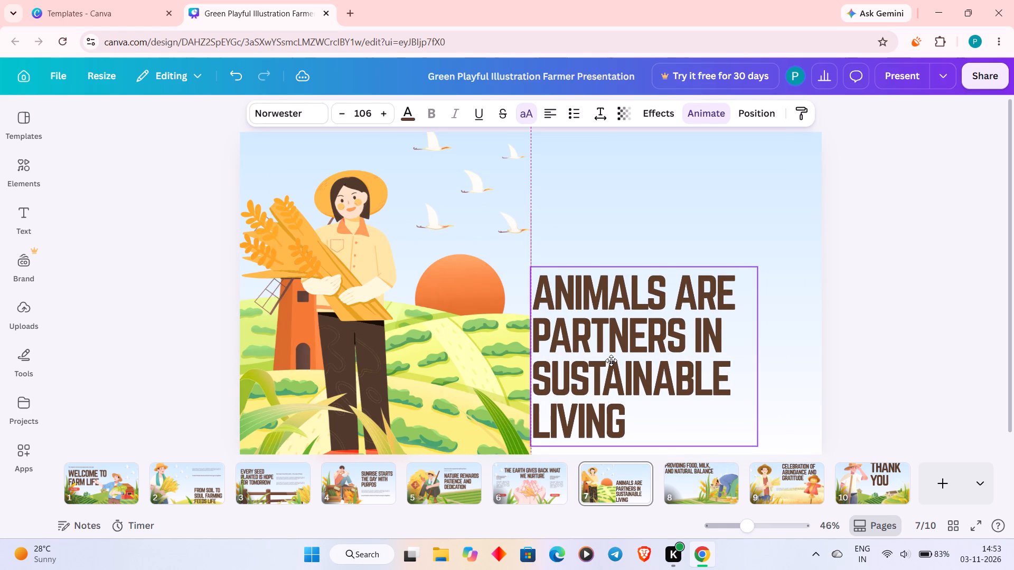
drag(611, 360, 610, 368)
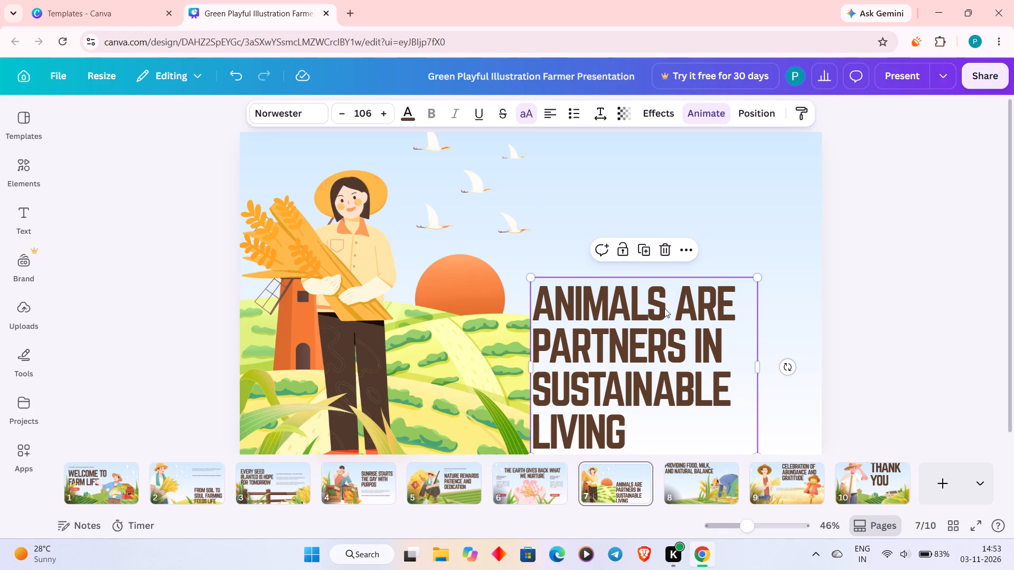
Place the heading in the page's upper-right corner with its frame meeting the top and right edges.
drag(664, 308, 718, 159)
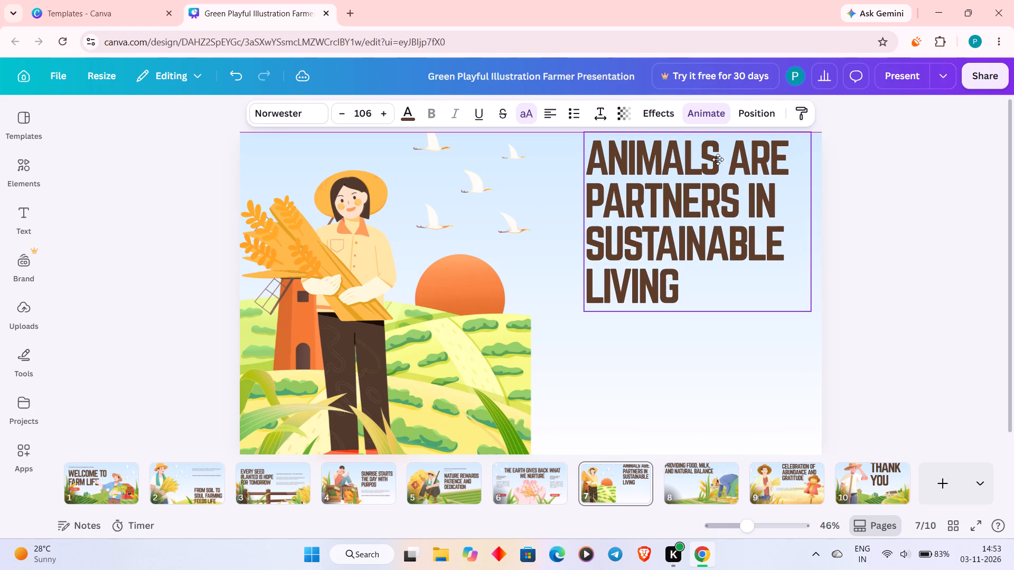
drag(718, 159, 727, 166)
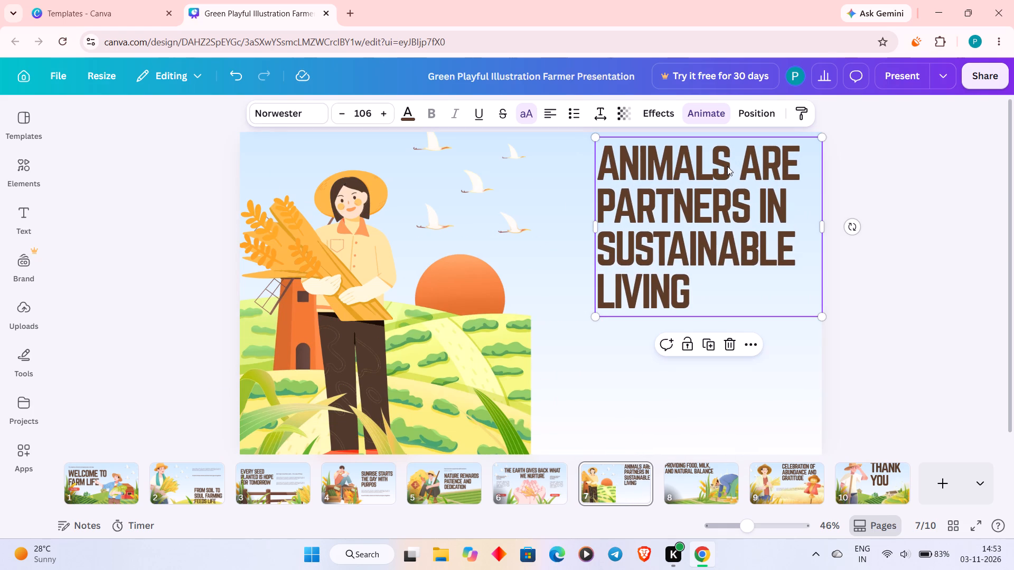
drag(727, 166, 727, 159)
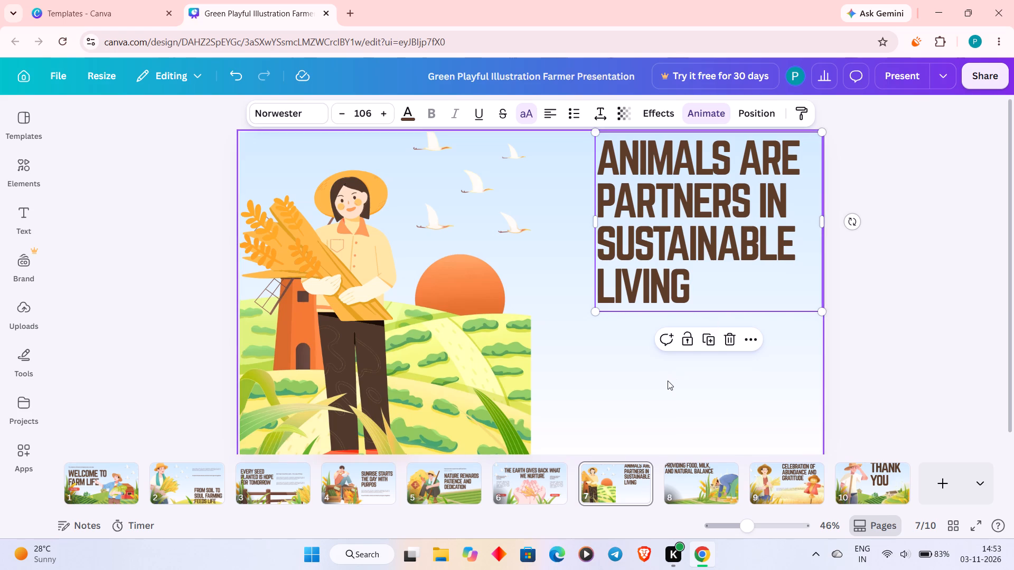
click(668, 381)
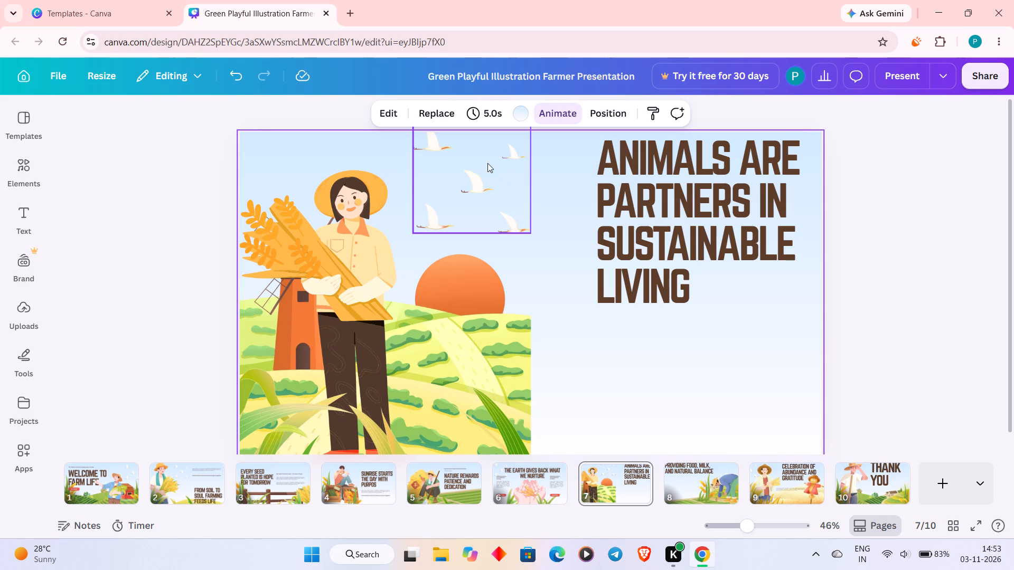
click(671, 339)
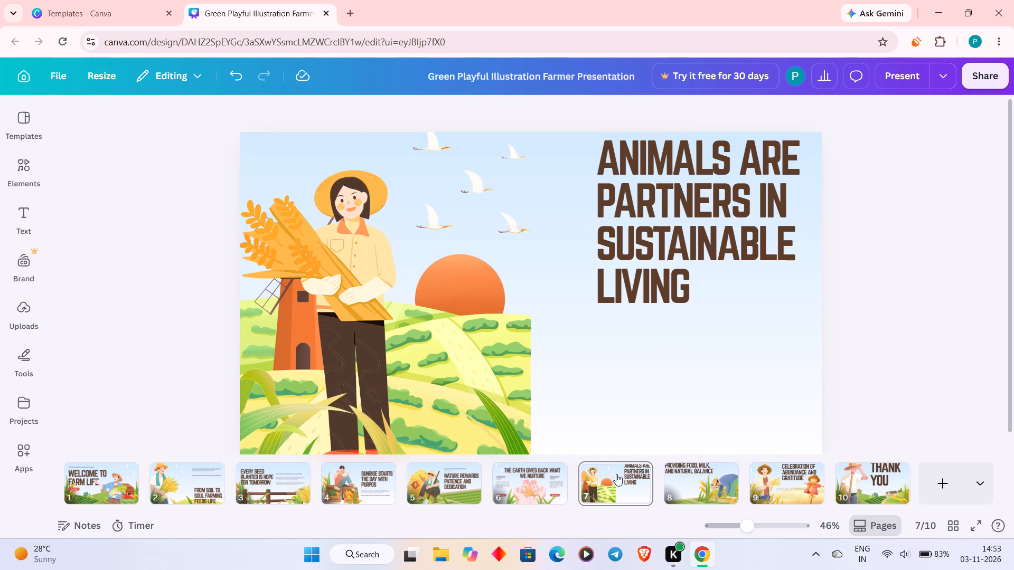
Go to page 5 and move the "Nature rewards patience and dedication" heading to the page's lower-left corner.
click(524, 472)
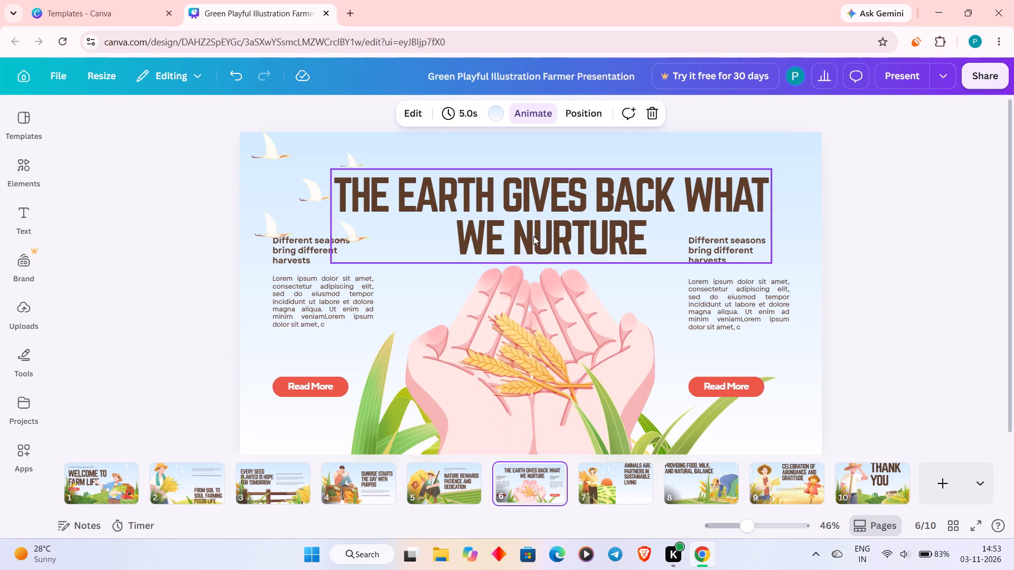
click(462, 479)
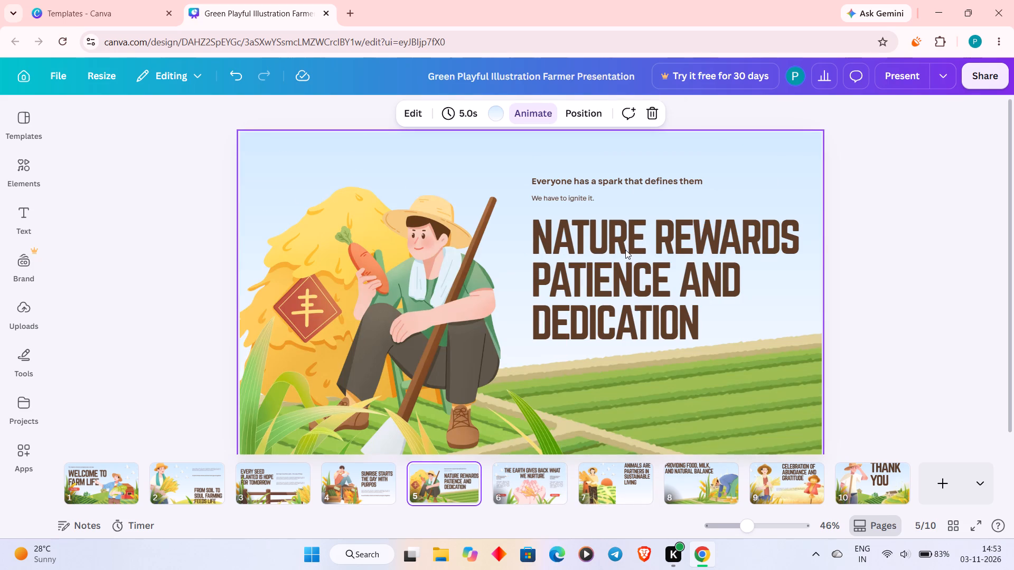
drag(625, 250, 615, 344)
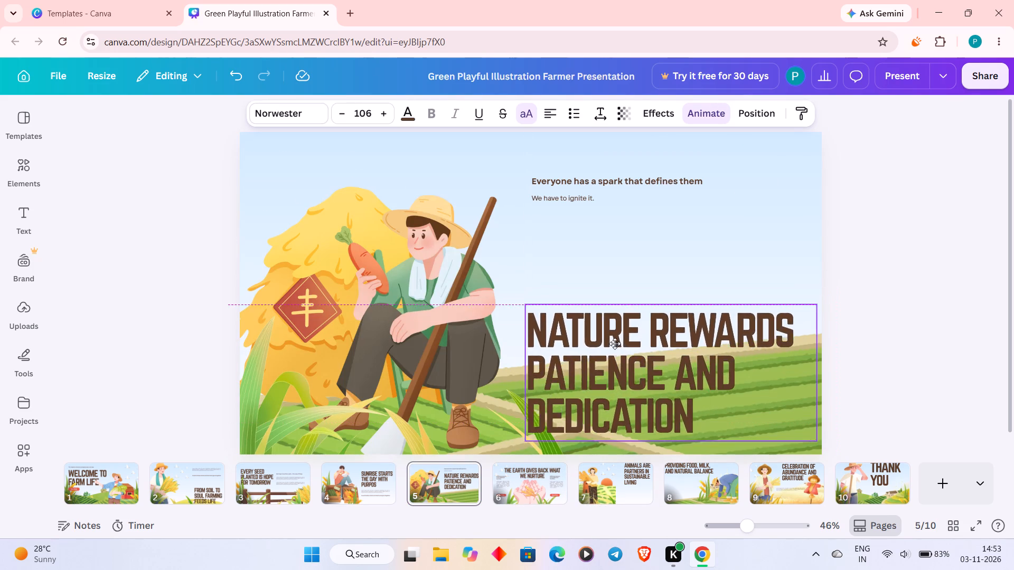
drag(615, 344, 333, 163)
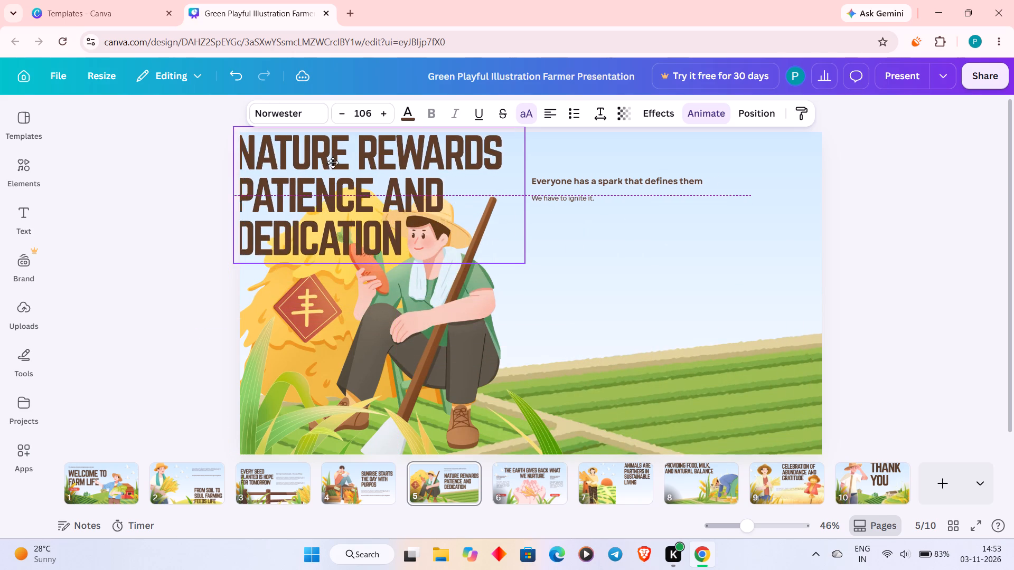
drag(333, 163, 340, 164)
drag(340, 164, 337, 286)
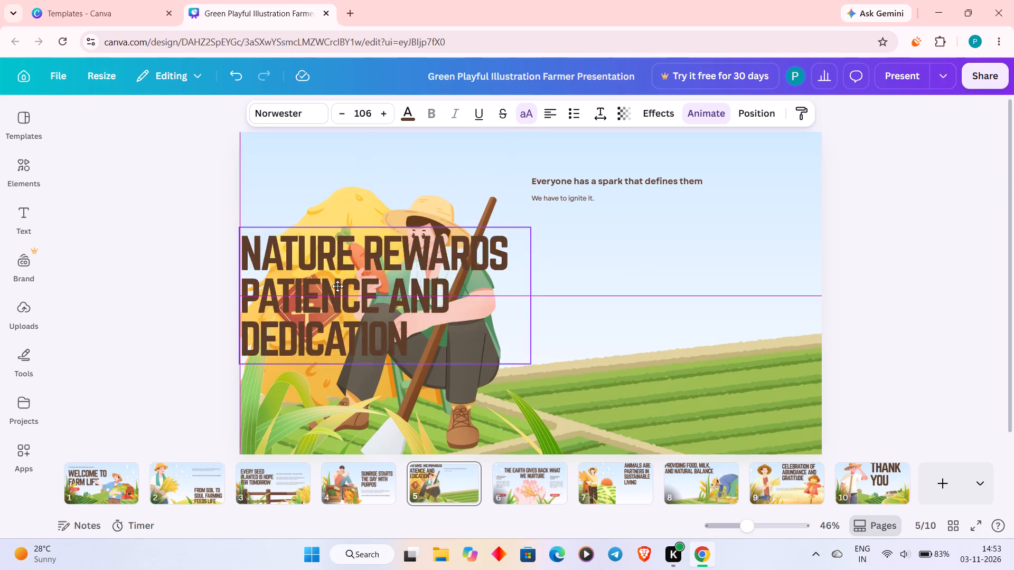
drag(337, 286, 337, 355)
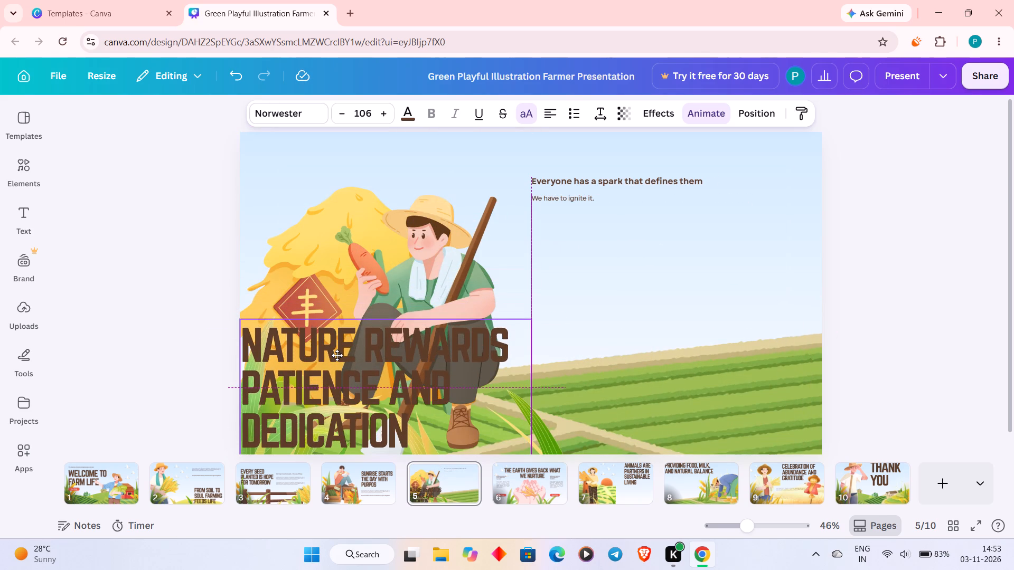
drag(337, 355, 337, 358)
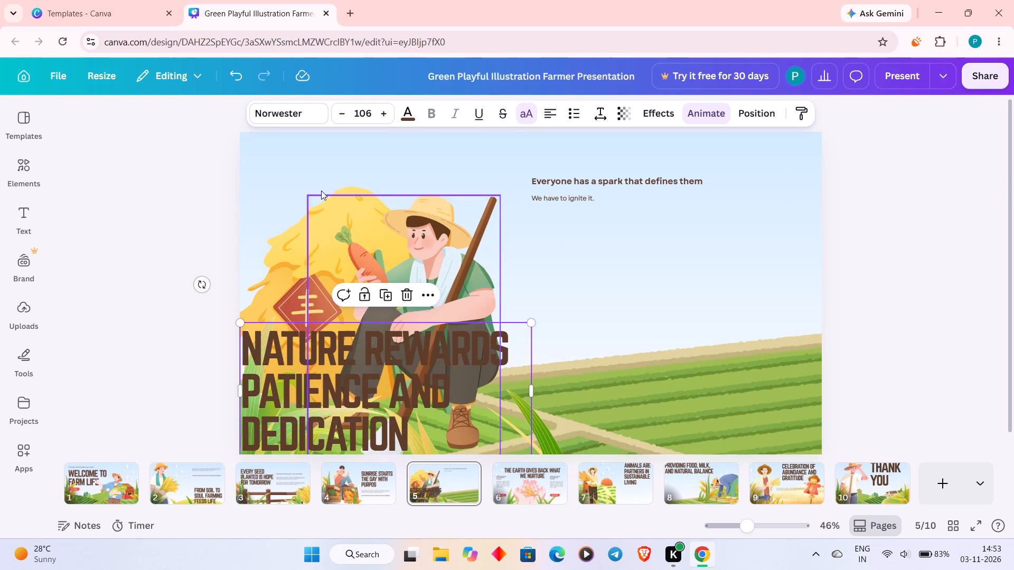
Move the seated farmer with the carrot right until he sits close to the page's right edge.
drag(331, 206, 611, 211)
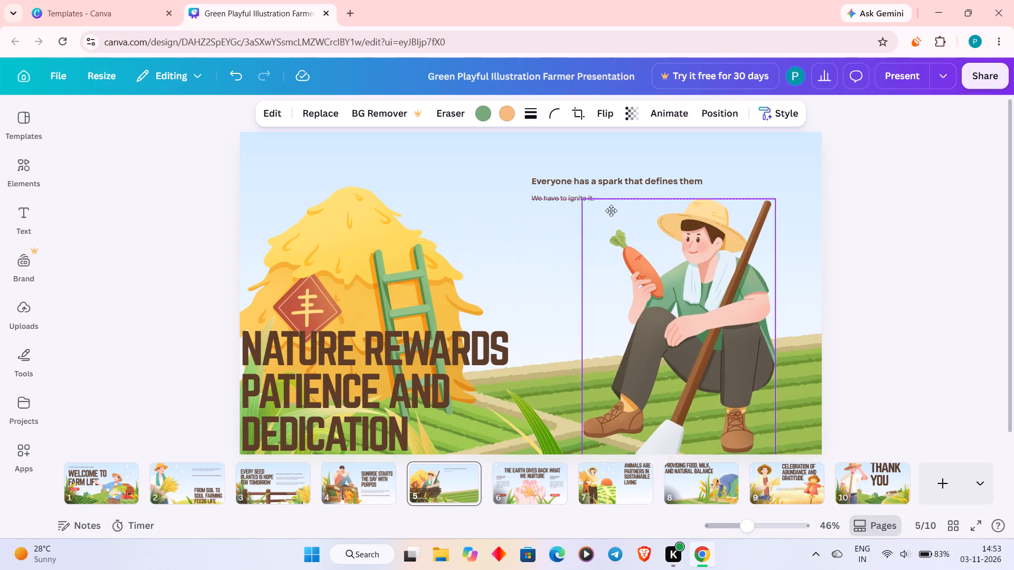
drag(611, 211, 646, 208)
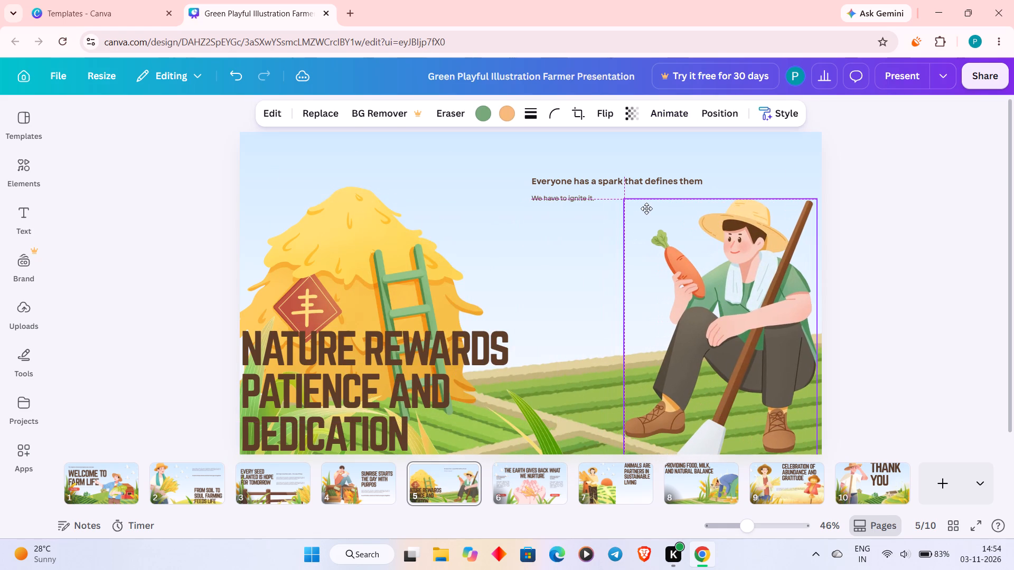
drag(646, 208, 646, 209)
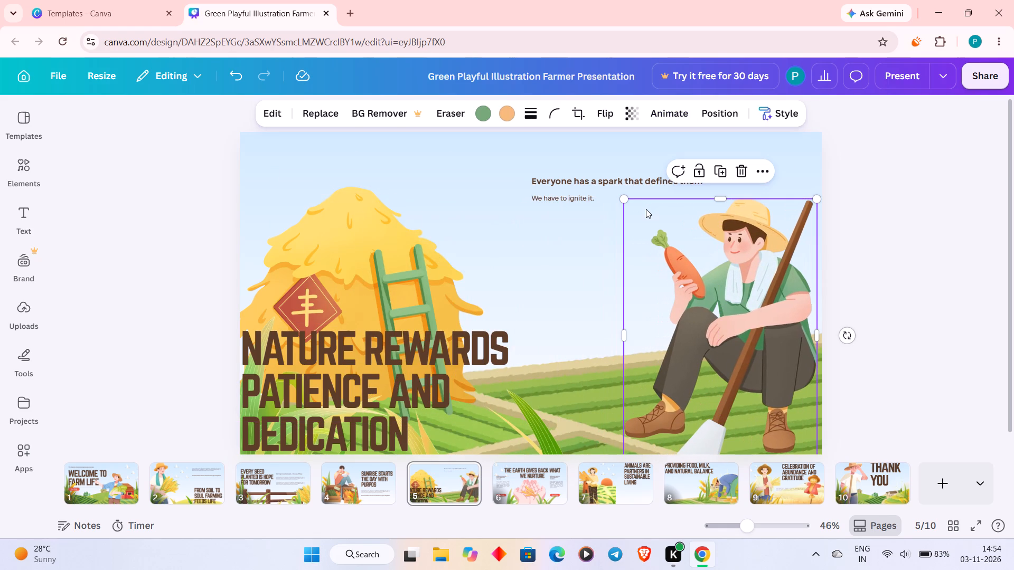
Move the haystack with the ladder behind the seated farmer, with its frame meeting the page's right and bottom edges.
drag(326, 231, 646, 250)
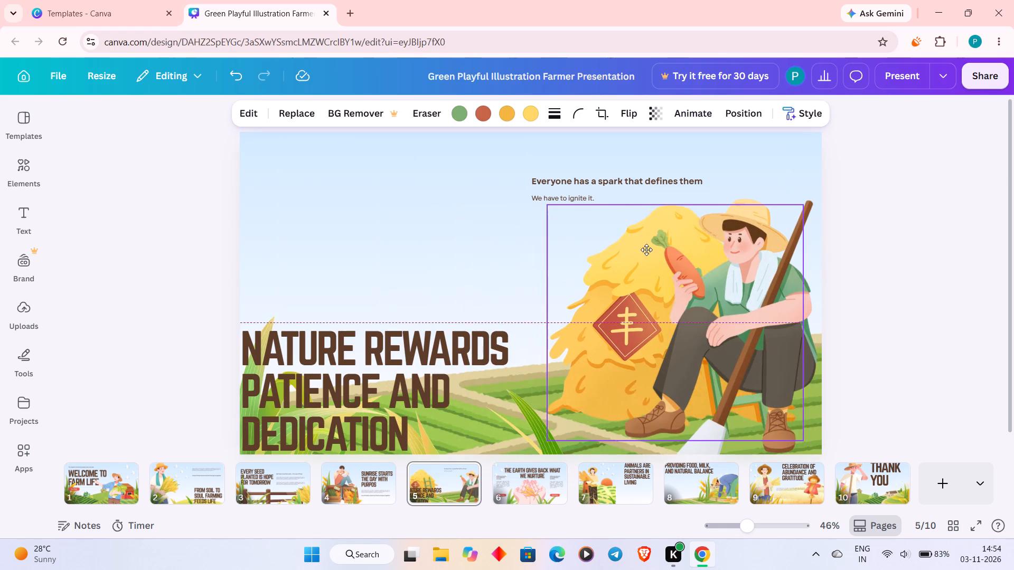
drag(646, 250, 663, 260)
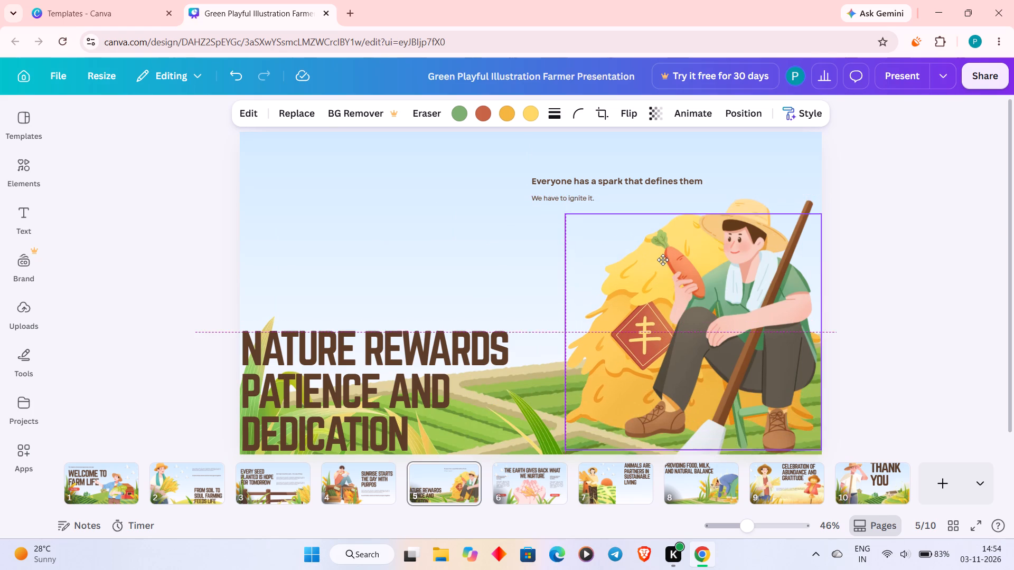
drag(663, 260, 664, 260)
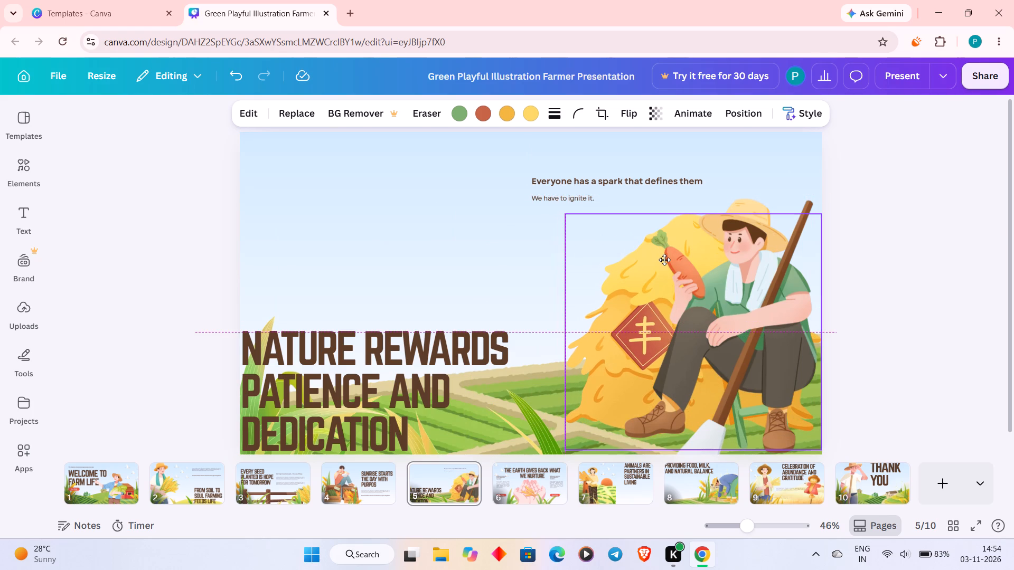
drag(664, 260, 662, 261)
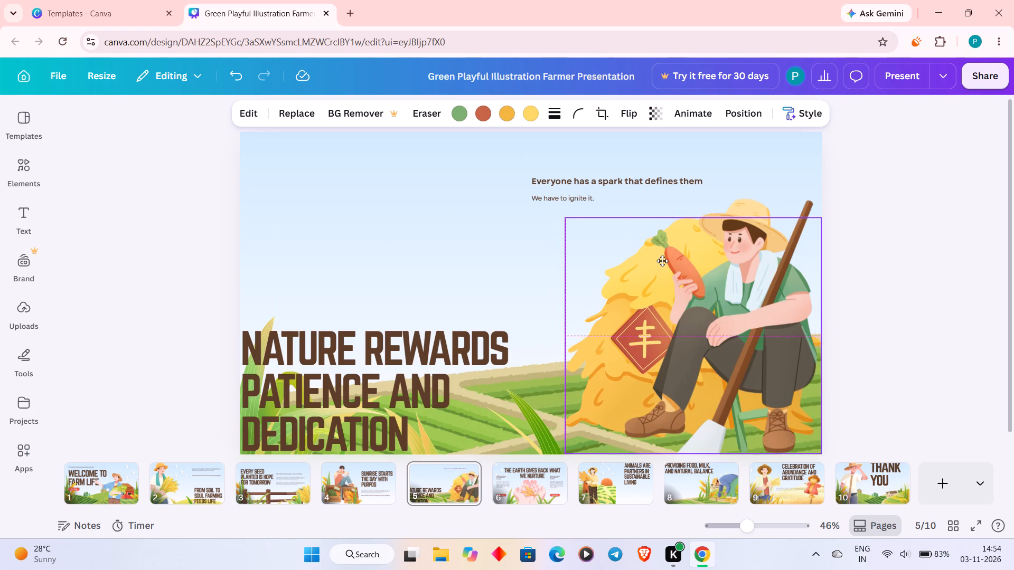
drag(662, 261, 664, 262)
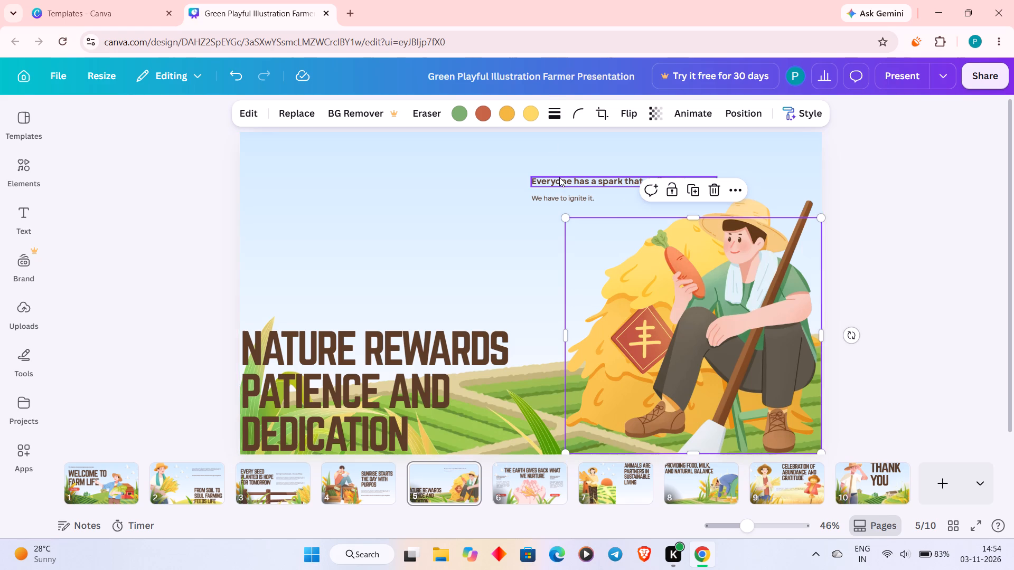
Move the "Everyone has a spark that defines them" line to the page's left edge, near the top.
drag(559, 177, 293, 161)
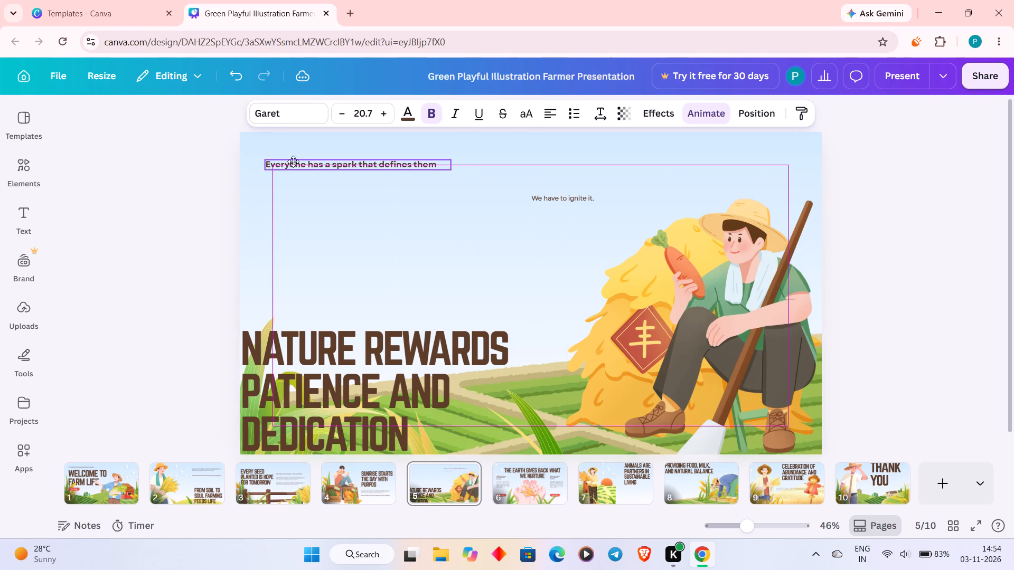
drag(293, 161, 270, 158)
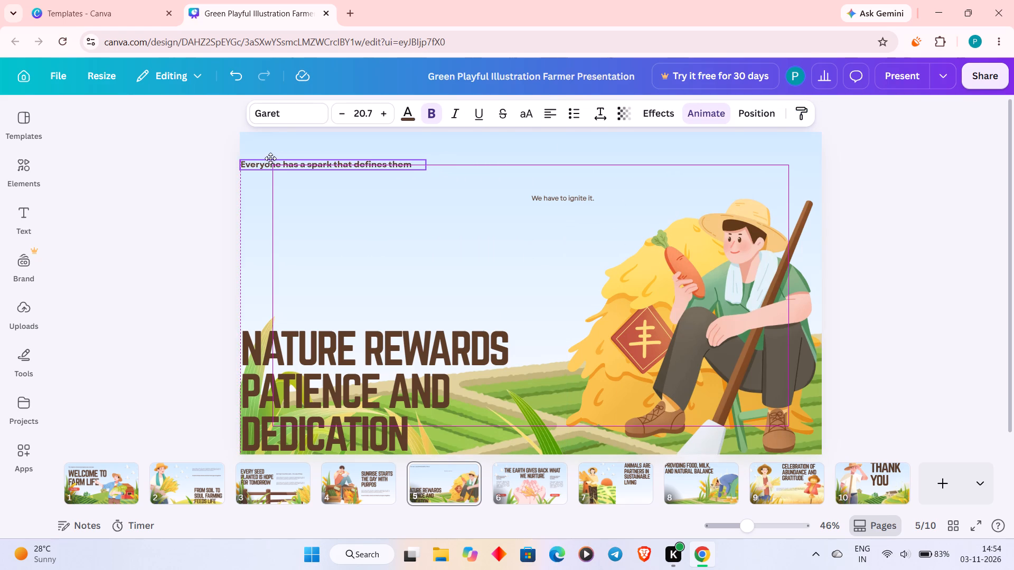
drag(270, 158, 271, 157)
Place the "We have to ignite it." line at the page's left edge, closely beneath the "Everyone has a spark" line.
drag(548, 194, 266, 179)
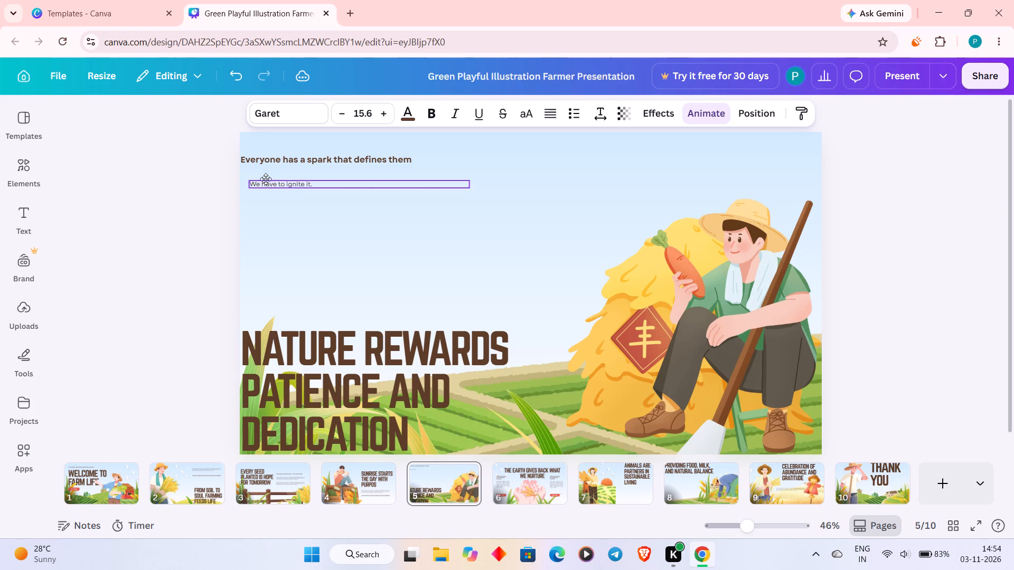
drag(266, 179, 259, 172)
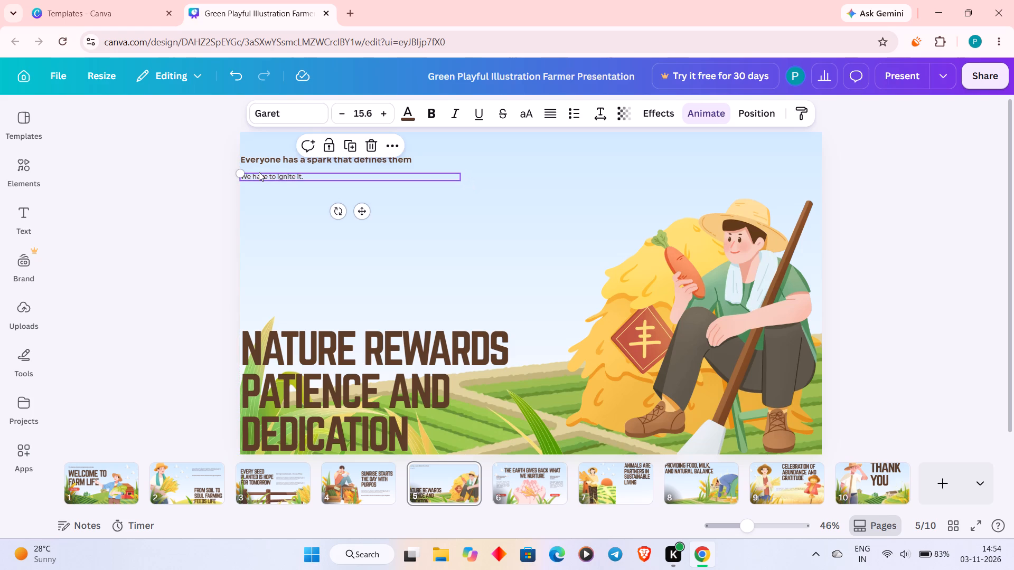
click(367, 264)
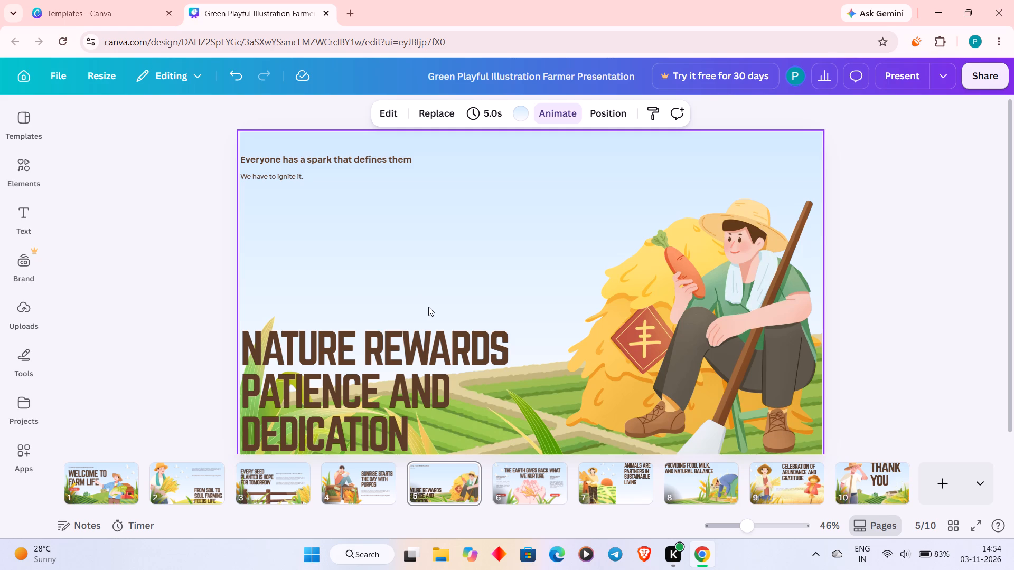
click(279, 178)
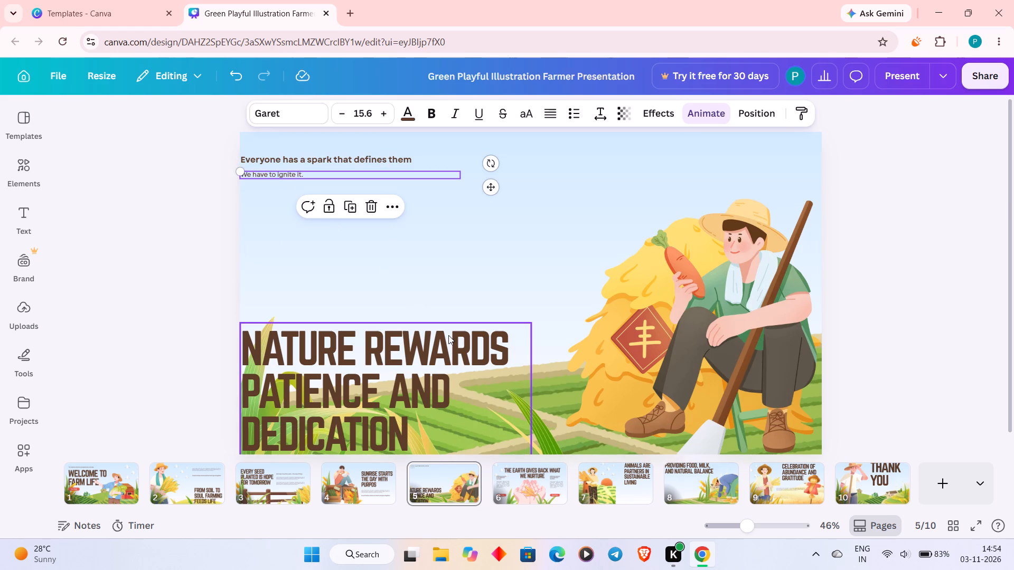
click(514, 251)
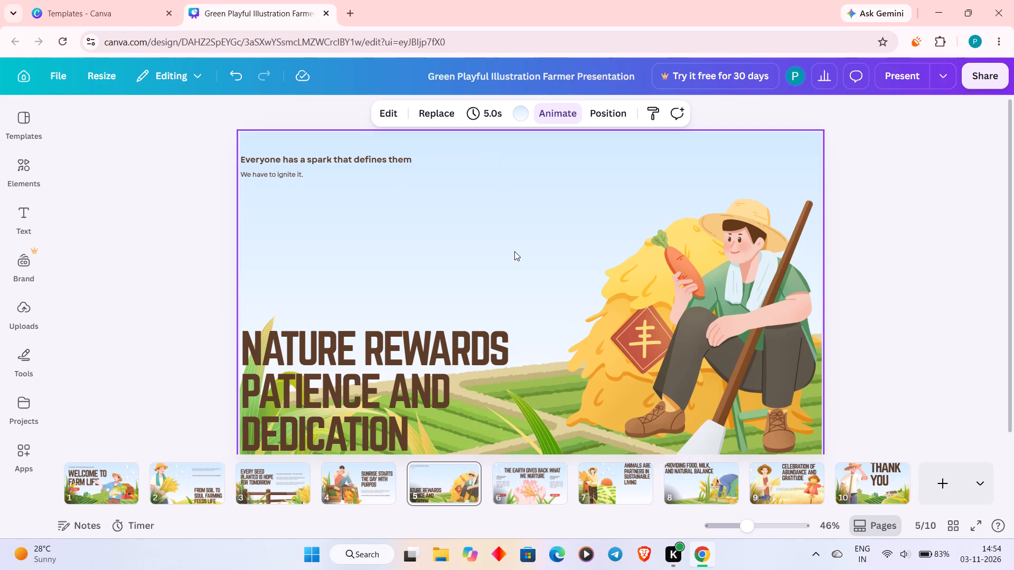
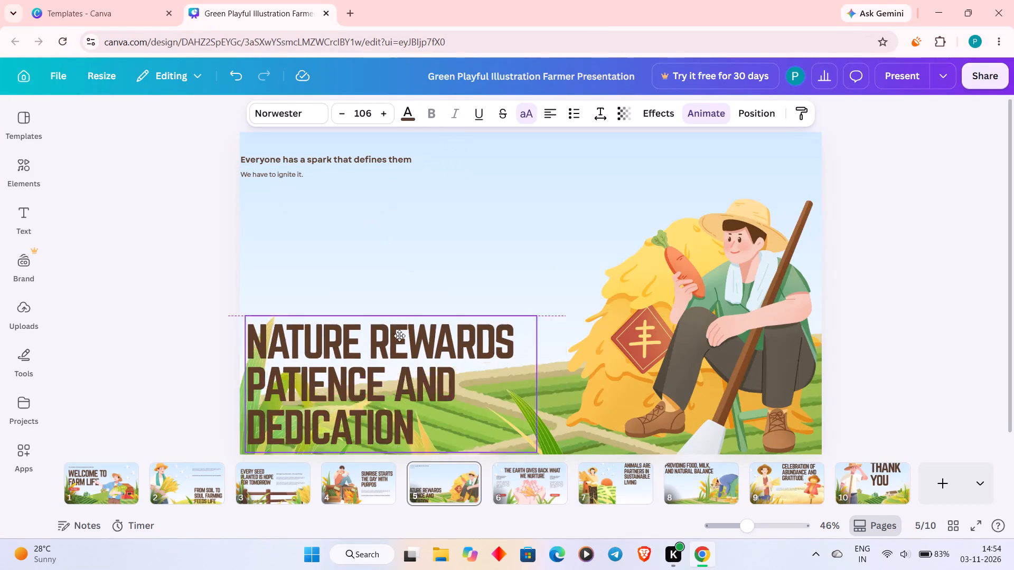
Move the "NATURE REWARDS PATIENCE AND DEDICATION" heading to the page's top, just right of the "Everyone has a spark" line.
drag(399, 336, 548, 192)
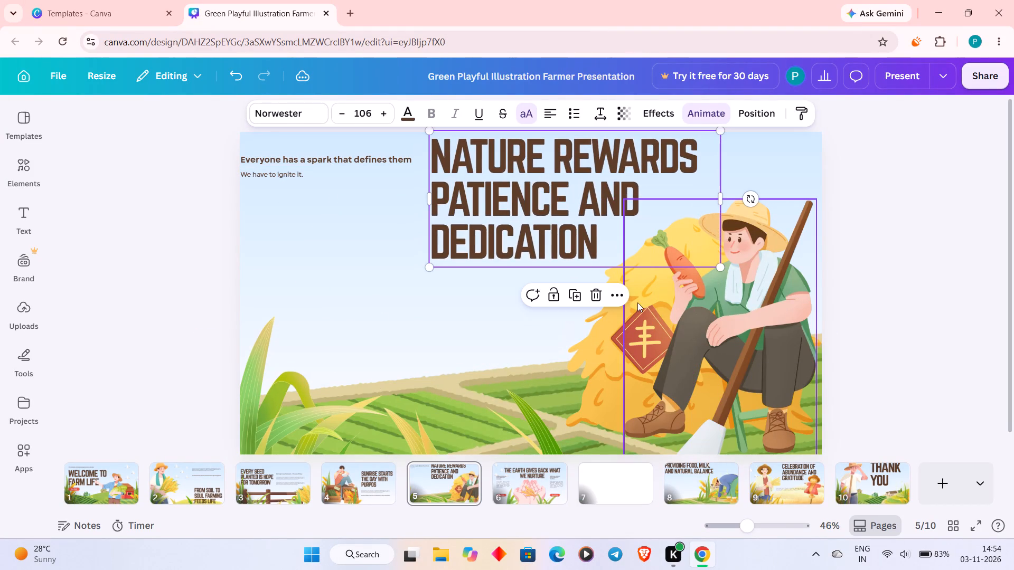
Move the seated farmer with the carrot to the left part of the page, beneath the two small text lines.
drag(715, 345, 351, 319)
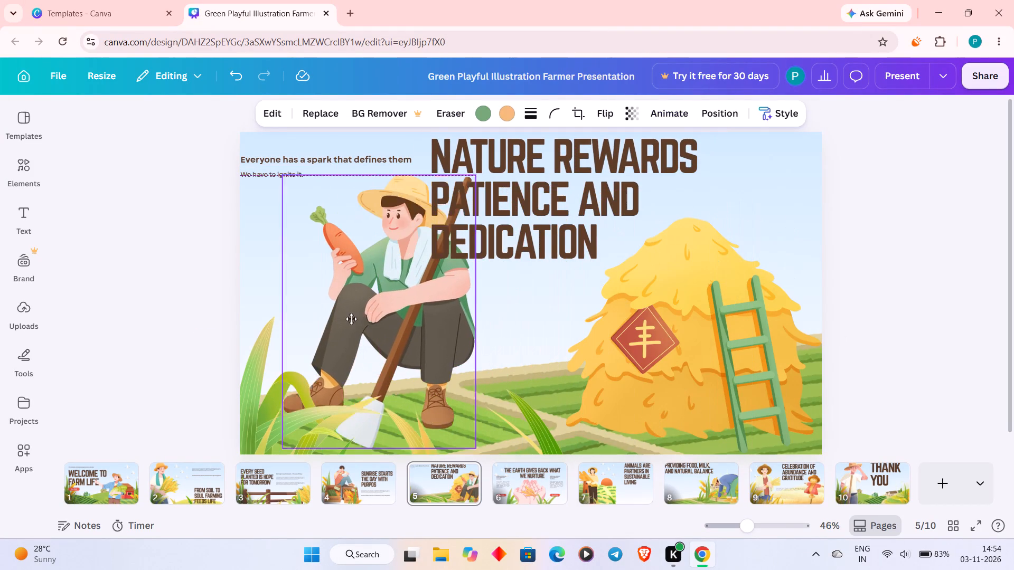
drag(351, 319, 341, 317)
Move the haystack with the ladder behind the seated farmer, with its frame slightly past the page's left edge.
click(651, 351)
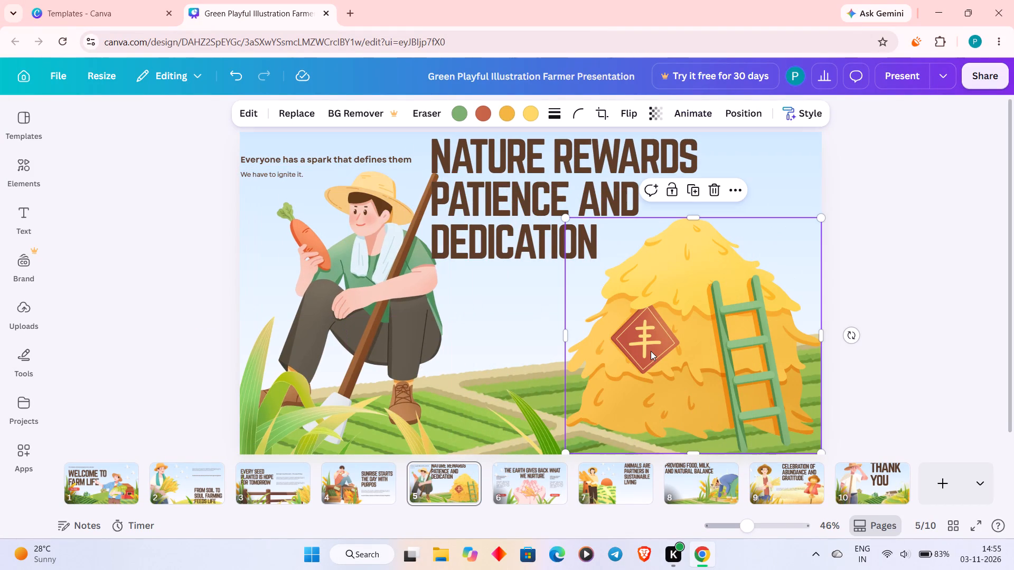
drag(651, 351, 318, 345)
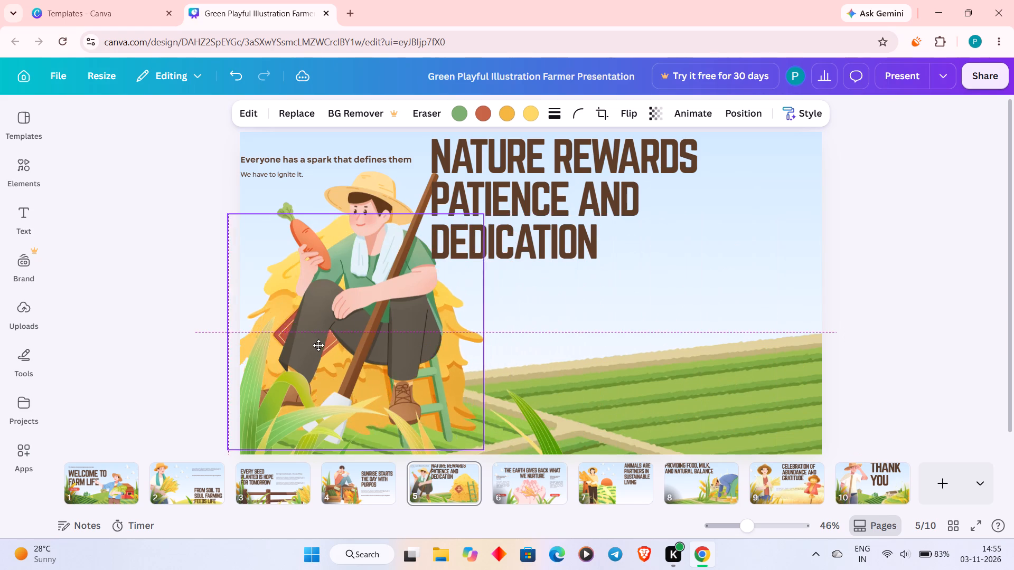
drag(318, 345, 661, 325)
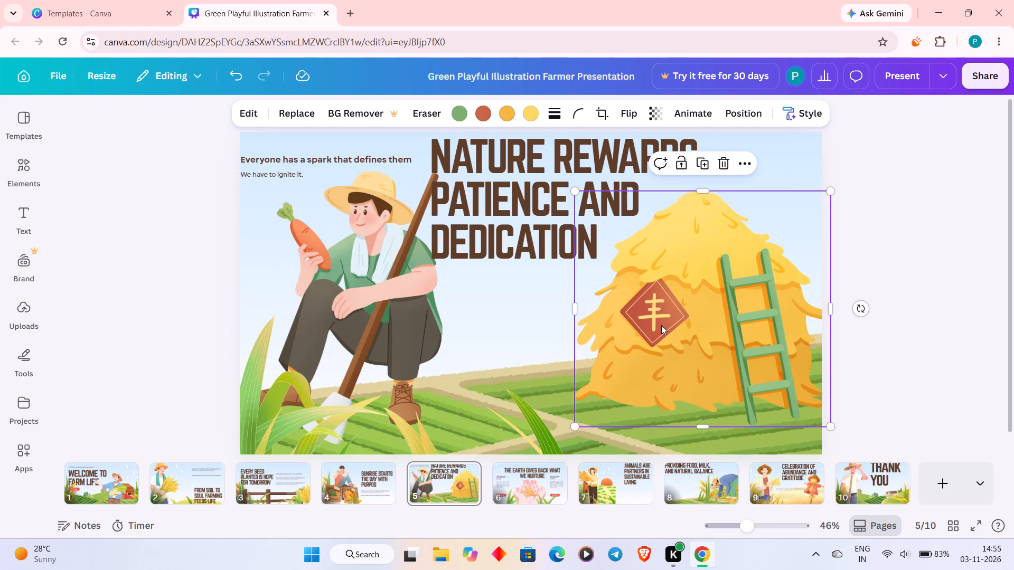
click(661, 325)
drag(661, 325, 316, 326)
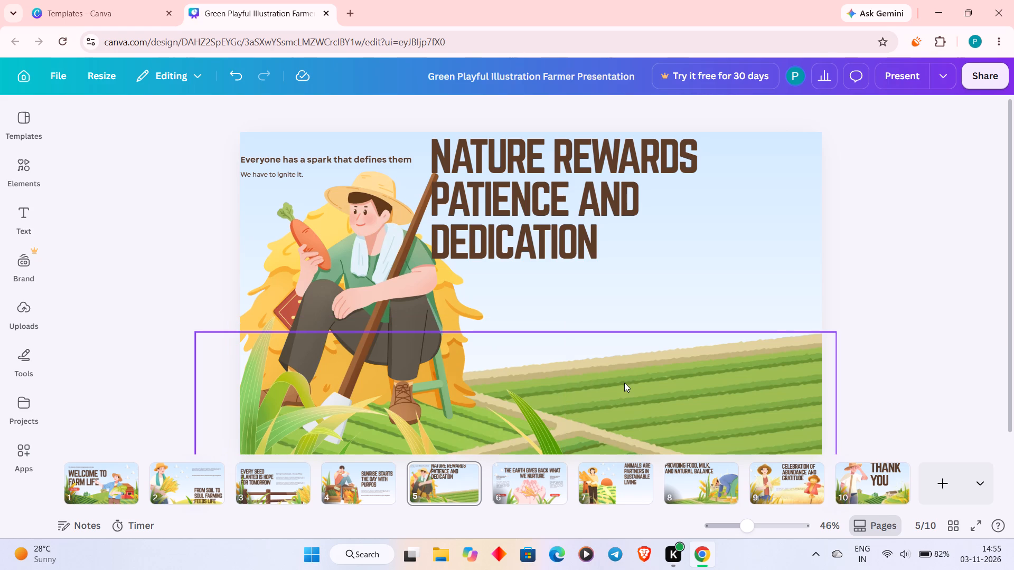
Raise the green field illustration slightly and align its right edge with the page's right edge.
drag(624, 383, 554, 394)
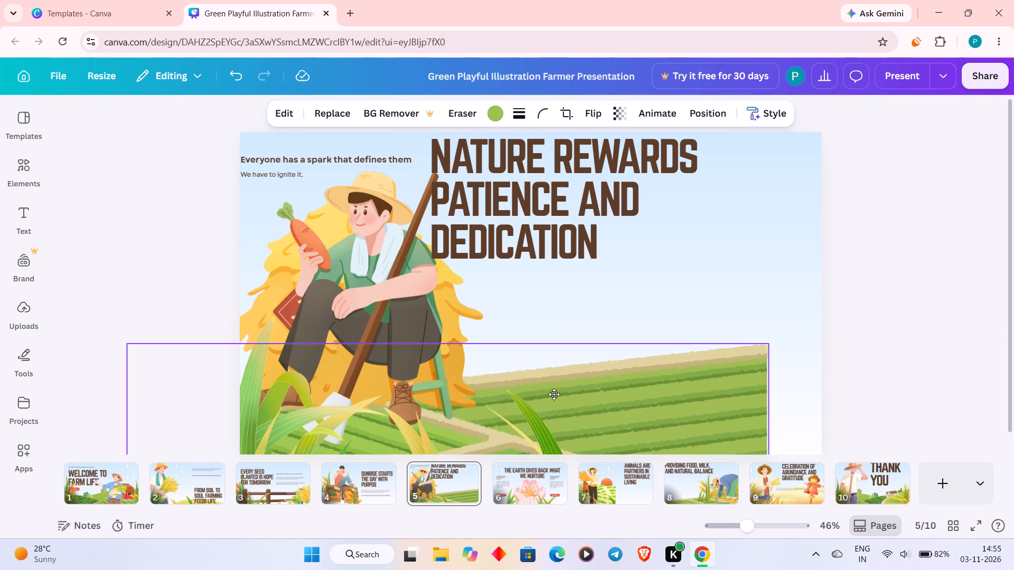
drag(554, 394, 612, 368)
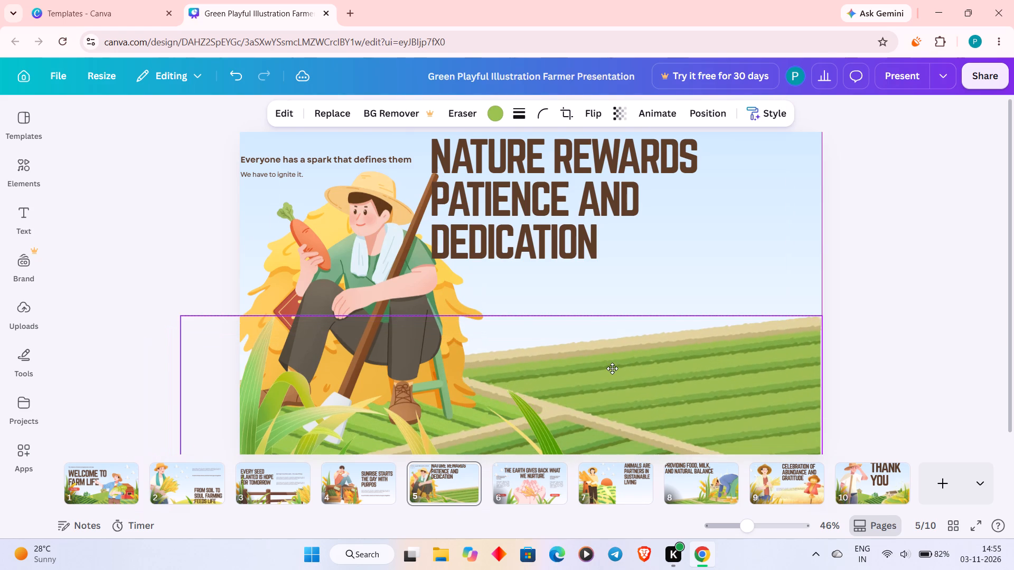
drag(612, 368, 630, 306)
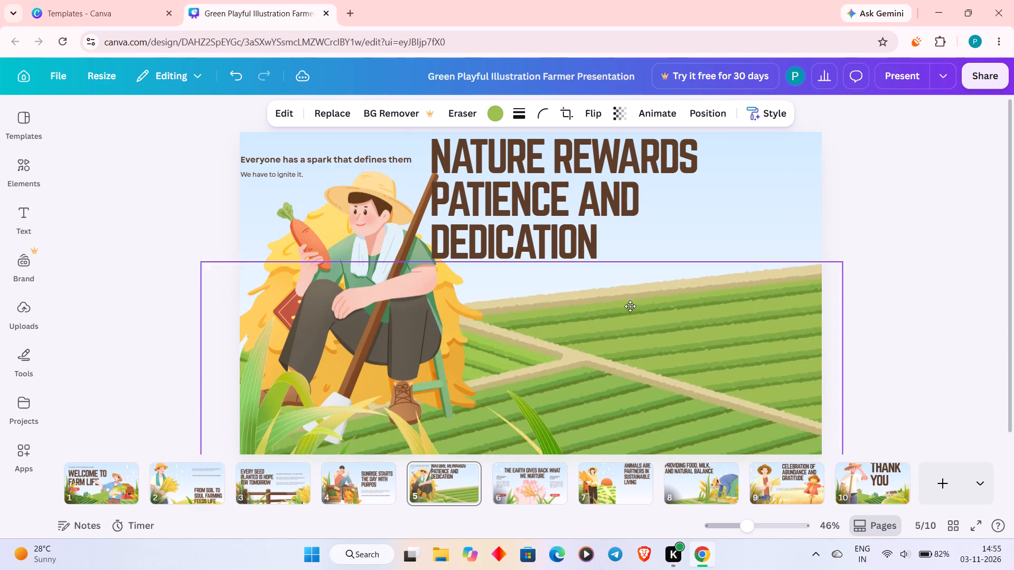
drag(630, 306, 622, 236)
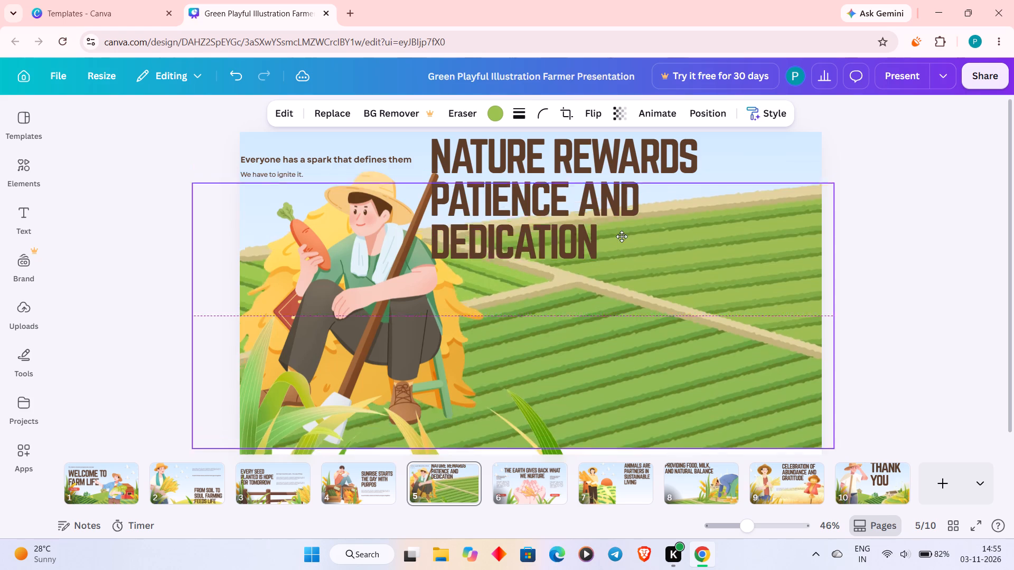
drag(622, 236, 609, 226)
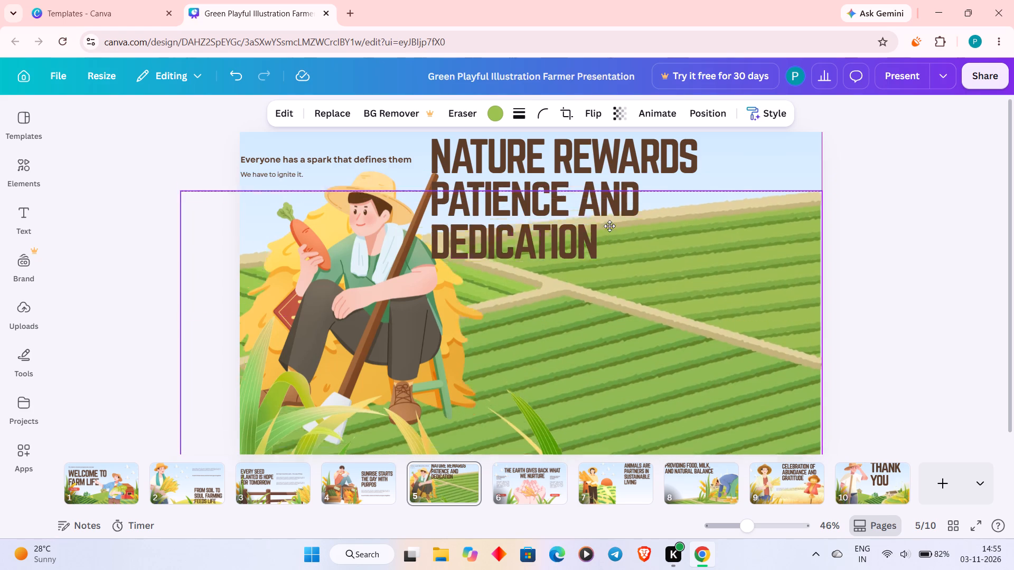
drag(609, 226, 616, 332)
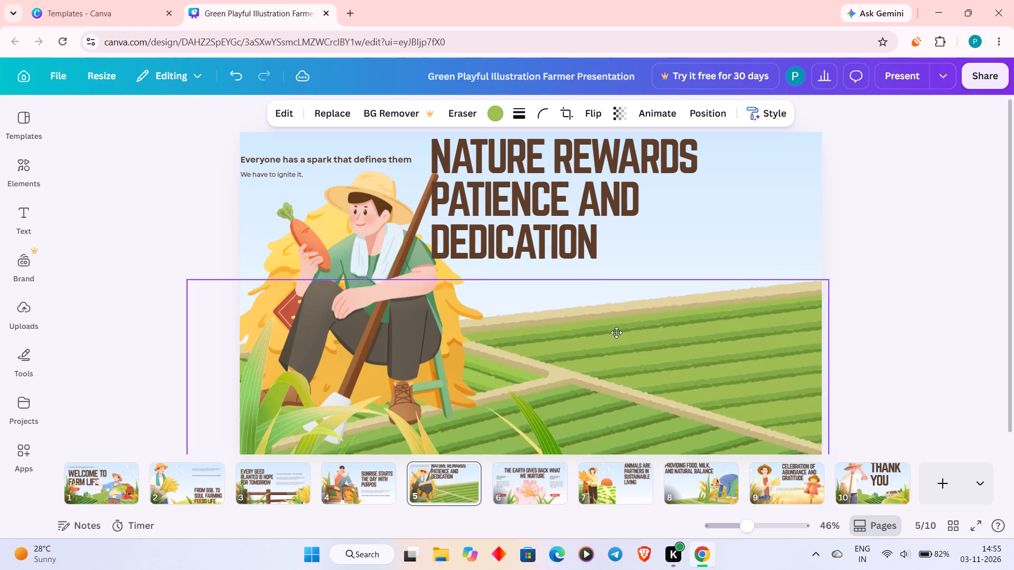
drag(616, 332, 609, 344)
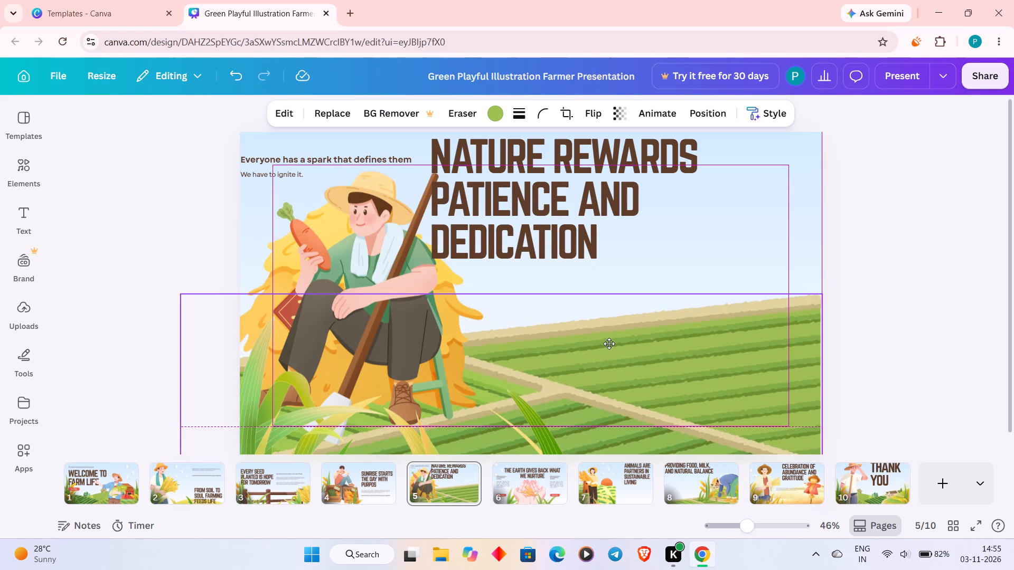
drag(609, 344, 609, 347)
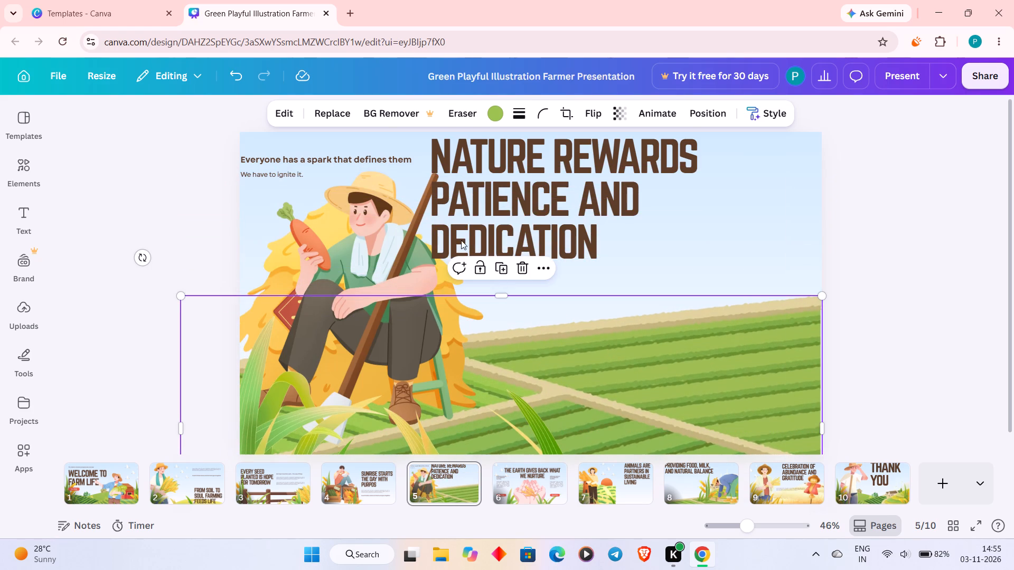
Place the "NATURE REWARDS PATIENCE AND DEDICATION" heading in the page's top-right corner, its frame meeting the page's top and right edges.
drag(518, 184, 613, 182)
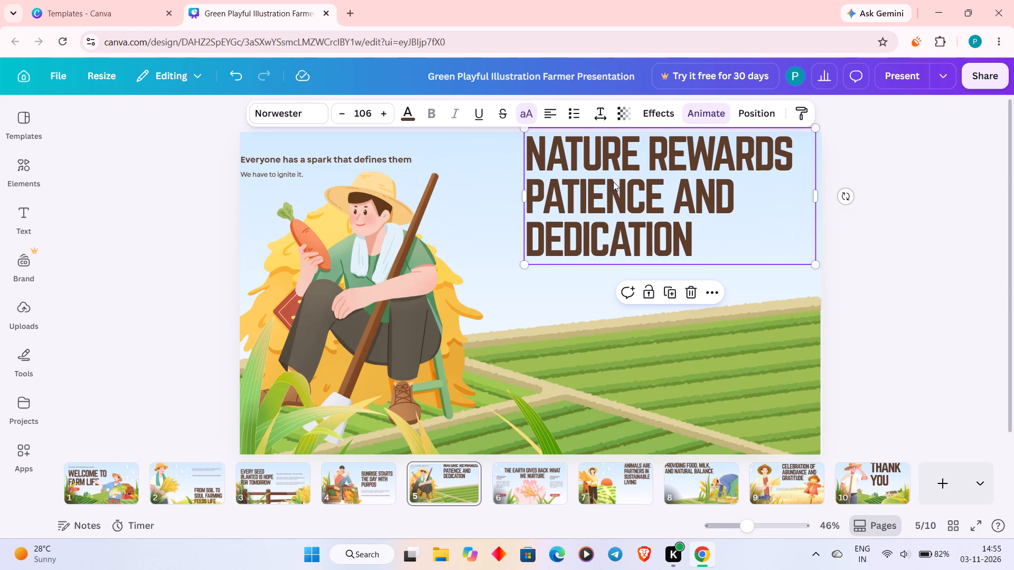
drag(749, 211, 755, 209)
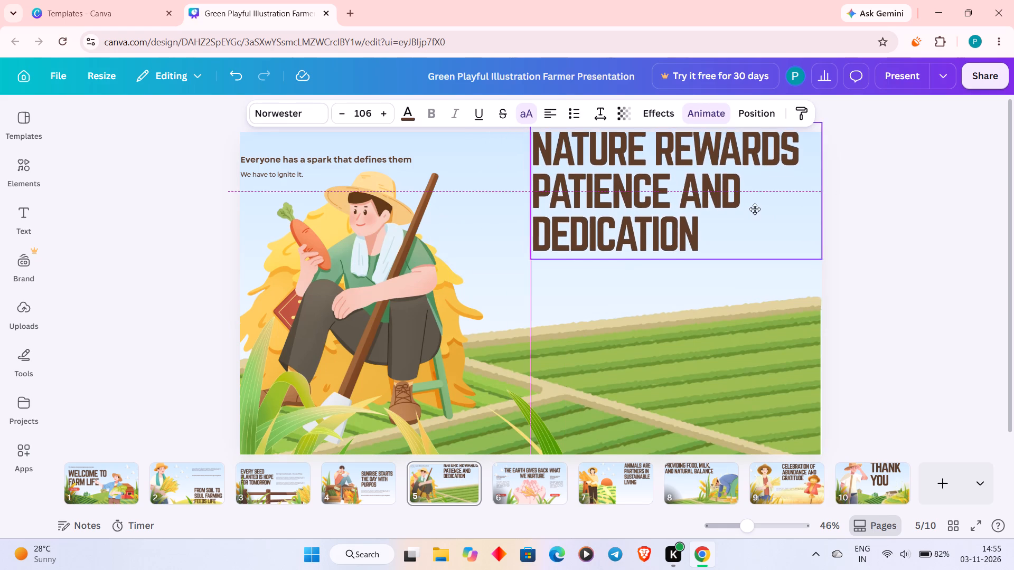
drag(755, 209, 755, 210)
drag(755, 210, 755, 215)
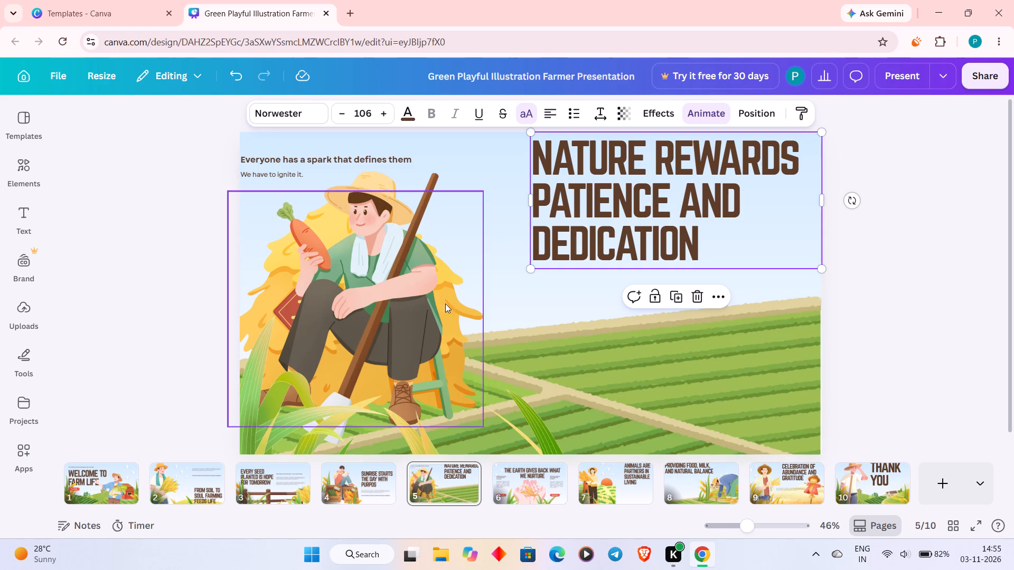
Nudge the seated farmer slightly to the right in front of the haystack.
drag(399, 311, 405, 312)
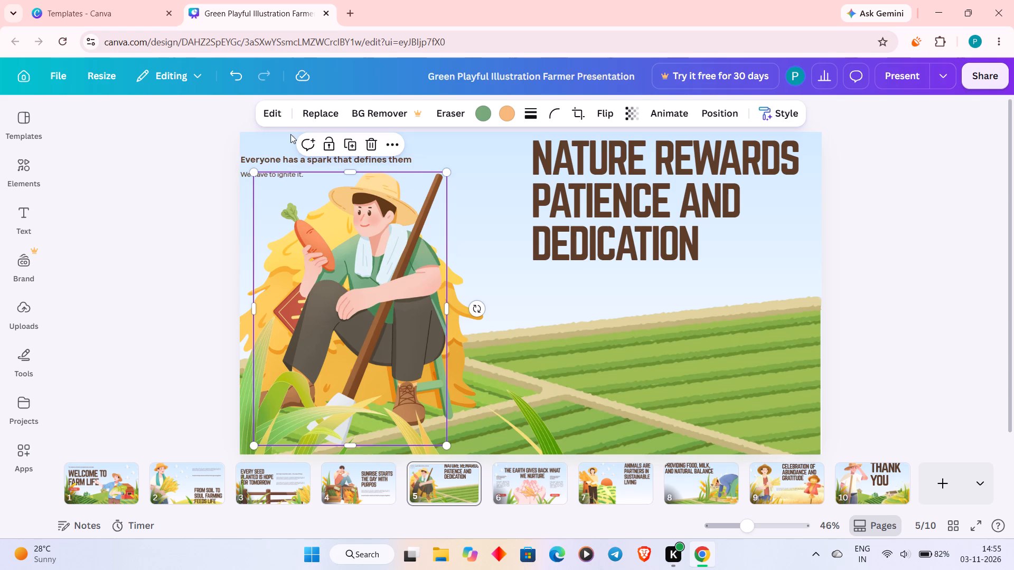
Move the "Everyone has a spark that defines them" line up into the page's top-left corner.
drag(270, 158, 294, 139)
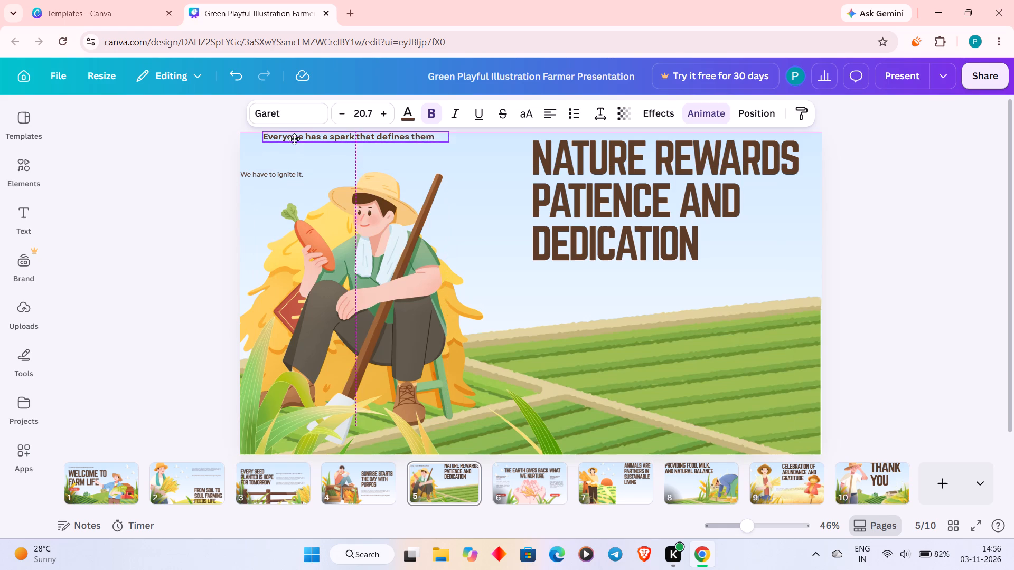
drag(294, 139, 264, 134)
click(264, 134)
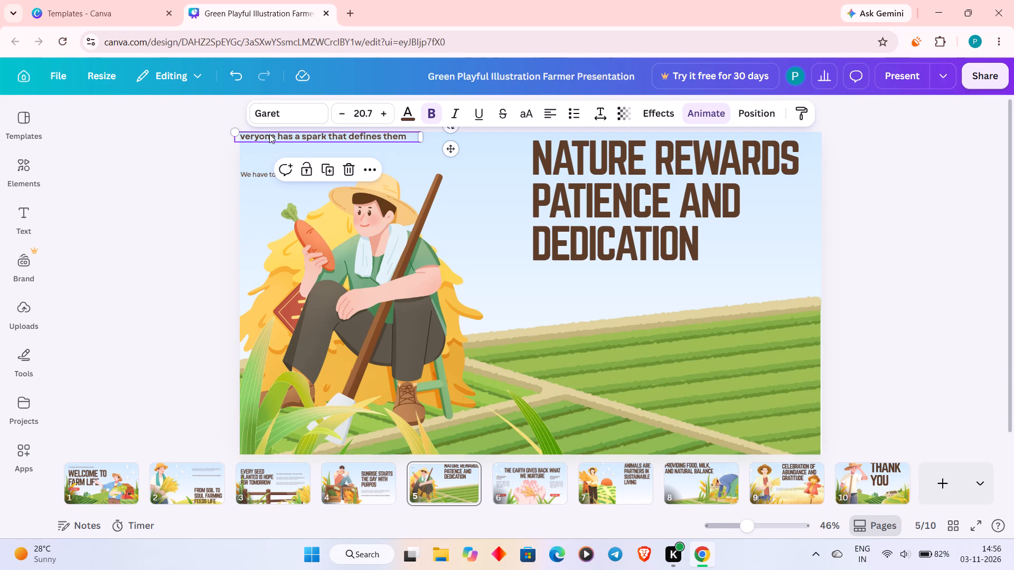
Move the "We have to ignite it." line up, closely beneath the "Everyone has a spark" line at the page's left edge.
drag(252, 173, 254, 149)
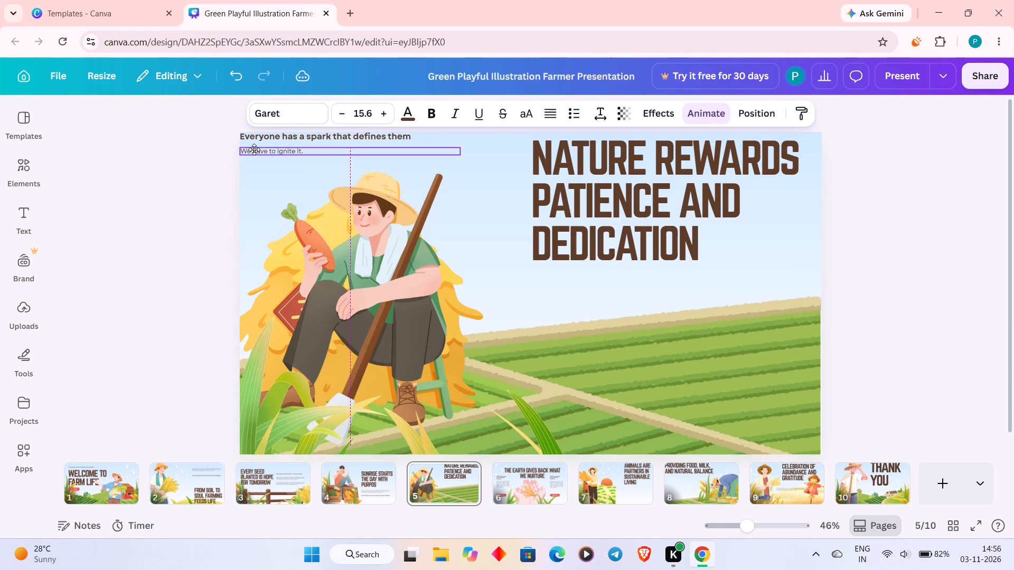
drag(254, 149, 255, 149)
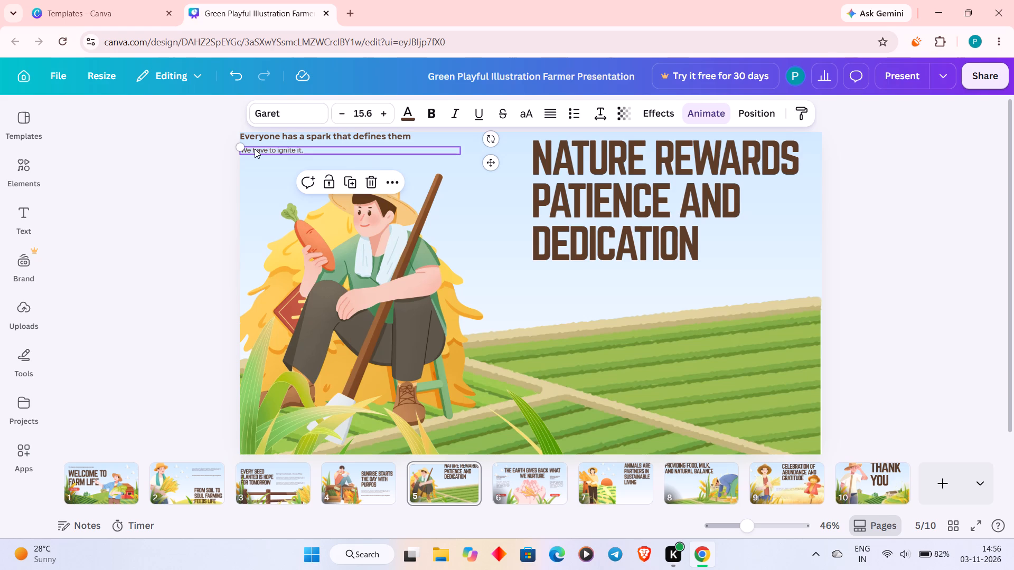
Nudge the "NATURE REWARDS PATIENCE AND DEDICATION" heading slightly upward, its frame just past the page's top edge.
click(585, 168)
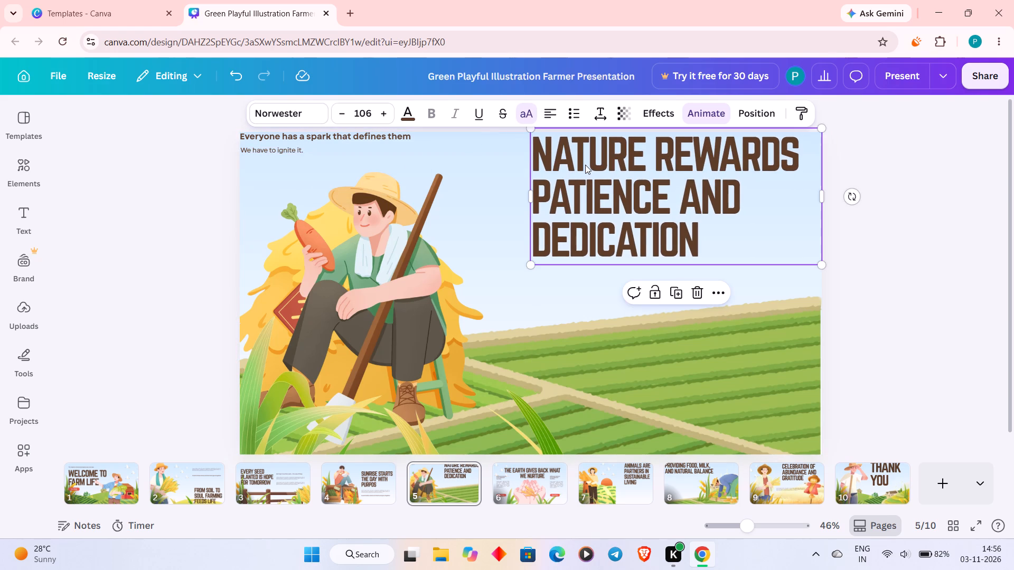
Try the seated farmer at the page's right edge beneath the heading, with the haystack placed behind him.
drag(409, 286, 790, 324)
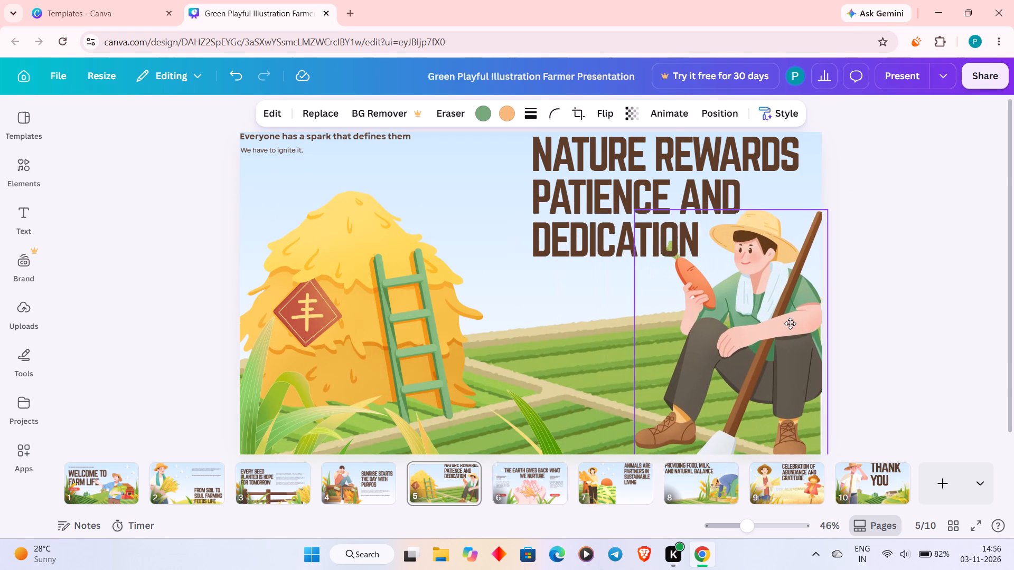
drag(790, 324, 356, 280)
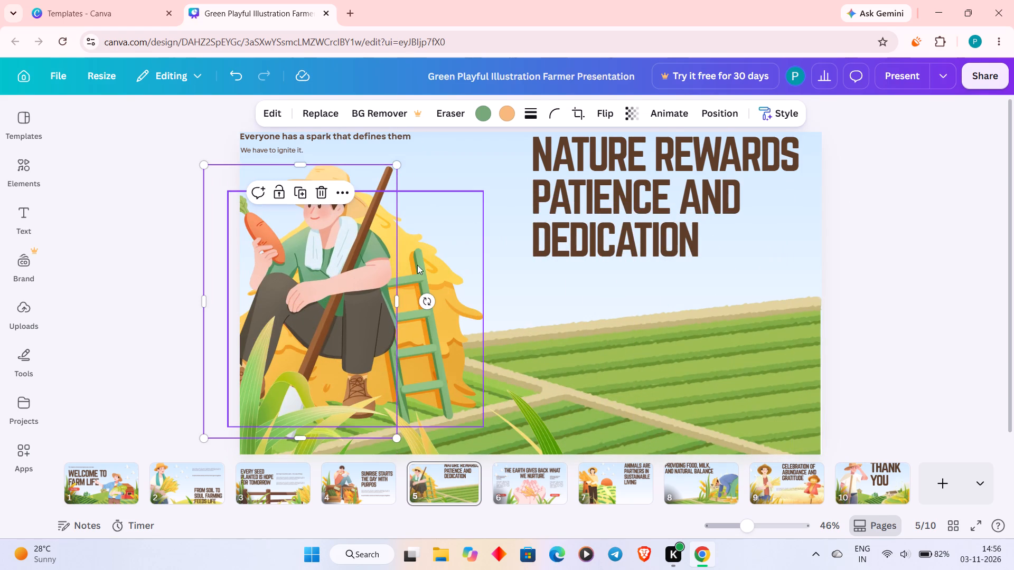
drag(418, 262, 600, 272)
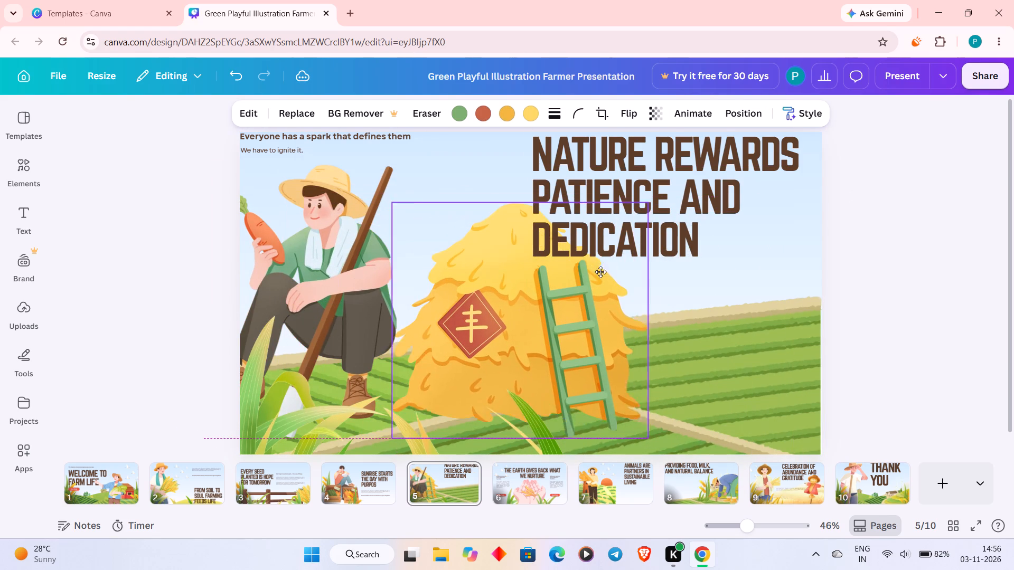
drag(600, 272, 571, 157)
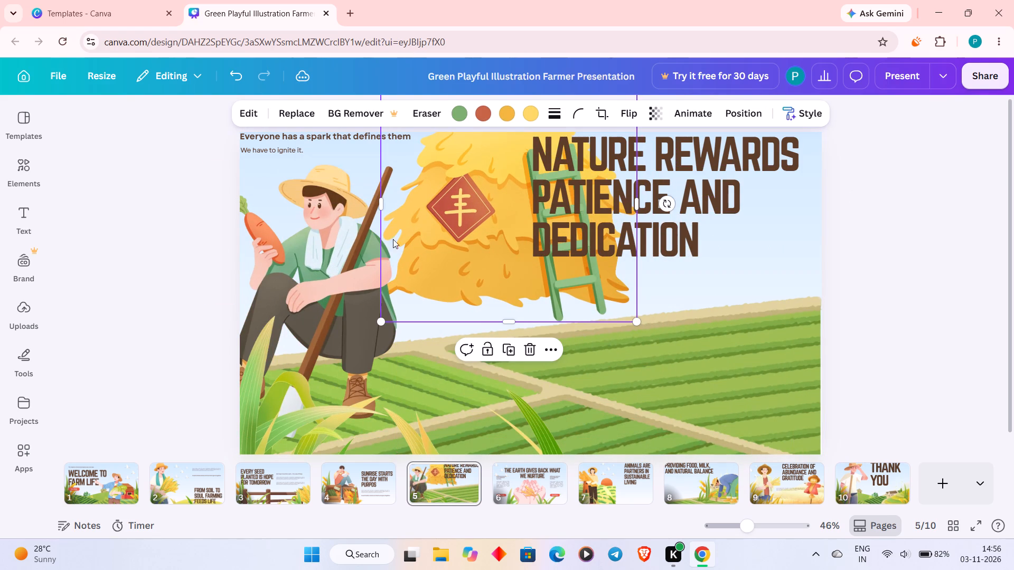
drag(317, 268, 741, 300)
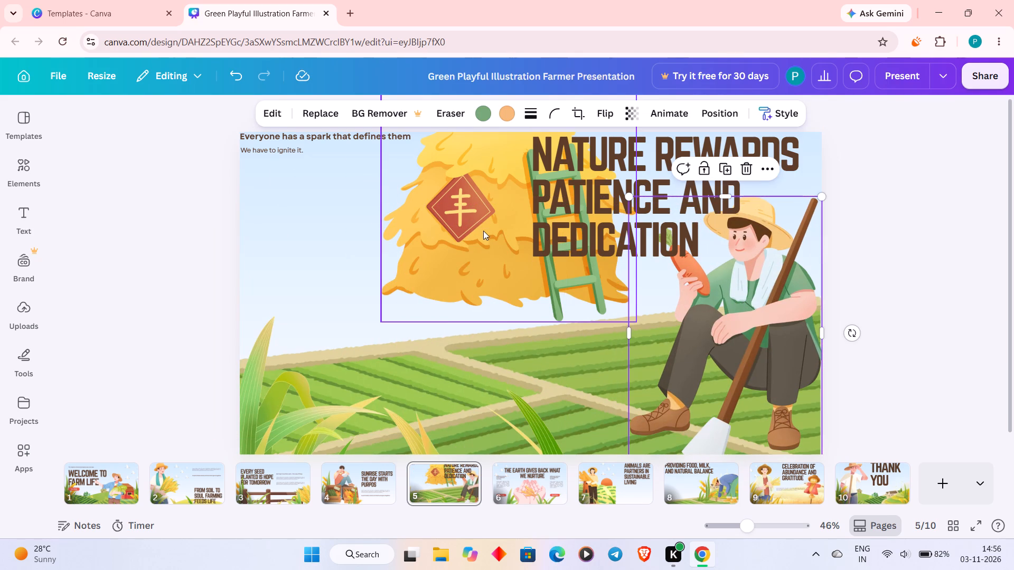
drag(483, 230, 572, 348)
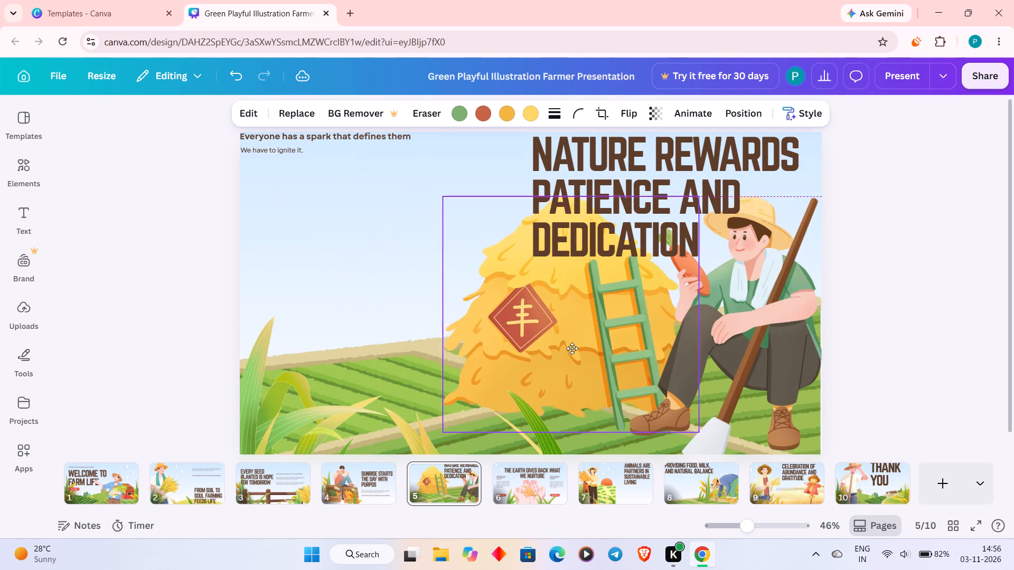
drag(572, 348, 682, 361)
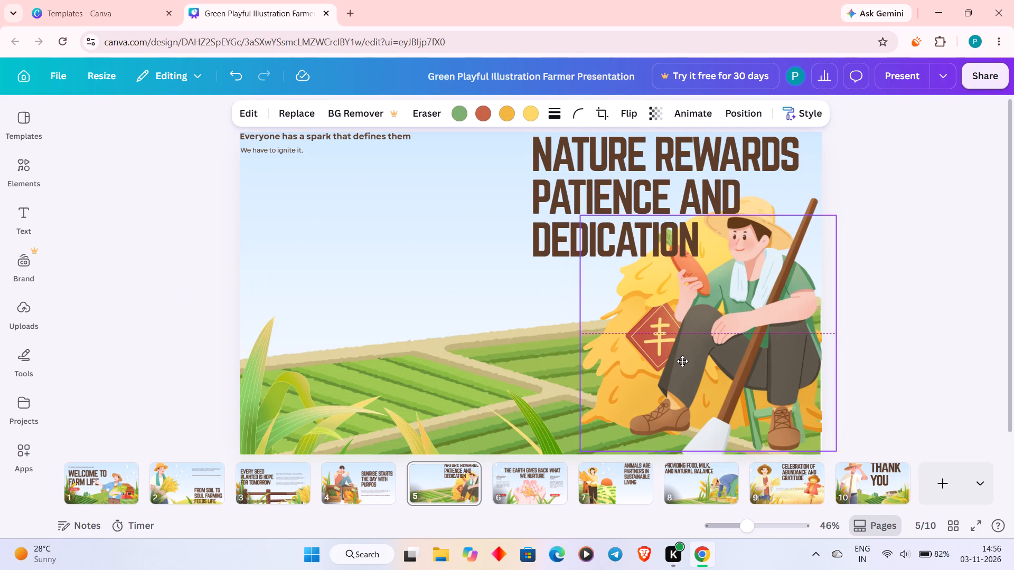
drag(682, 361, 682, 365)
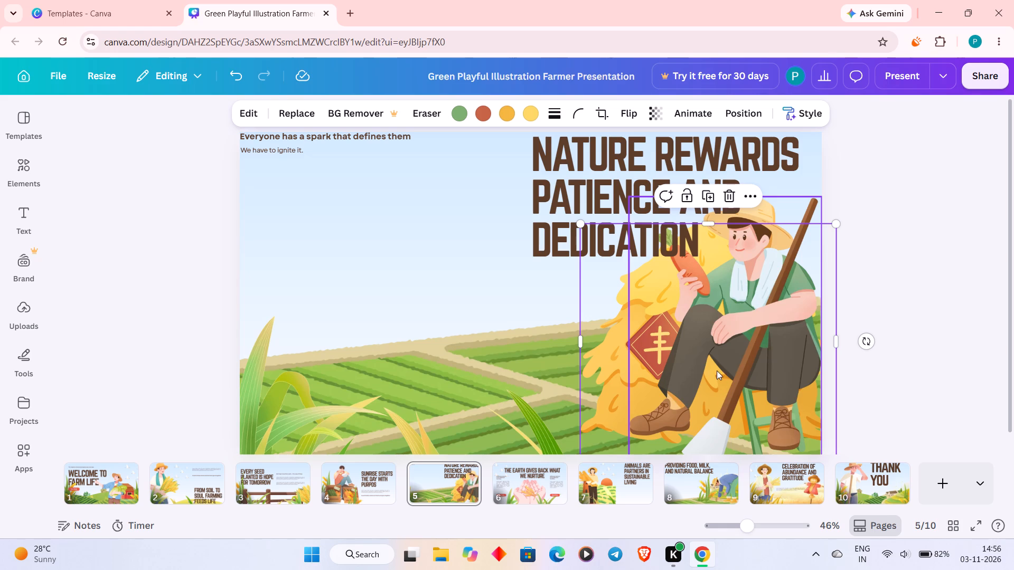
Move the haystack with the ladder to the page's left edge, directly beneath the "We have to ignite it." line.
drag(708, 350, 469, 361)
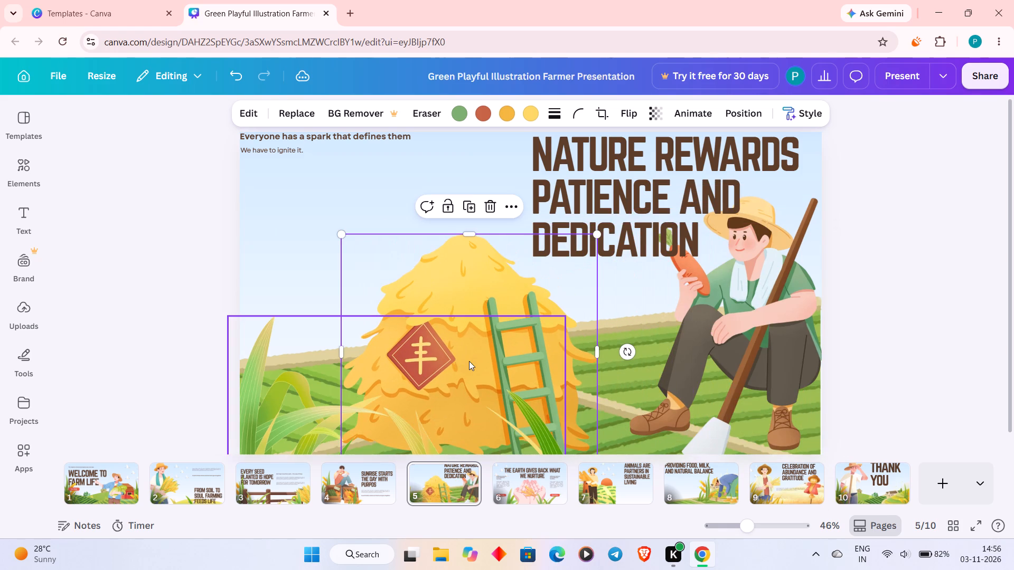
drag(469, 361, 454, 342)
drag(454, 342, 427, 302)
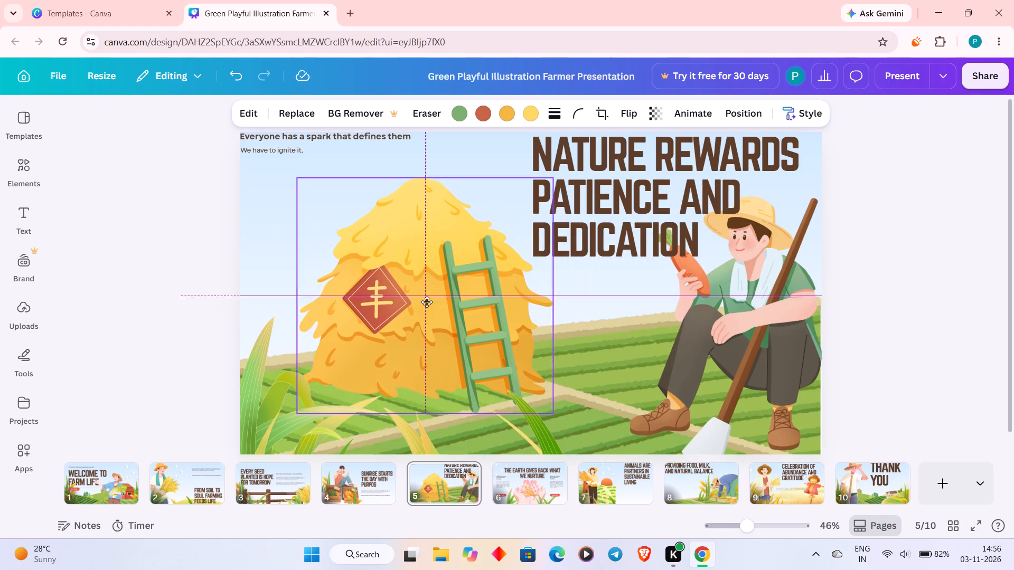
drag(427, 302, 364, 293)
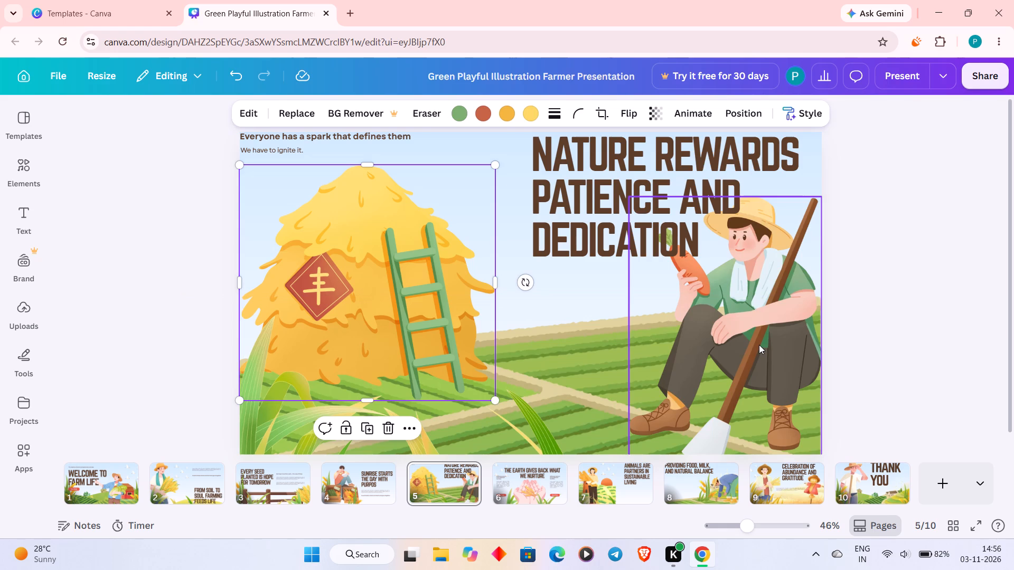
Move the seated farmer in front of the haystack in the left half of the page.
drag(759, 345, 395, 336)
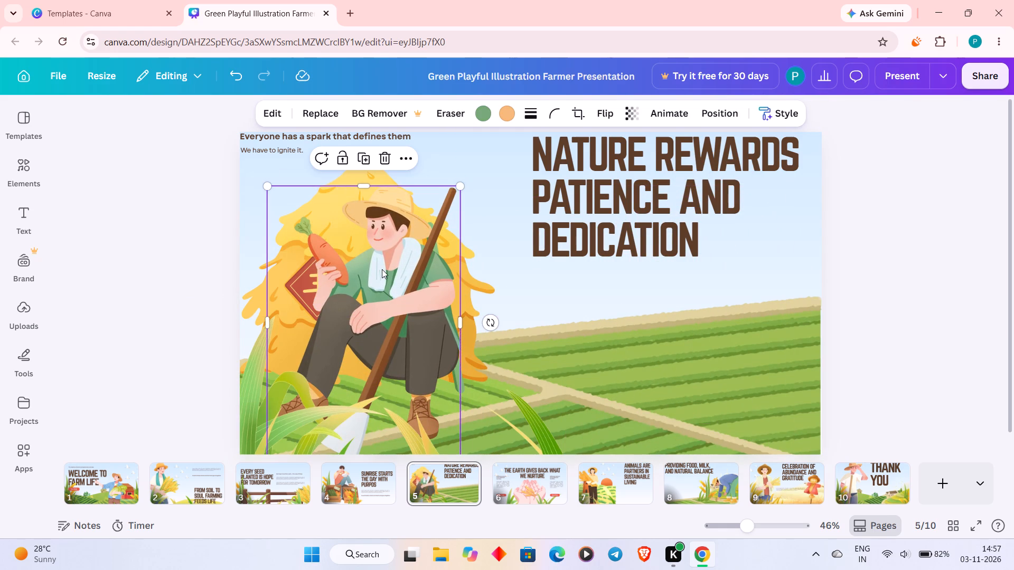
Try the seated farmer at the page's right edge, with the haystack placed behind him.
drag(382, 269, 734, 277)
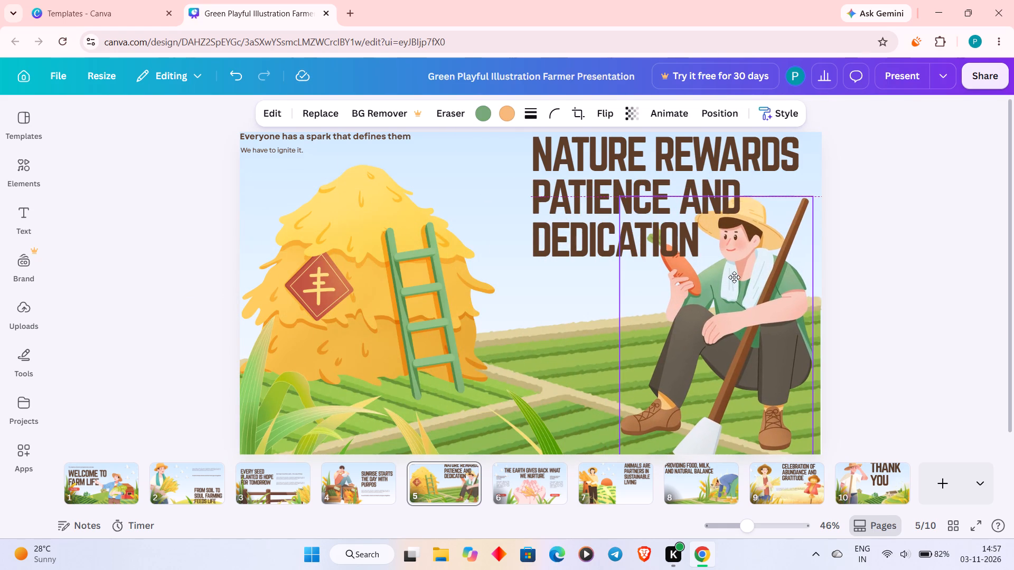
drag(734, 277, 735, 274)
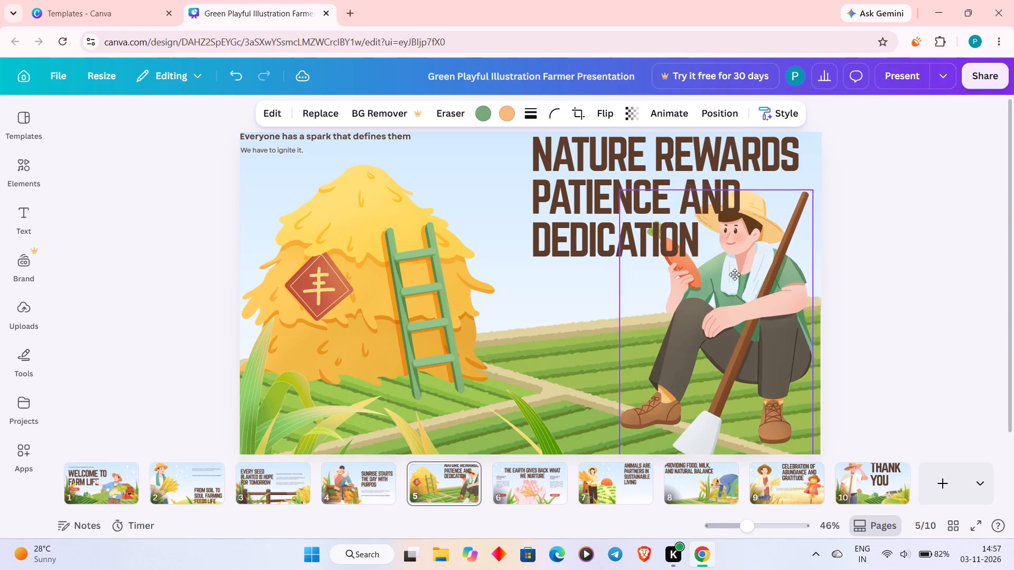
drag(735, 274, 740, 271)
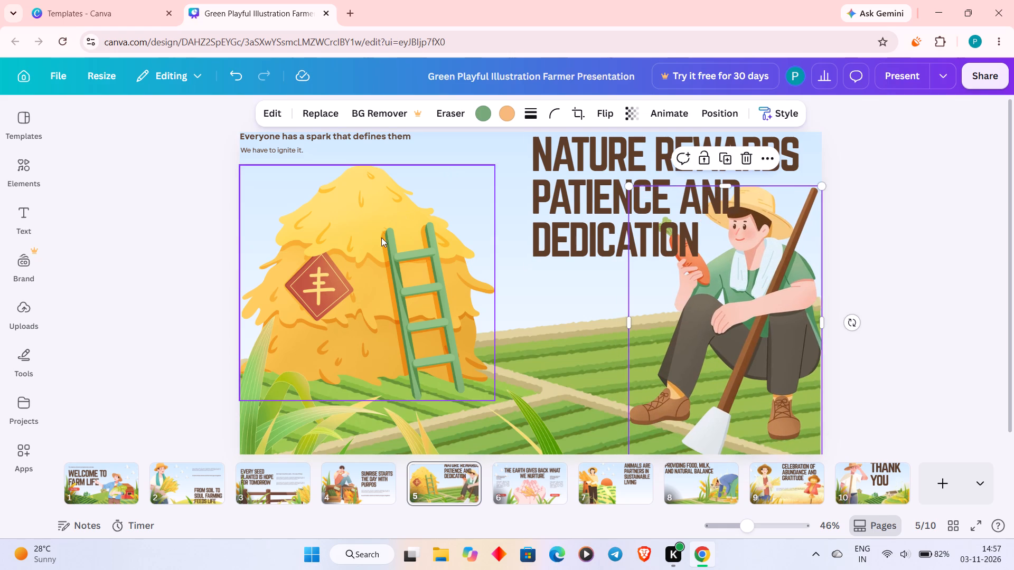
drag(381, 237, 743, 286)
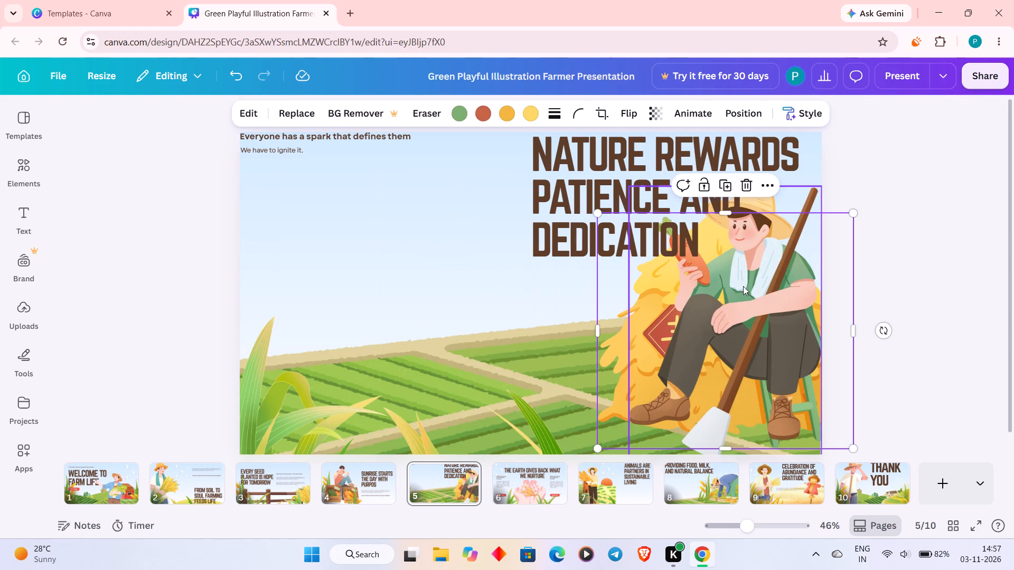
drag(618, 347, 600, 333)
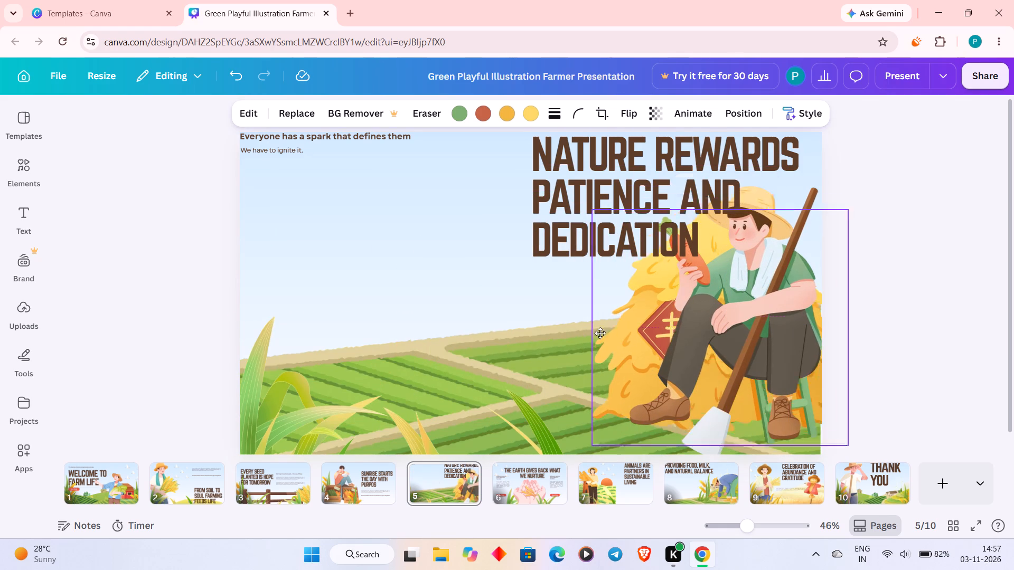
Move the haystack with the ladder to the page's left edge, with its base near the bottom of the page.
drag(600, 333, 248, 368)
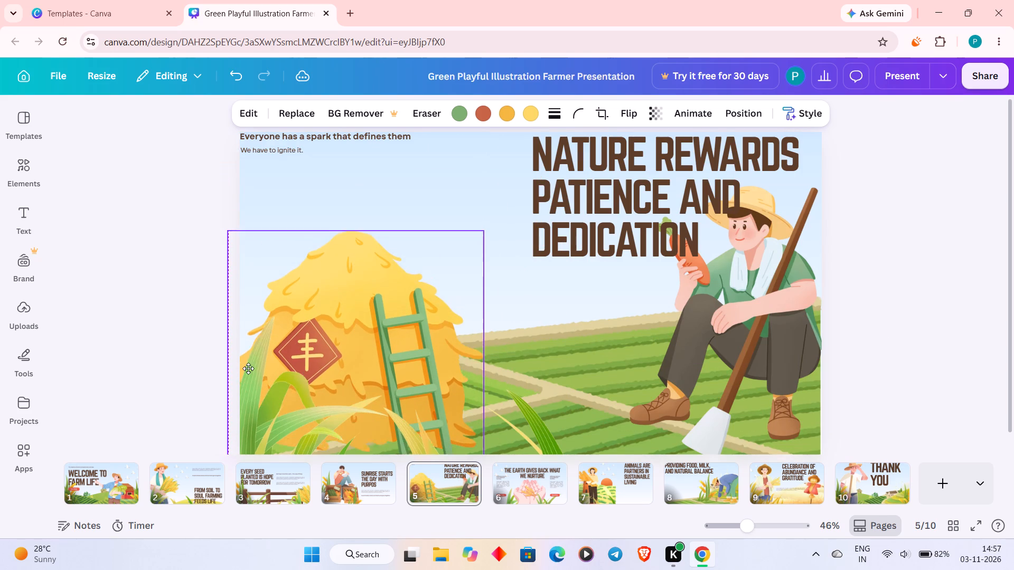
drag(248, 368, 254, 349)
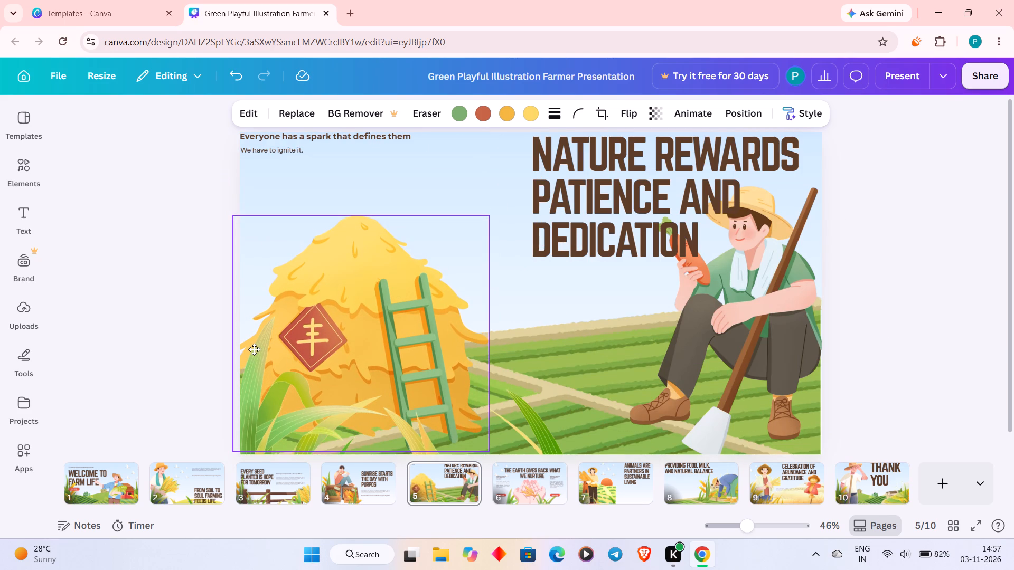
drag(254, 349, 259, 349)
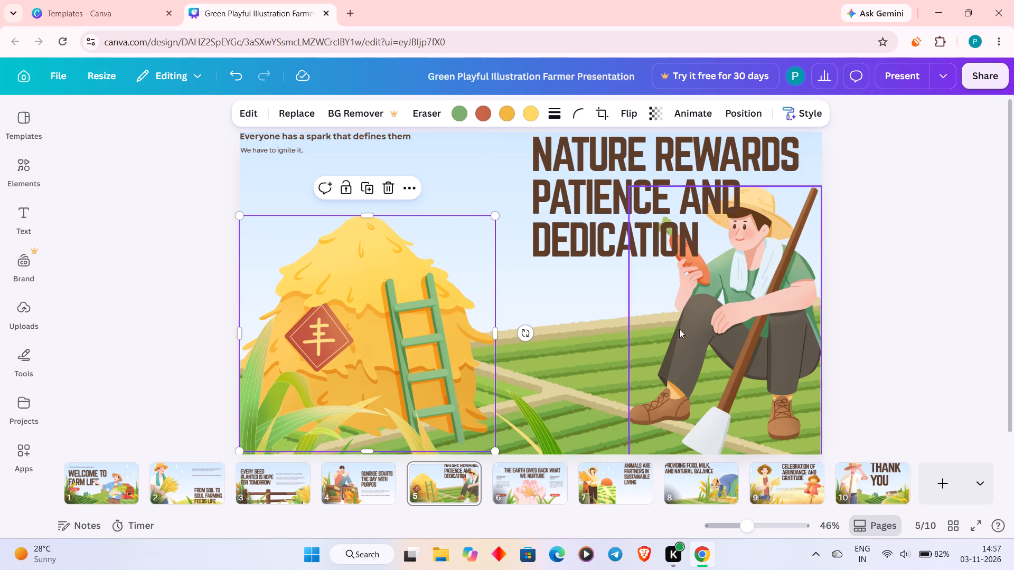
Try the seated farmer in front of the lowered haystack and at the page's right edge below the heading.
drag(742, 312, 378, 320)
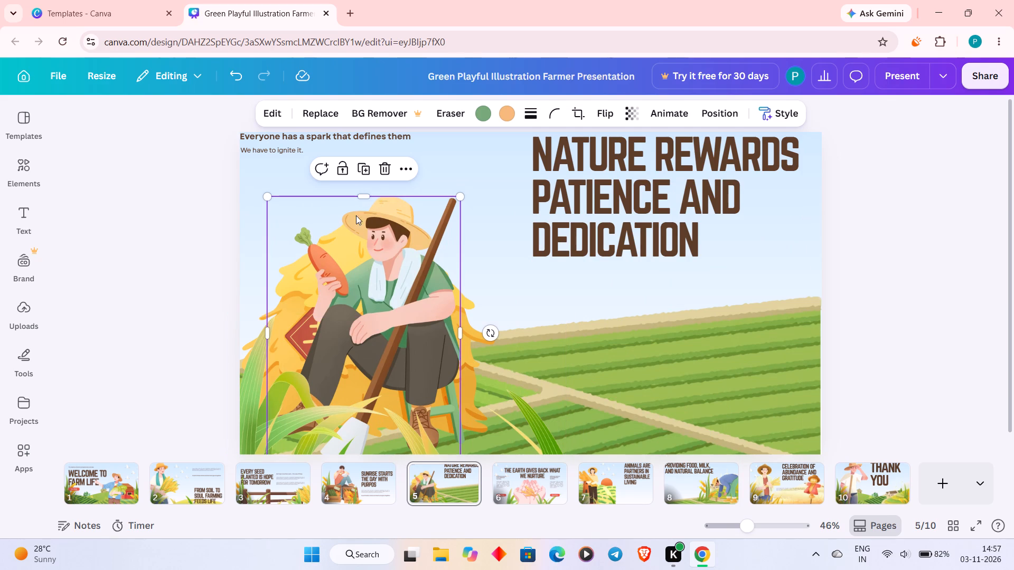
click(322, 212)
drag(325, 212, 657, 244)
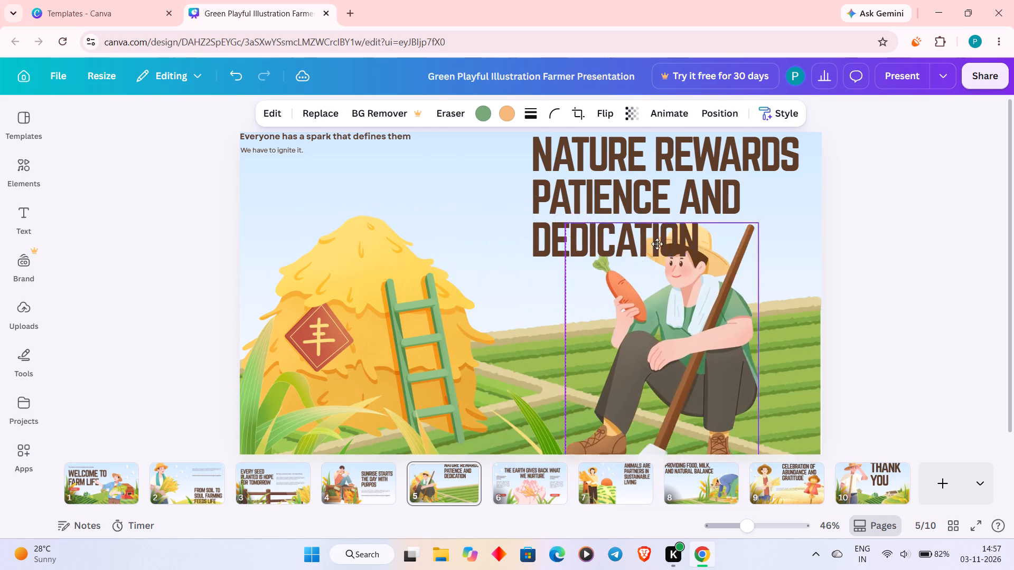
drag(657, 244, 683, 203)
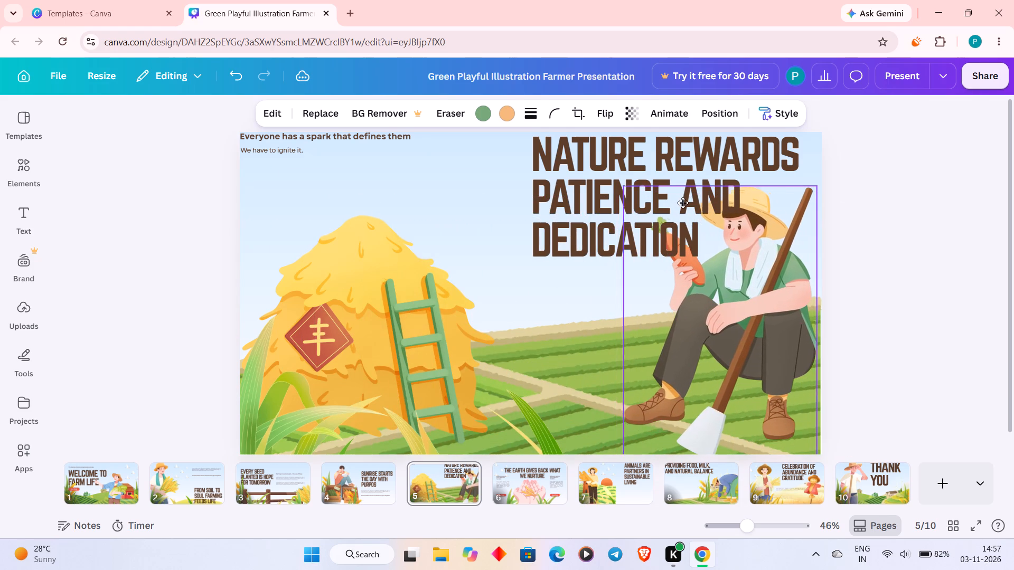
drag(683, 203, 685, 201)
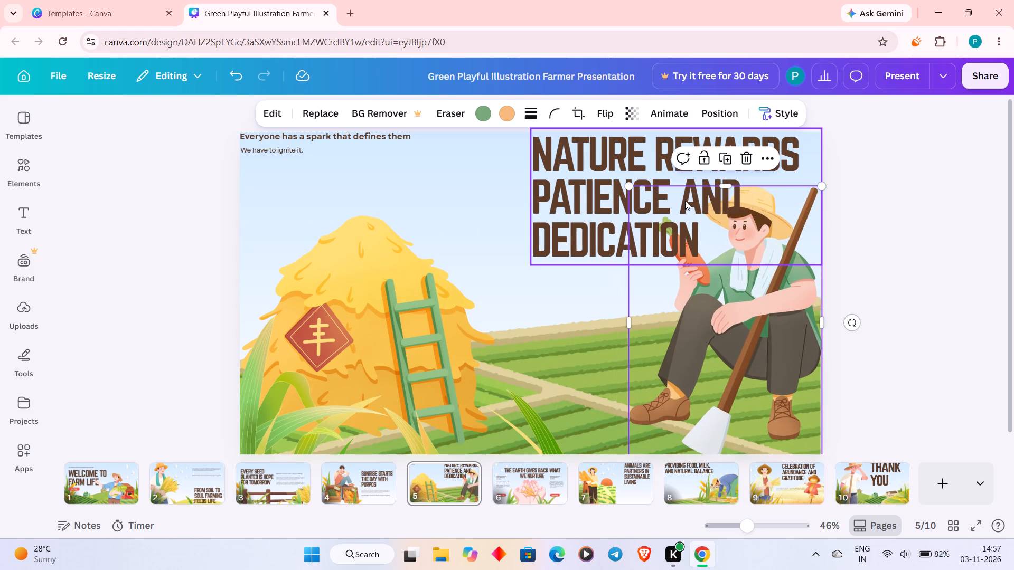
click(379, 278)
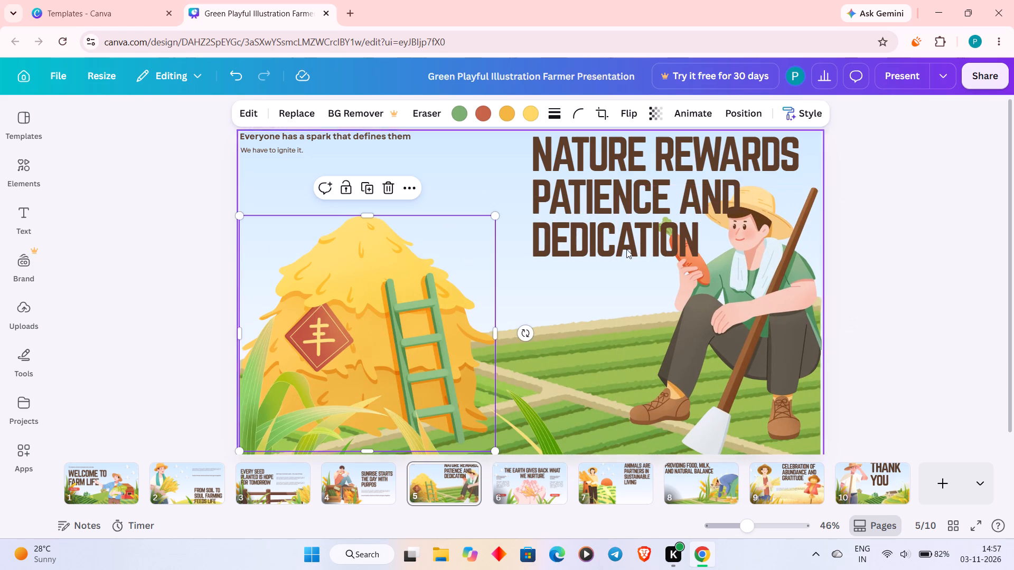
Move the seated farmer to the page's left edge, in front of the haystack.
drag(737, 321, 390, 329)
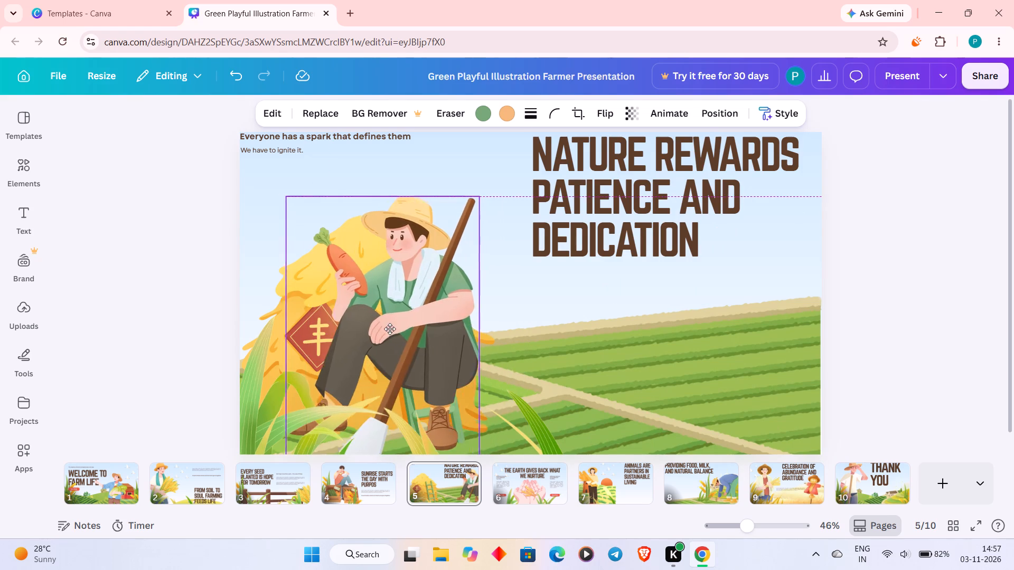
drag(390, 329, 352, 318)
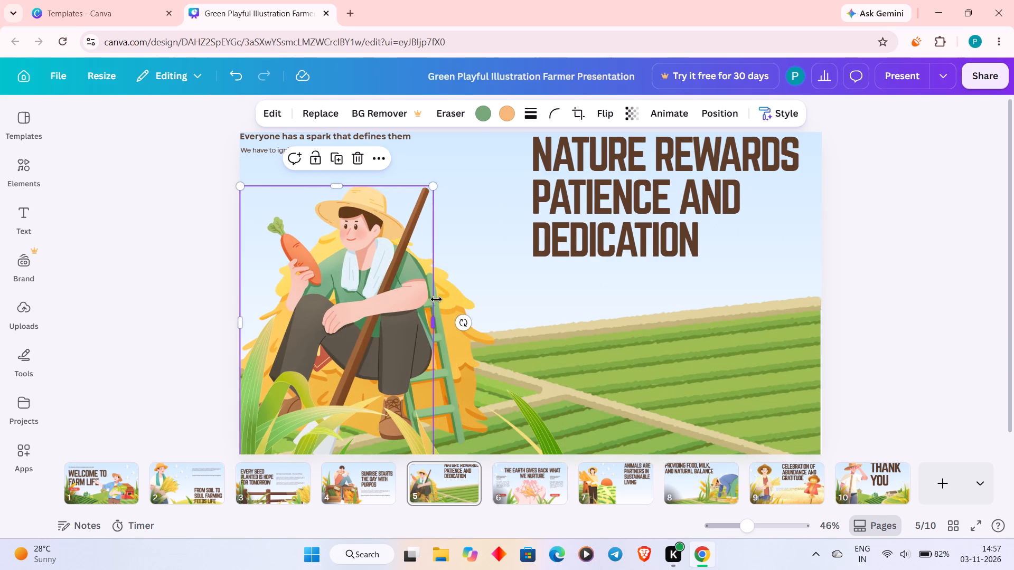
Move "Everyone has a spark that defines them" and "We have to ignite it." below the heading, left-aligned with each other.
drag(291, 134, 605, 279)
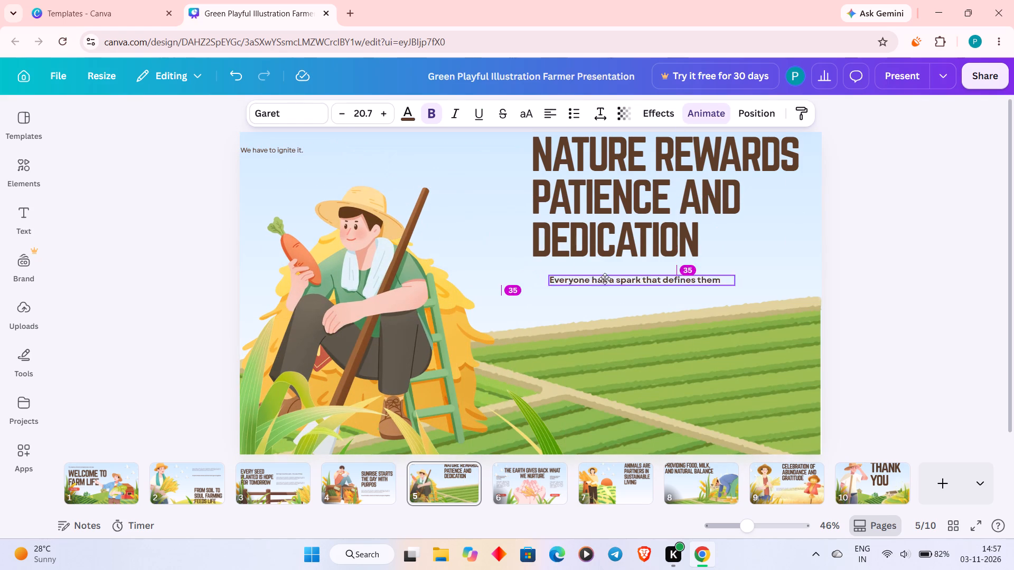
drag(605, 279, 587, 274)
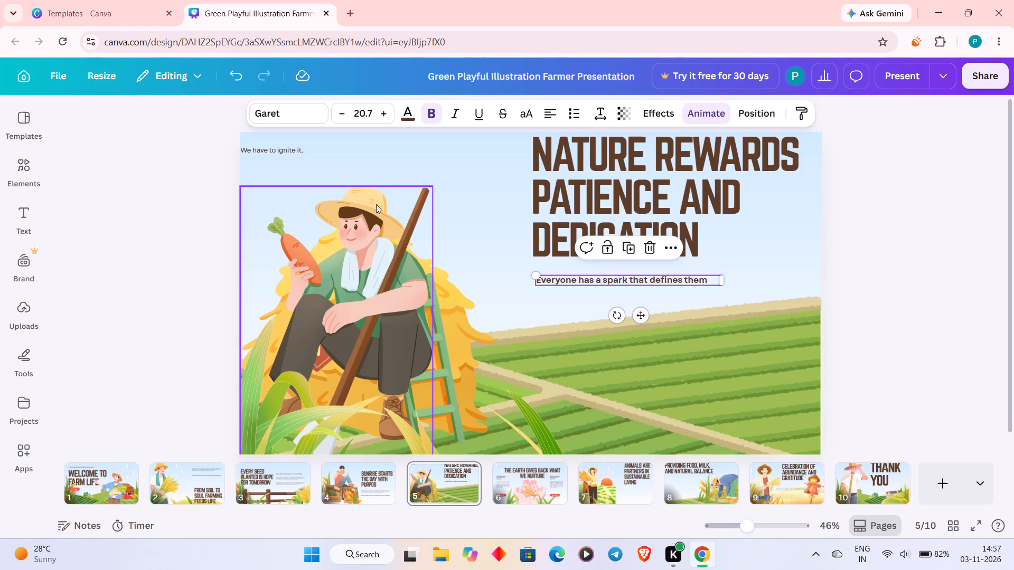
drag(286, 151, 596, 306)
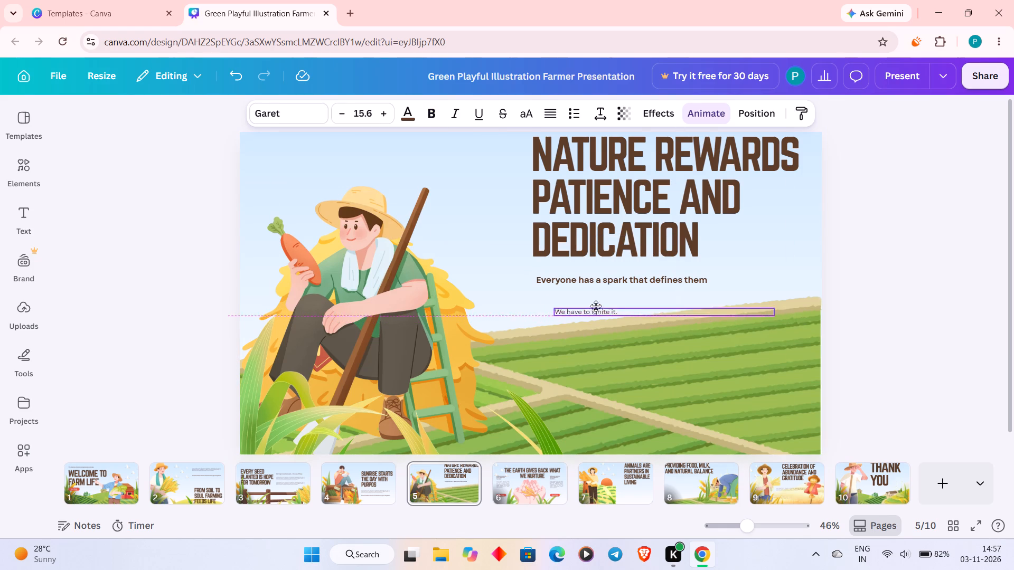
drag(596, 306, 585, 293)
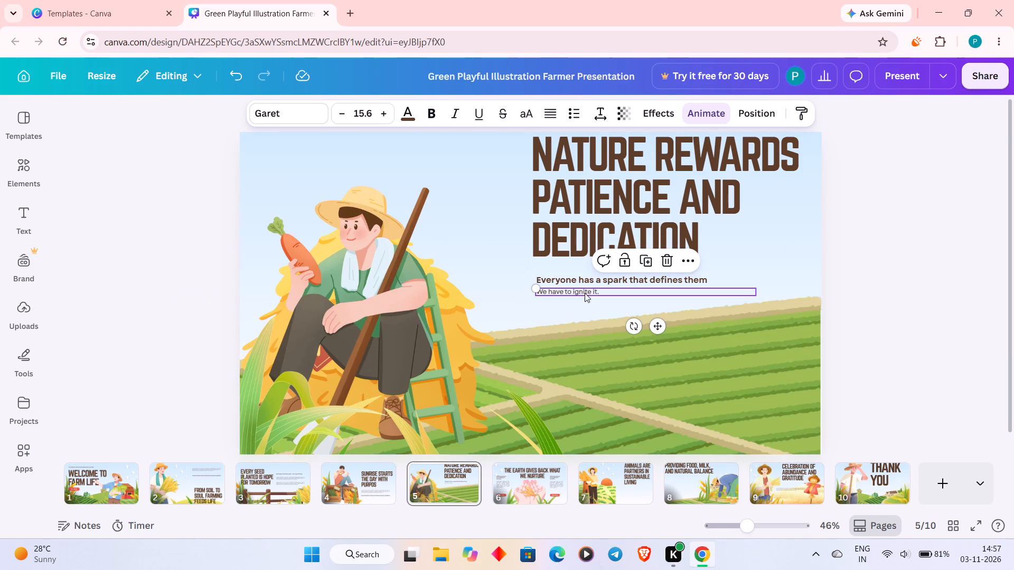
click(494, 233)
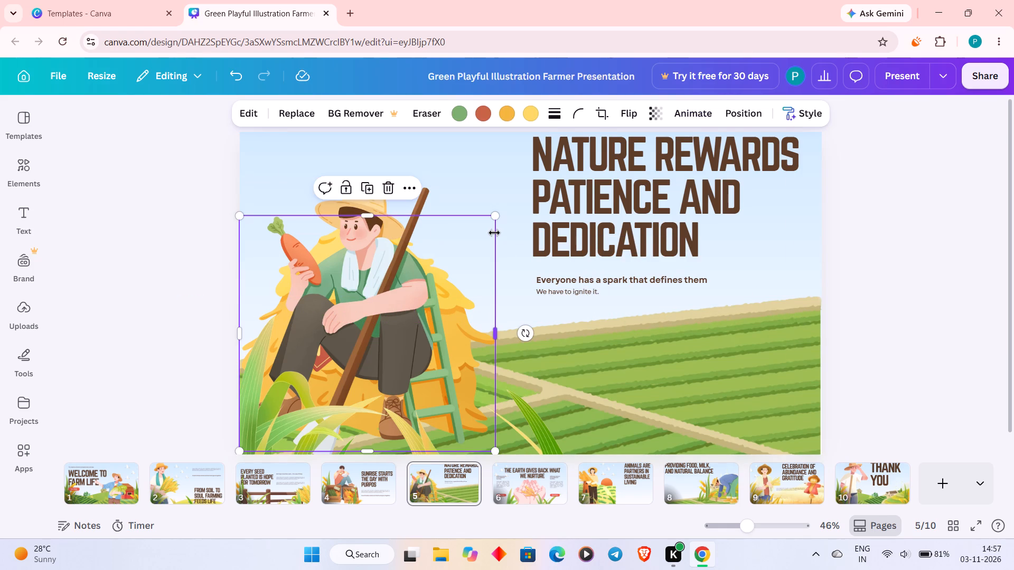
click(452, 178)
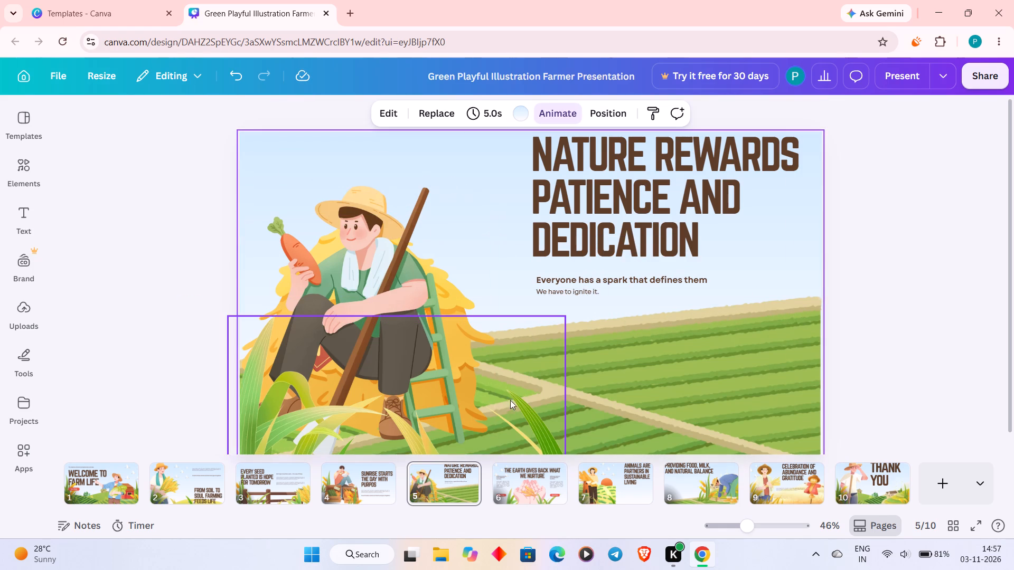
On page 4, move the eating farmer seated on the rock to the right side of the page.
click(369, 487)
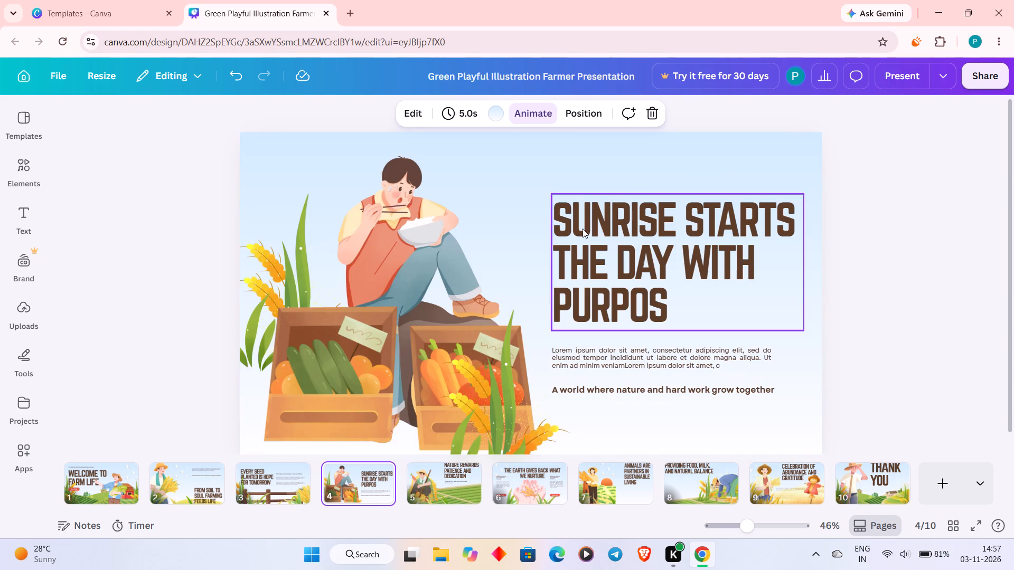
drag(373, 251, 625, 233)
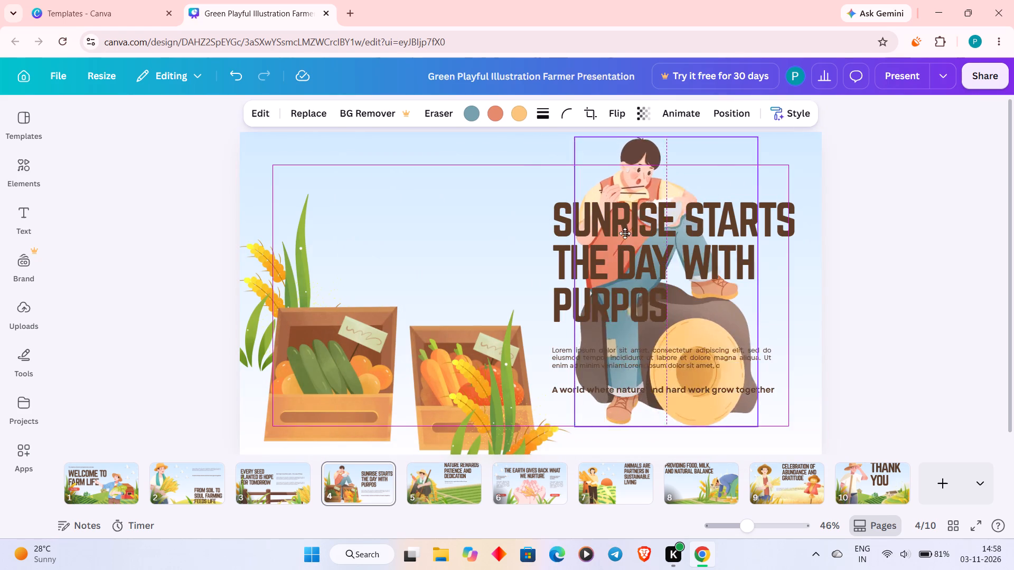
drag(625, 233, 668, 245)
Move the "SUNRISE STARTS THE DAY WITH PURPOS" heading to the page's top-left corner.
drag(615, 247, 460, 227)
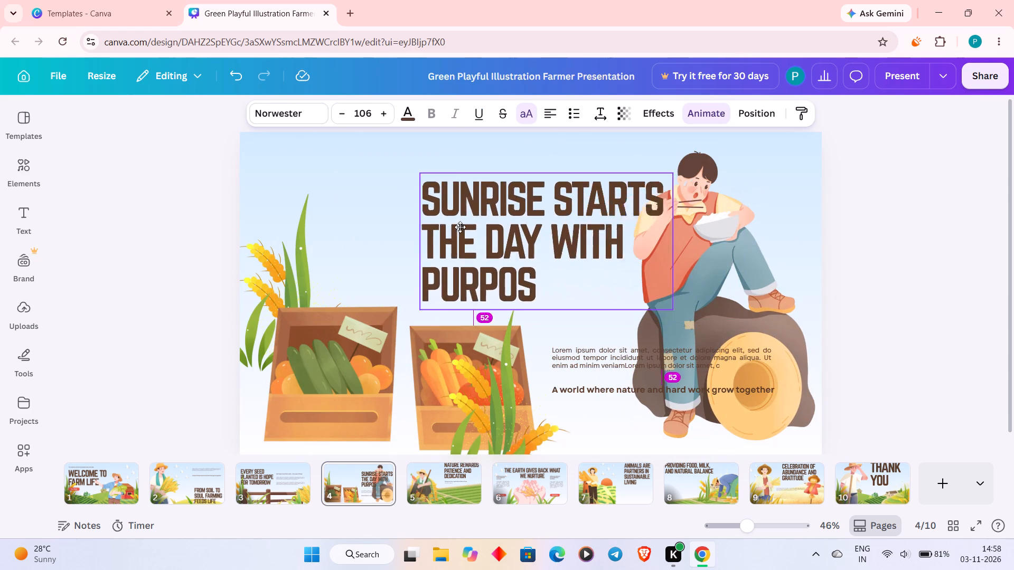
drag(460, 227, 301, 186)
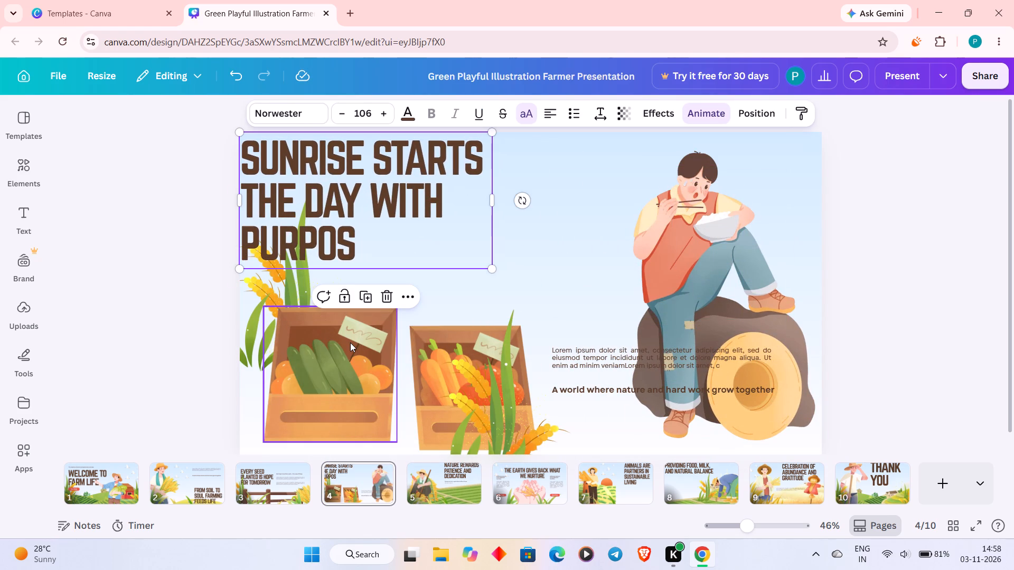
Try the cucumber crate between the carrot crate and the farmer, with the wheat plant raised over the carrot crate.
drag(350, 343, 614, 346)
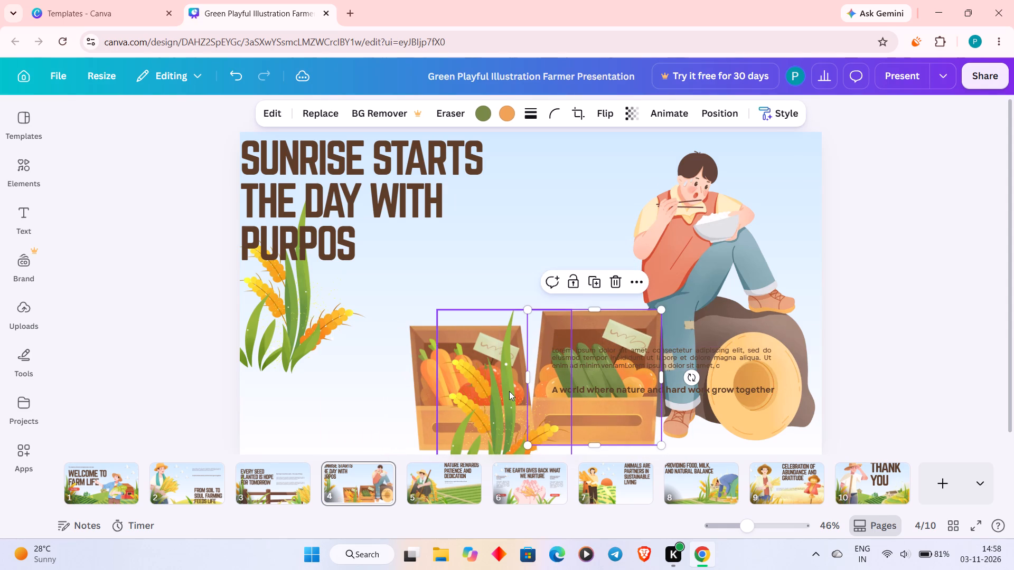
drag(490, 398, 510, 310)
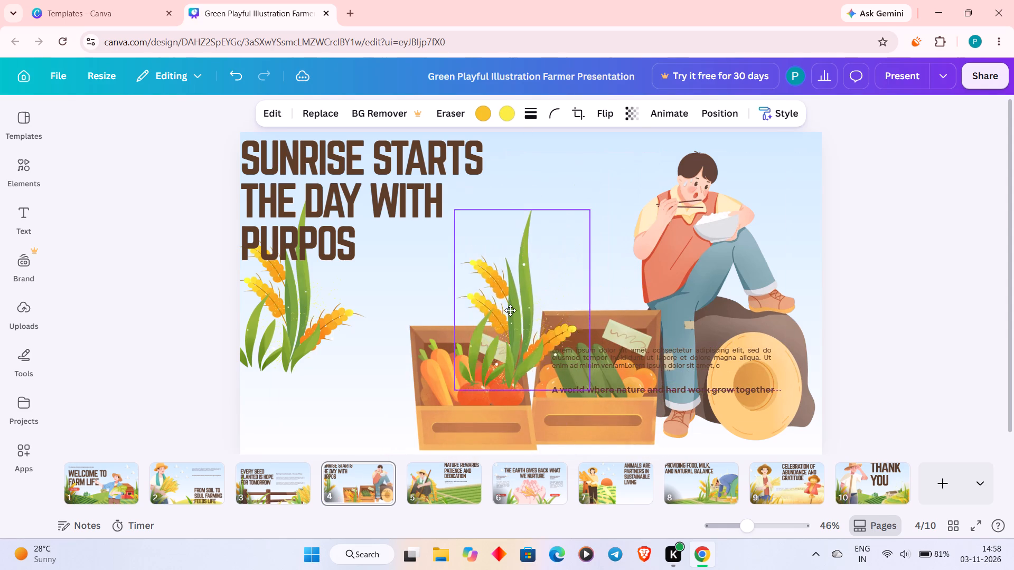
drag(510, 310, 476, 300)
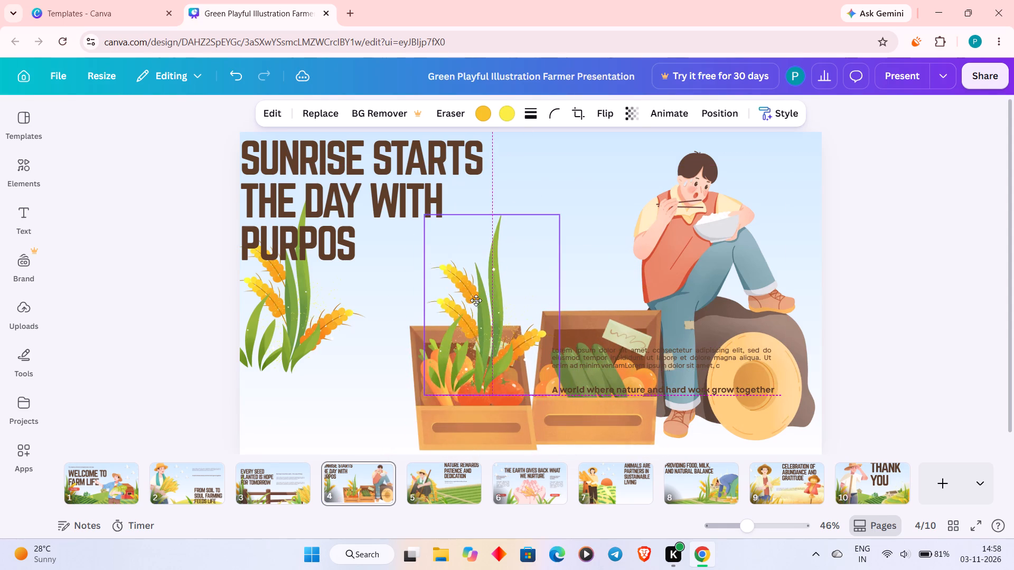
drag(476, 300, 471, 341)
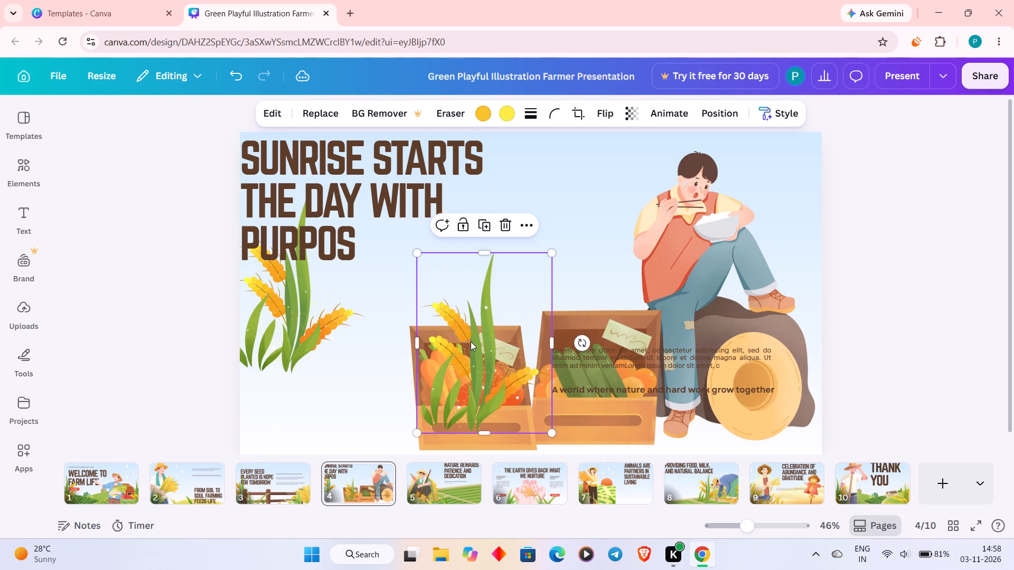
Move the cucumber crate up beside the heading and the carrot crate's wheat plant over the heading's right part.
drag(609, 322, 574, 159)
drag(481, 404, 375, 388)
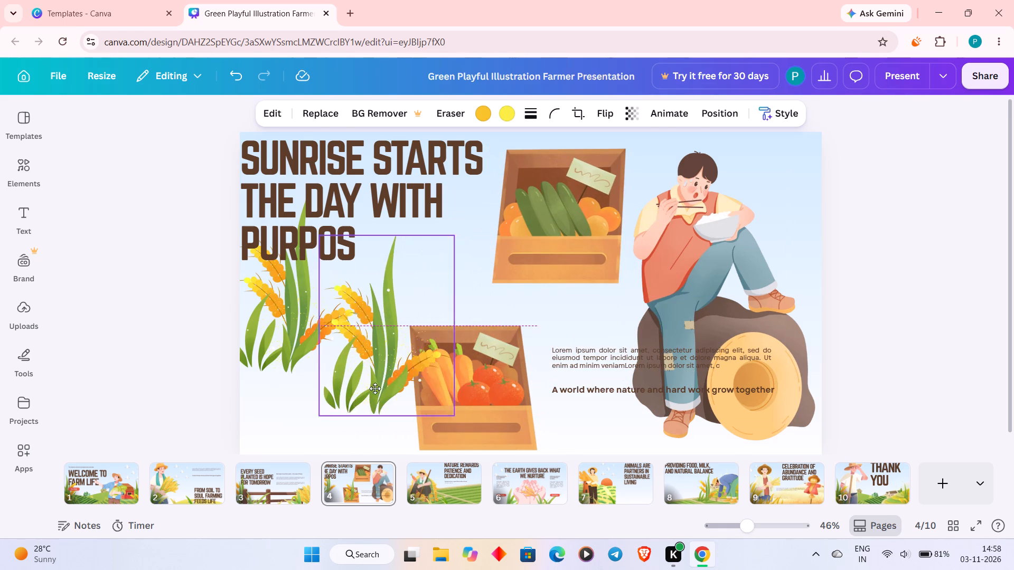
drag(375, 388, 427, 288)
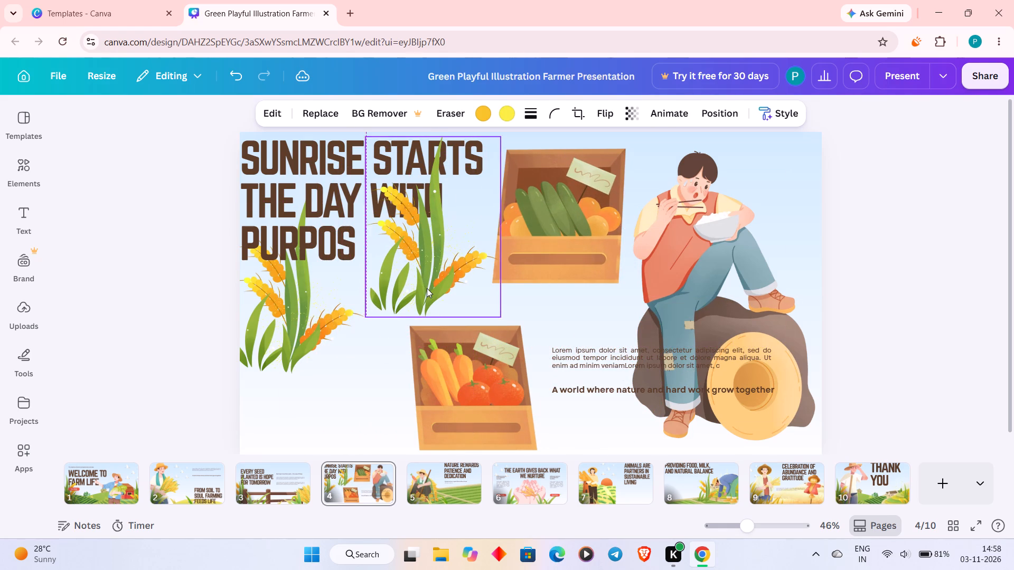
Arrange the cucumber crate and the carrot crate side by side at the page's bottom, below the heading, cucumbers on the left.
drag(478, 420, 634, 227)
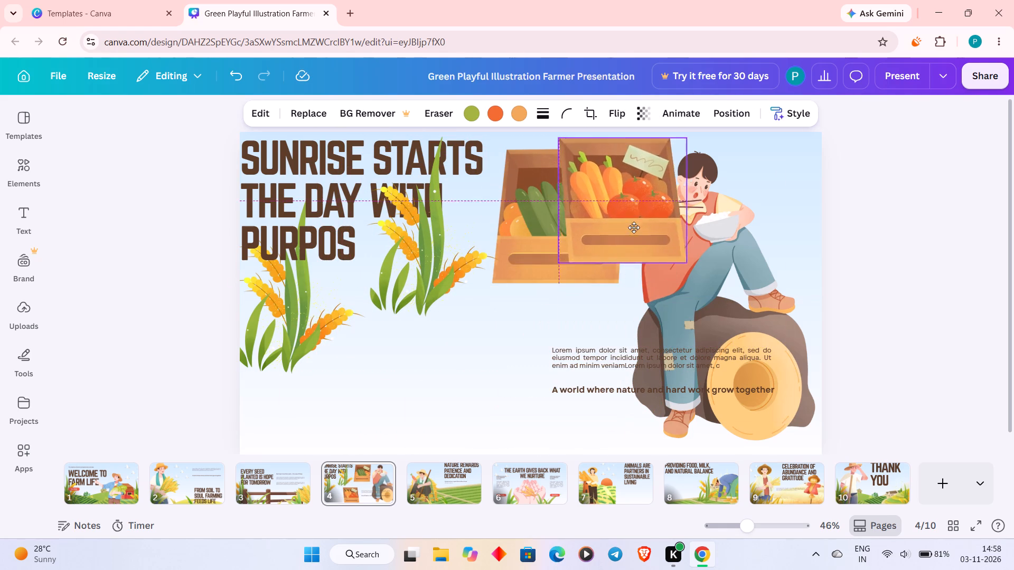
drag(634, 227, 485, 415)
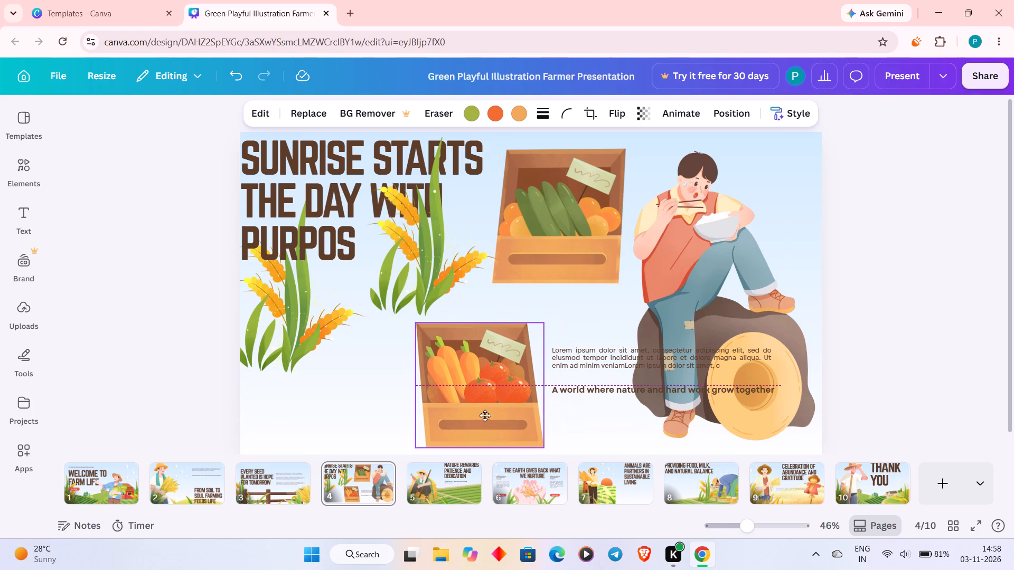
drag(485, 415, 431, 428)
drag(552, 237, 548, 409)
drag(548, 409, 327, 427)
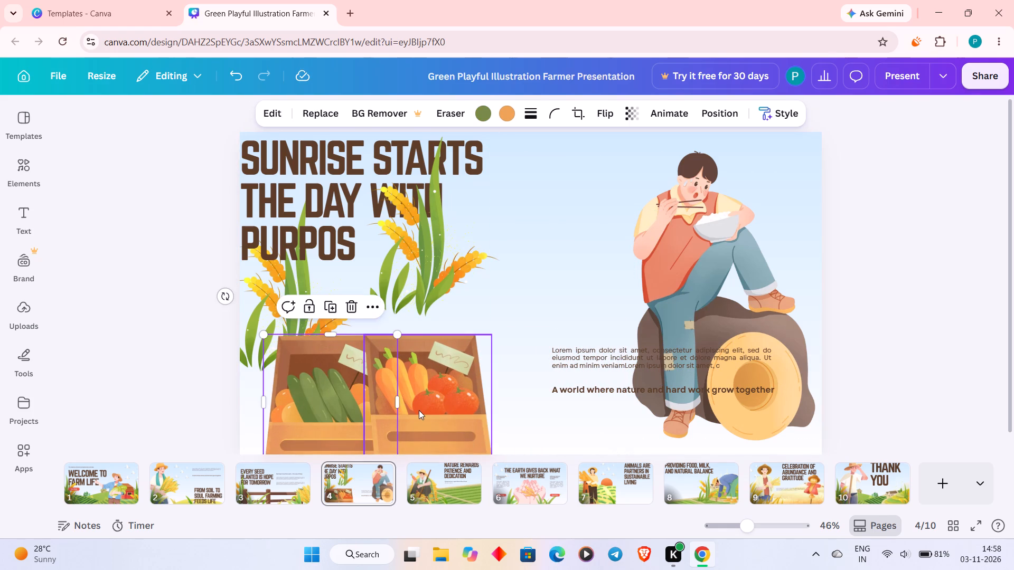
drag(419, 410, 493, 398)
drag(370, 408, 411, 395)
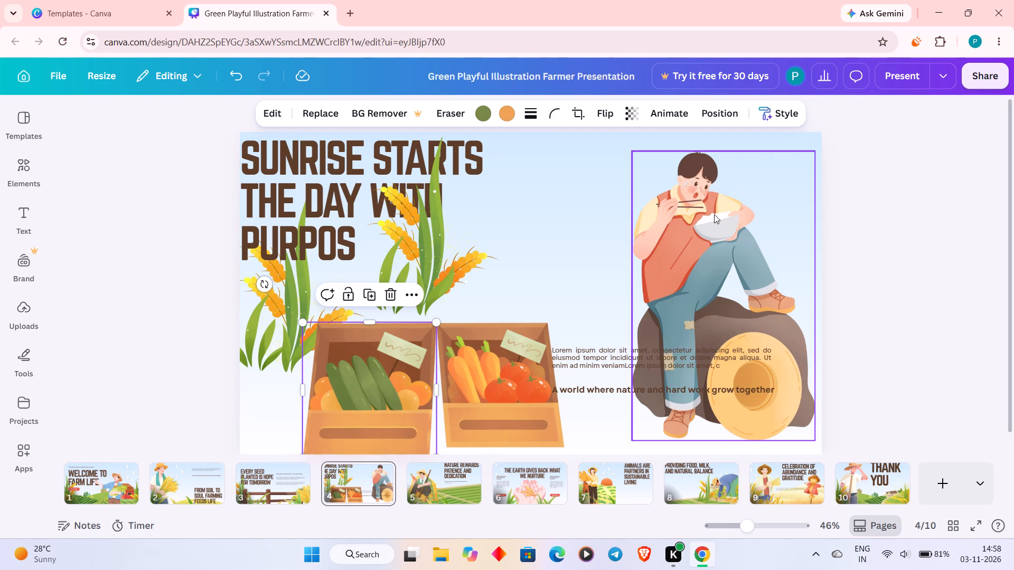
Reposition the seated farmer on page 4 at the page's right side, with his feet and straw hat resting near the bottom edge.
drag(714, 214, 558, 178)
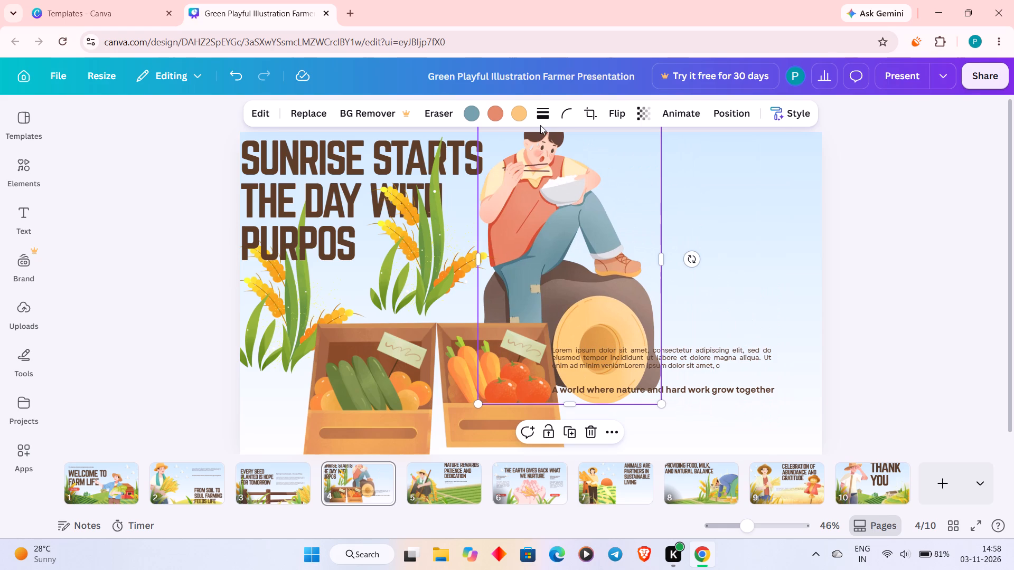
drag(557, 176, 694, 175)
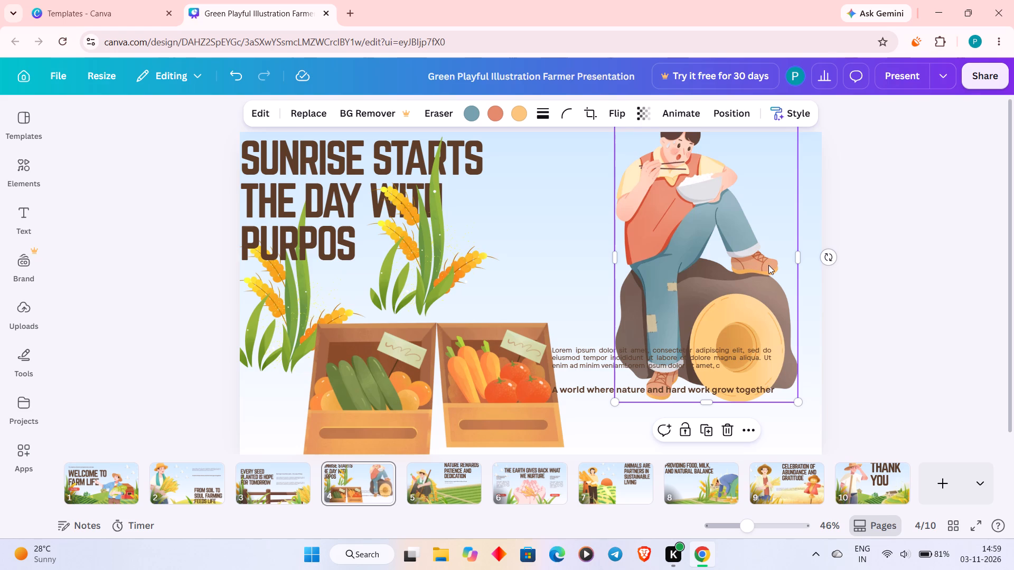
drag(733, 261, 746, 337)
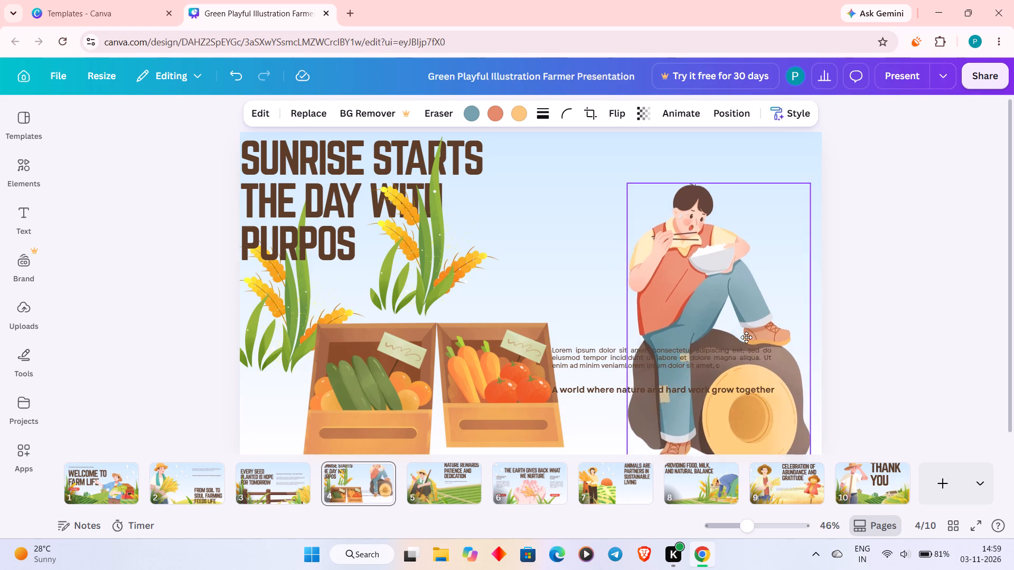
drag(746, 337, 752, 313)
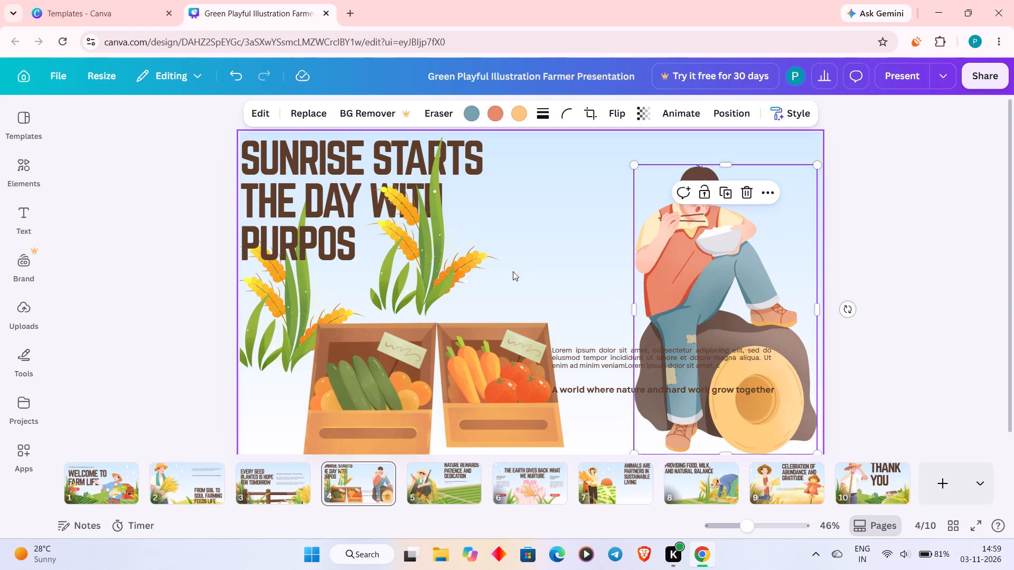
Nudge the "SUNRISE STARTS THE DAY WITH PURPOS" heading slightly in from the page's left edge, keeping it against the top edge.
click(364, 184)
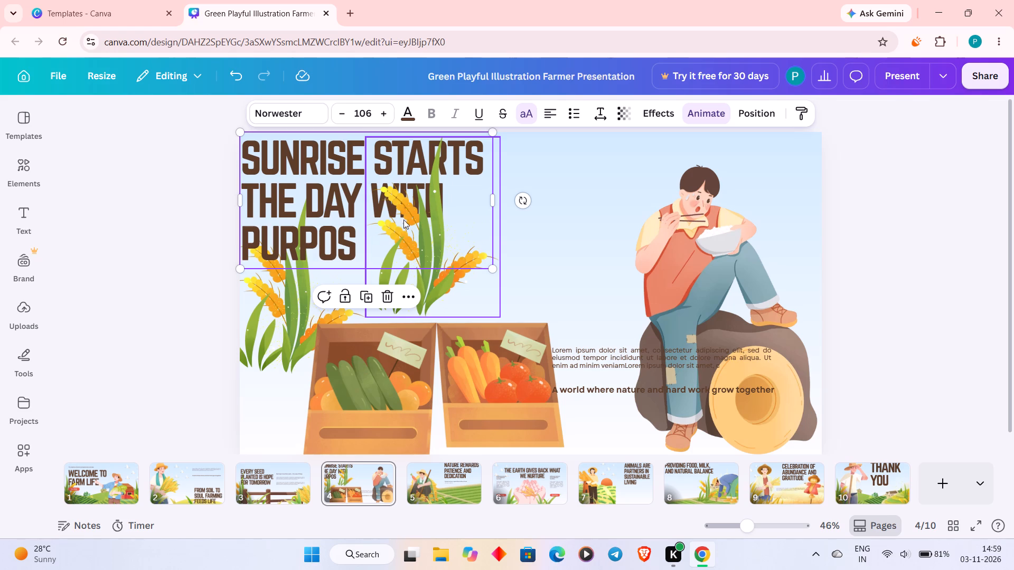
drag(421, 229, 409, 223)
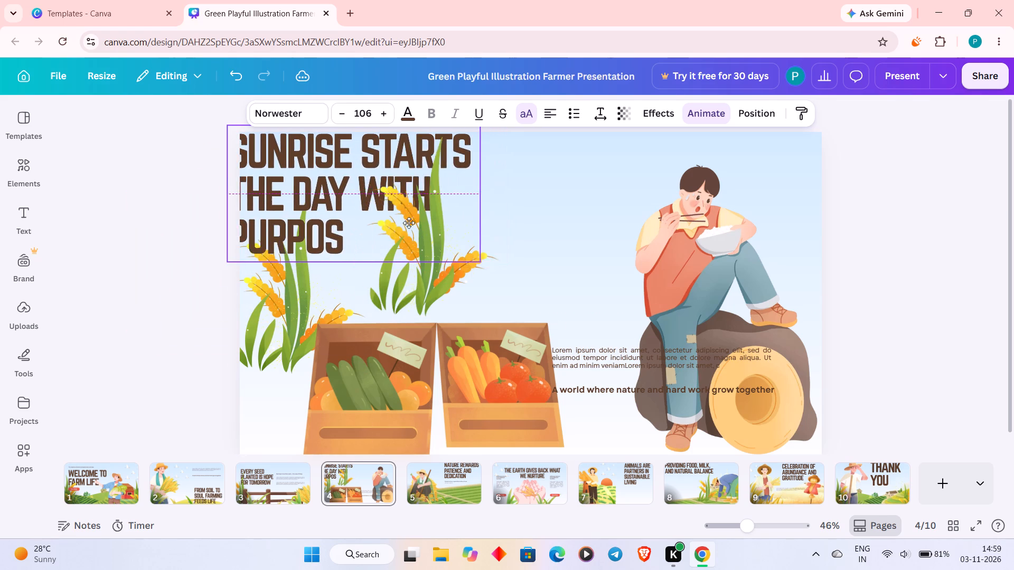
drag(409, 223, 423, 220)
drag(423, 220, 425, 229)
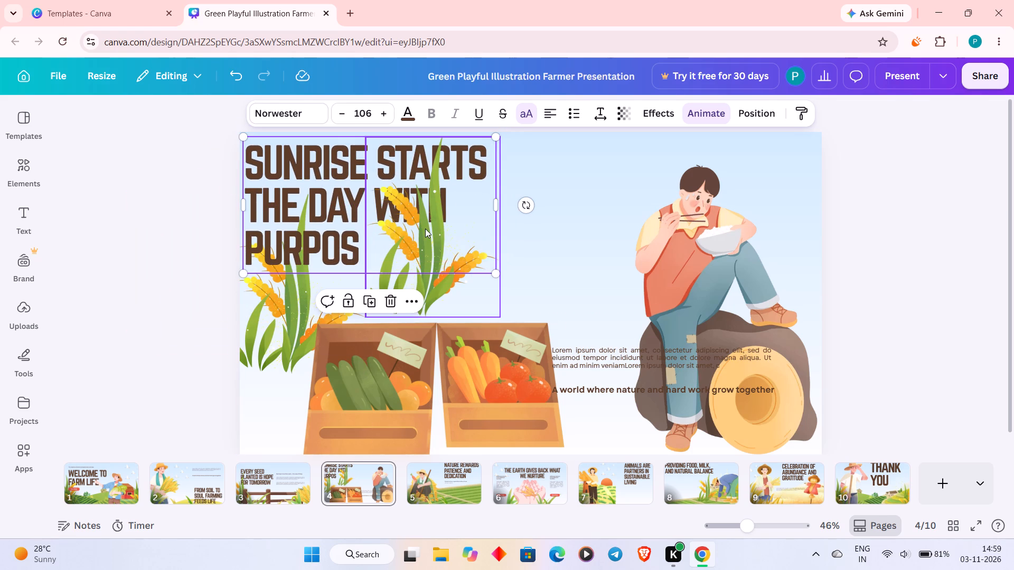
click(344, 212)
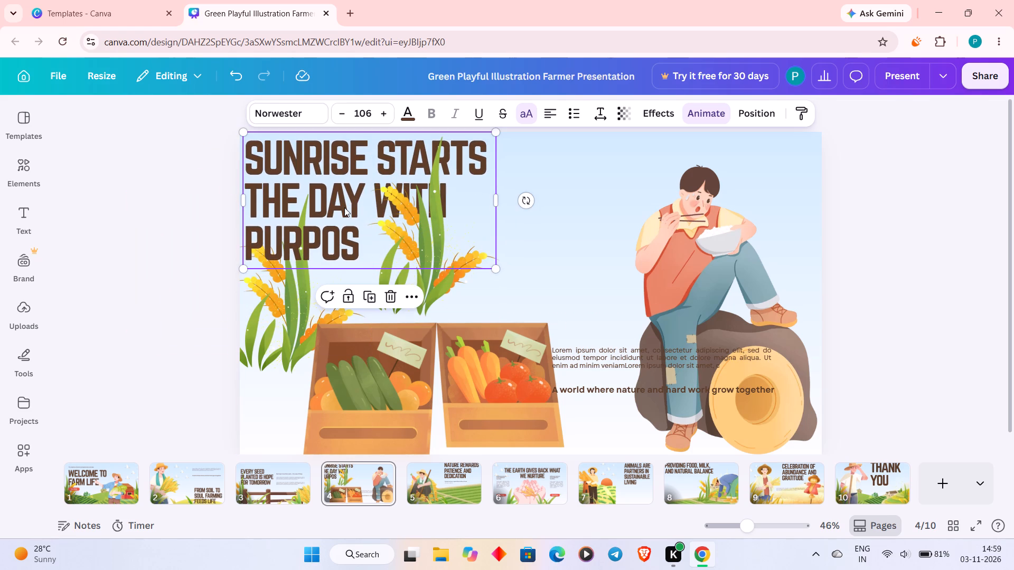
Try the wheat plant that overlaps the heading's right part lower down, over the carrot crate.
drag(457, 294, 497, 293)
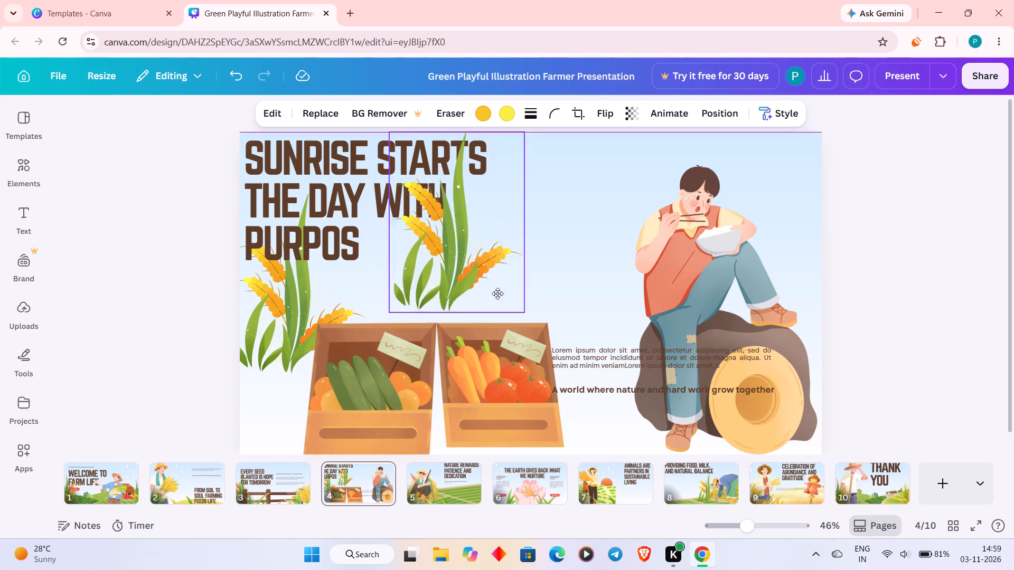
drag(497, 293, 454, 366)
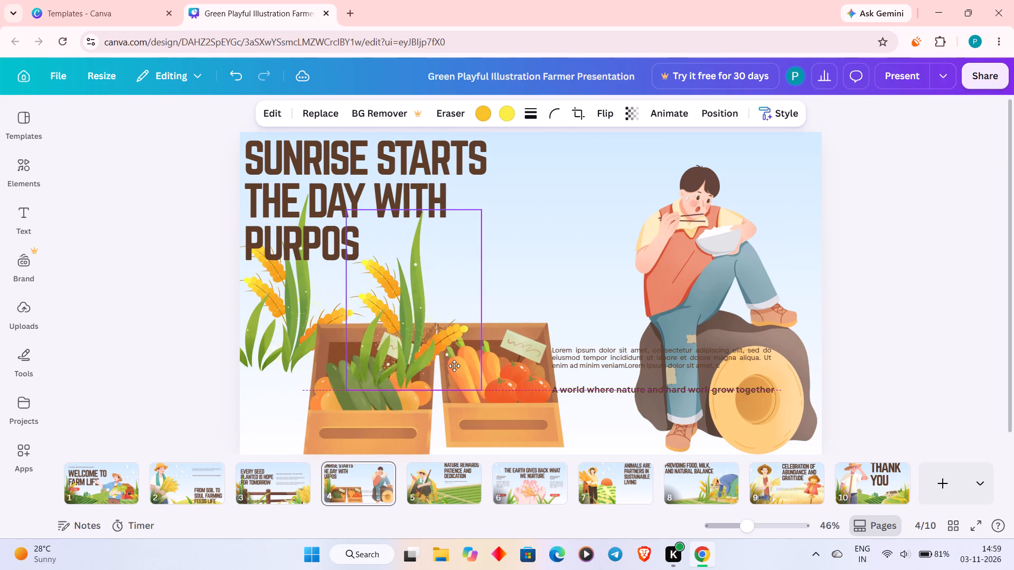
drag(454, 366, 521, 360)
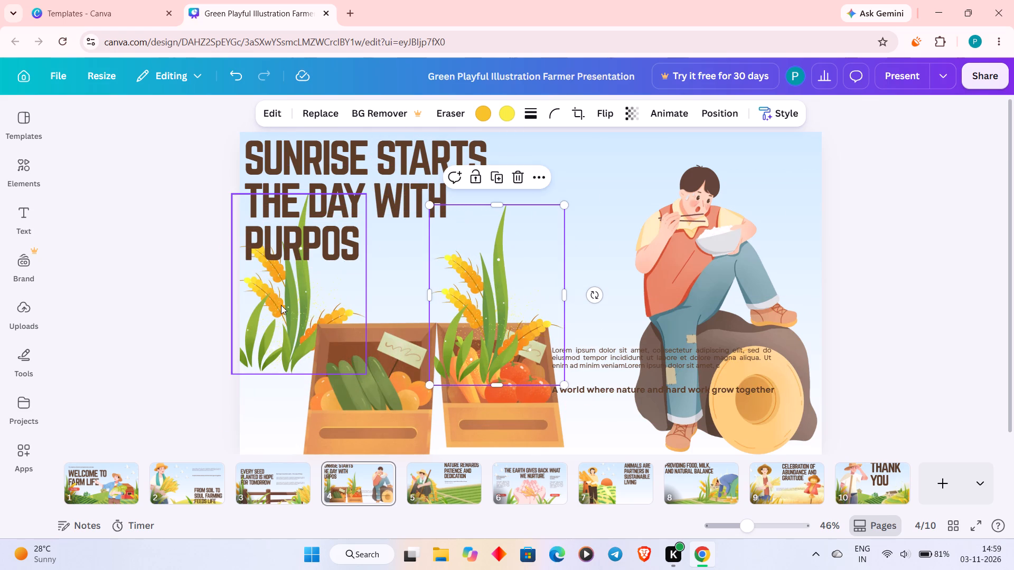
Move the wheat plant at the page's left edge down to the bottom-left corner, behind the cucumber crate's left side.
drag(281, 305, 286, 412)
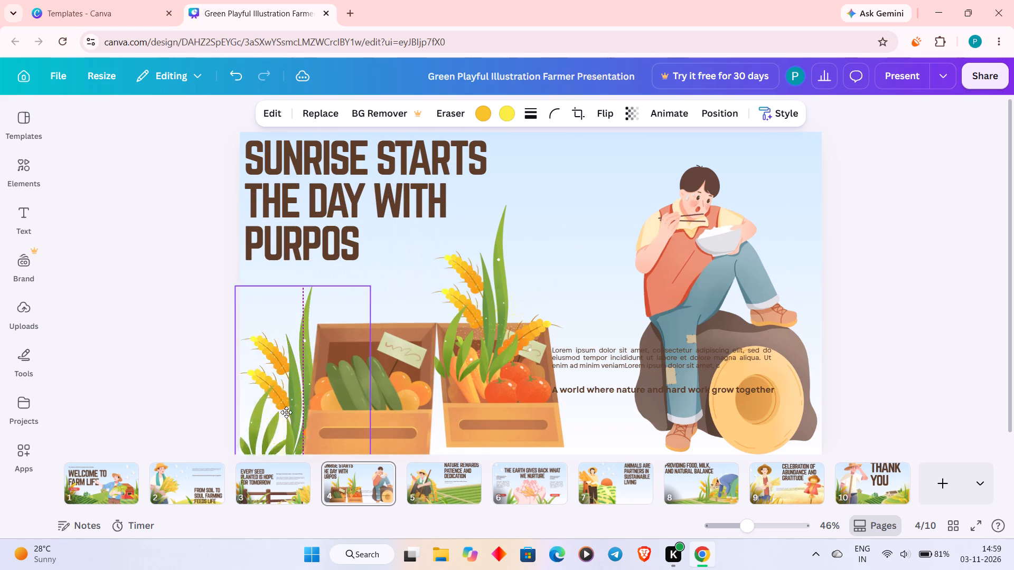
drag(286, 412, 382, 368)
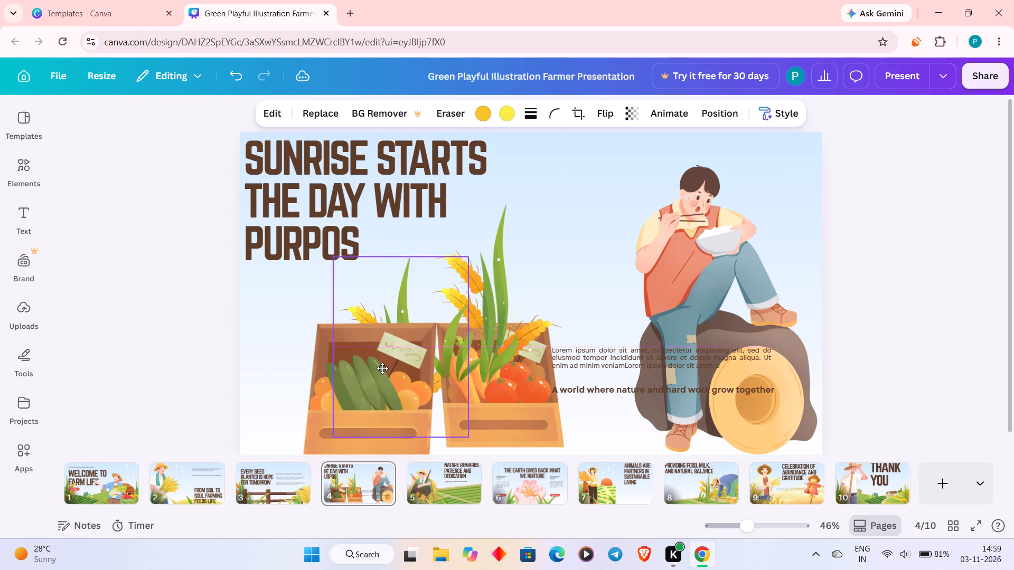
drag(382, 368, 264, 383)
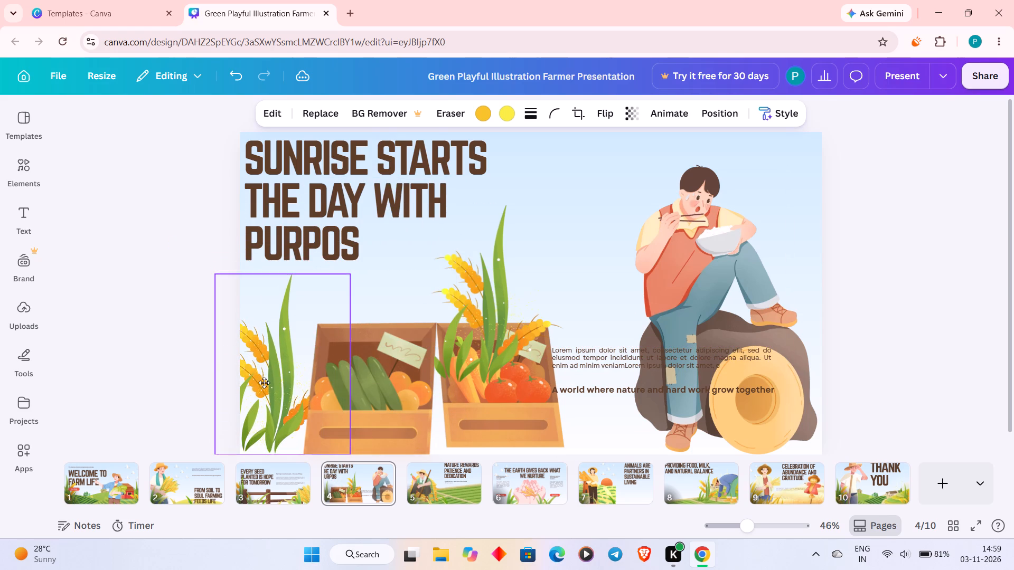
drag(264, 383, 623, 389)
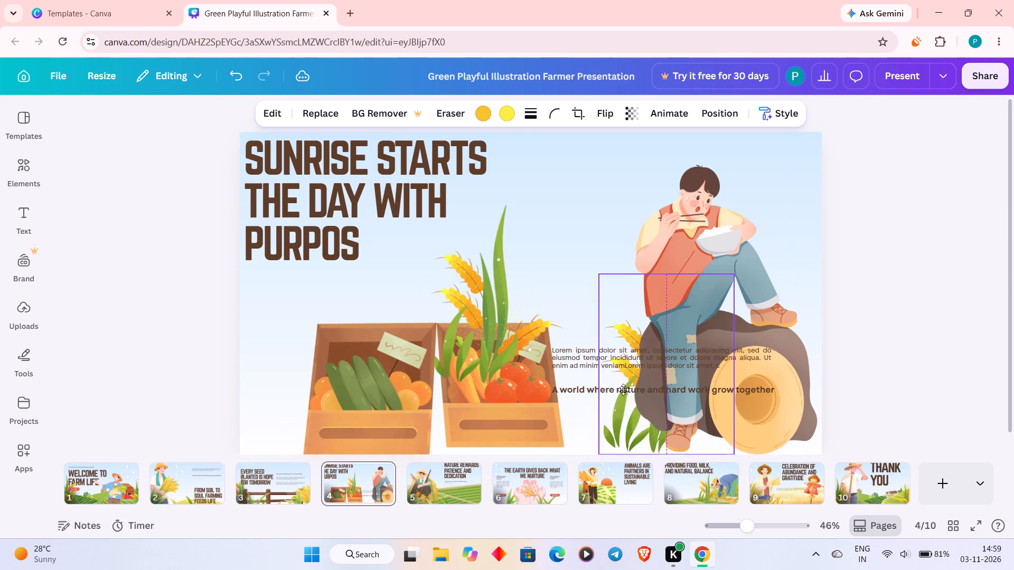
drag(623, 389, 287, 394)
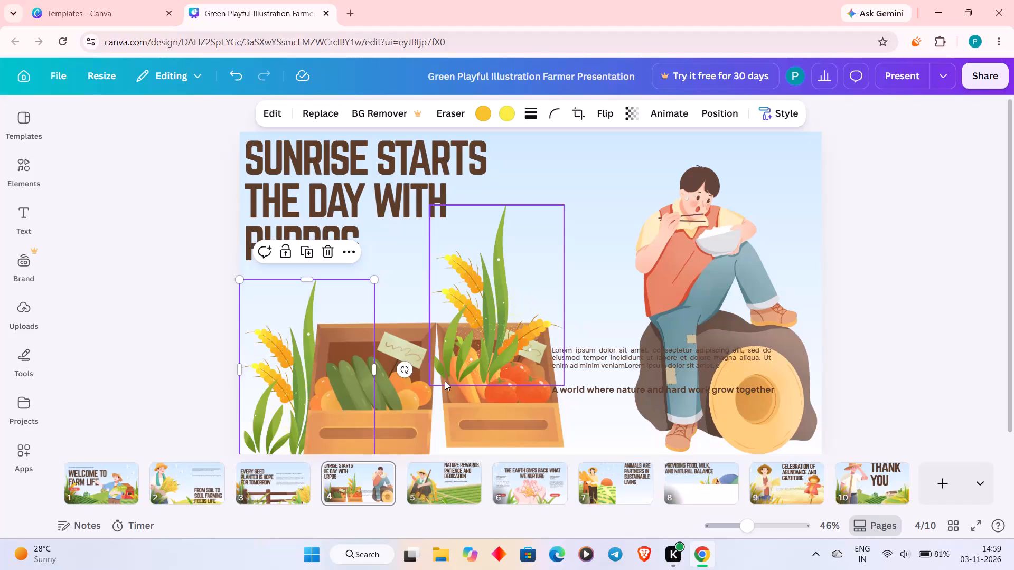
Move the wheat plant from the carrot crate over to the cucumber crate, below the heading.
drag(482, 343, 511, 277)
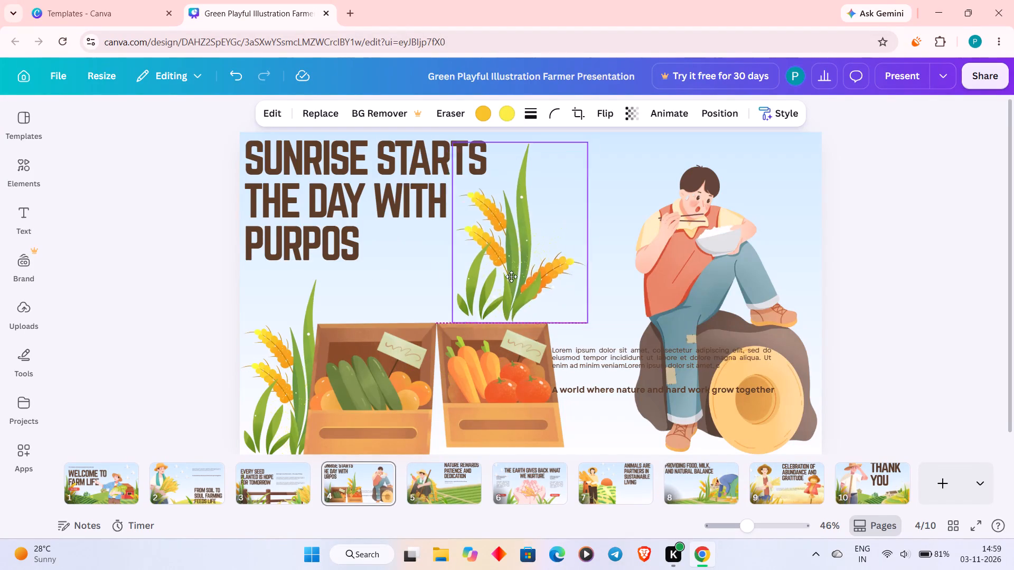
drag(511, 277, 360, 367)
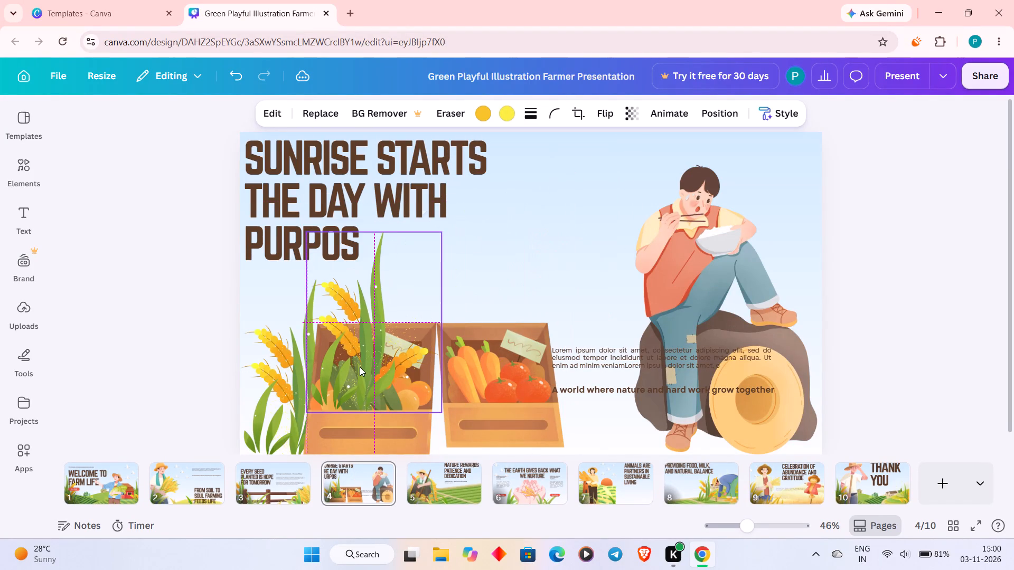
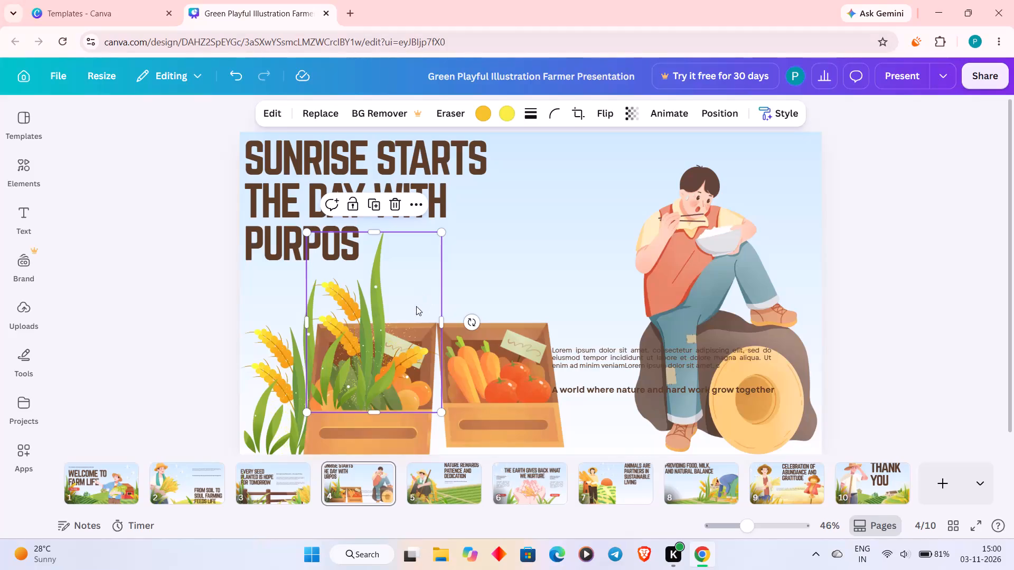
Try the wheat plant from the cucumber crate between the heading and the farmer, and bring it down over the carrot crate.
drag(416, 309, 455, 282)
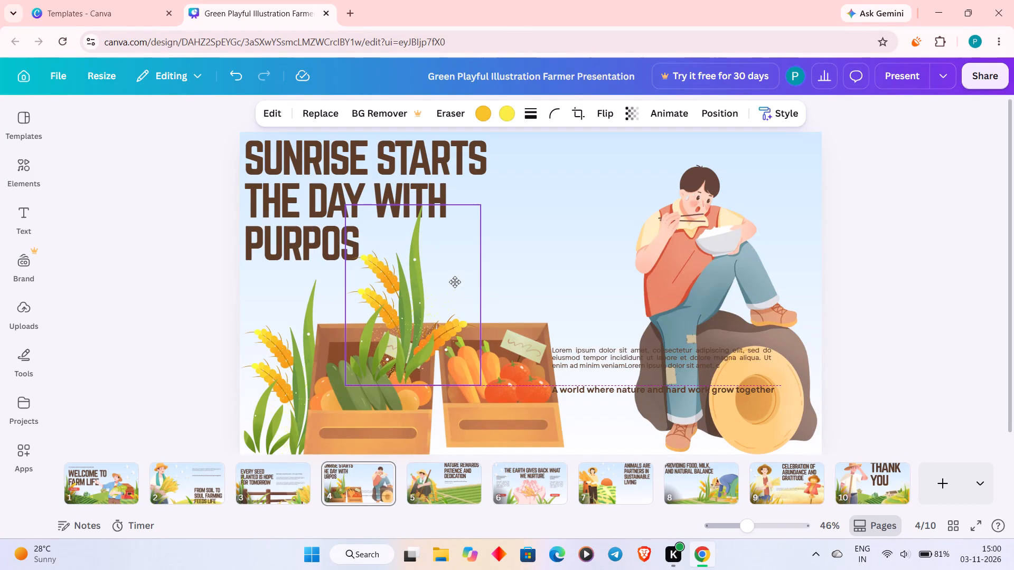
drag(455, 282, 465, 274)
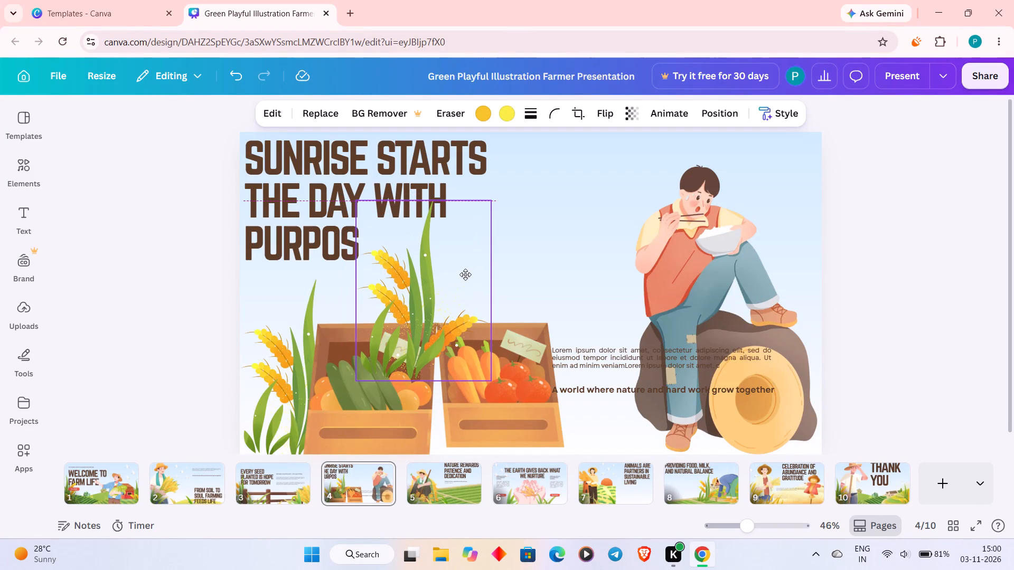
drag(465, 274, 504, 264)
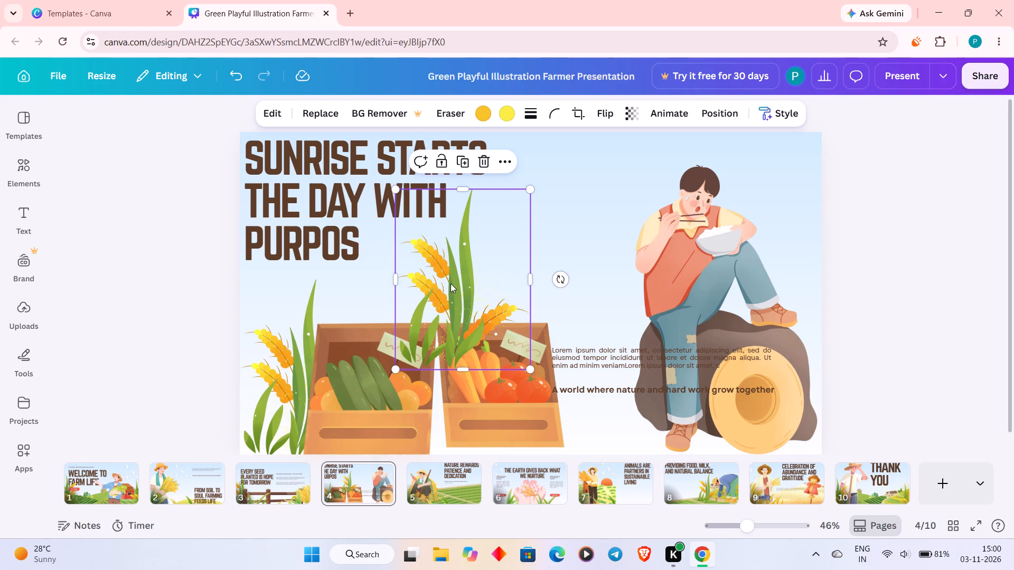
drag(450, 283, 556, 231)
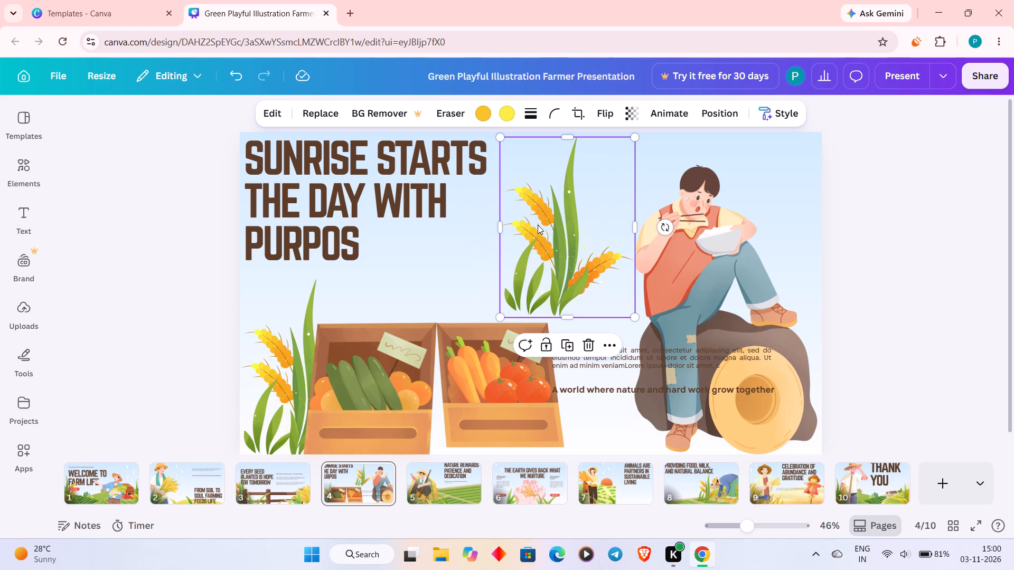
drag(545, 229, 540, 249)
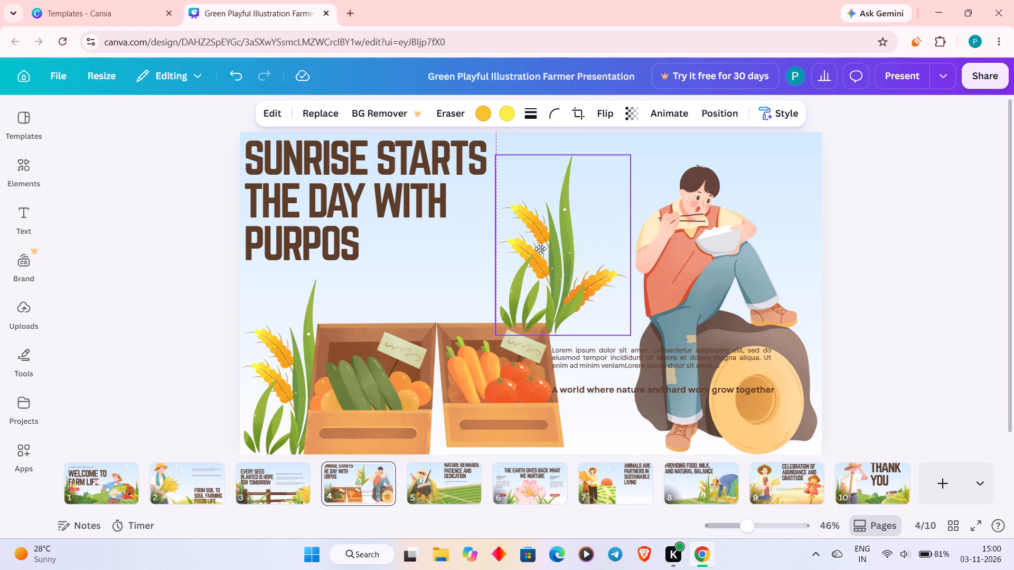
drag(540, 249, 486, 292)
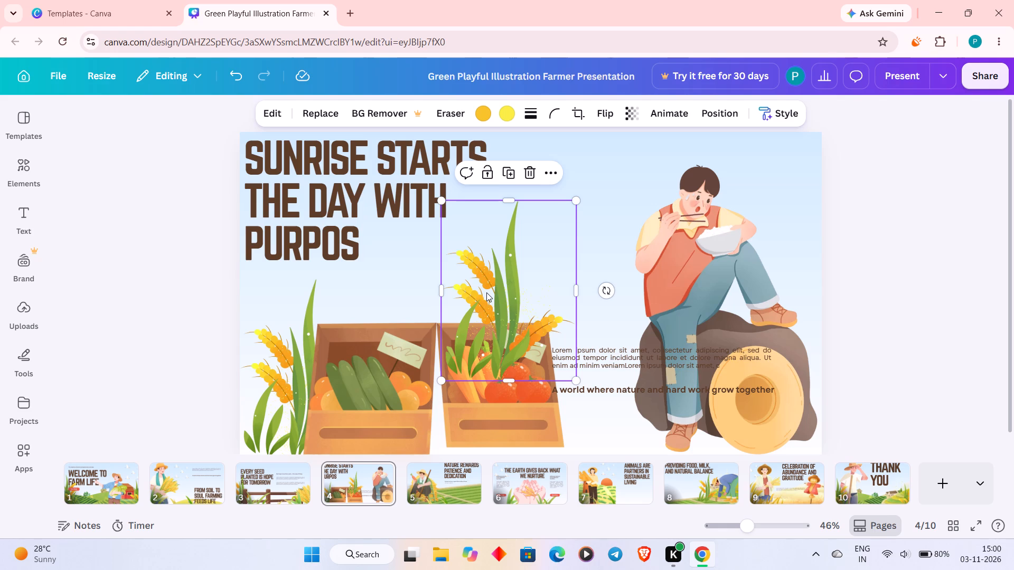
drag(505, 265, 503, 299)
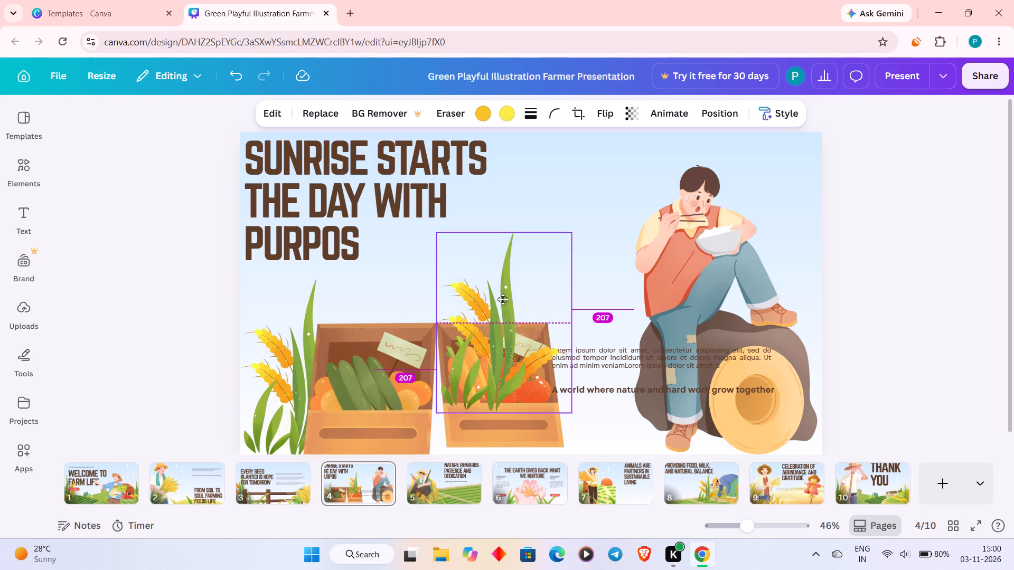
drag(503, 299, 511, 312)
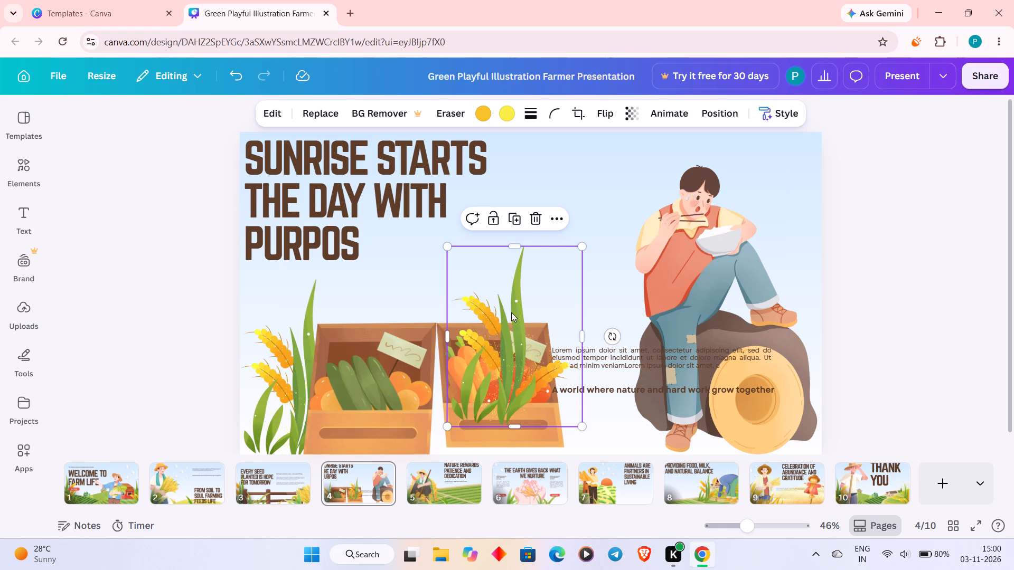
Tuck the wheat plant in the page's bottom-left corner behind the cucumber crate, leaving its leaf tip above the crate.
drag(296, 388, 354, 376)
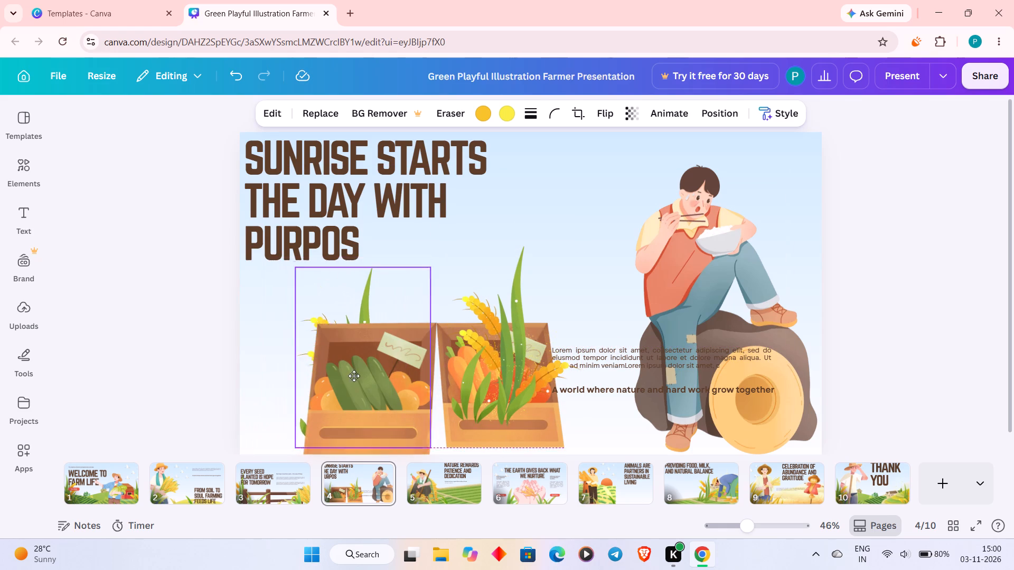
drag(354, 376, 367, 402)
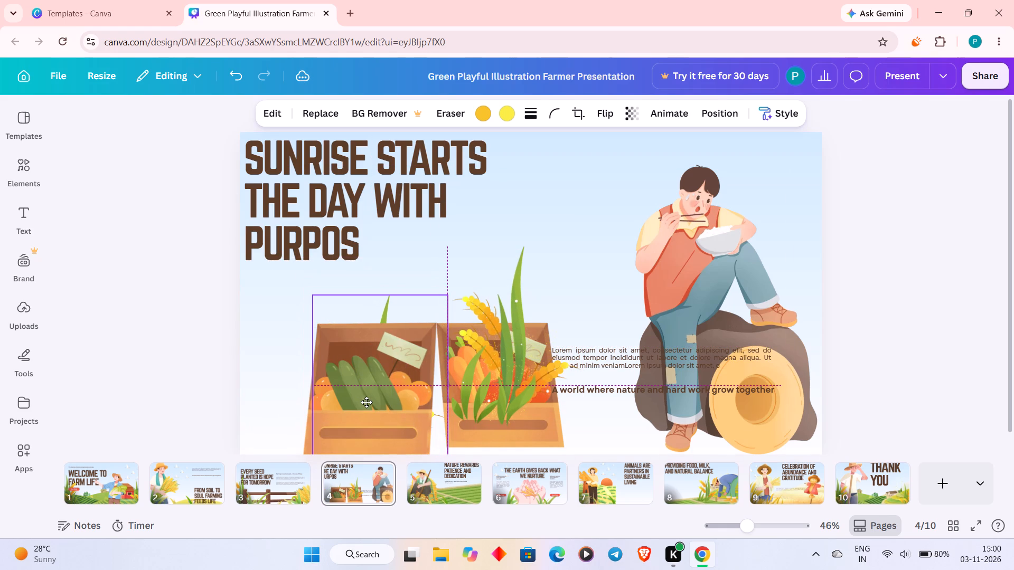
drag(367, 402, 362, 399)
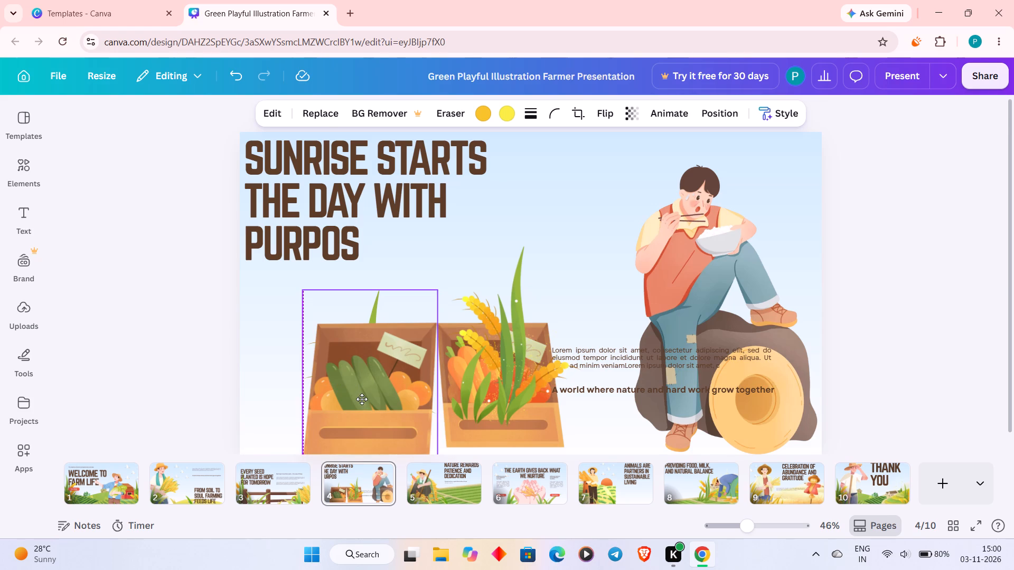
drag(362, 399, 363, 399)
Move the "A world where nature and hard work grow together" line to the page's top-right corner, above the farmer.
drag(718, 384, 612, 217)
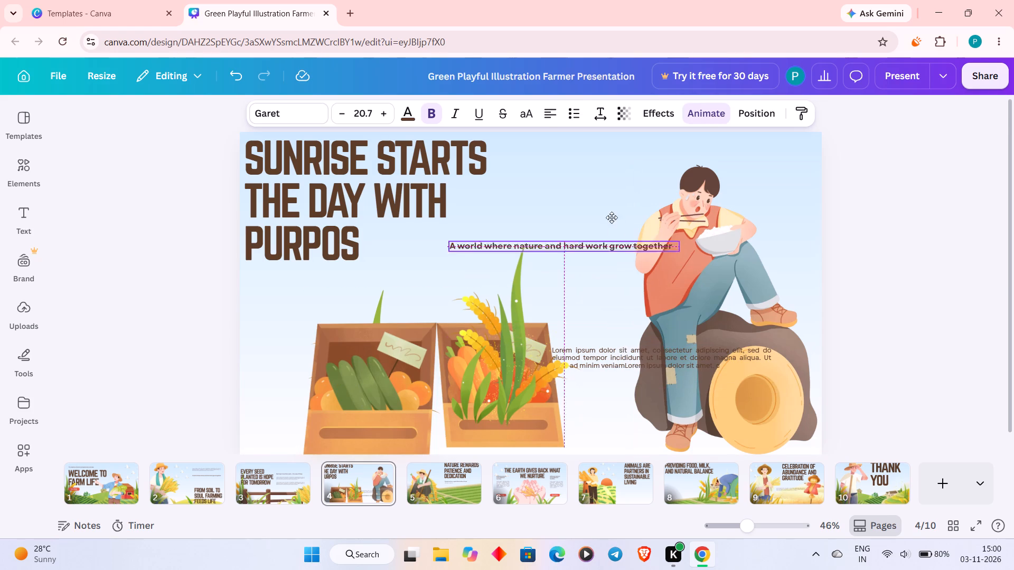
drag(612, 217, 738, 127)
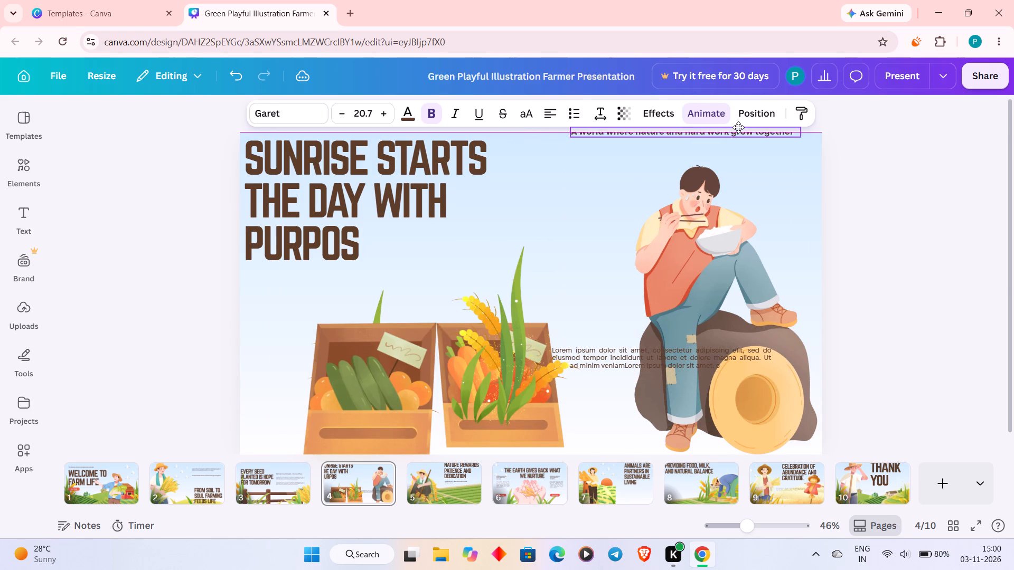
drag(738, 127, 763, 132)
click(609, 214)
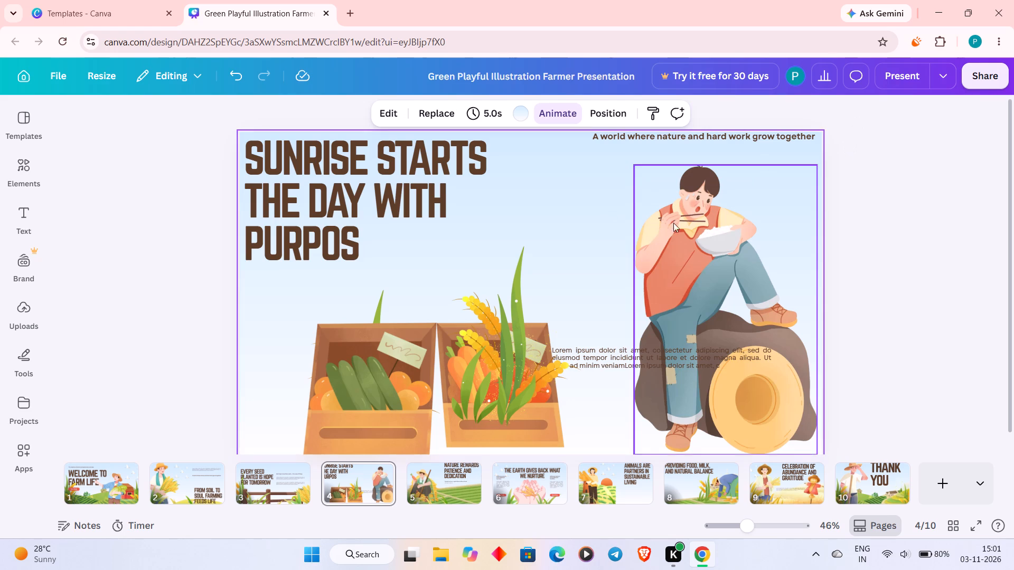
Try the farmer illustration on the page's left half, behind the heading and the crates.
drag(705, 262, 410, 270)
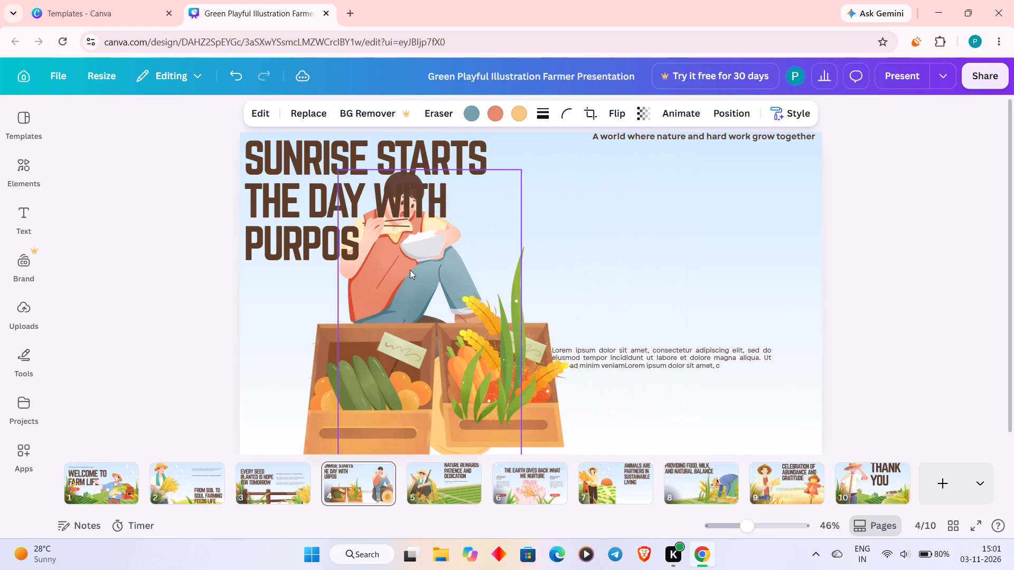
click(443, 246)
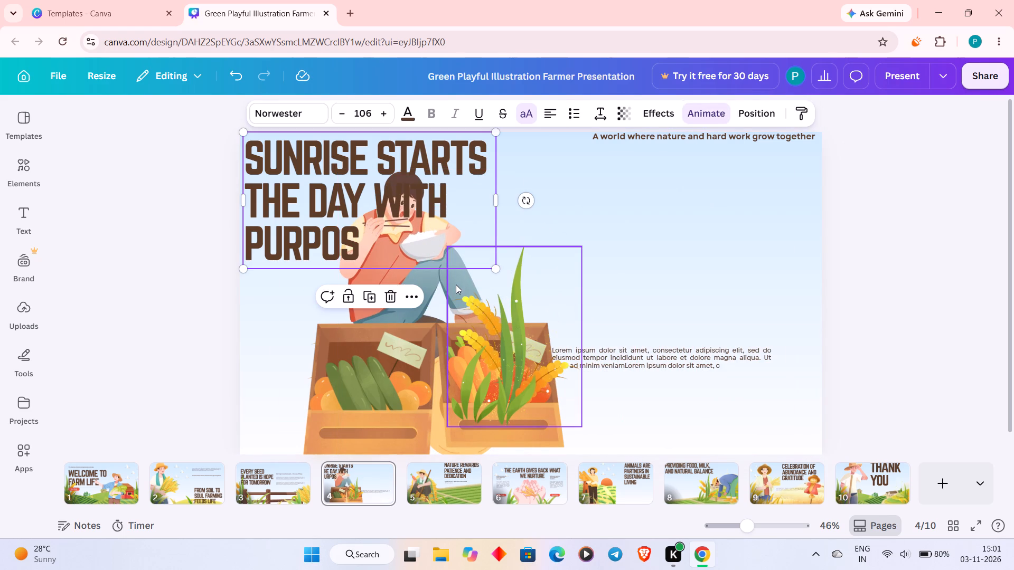
Move the farmer illustration to the page's bottom-right corner, flush with the right edge.
drag(506, 217, 778, 203)
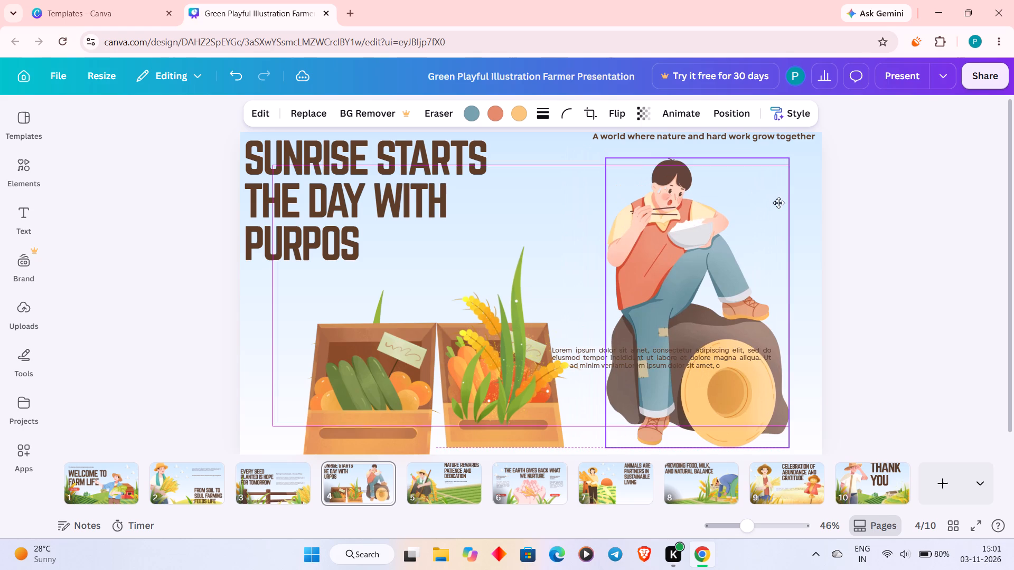
drag(778, 203, 787, 205)
drag(755, 208, 759, 207)
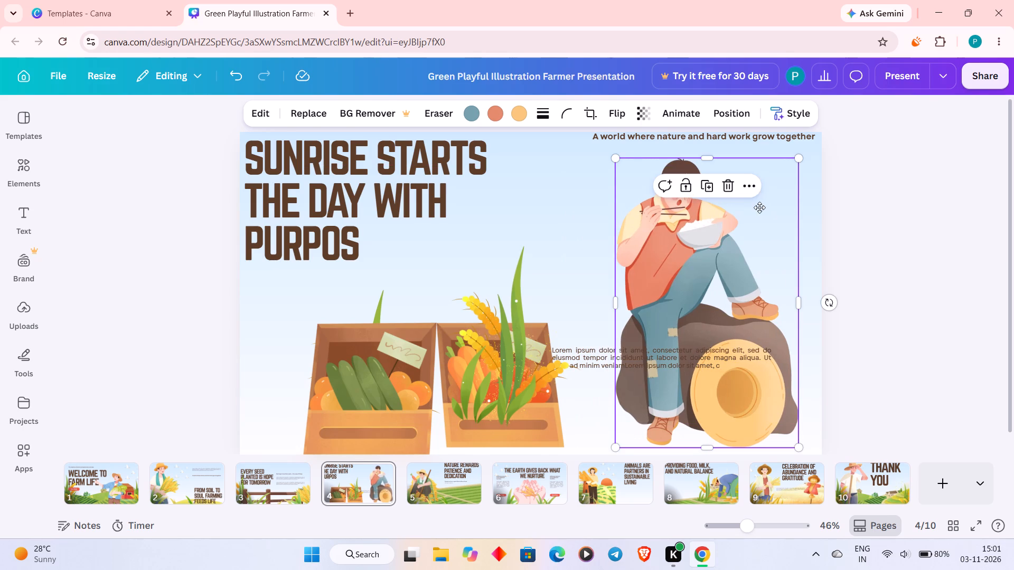
drag(759, 207, 780, 213)
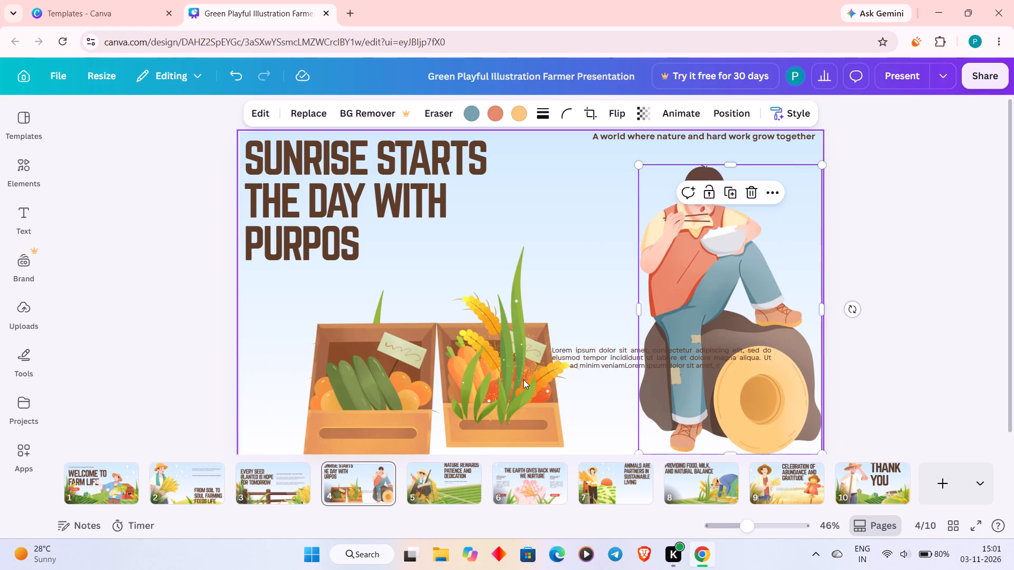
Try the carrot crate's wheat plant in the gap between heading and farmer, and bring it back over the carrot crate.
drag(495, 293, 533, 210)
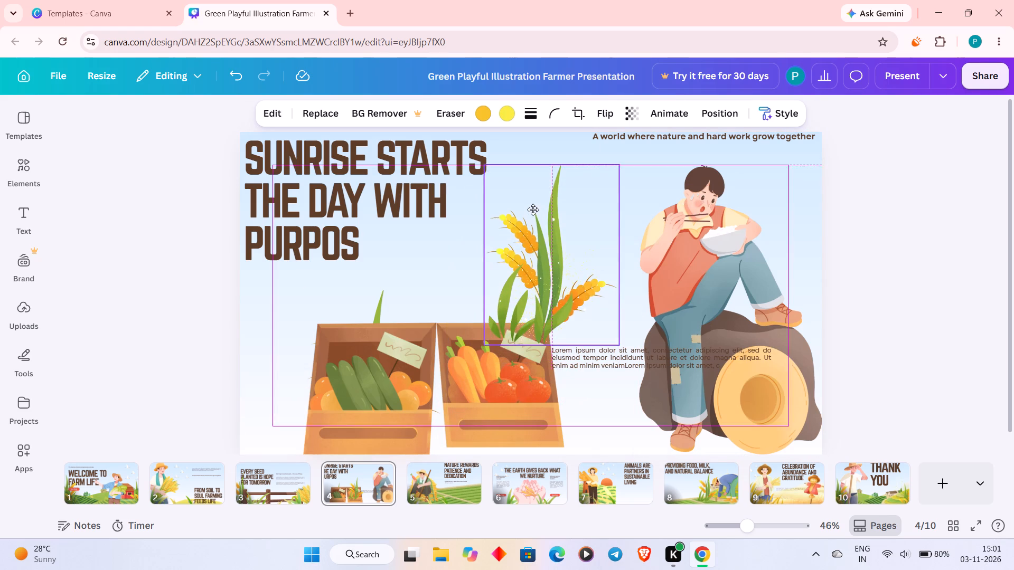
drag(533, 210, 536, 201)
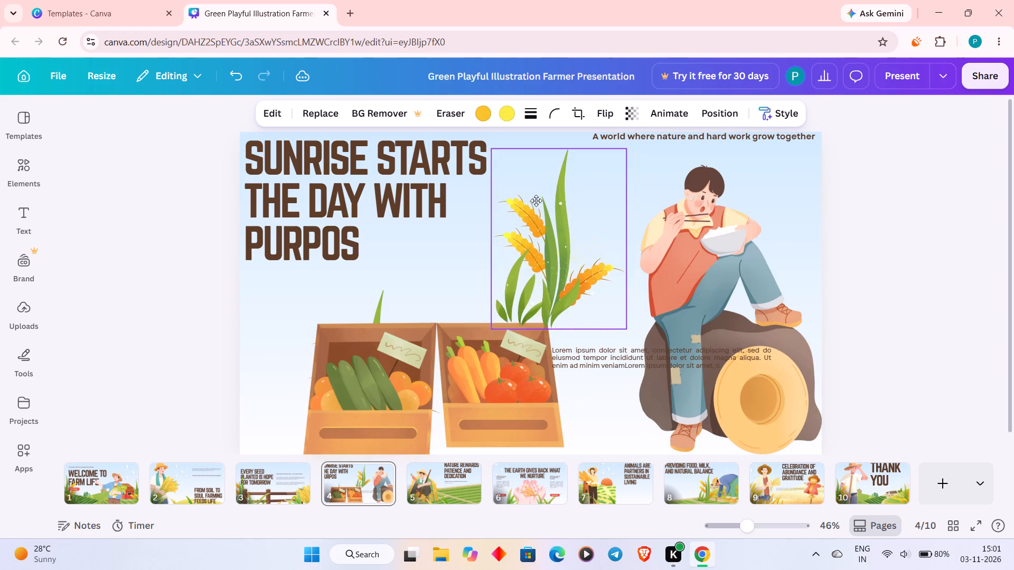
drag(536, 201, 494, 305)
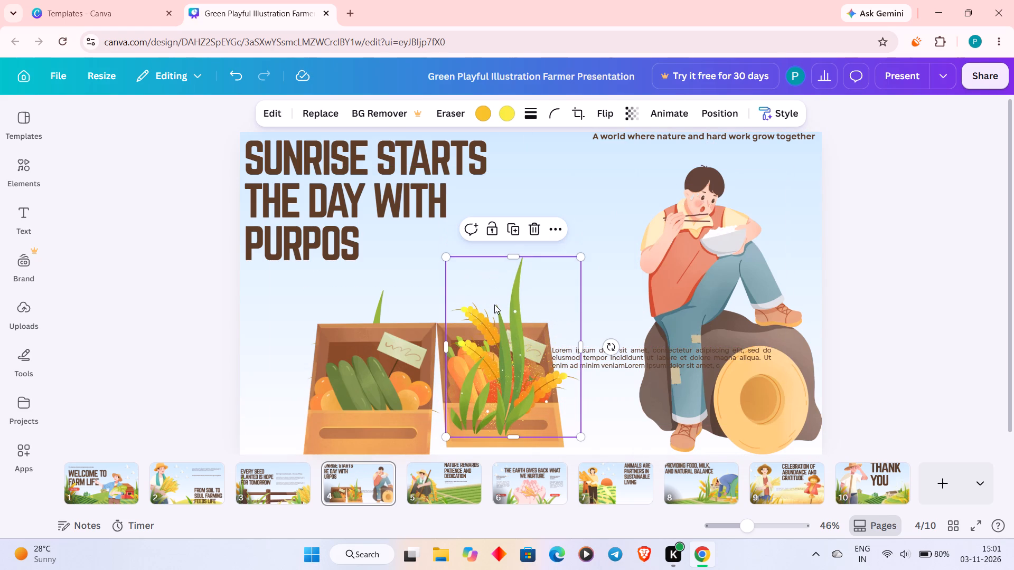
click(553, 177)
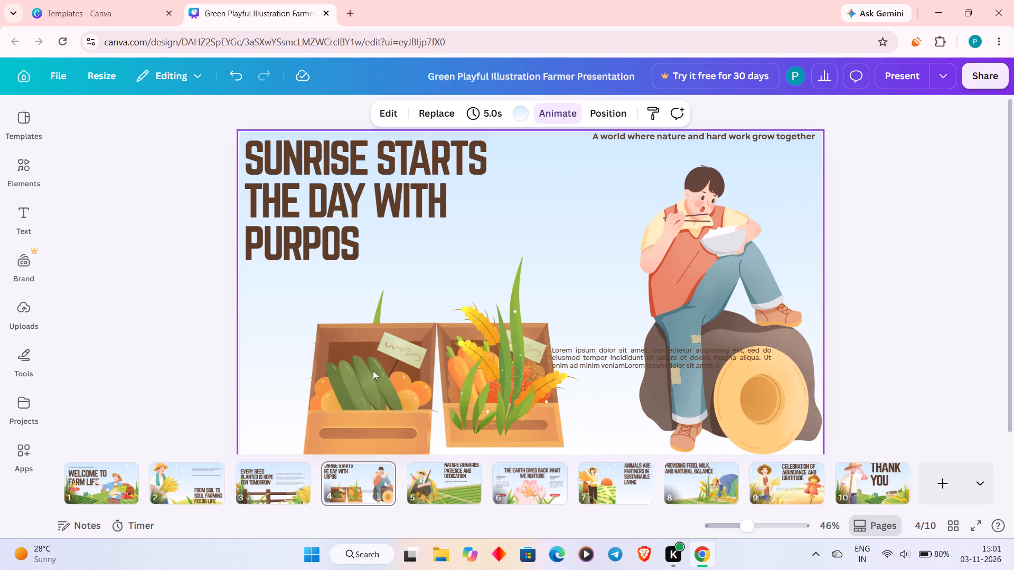
Move the cucumber crate to the other side of the carrot crate, beside the farmer's legs.
drag(366, 375, 607, 330)
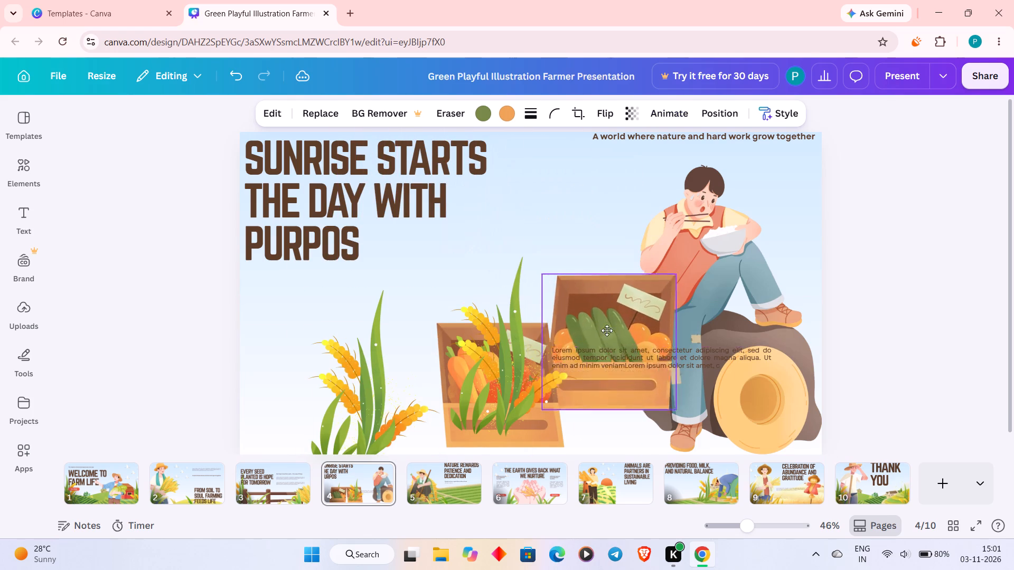
drag(607, 330, 616, 361)
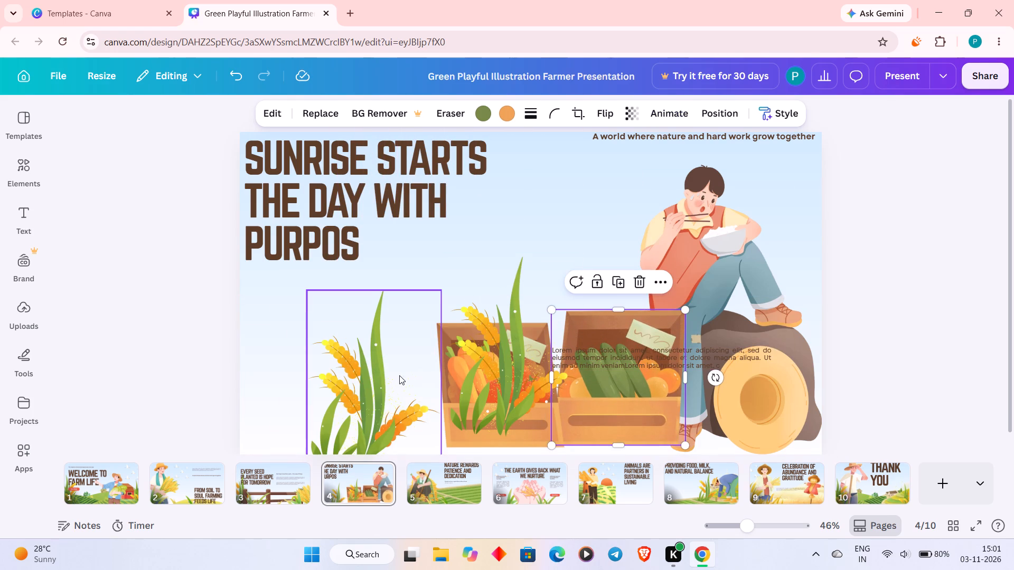
Move both wheat plants to the page's bottom-left corner, overlapping each other below the heading.
drag(367, 410, 301, 408)
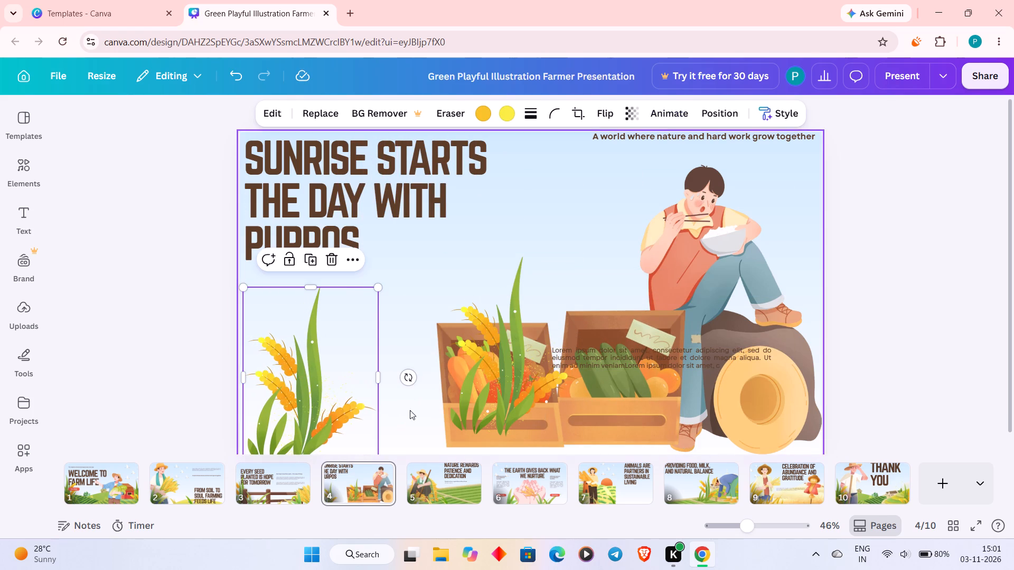
drag(480, 400, 465, 400)
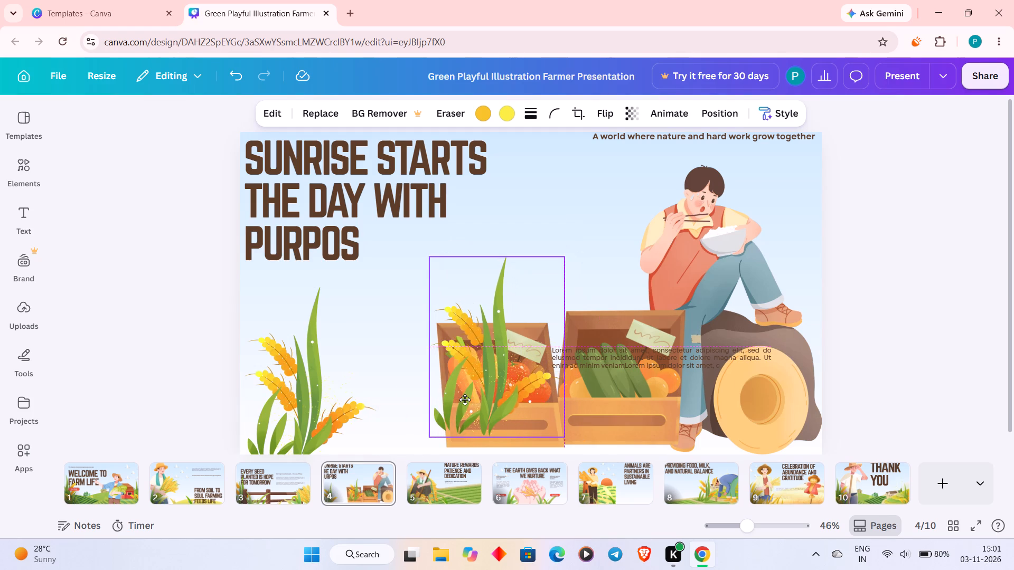
drag(465, 400, 442, 397)
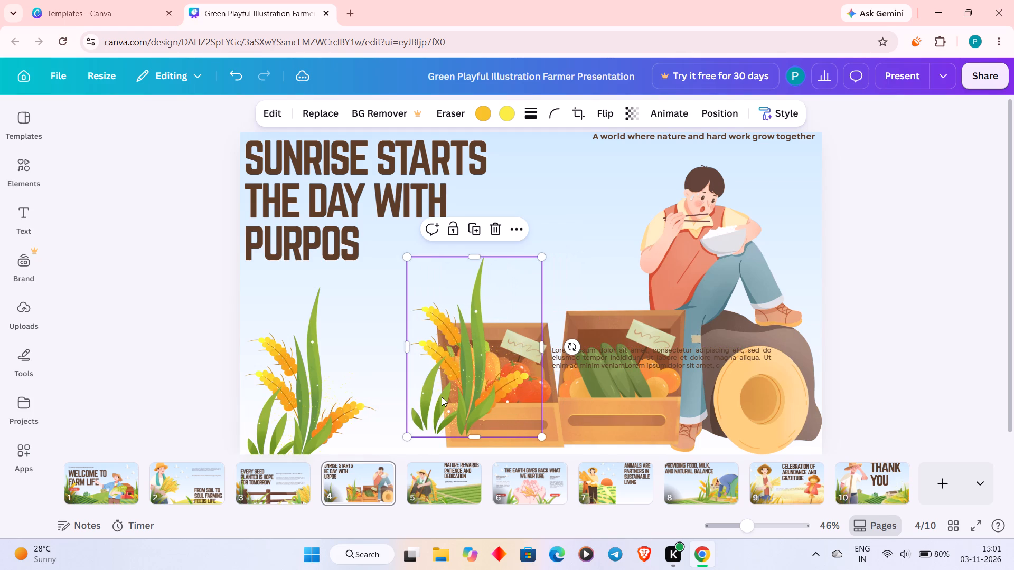
drag(479, 362, 392, 375)
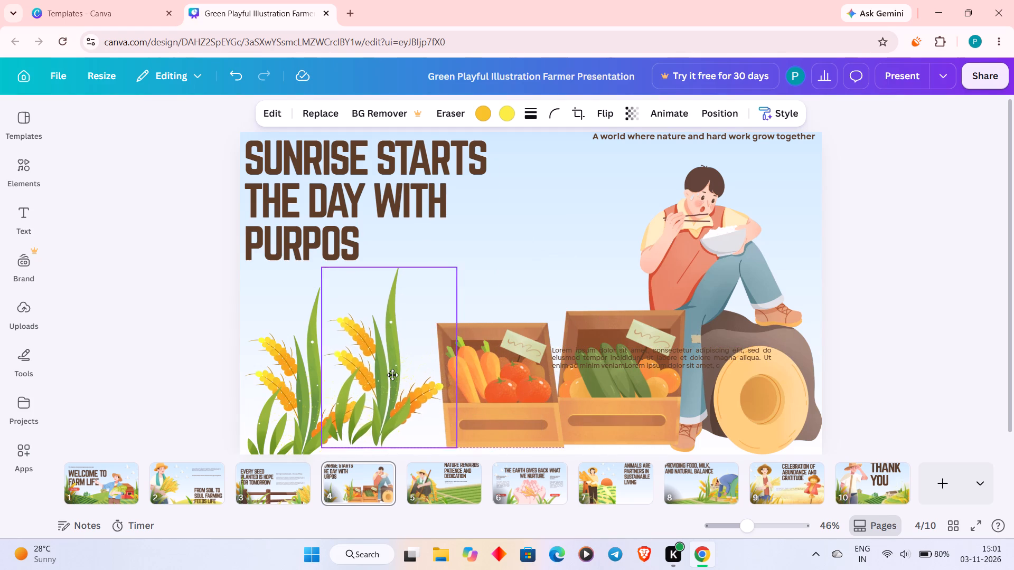
drag(392, 375, 387, 384)
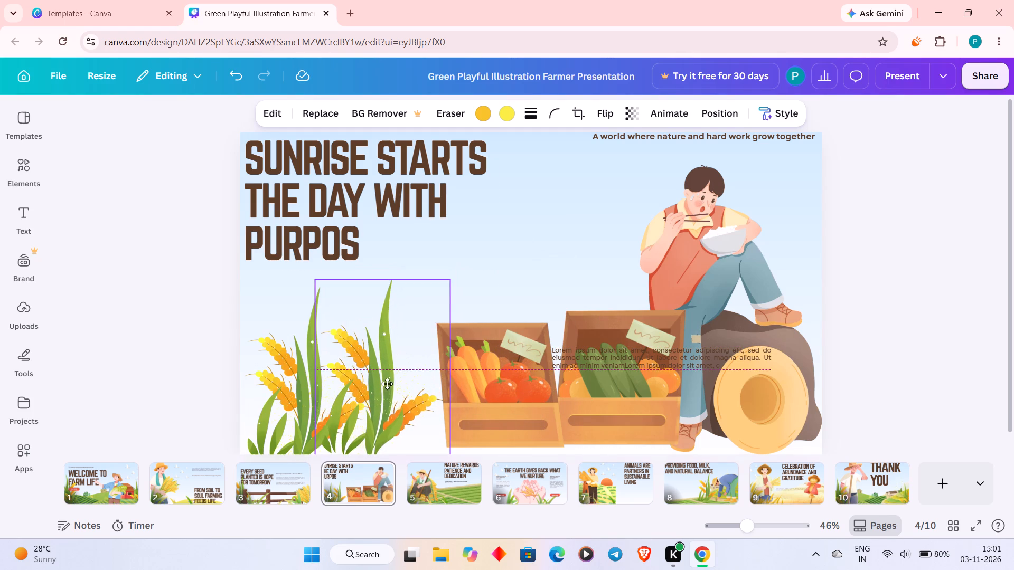
drag(387, 384, 310, 394)
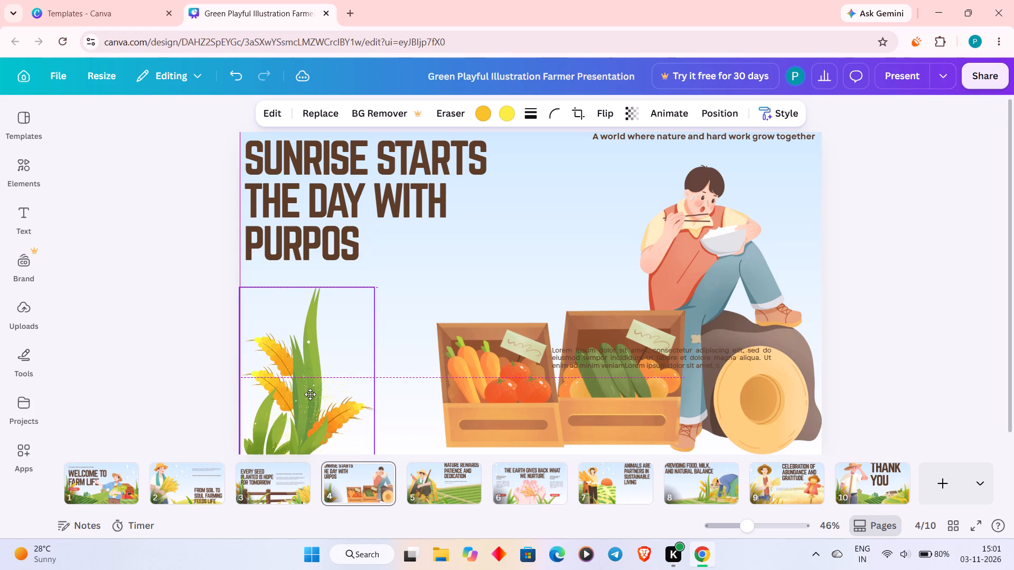
drag(310, 394, 313, 394)
Shift the carrot and cucumber crates side by side along the page's bottom edge, between the wheat plants and the farmer.
drag(501, 389, 463, 392)
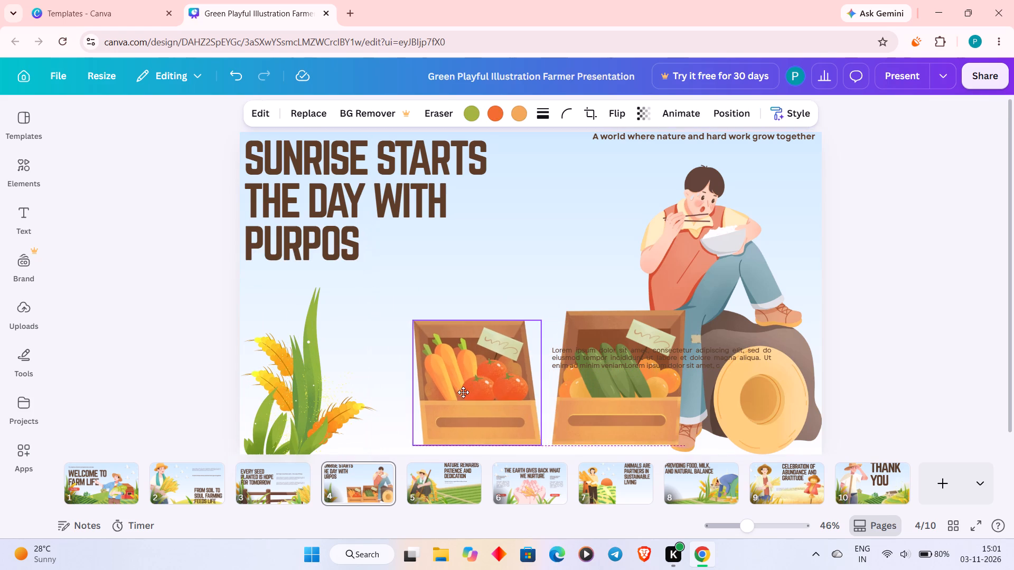
drag(463, 392, 430, 395)
drag(639, 383, 567, 392)
Move the "SUNRISE STARTS THE DAY WITH PURPOS" heading to the page's top-right corner, over the farmer.
drag(311, 221, 625, 218)
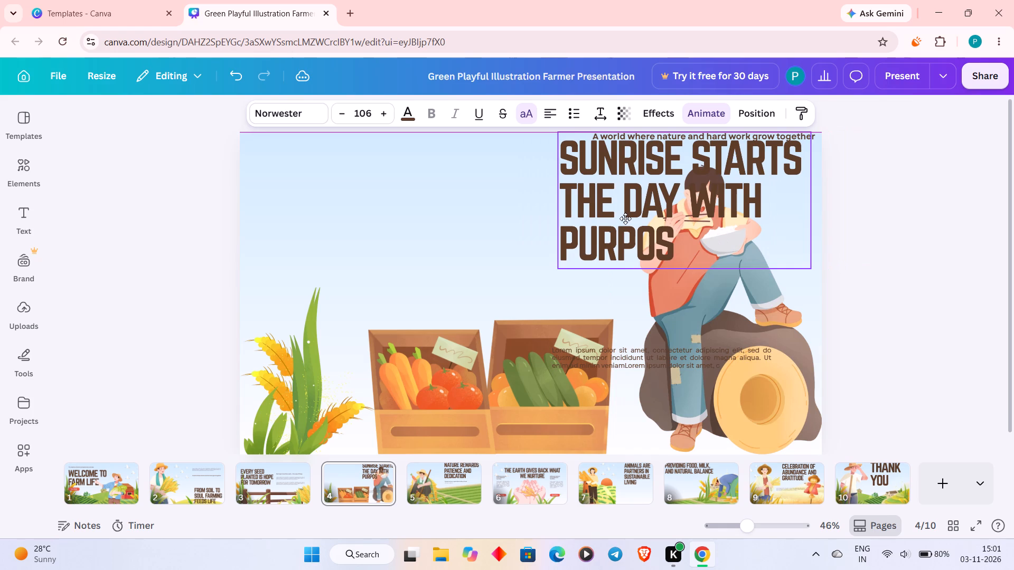
drag(625, 218, 638, 218)
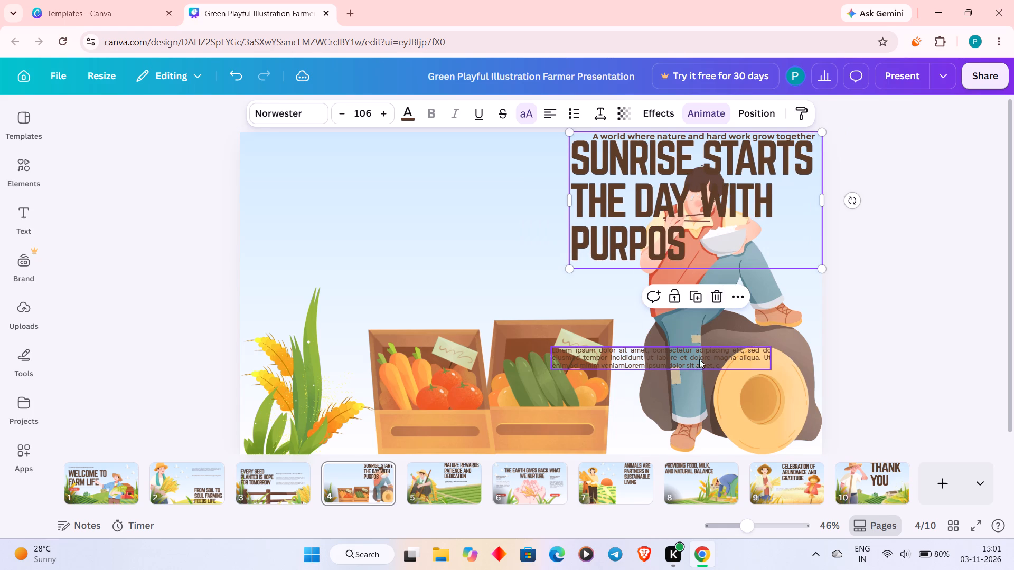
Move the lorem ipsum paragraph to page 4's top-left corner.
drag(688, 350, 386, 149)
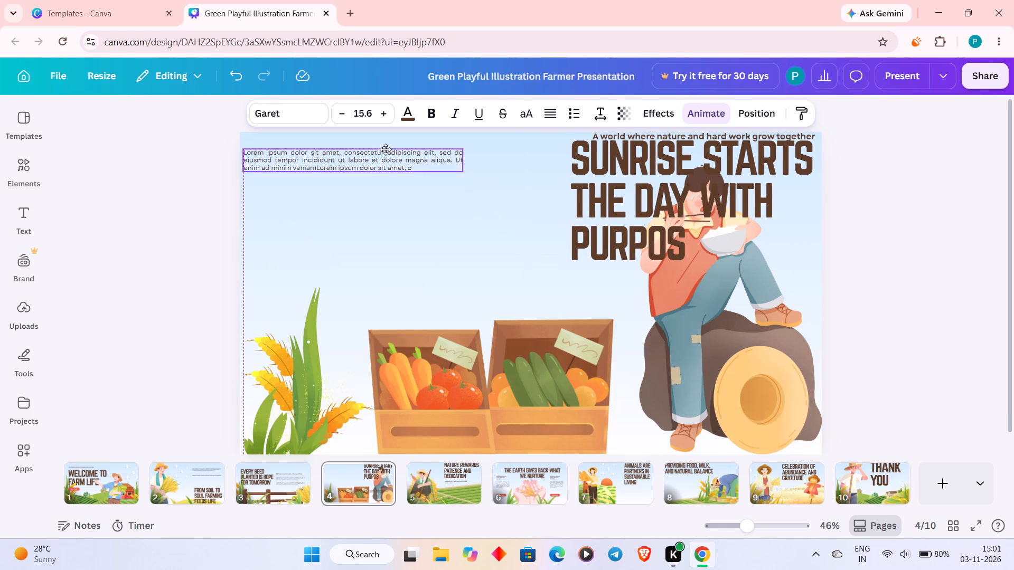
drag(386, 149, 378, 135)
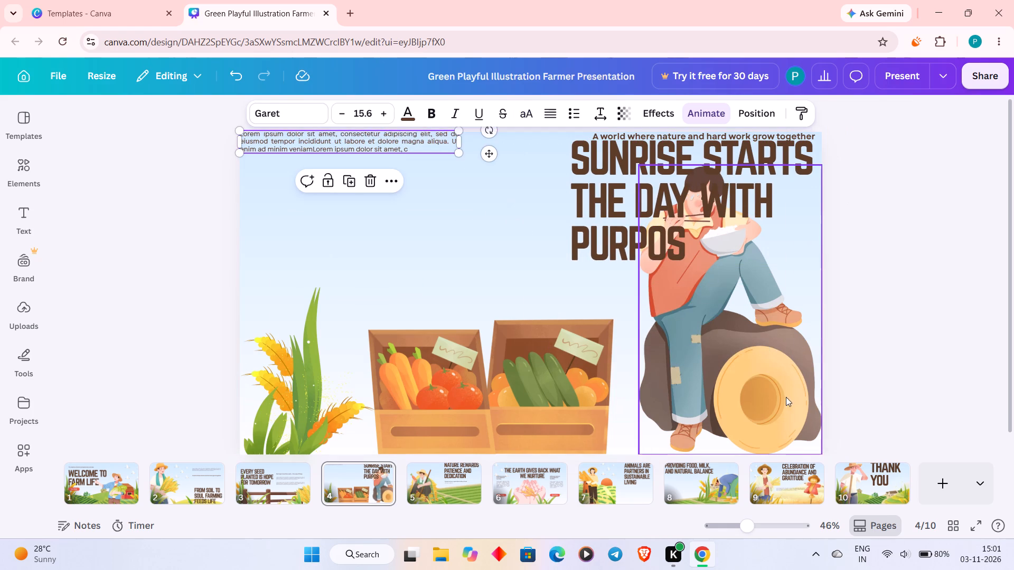
Move the sitting farmer to the left side of page 4, behind the wheat plants.
drag(781, 397, 398, 409)
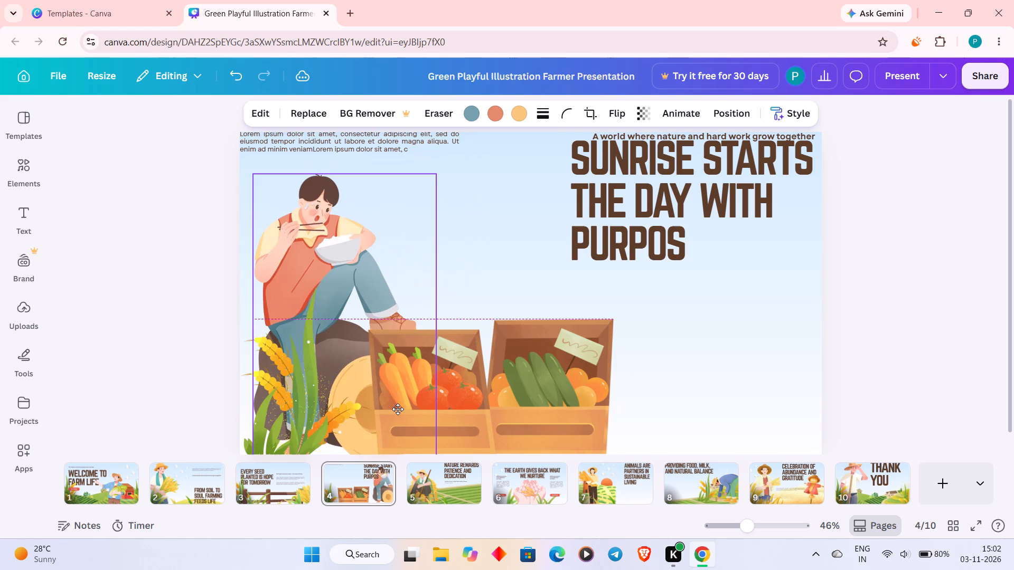
drag(398, 409, 387, 400)
Move the cucumber crate to the page's bottom-right corner and place the carrot crate beside it on the bottom edge.
drag(593, 386, 805, 383)
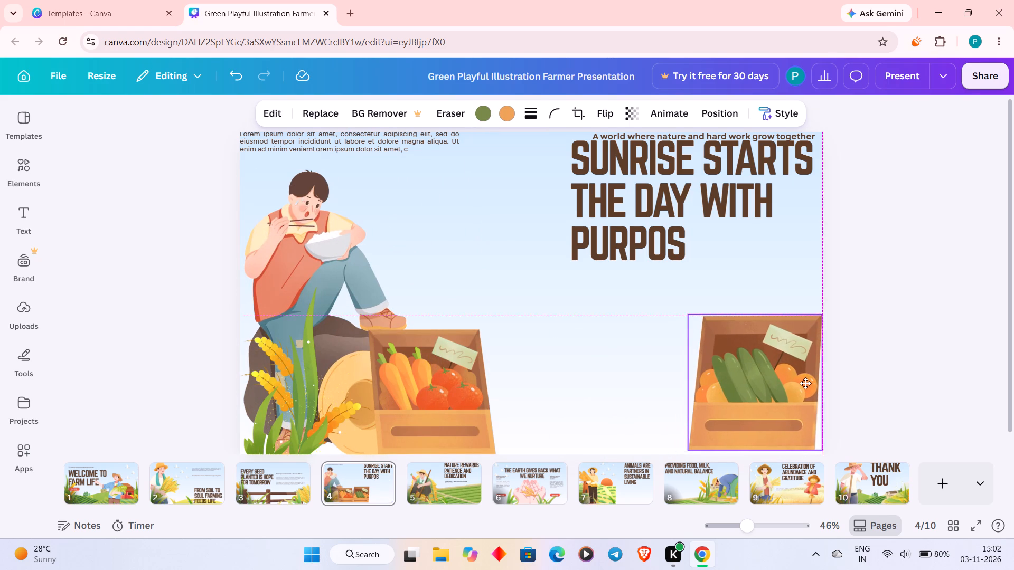
drag(805, 383, 809, 387)
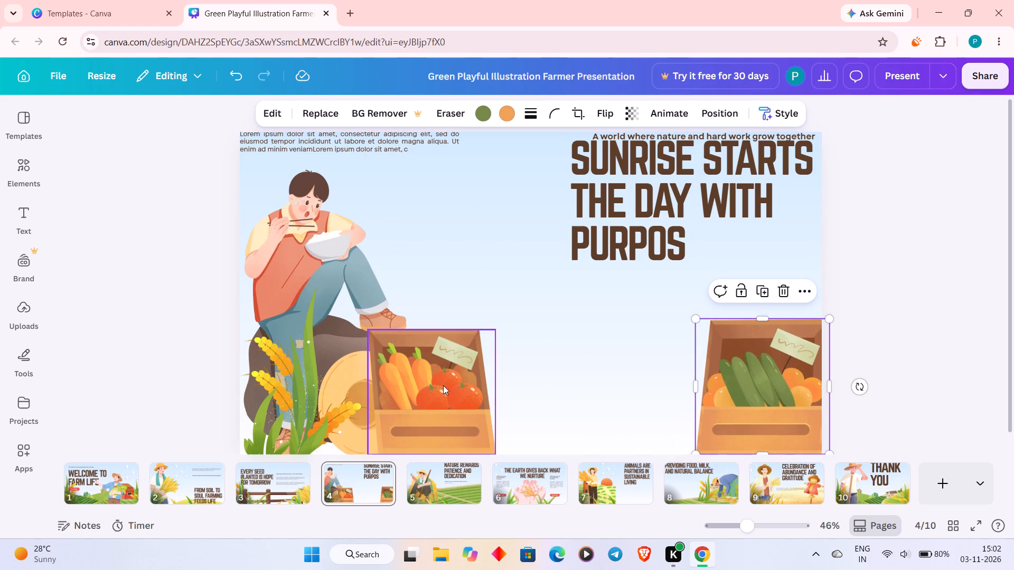
drag(440, 385, 642, 389)
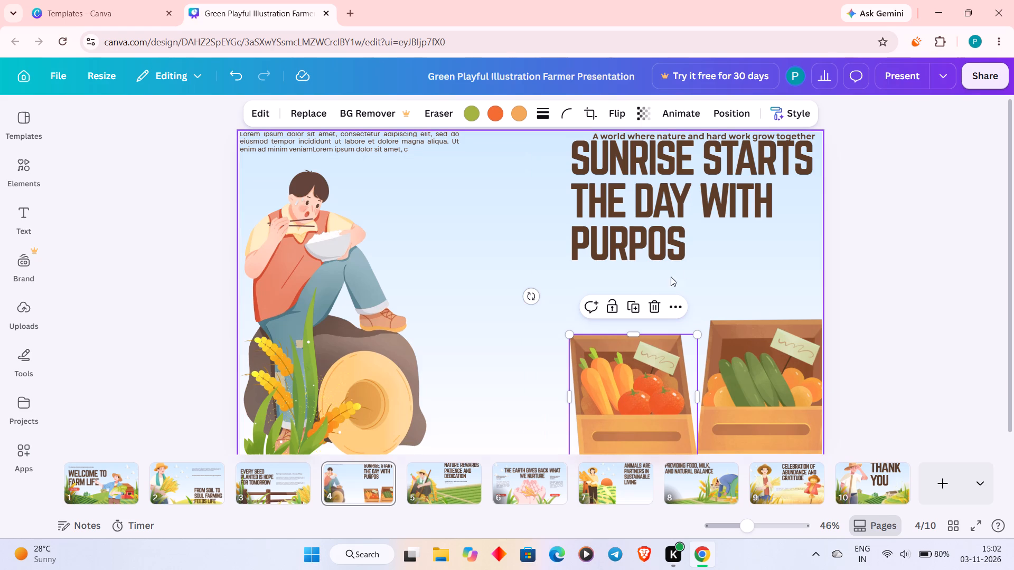
click(726, 272)
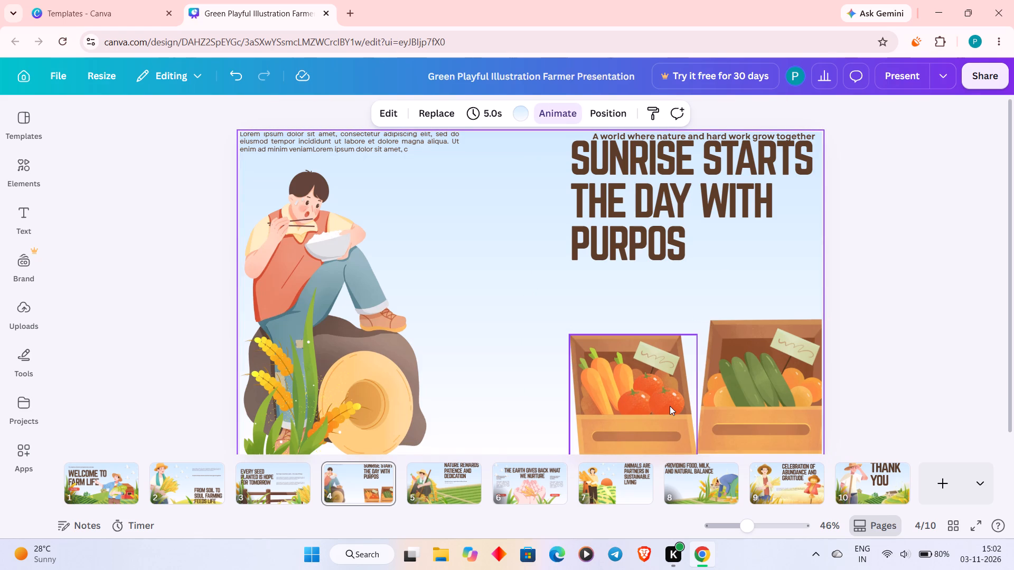
drag(670, 406, 670, 401)
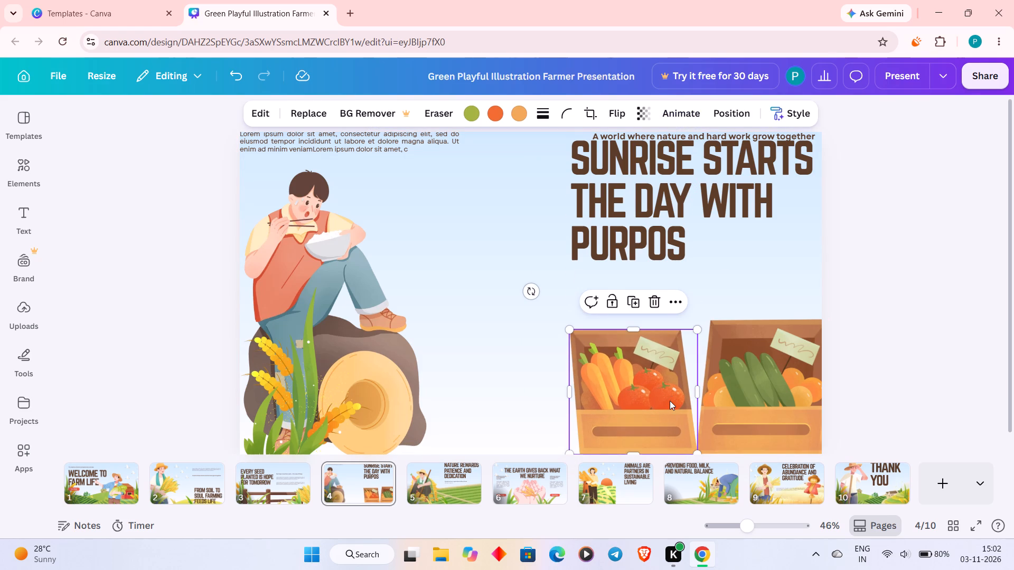
double_click(670, 401)
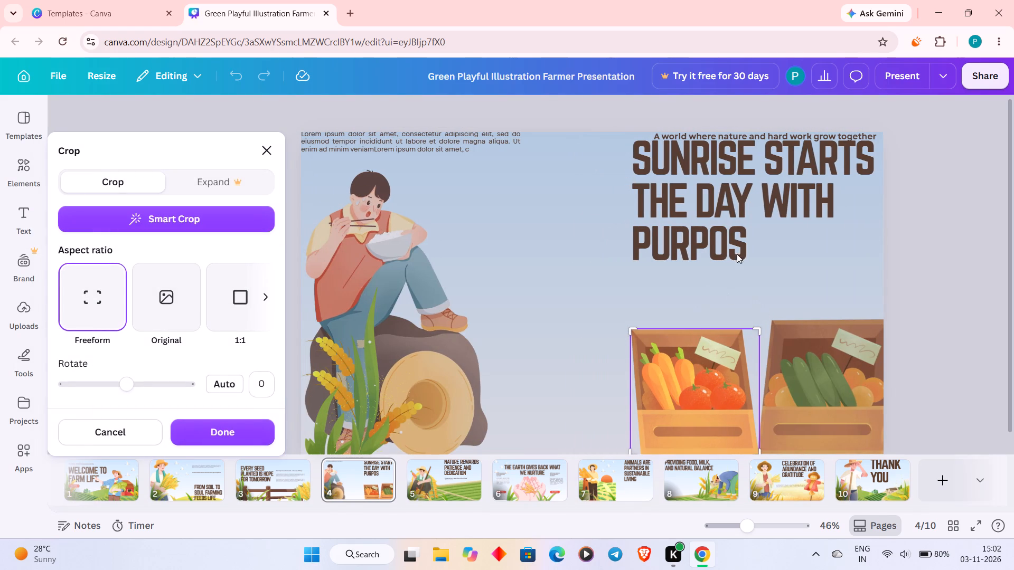
click(776, 252)
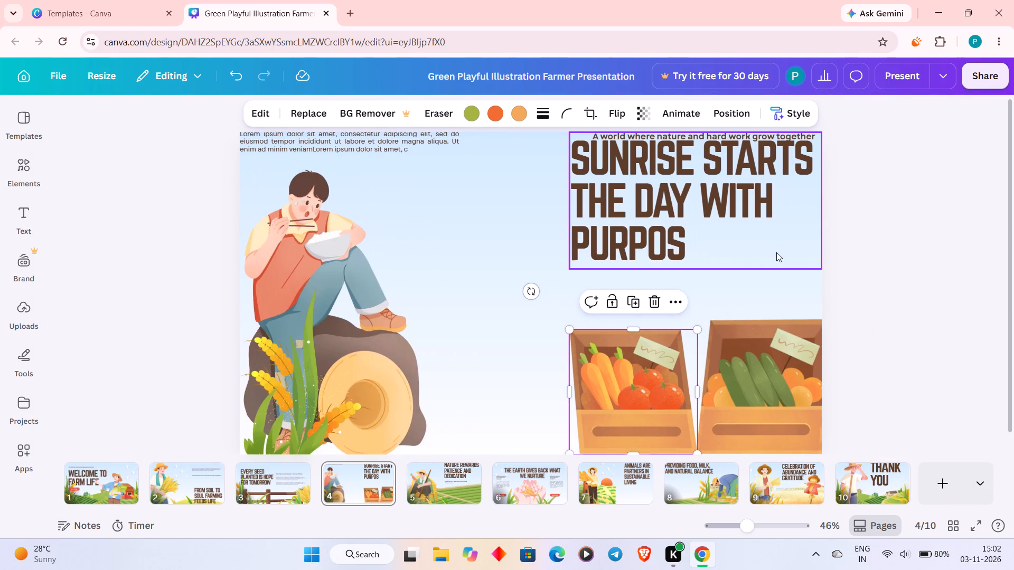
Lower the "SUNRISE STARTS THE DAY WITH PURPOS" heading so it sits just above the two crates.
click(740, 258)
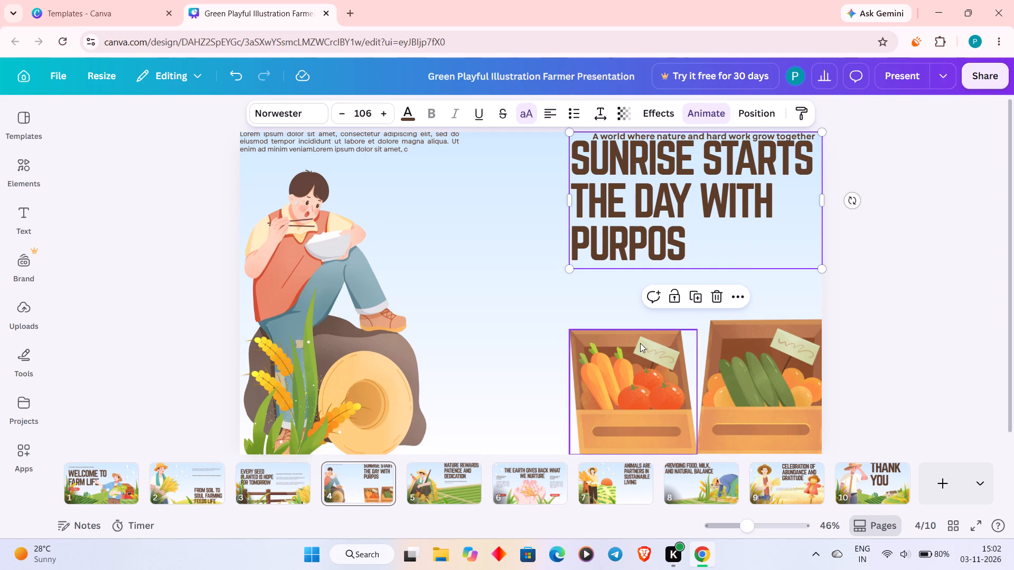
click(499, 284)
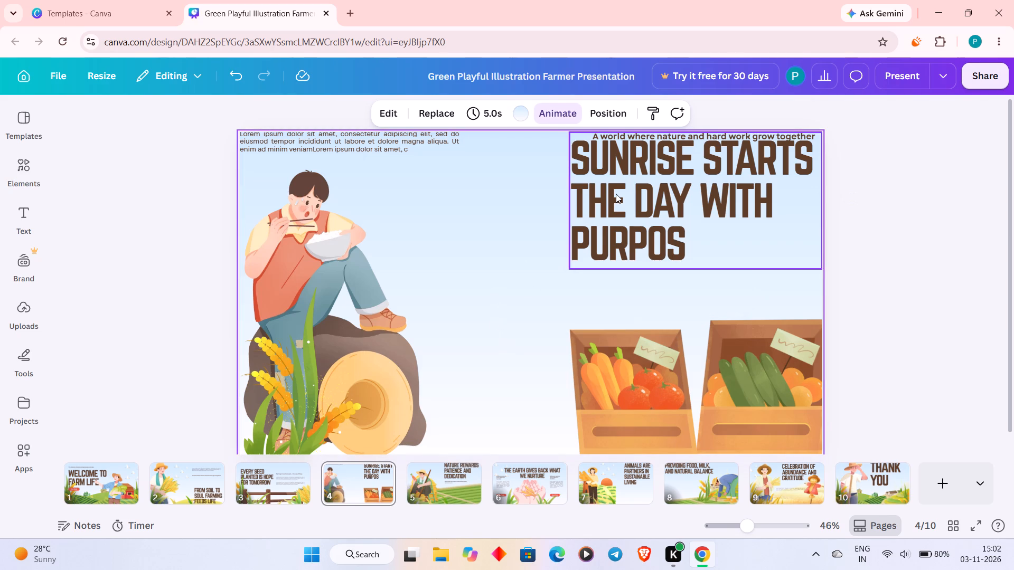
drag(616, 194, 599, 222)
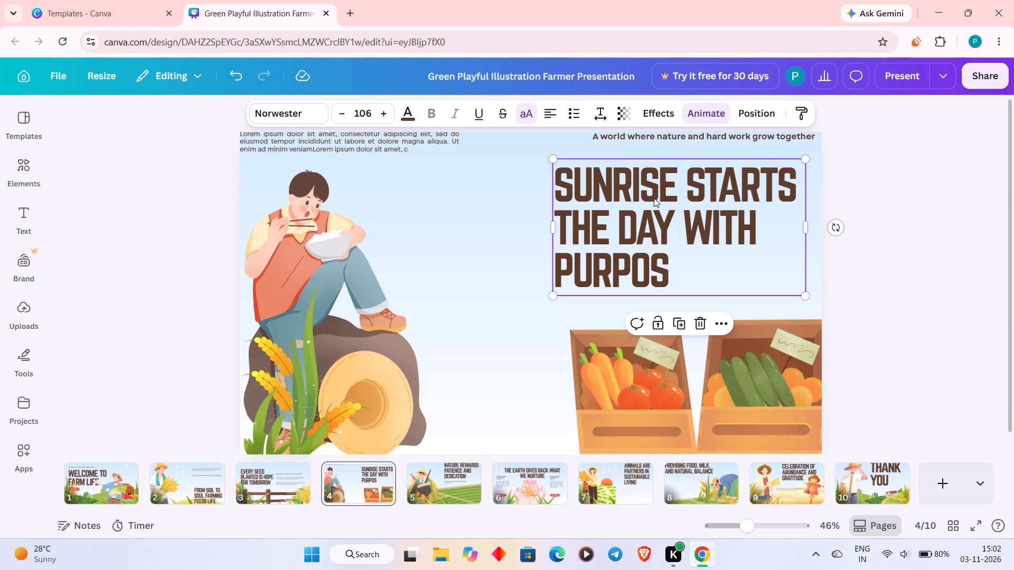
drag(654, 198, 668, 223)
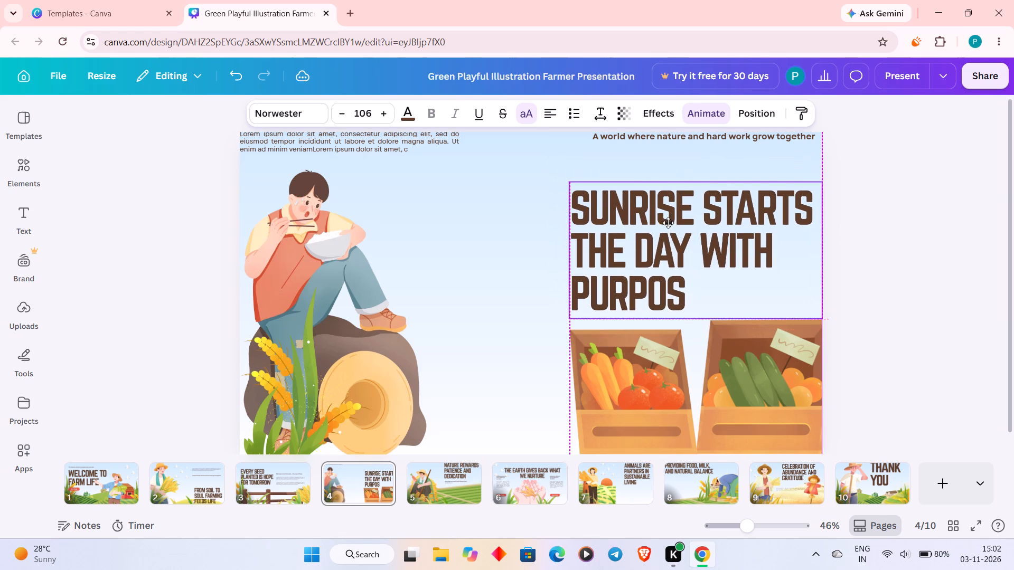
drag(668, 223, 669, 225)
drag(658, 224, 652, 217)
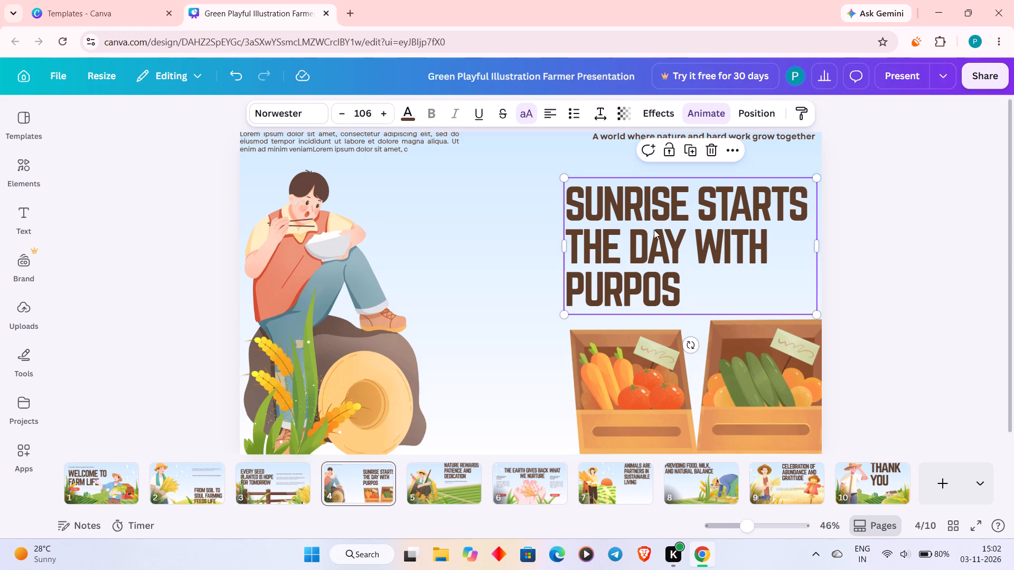
Shift the carrot and cucumber crates slightly left along the page's bottom edge, keeping them side by side.
drag(653, 358, 645, 358)
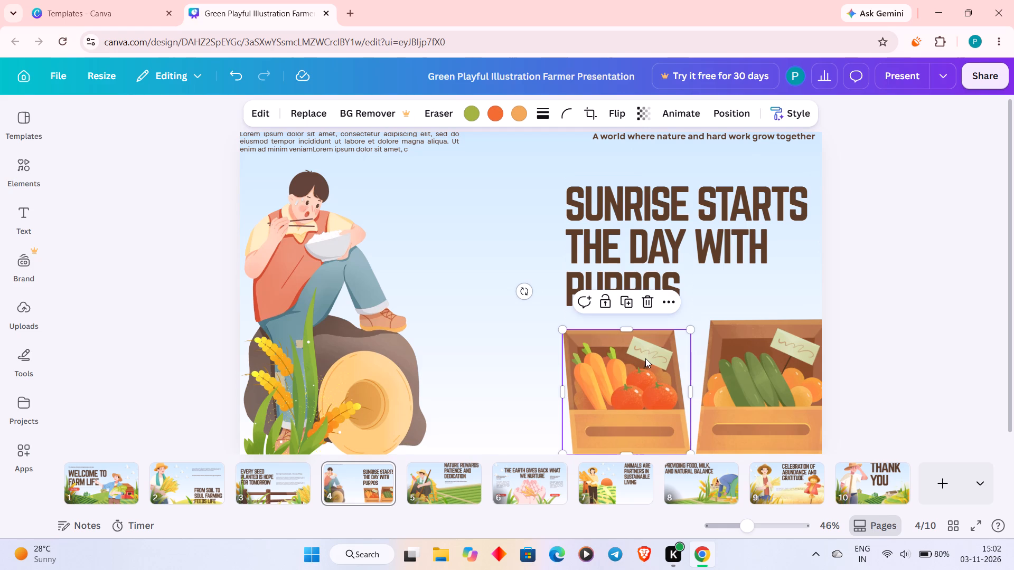
drag(750, 357, 743, 358)
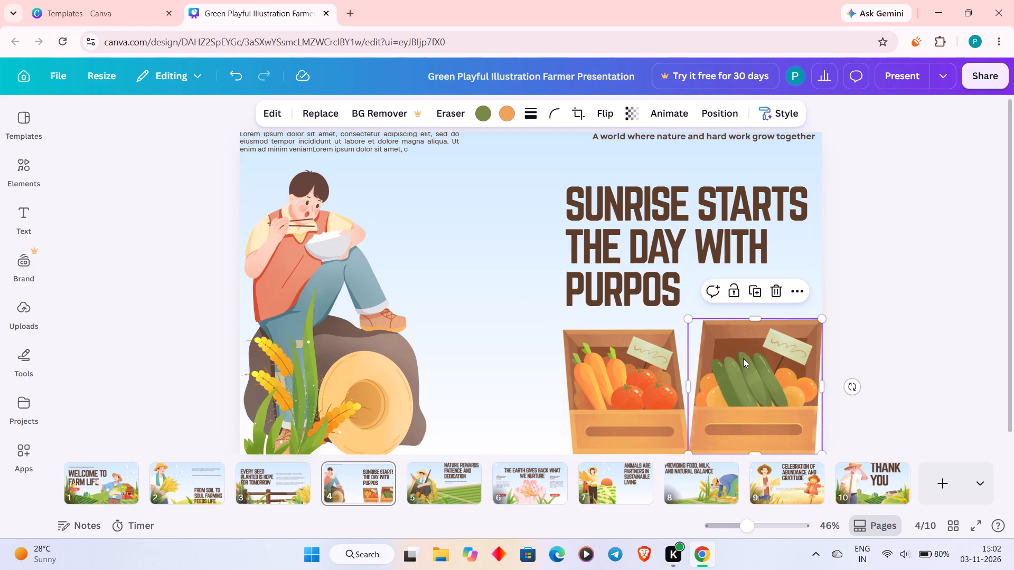
Shrink the cucumber crate to about 406 by 412 to match the carrot crate's height, and nudge it against that crate.
click(643, 356)
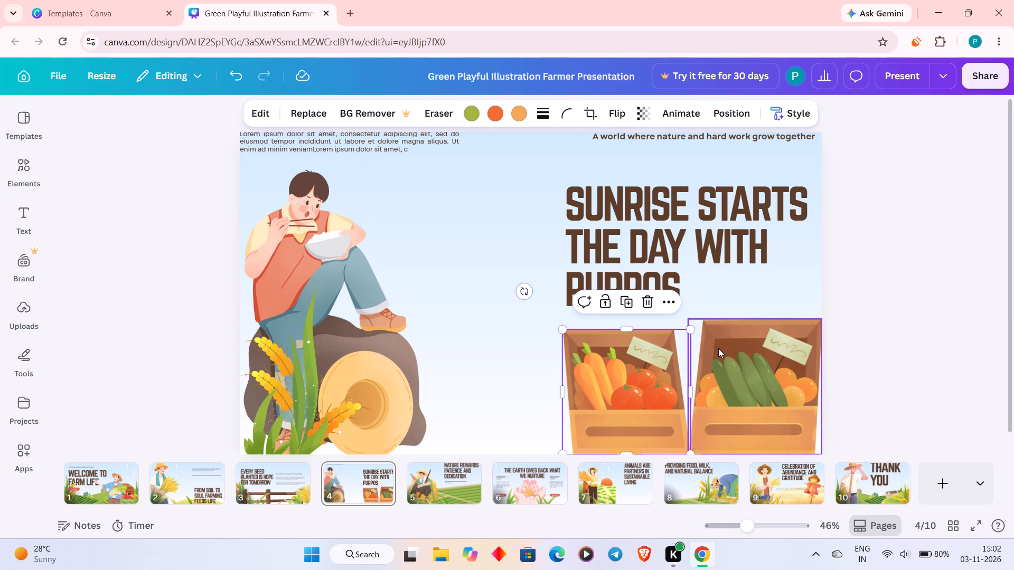
click(691, 318)
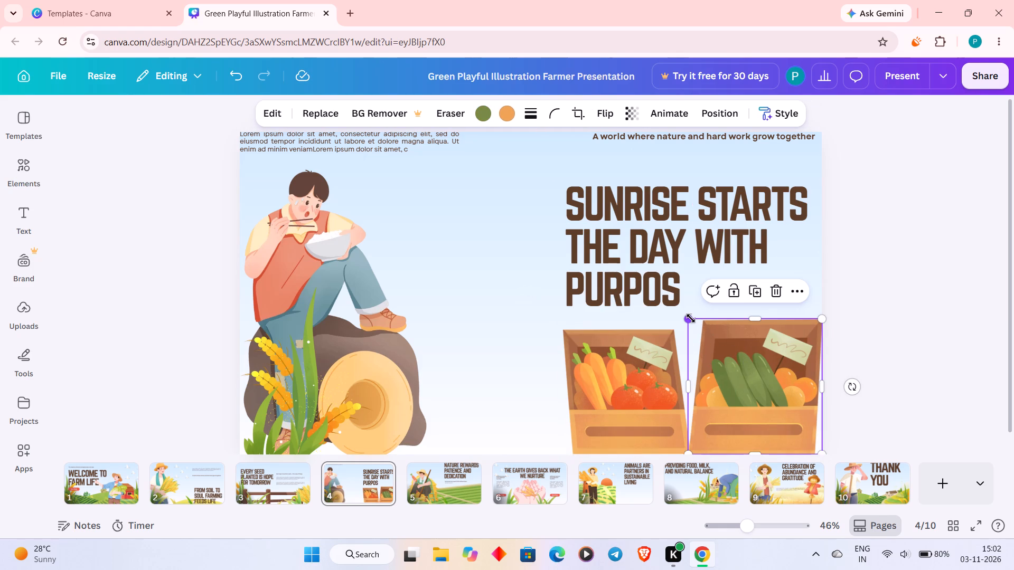
drag(691, 318, 694, 330)
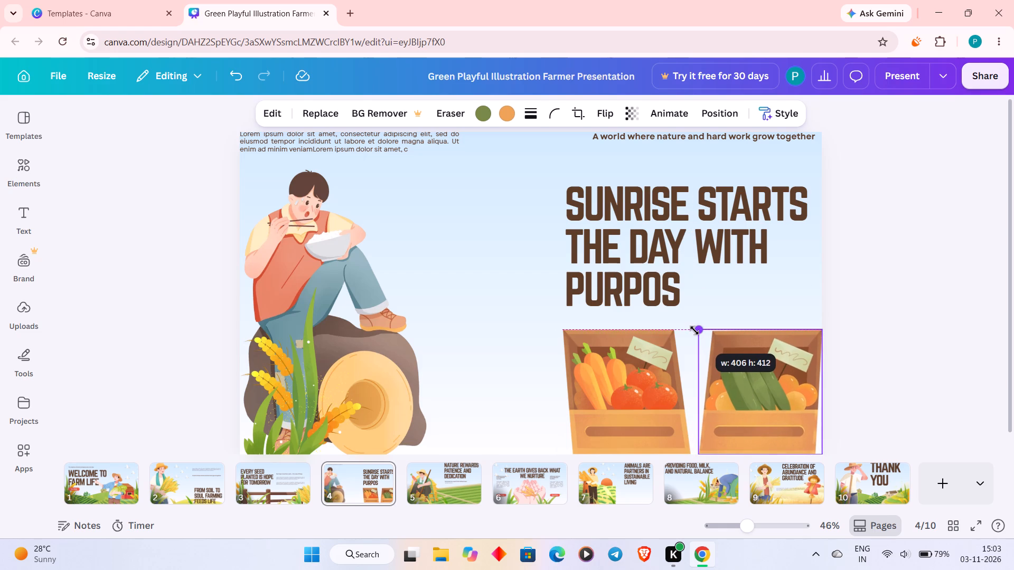
drag(694, 330, 695, 330)
drag(736, 354, 729, 354)
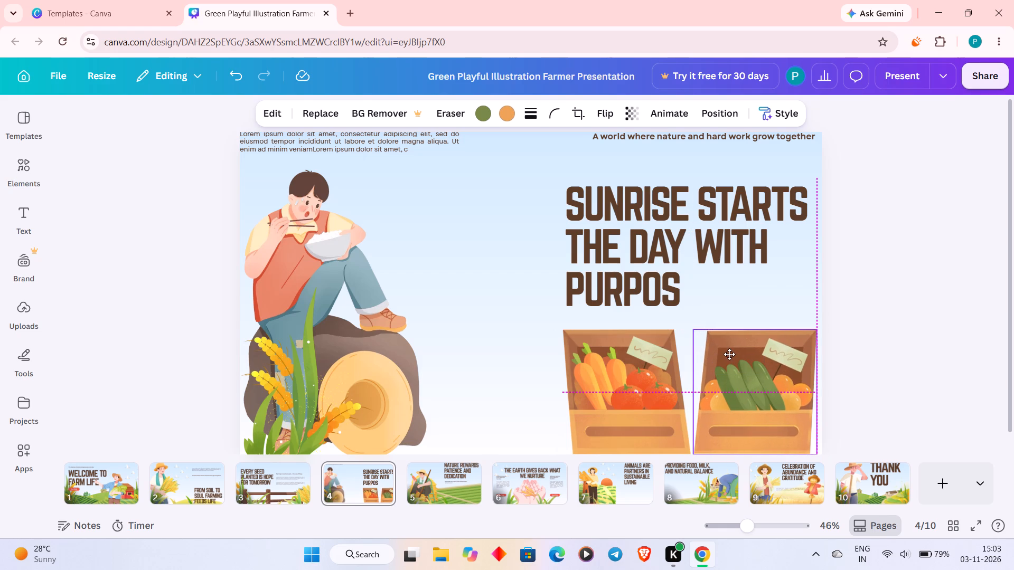
drag(729, 354, 726, 354)
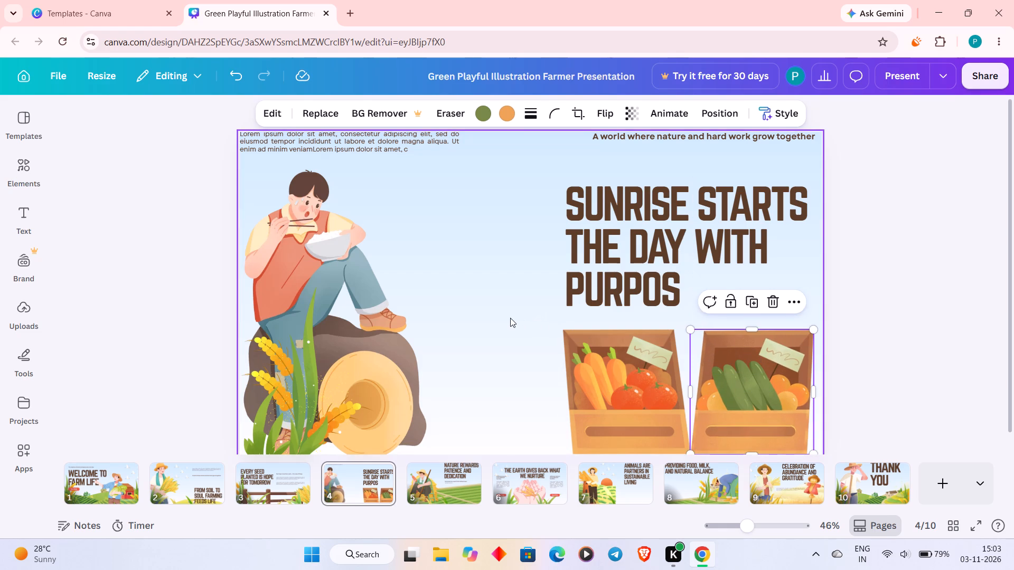
click(510, 318)
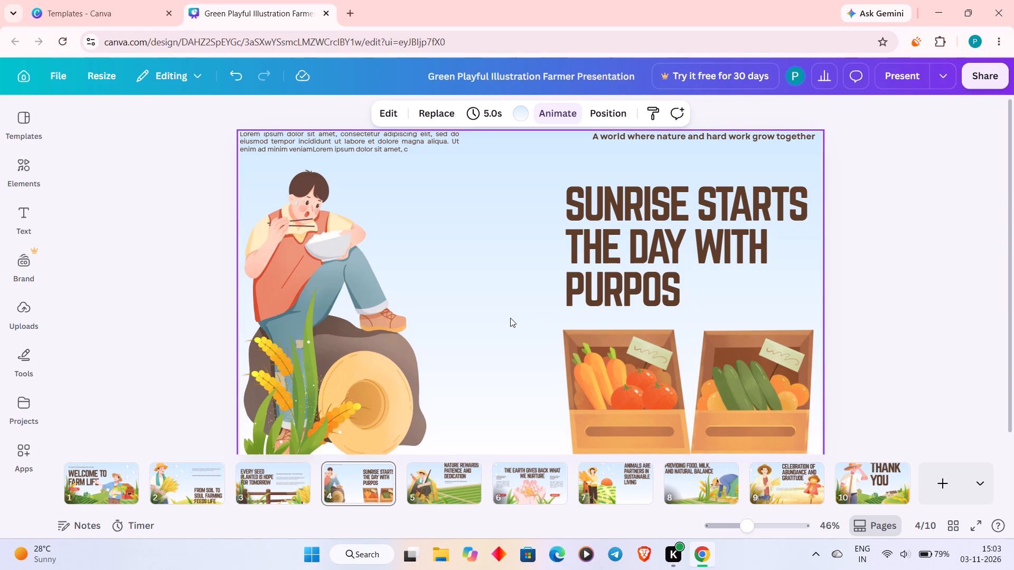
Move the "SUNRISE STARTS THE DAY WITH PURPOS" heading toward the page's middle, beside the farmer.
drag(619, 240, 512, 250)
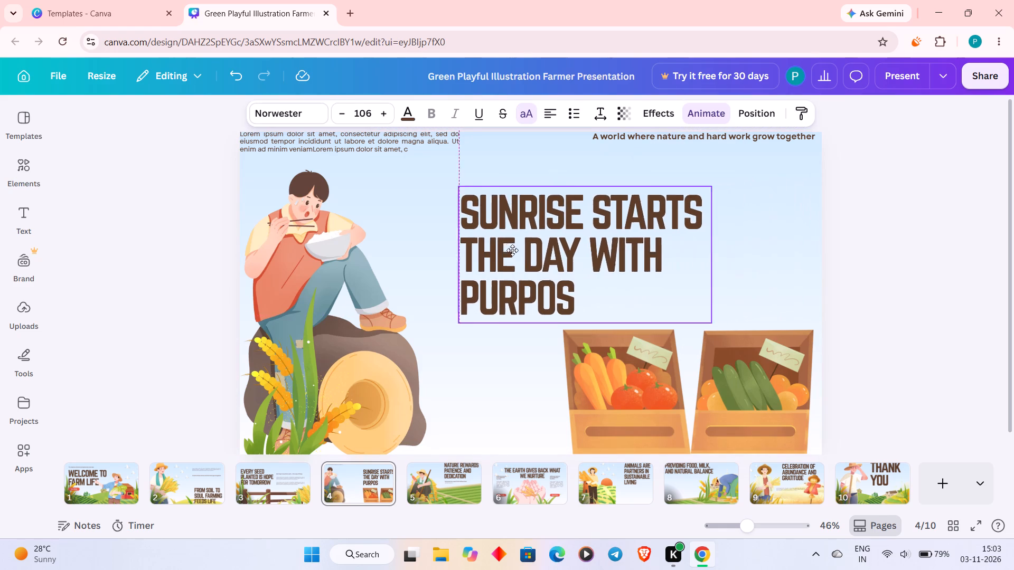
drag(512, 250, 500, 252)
Delete the lorem ipsum paragraph above the farmer.
click(379, 153)
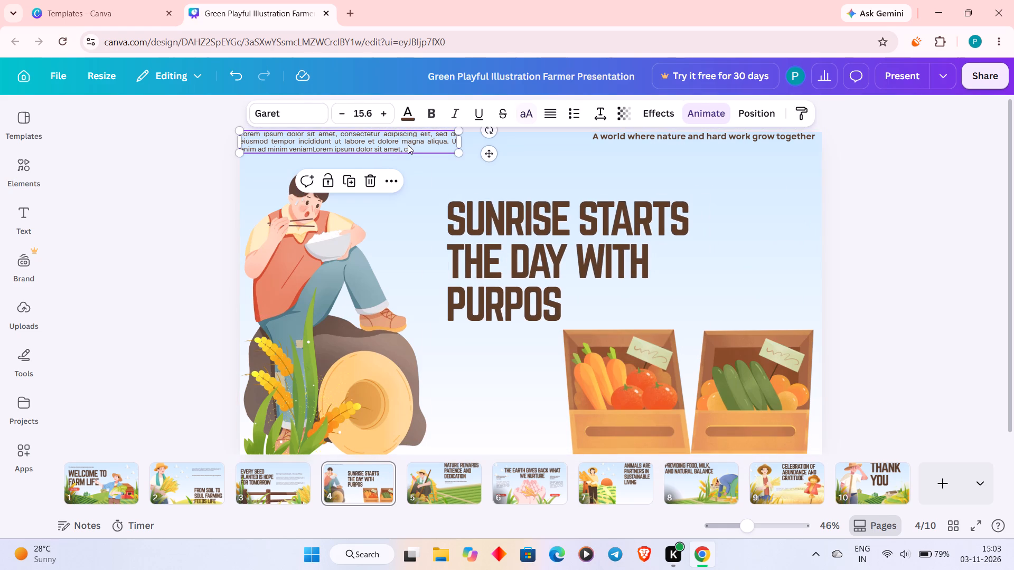
click(365, 174)
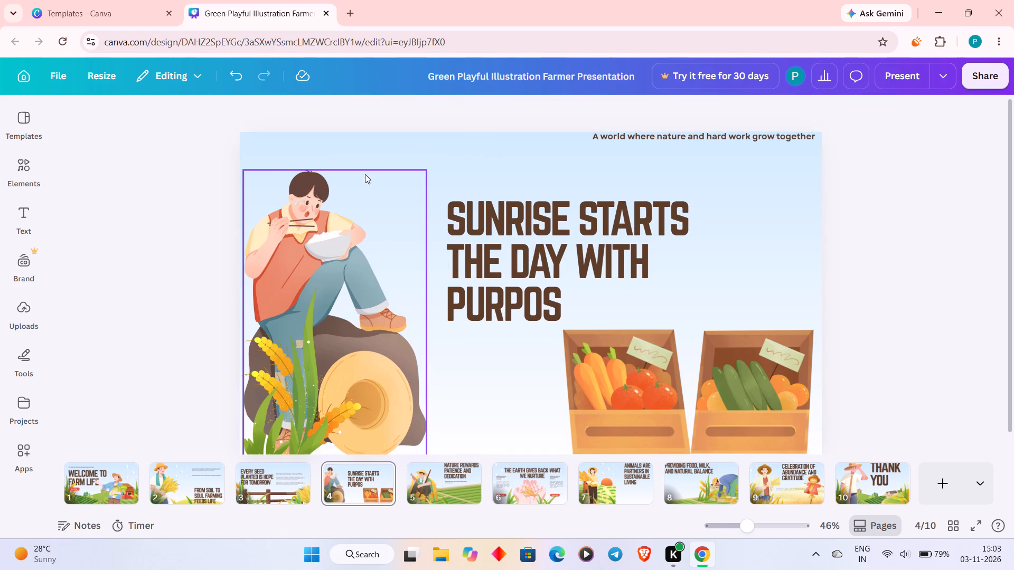
Nudge the "A world where nature and hard work grow together" tagline slightly inward from the page's right edge, along the top.
drag(650, 142, 650, 147)
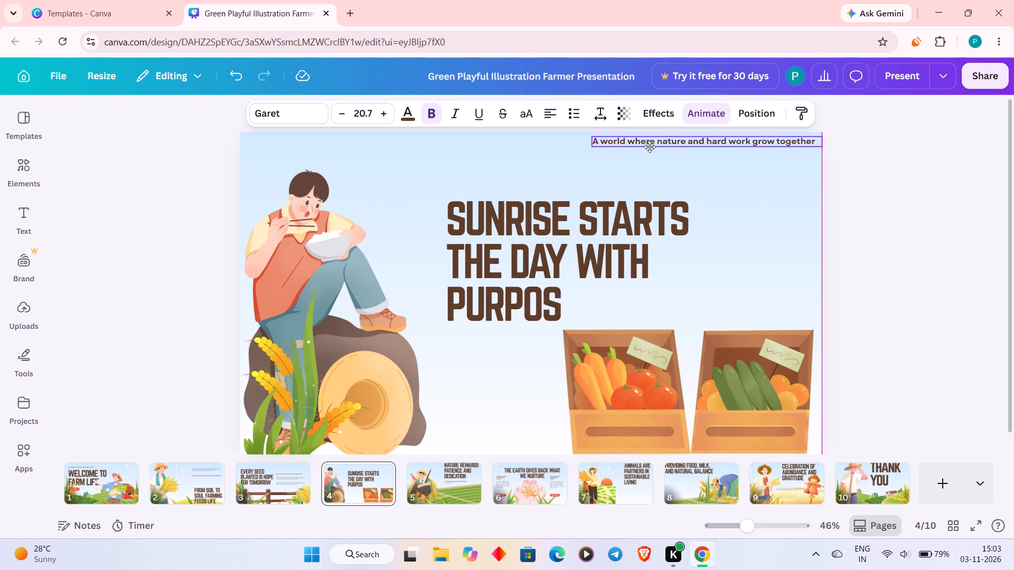
drag(650, 147, 642, 141)
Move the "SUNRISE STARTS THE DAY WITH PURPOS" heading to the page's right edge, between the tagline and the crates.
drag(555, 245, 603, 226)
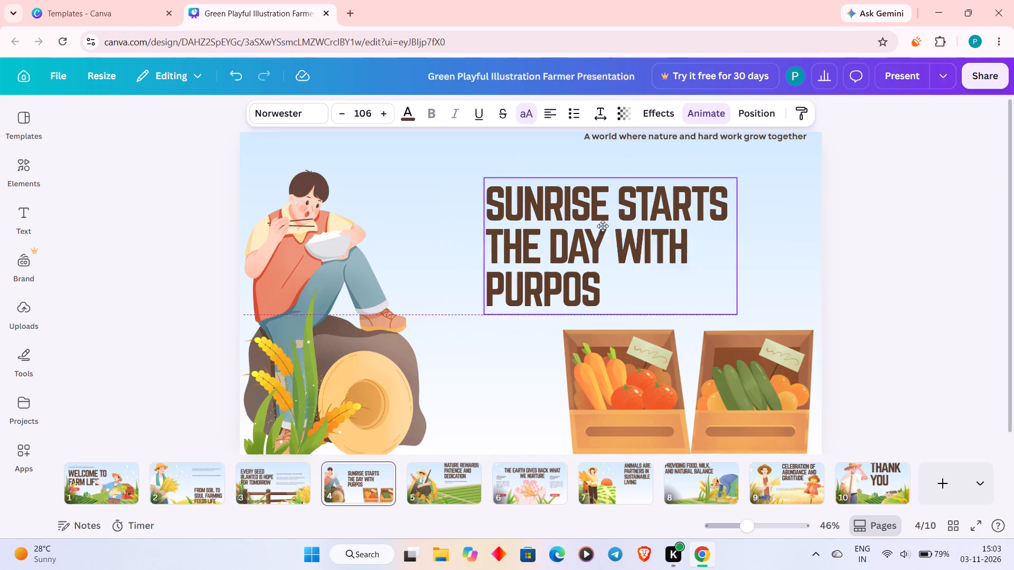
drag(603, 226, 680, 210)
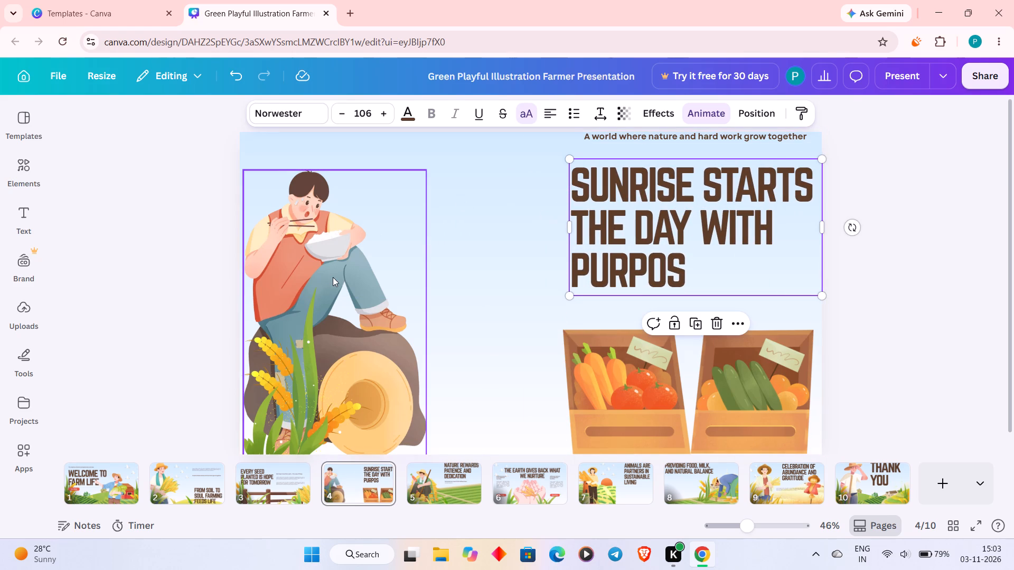
Nudge the farmer flush against the page's left edge.
double_click(333, 277)
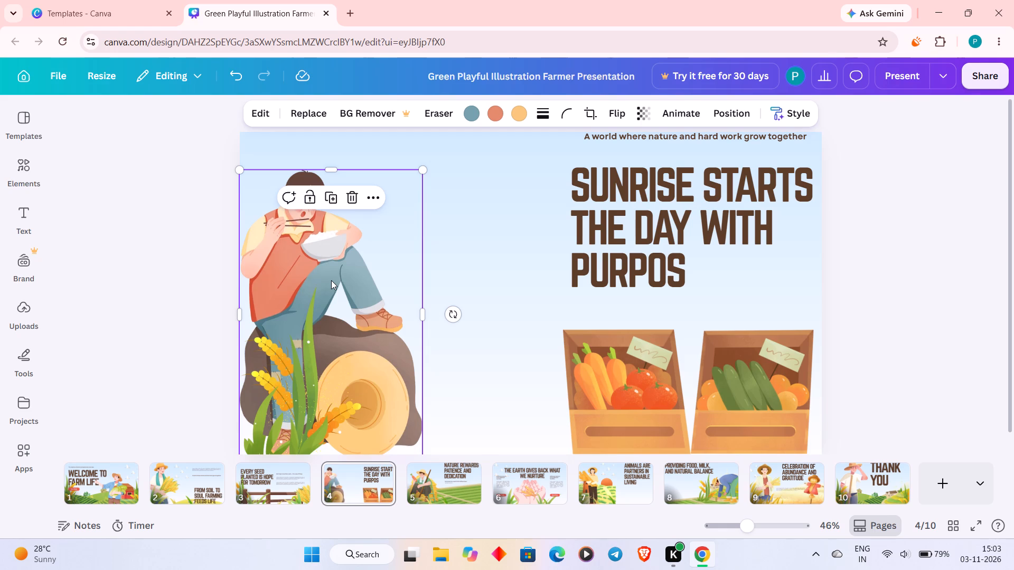
click(629, 377)
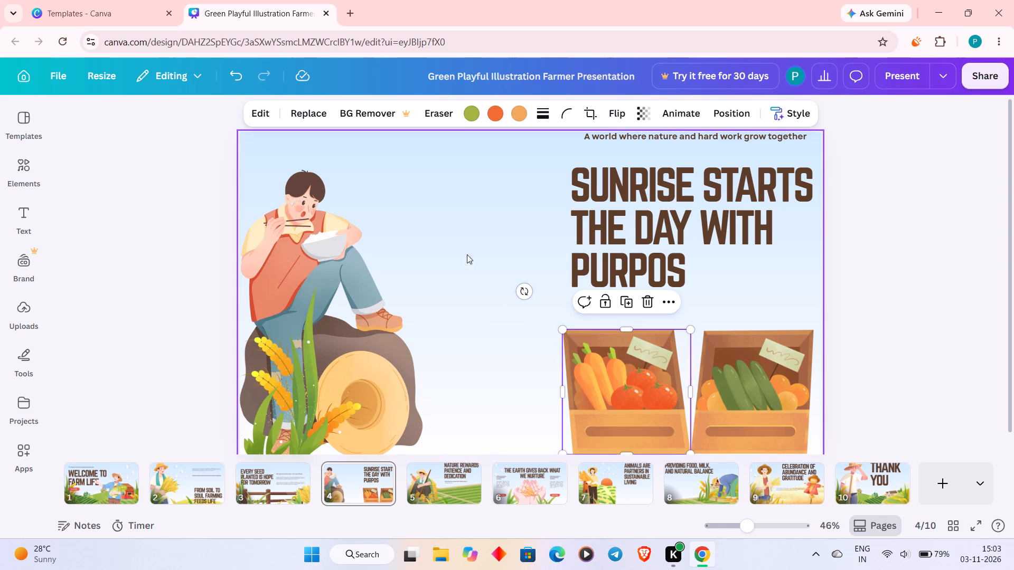
click(463, 229)
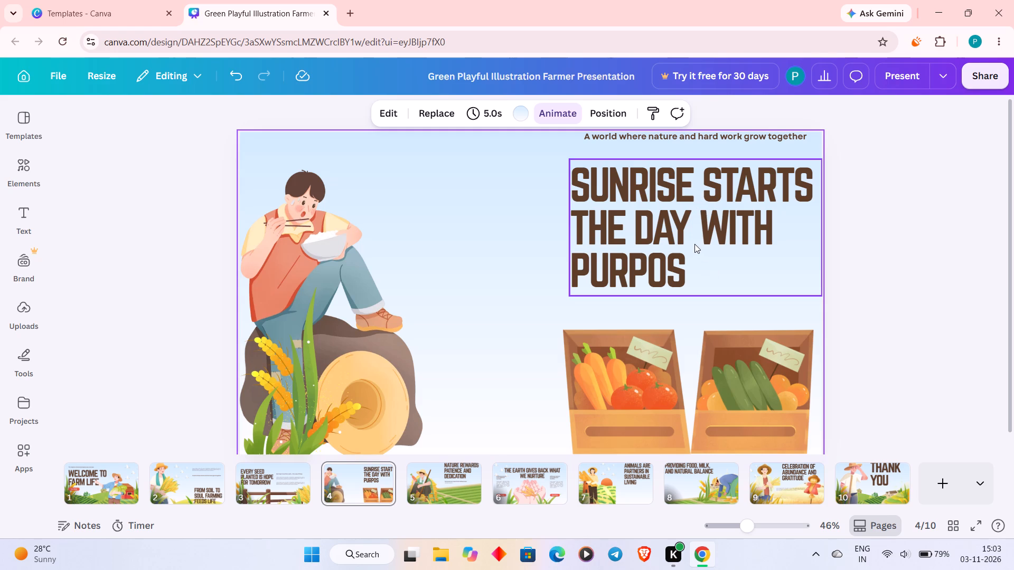
Move the "SUNRISE STARTS THE DAY WITH PURPOS" heading to the page's top edge, beside the farmer's head and before the tagline.
drag(694, 244, 475, 213)
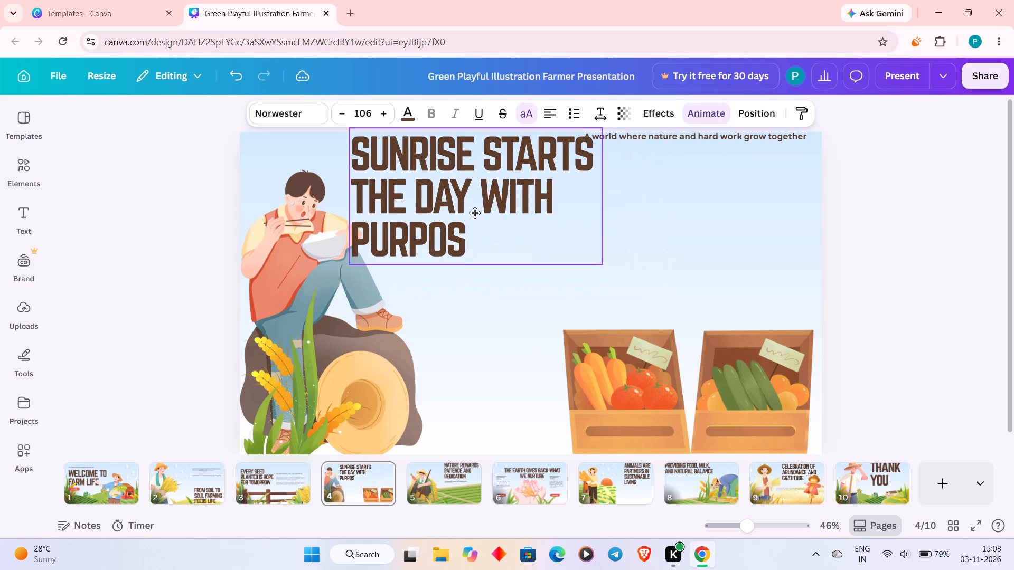
drag(475, 213, 453, 211)
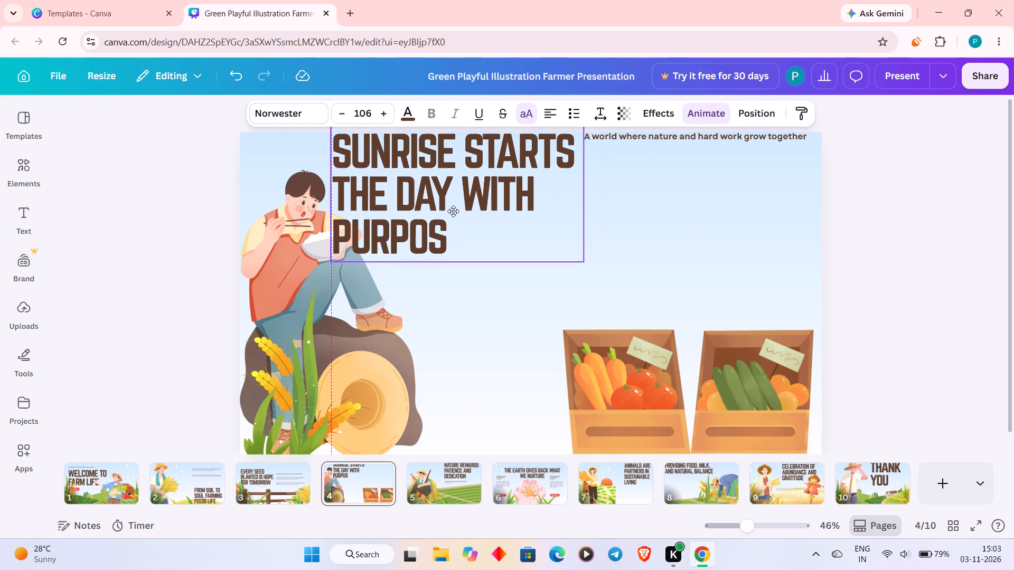
drag(453, 211, 455, 216)
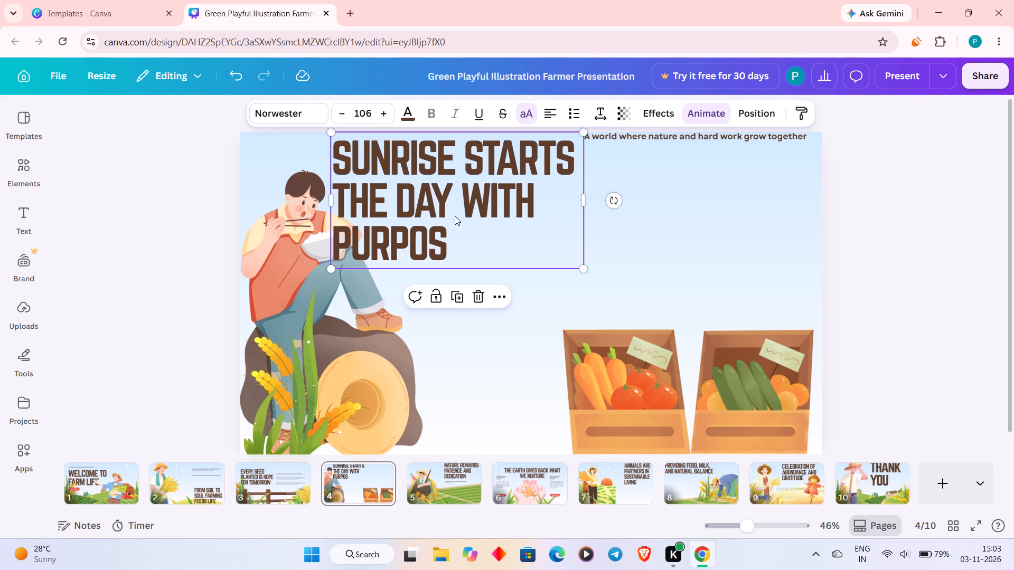
Move the "SUNRISE STARTS THE DAY WITH PURPOS" heading from beside the farmer to the page's right edge, beneath the tagline.
drag(444, 197, 673, 218)
drag(673, 218, 688, 219)
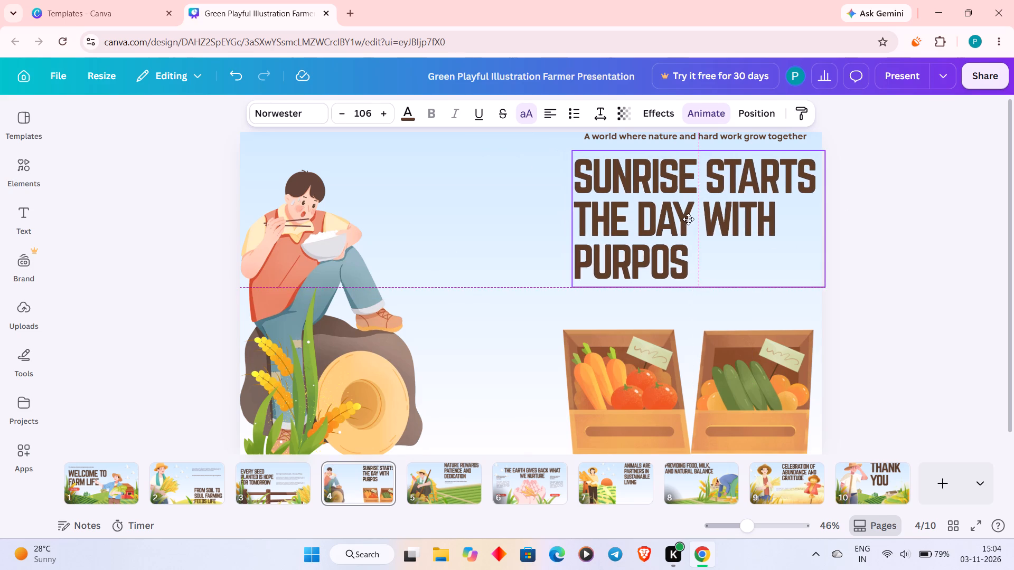
drag(688, 219, 687, 220)
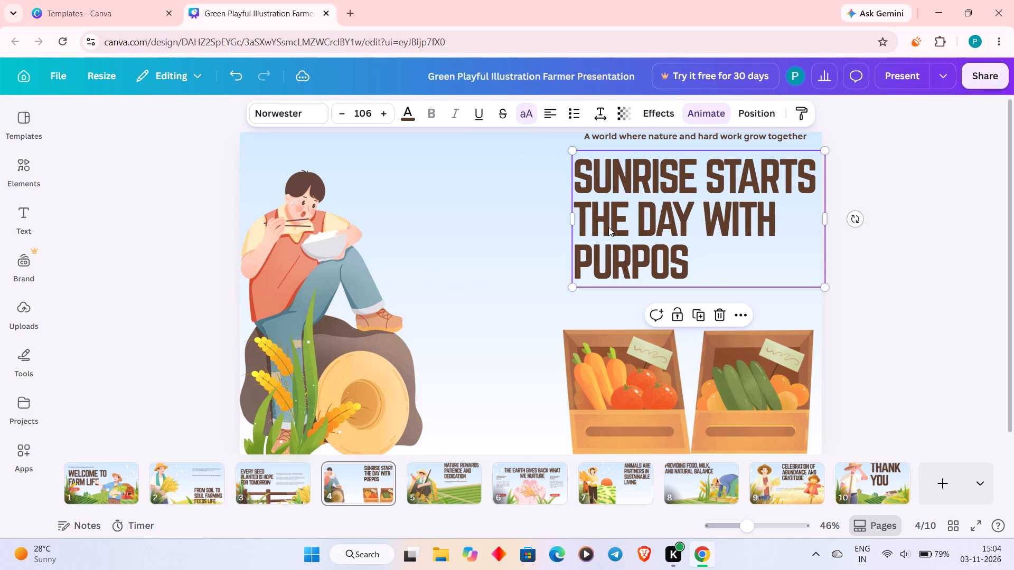
click(462, 180)
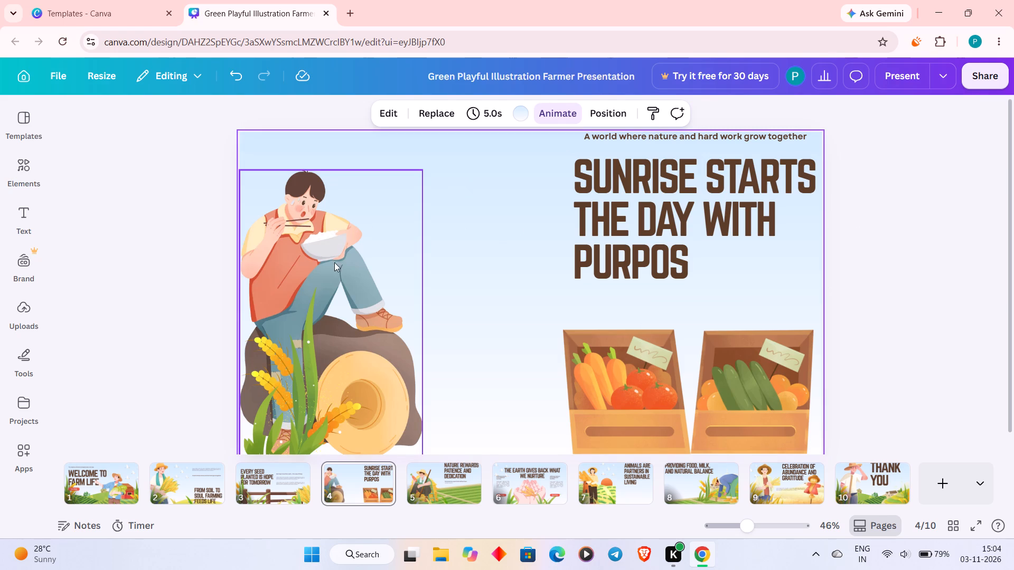
click(477, 230)
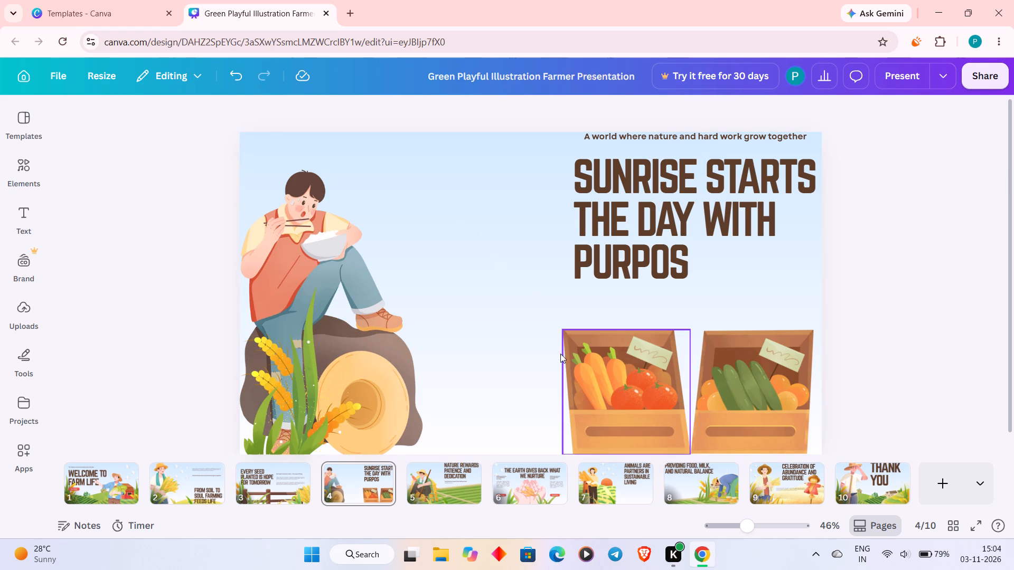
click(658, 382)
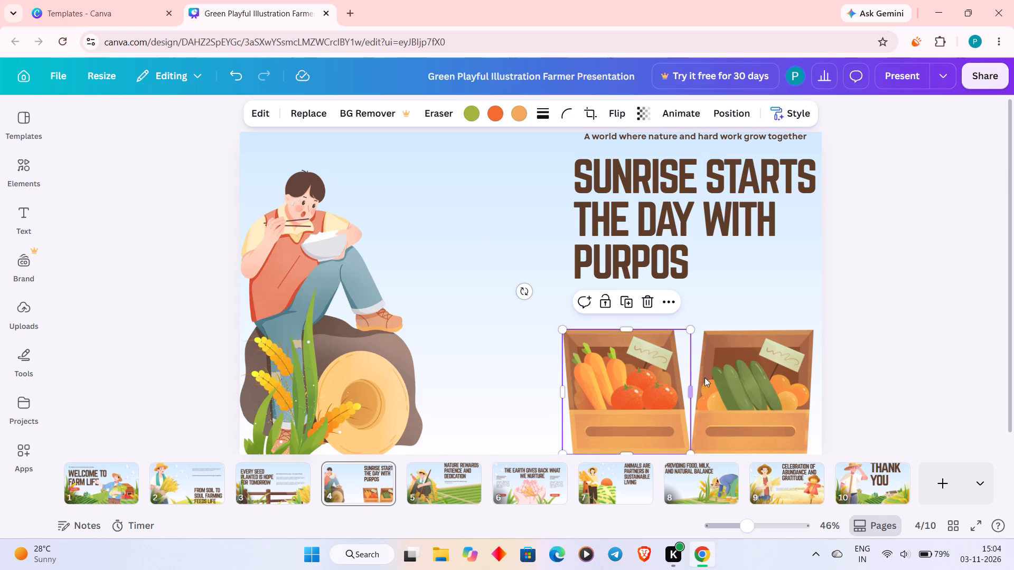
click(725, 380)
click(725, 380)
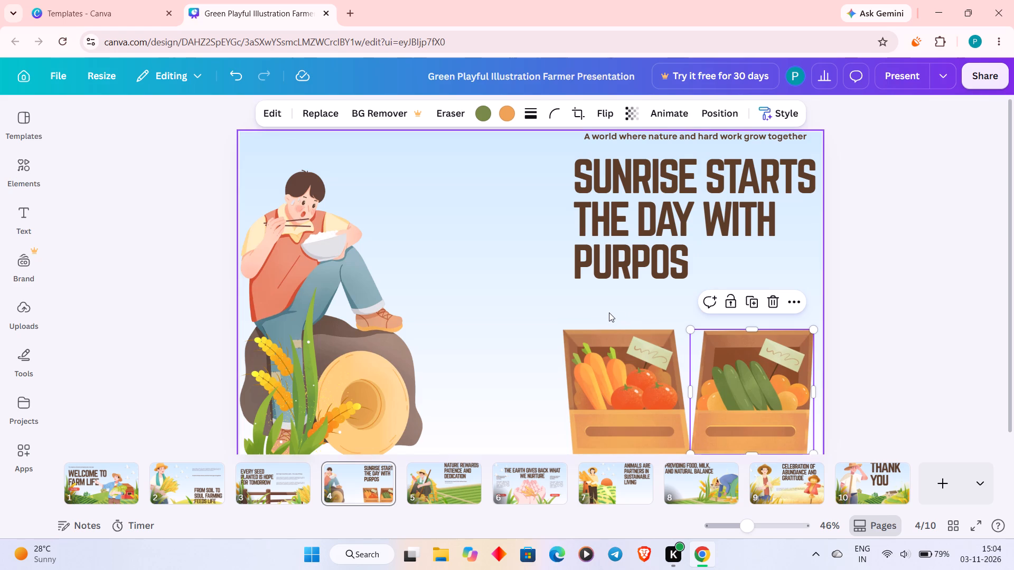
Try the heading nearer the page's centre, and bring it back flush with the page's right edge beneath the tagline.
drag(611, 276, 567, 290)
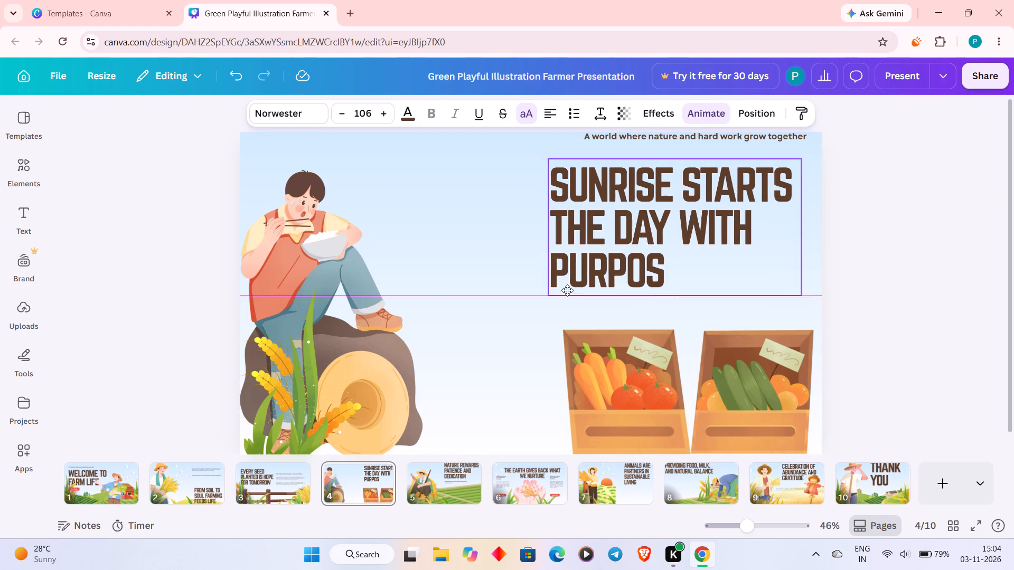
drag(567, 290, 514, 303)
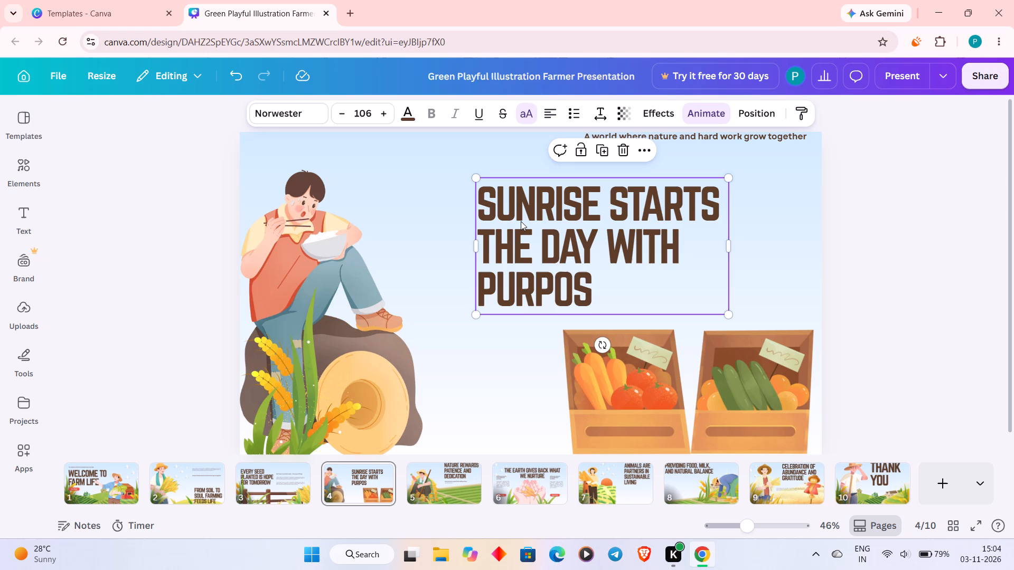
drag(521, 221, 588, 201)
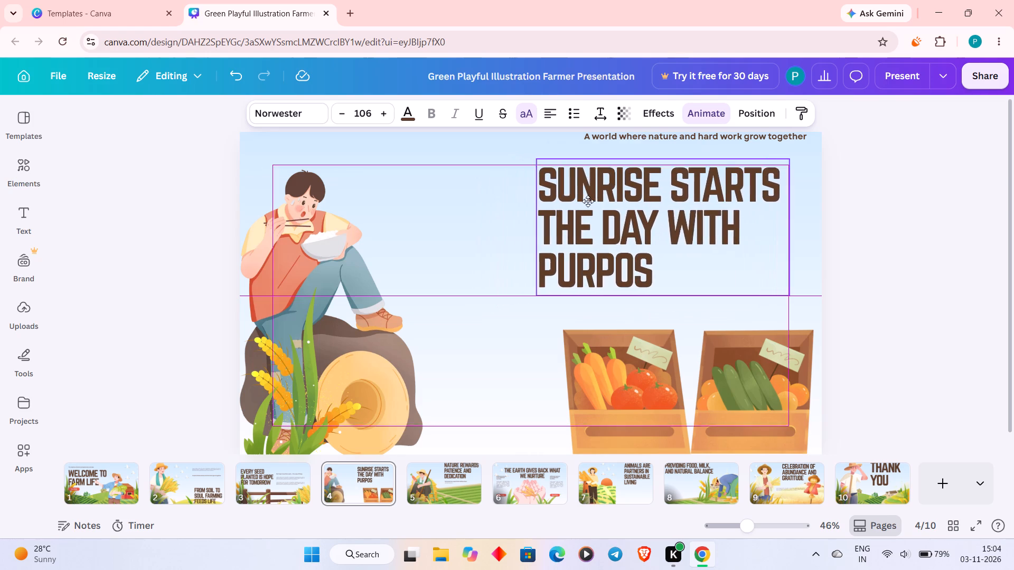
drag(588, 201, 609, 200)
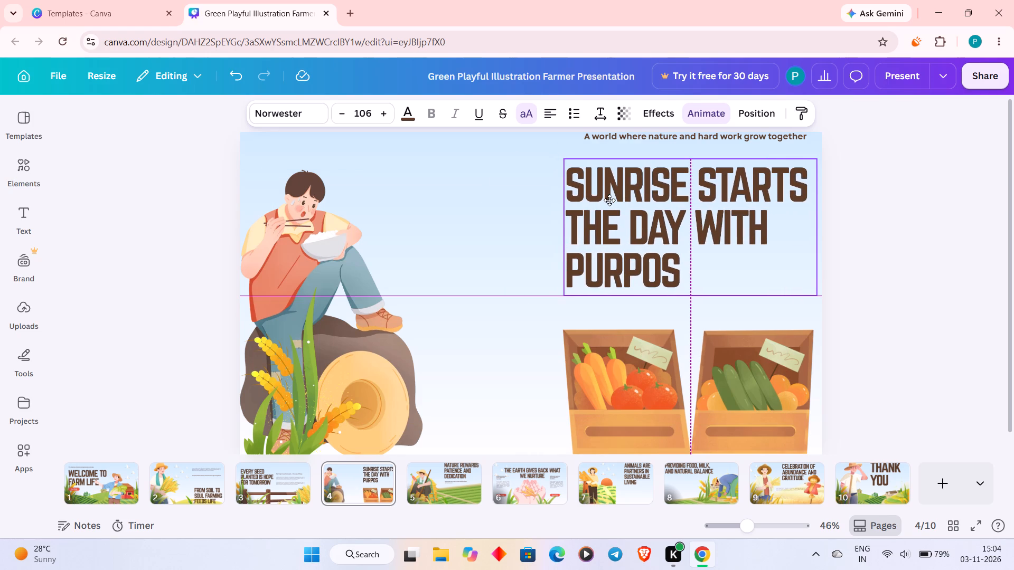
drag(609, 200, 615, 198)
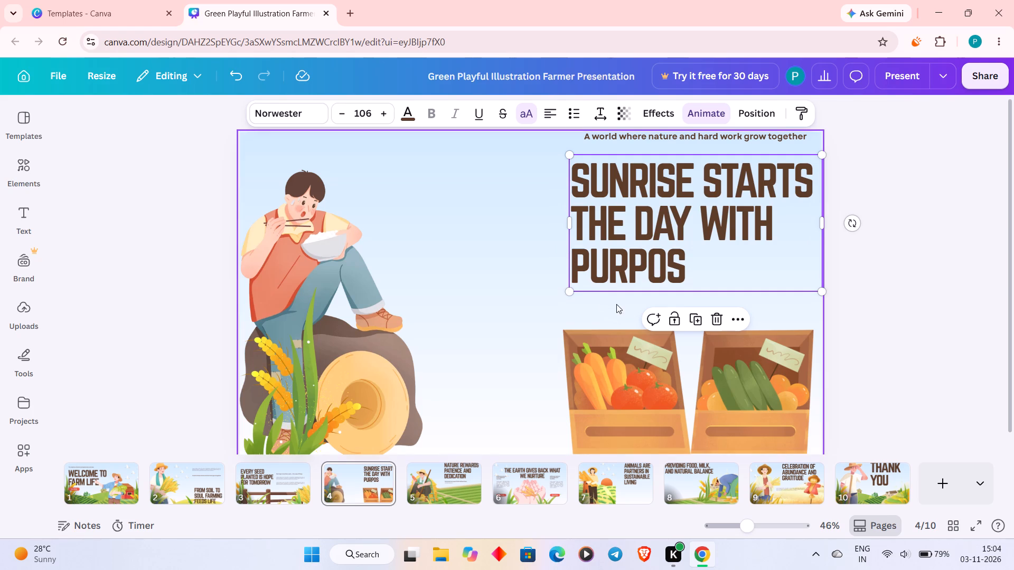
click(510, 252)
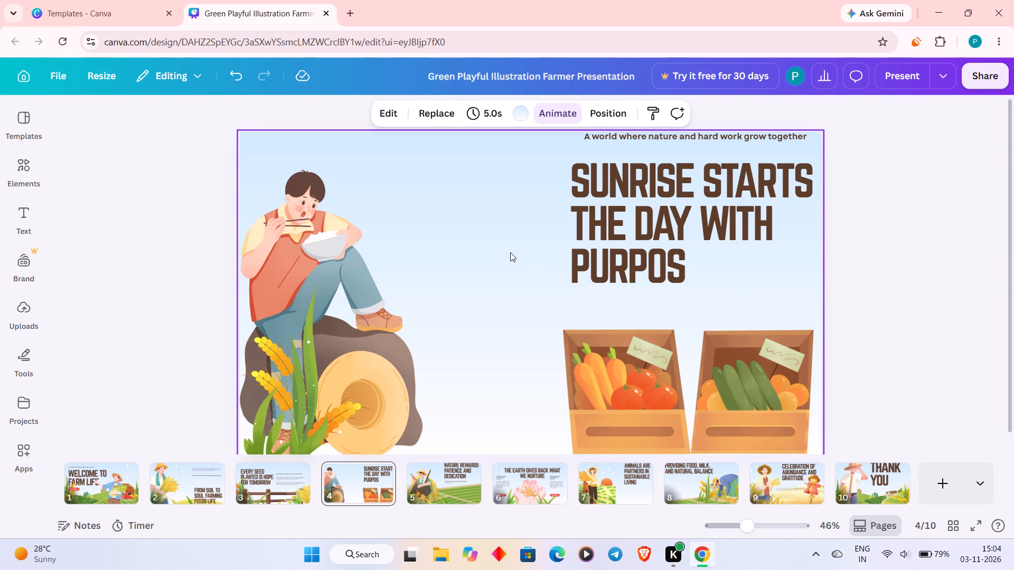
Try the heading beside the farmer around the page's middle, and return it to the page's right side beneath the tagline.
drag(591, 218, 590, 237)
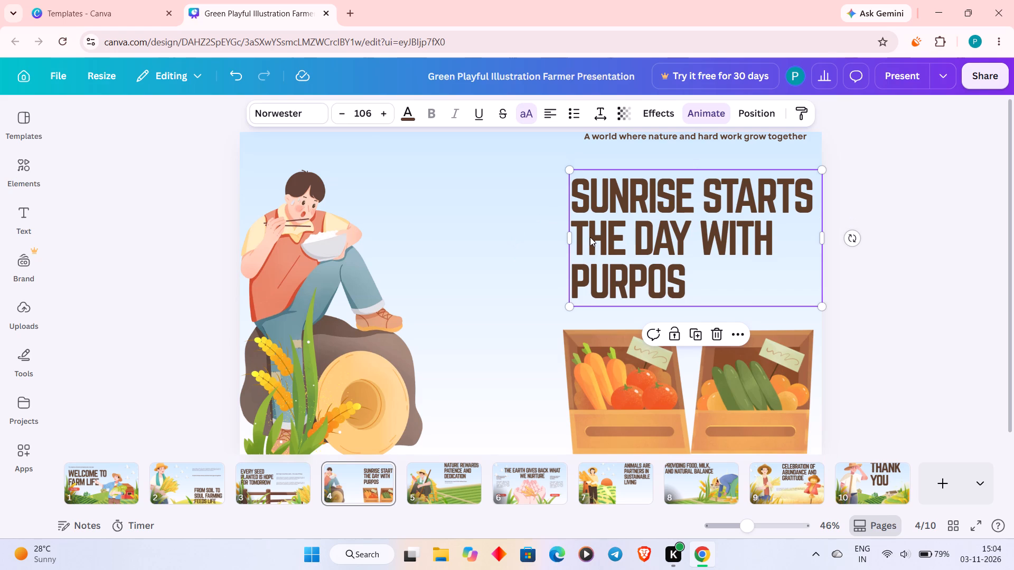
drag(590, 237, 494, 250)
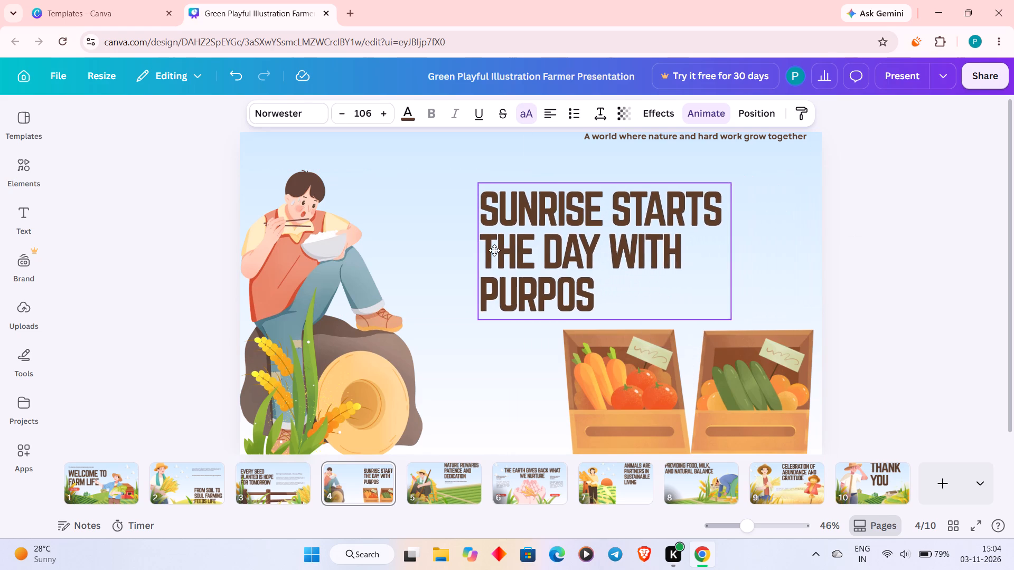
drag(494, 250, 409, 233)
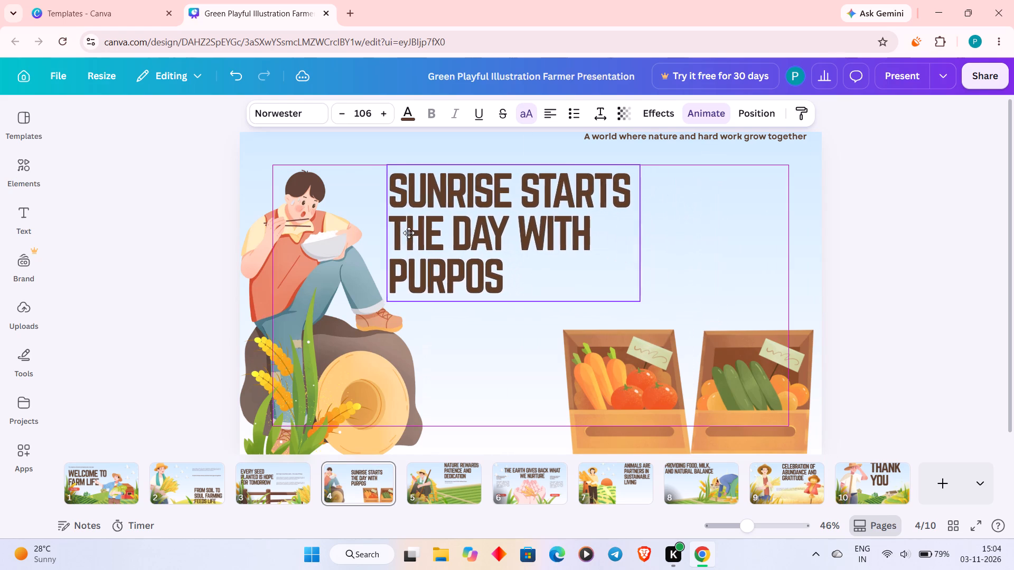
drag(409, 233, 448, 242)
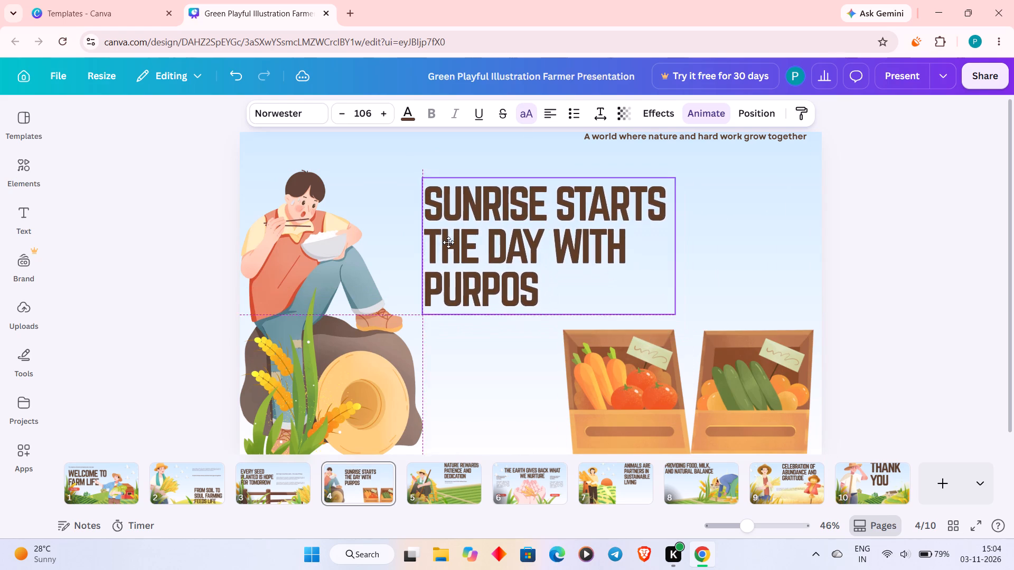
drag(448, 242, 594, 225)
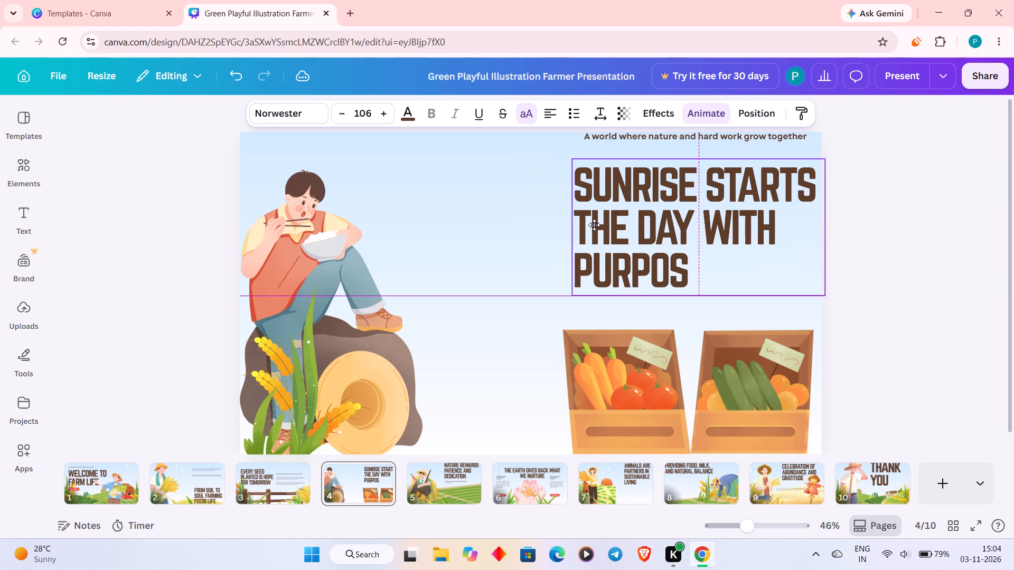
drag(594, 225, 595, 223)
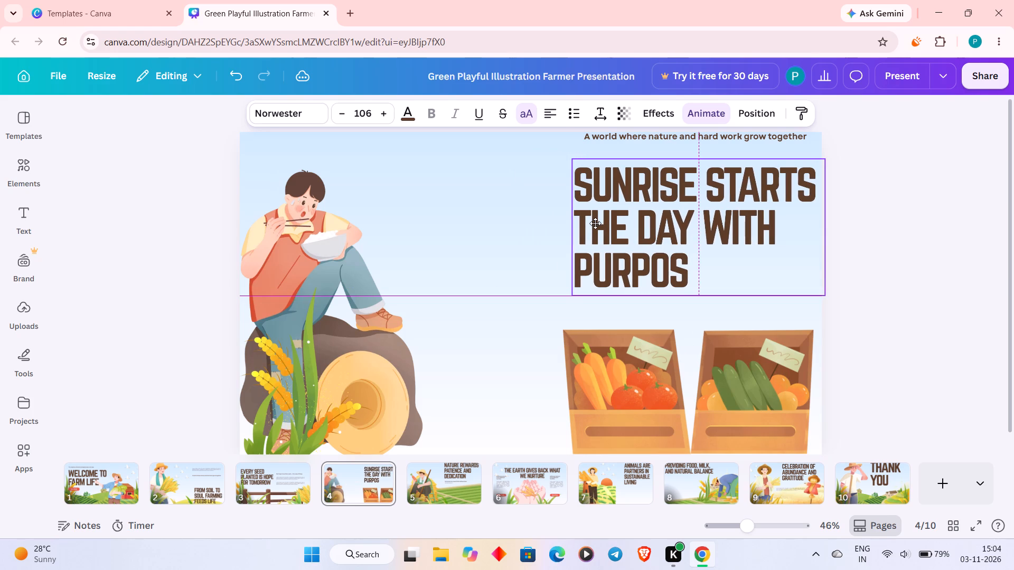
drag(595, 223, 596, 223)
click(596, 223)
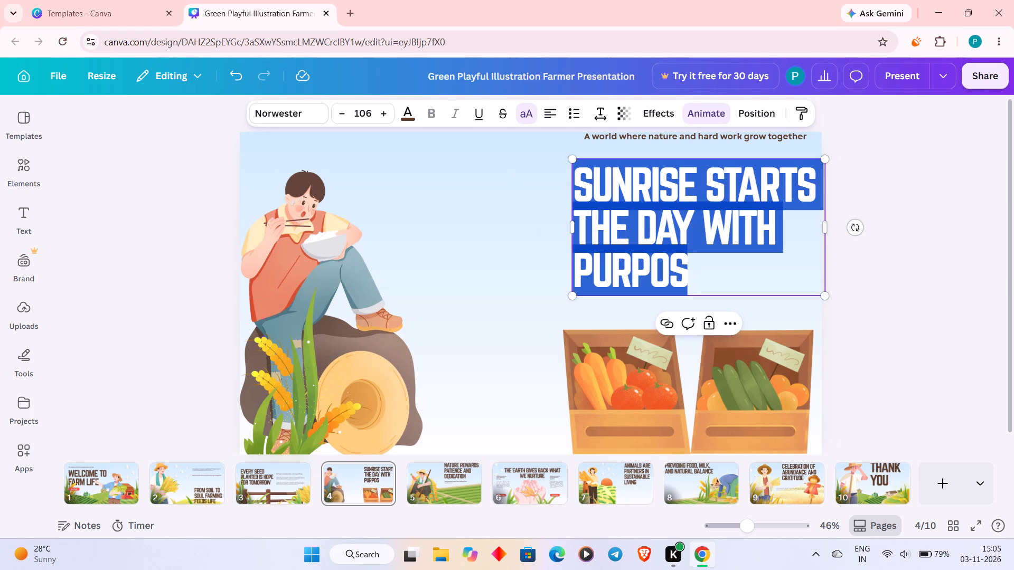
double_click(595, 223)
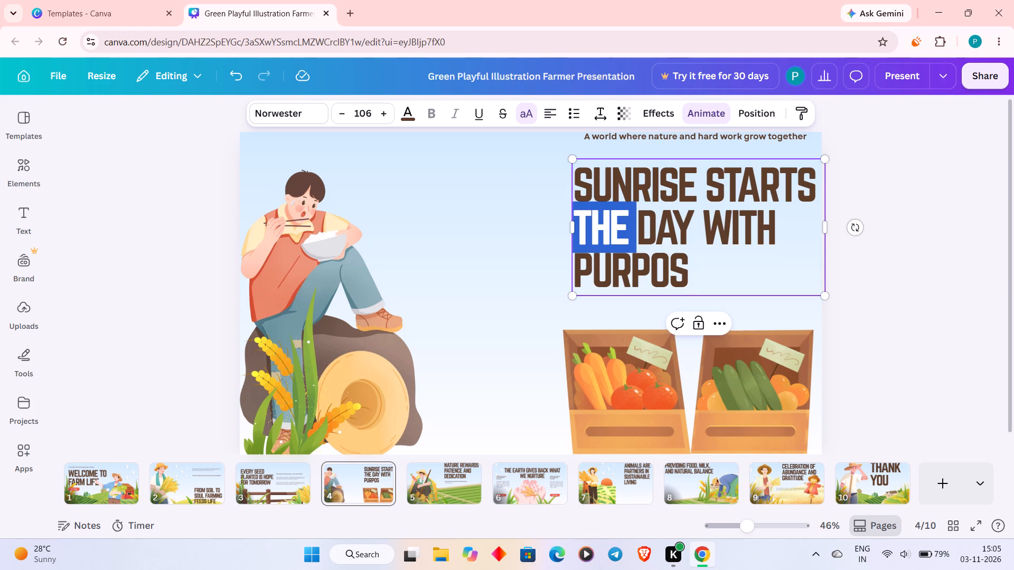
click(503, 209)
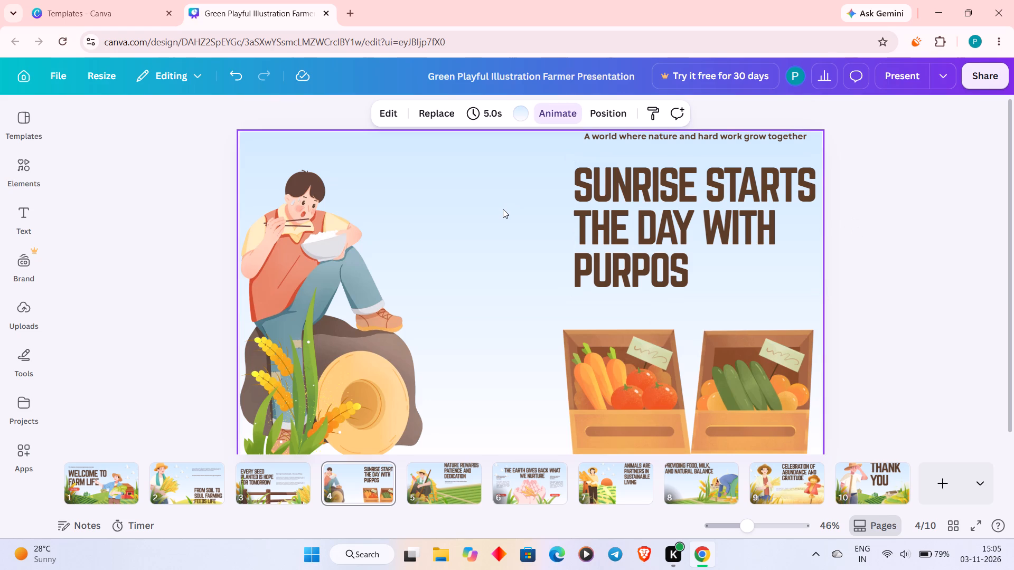
Lower the heading to sit directly above the two crates, flush with the page's right edge.
drag(631, 212, 622, 214)
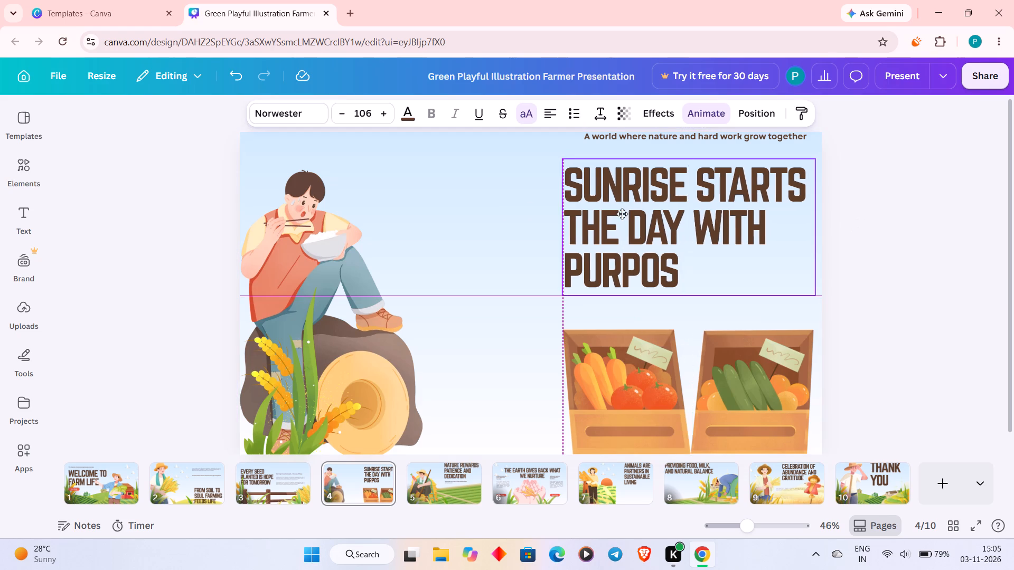
drag(622, 214, 627, 221)
drag(627, 221, 628, 251)
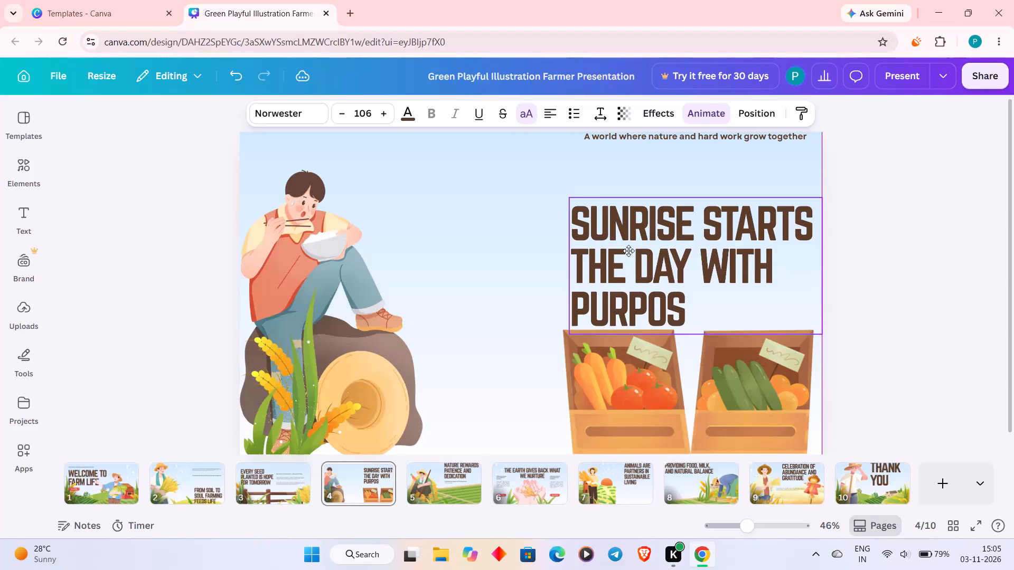
drag(628, 251, 628, 244)
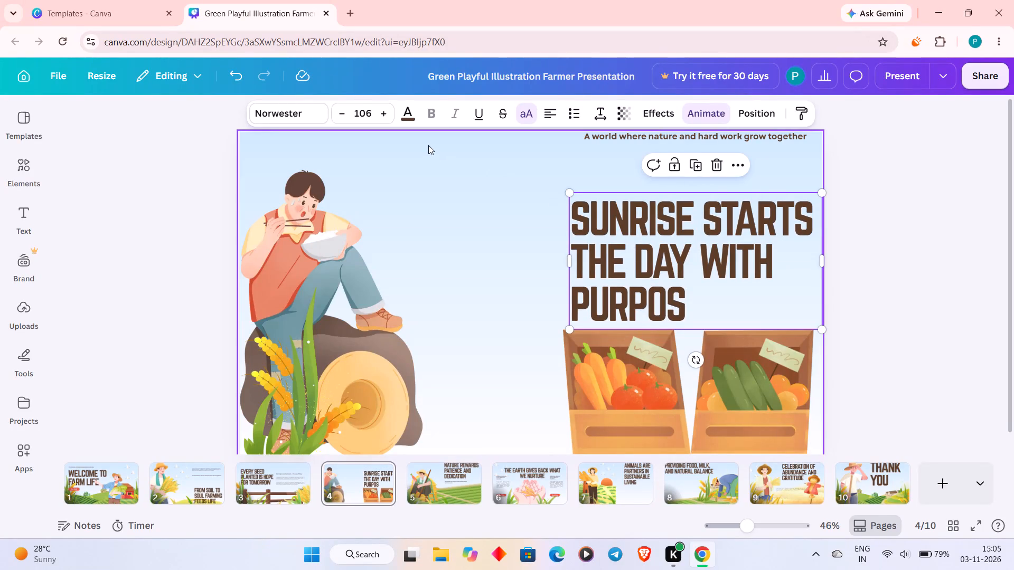
click(428, 145)
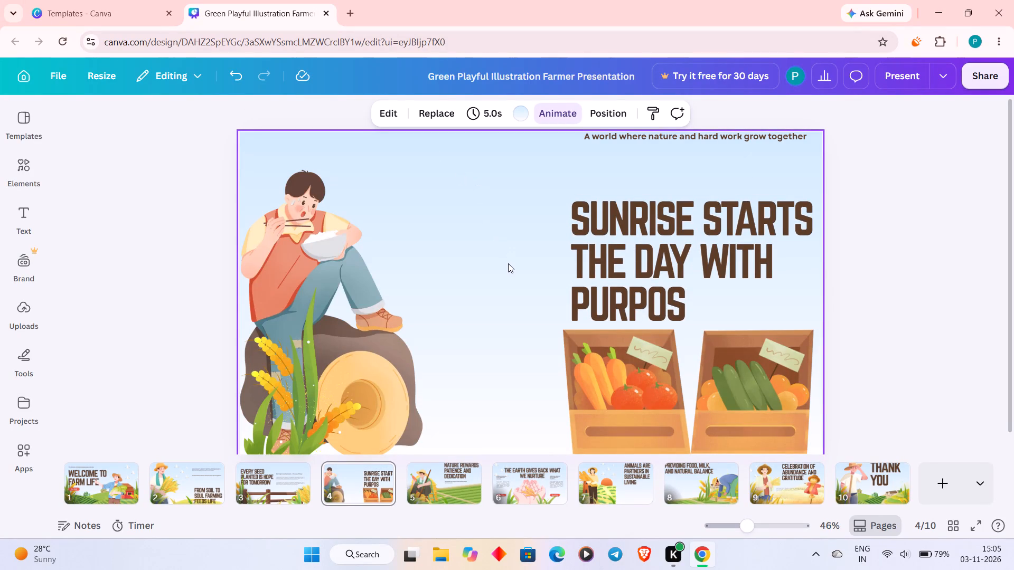
click(631, 245)
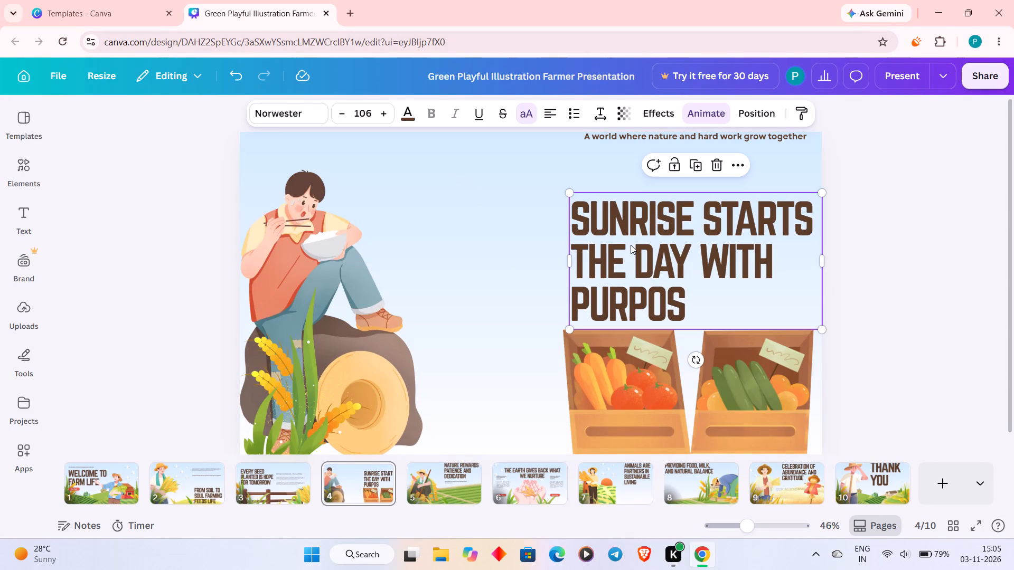
click(480, 211)
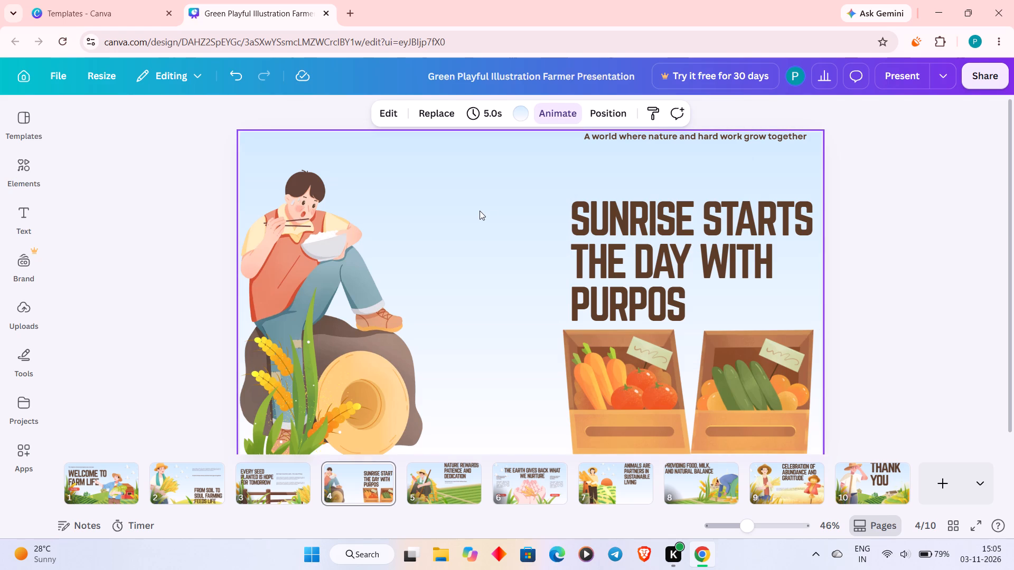
Nudge the heading slightly up along the page's right edge, leaving a small gap above the crates.
drag(678, 228, 677, 216)
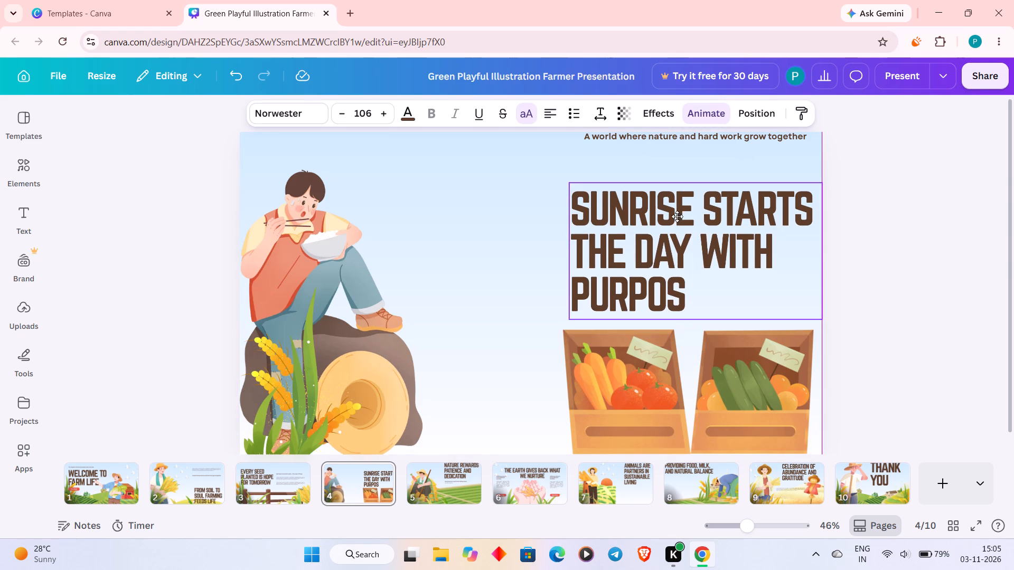
drag(677, 216, 676, 214)
click(491, 212)
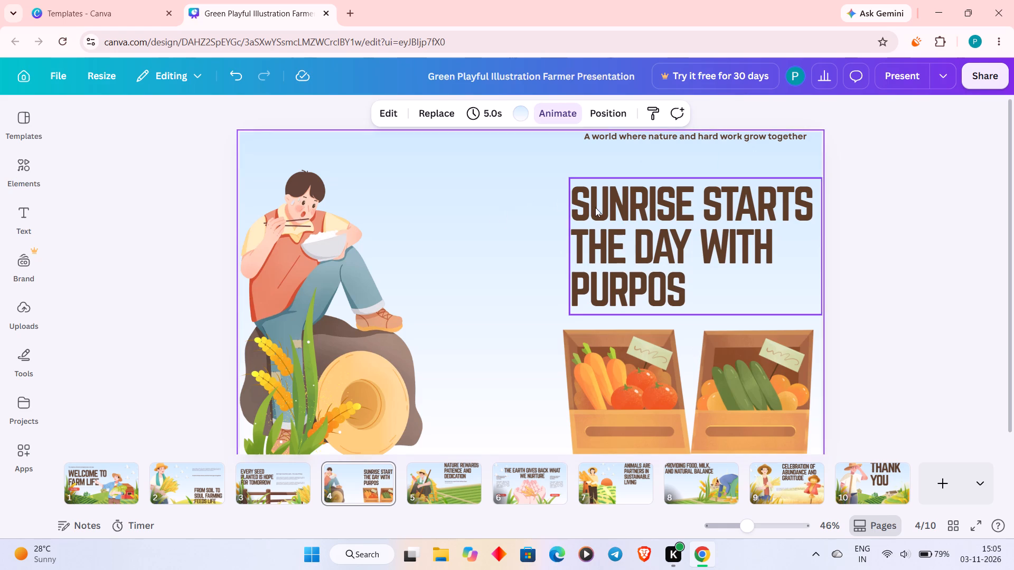
click(624, 210)
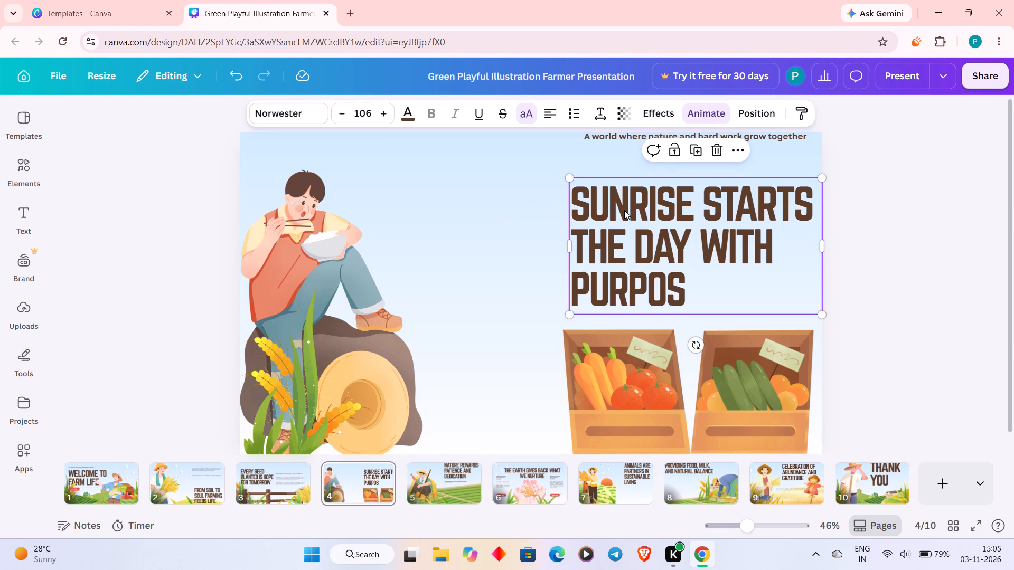
click(661, 220)
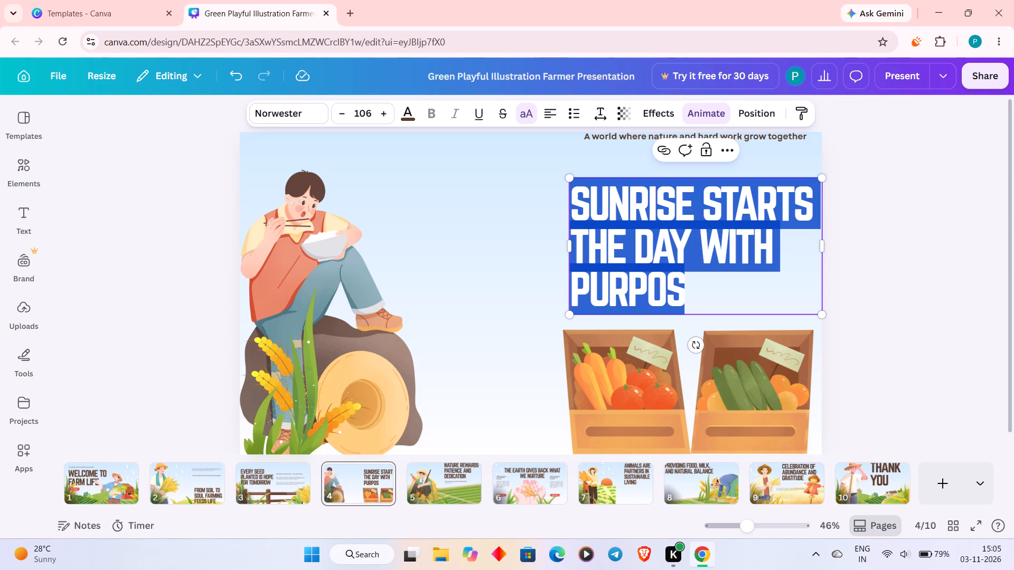
click(470, 214)
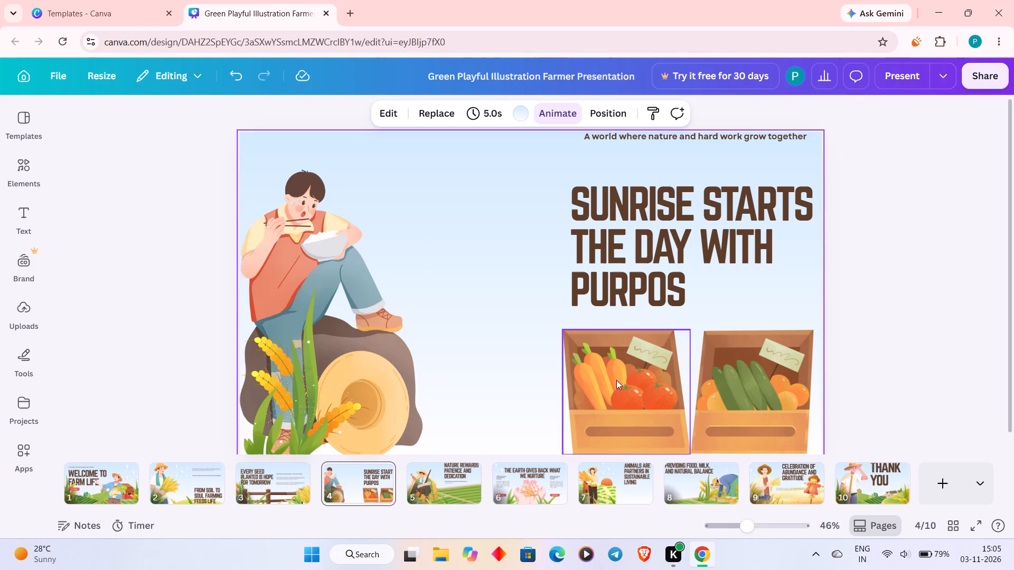
Shift both produce crates on page 4 toward the page's centre, setting them side by side with the cucumber crate slightly lower.
drag(616, 380, 584, 381)
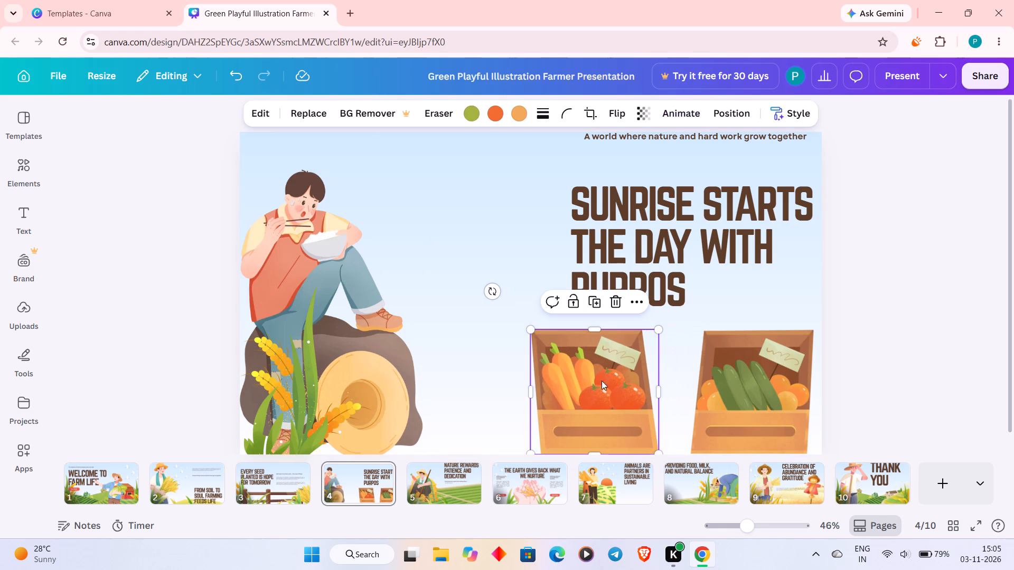
drag(736, 386, 708, 384)
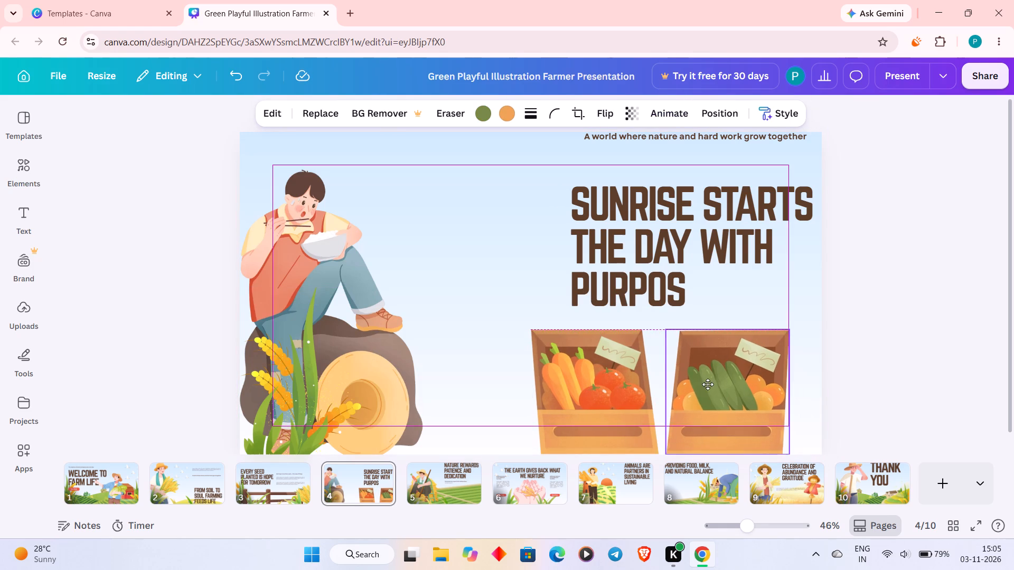
drag(708, 384, 706, 382)
drag(706, 382, 711, 405)
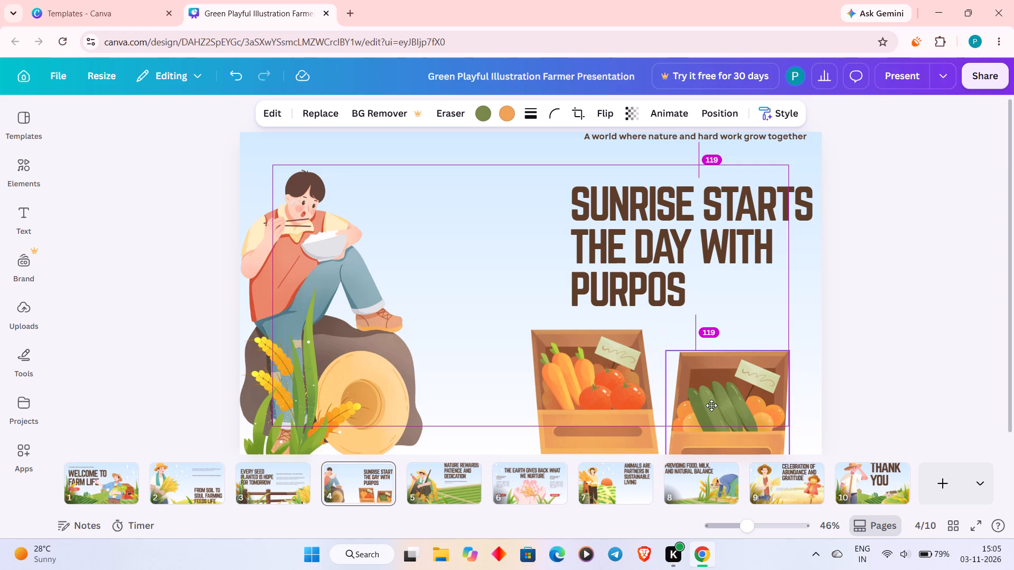
drag(711, 405, 710, 400)
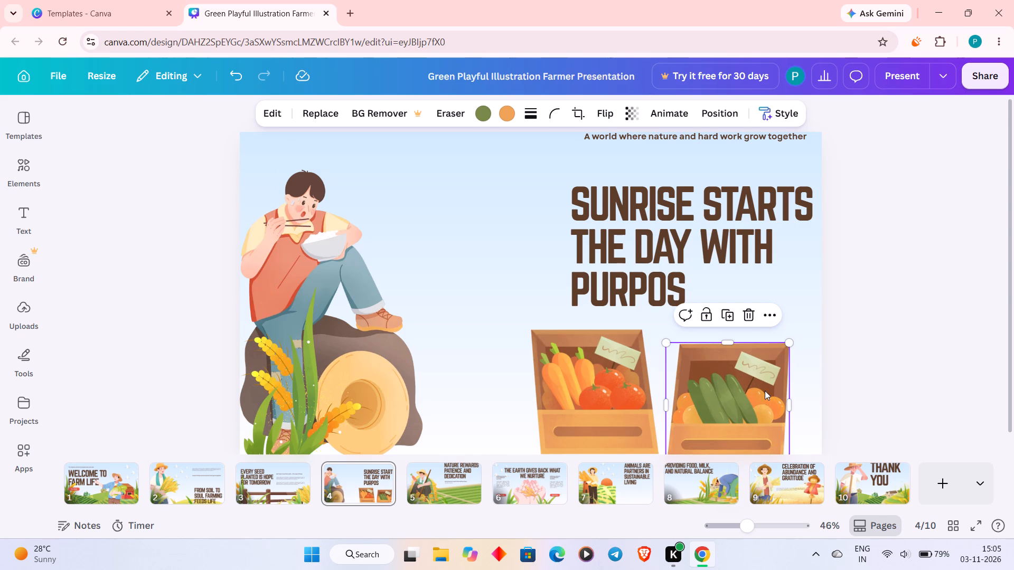
drag(749, 397, 741, 391)
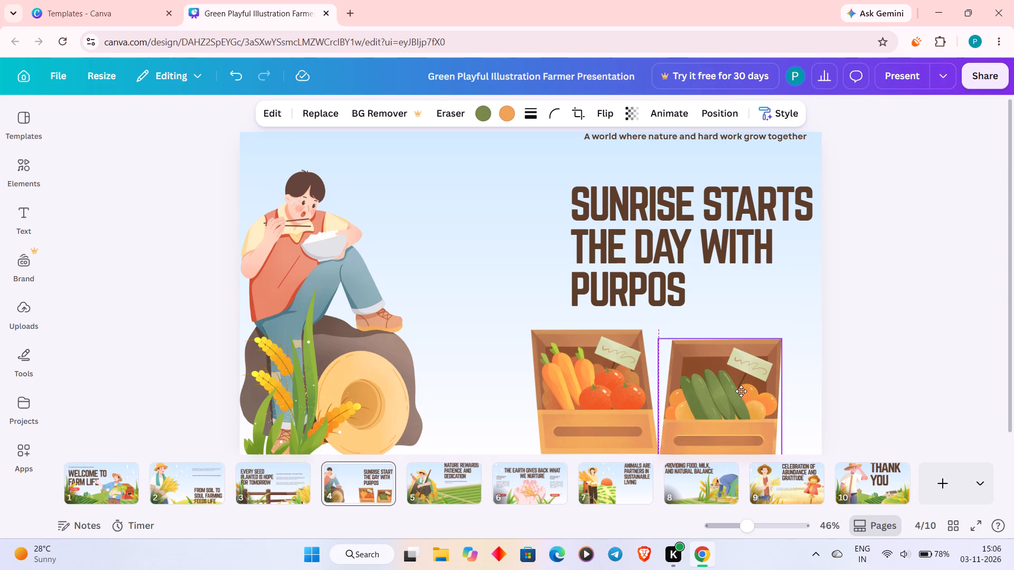
drag(741, 391, 740, 392)
click(740, 392)
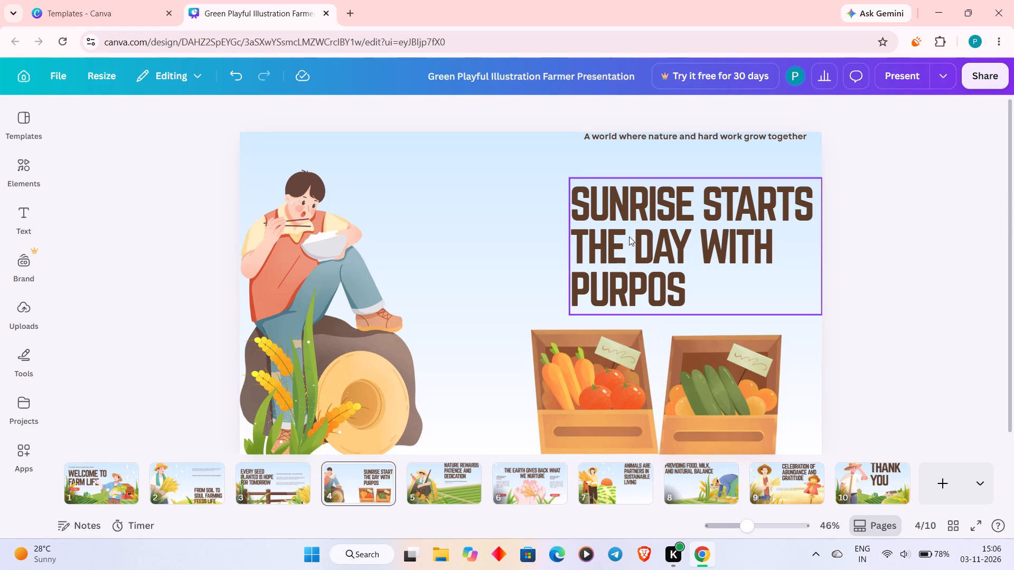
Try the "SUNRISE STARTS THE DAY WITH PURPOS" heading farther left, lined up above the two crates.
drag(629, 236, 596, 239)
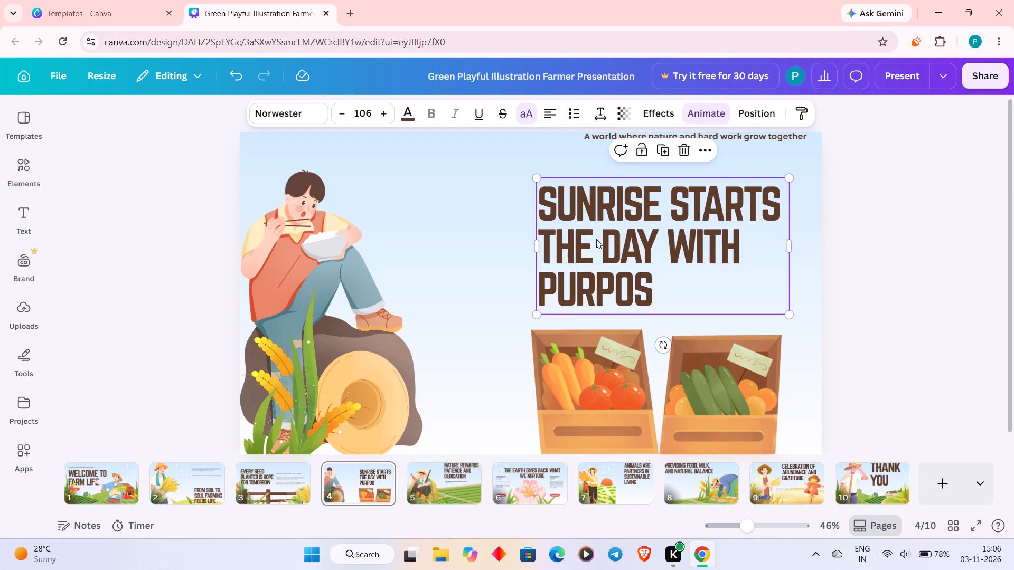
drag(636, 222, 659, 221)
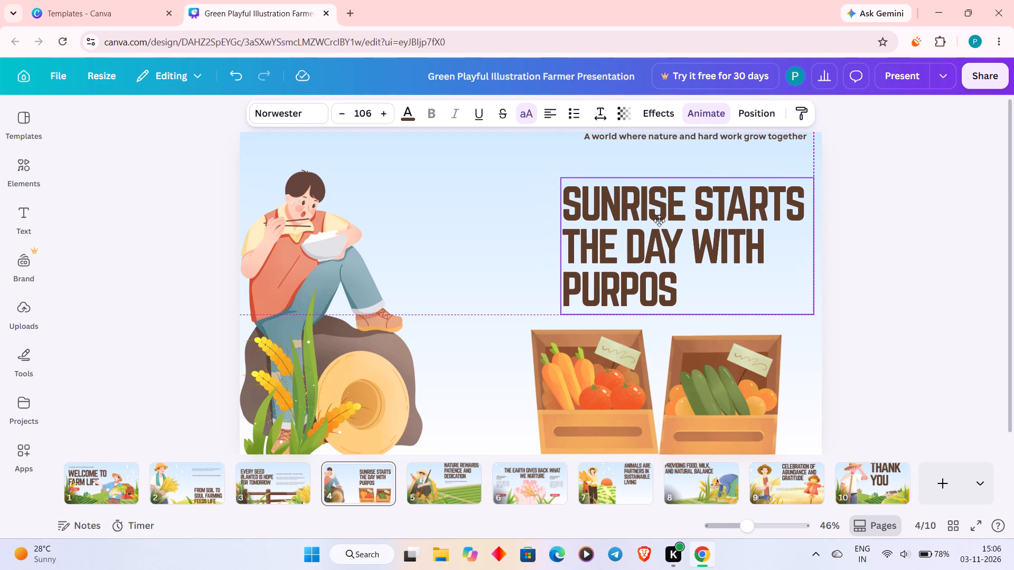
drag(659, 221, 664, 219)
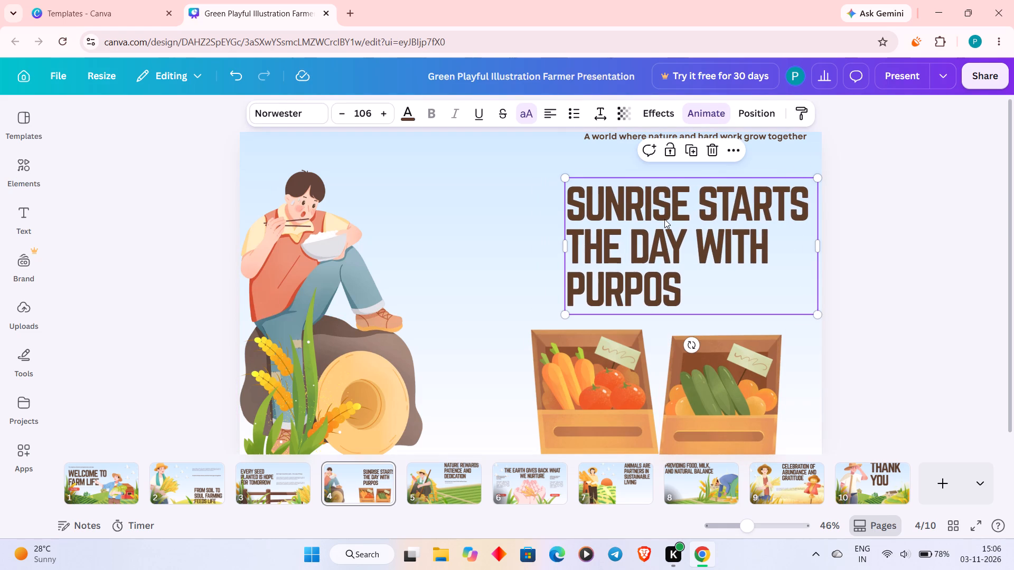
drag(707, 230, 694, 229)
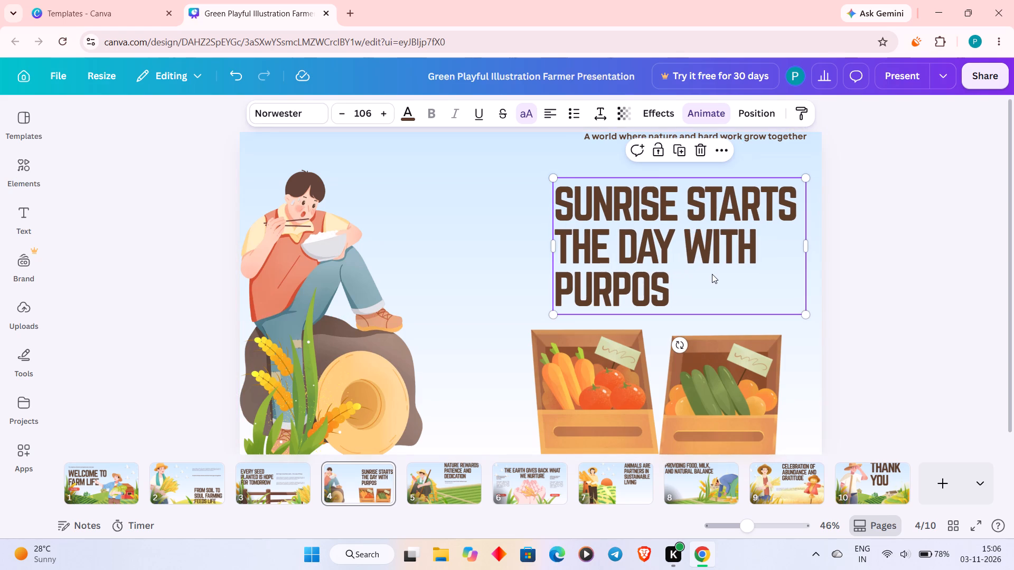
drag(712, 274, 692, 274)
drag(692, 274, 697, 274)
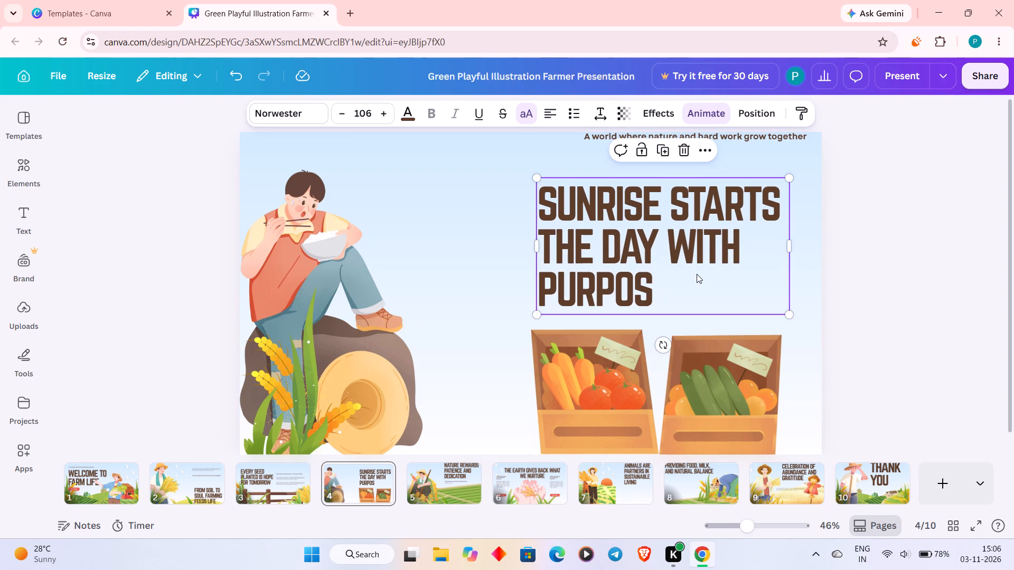
Raise the page 4 heading slightly and place it at the page's right edge, just beneath the tagline.
drag(697, 274, 723, 262)
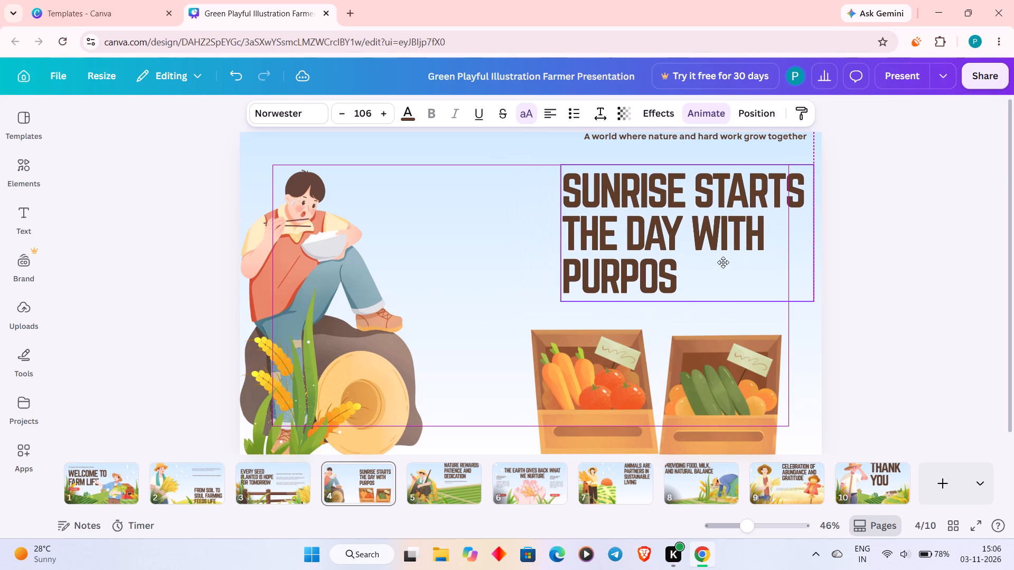
drag(723, 262, 734, 260)
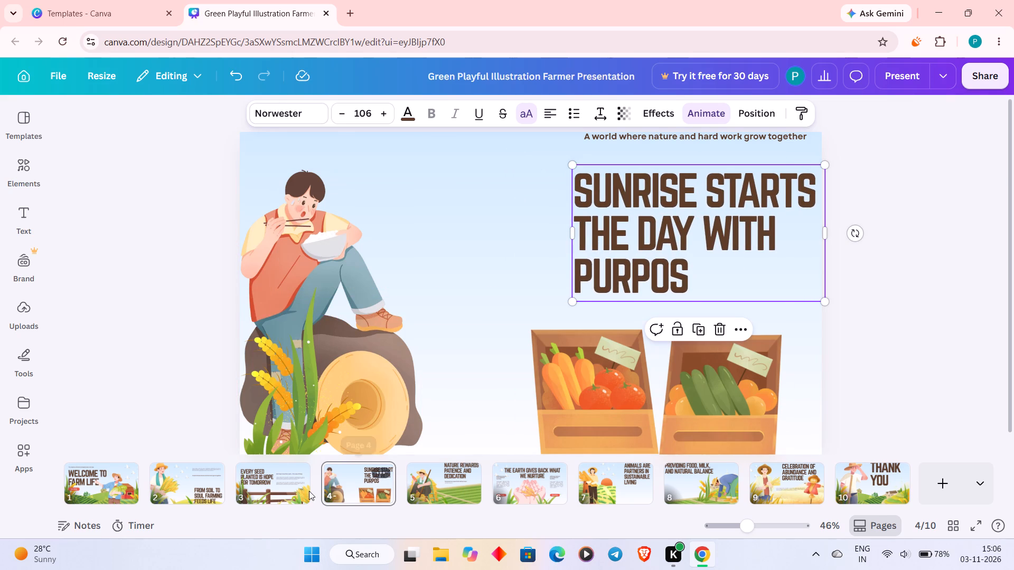
On page 3, move the heading "EVERY SEED PLANTED IS HOPE FOR TOMORROW" into the page's top-left corner.
click(296, 488)
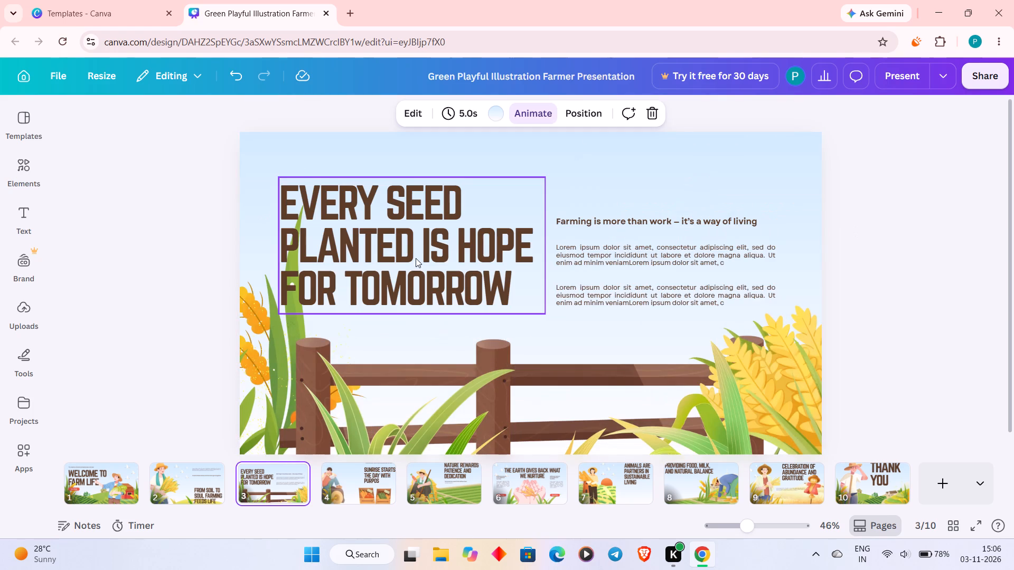
drag(416, 258, 376, 216)
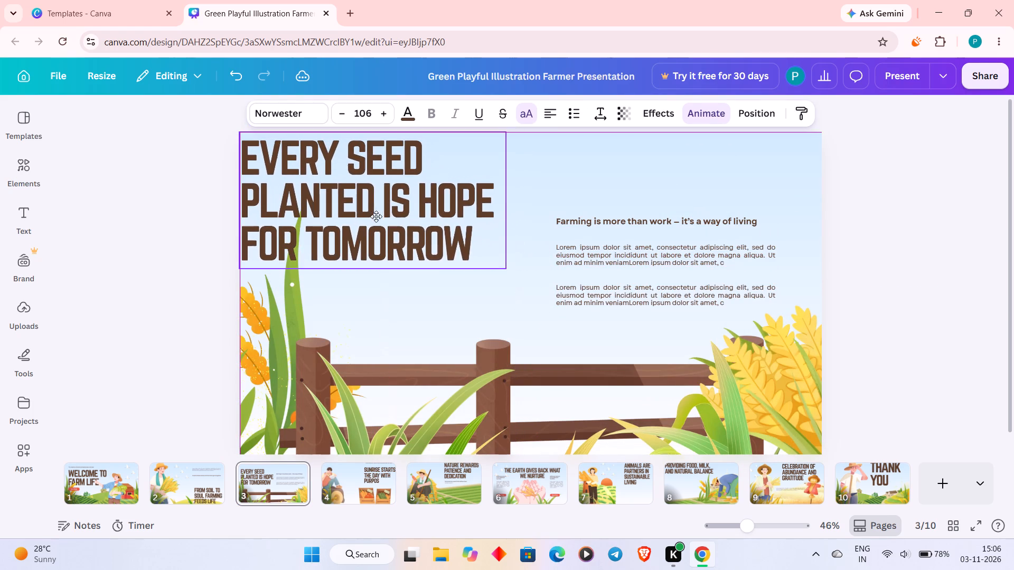
drag(376, 216, 373, 210)
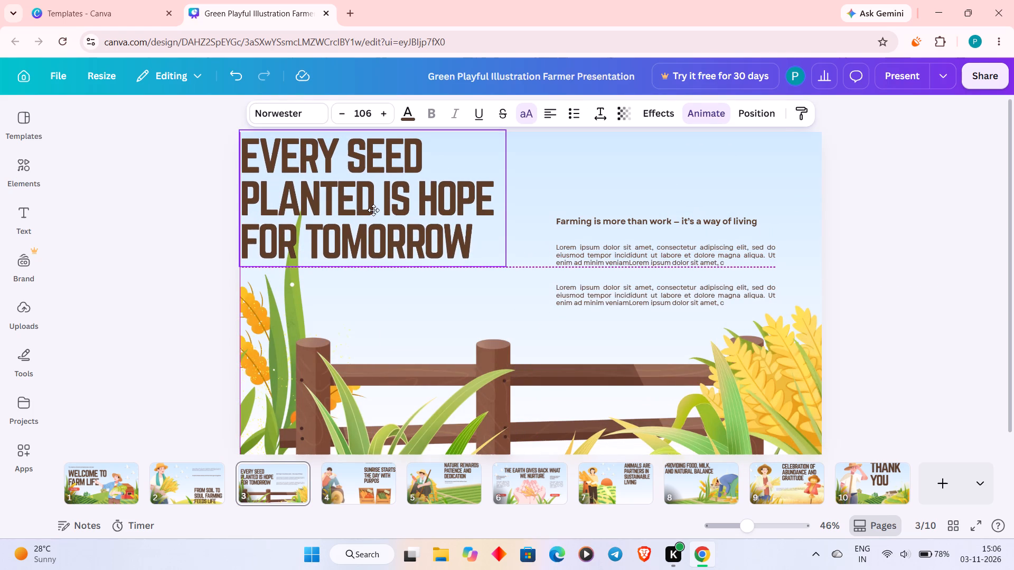
drag(373, 210, 375, 211)
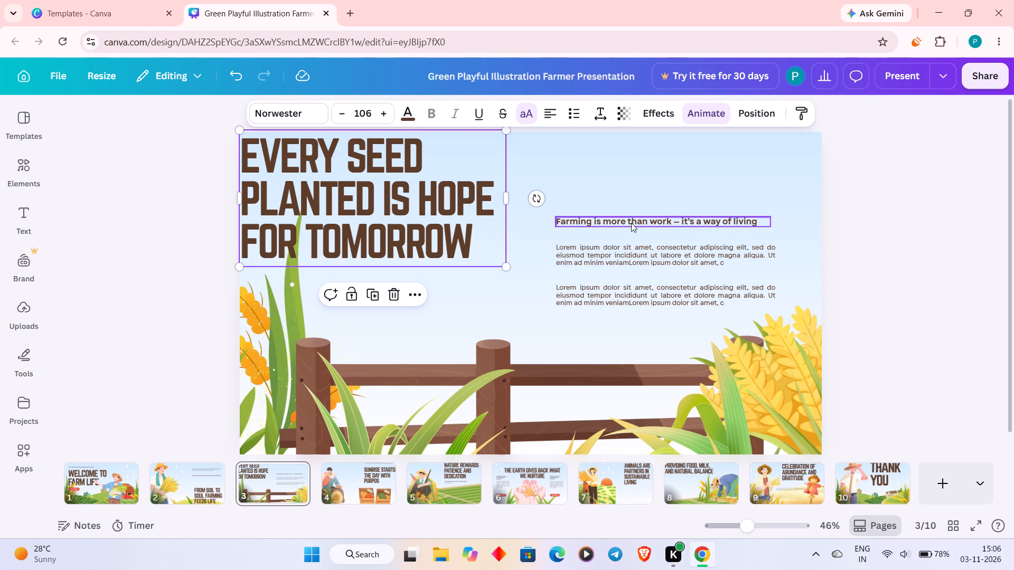
Move page 3's tagline and both body paragraphs up near the page's top, stacked closely beside the heading.
drag(631, 223, 632, 219)
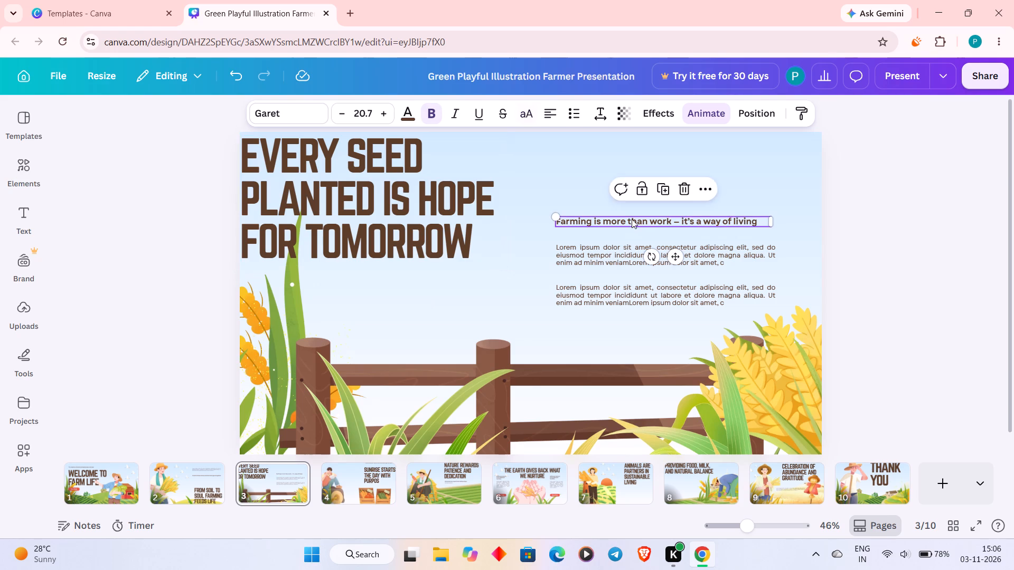
drag(632, 219, 630, 155)
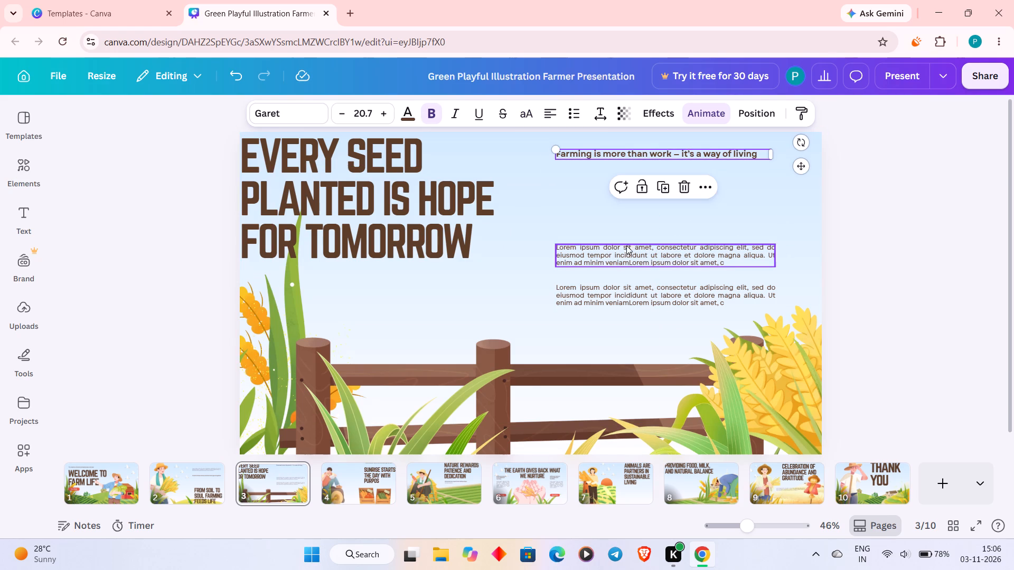
drag(625, 255, 624, 180)
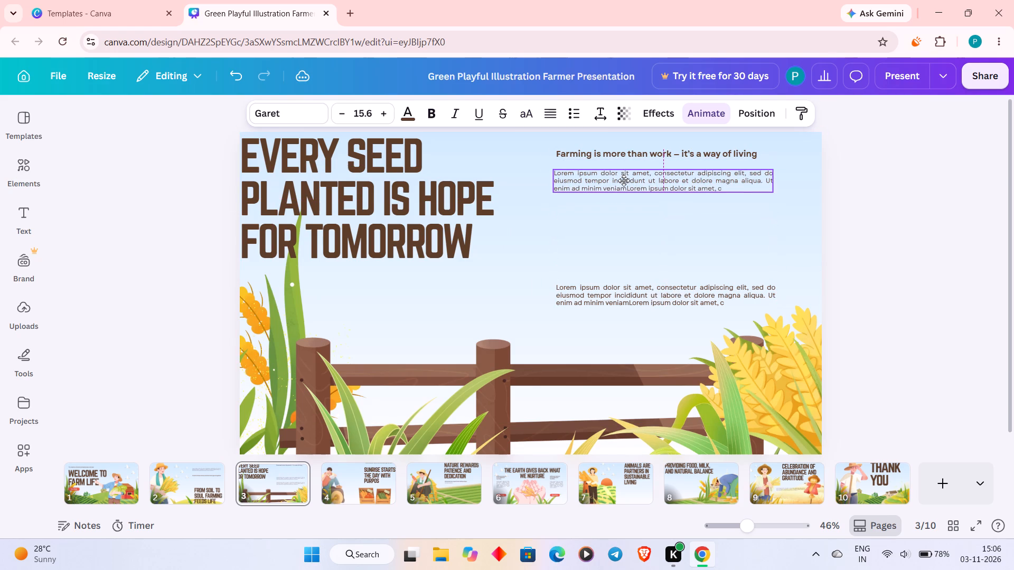
drag(624, 180, 627, 179)
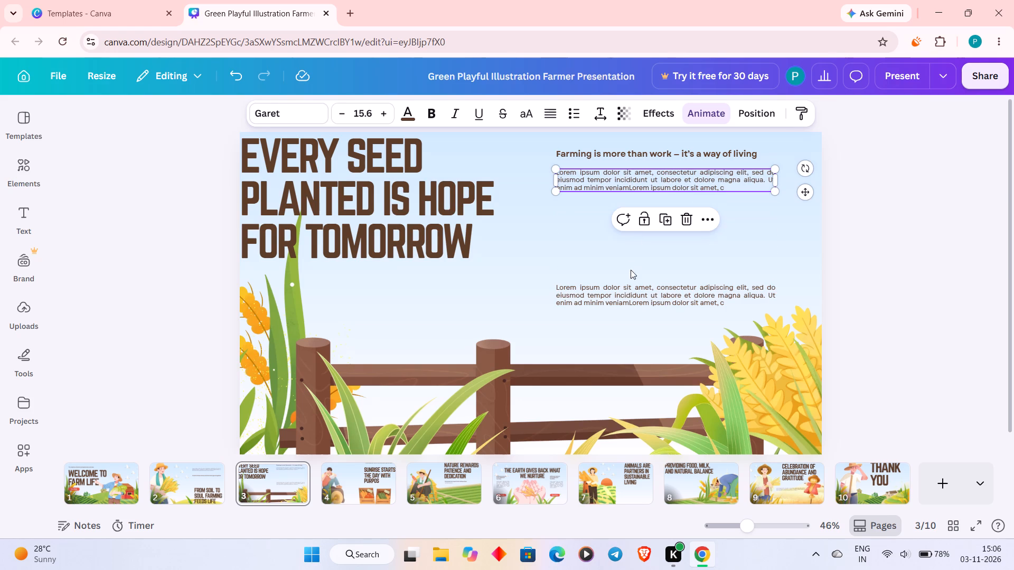
drag(612, 285, 614, 206)
click(727, 377)
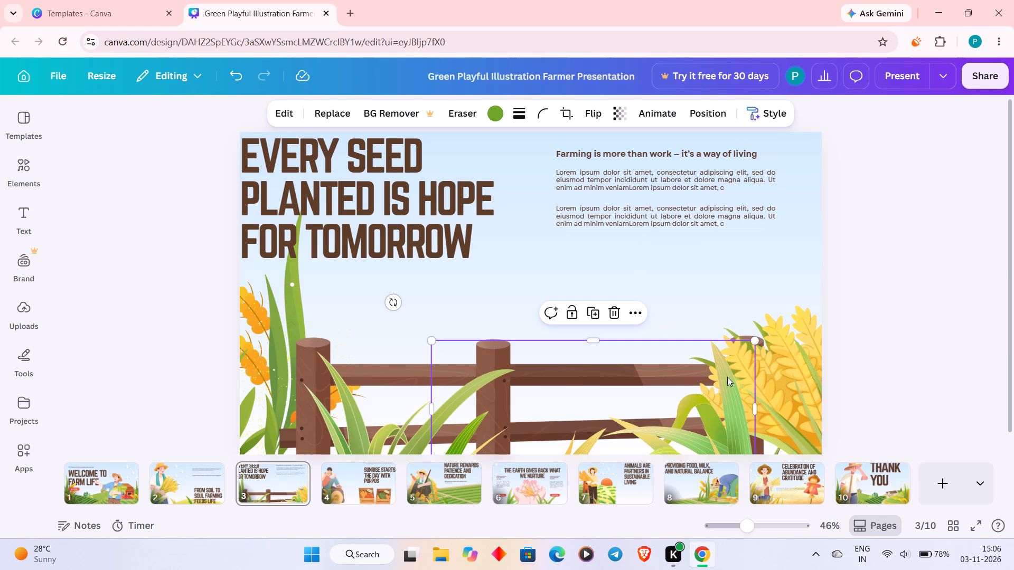
click(558, 272)
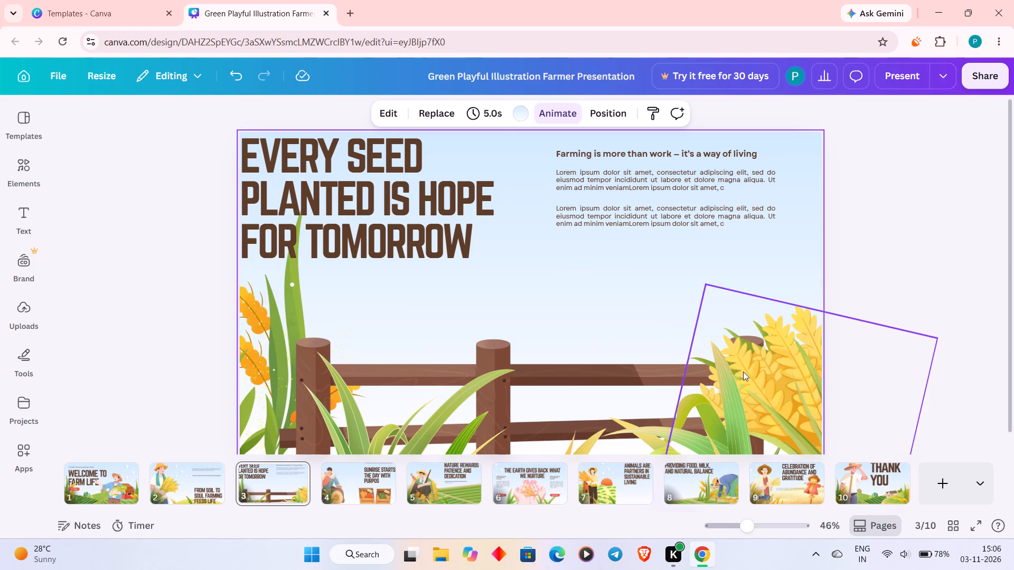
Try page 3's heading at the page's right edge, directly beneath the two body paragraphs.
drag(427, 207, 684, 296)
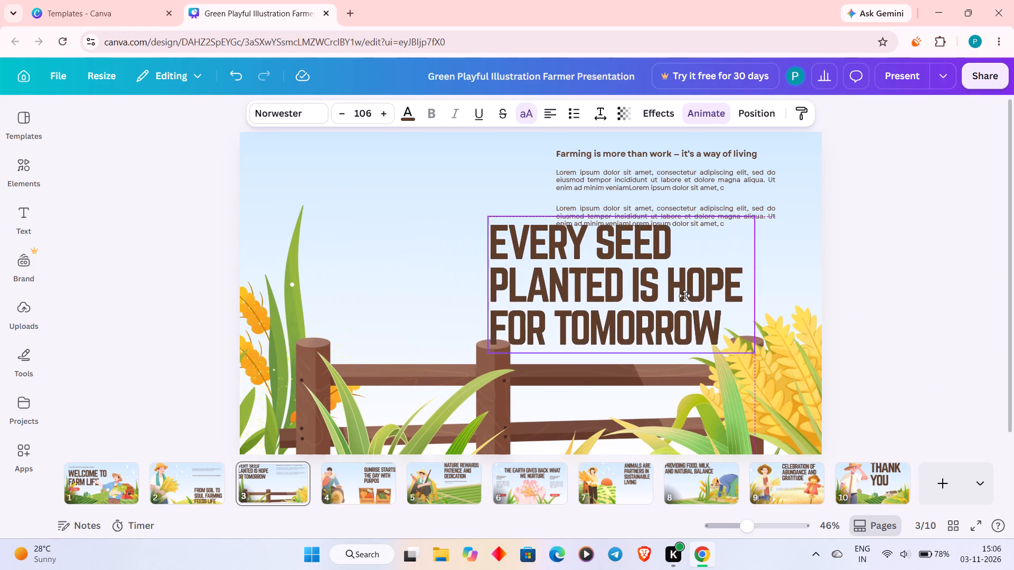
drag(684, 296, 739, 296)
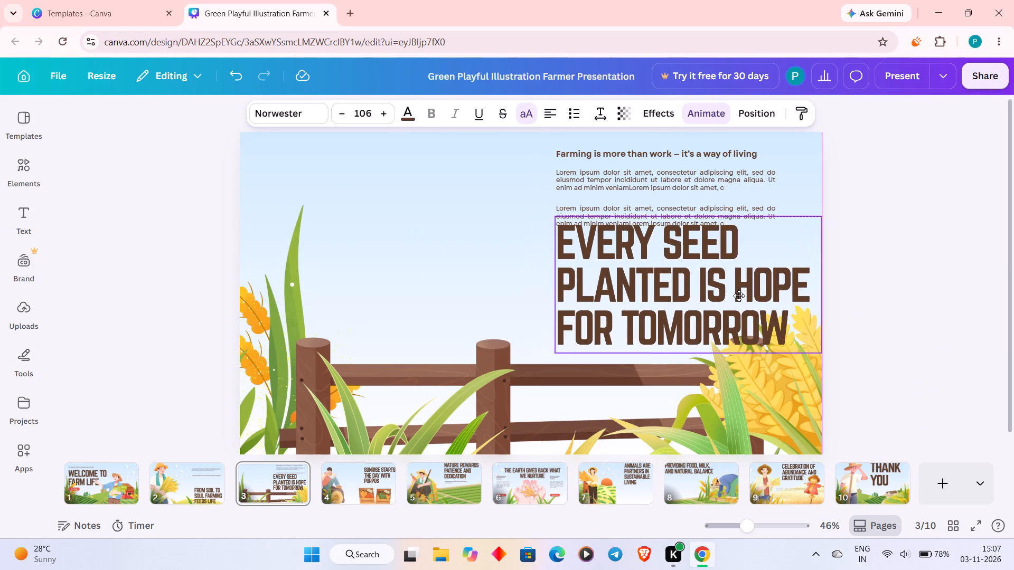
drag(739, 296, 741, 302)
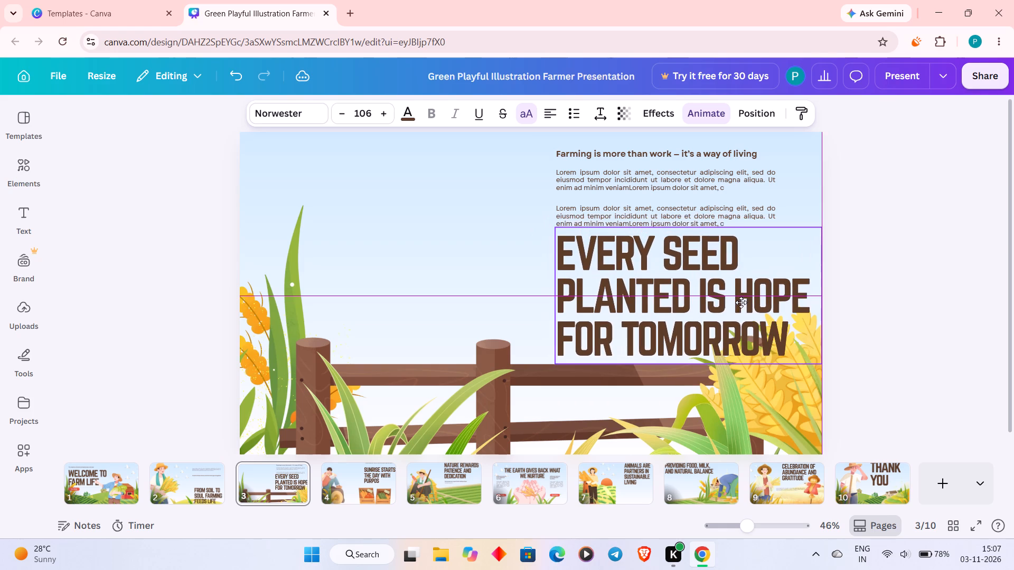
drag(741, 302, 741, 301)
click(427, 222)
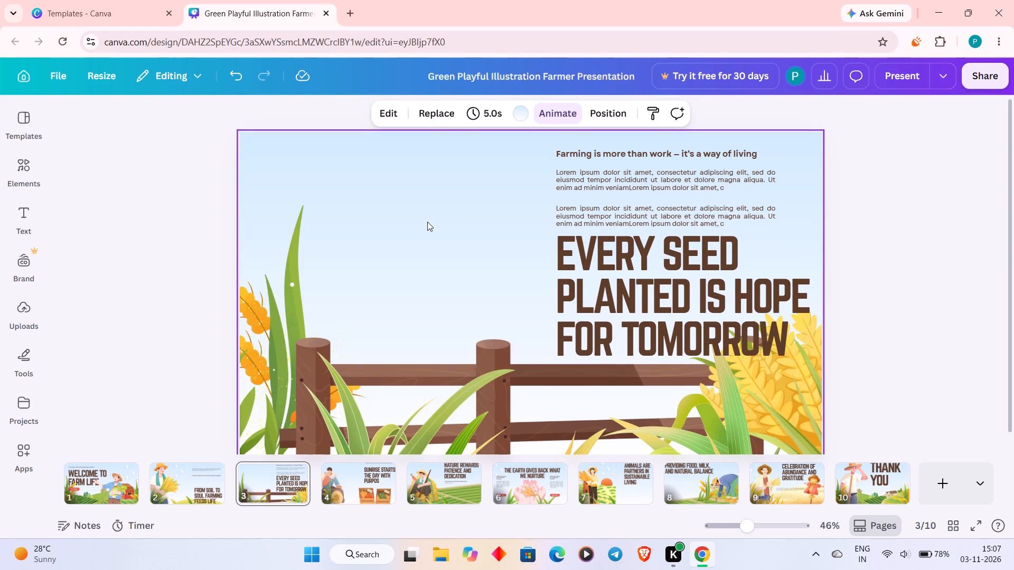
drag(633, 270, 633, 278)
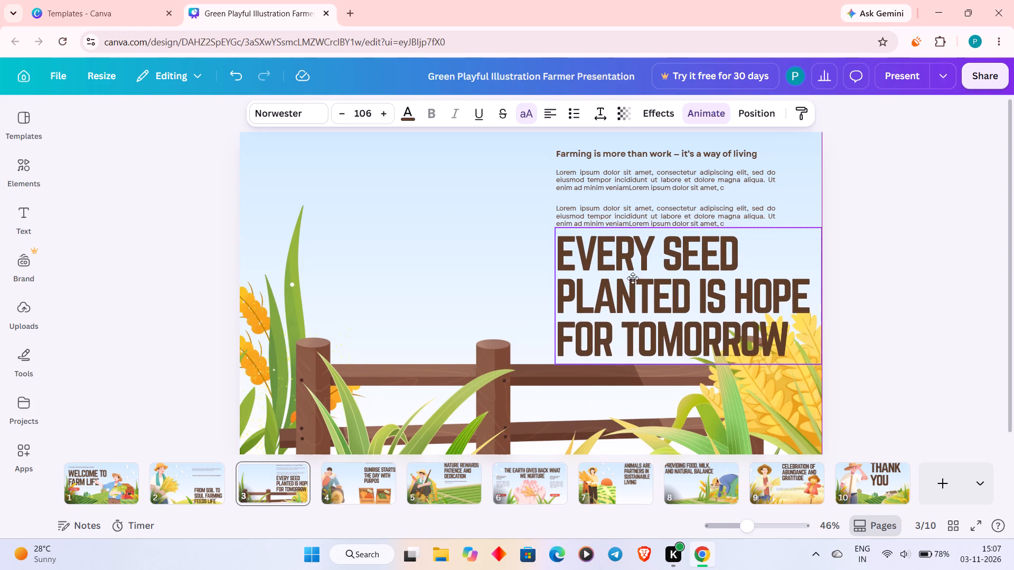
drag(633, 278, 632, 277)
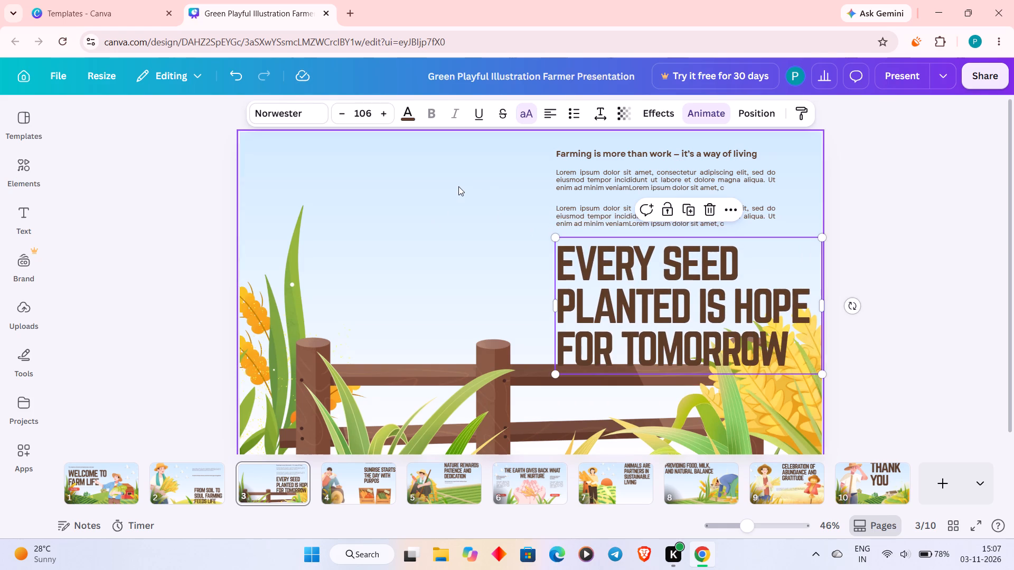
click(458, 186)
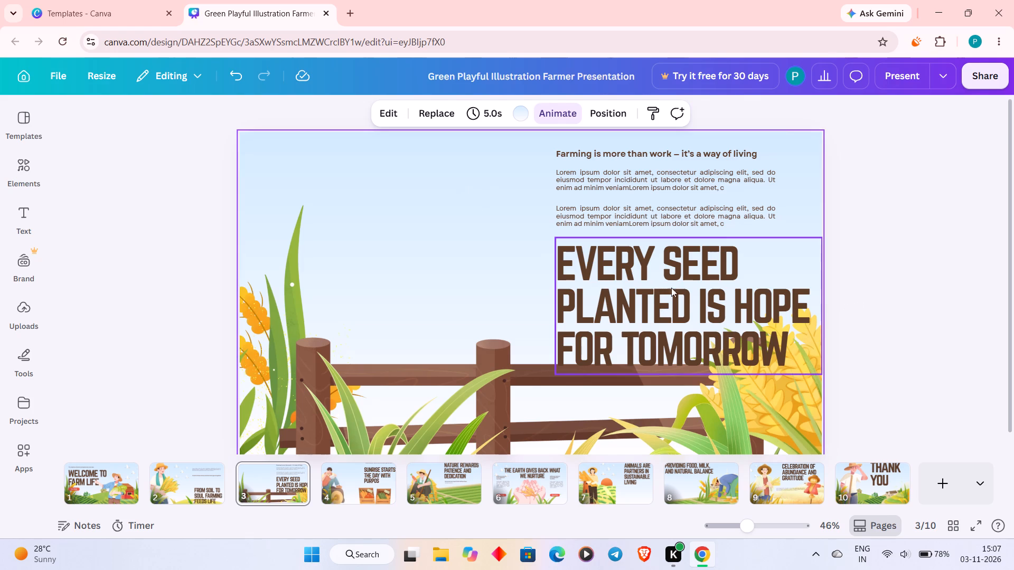
Return page 3's heading to the page's top-left corner, slightly inset from the edges, beside the tagline and paragraphs.
drag(690, 301, 487, 183)
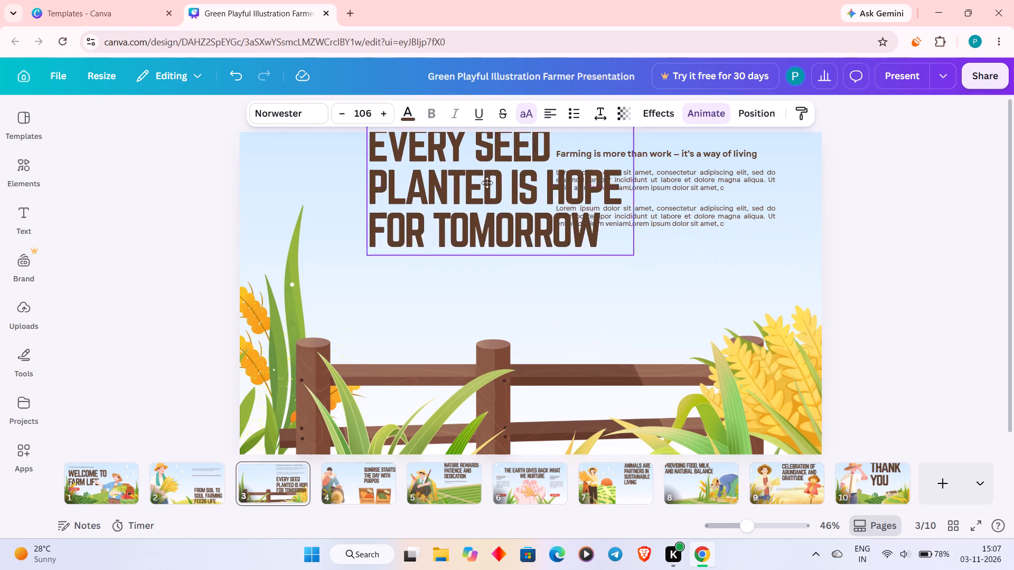
drag(487, 183, 385, 177)
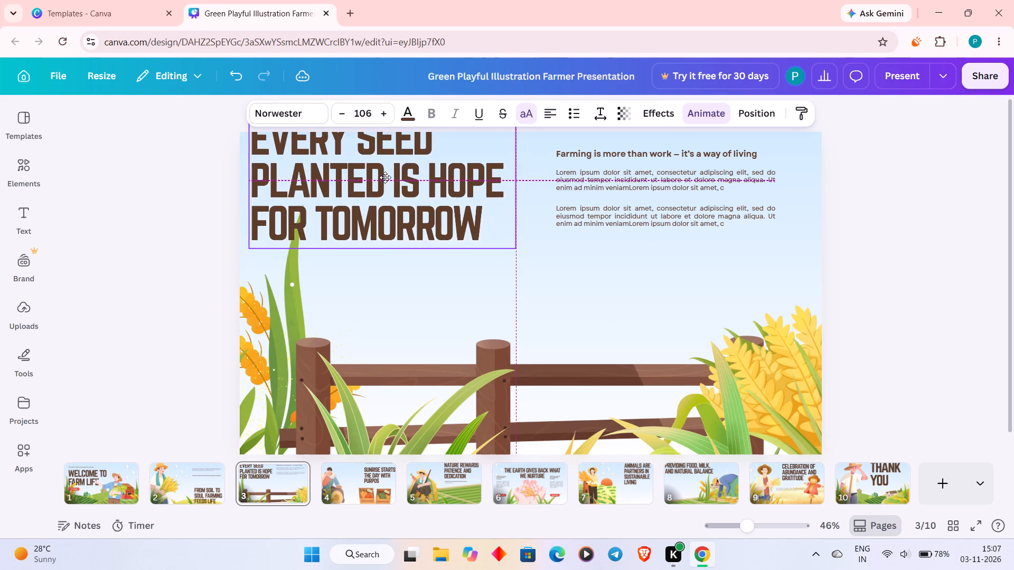
drag(385, 177, 375, 199)
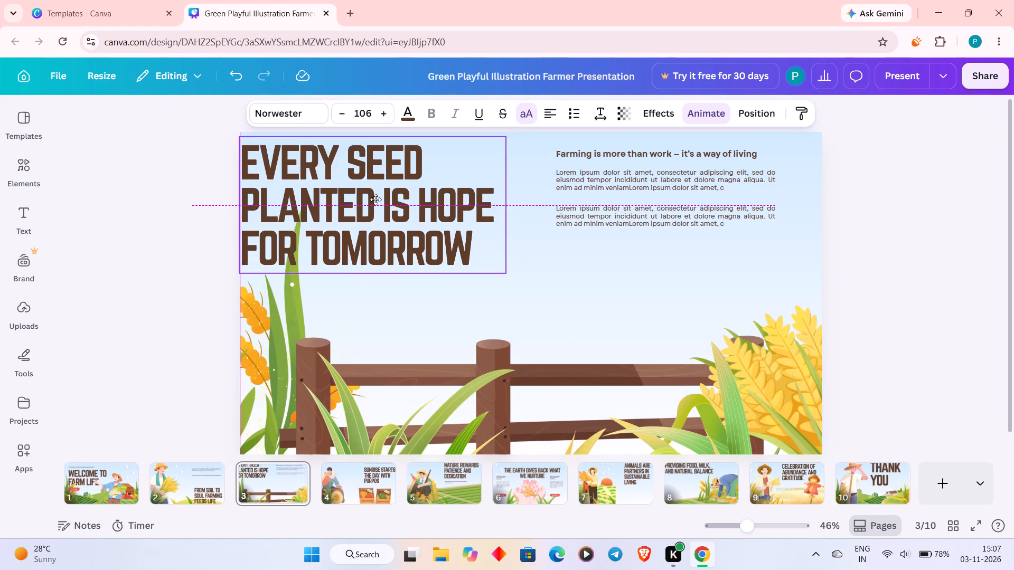
drag(375, 199, 377, 194)
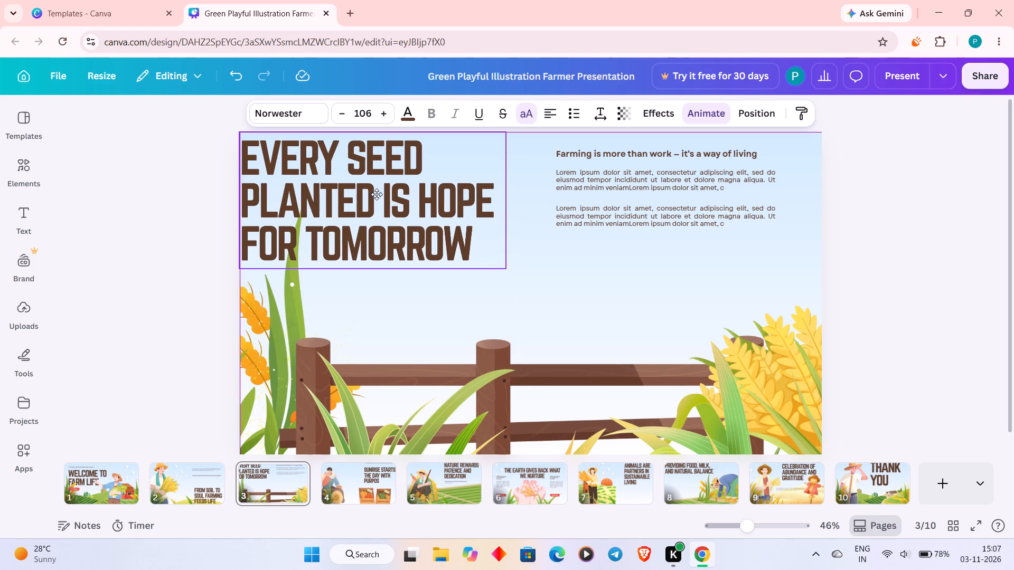
drag(377, 194, 377, 195)
drag(377, 195, 384, 204)
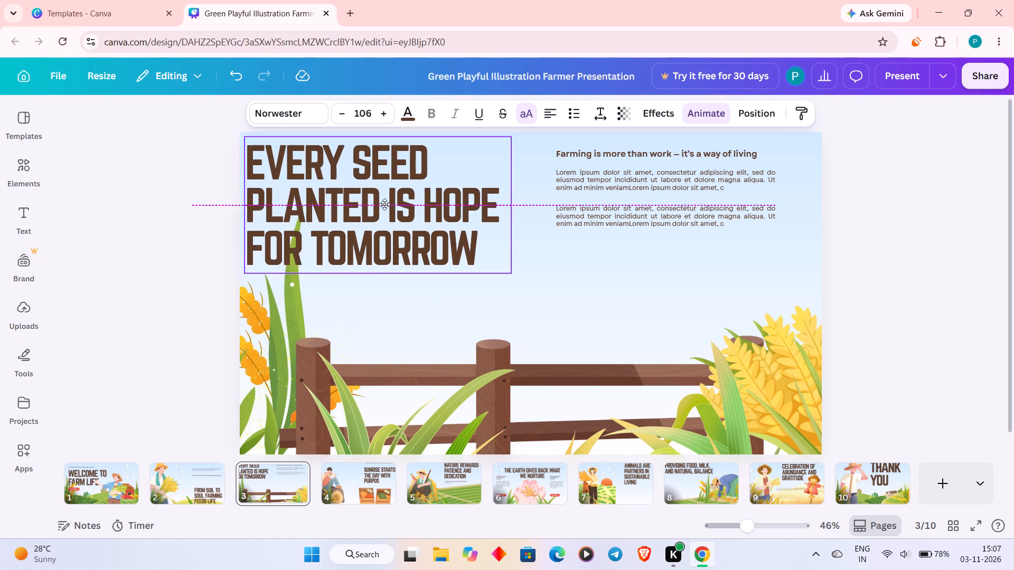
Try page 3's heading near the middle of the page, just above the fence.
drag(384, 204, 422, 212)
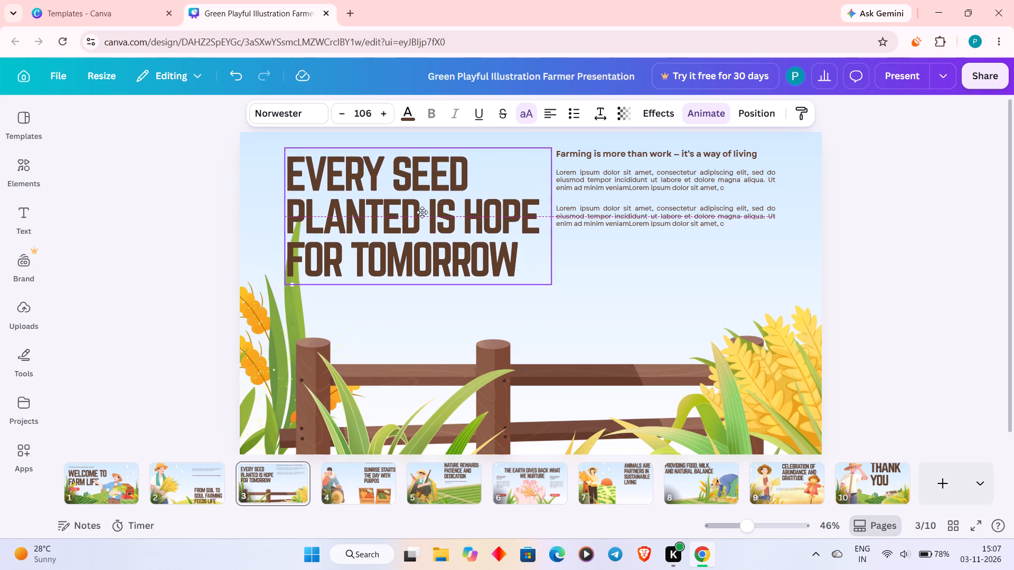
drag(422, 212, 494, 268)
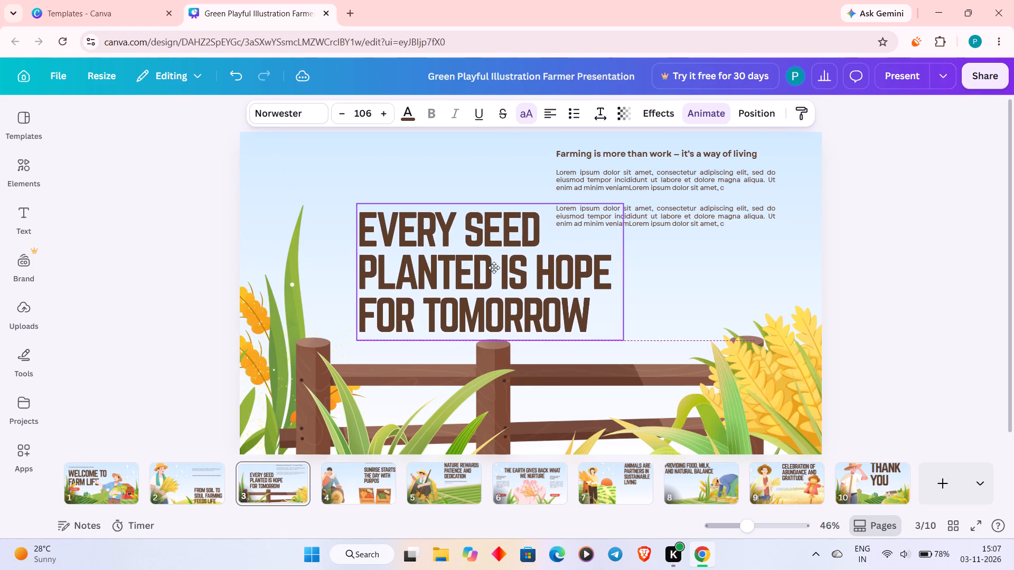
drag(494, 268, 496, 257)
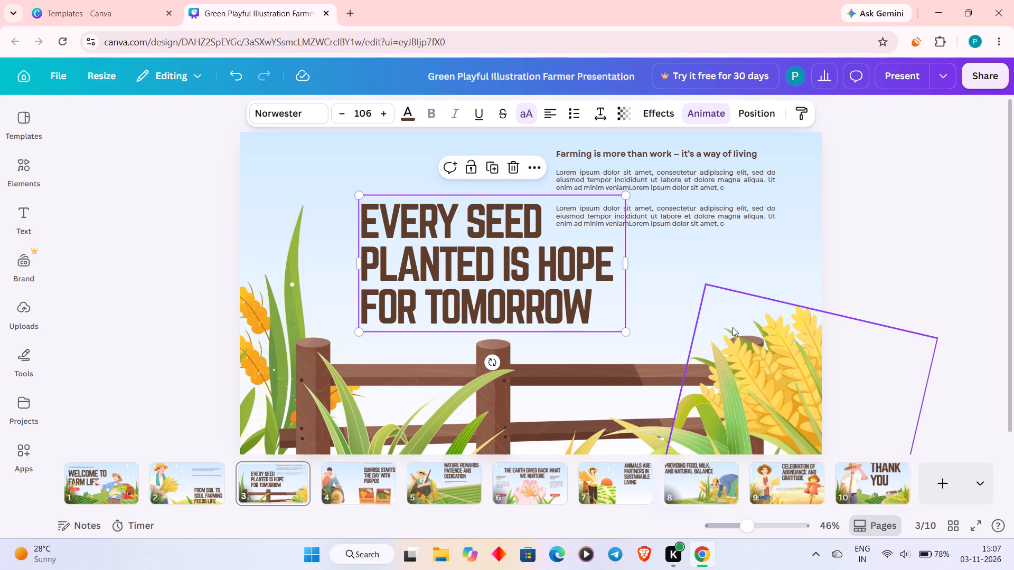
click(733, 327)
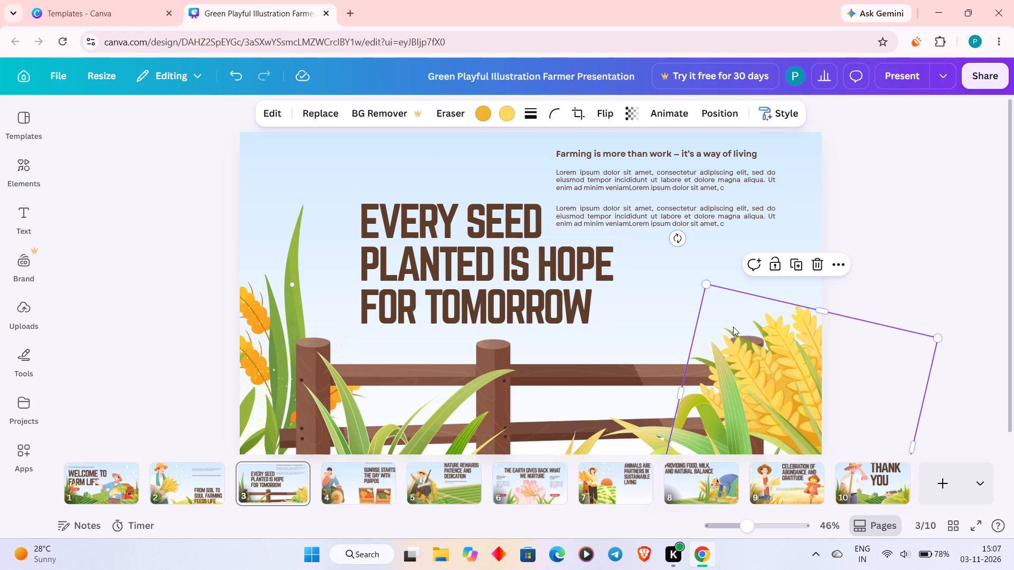
Move page 3's heading into the page's top-left corner, with its text box flush against the top and left page edges.
click(596, 296)
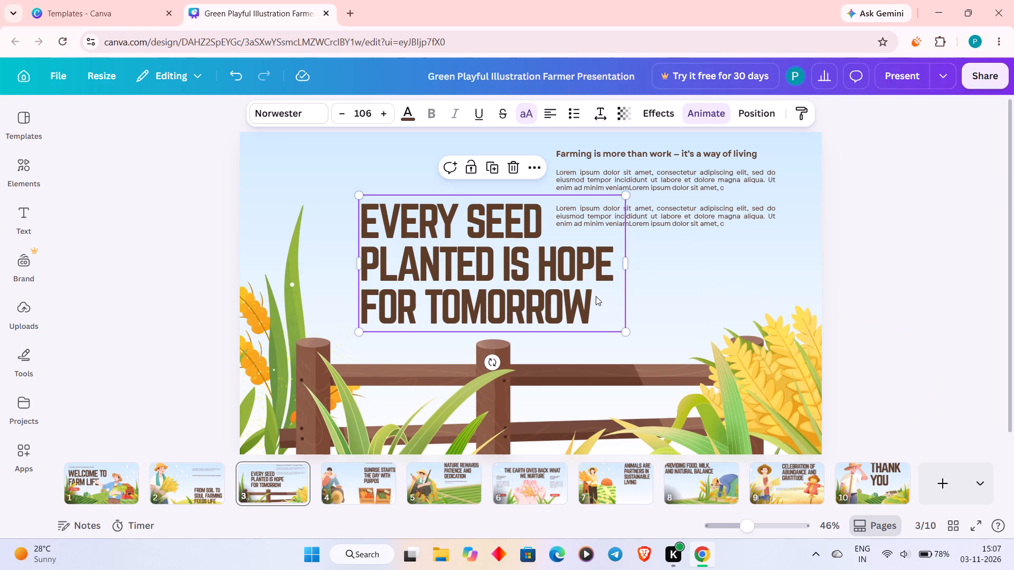
drag(596, 296, 511, 235)
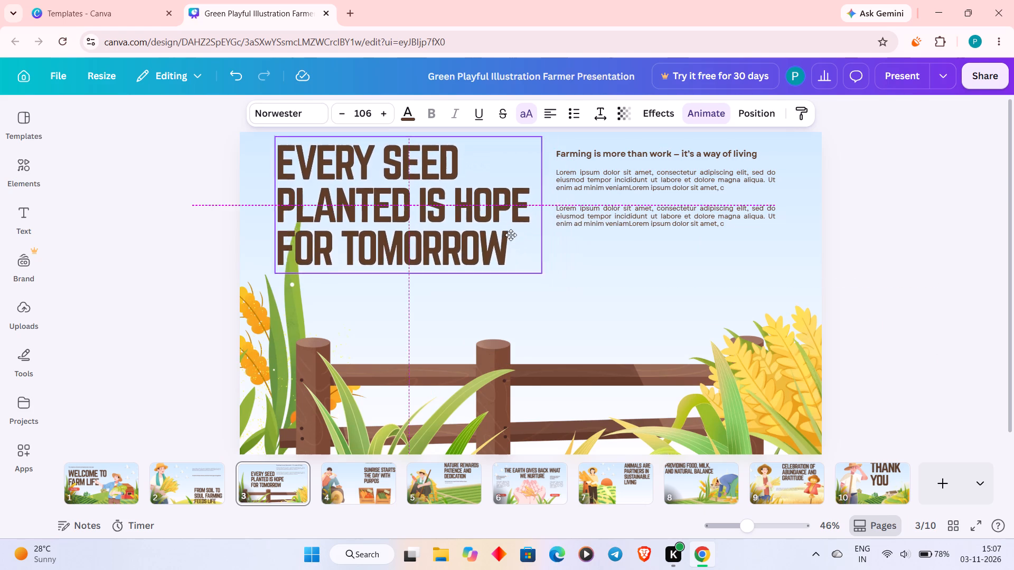
drag(511, 235, 477, 219)
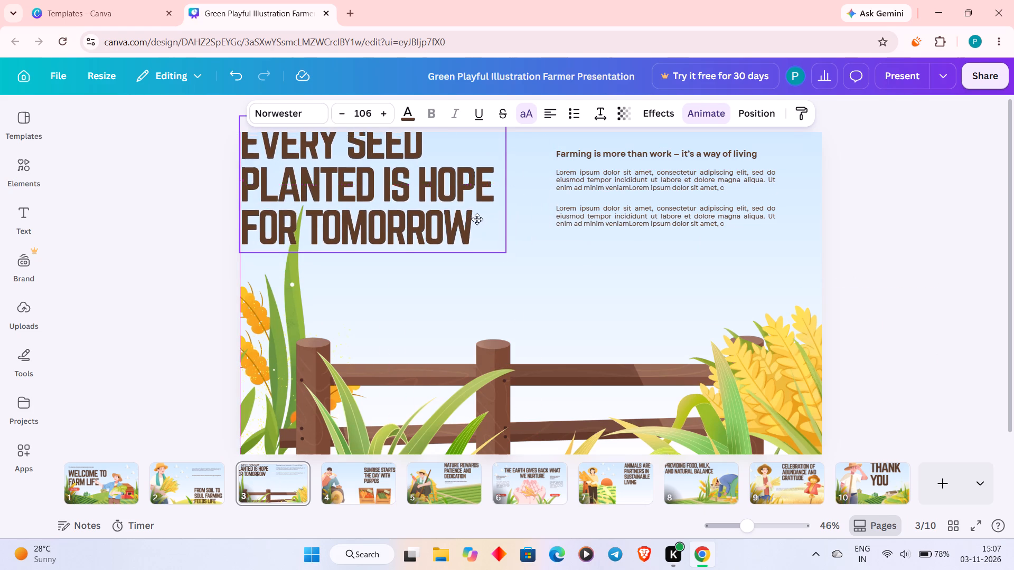
drag(477, 219, 475, 226)
drag(475, 226, 476, 233)
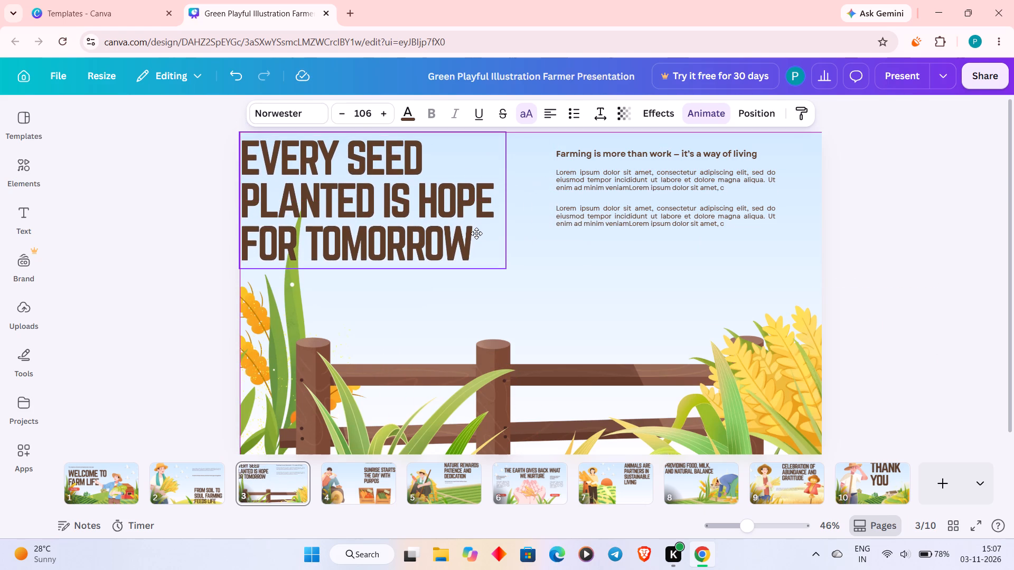
drag(476, 233, 477, 231)
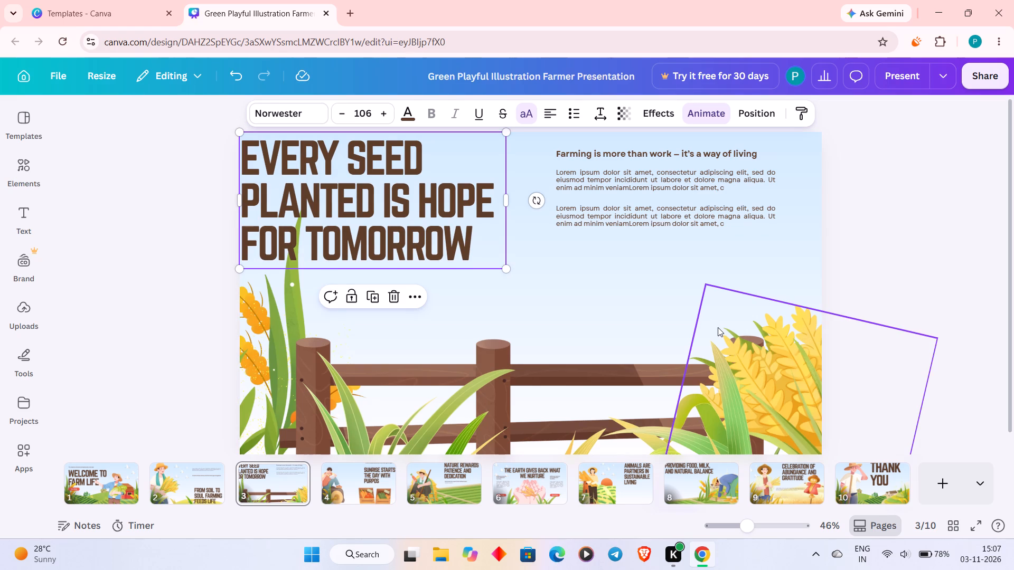
Move the wheat illustration at page 3's lower-right corner inward and slightly up so more of it sits on the page.
drag(718, 327, 664, 319)
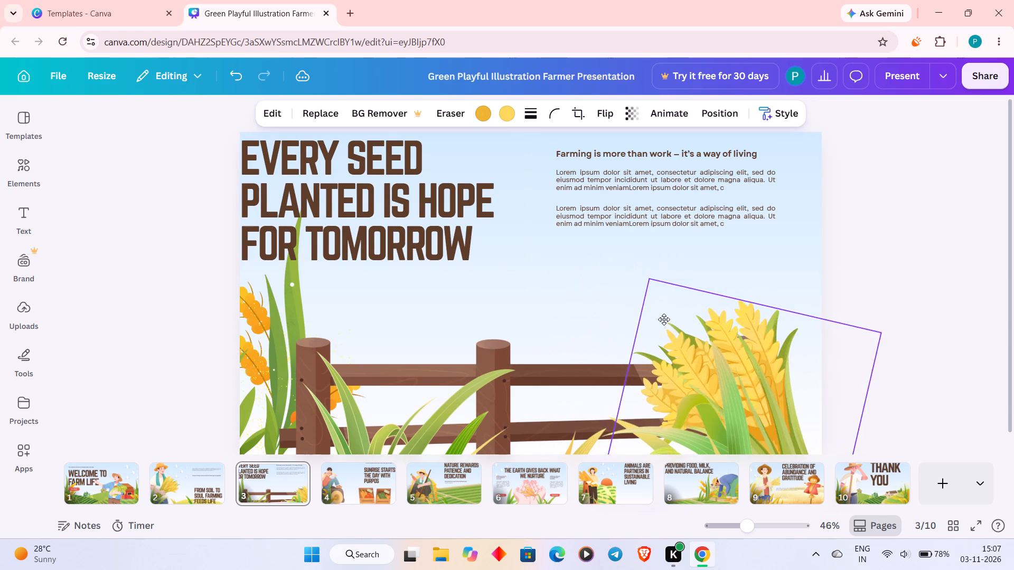
drag(664, 319, 677, 310)
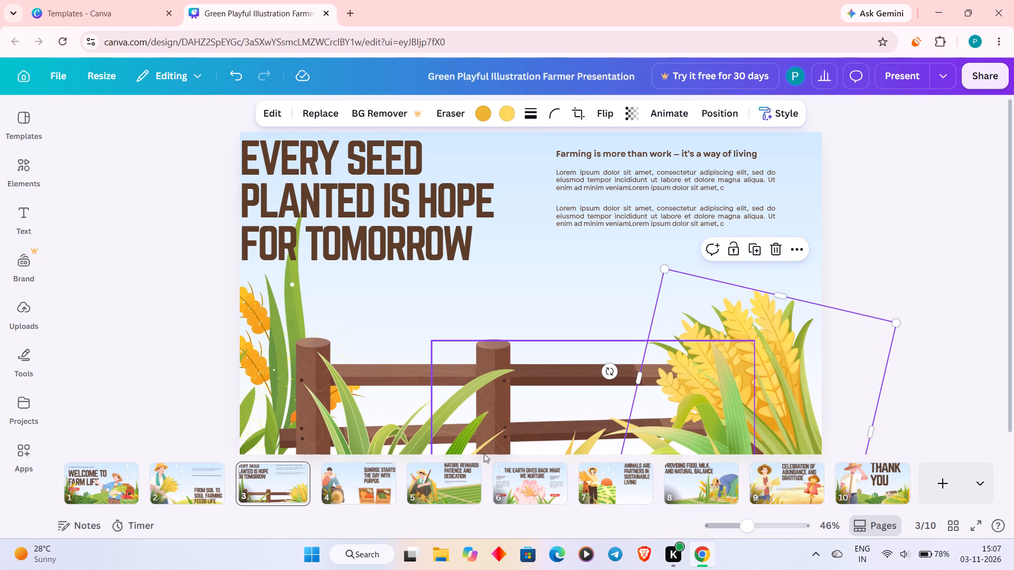
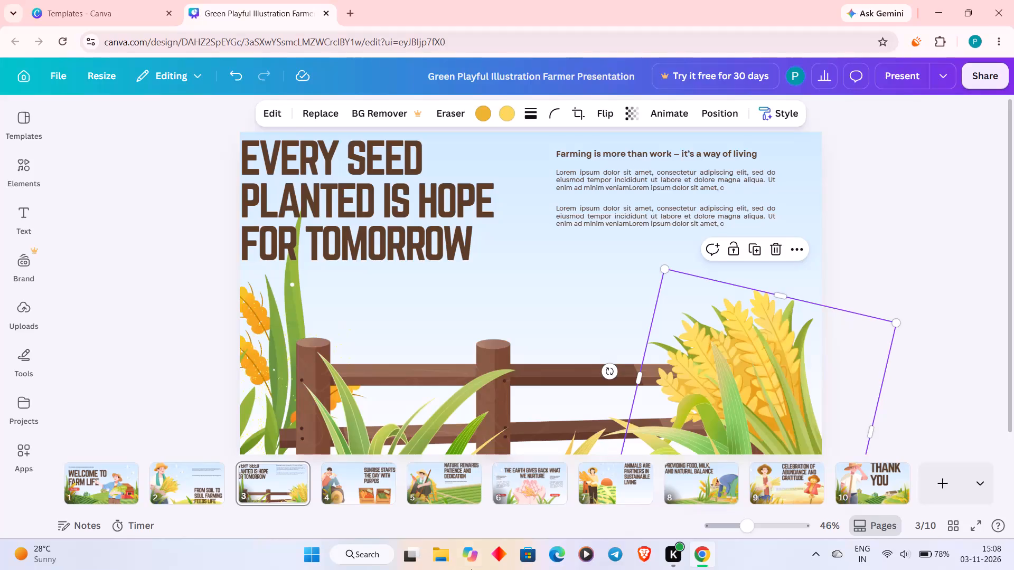
On page 1, move the farmer illustration toward the page's right edge and slightly up, clear of the "Farm Life" line of the heading.
scroll(326, 469, right, 5)
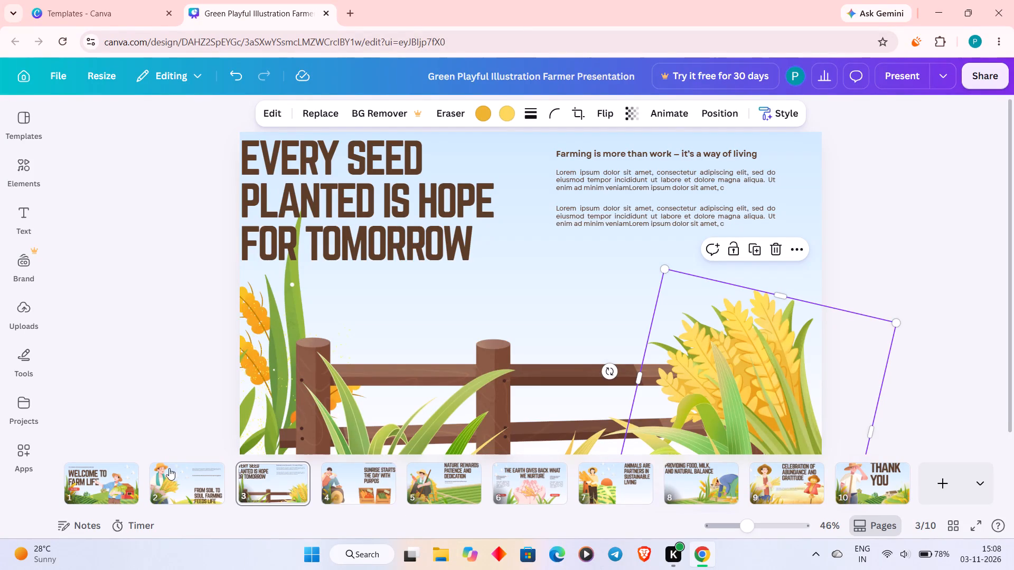
click(113, 476)
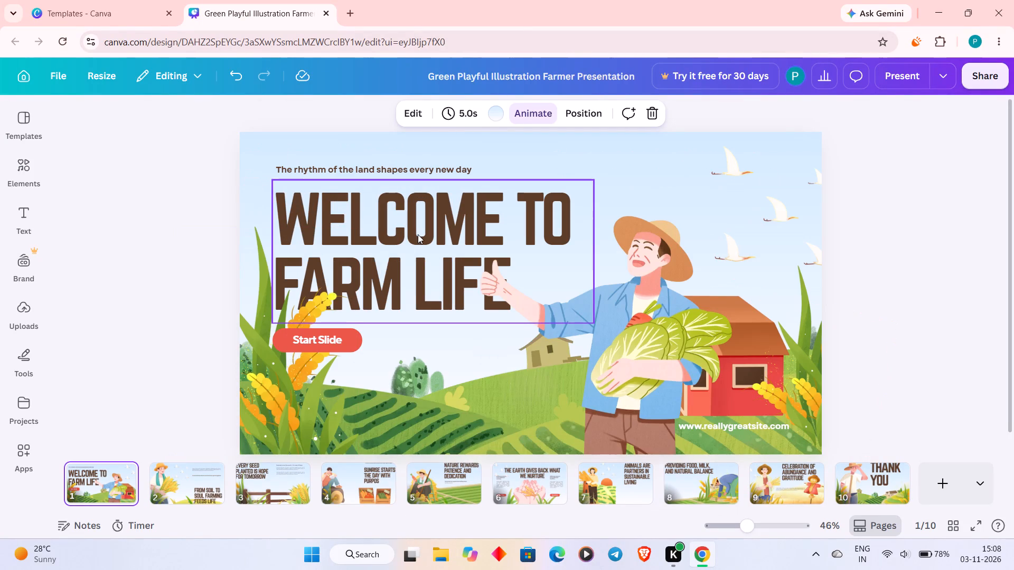
drag(418, 234, 424, 232)
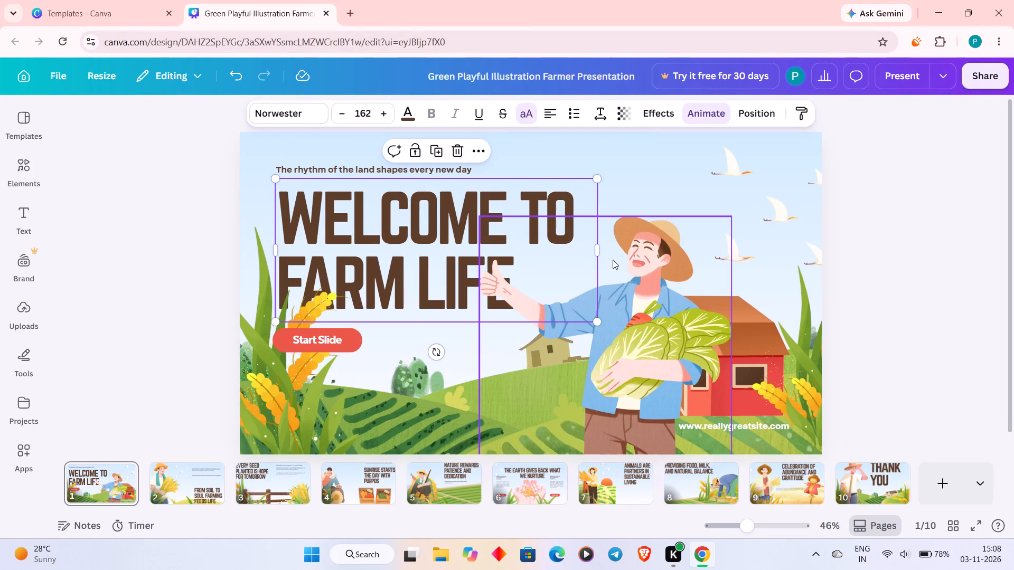
drag(668, 308, 669, 308)
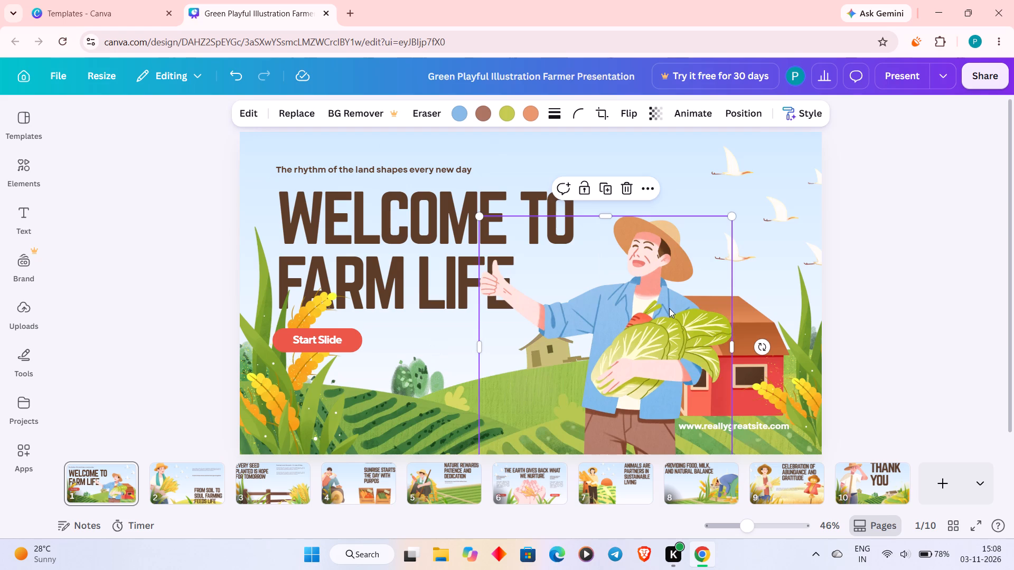
drag(669, 308, 713, 302)
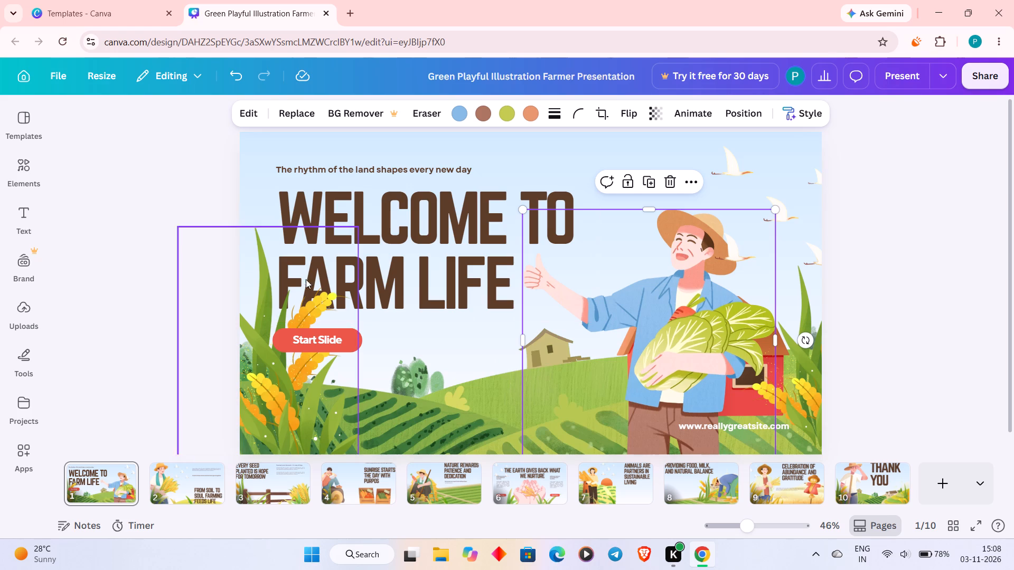
Shift page 1's heading closer to the page's left edge, evenly spaced between the tagline and the Start Slide label.
click(378, 222)
drag(378, 222, 375, 235)
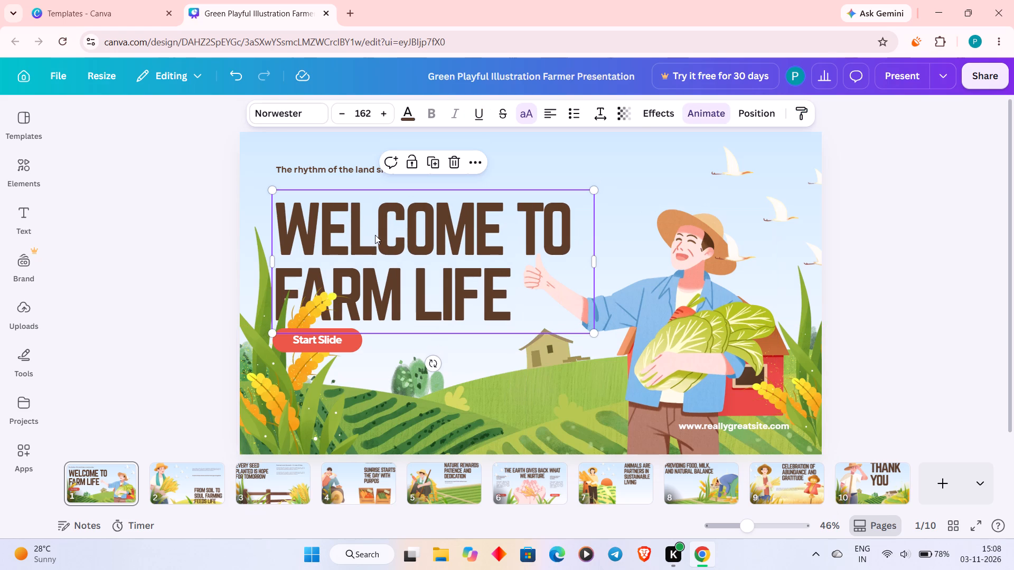
drag(375, 235, 379, 255)
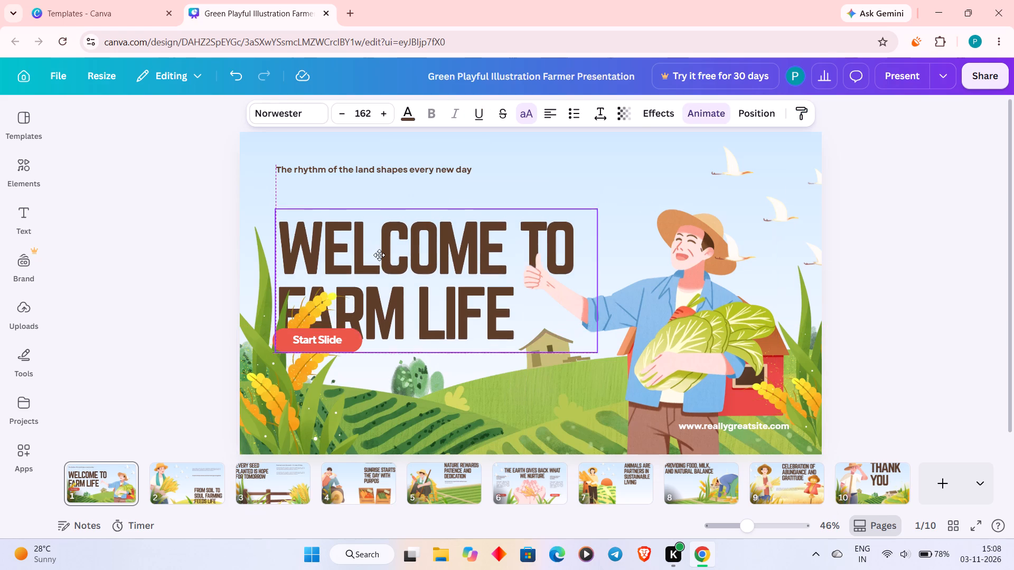
drag(379, 255, 357, 218)
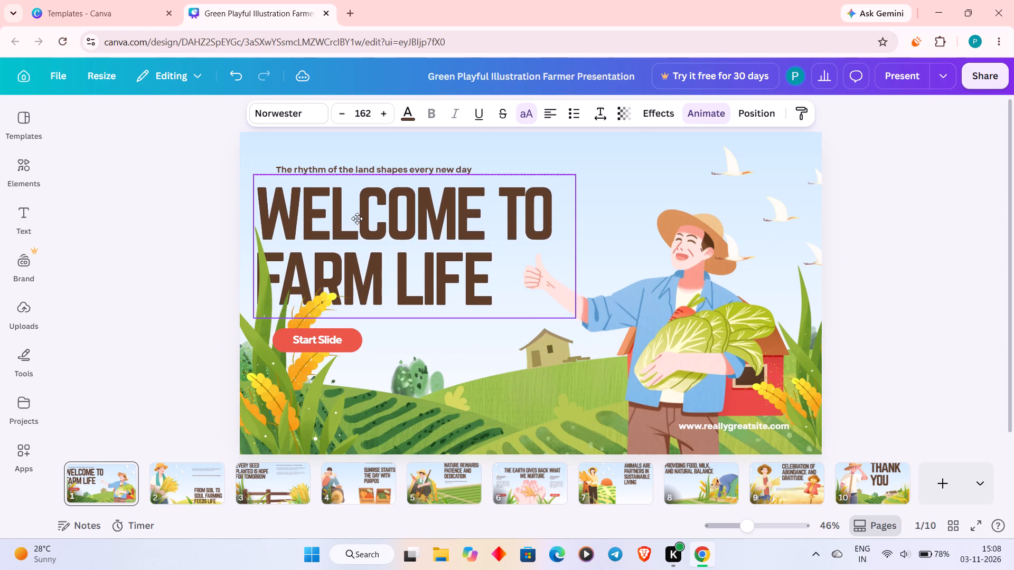
drag(357, 218, 358, 224)
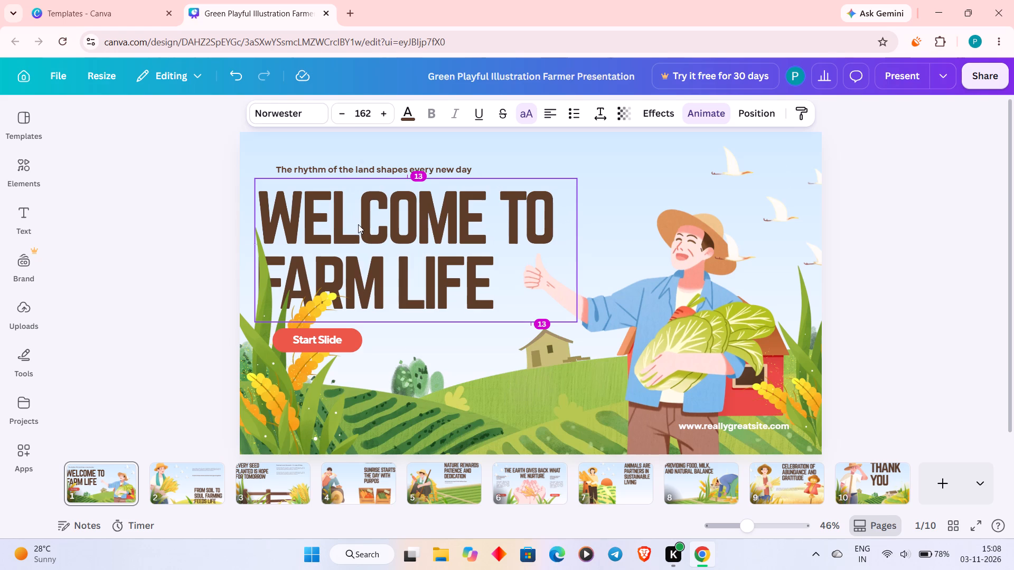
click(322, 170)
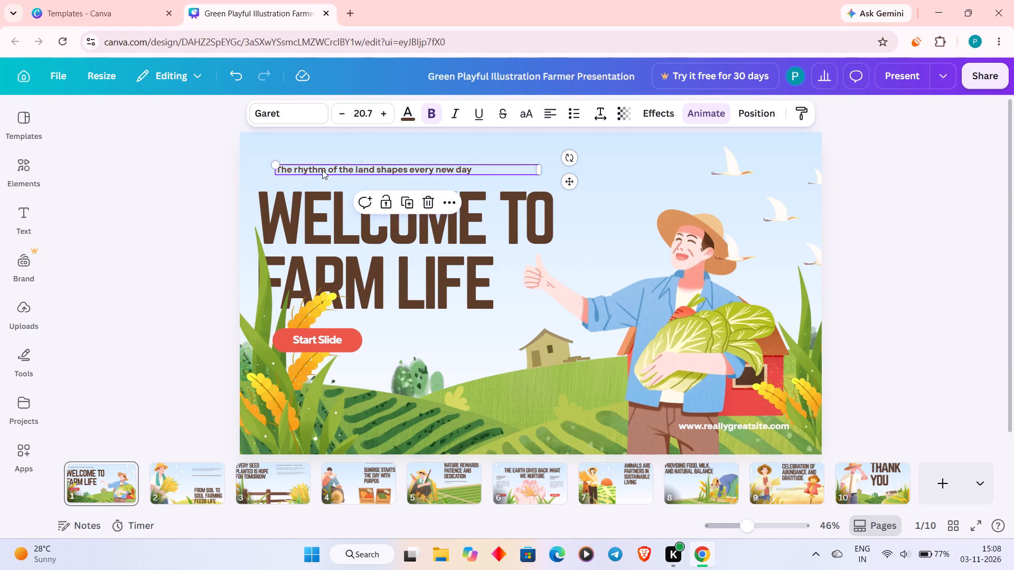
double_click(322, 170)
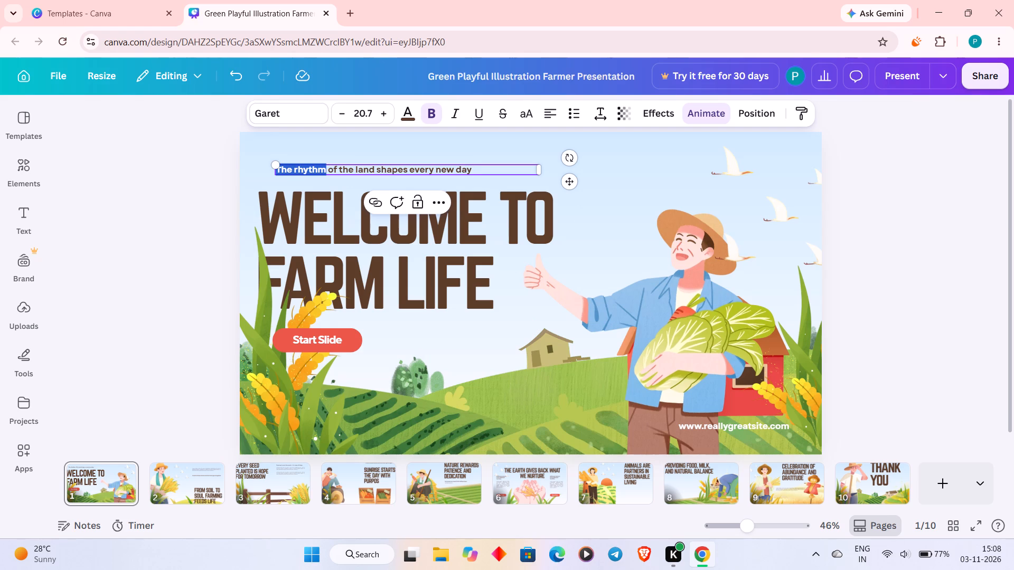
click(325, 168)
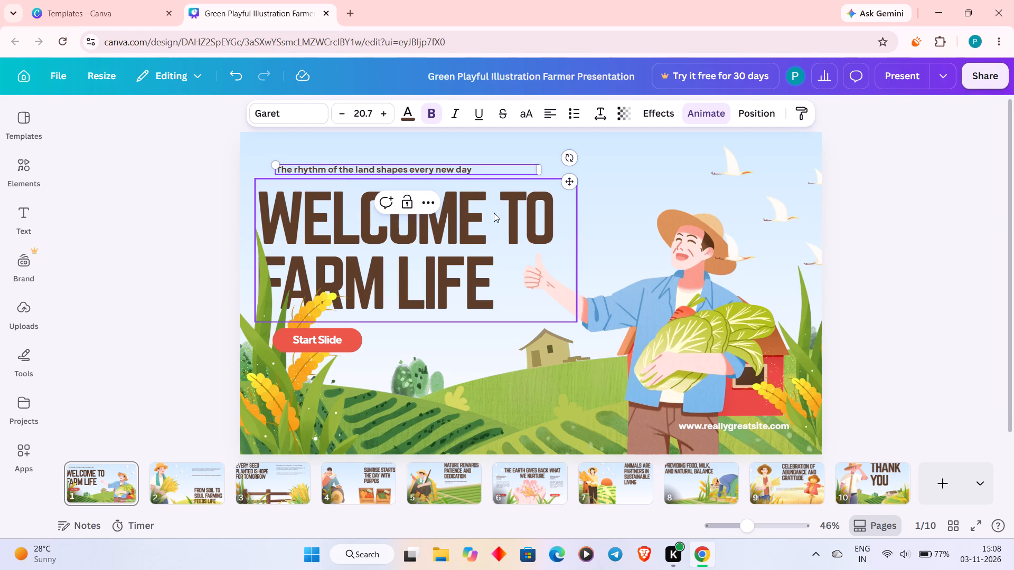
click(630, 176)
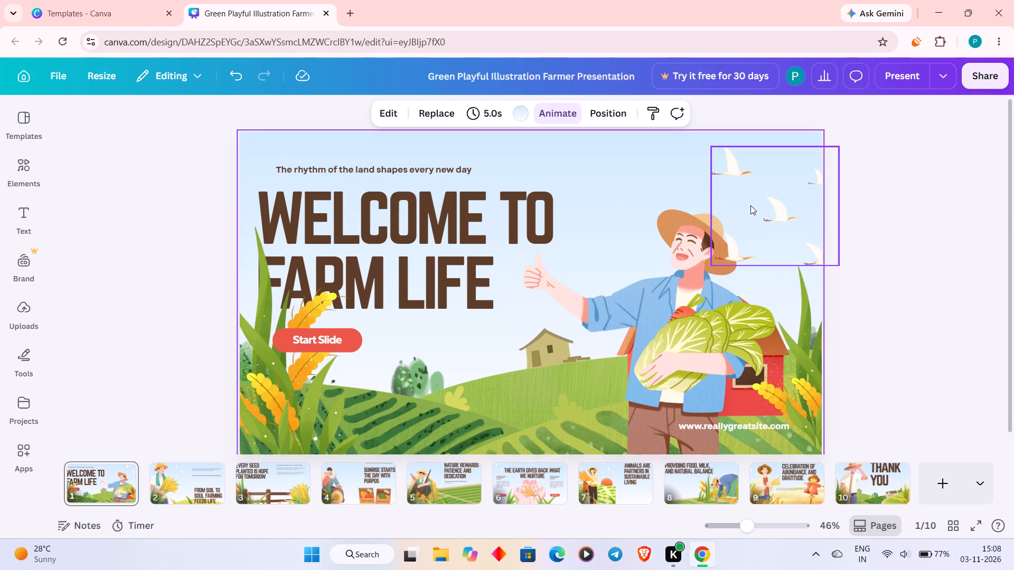
Move page 1's flying birds illustration up and outward so it extends past the page's top-right corner.
drag(756, 199, 758, 191)
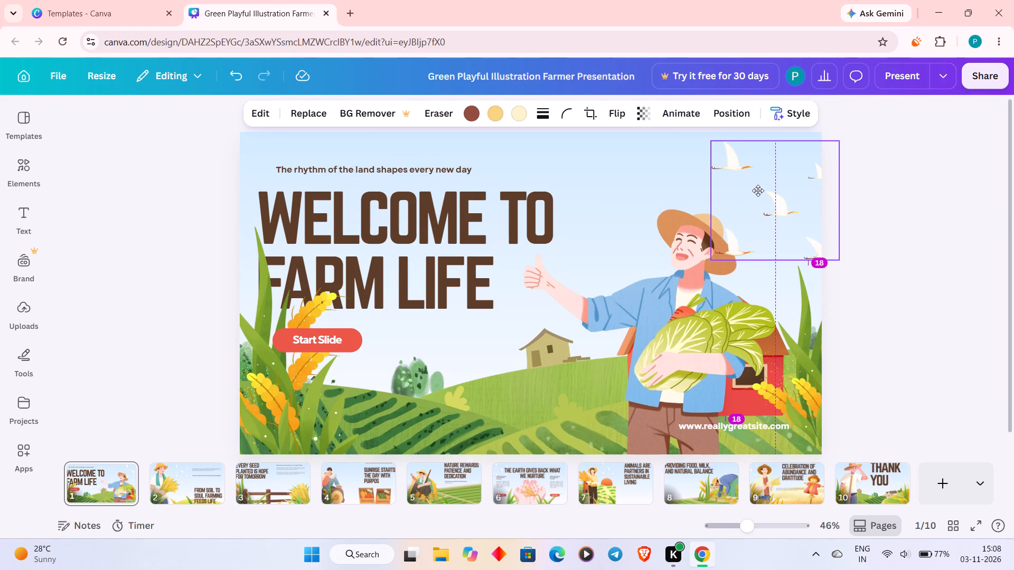
drag(758, 191, 766, 174)
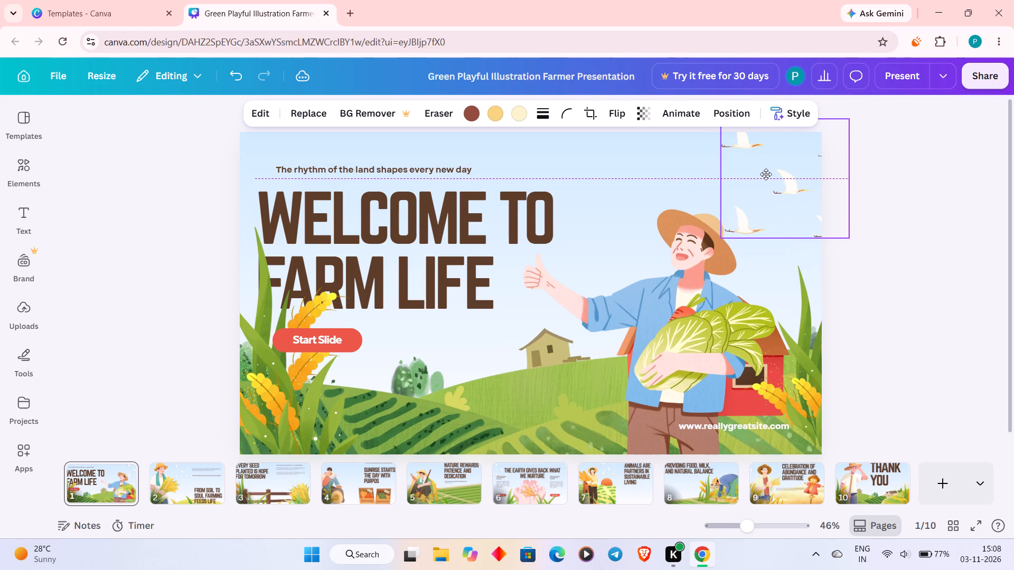
drag(766, 174, 779, 157)
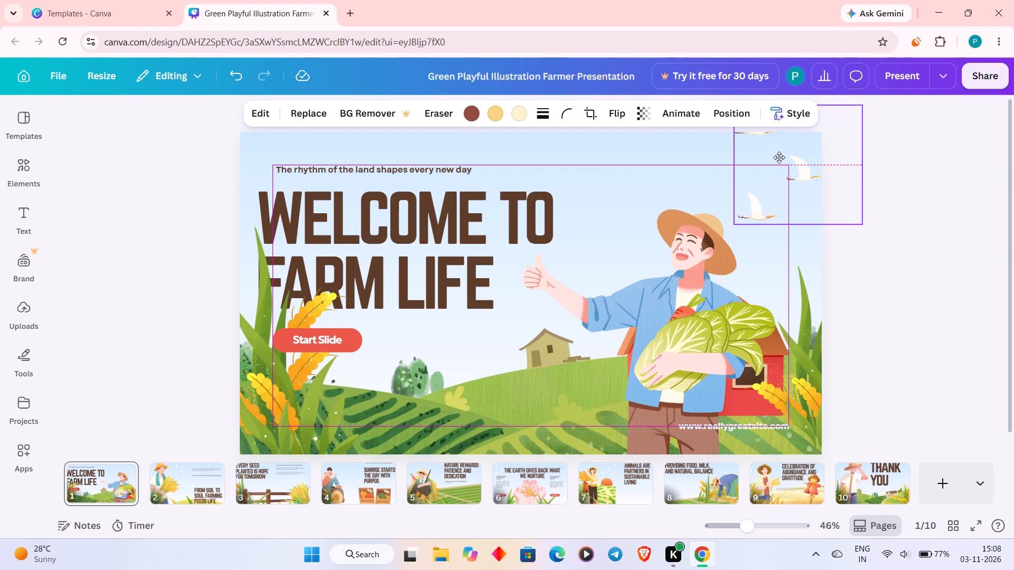
drag(779, 157, 774, 172)
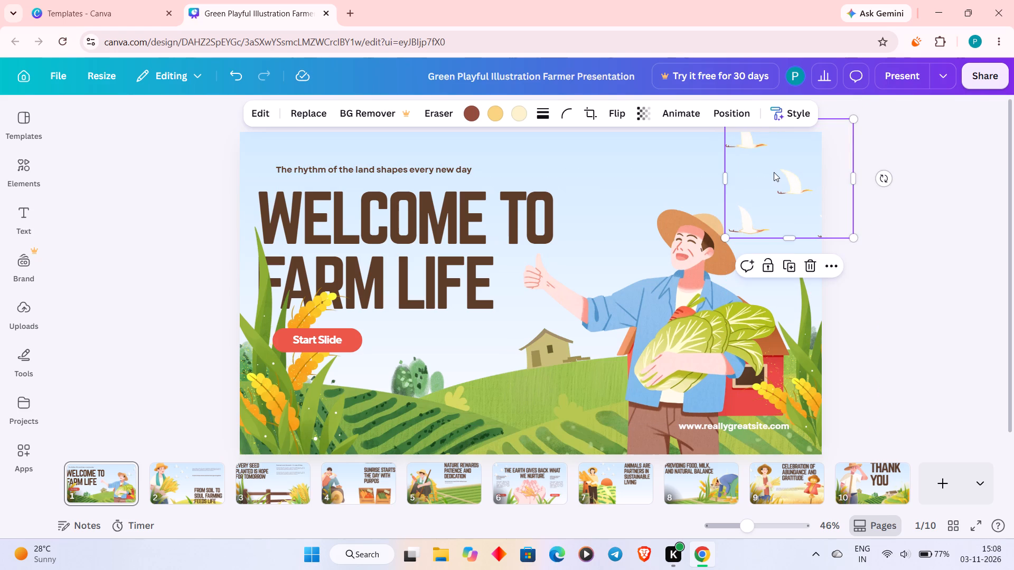
Move page 10's "Thank You" heading into the page's top-right corner, with its text box flush against the top and right page edges.
click(849, 469)
drag(655, 290, 658, 301)
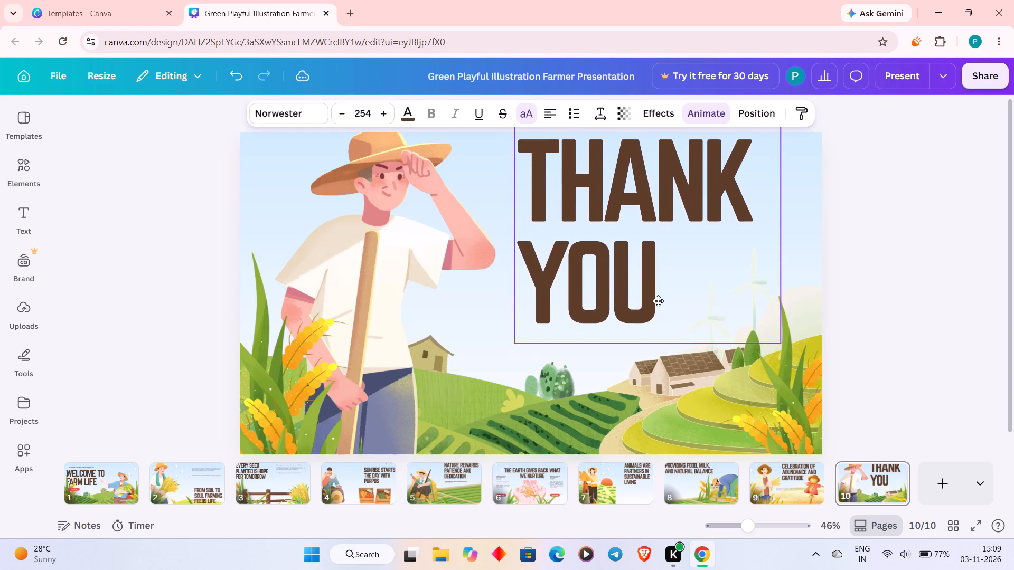
drag(658, 301, 657, 308)
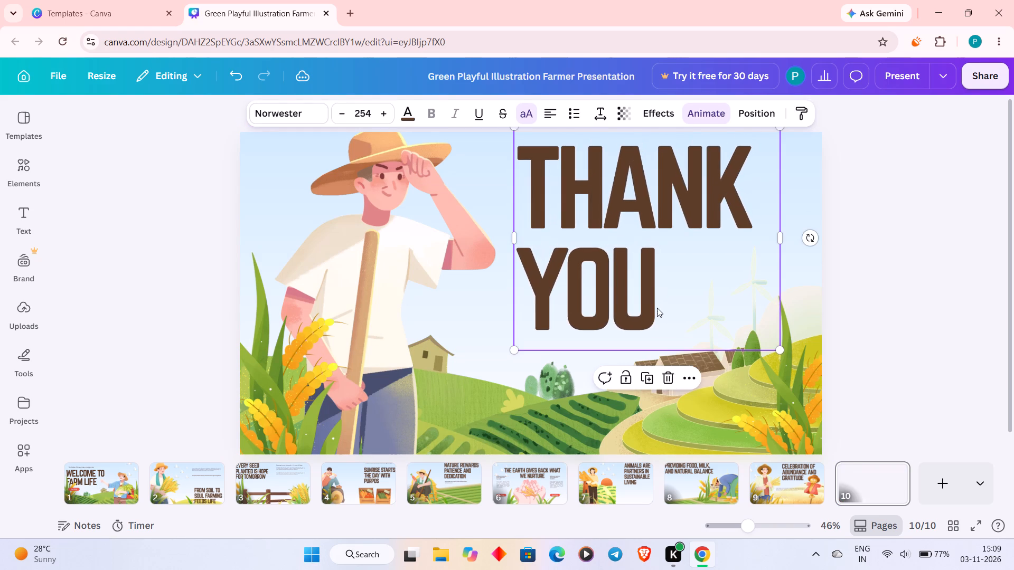
drag(657, 308, 696, 294)
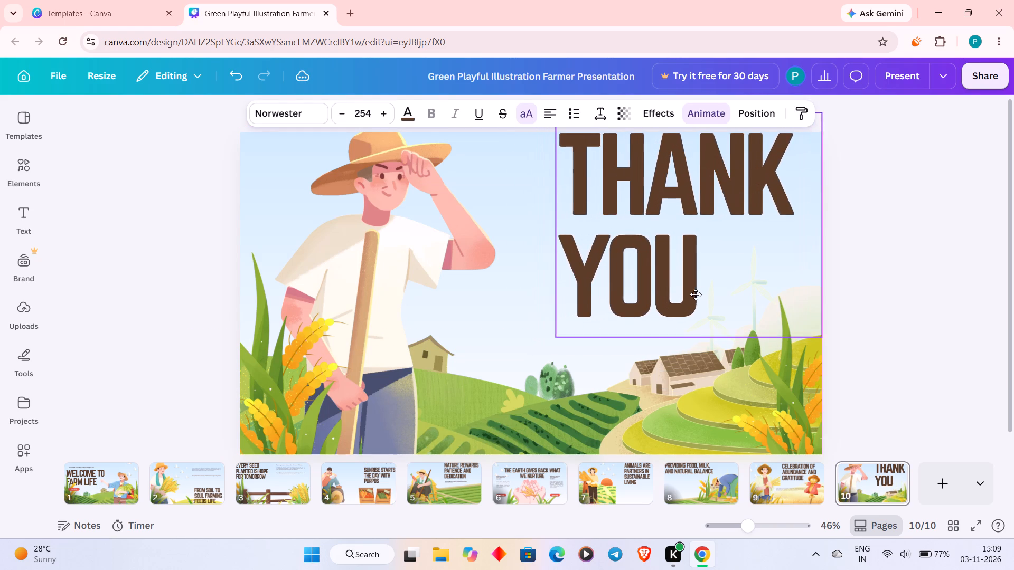
drag(696, 294, 700, 312)
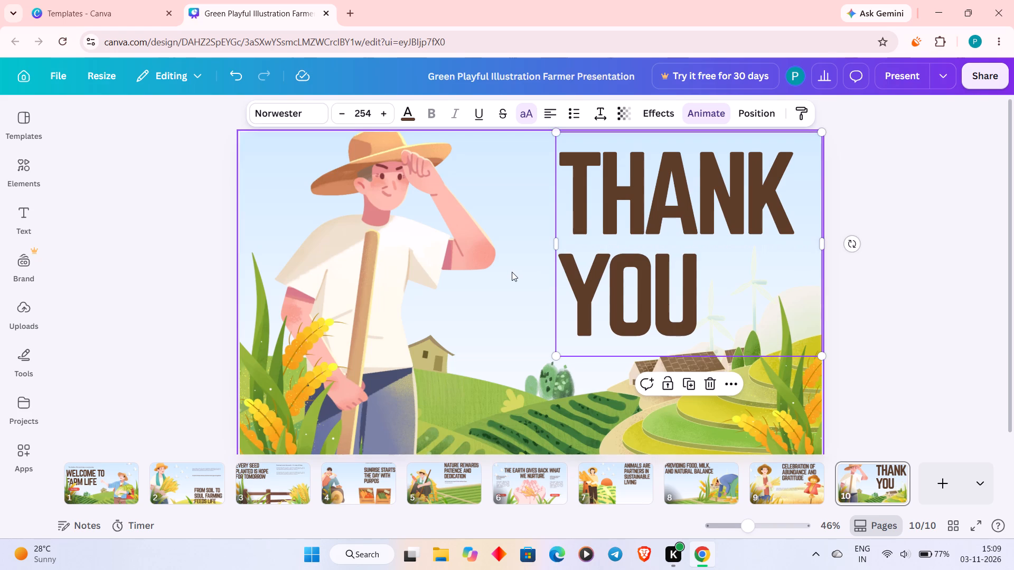
click(512, 272)
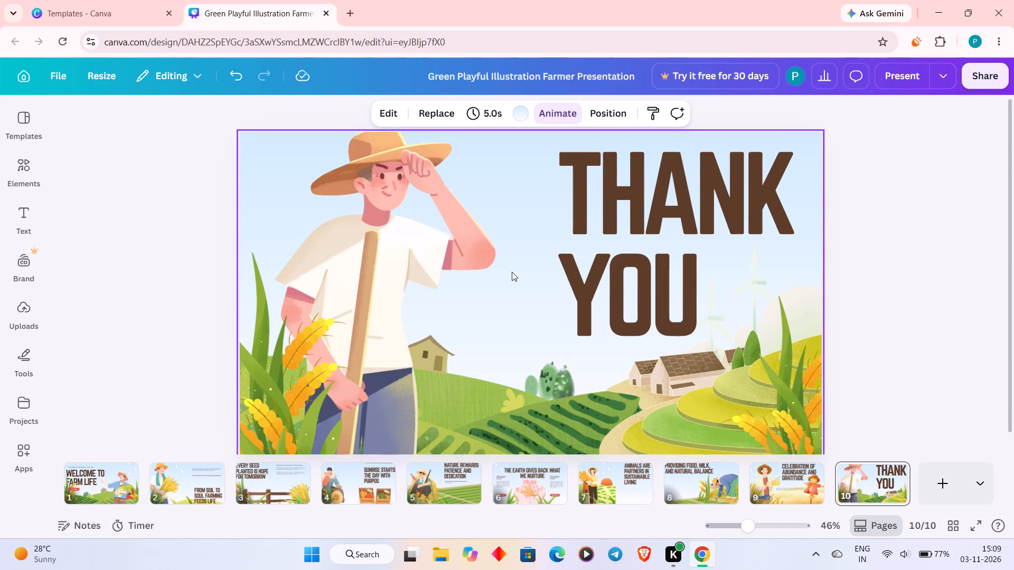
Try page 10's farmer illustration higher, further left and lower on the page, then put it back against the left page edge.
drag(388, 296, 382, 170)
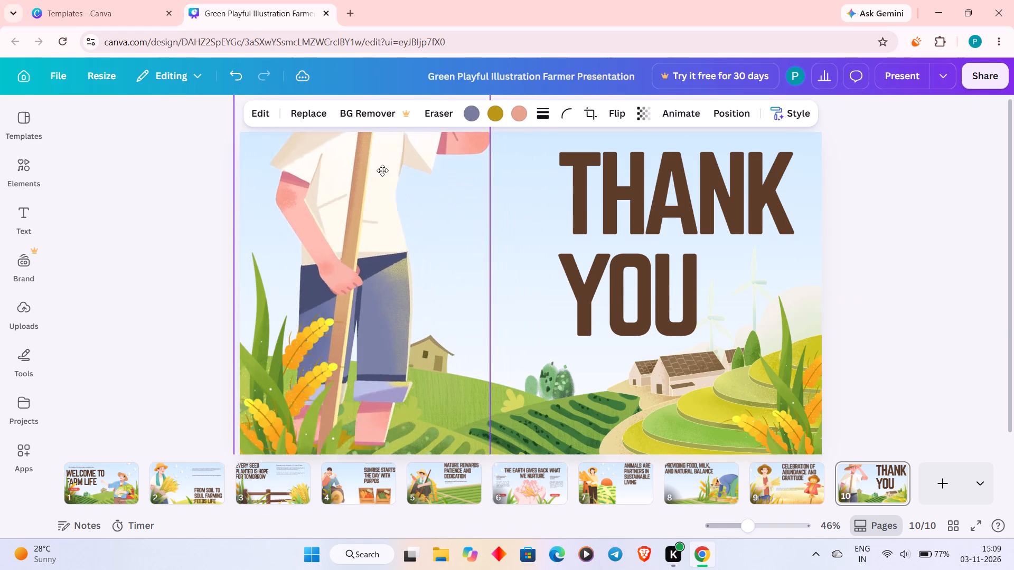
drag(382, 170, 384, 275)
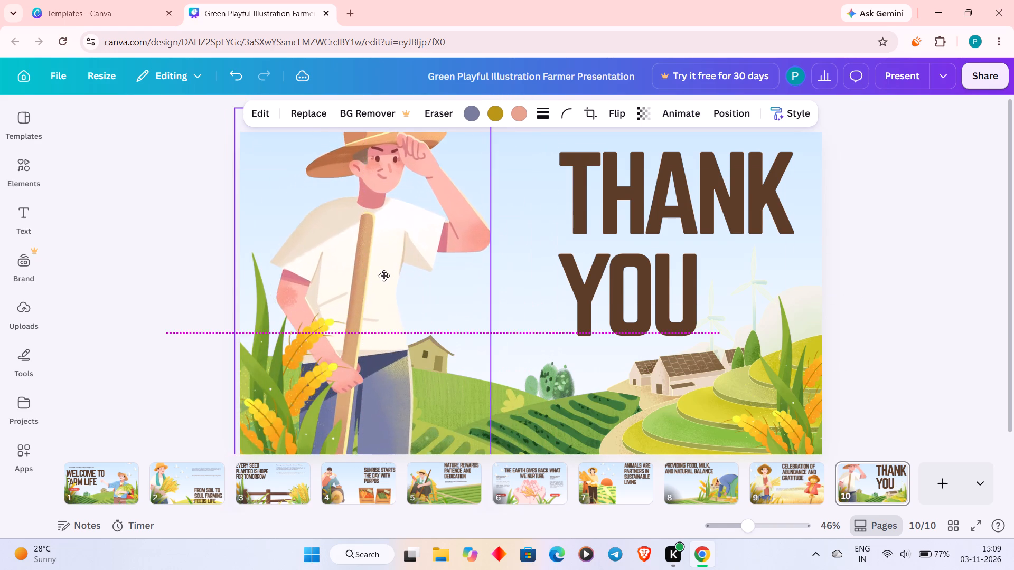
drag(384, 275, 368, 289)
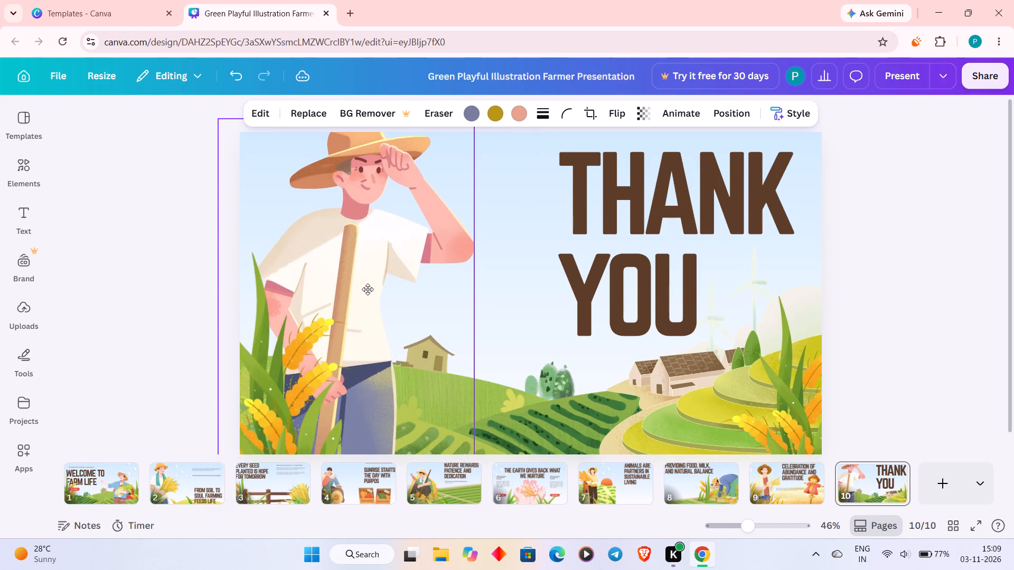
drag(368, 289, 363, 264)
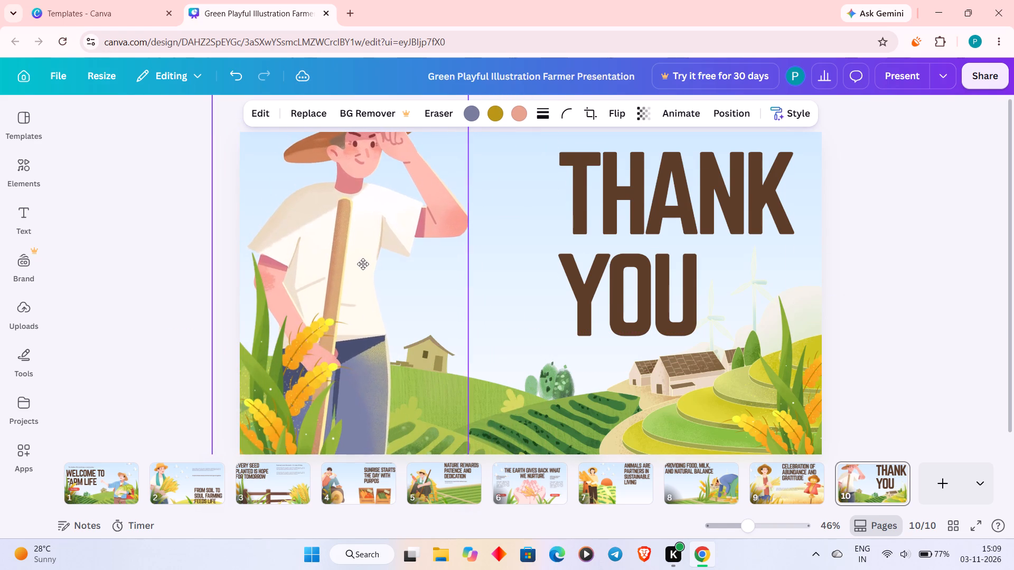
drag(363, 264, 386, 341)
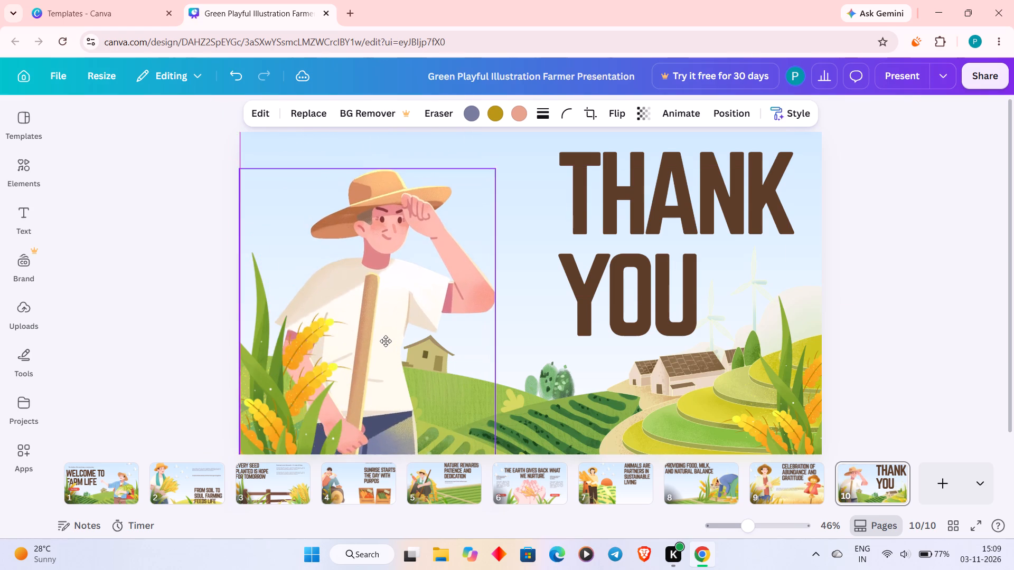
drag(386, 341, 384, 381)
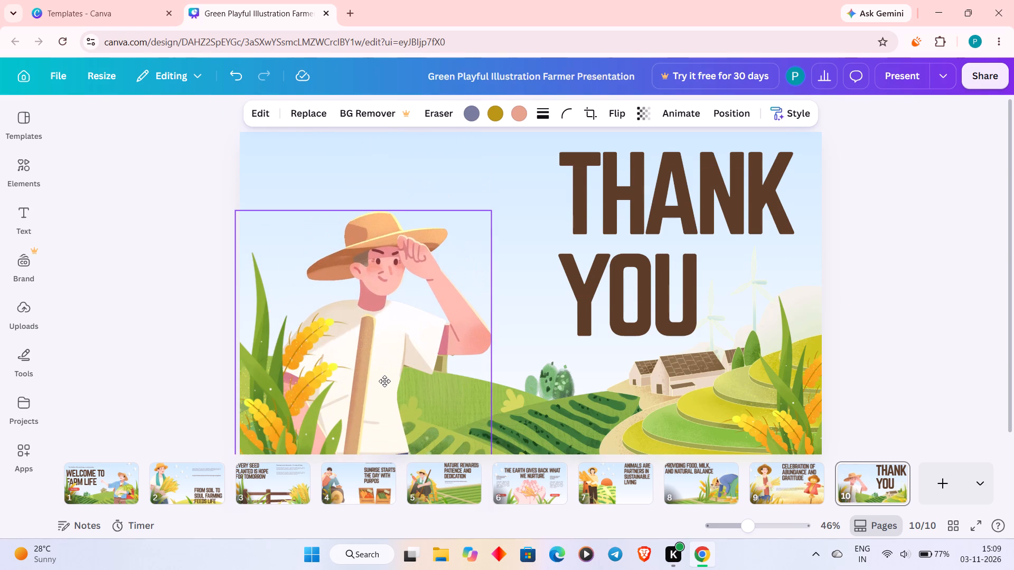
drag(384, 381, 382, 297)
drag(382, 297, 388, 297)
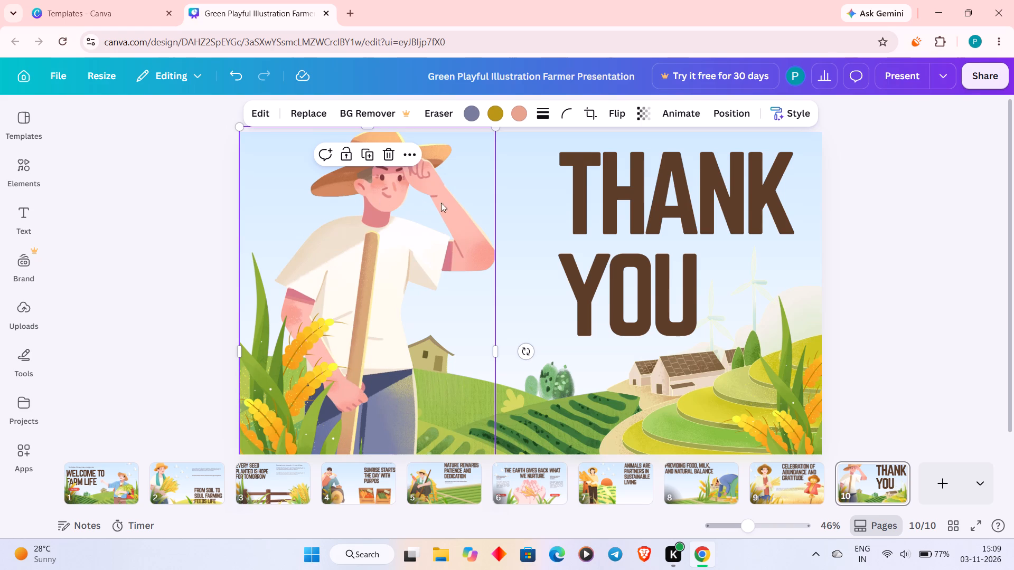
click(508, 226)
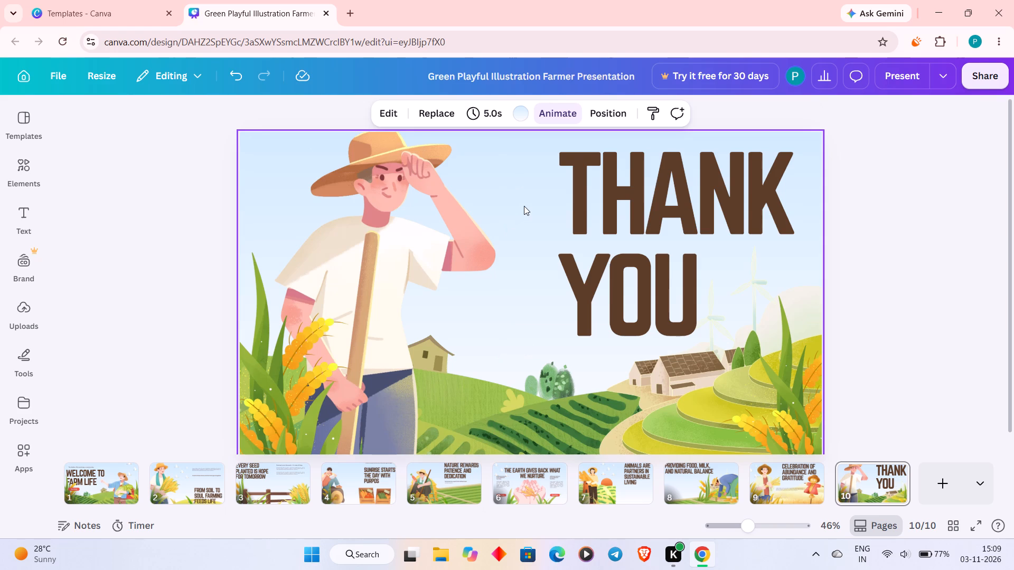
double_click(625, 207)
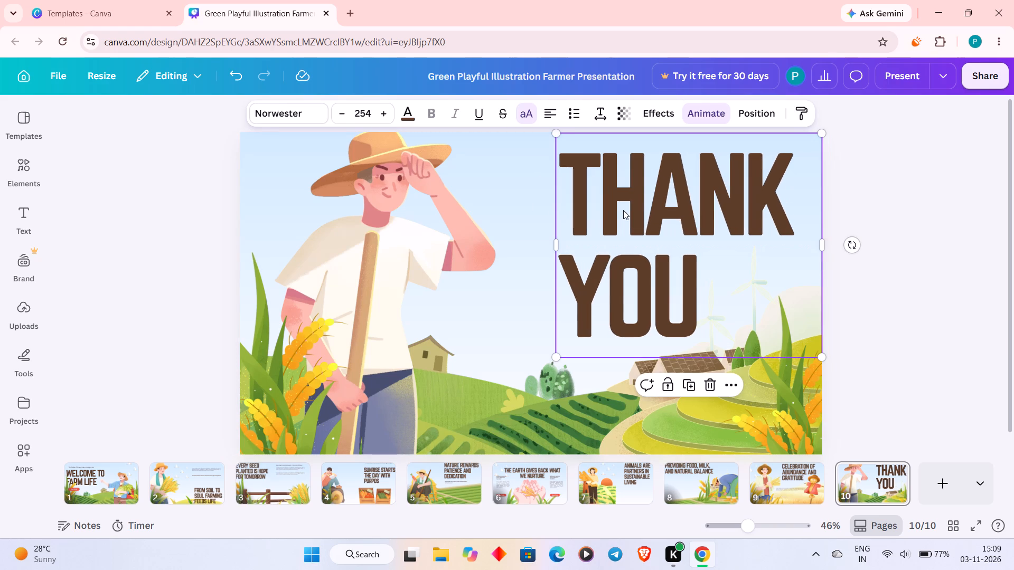
On page 8, move the wheat plant illustration left and slightly down, away from the bending farmer and below the heading.
click(703, 482)
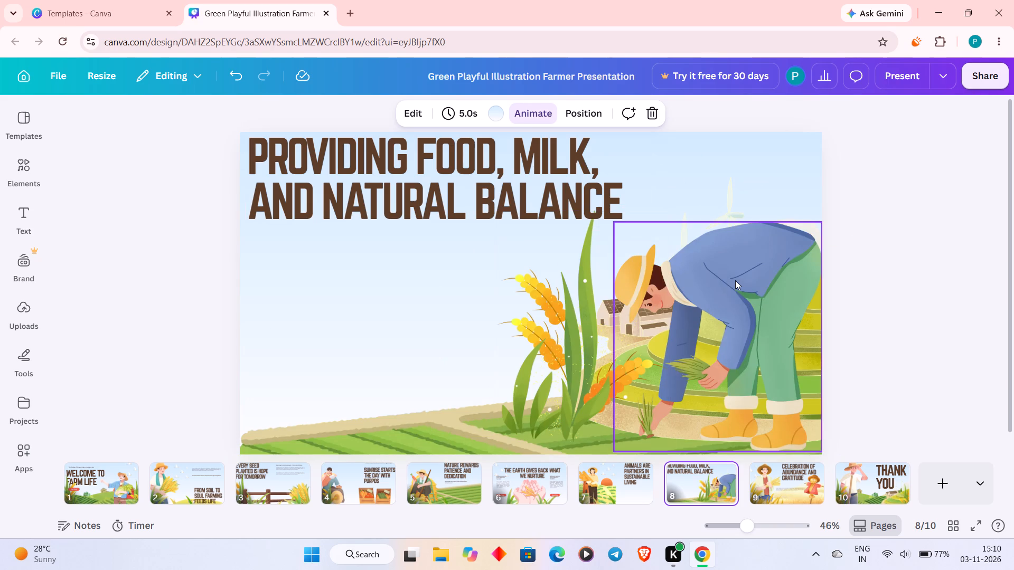
double_click(737, 280)
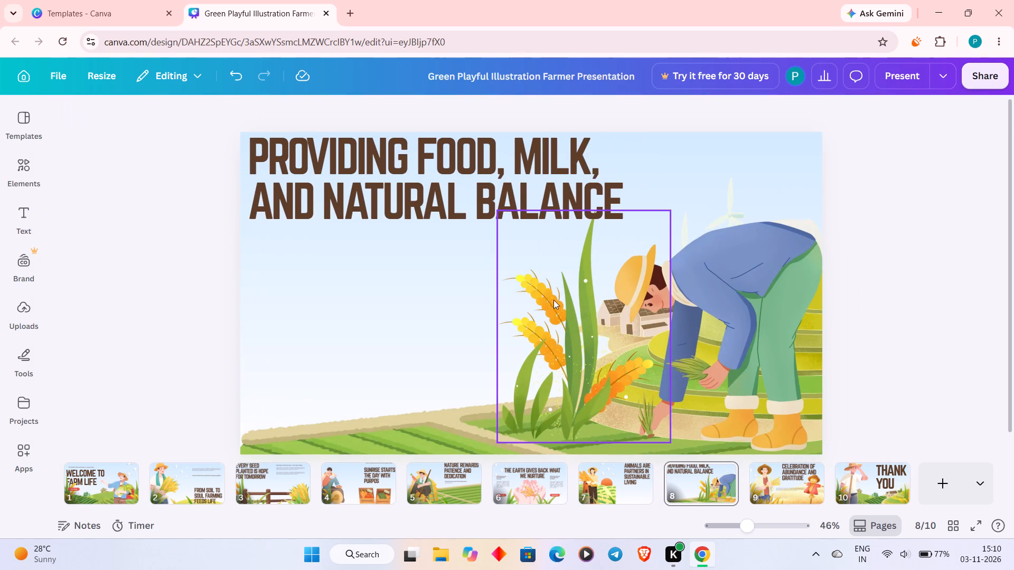
click(551, 309)
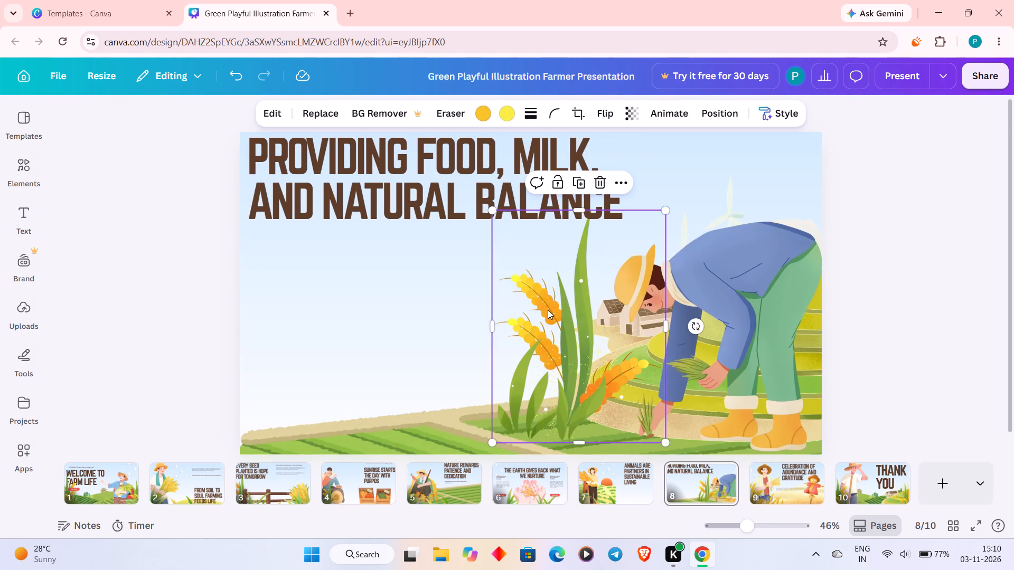
drag(548, 310, 540, 310)
drag(540, 310, 495, 318)
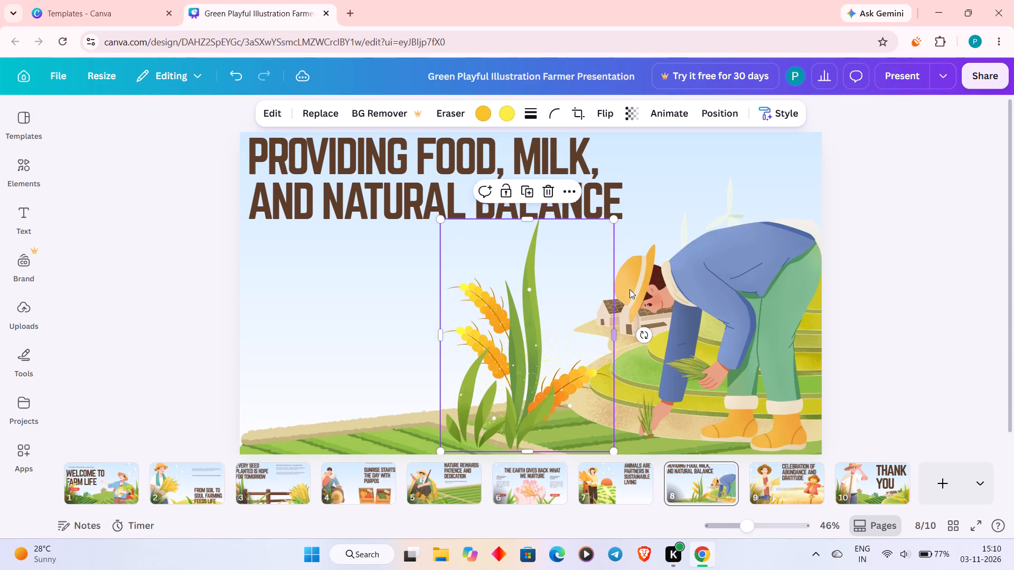
click(688, 290)
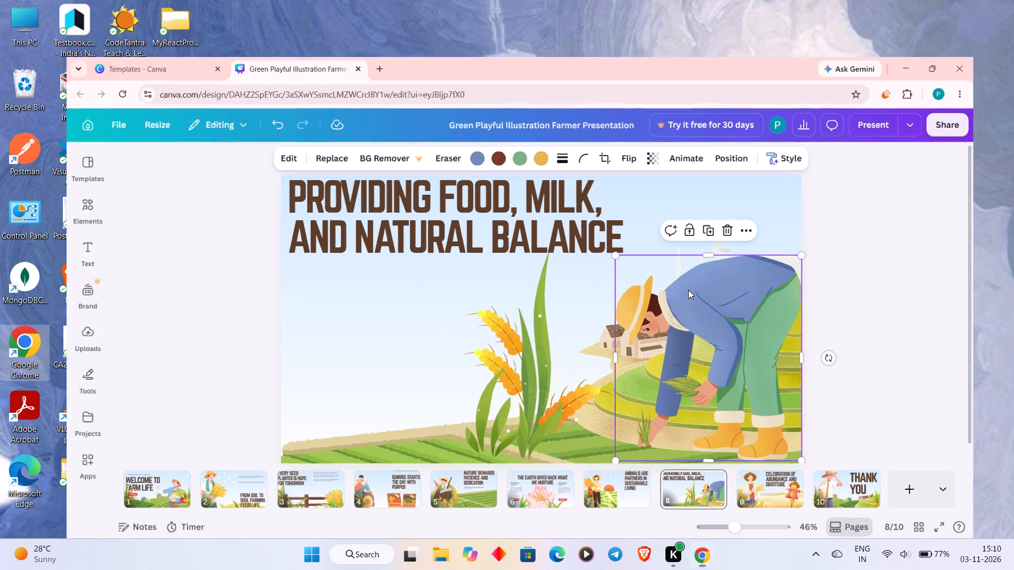
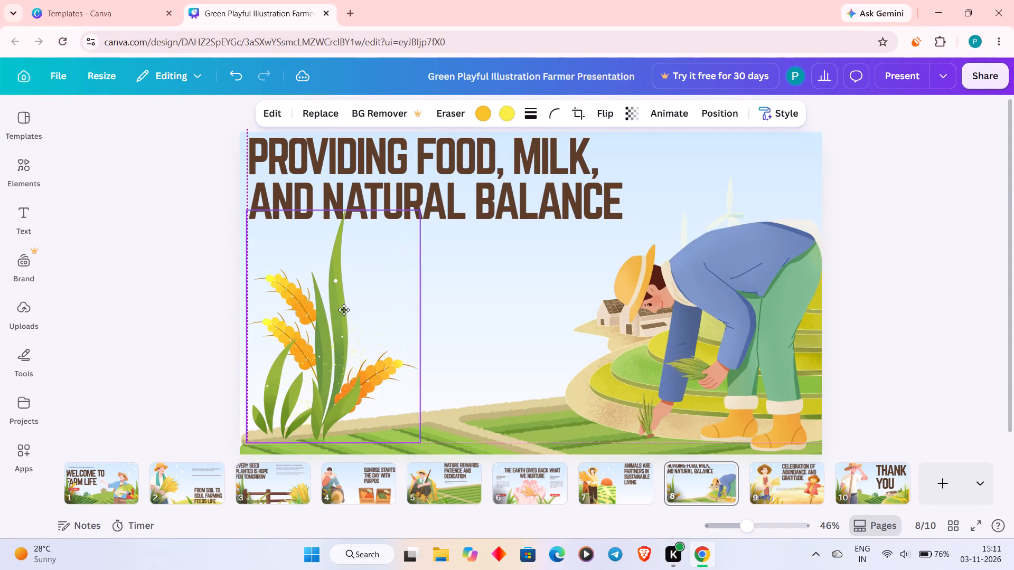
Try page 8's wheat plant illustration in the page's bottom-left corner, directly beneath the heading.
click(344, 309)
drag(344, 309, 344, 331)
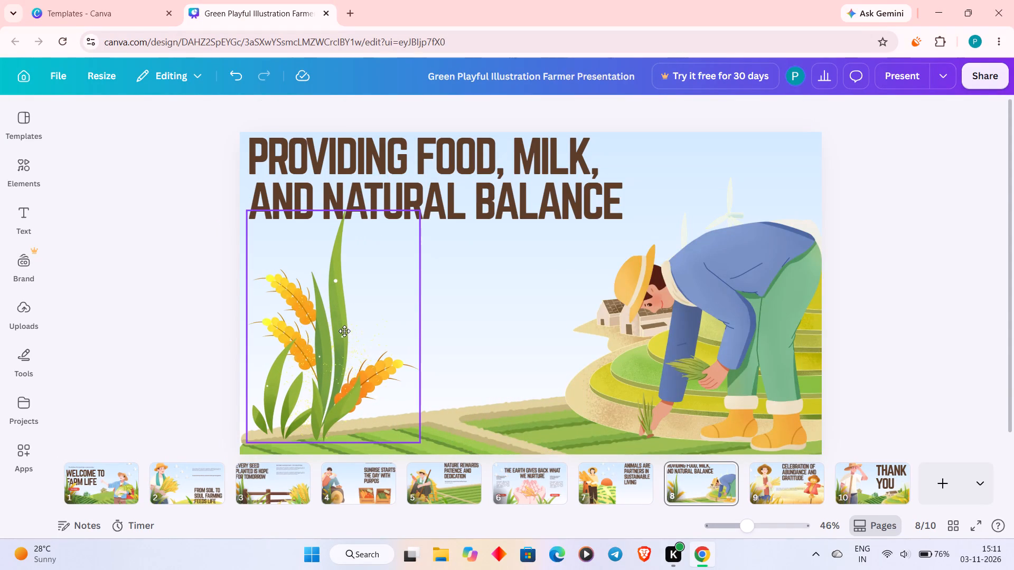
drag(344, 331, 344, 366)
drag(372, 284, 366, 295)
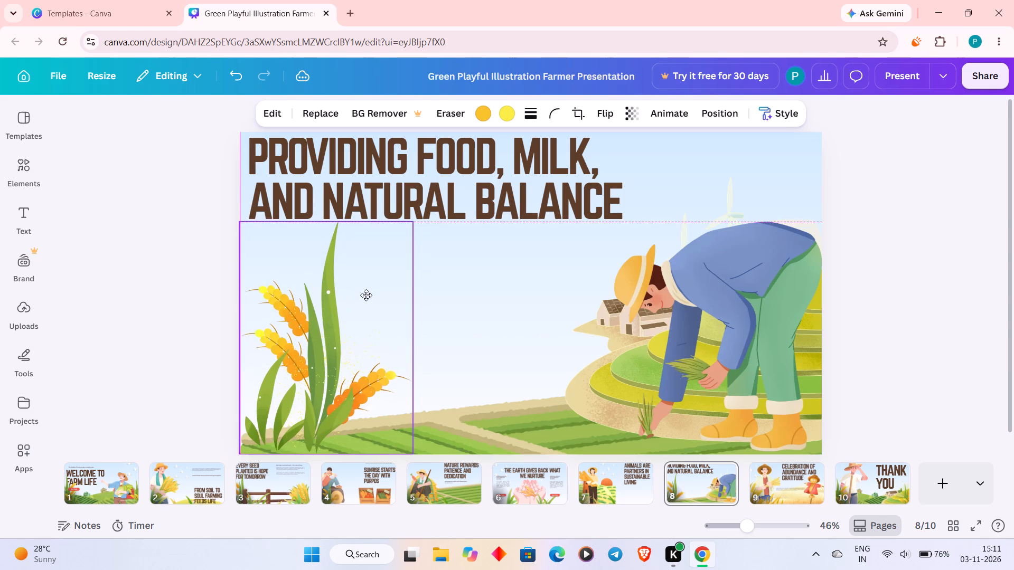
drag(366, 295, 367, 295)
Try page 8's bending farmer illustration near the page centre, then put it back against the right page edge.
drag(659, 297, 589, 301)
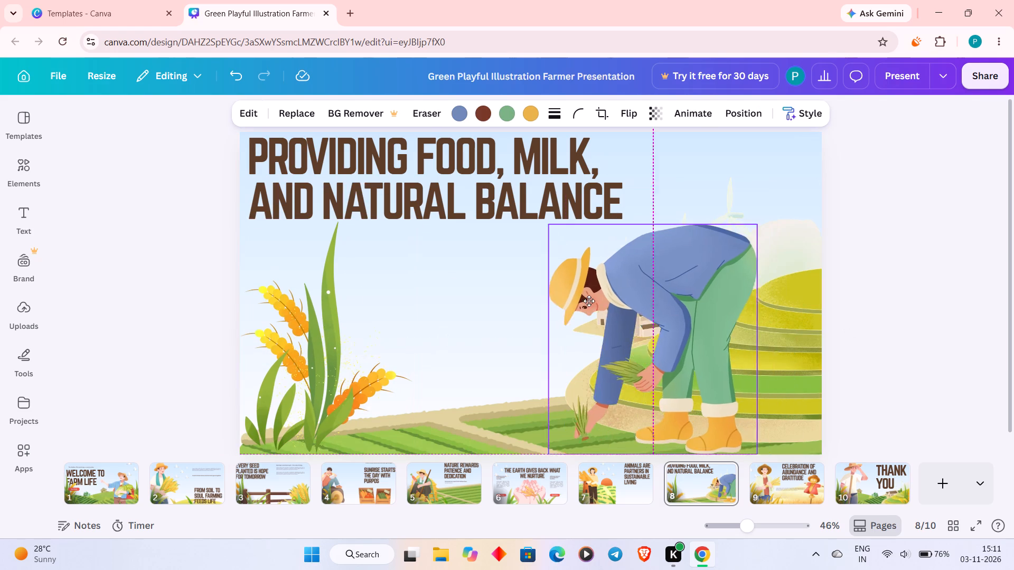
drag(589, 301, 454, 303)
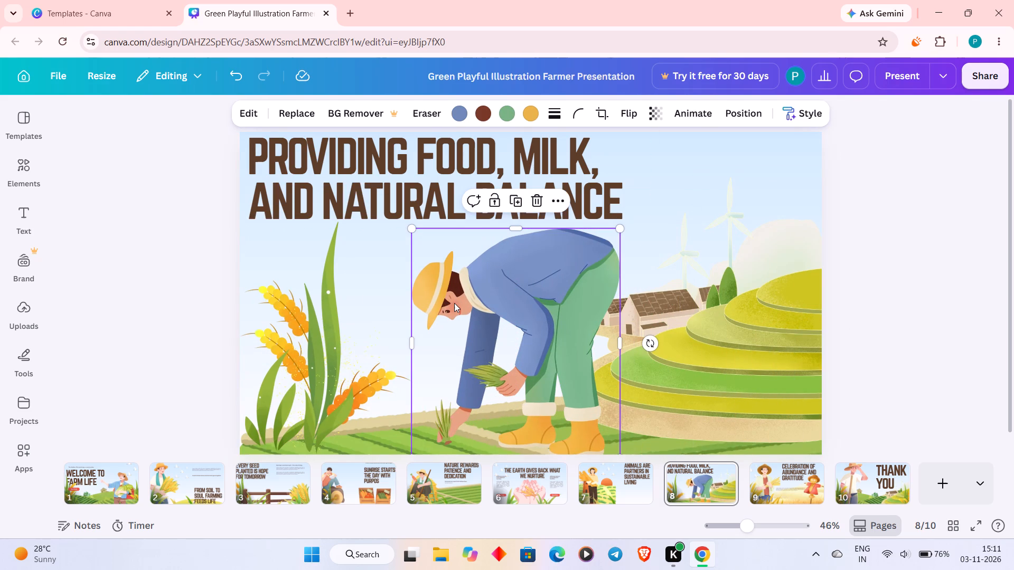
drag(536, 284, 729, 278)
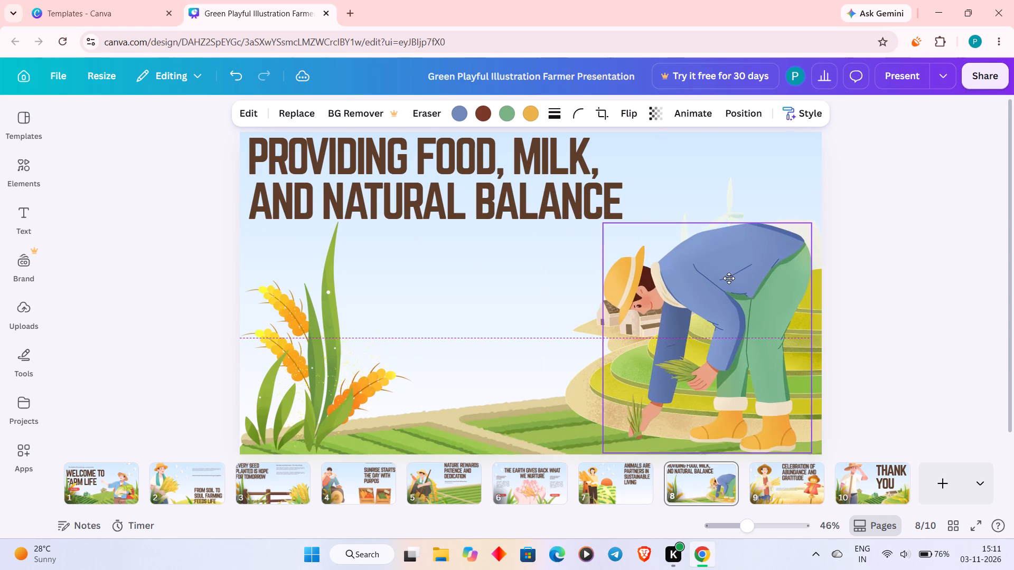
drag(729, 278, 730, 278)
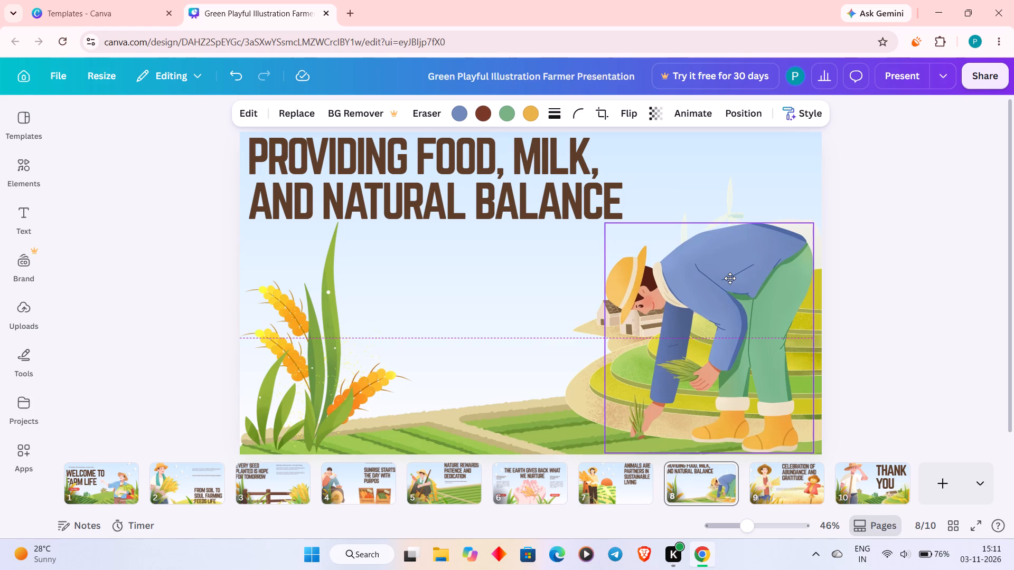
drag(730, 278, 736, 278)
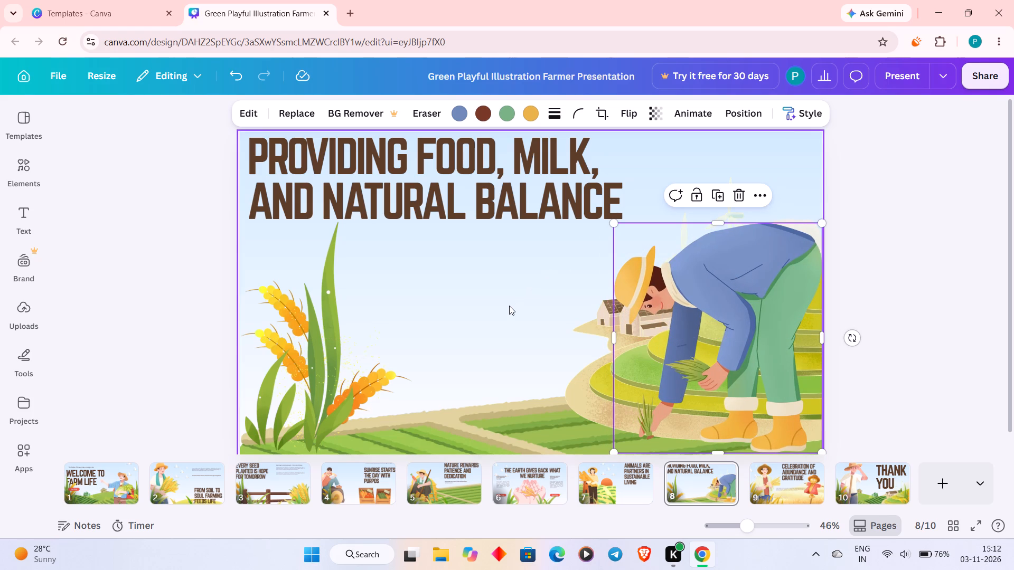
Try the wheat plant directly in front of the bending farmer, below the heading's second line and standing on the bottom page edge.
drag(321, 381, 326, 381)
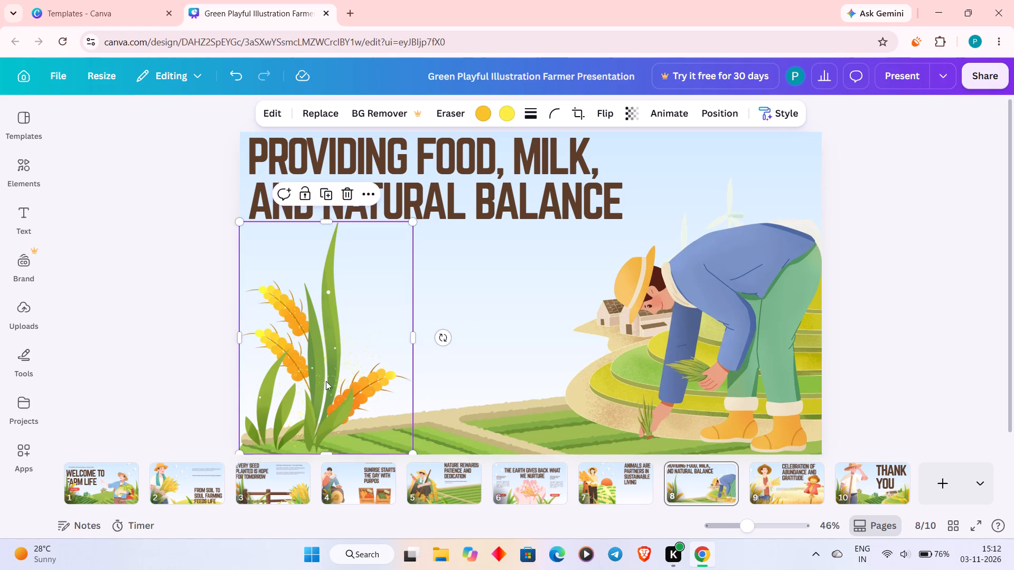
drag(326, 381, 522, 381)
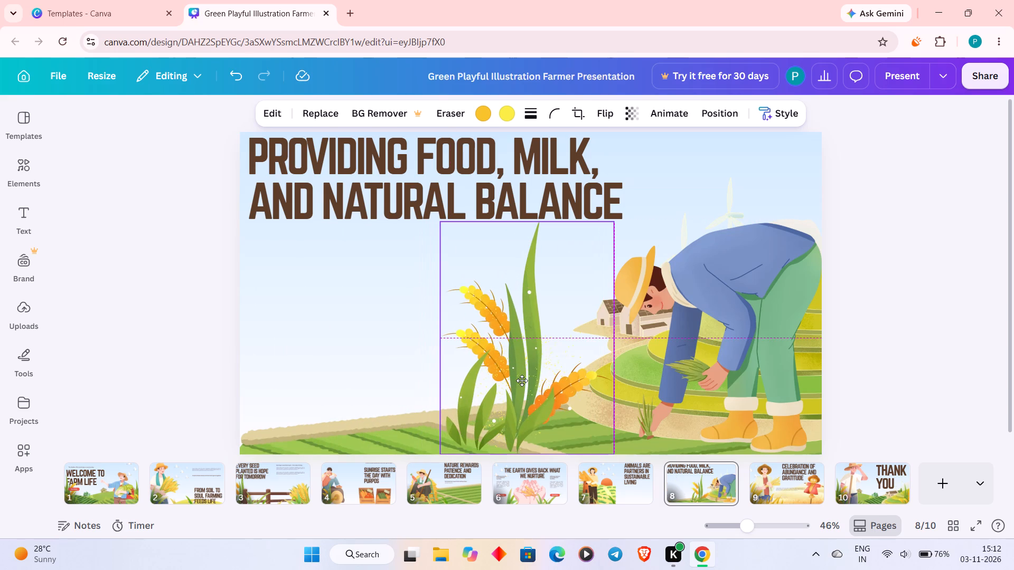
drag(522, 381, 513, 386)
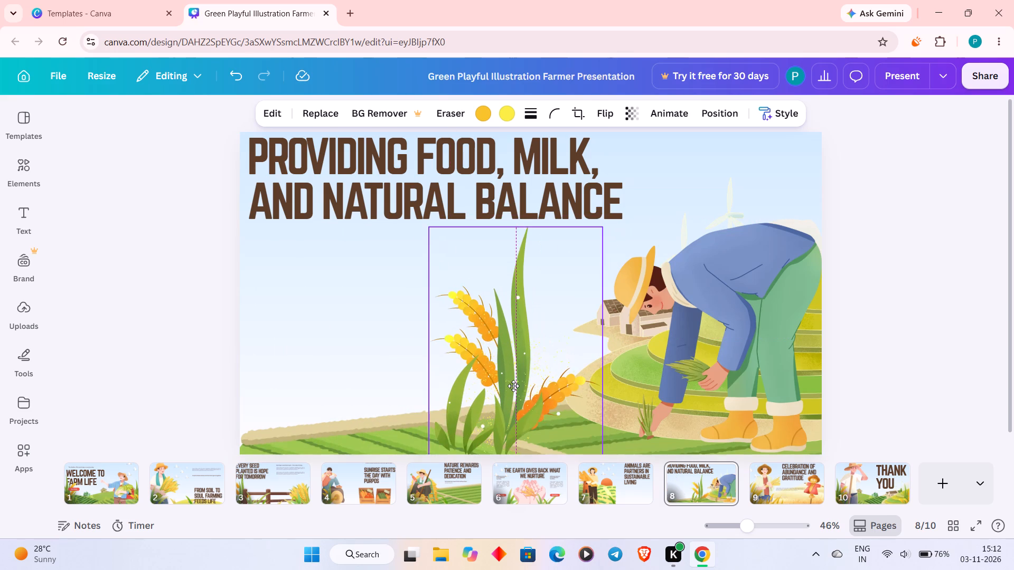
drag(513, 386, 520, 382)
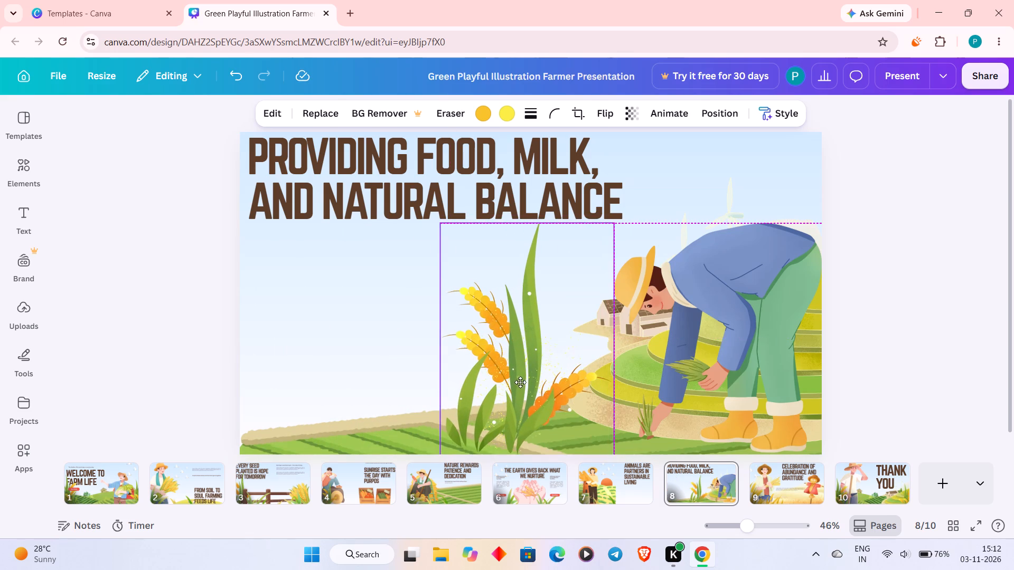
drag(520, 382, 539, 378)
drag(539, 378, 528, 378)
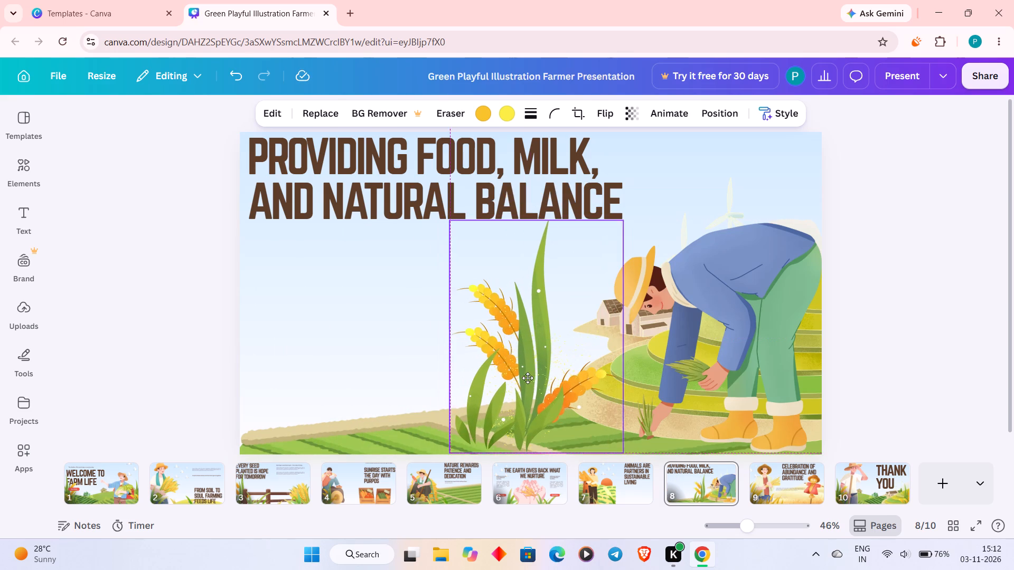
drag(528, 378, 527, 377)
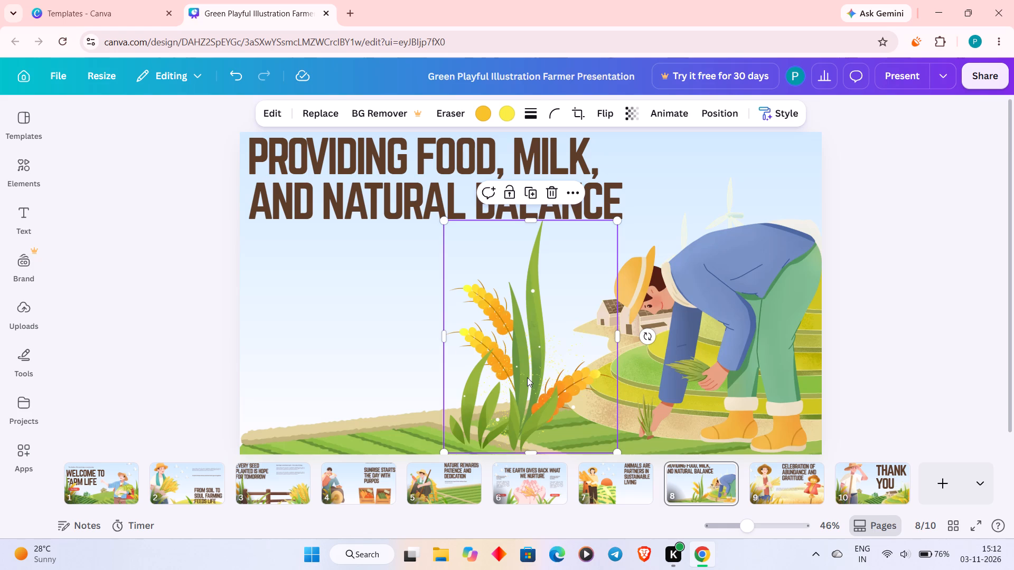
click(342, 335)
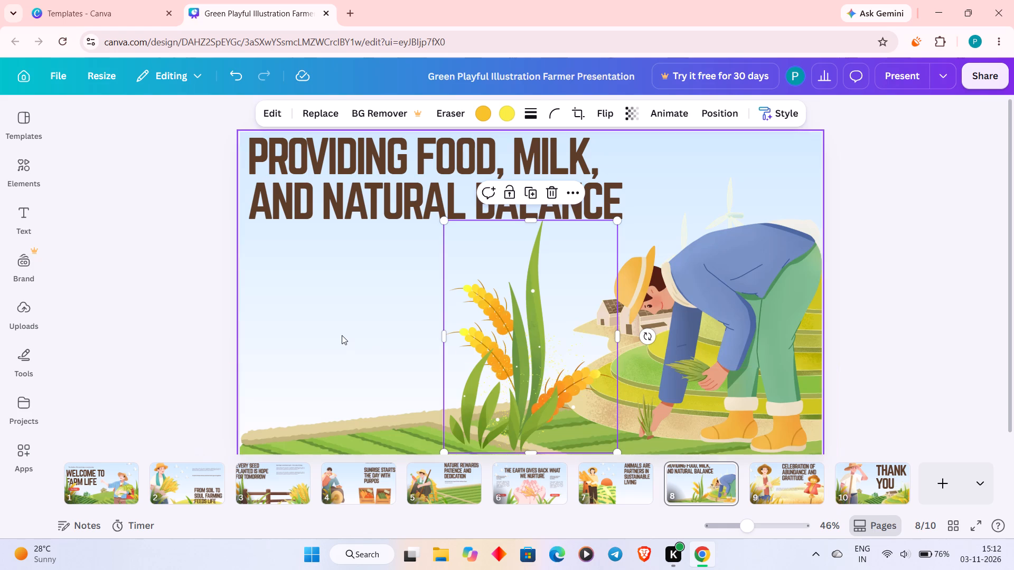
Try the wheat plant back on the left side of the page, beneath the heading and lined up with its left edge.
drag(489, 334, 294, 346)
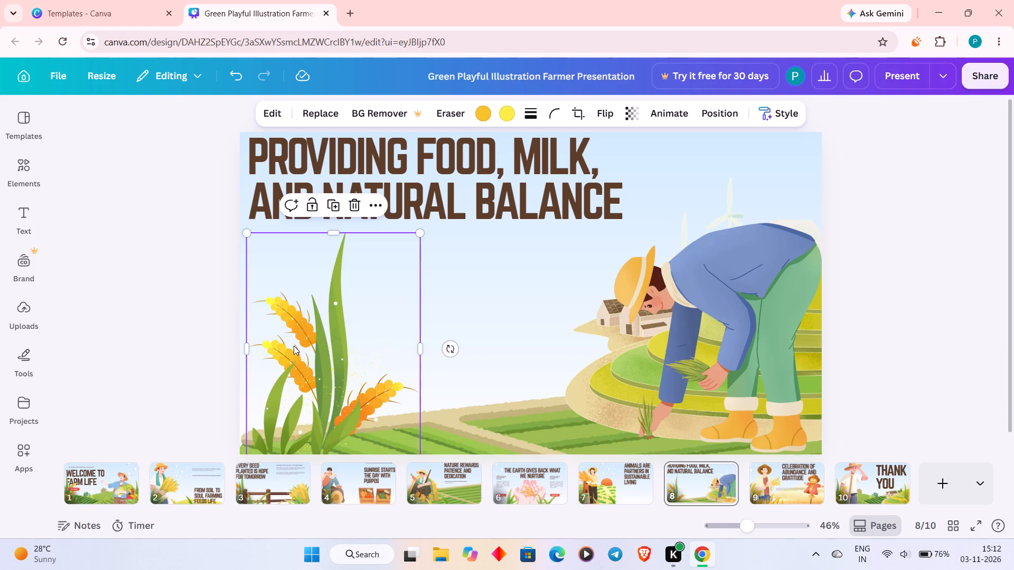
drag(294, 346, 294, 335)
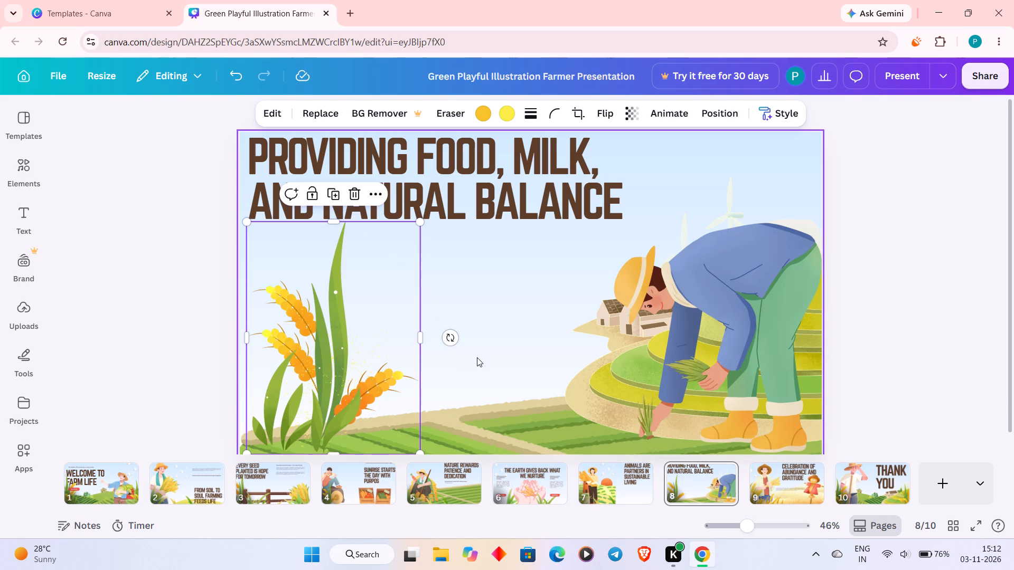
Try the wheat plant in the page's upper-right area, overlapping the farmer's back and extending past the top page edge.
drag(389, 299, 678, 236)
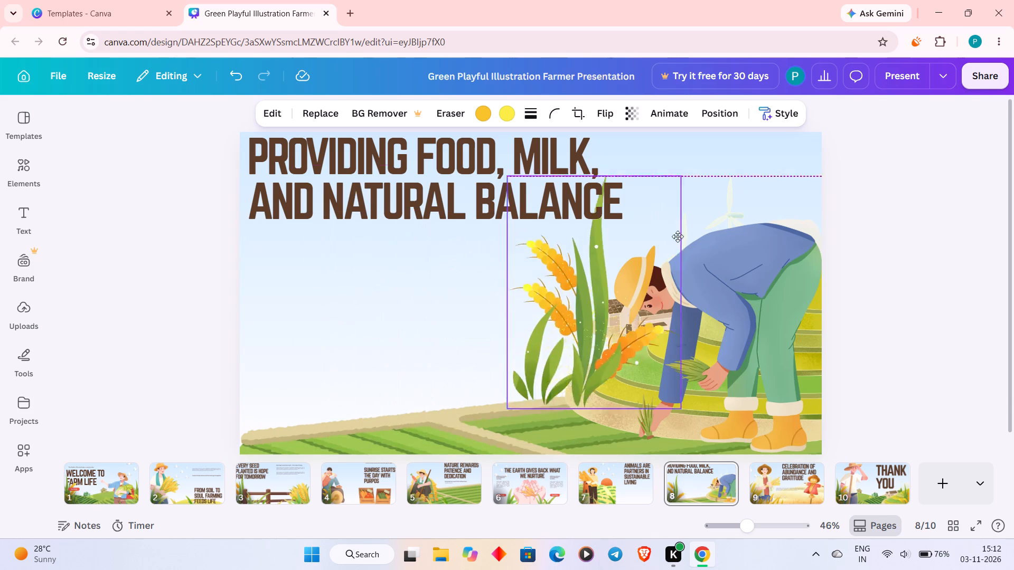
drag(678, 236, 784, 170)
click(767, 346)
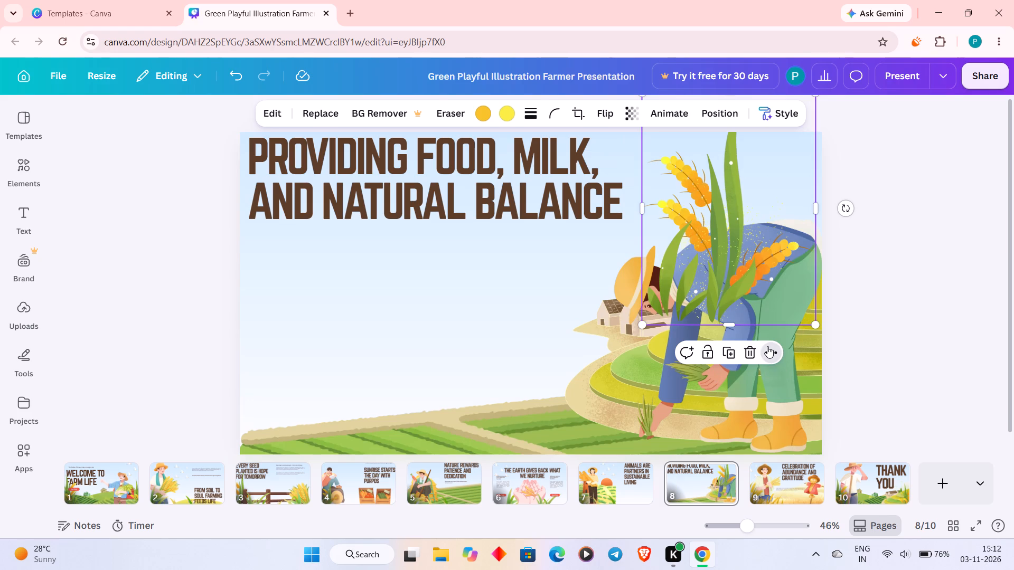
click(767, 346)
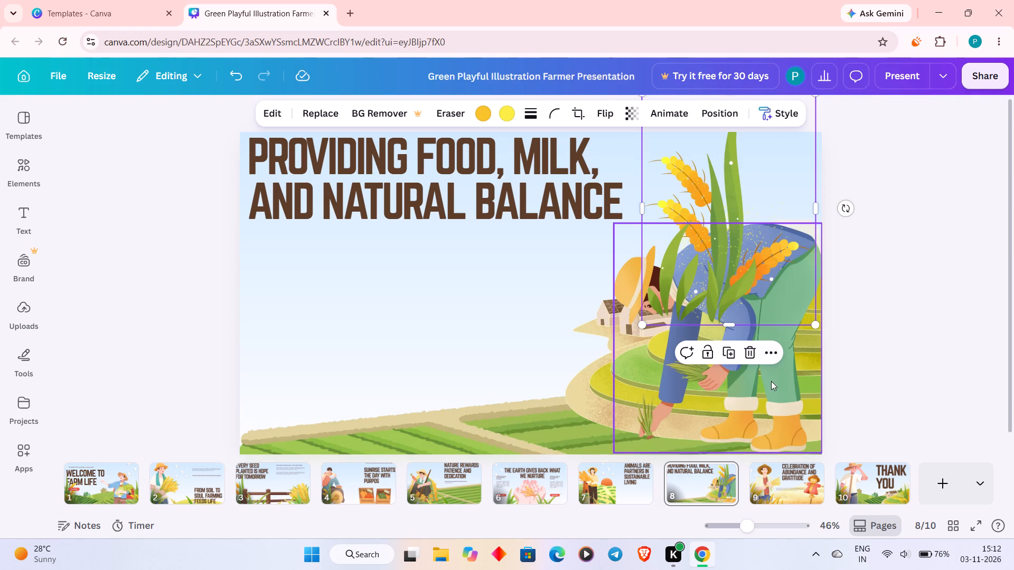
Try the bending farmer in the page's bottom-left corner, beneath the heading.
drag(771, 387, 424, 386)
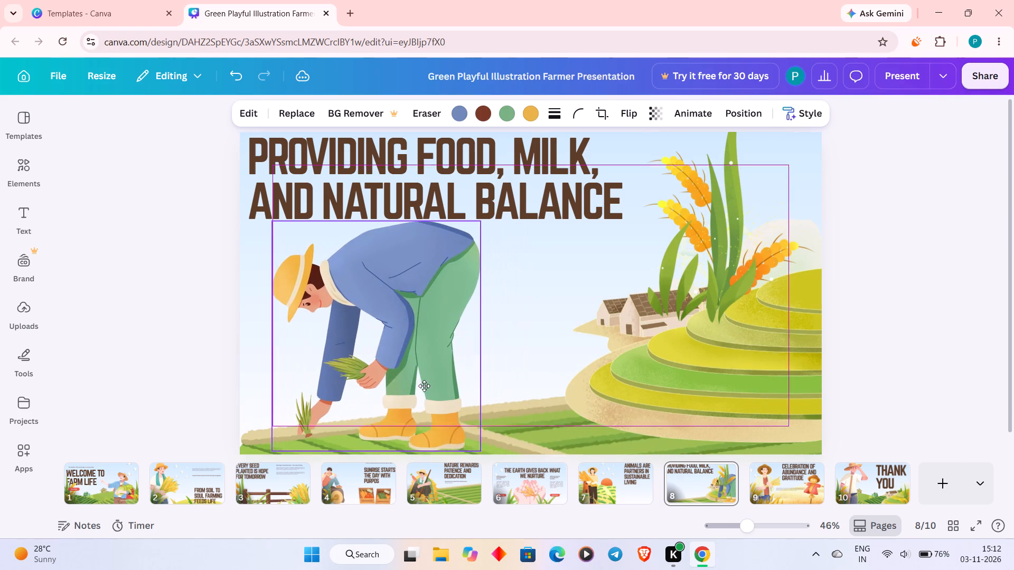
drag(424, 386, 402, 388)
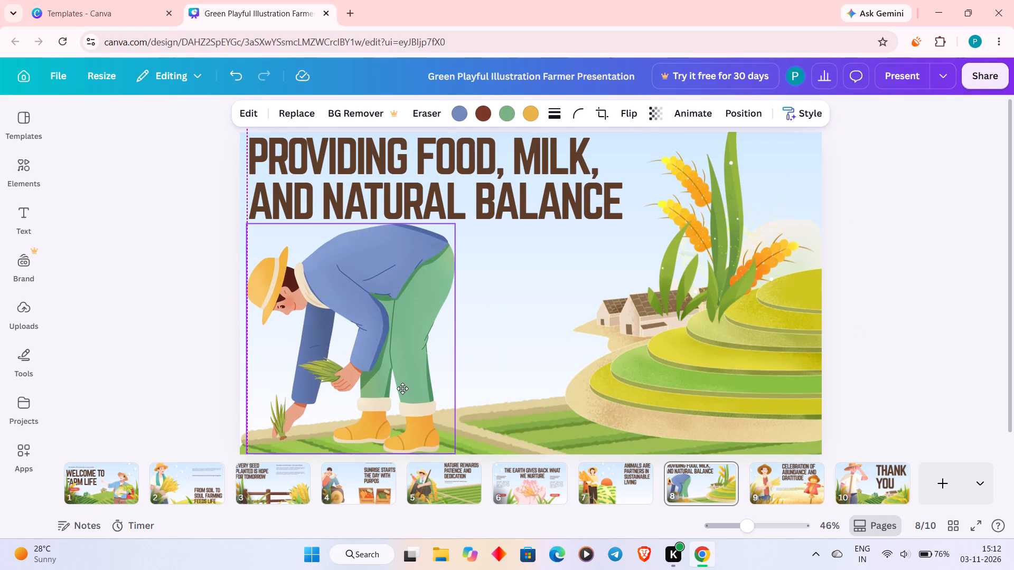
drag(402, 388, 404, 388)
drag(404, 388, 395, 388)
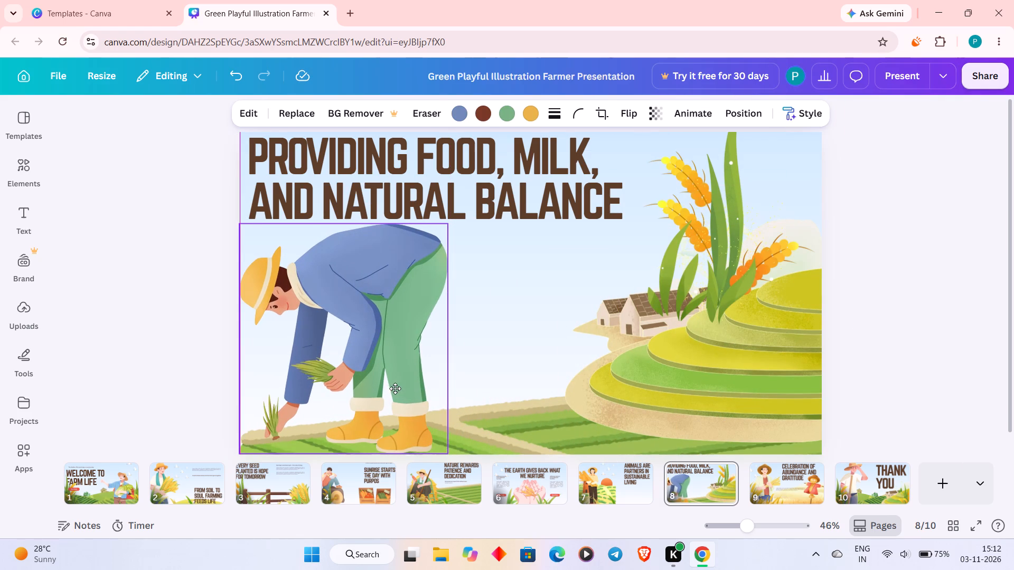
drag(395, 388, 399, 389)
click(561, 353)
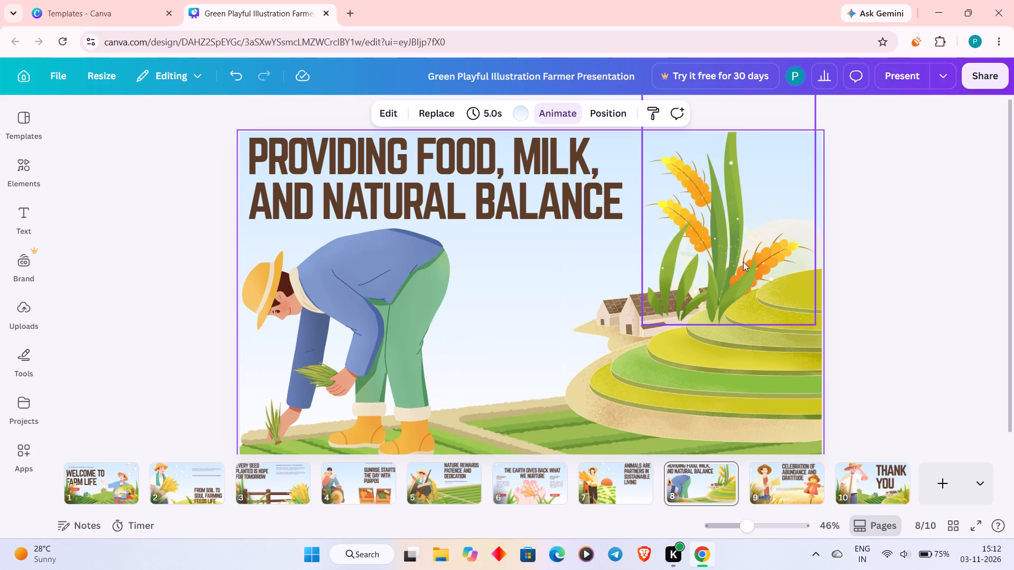
Move the wheat plant down and left to the near side of the terraced hill, with its tallest leaf ending beside the heading's last letter.
drag(759, 224, 669, 306)
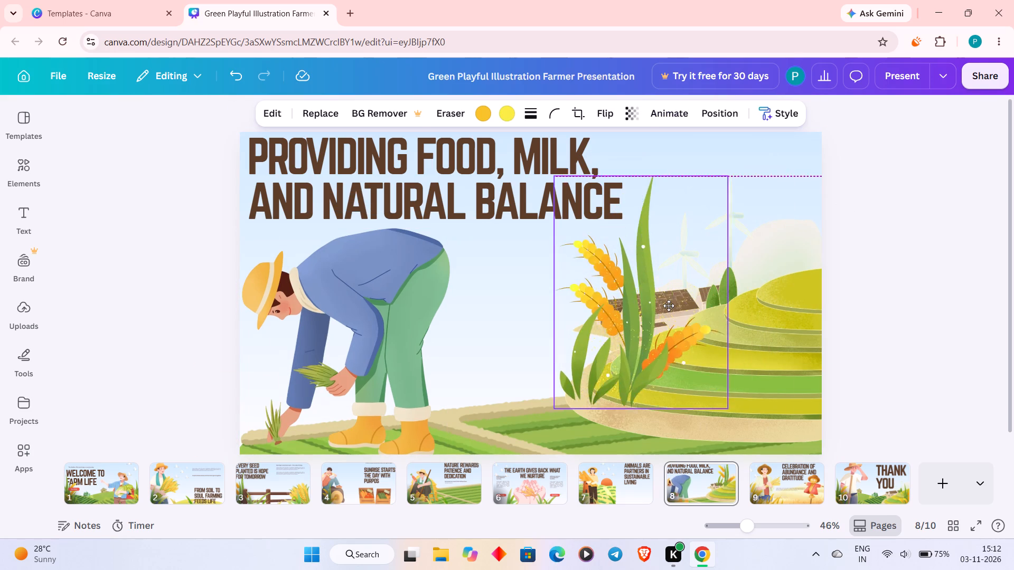
drag(669, 306, 610, 341)
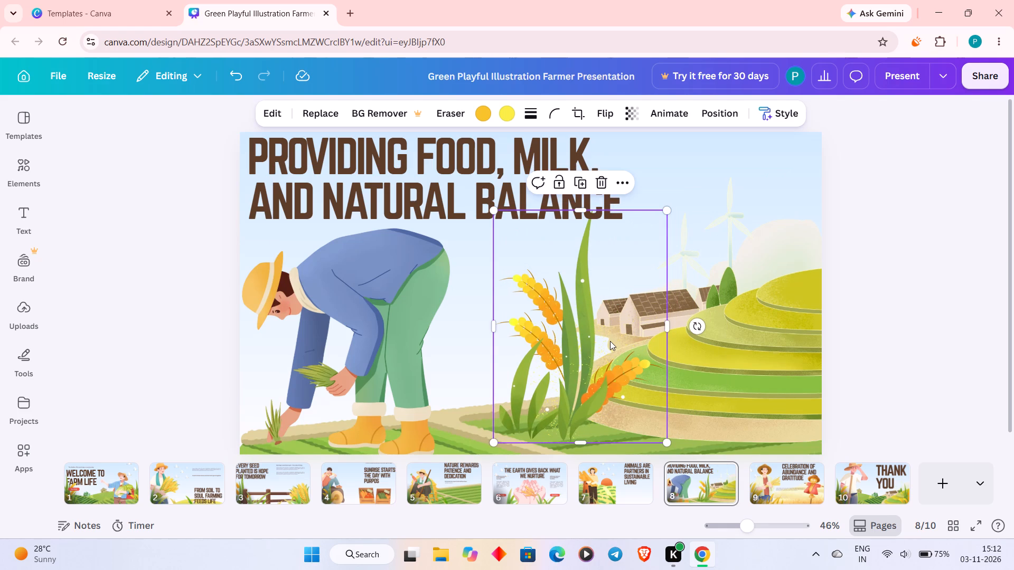
drag(610, 341, 602, 343)
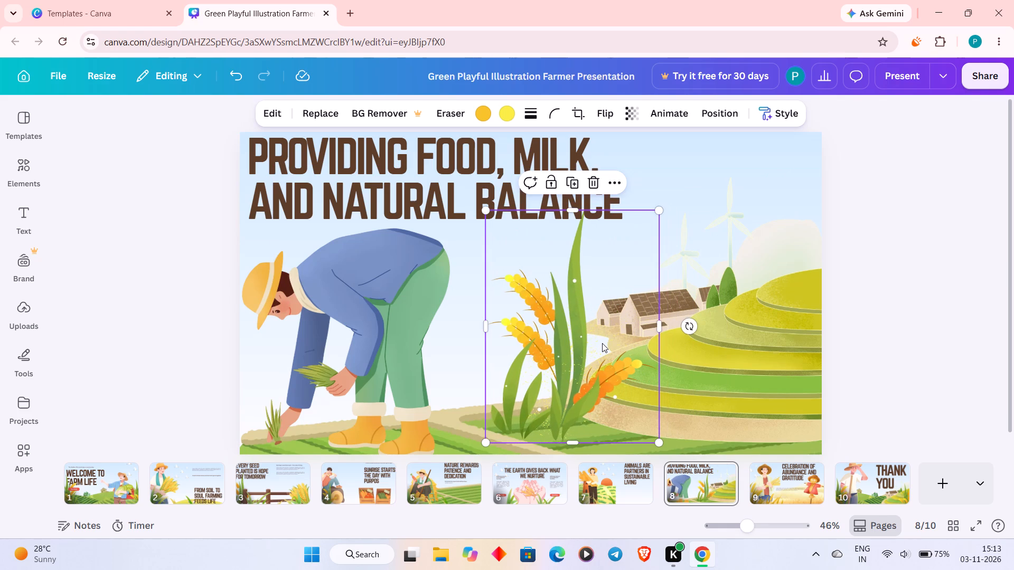
drag(568, 343, 655, 326)
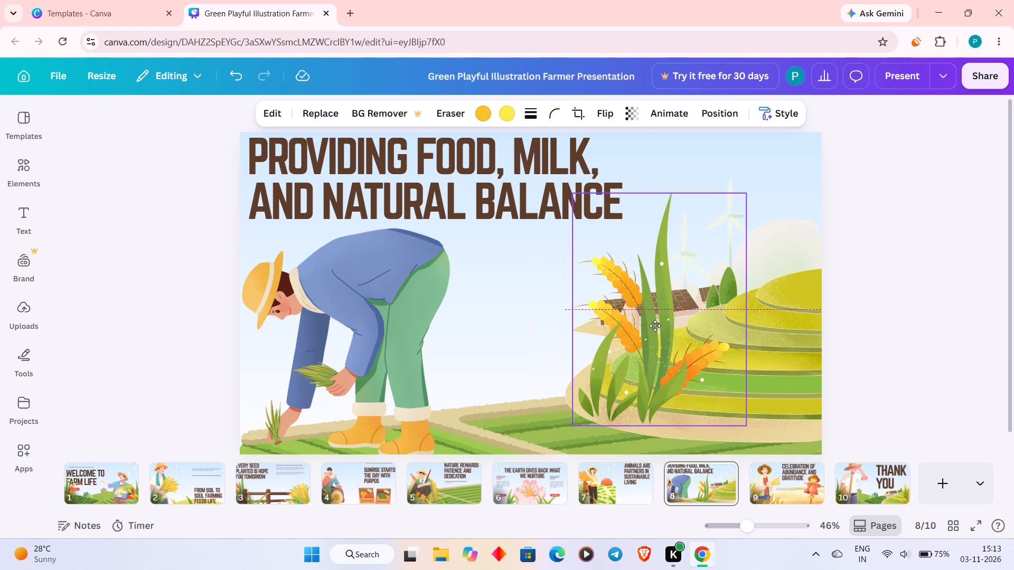
drag(655, 326, 686, 303)
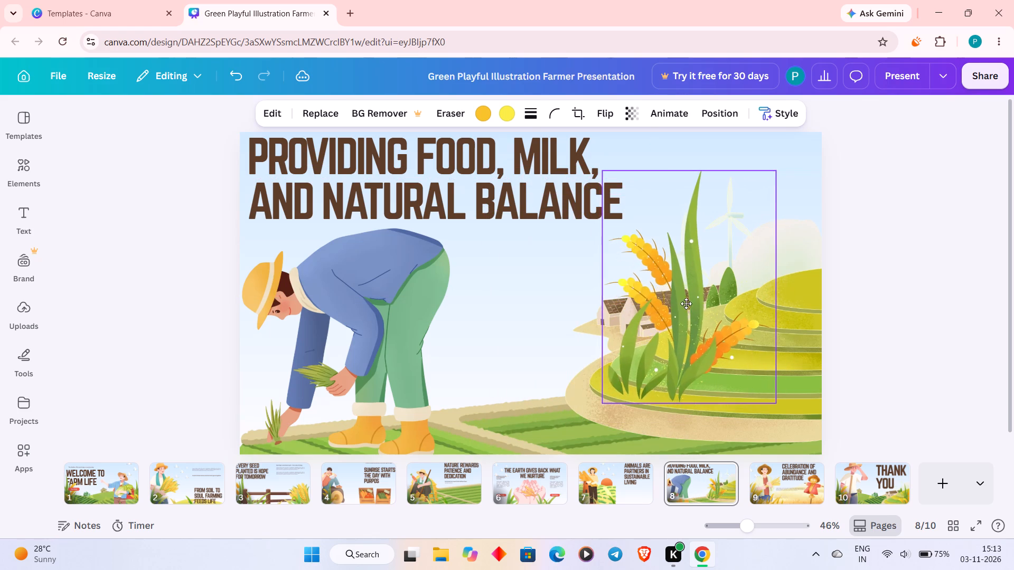
drag(686, 303, 615, 340)
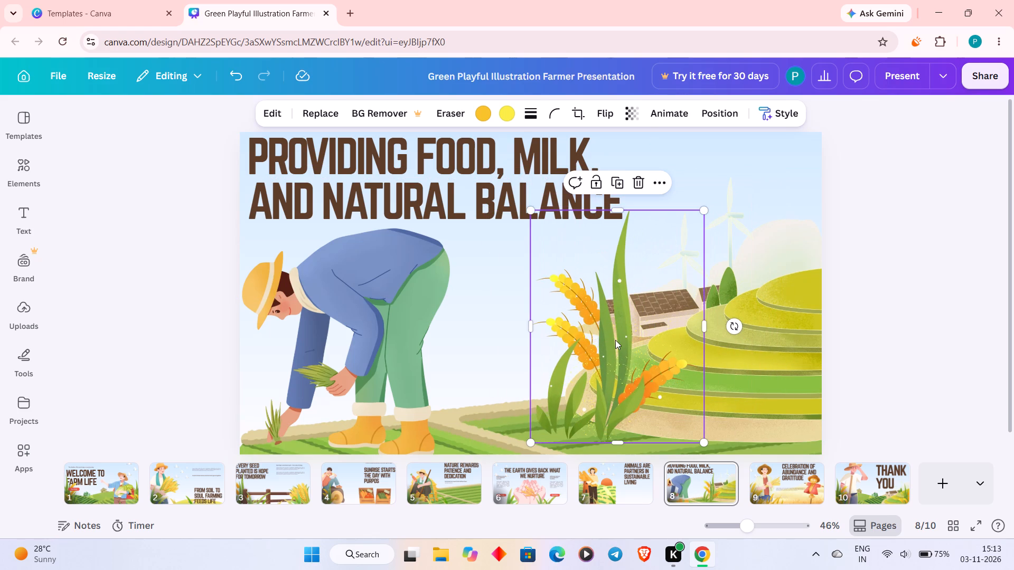
Move the bending farmer across to the right page edge, behind the wheat plant, with the feet at the bottom page edge.
drag(320, 286, 369, 290)
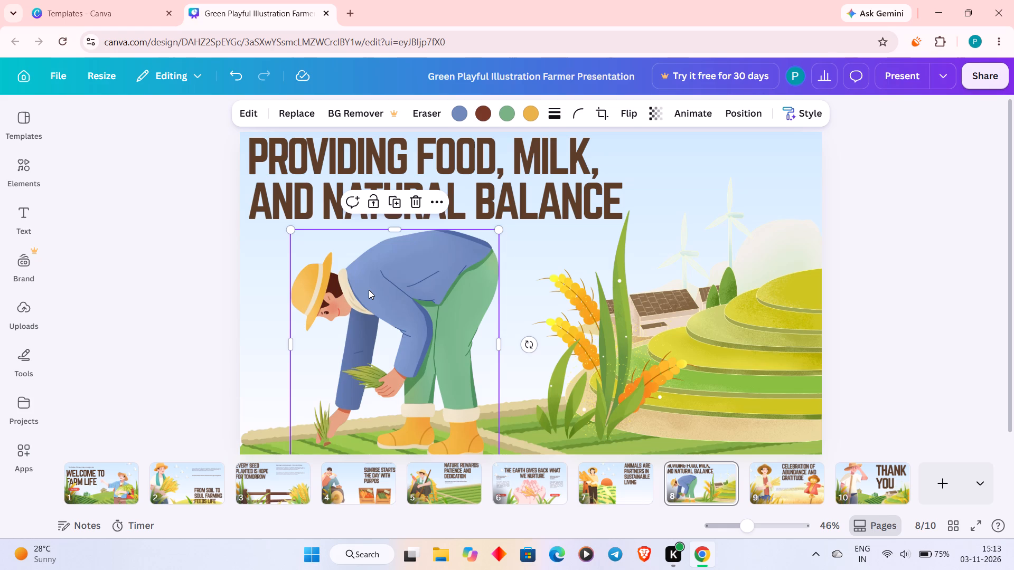
click(369, 290)
drag(369, 290, 402, 286)
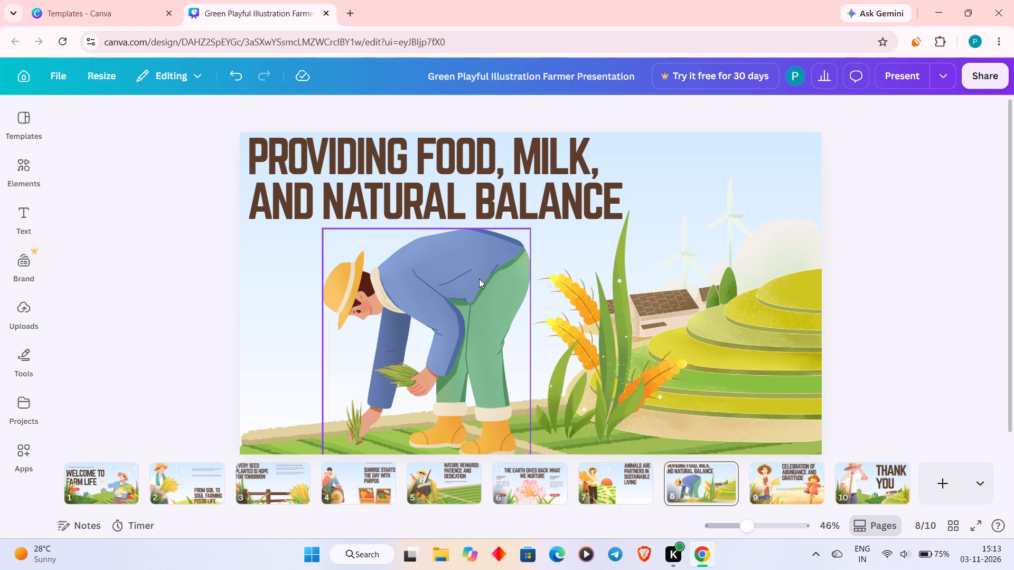
drag(467, 281, 710, 276)
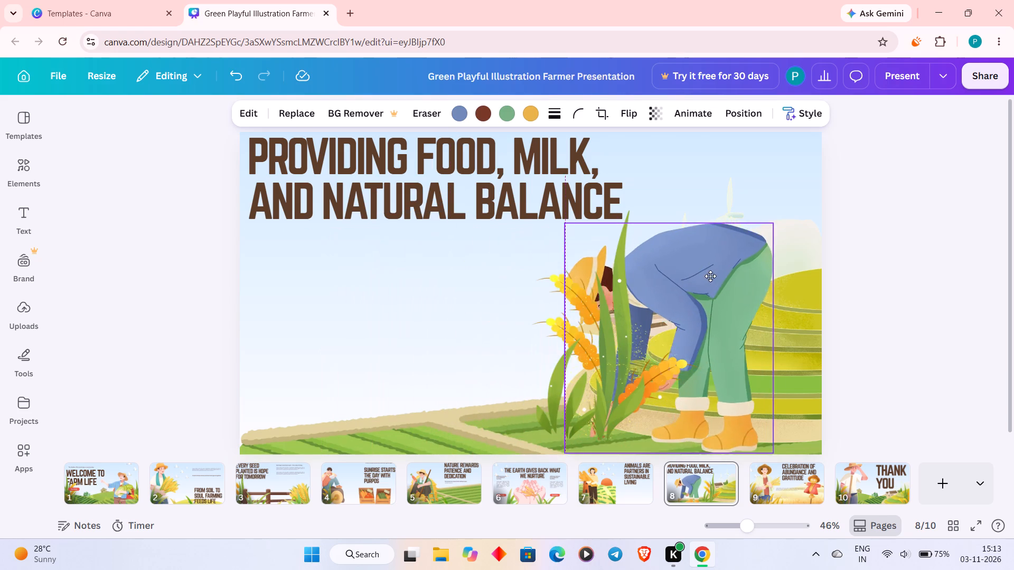
drag(710, 276, 799, 265)
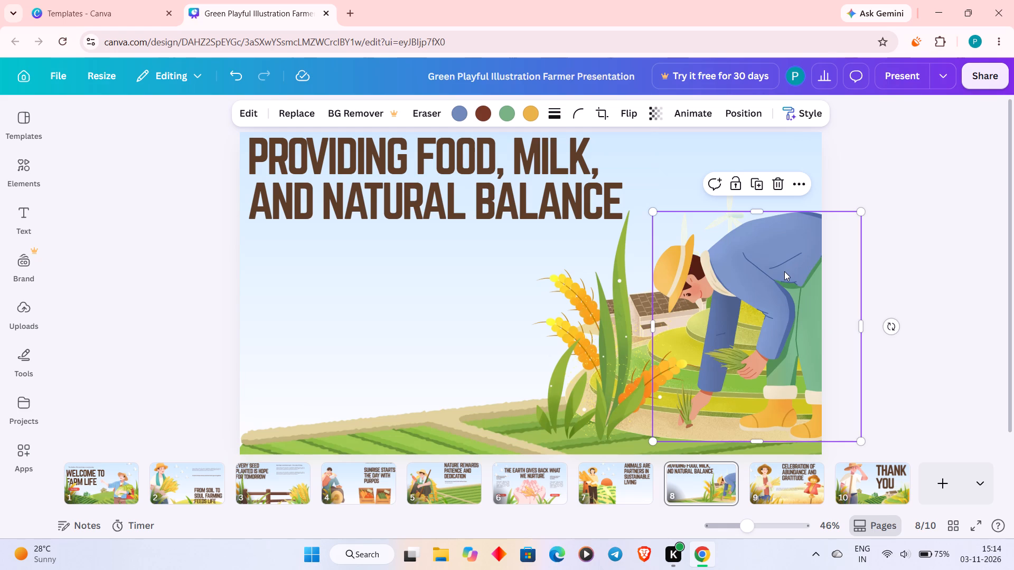
drag(784, 271, 739, 288)
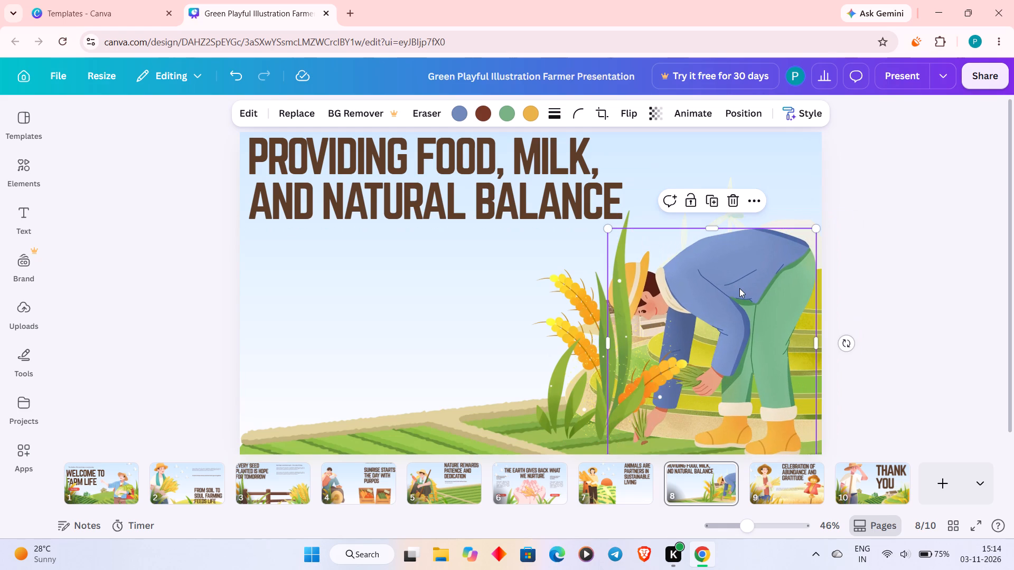
drag(739, 288, 744, 288)
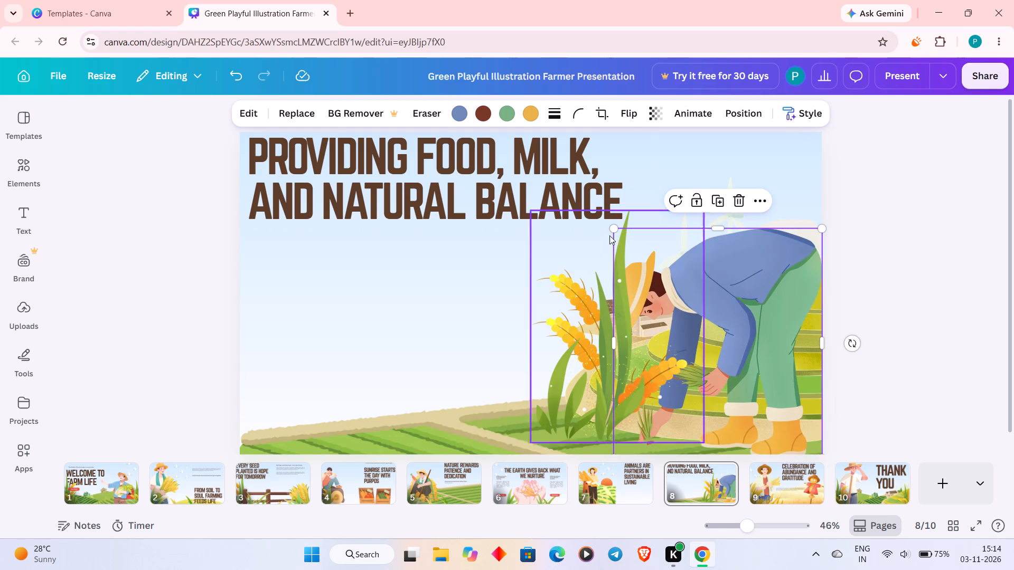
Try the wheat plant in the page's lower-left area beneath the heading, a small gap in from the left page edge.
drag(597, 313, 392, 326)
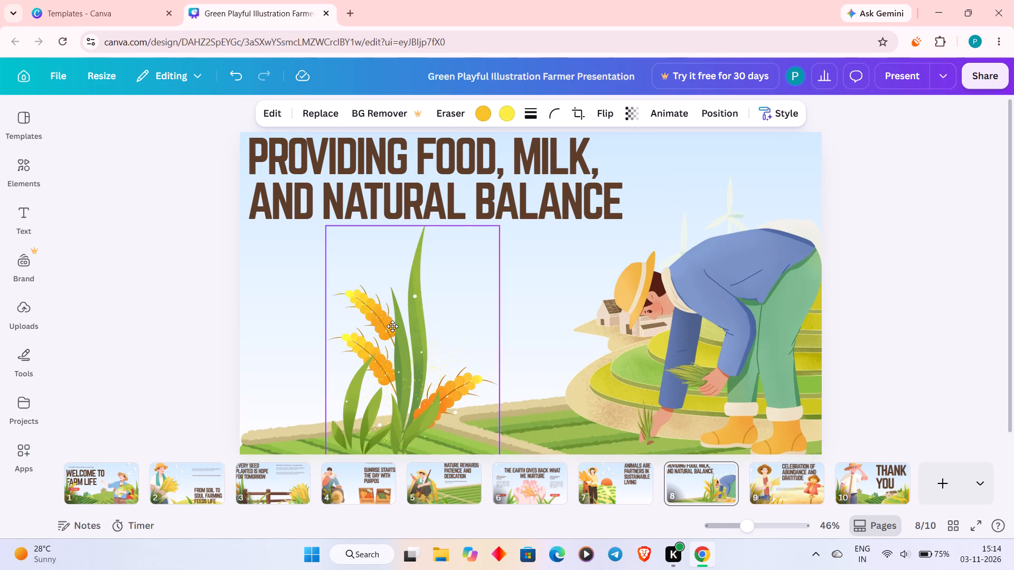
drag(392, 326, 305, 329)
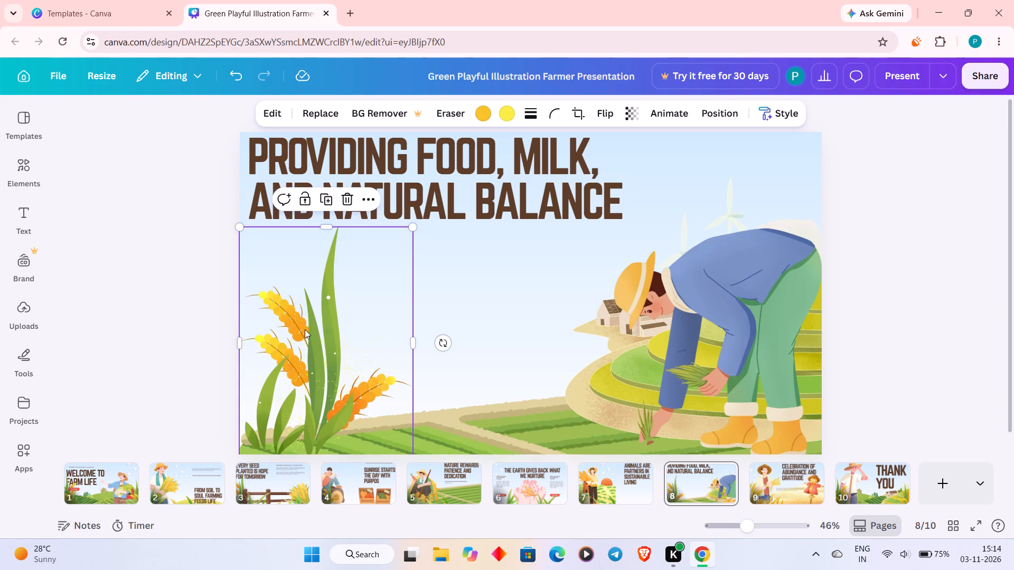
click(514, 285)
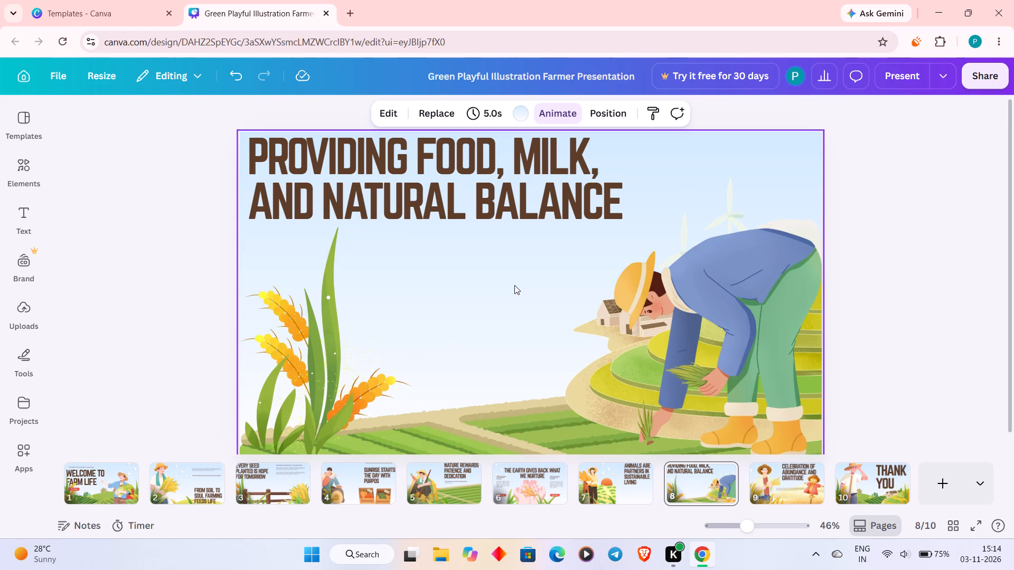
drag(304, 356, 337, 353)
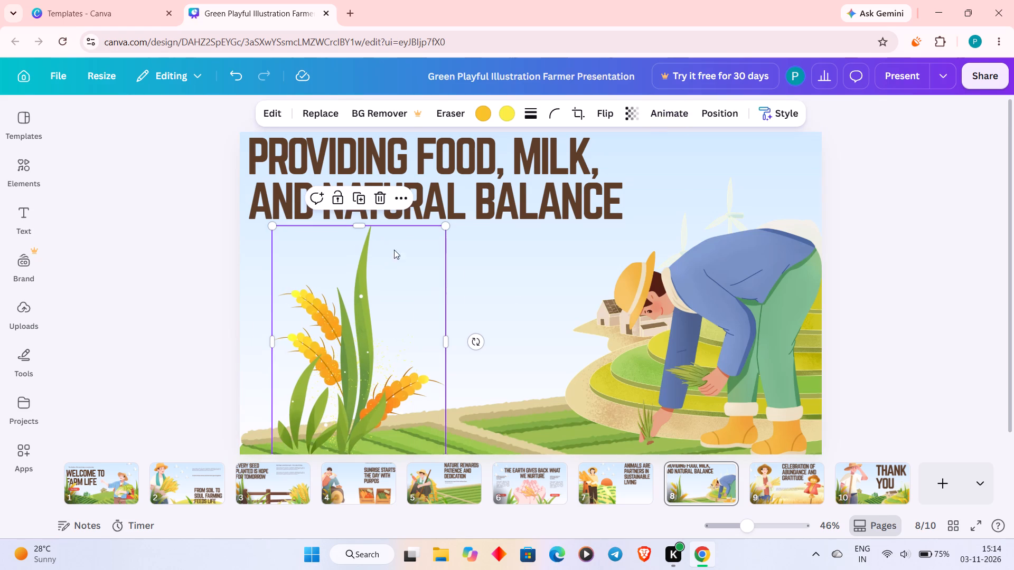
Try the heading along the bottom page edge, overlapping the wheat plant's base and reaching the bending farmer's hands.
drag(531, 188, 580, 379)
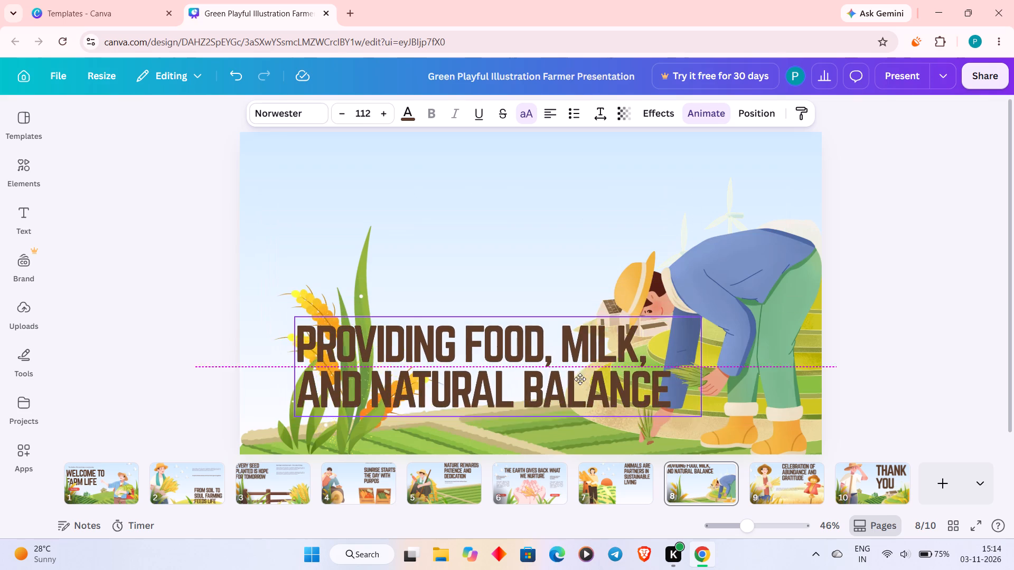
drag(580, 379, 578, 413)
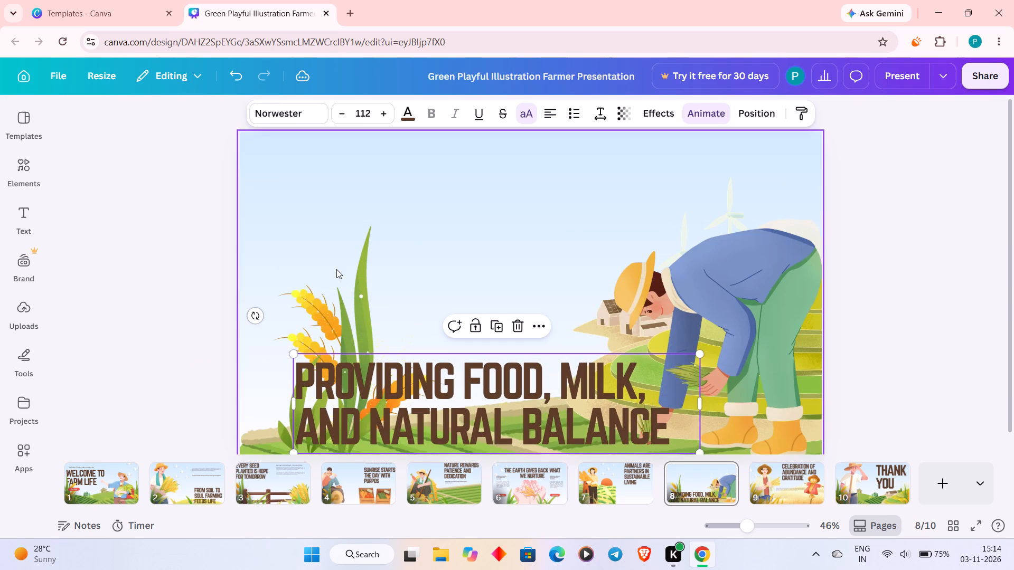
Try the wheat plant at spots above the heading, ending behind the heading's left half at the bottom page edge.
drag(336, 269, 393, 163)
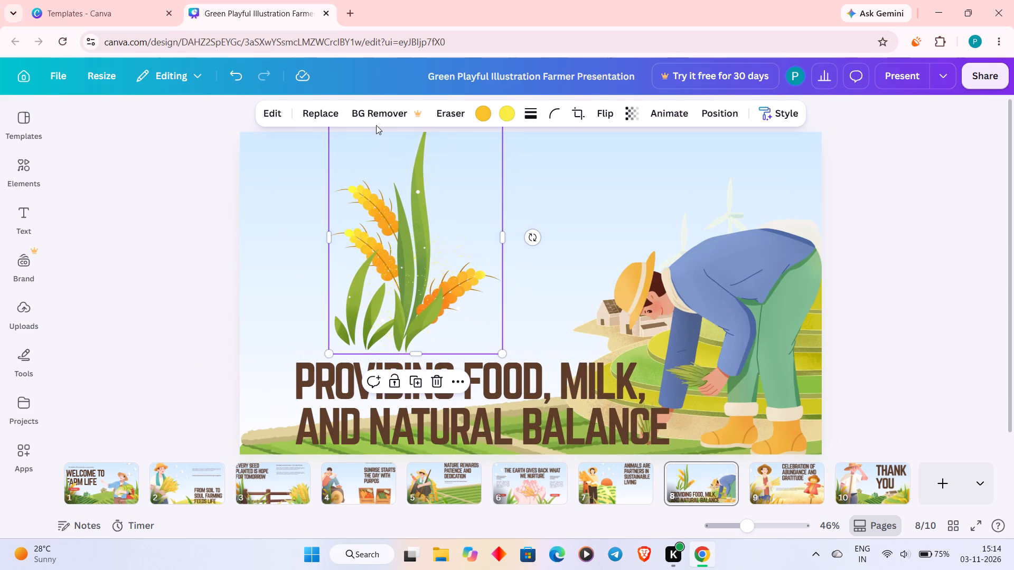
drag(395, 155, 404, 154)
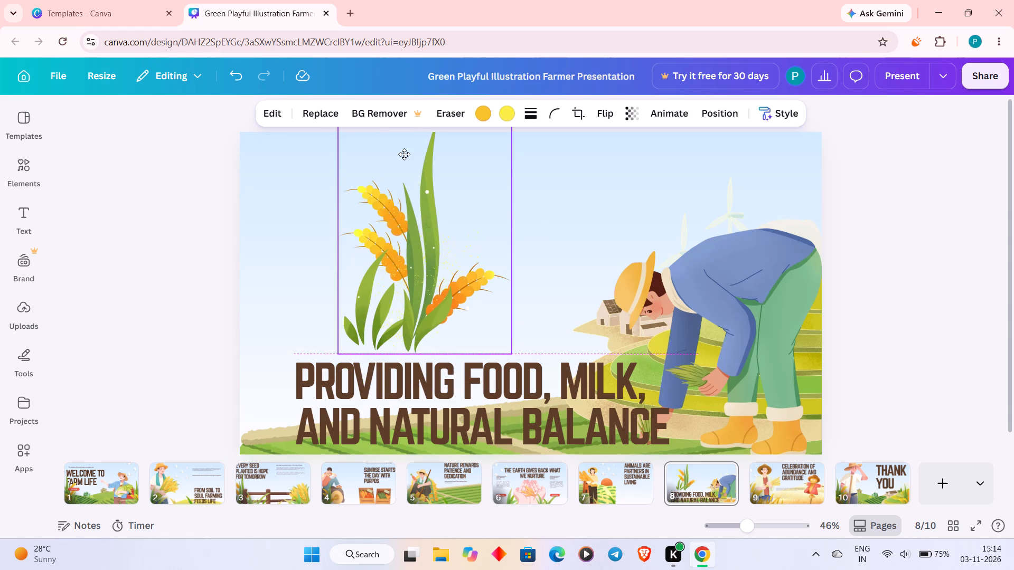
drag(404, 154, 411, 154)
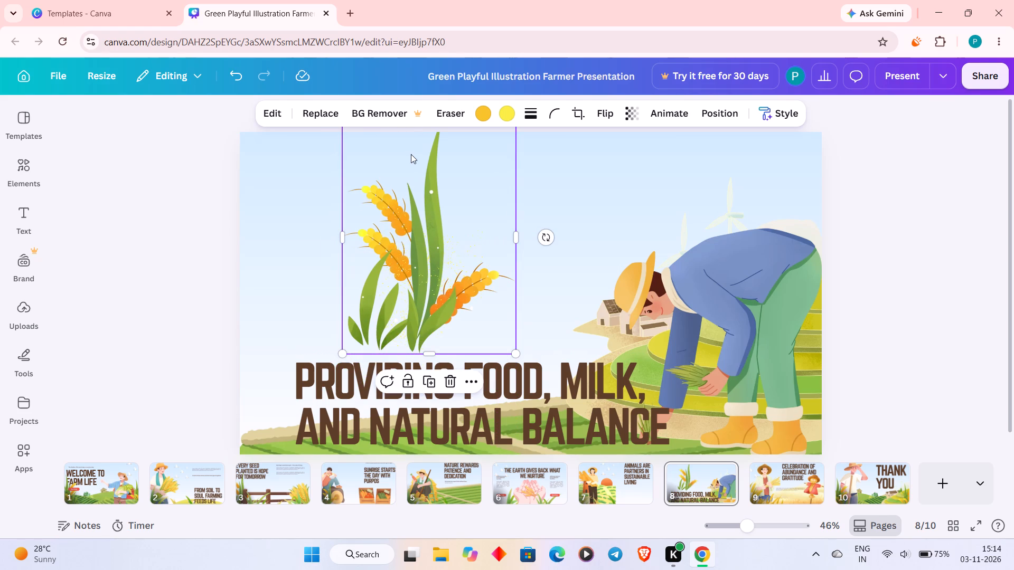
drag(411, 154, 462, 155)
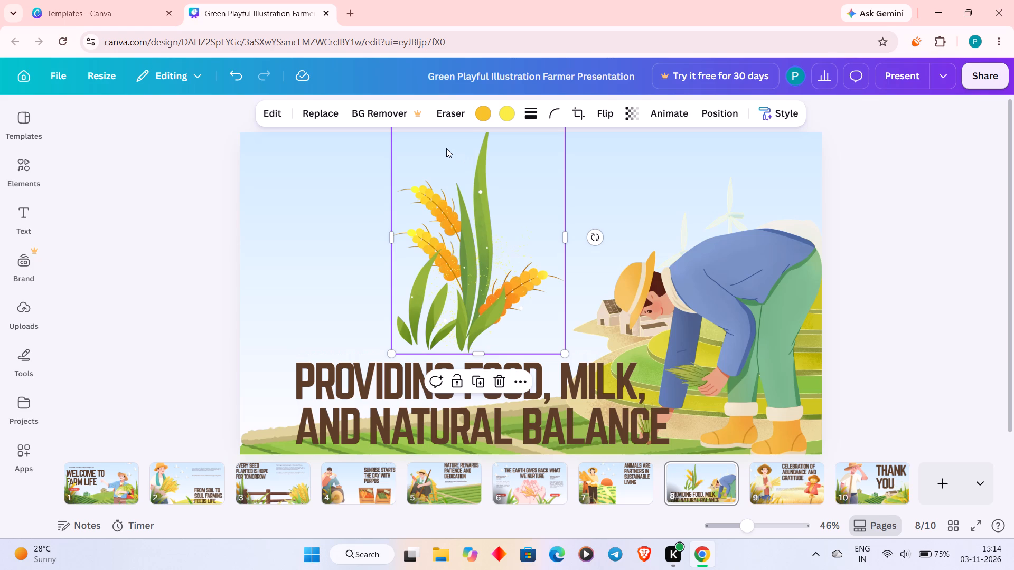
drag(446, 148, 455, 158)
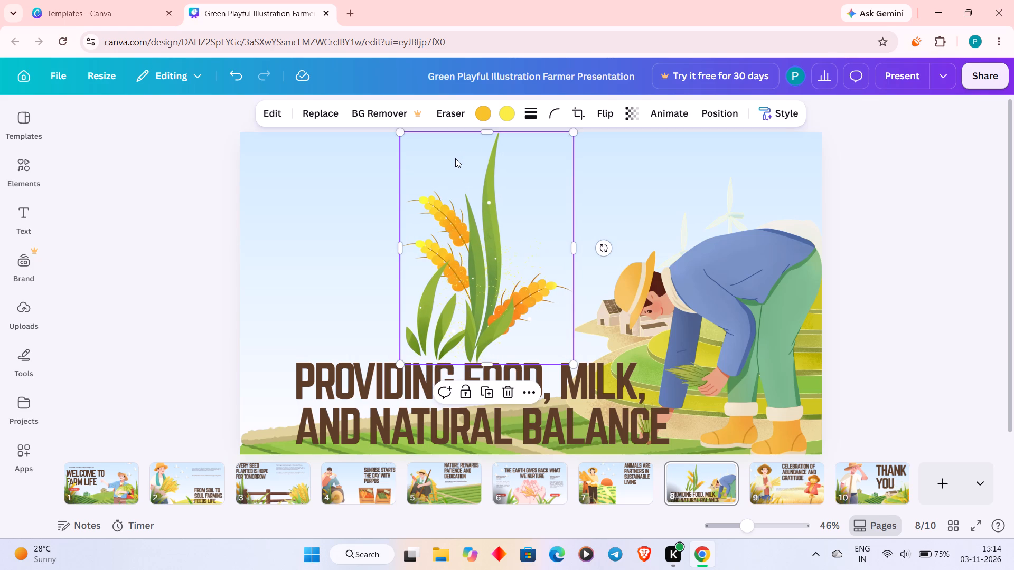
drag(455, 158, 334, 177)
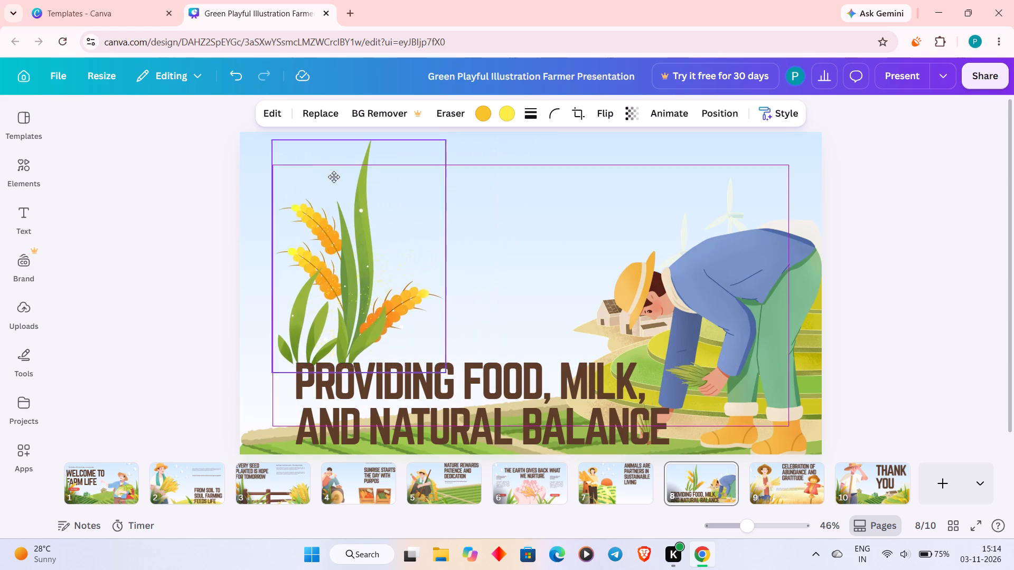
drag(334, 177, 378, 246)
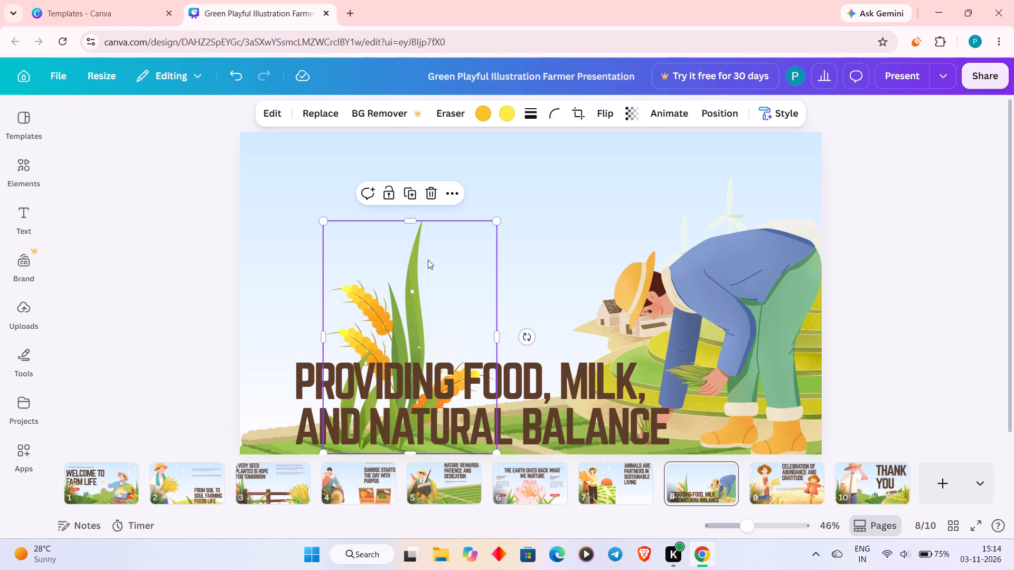
Move the heading back up to the page's top-left corner, with its text box flush against the left page edge.
drag(554, 369, 522, 178)
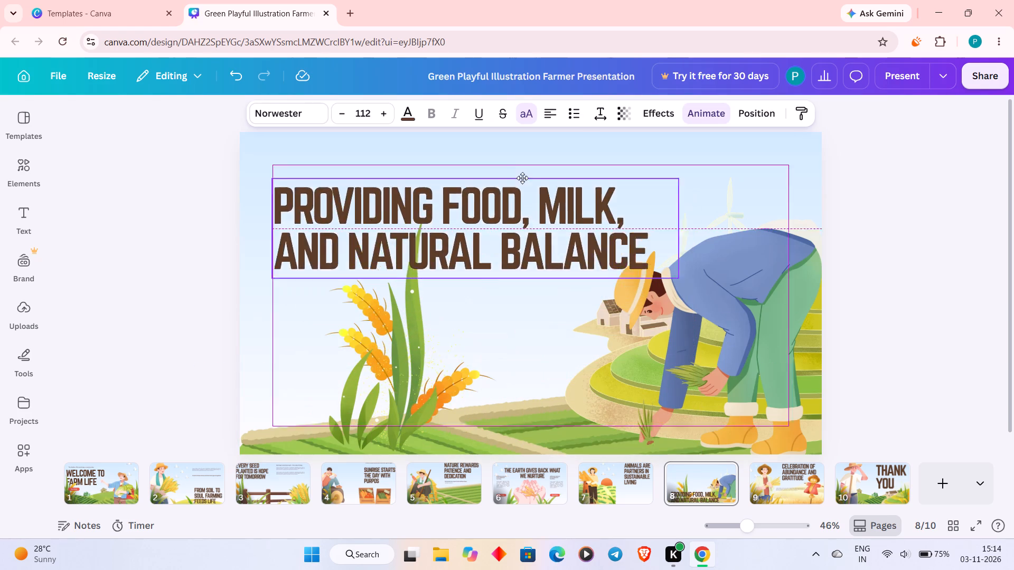
drag(522, 178, 491, 134)
drag(491, 134, 503, 141)
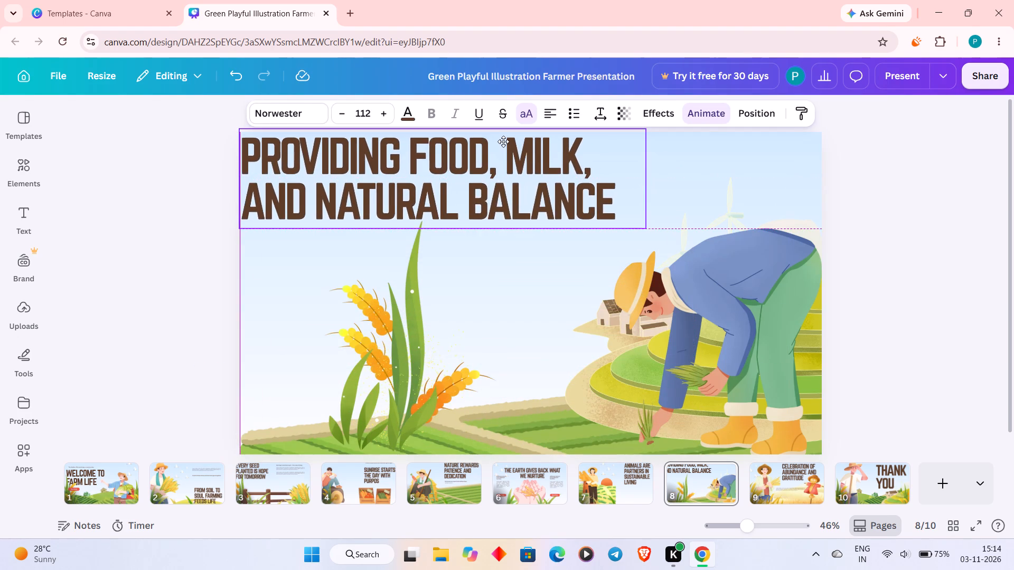
drag(503, 141, 506, 144)
drag(506, 144, 499, 145)
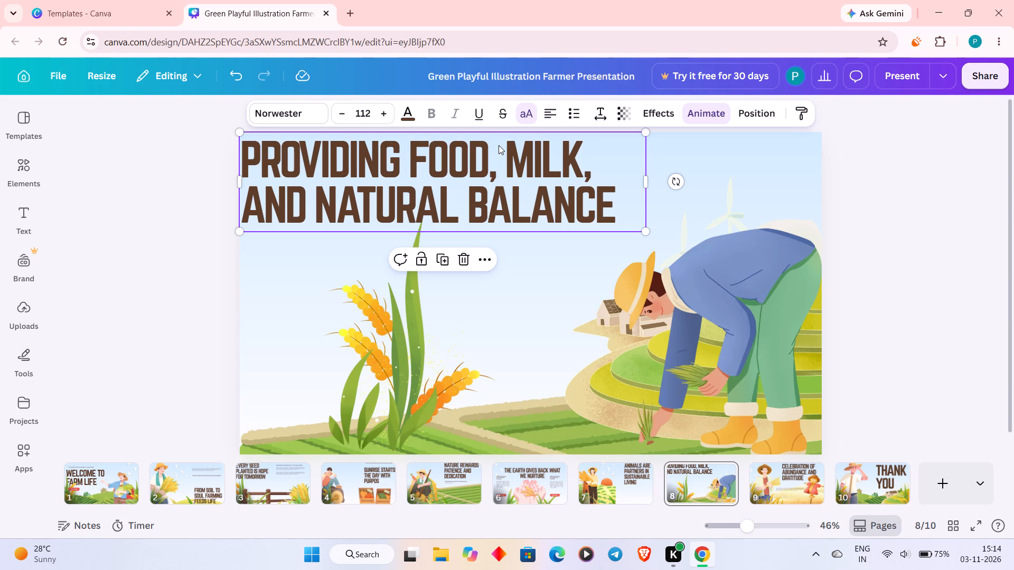
drag(506, 176, 519, 174)
drag(519, 174, 499, 176)
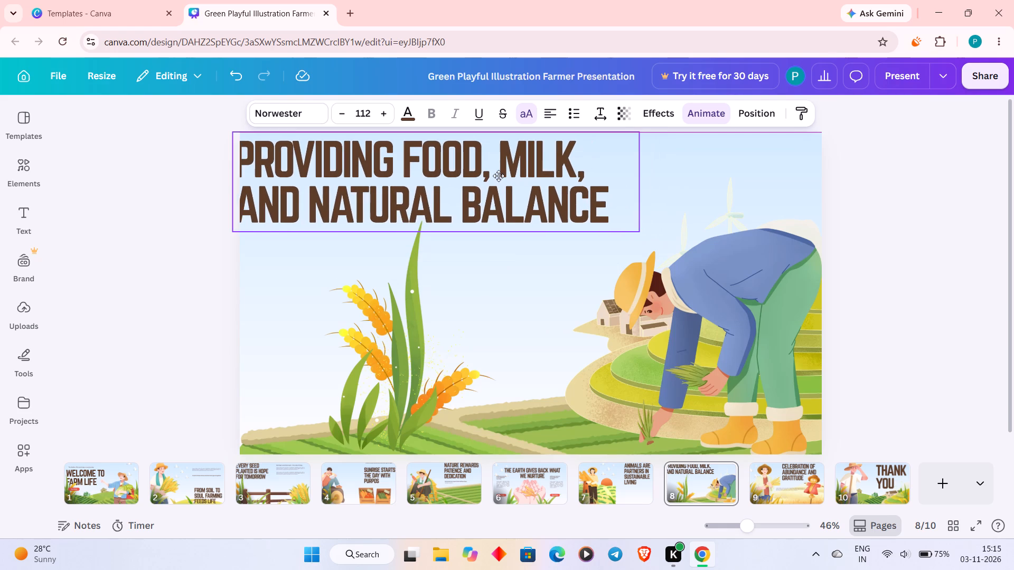
drag(499, 176, 506, 173)
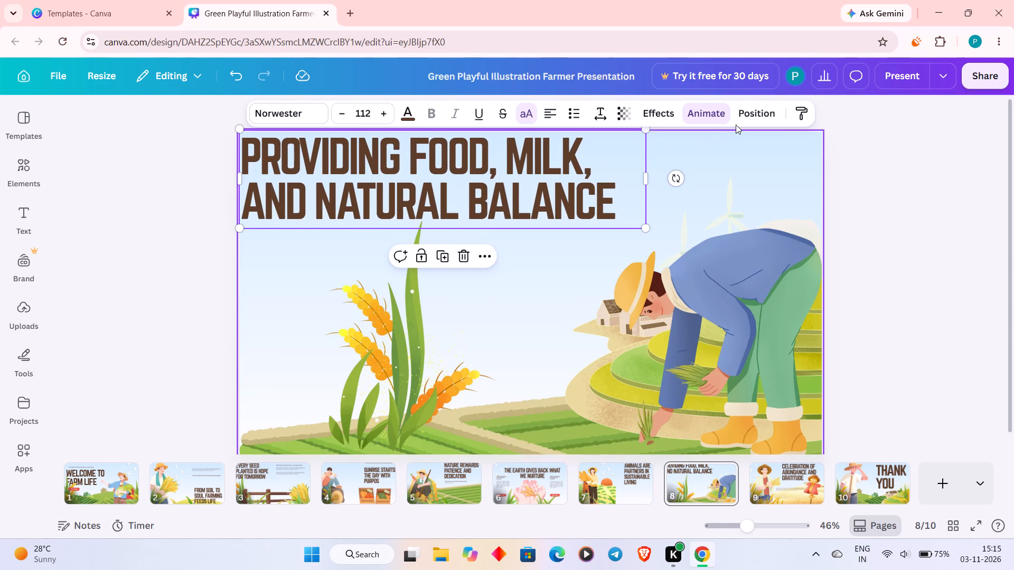
click(745, 180)
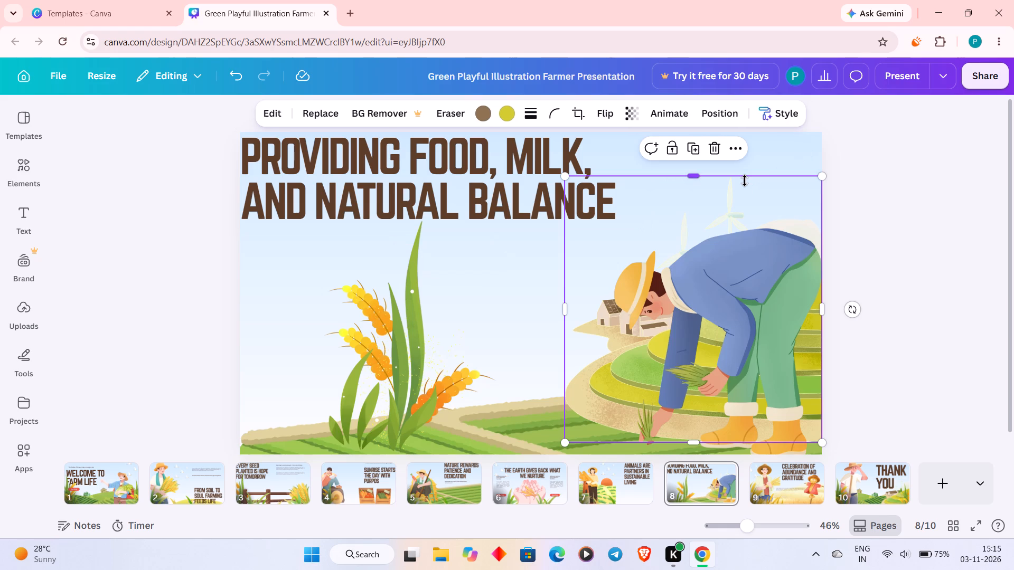
Move the wheat plant to the page's bottom-left corner, with its tallest leaf ending just beneath the heading's second line.
click(496, 245)
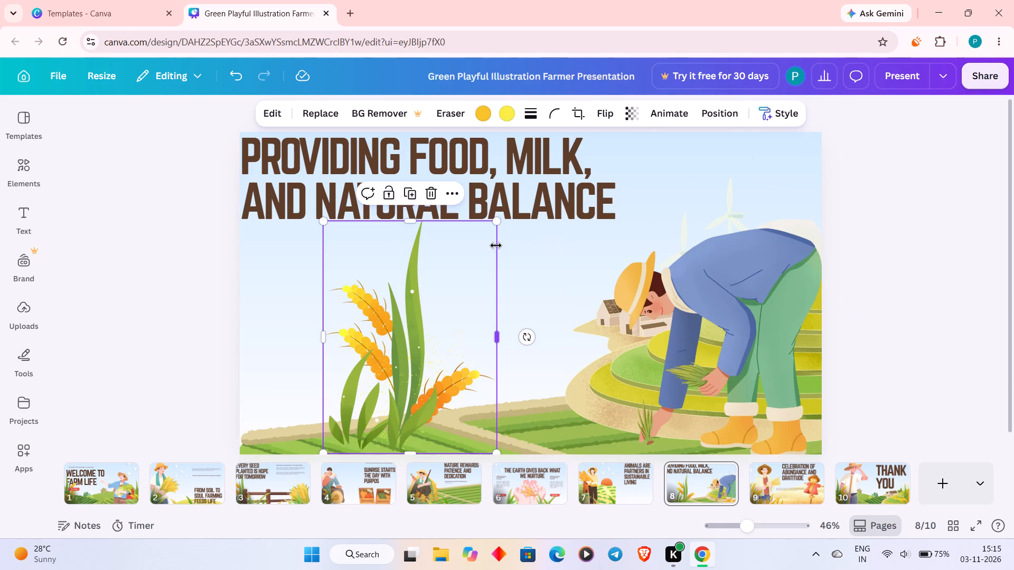
click(516, 243)
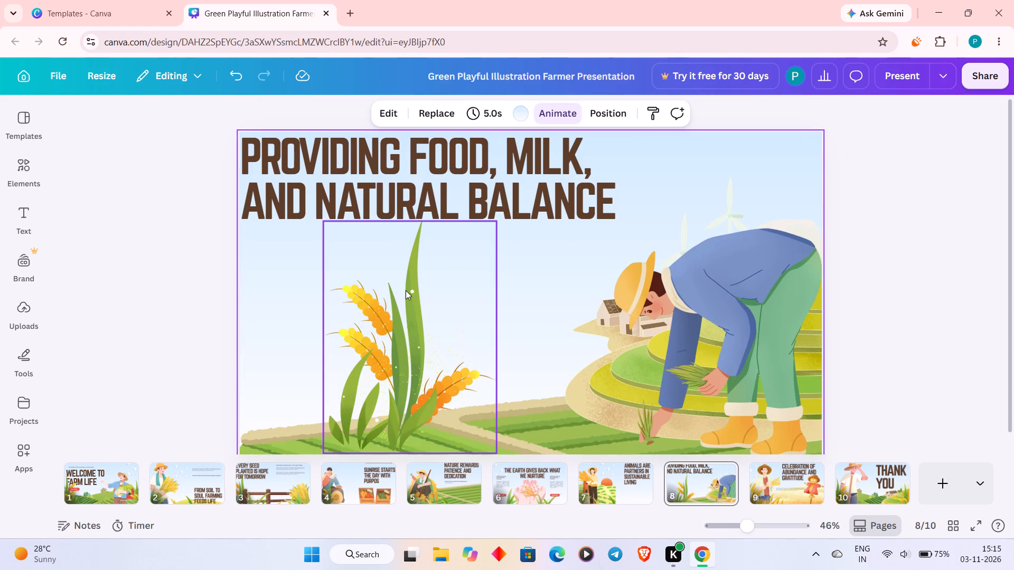
drag(406, 290, 514, 296)
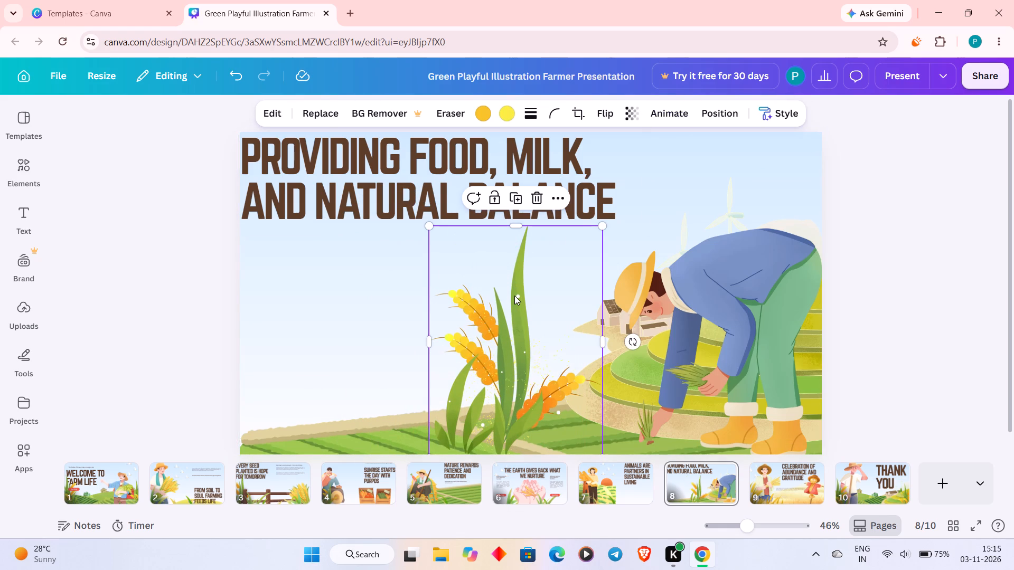
drag(514, 296, 396, 296)
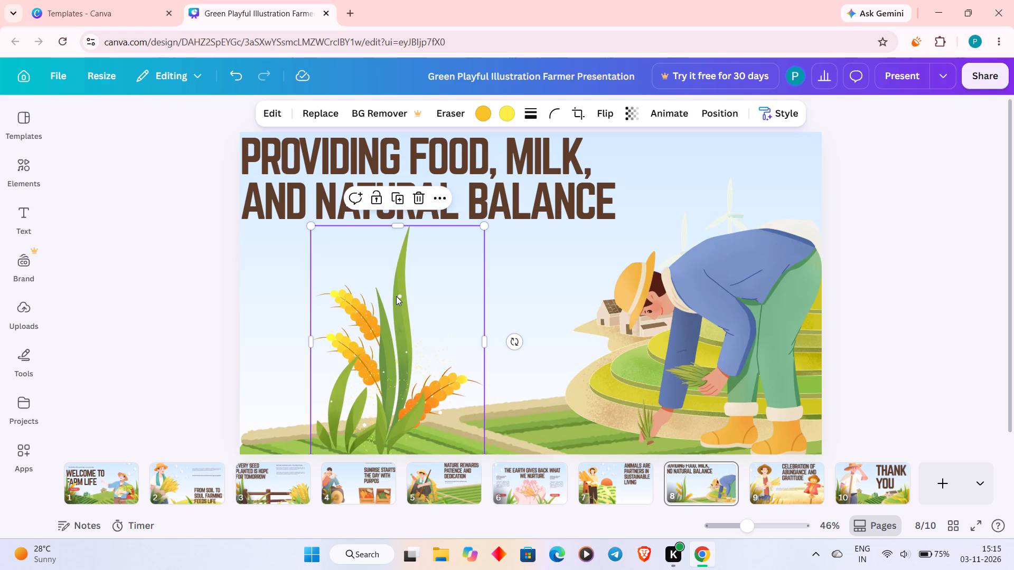
drag(396, 296, 334, 296)
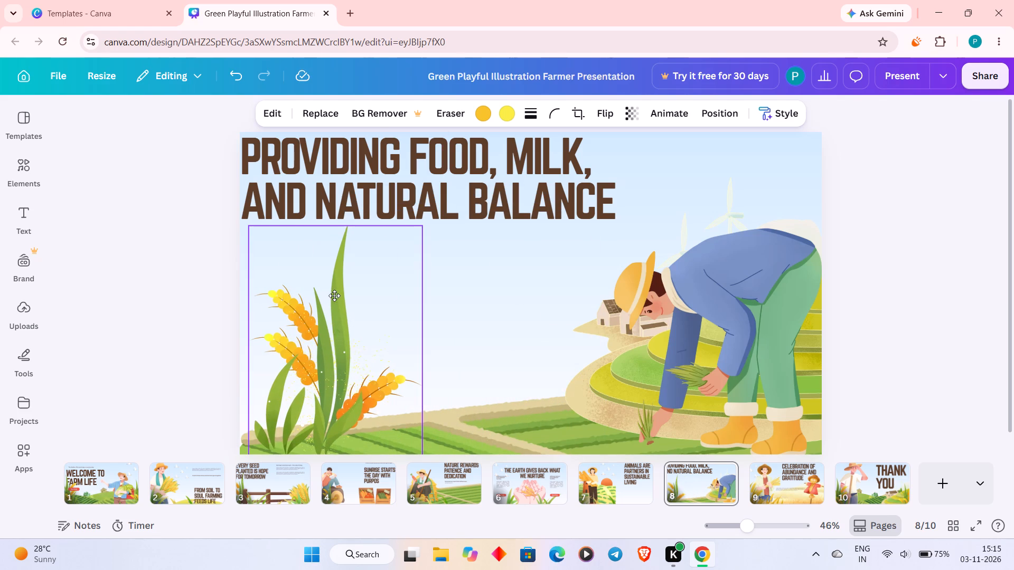
drag(334, 296, 326, 293)
click(483, 262)
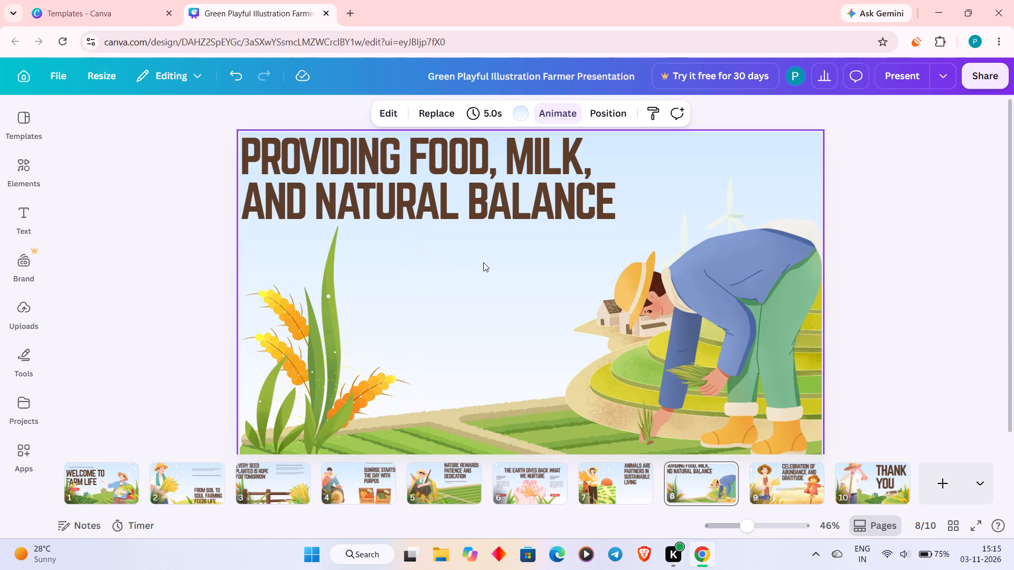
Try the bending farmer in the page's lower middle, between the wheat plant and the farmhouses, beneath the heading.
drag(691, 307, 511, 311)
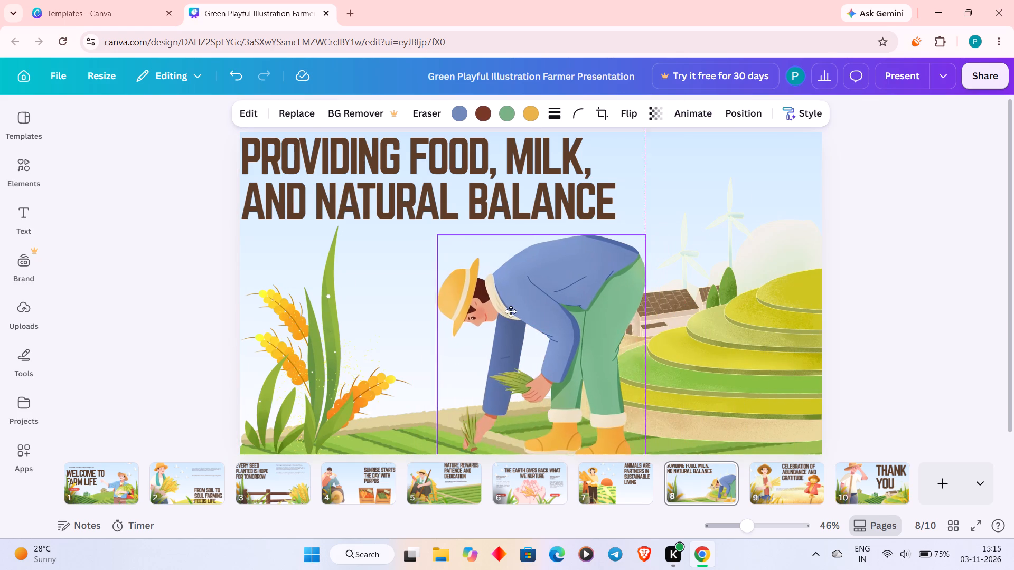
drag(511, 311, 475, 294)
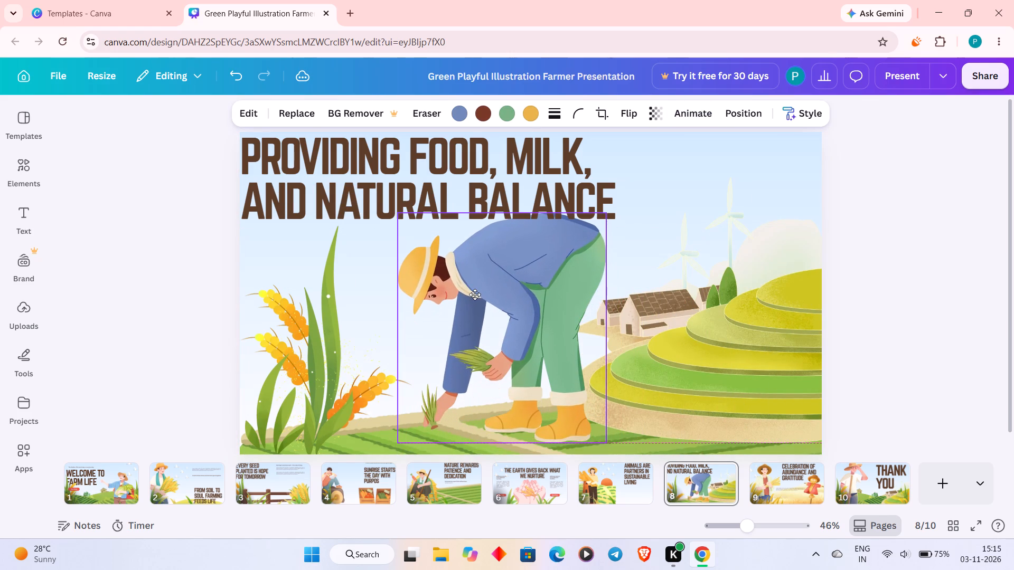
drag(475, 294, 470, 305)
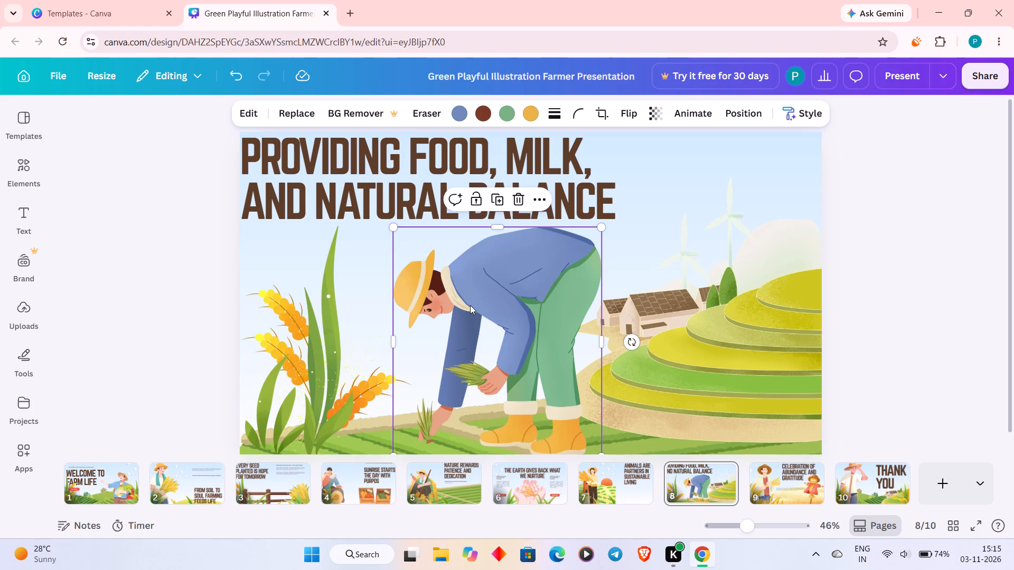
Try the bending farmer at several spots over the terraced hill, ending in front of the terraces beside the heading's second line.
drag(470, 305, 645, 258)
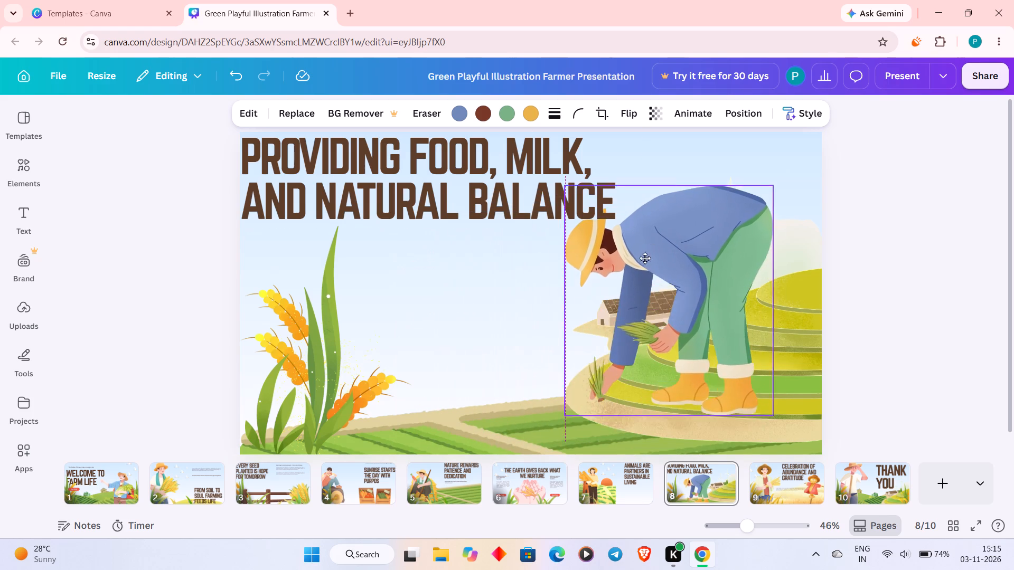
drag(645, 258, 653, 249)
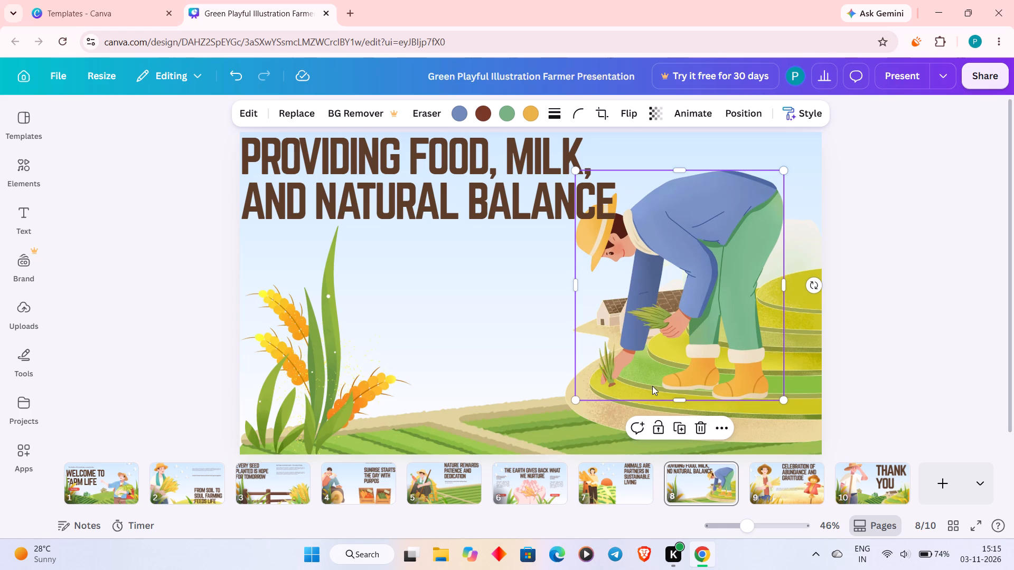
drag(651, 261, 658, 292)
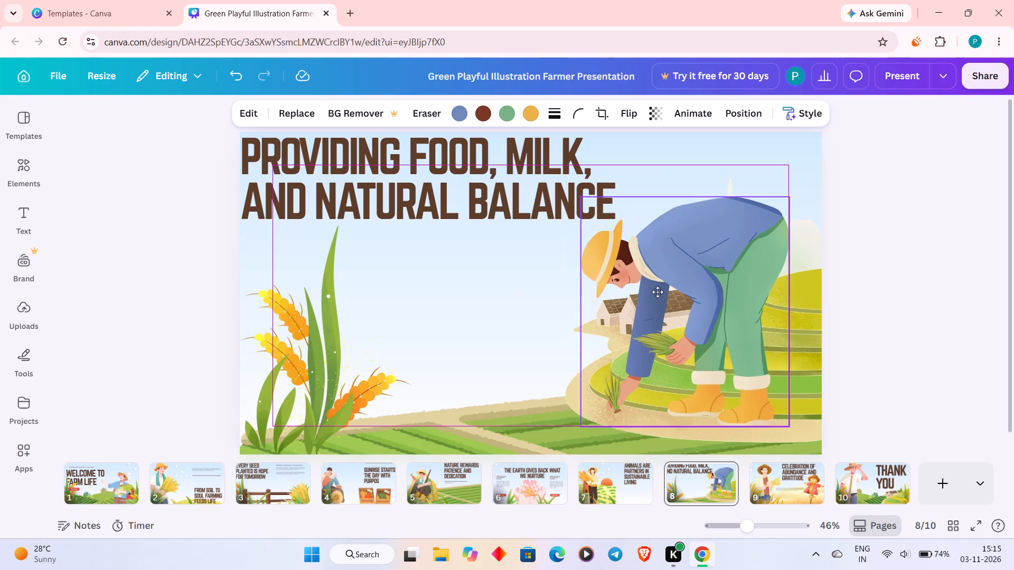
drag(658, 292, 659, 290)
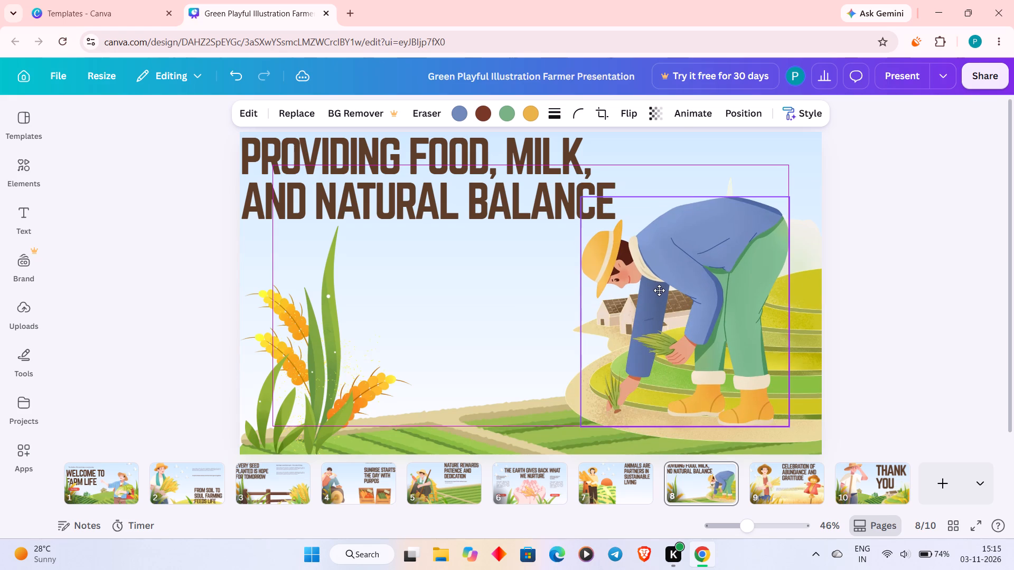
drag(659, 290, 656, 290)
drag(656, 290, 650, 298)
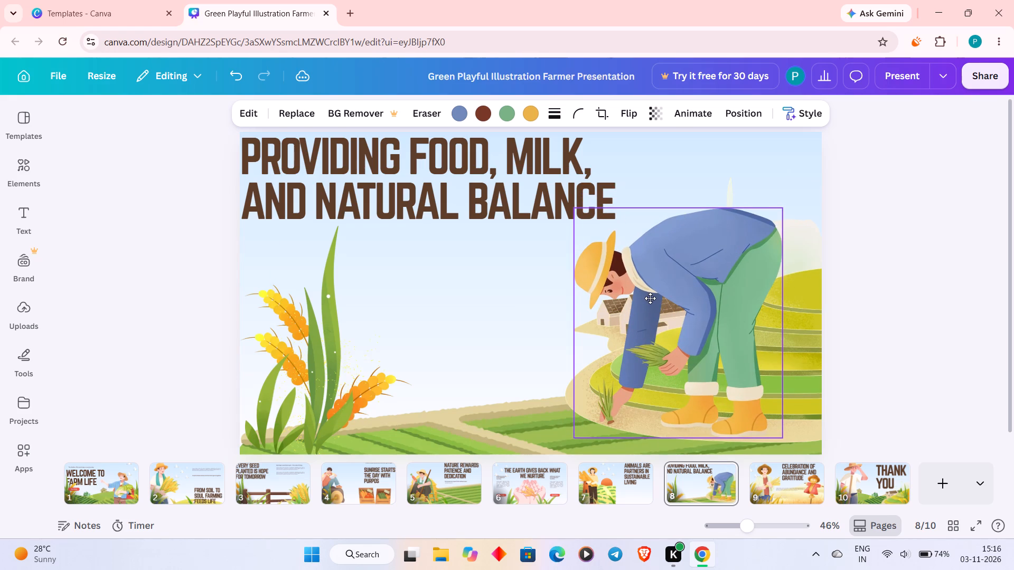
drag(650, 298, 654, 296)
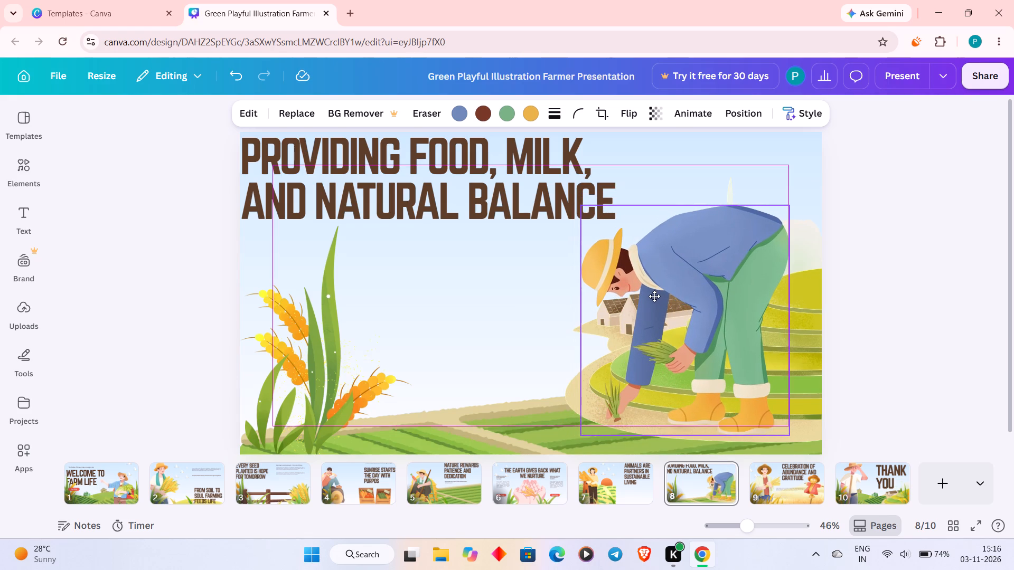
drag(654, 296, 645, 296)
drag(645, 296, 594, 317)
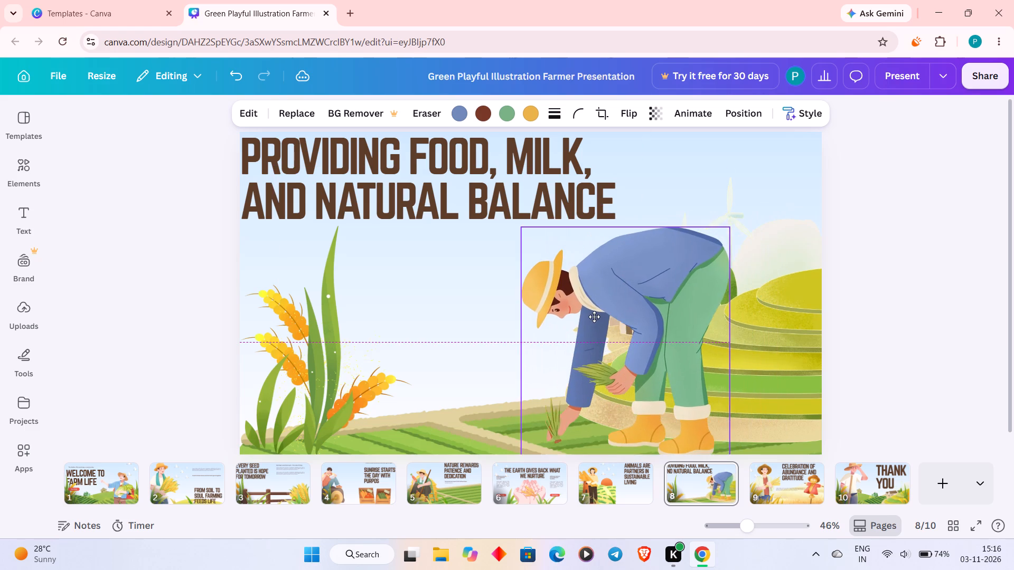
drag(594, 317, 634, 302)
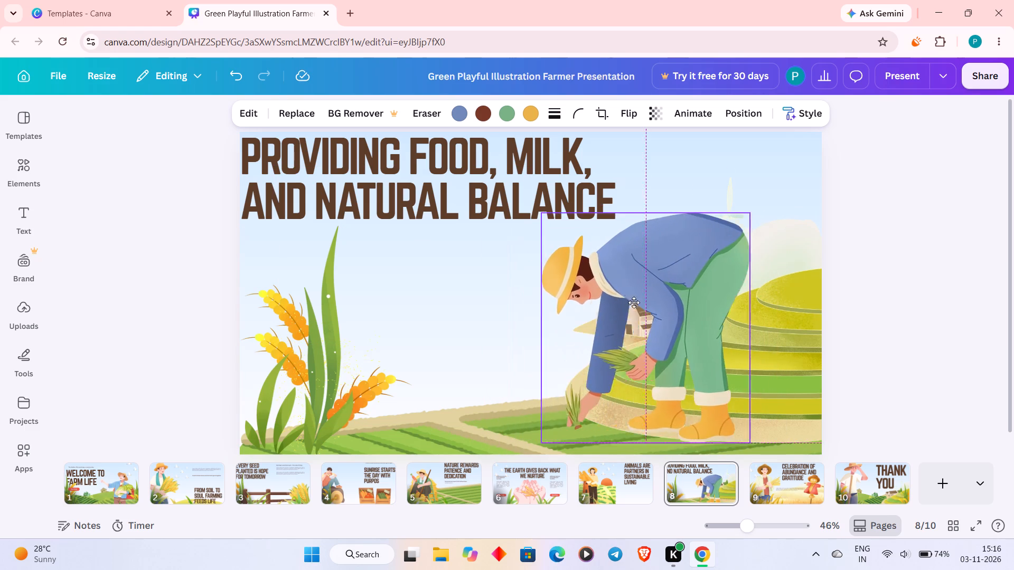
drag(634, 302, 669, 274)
Nudge page 8's heading and settle it back in the page's top-left corner, its text box flush with both page edges.
drag(464, 184, 457, 199)
drag(550, 180, 564, 176)
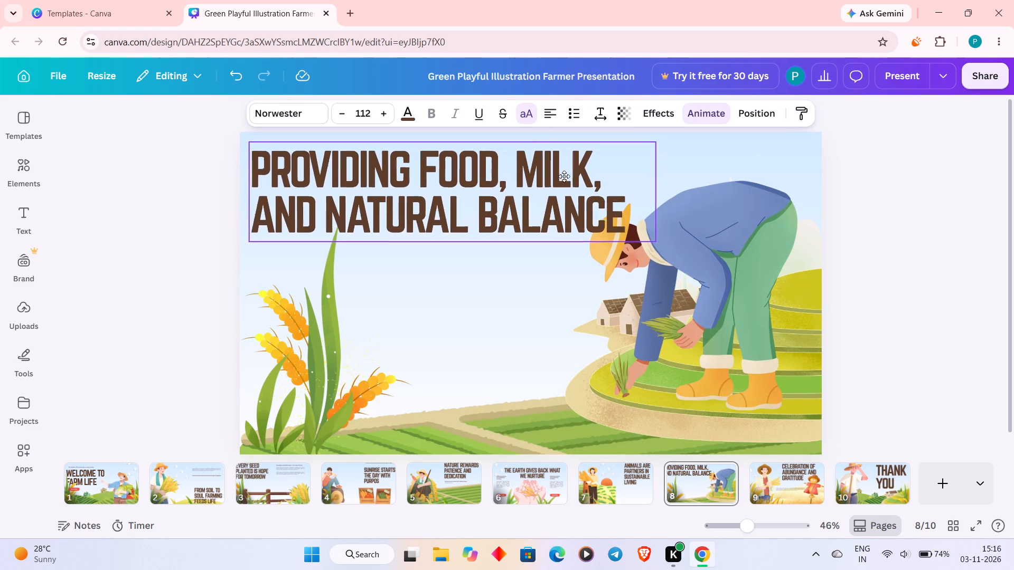
drag(564, 176, 554, 173)
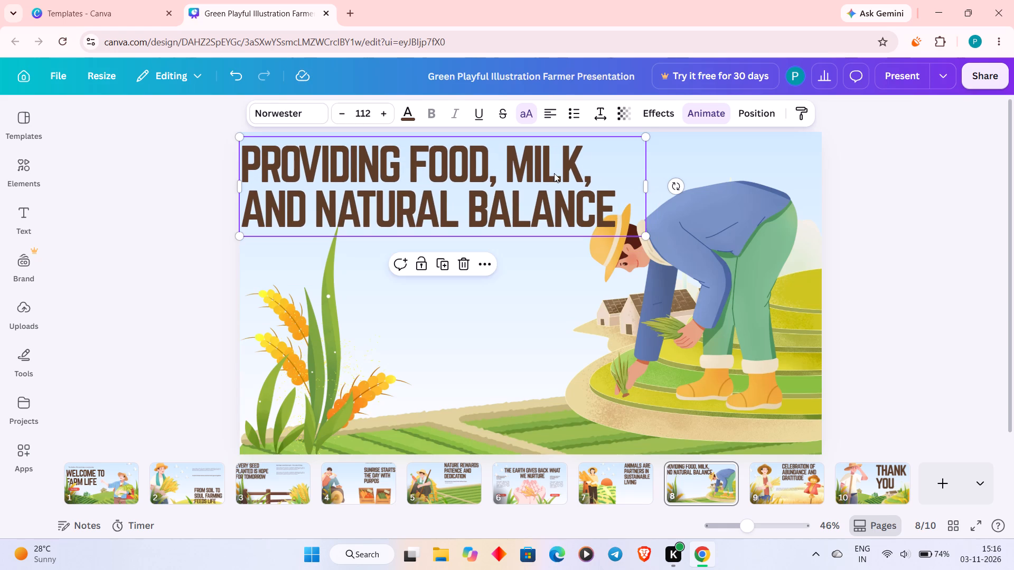
drag(554, 173, 553, 168)
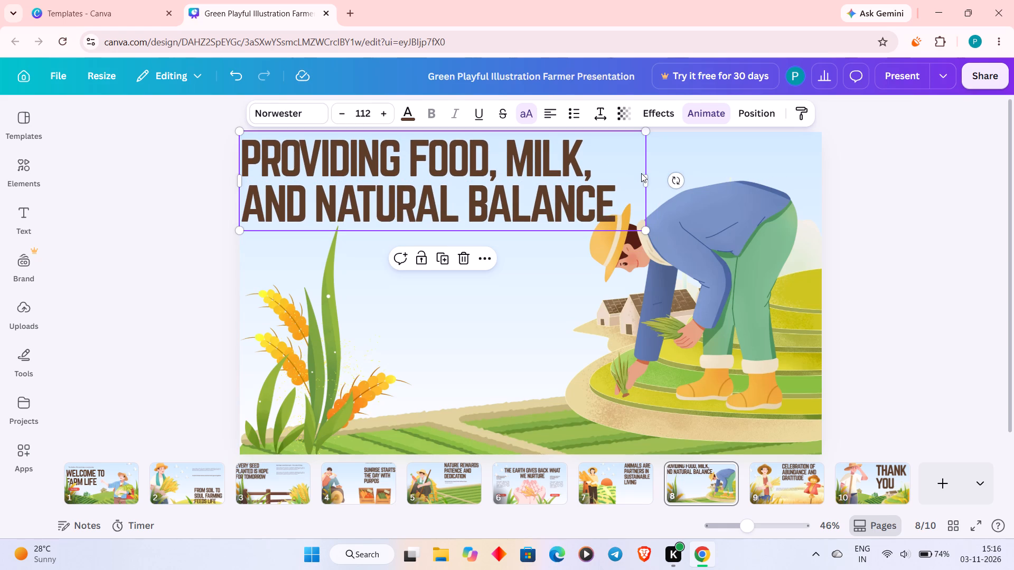
Widen the heading's text box so it wraps in two lines, "PROVIDING FOOD, MILK, AND" and "NATURAL BALANCE".
drag(646, 179, 578, 177)
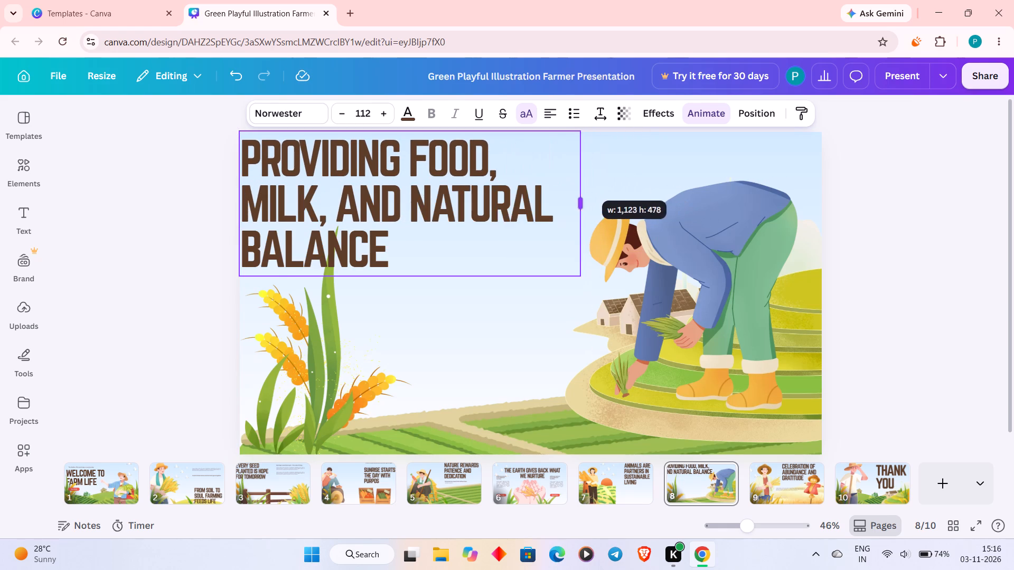
drag(578, 177, 311, 179)
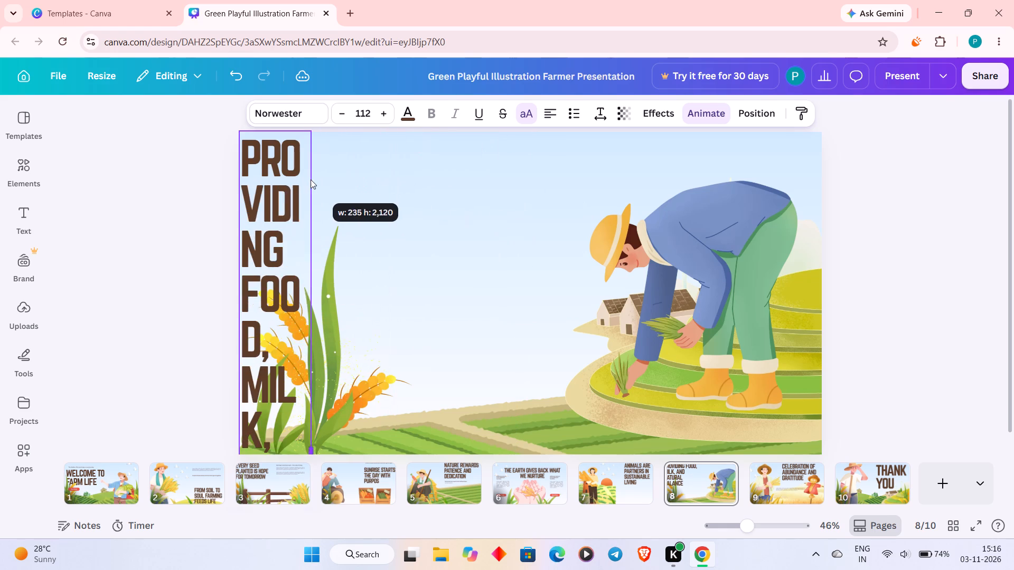
drag(311, 179, 788, 117)
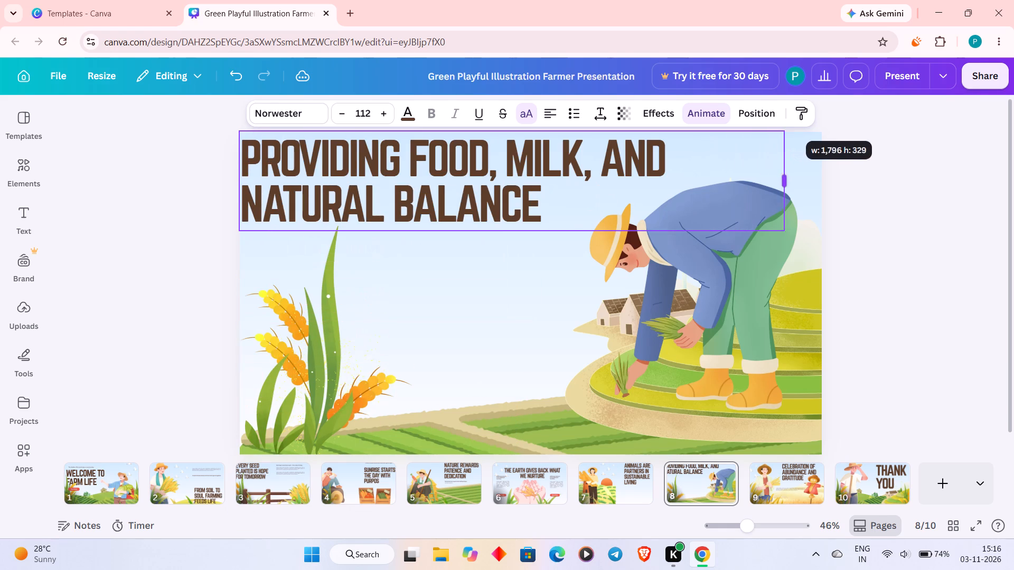
drag(788, 117, 630, 112)
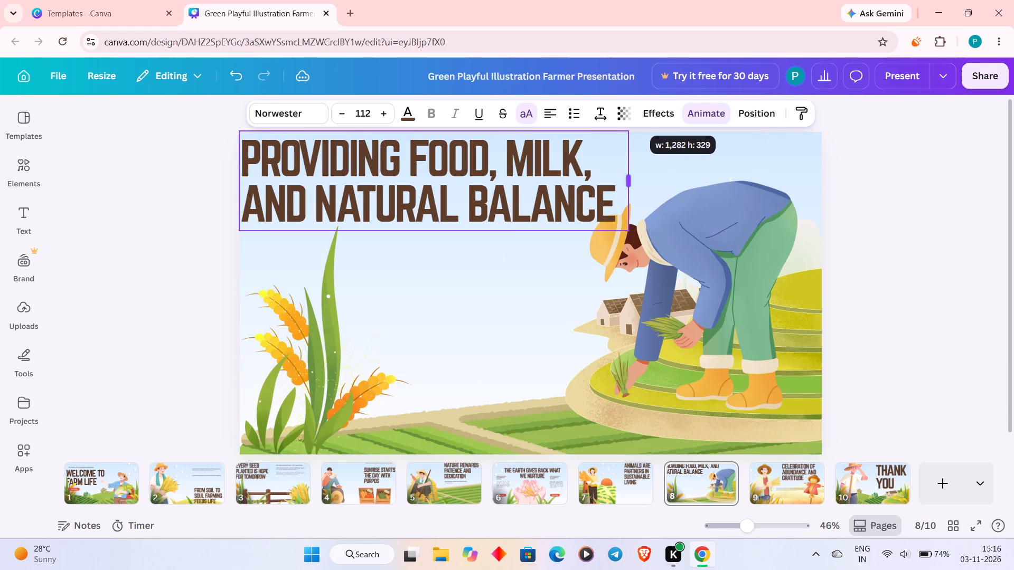
drag(630, 112, 708, 101)
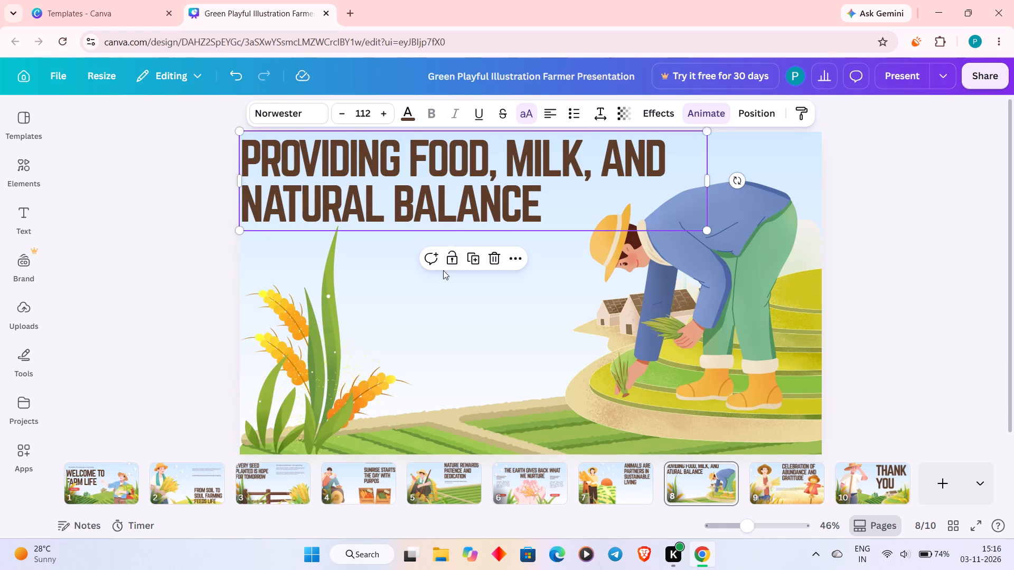
Move the bending farmer to the page's lower middle, between the wheat plant and the terraces, with its top just beneath the heading.
click(466, 309)
scroll(499, 323, down, 1)
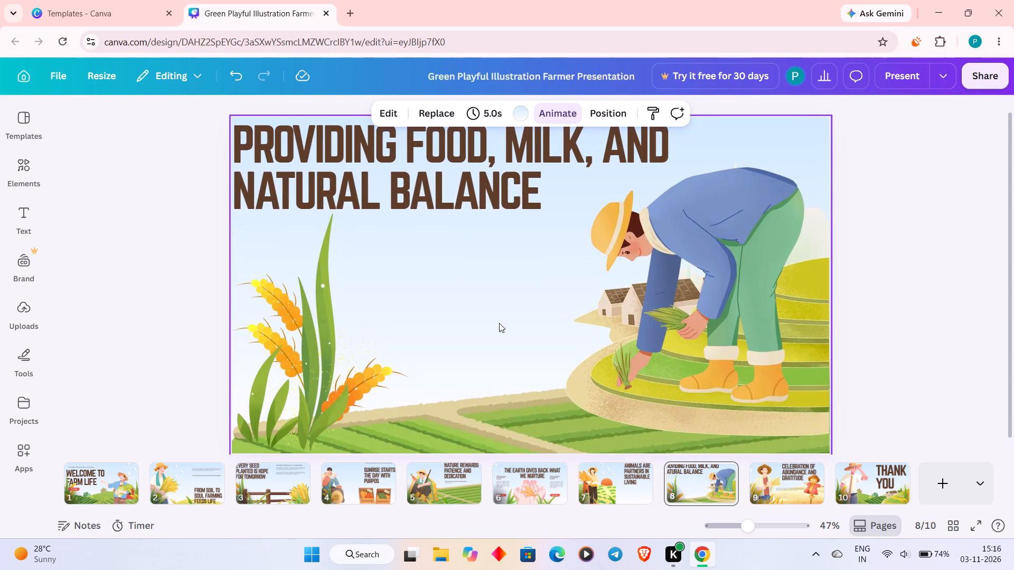
drag(697, 251, 555, 305)
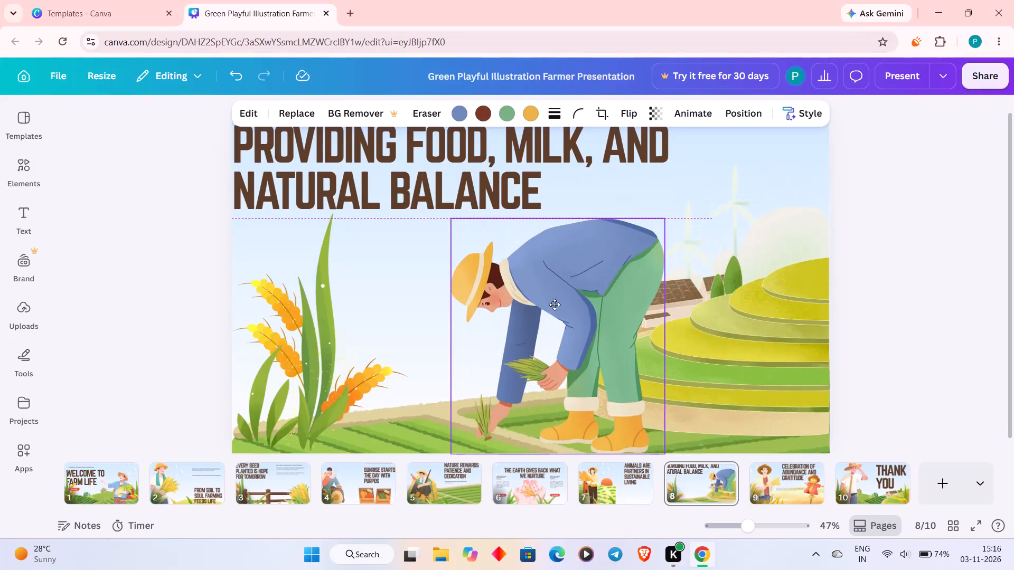
drag(555, 305, 552, 304)
On page 5, move the seated farmer with the carrot to the page's bottom-right corner, slightly overhanging the right page edge.
click(436, 483)
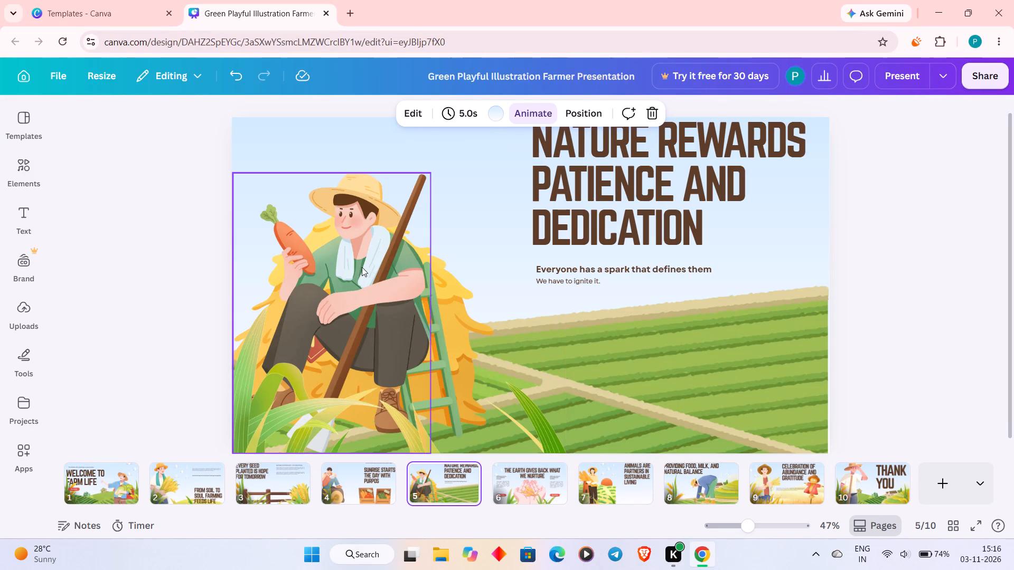
drag(362, 267, 783, 320)
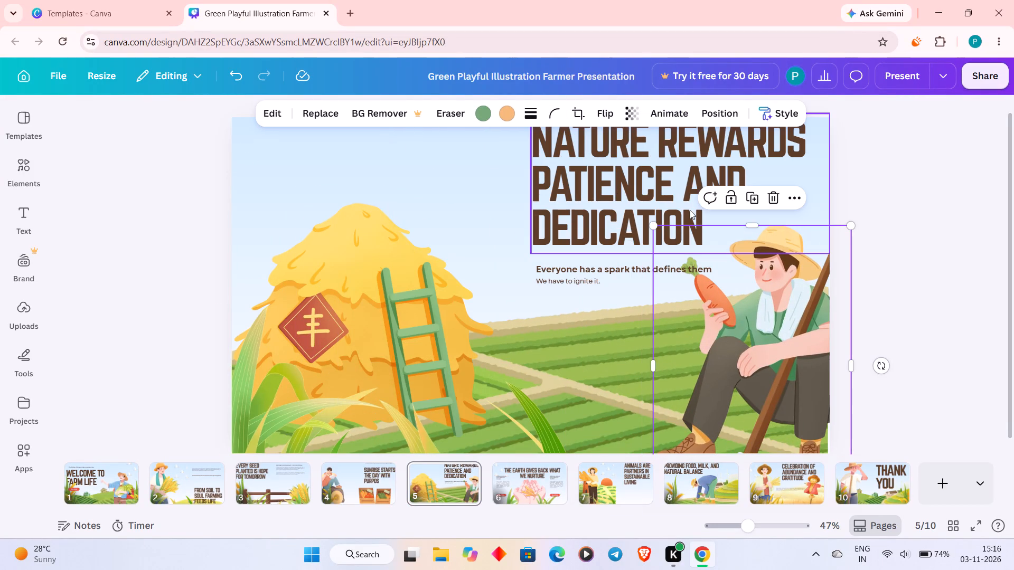
Move the "NATURE REWARDS PATIENCE AND DEDICATION" heading to the page's top-left corner, flush with the left page edge.
drag(622, 170, 332, 175)
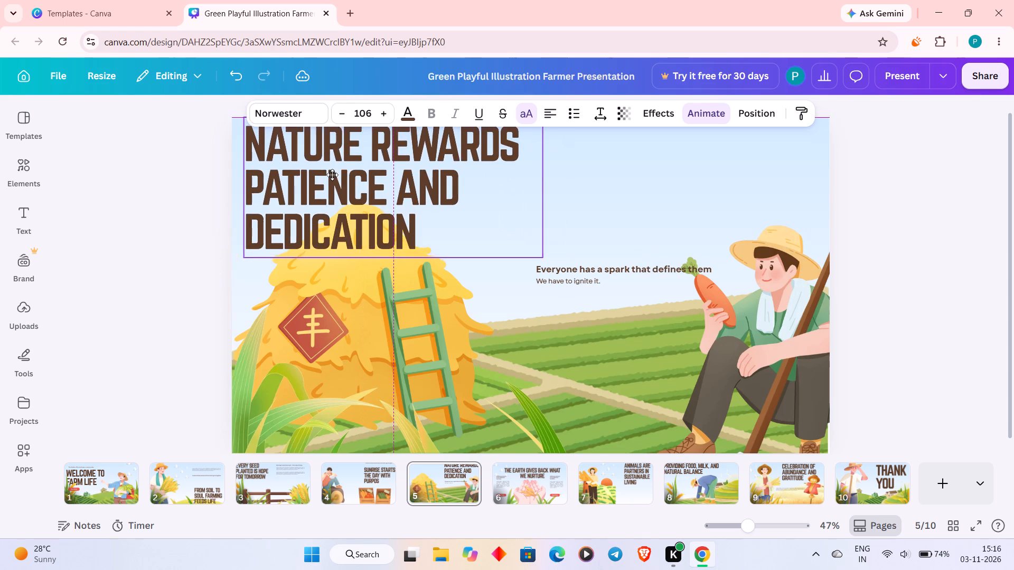
drag(332, 175, 322, 174)
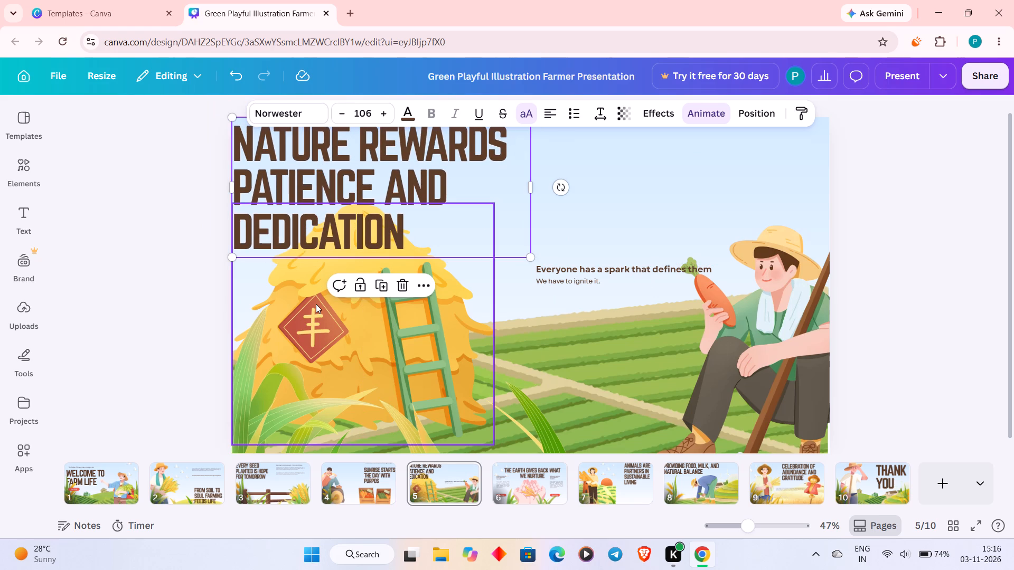
Move the haystack across the page to sit behind the seated farmer, partly overhanging the right page edge.
drag(316, 304, 660, 309)
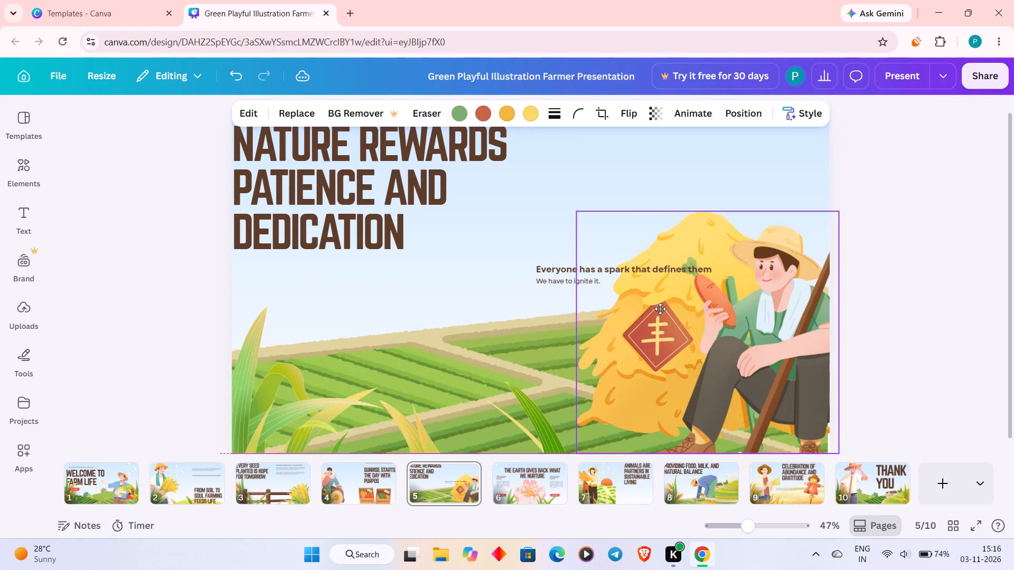
drag(660, 309, 705, 321)
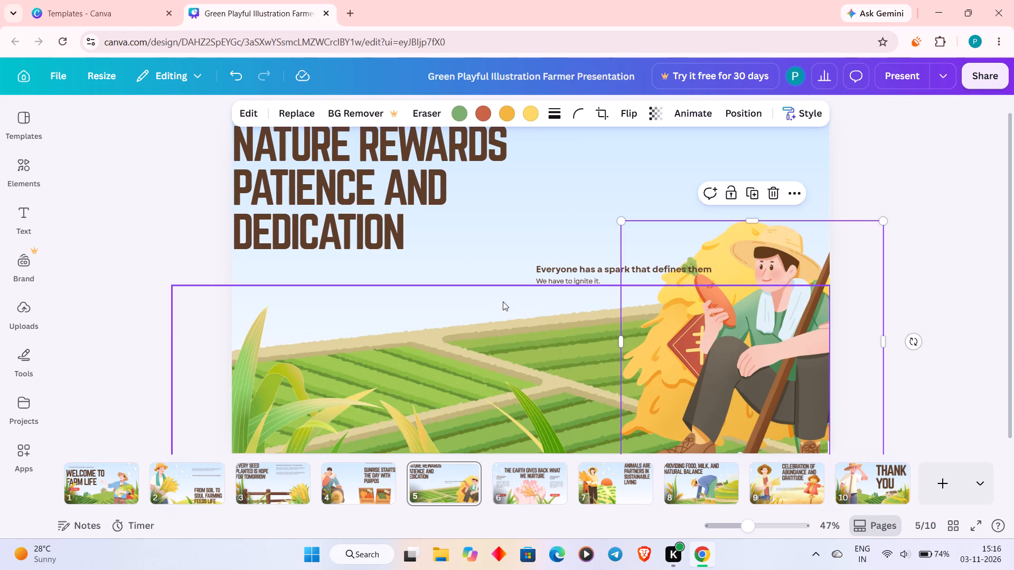
Stack "Everyone has a spark that defines them" and "We have to ignite it." beneath the heading, both aligned to the left page edge.
drag(556, 269, 253, 260)
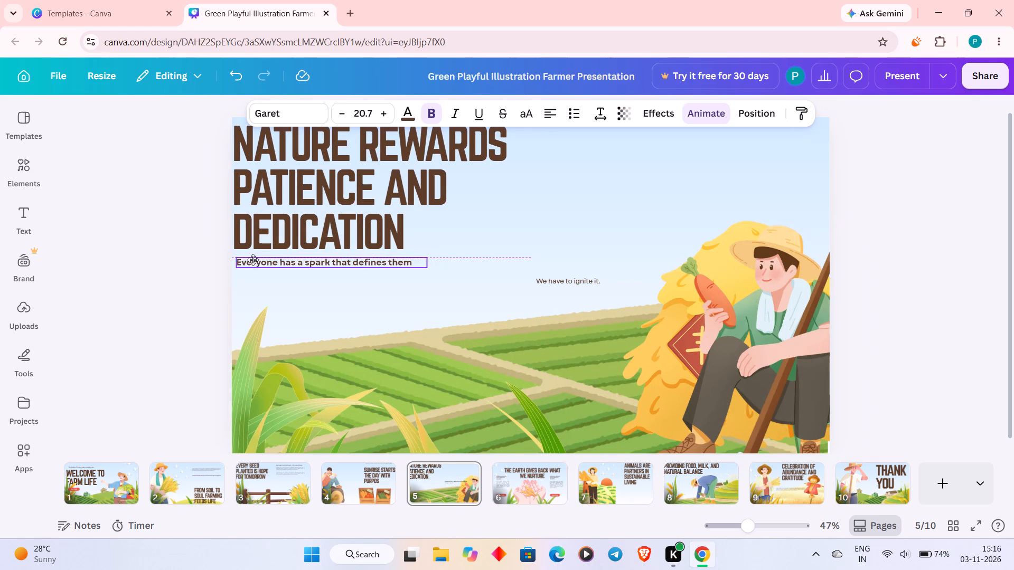
drag(253, 260, 251, 260)
drag(559, 279, 493, 291)
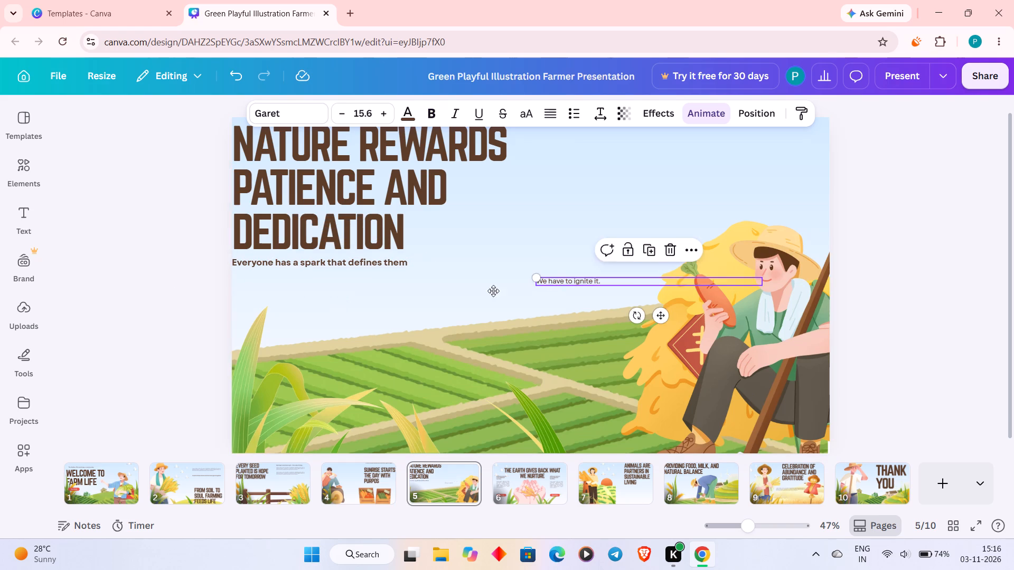
drag(493, 291, 261, 277)
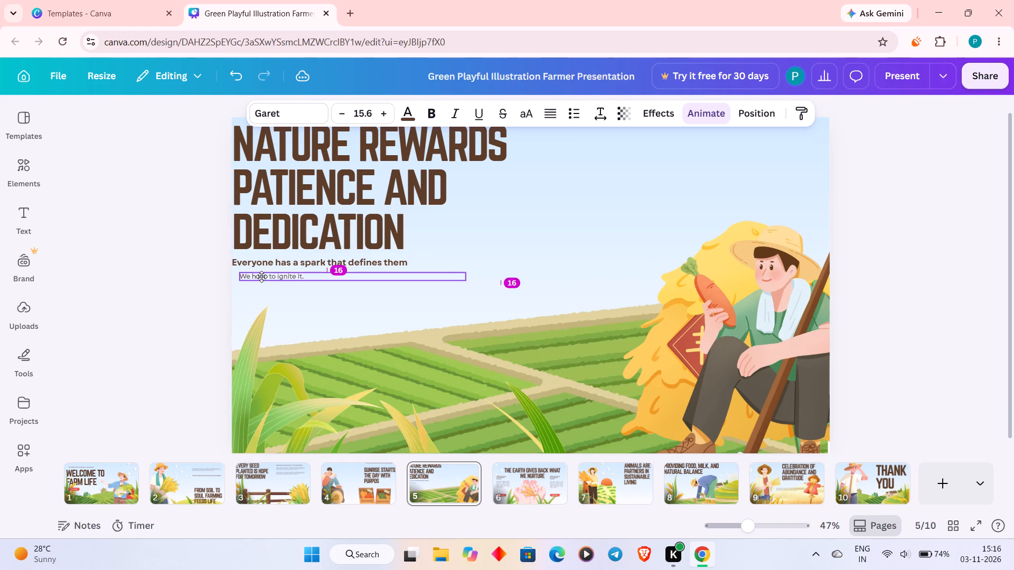
drag(261, 277, 251, 278)
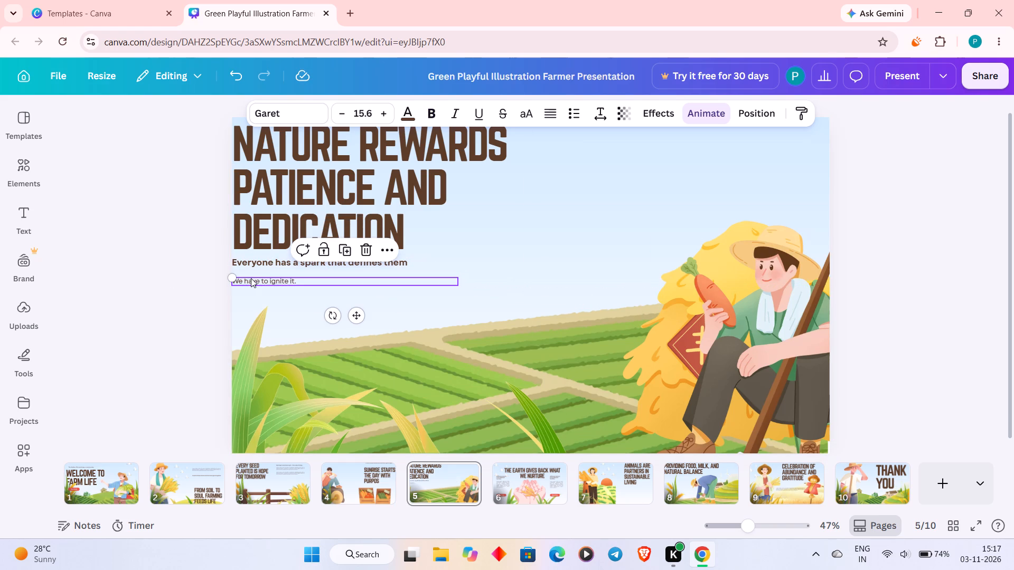
click(251, 278)
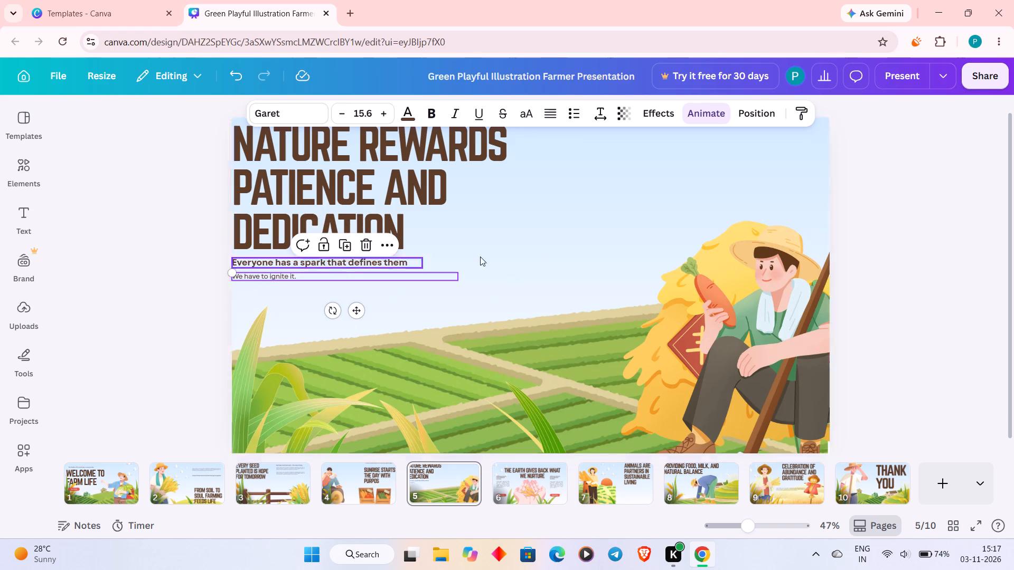
click(580, 253)
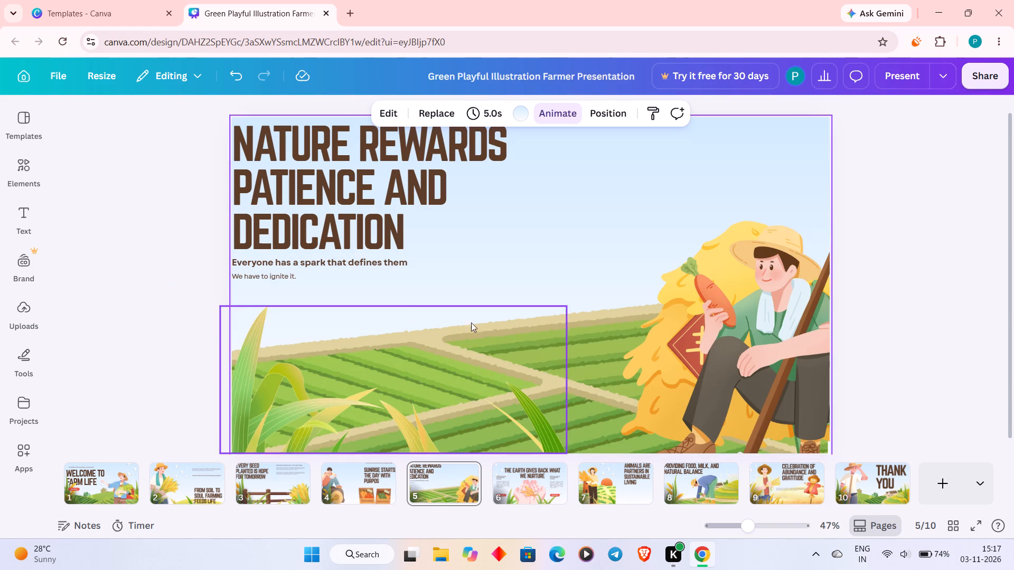
Shift the haystack left so its red emblem clears the seated farmer, aligning its top with the top of the farmer.
double_click(688, 365)
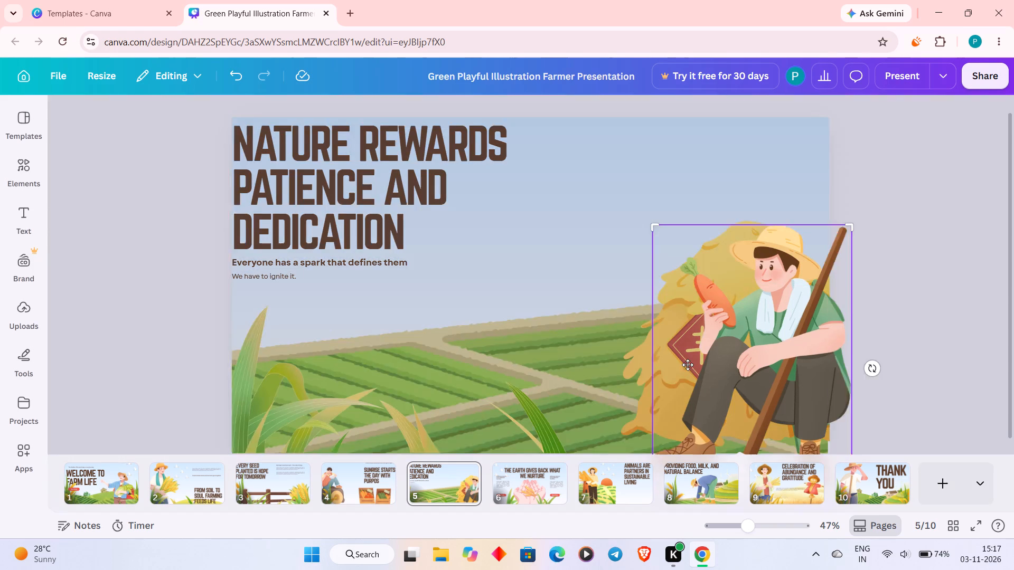
drag(639, 367, 625, 367)
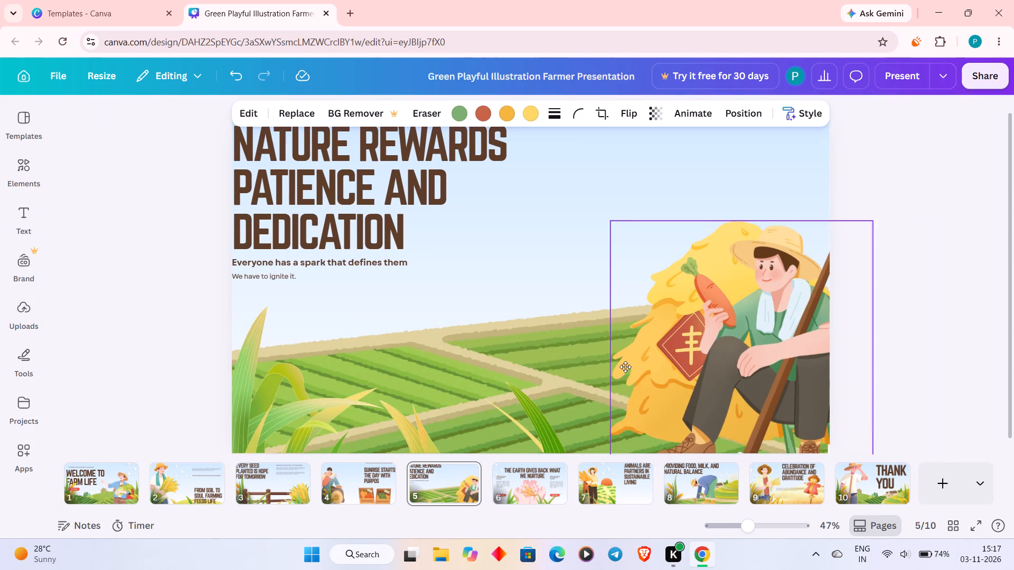
drag(625, 367, 603, 369)
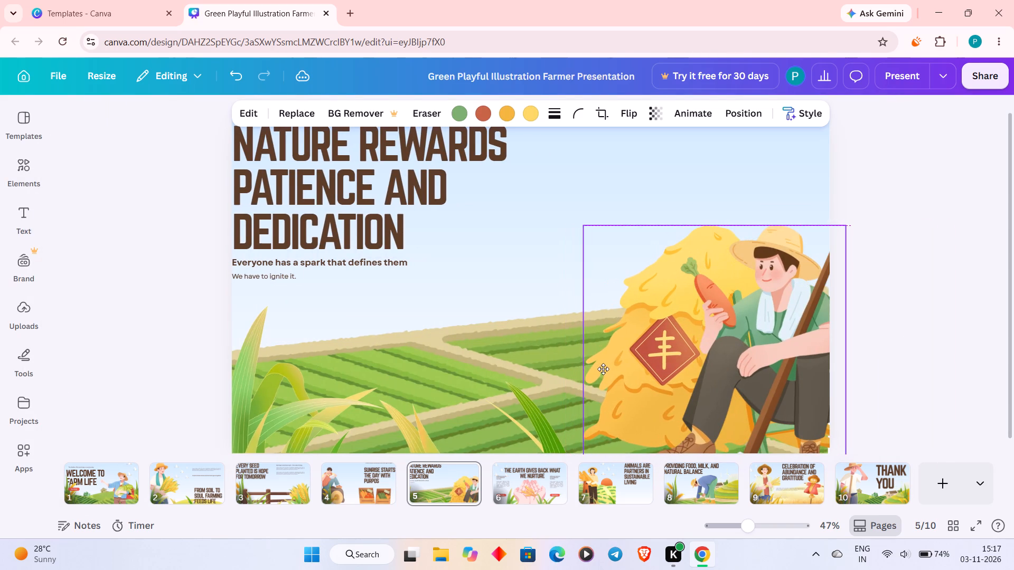
drag(603, 369, 600, 369)
drag(765, 357, 721, 358)
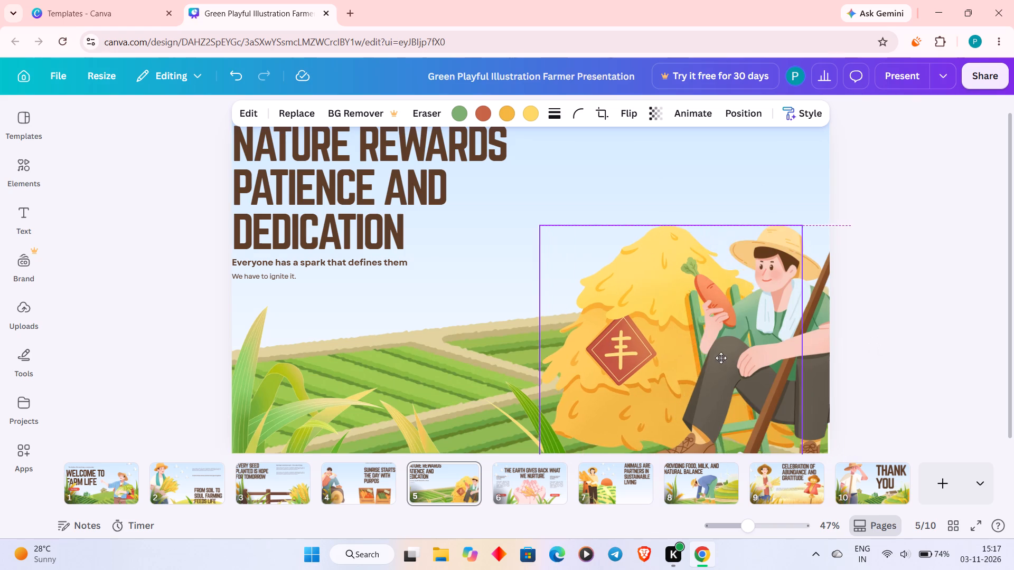
Move the haystack flush with the page's right edge and shift the seated farmer left so he sits fully on the page in front of it.
drag(721, 358, 753, 358)
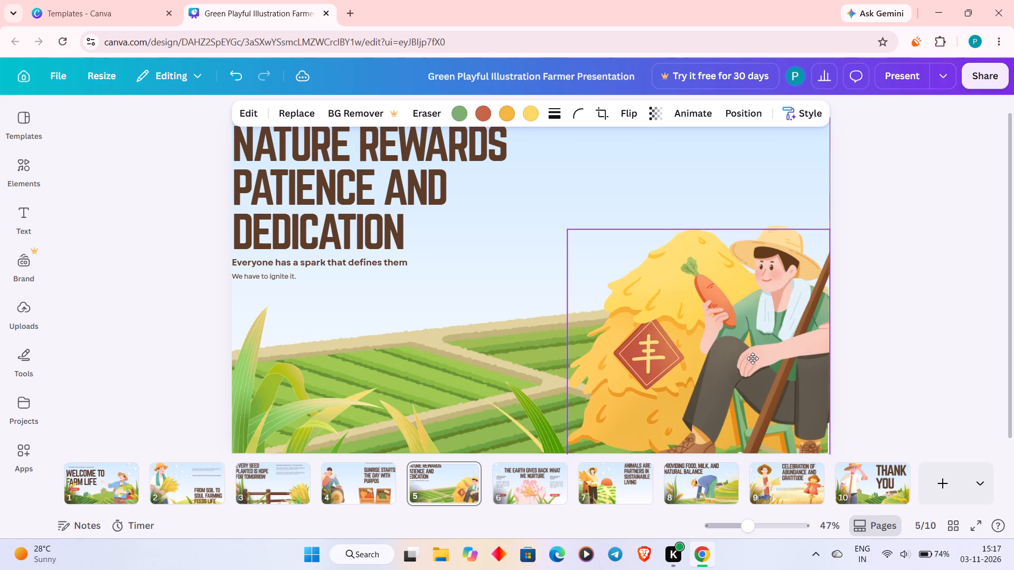
drag(753, 358, 752, 353)
click(820, 342)
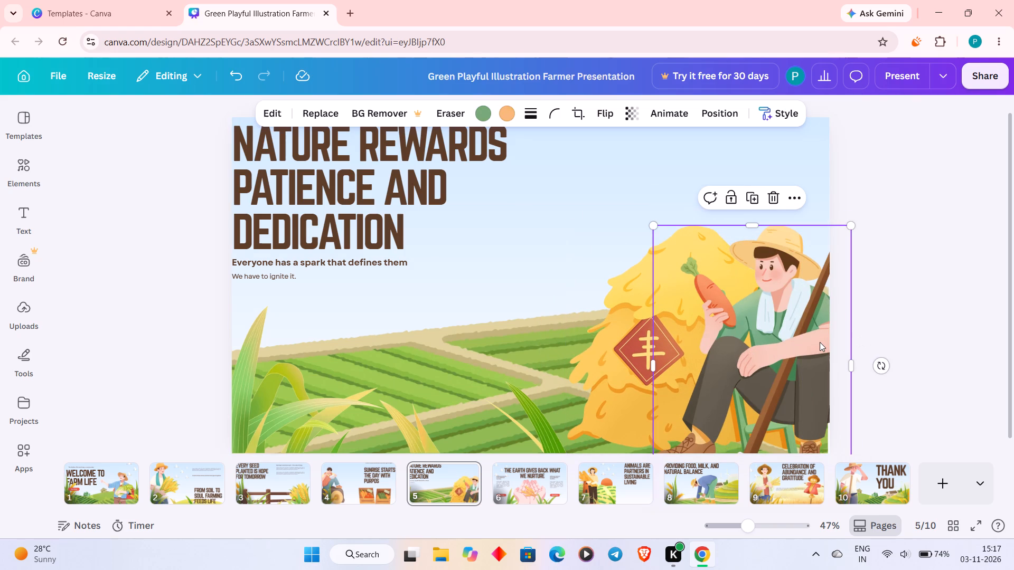
drag(820, 342, 743, 342)
Set the page animation to Chill and apply it to all pages of the presentation.
click(606, 175)
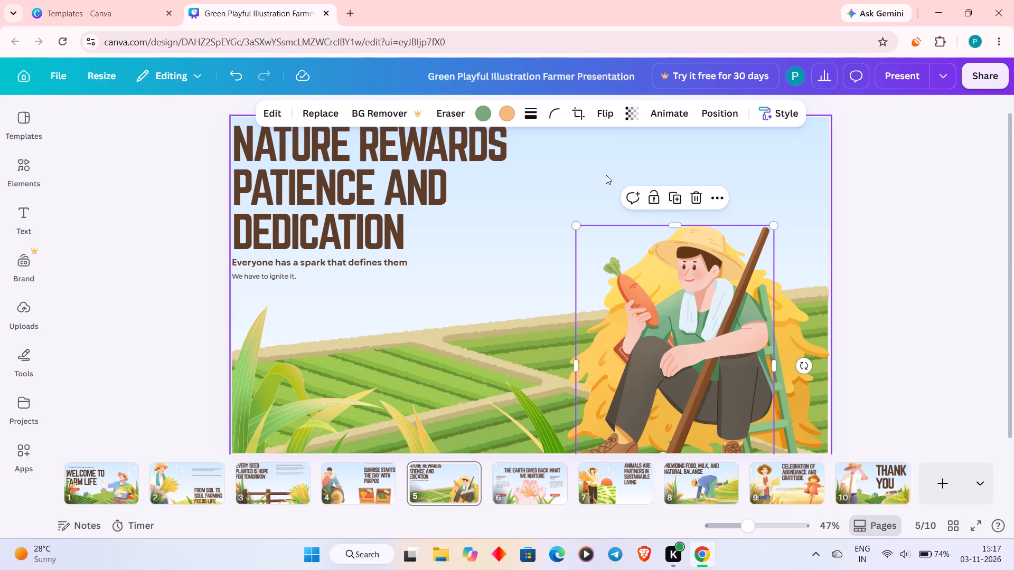
click(571, 122)
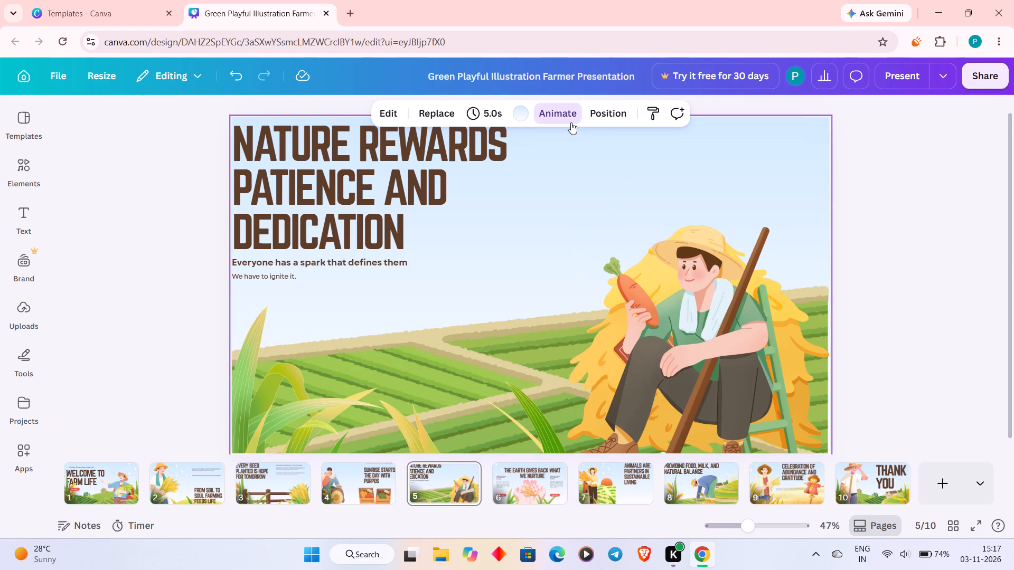
click(217, 379)
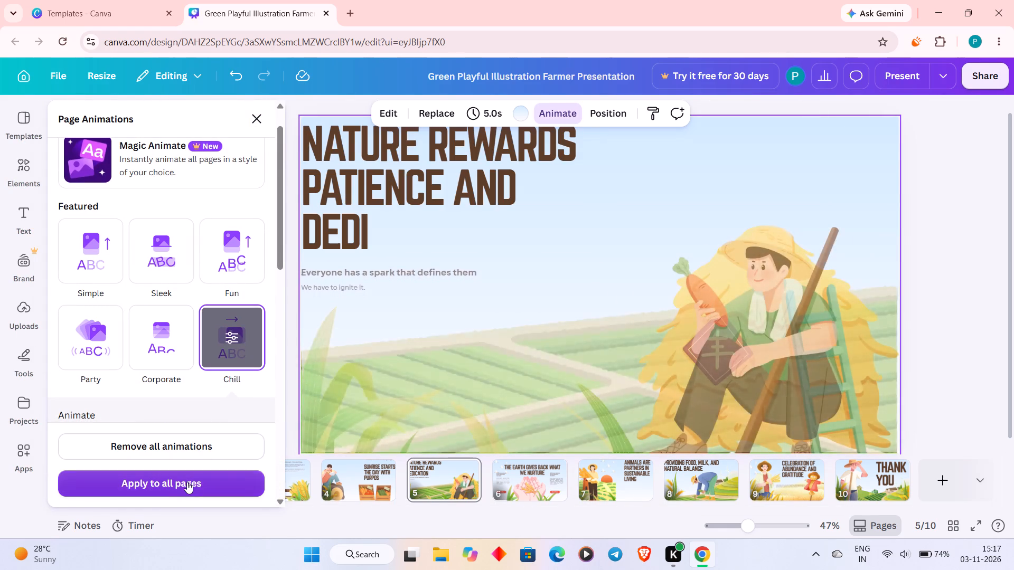
click(187, 482)
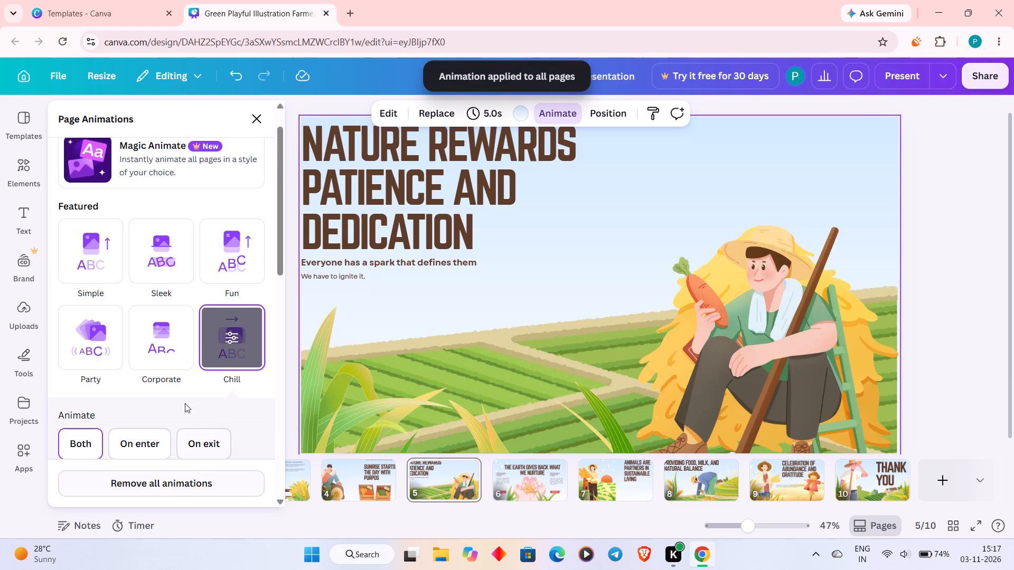
click(250, 113)
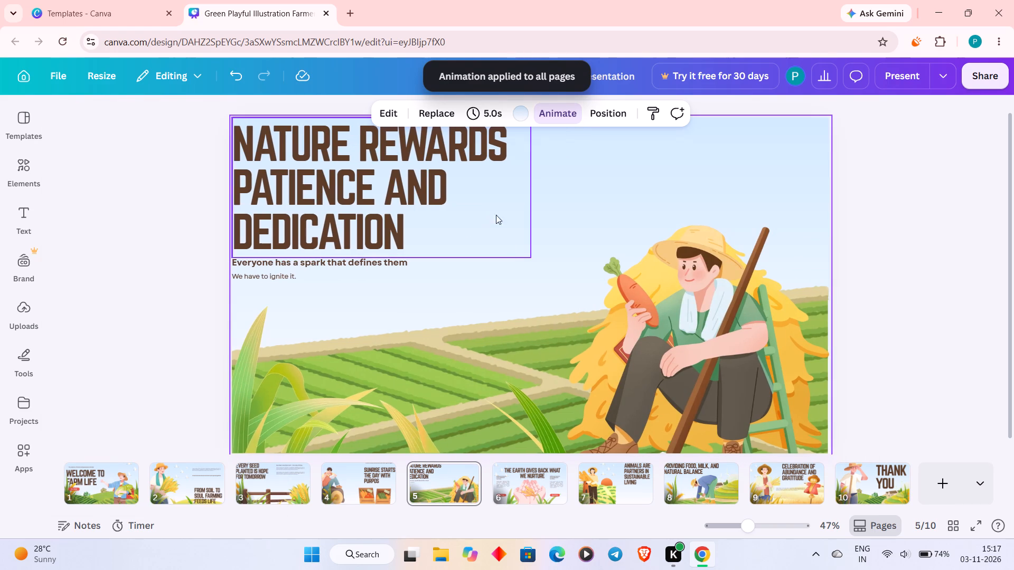
On page 4, correct the heading's last word so it reads "SUNRISE STARTS THE DAY WITH PURPOSE".
click(372, 474)
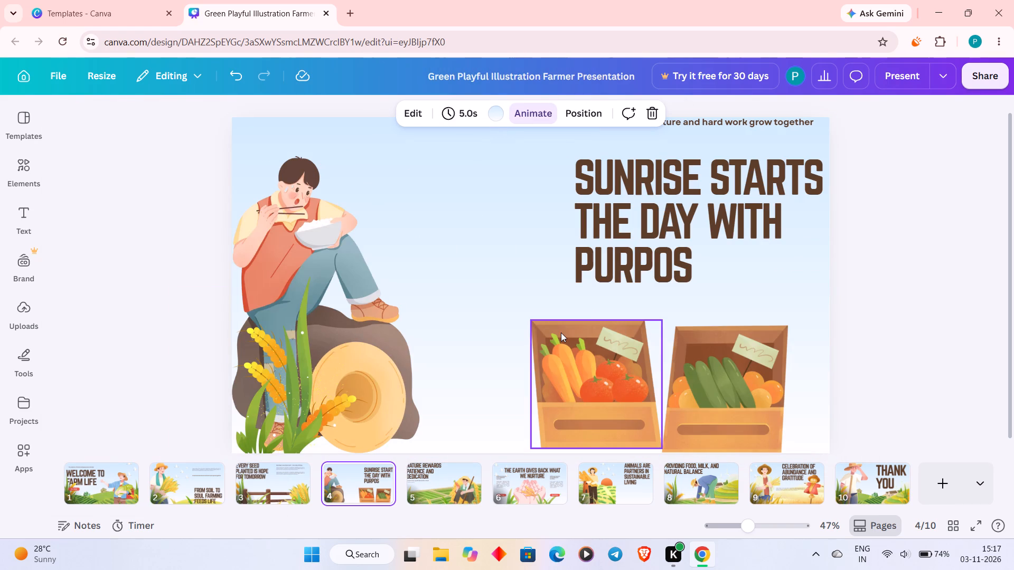
click(715, 270)
click(715, 270)
click(715, 270)
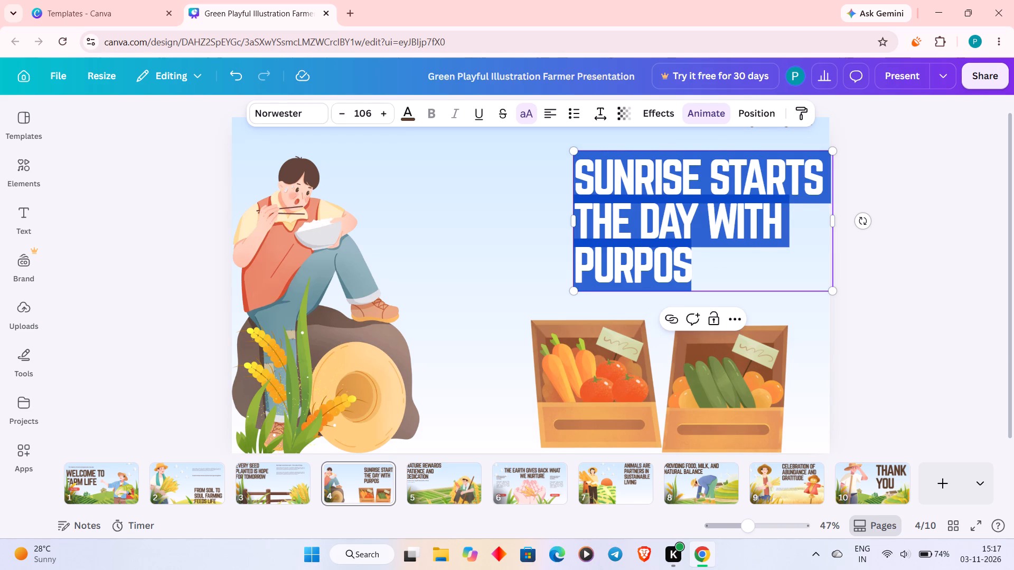
click(715, 270)
key(e)
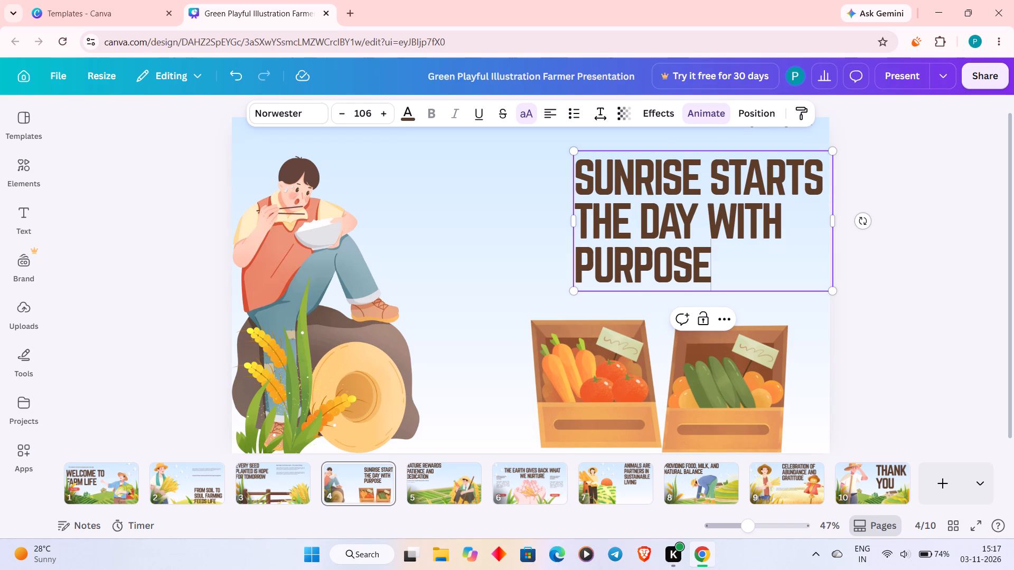
click(409, 184)
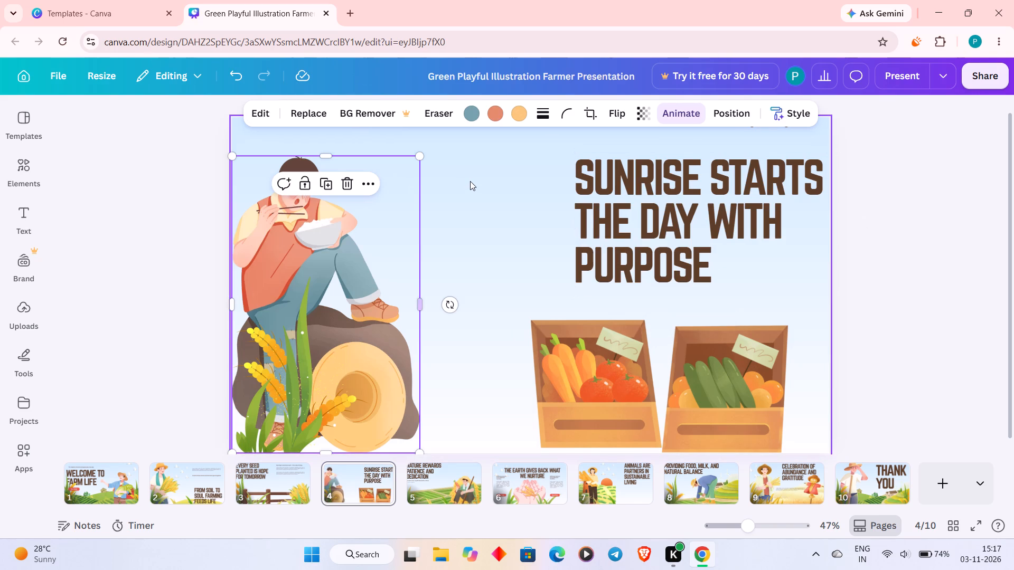
click(470, 181)
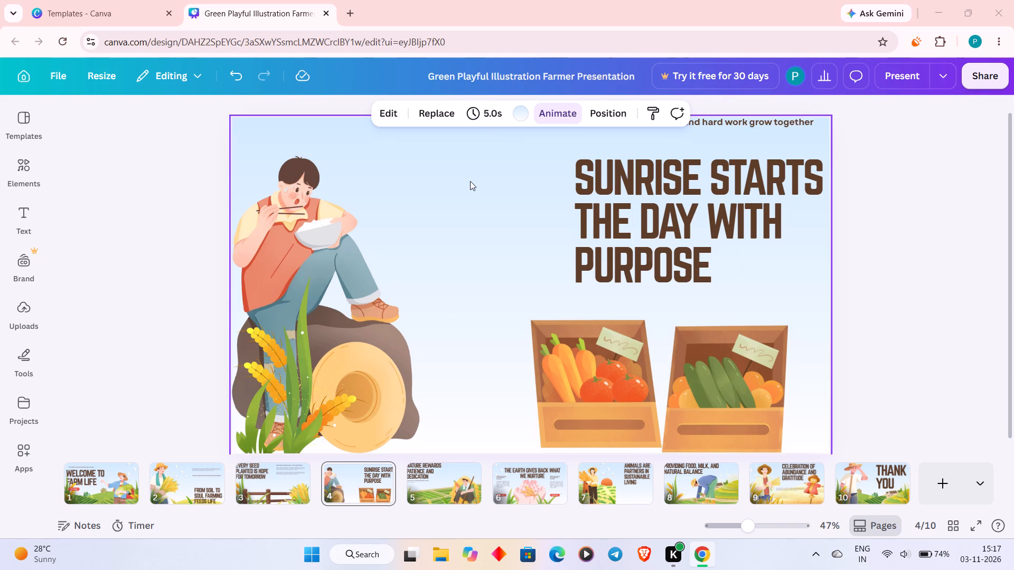
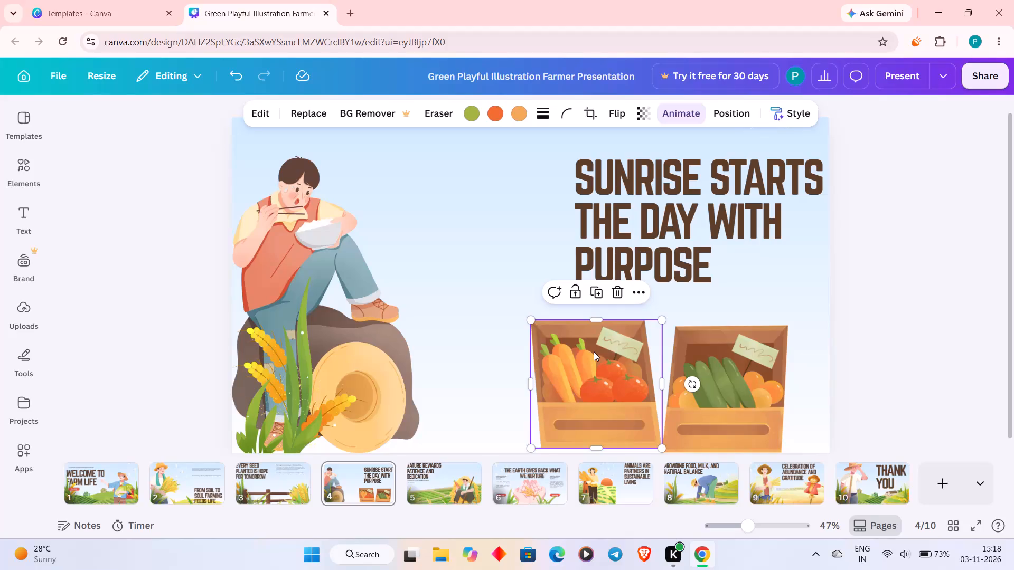
Reposition the seated farmer illustration against the slide's left edge, slightly lower behind the wheat plant.
drag(360, 271, 374, 275)
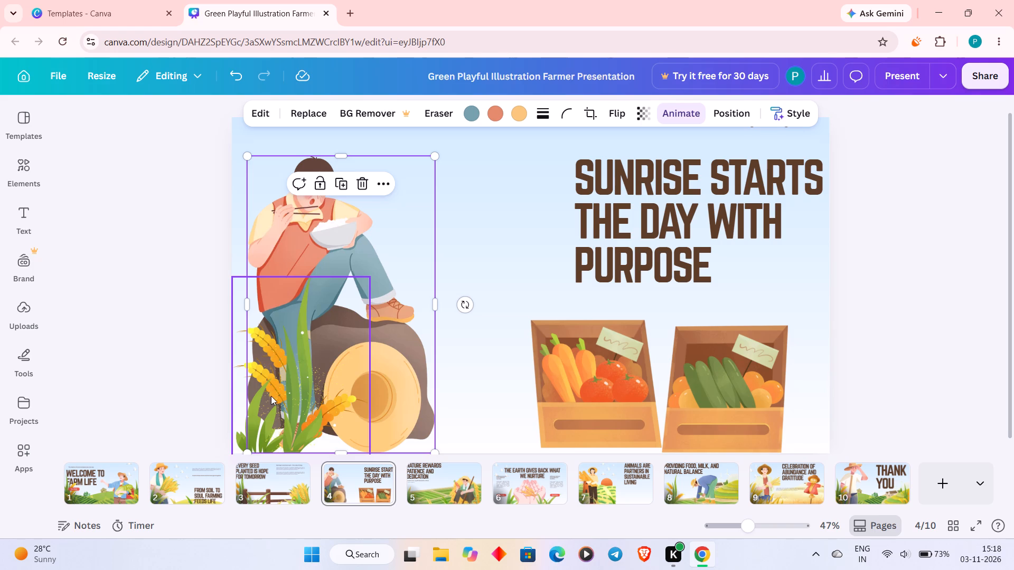
drag(271, 396, 285, 400)
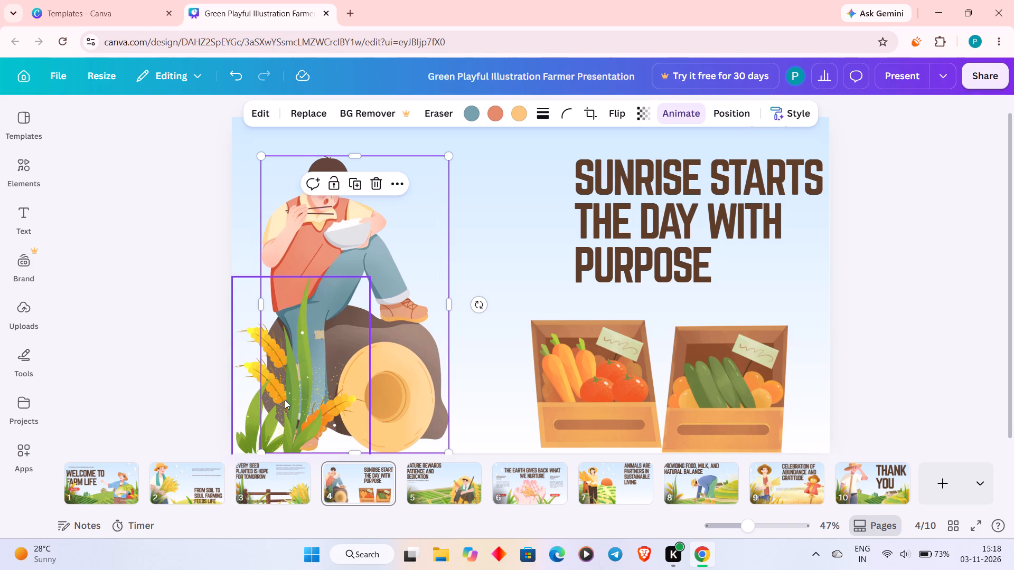
drag(281, 404, 310, 400)
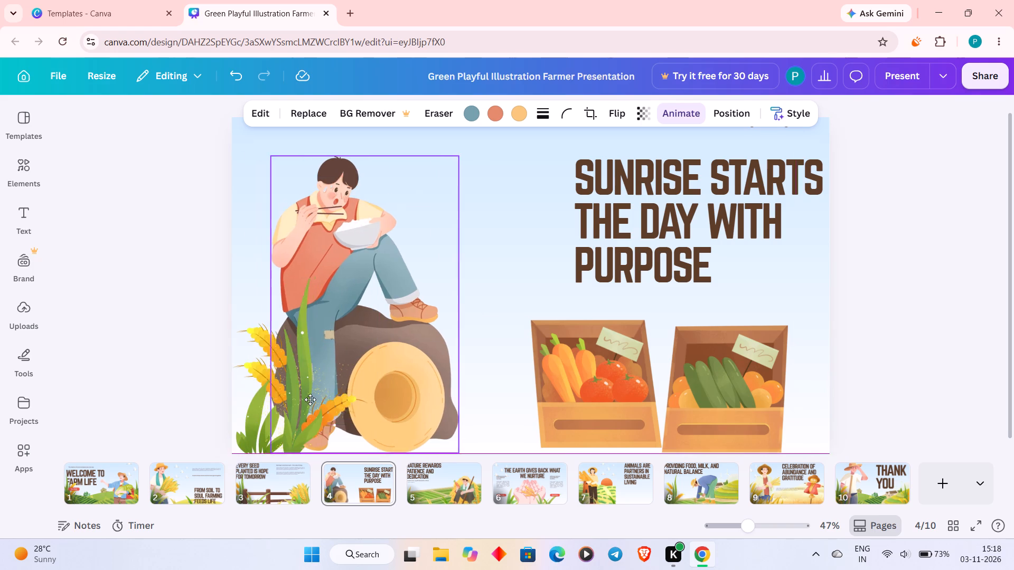
drag(310, 400, 252, 399)
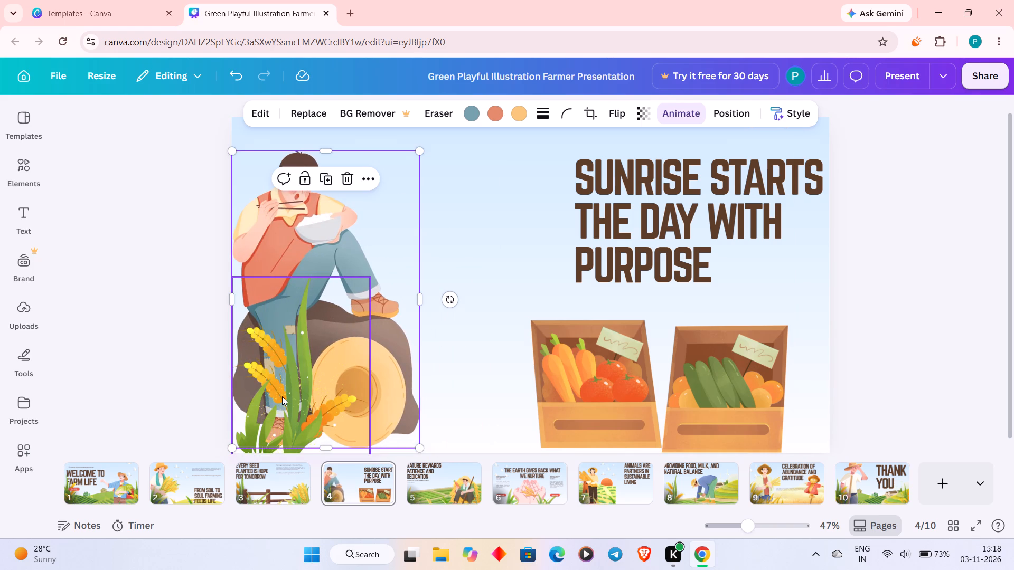
drag(282, 396, 267, 392)
drag(267, 392, 286, 402)
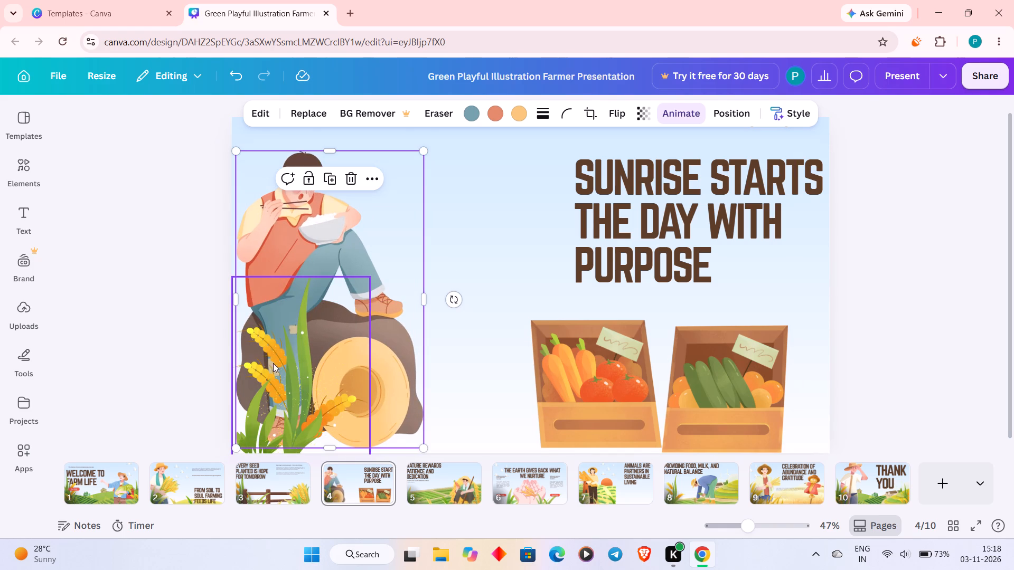
drag(336, 295, 335, 300)
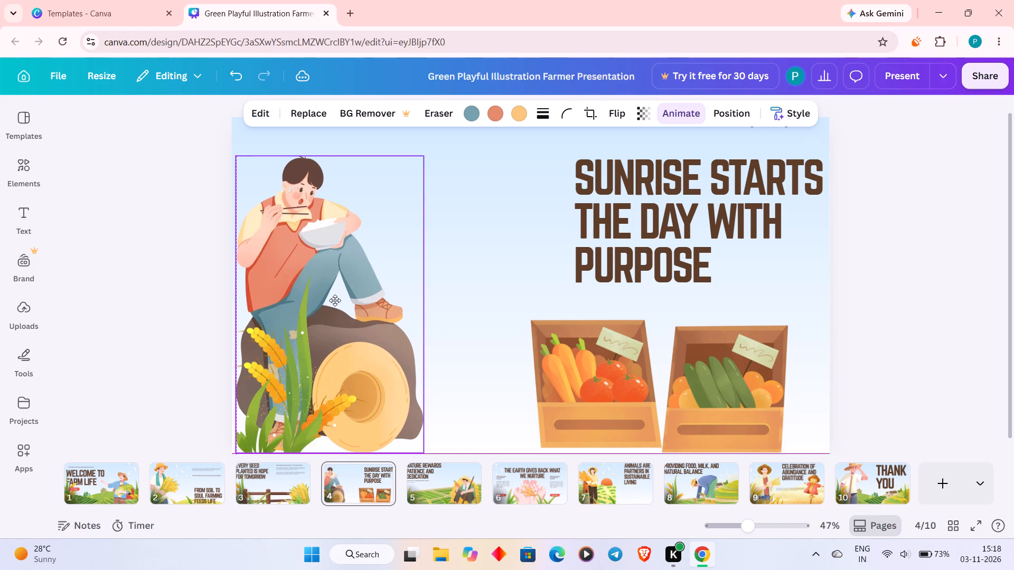
drag(335, 300, 334, 301)
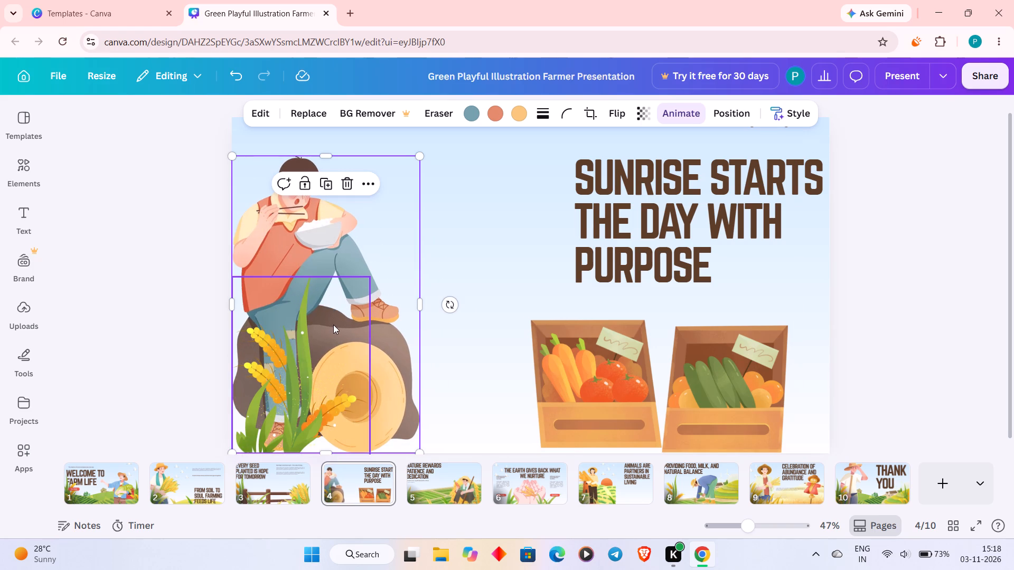
drag(333, 325, 332, 330)
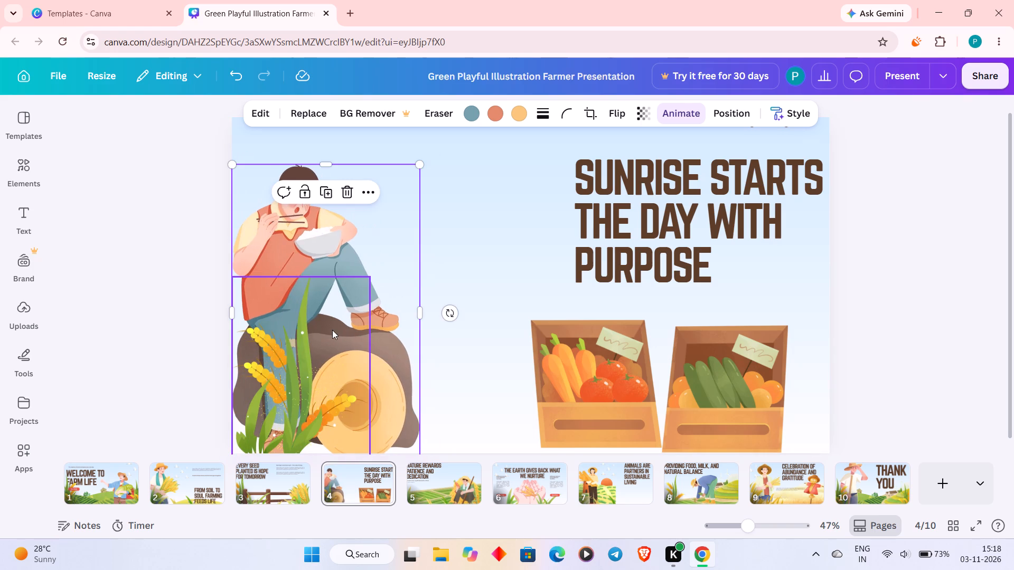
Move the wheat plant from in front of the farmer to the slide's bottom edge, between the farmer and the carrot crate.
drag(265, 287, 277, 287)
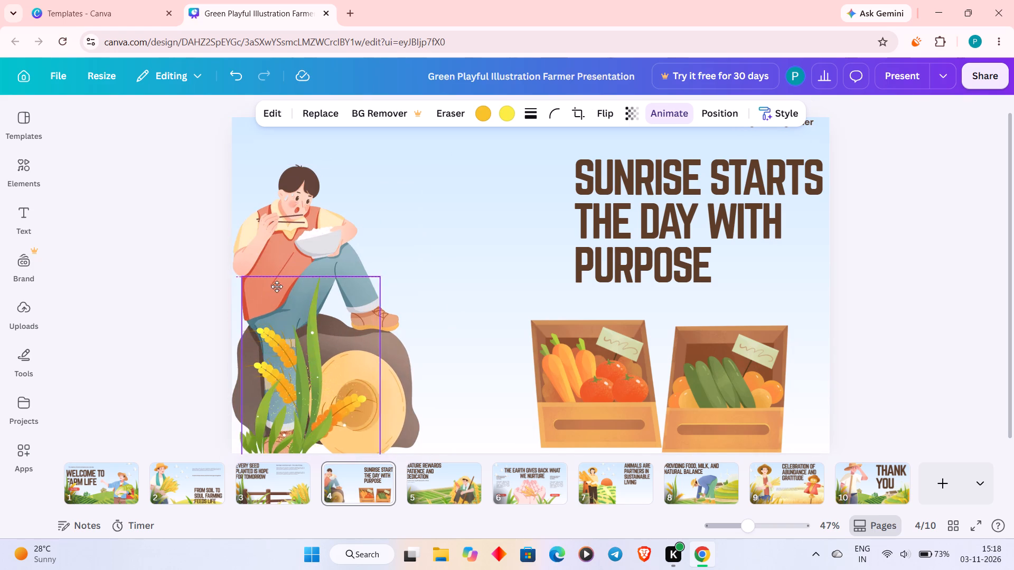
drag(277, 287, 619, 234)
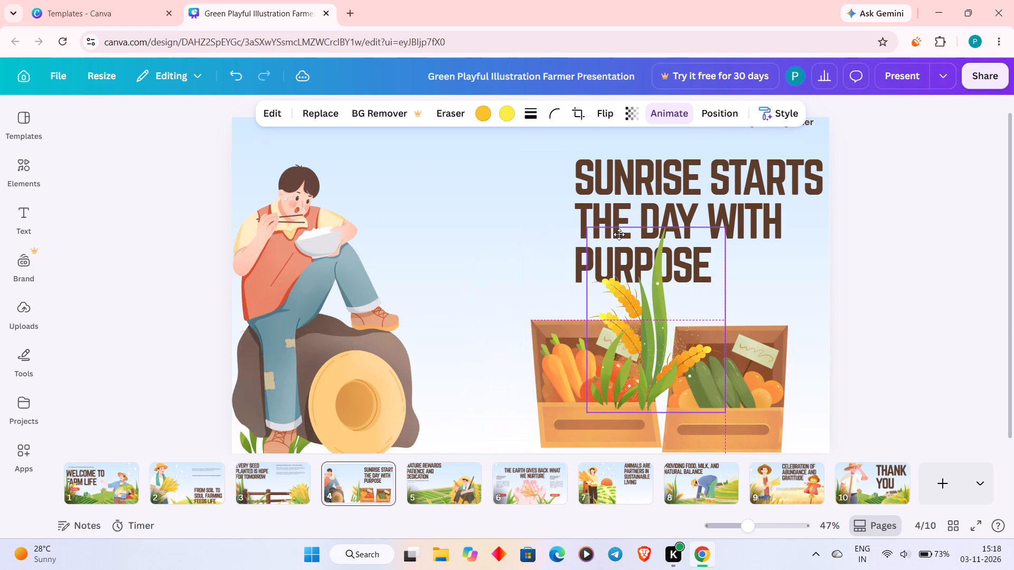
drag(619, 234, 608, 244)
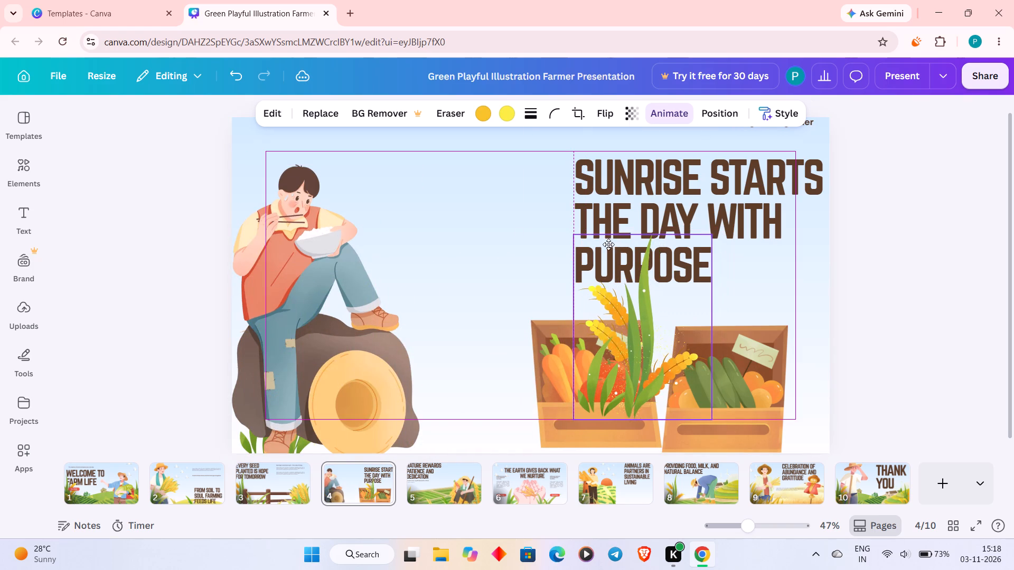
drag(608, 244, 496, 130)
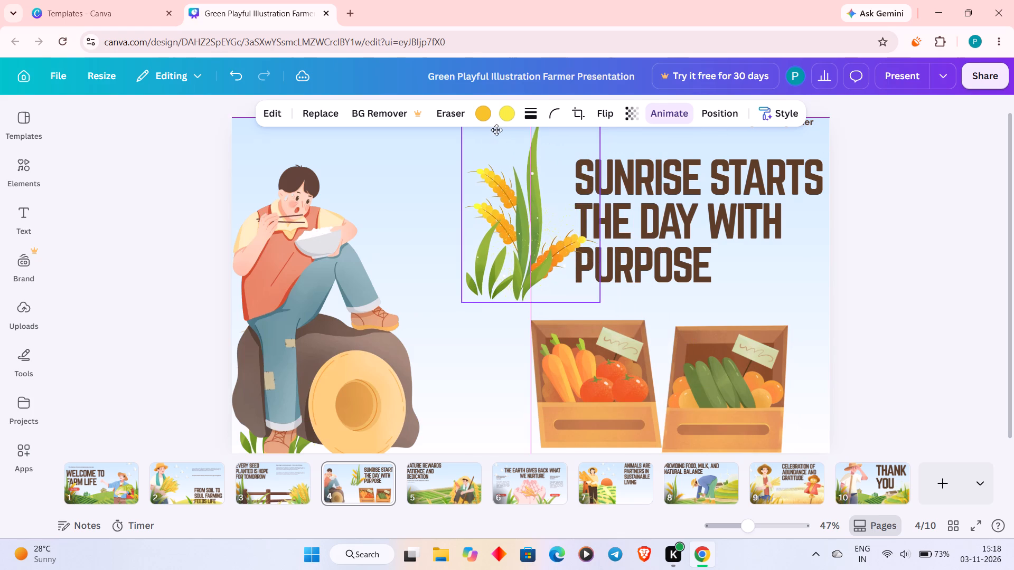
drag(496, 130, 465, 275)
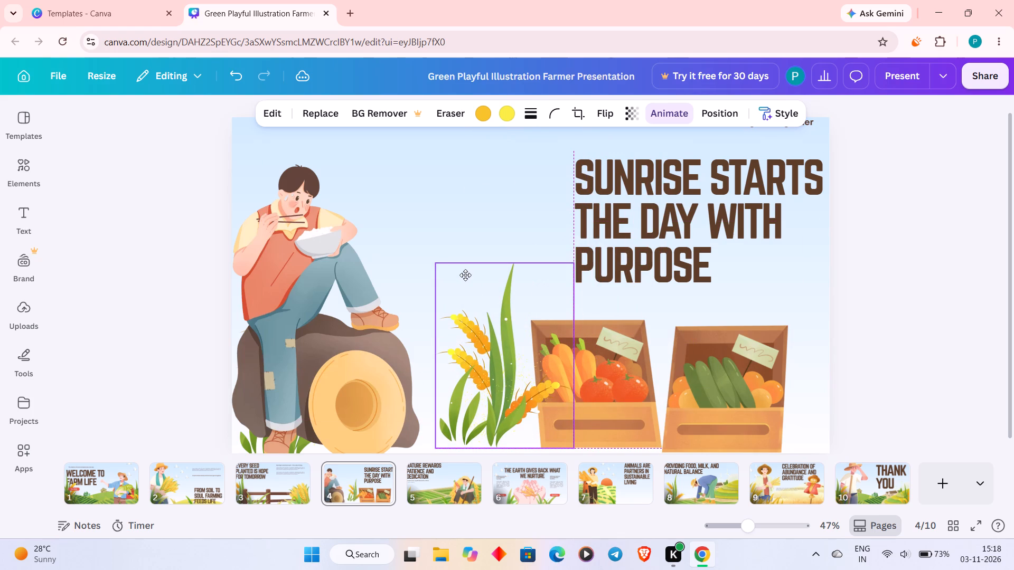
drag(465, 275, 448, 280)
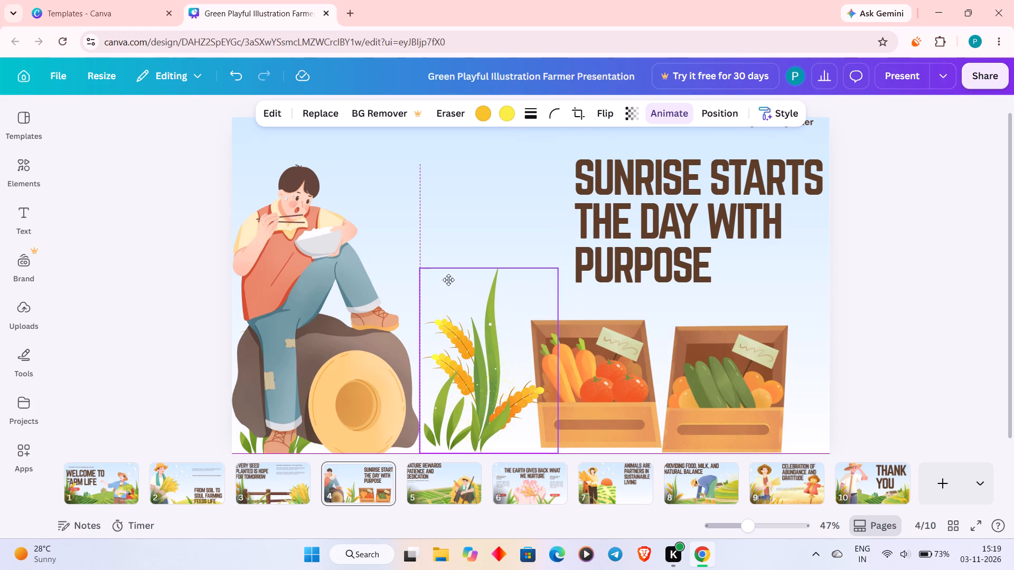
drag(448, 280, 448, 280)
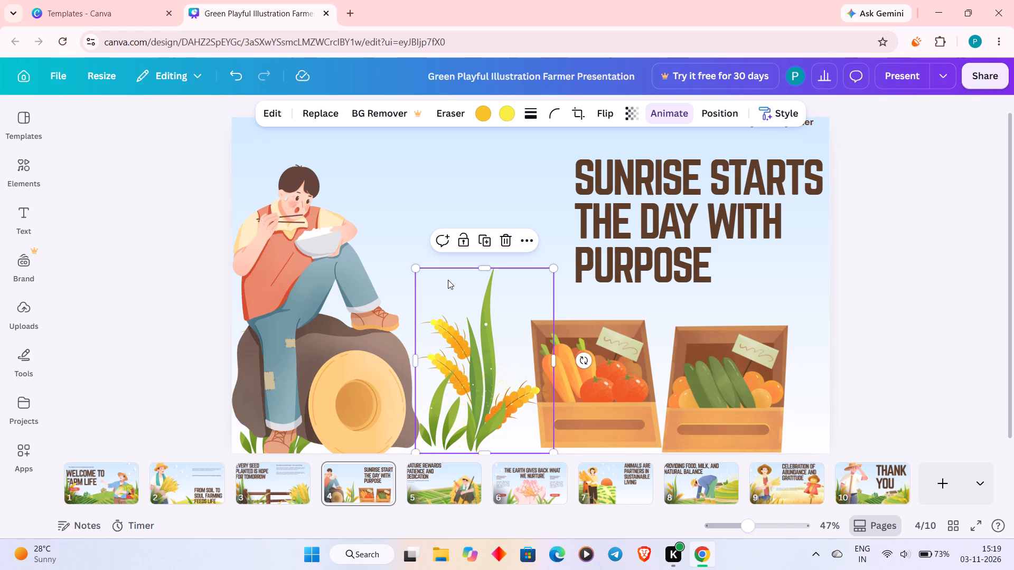
Raise the cucumber crate slightly so it lines up with the neighbouring carrot and tomato crate.
click(633, 340)
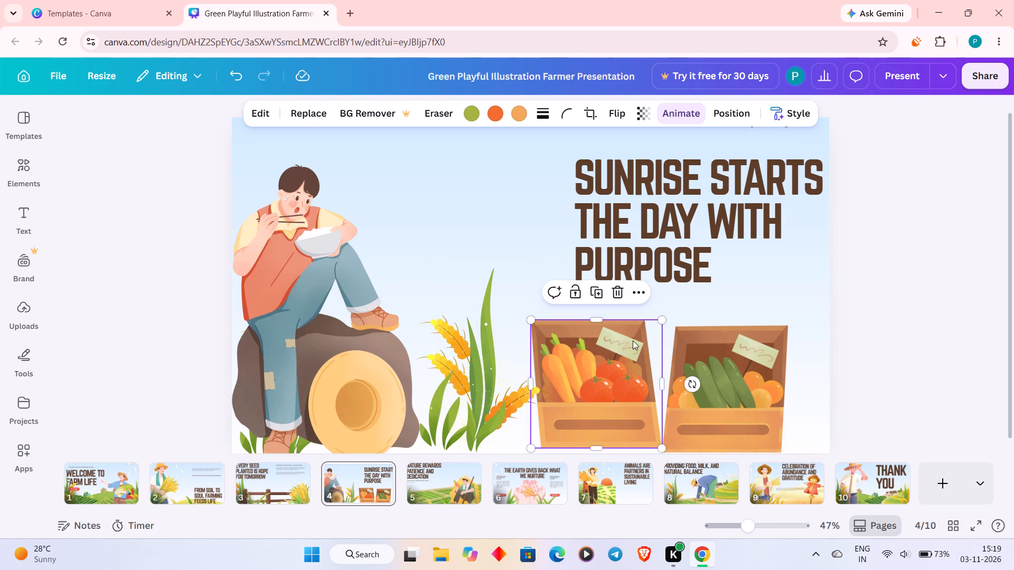
click(715, 345)
drag(715, 344, 715, 338)
click(618, 347)
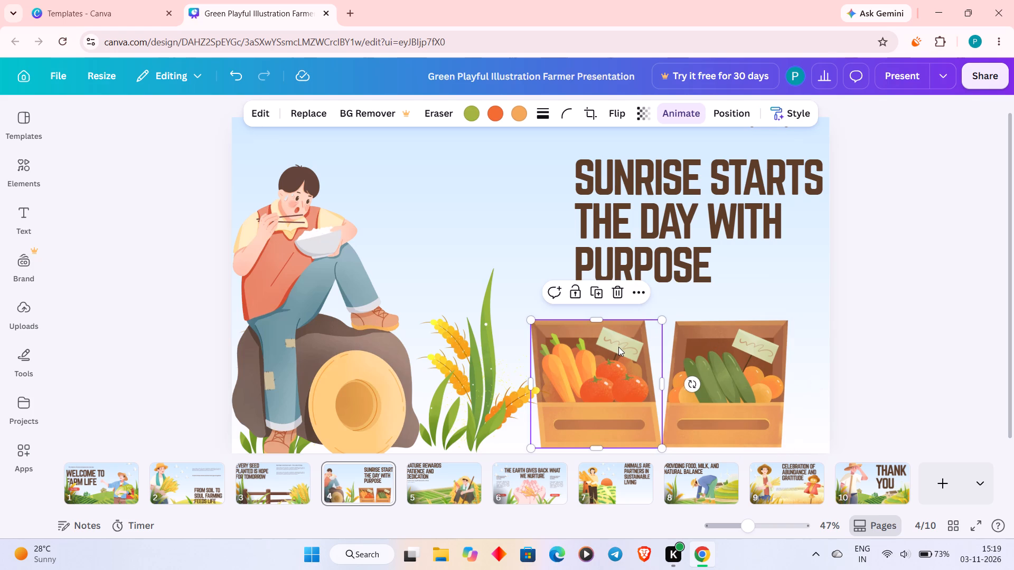
click(697, 338)
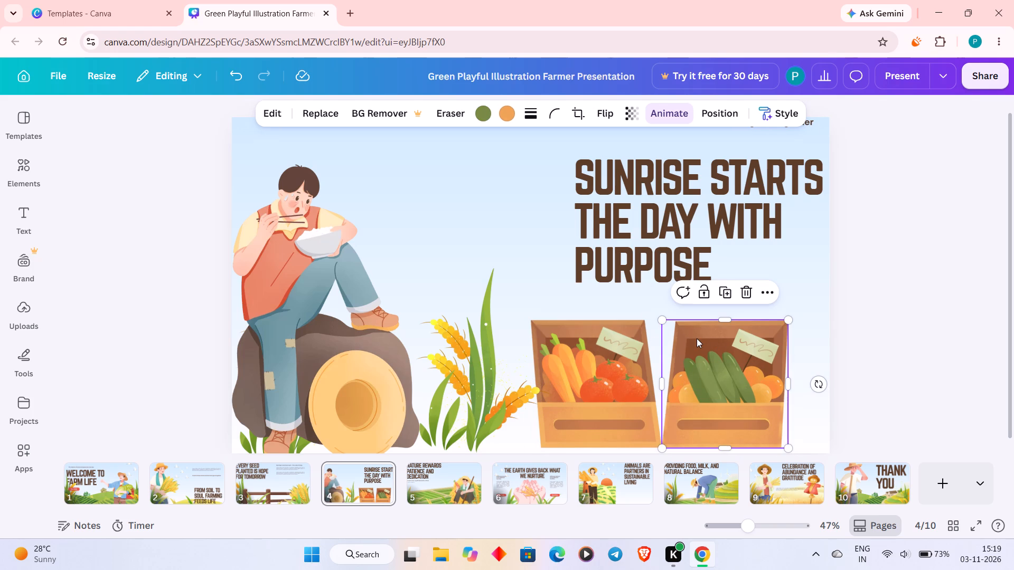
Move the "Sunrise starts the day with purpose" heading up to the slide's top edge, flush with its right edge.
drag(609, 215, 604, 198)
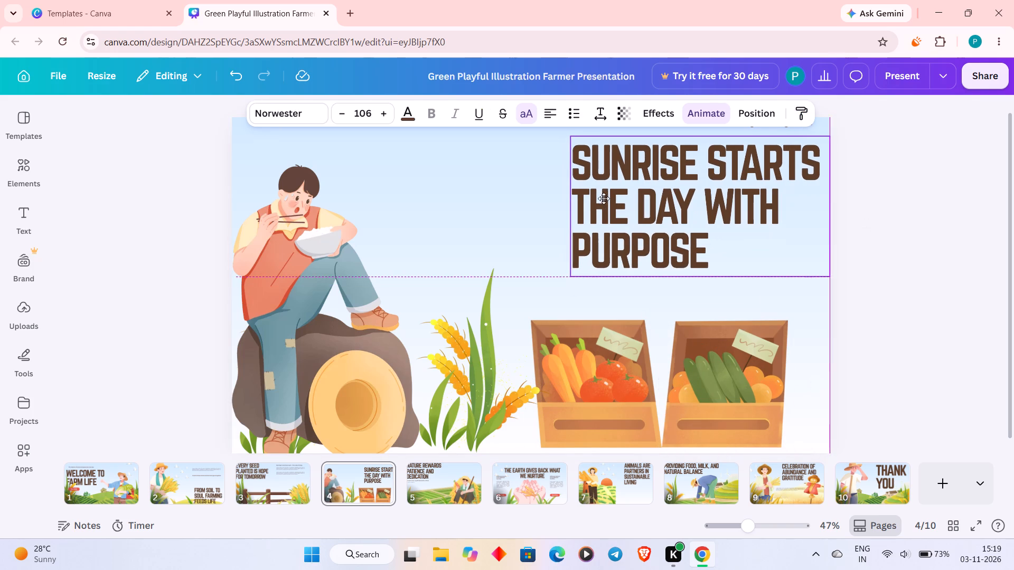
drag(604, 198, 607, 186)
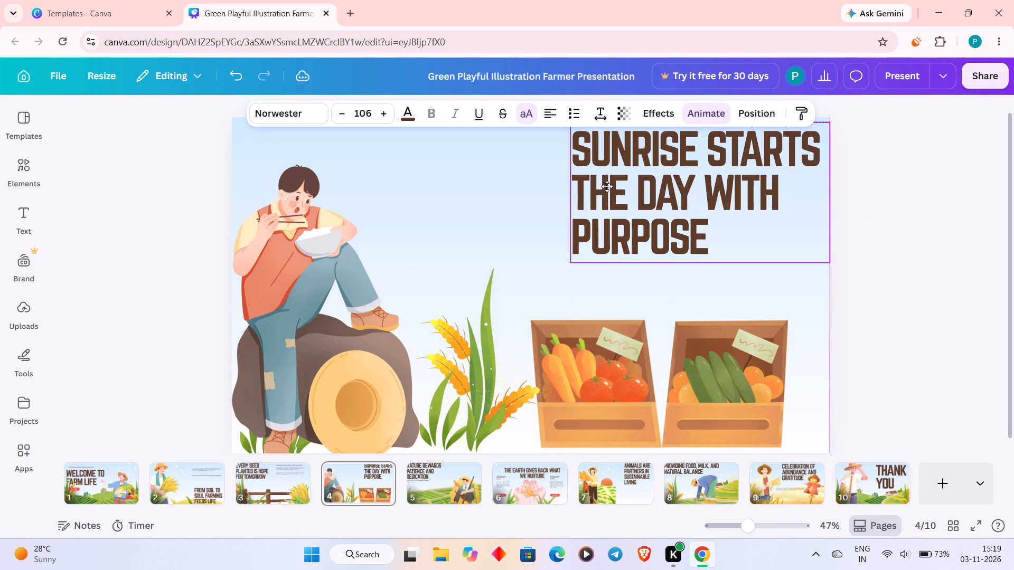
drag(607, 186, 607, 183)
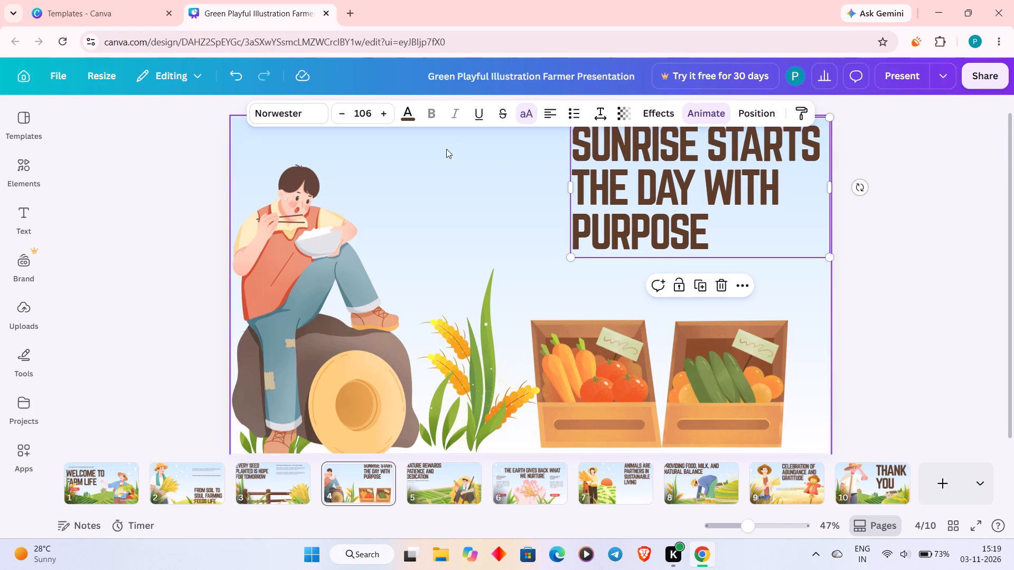
Move the tagline "A world where nature and hard work grow together" from above the heading to the space left of it.
click(443, 150)
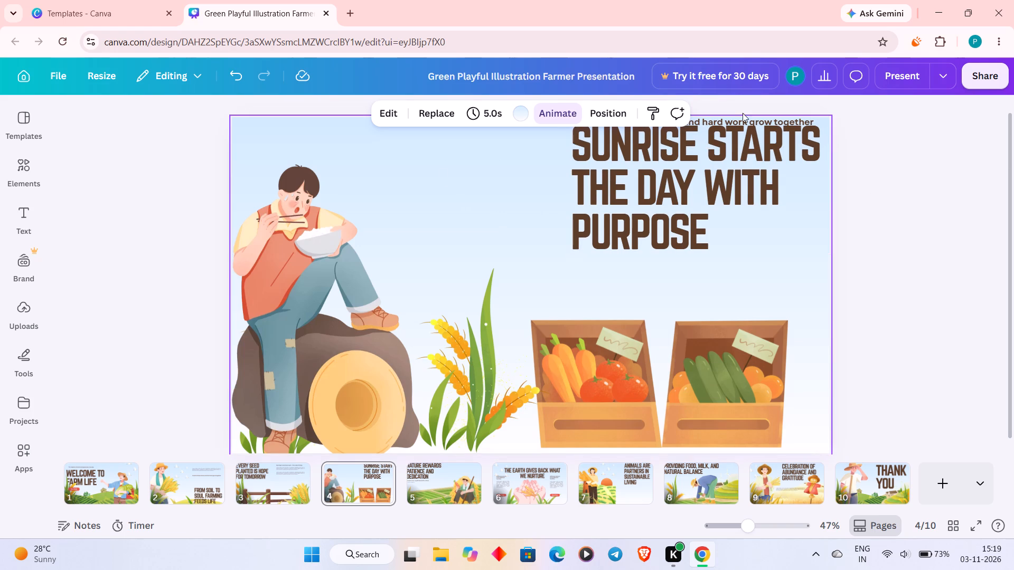
drag(727, 118, 473, 153)
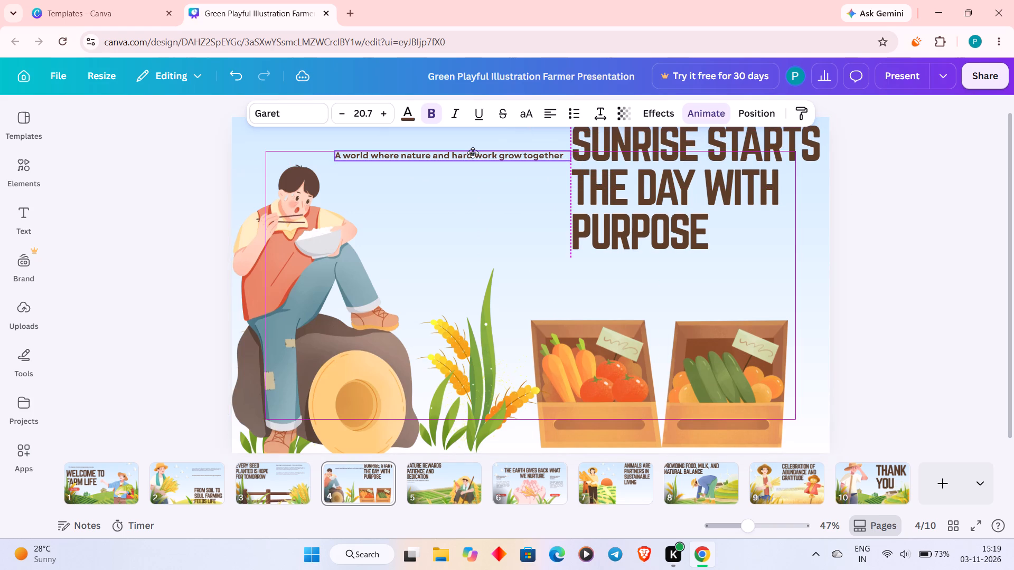
drag(473, 153, 457, 136)
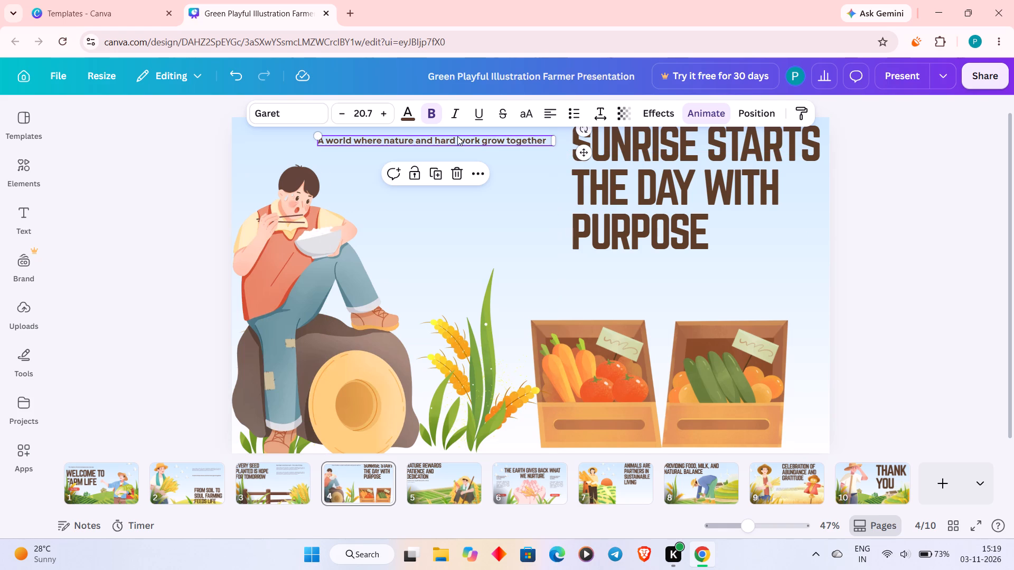
Lower the "Sunrise starts the day with purpose" heading to below the tagline's level, flush with the slide's right edge.
drag(681, 187, 677, 217)
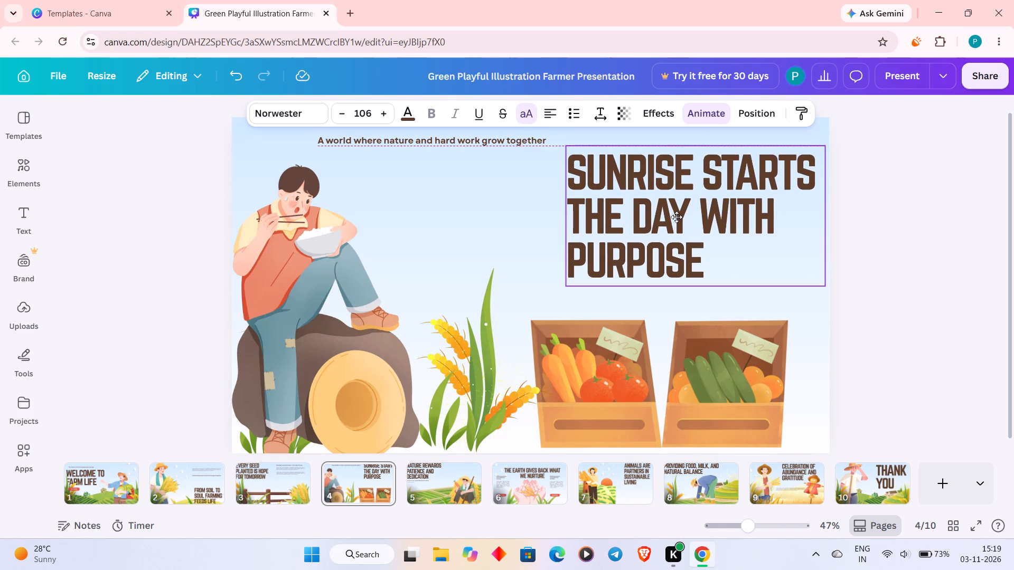
drag(677, 217, 677, 217)
drag(677, 217, 677, 217)
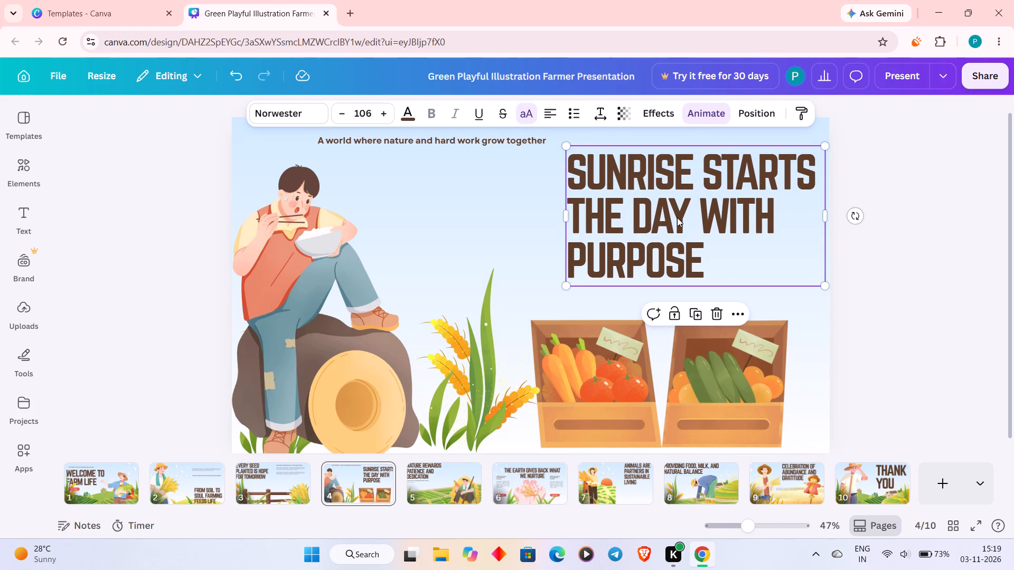
drag(677, 217, 682, 217)
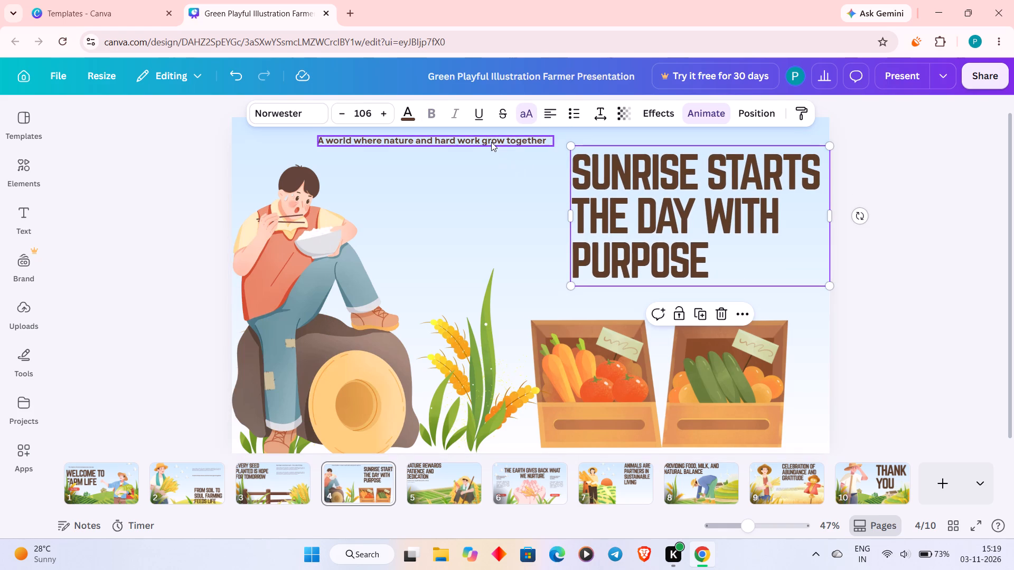
Lower the tagline to the level of the heading's first line, with its text box touching the heading's left edge.
drag(491, 142, 505, 165)
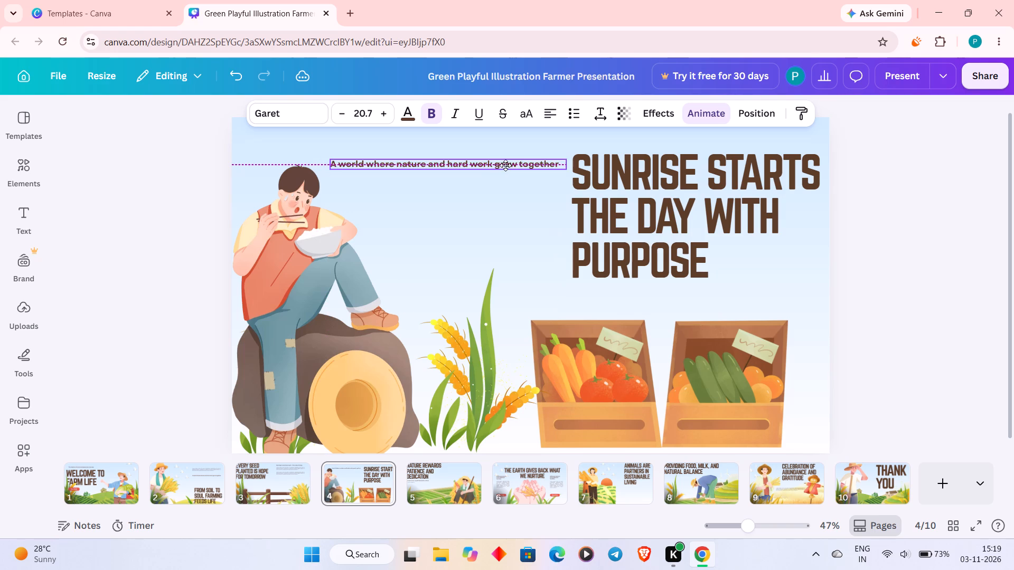
drag(505, 165, 506, 180)
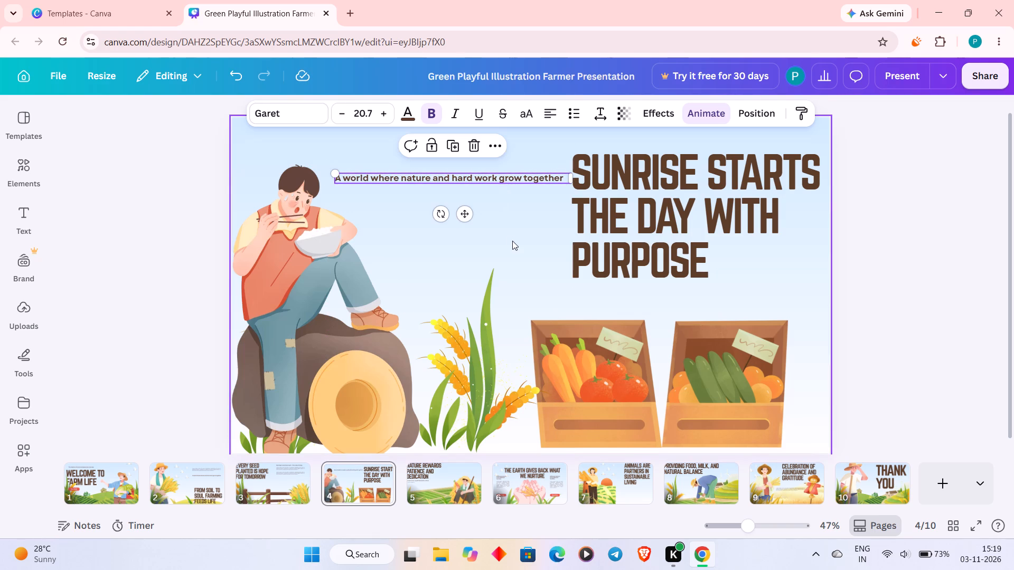
click(512, 241)
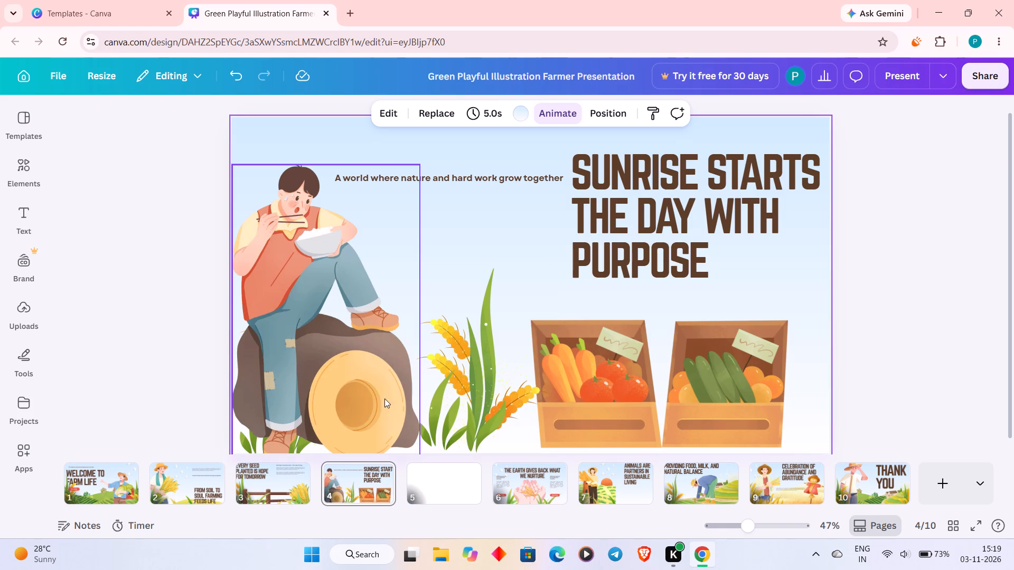
Lift the farmer clear and move the wheat plant beside the crates onto the other wheat plant in the slide's bottom-left corner.
drag(255, 444, 271, 440)
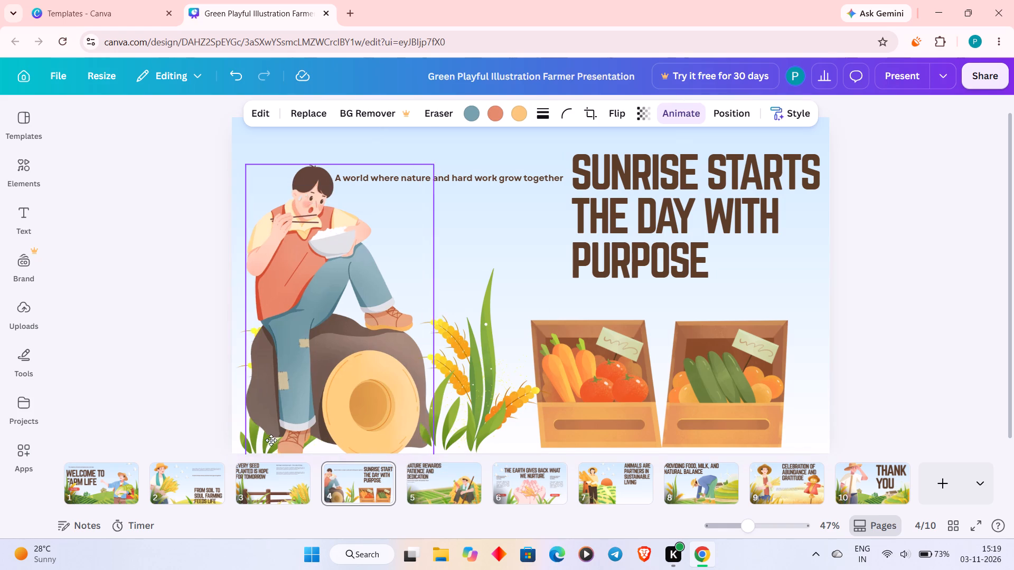
drag(271, 440, 279, 256)
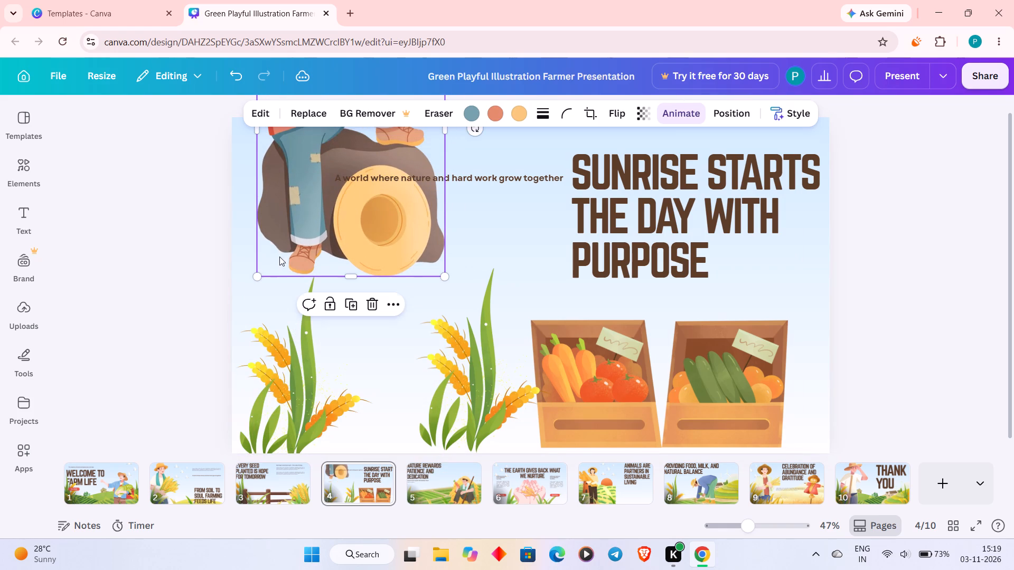
drag(482, 388, 330, 377)
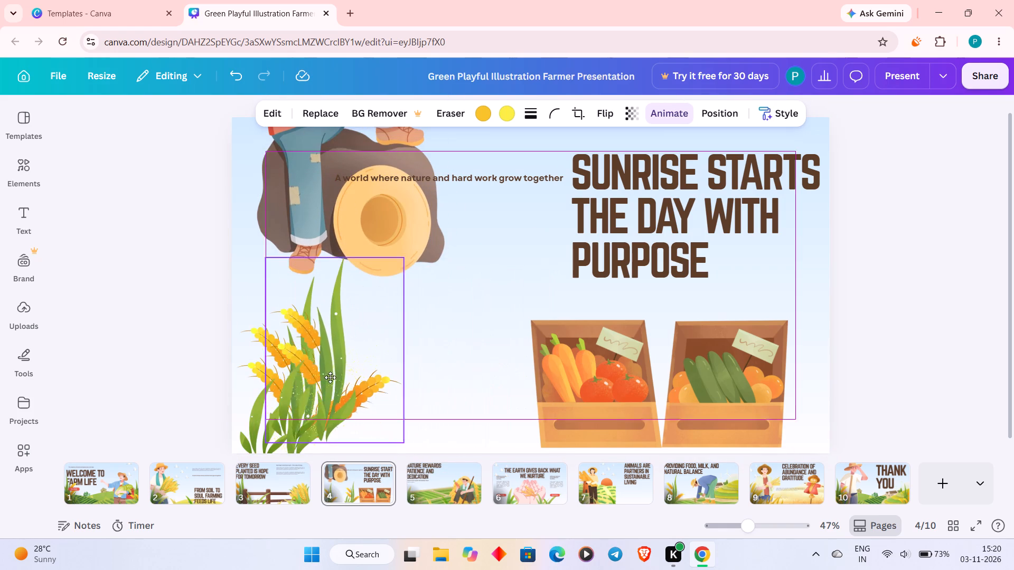
drag(330, 377, 303, 389)
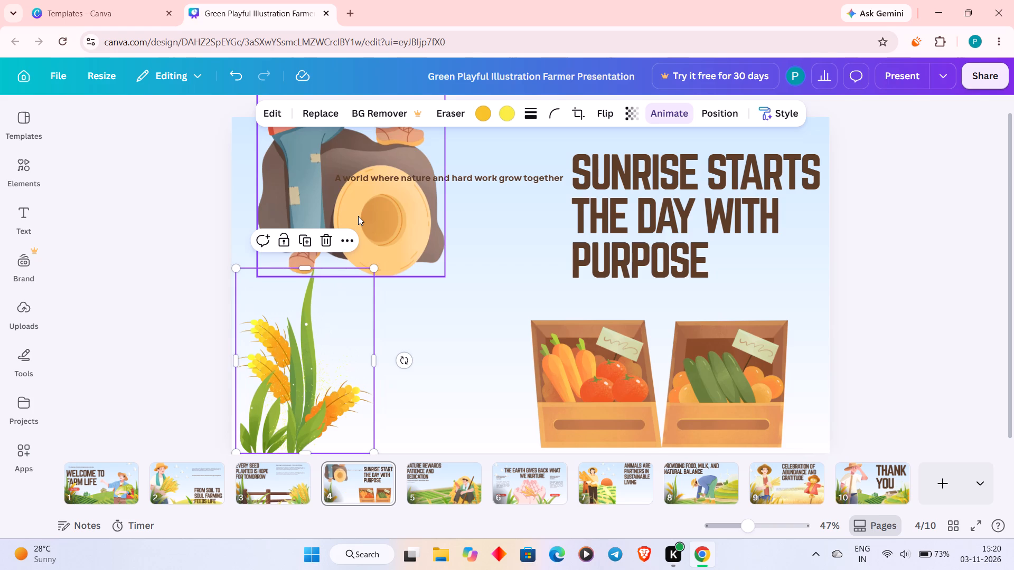
Move the farmer down to the slide's bottom-left corner, behind the wheat, with his base on the slide's bottom edge.
drag(358, 216, 340, 403)
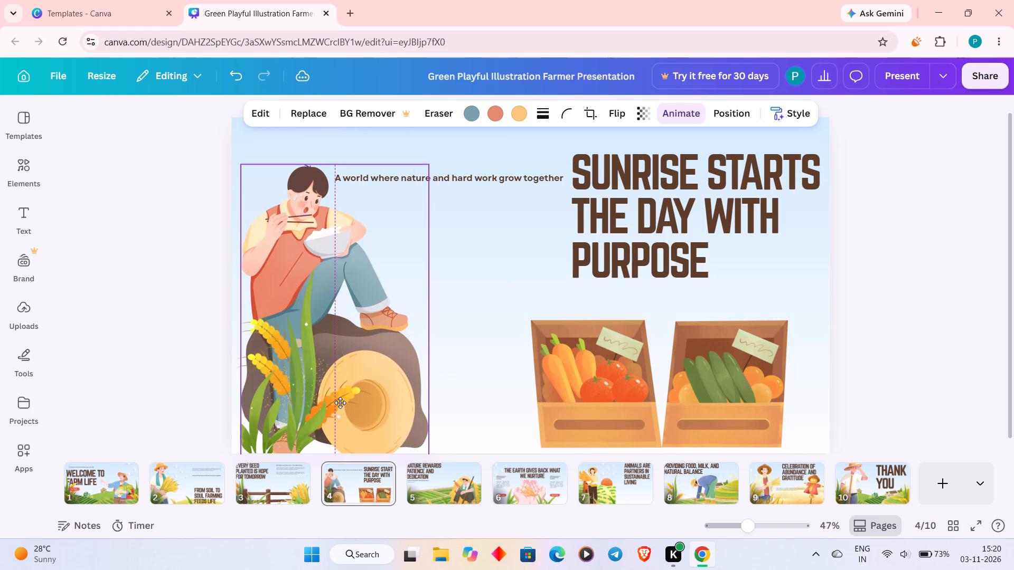
drag(340, 403, 335, 405)
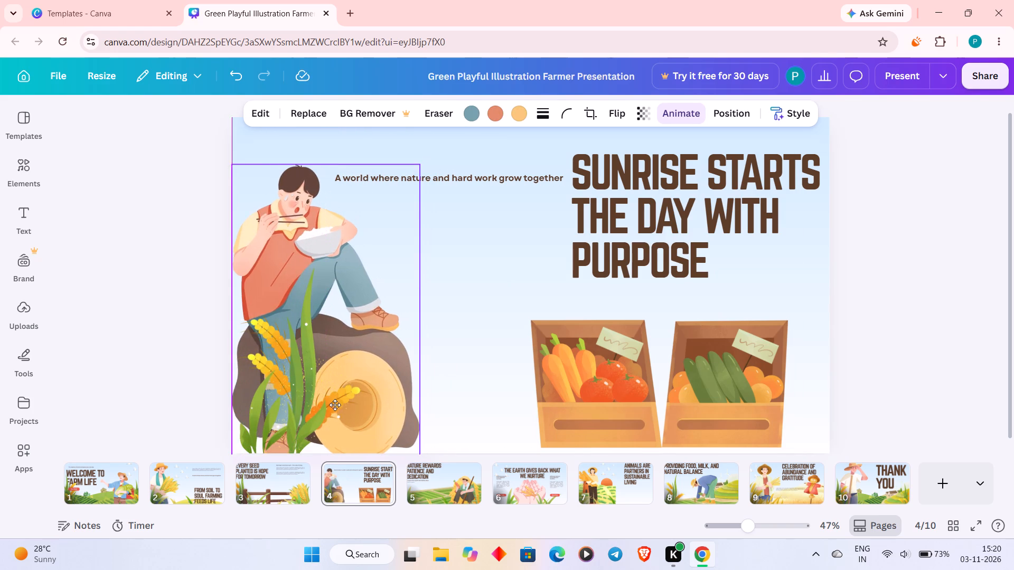
drag(335, 405, 335, 405)
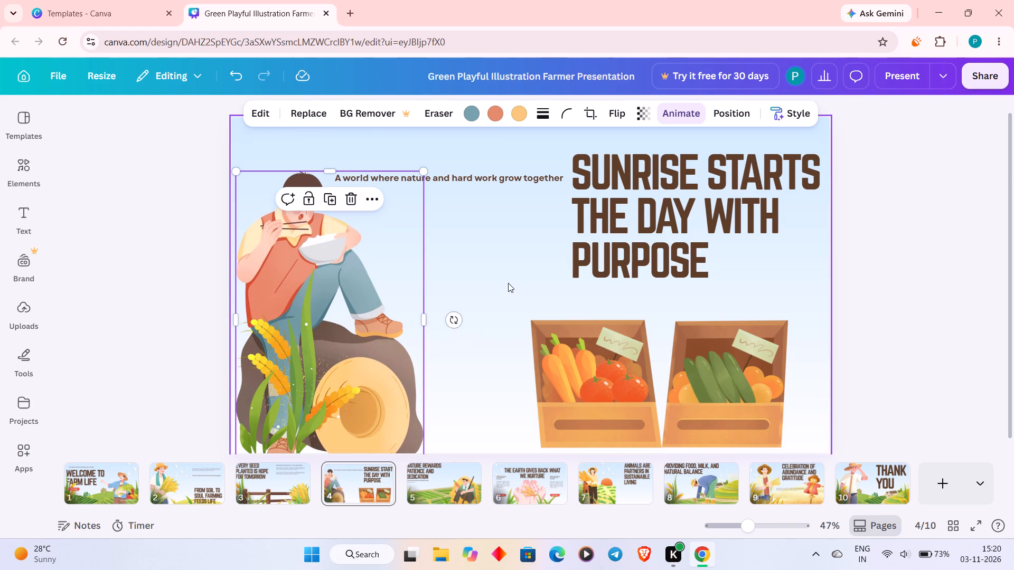
click(508, 283)
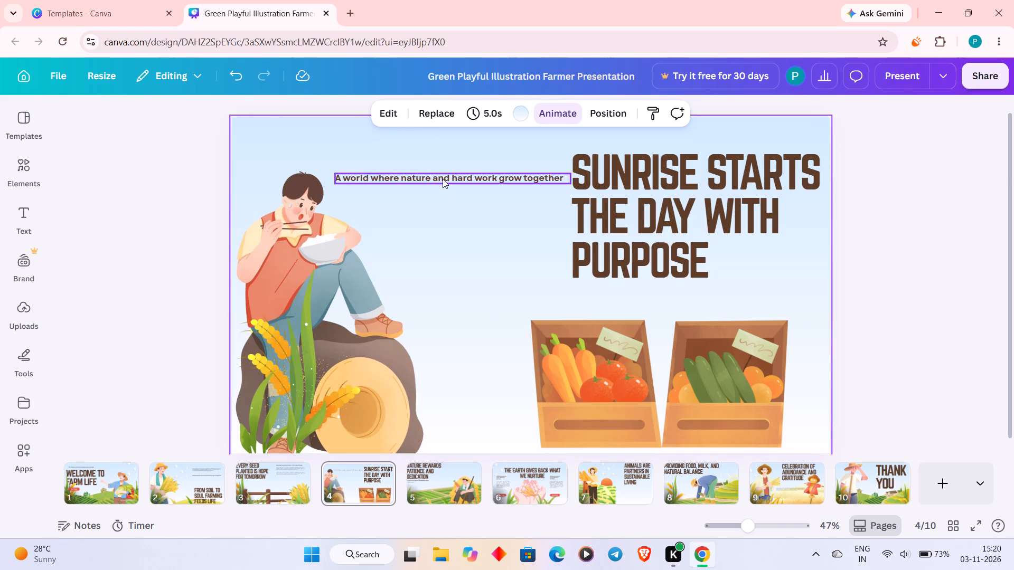
Move the tagline to just above the farmer's head, aligned with the left side of the farmer illustration.
drag(443, 179, 344, 157)
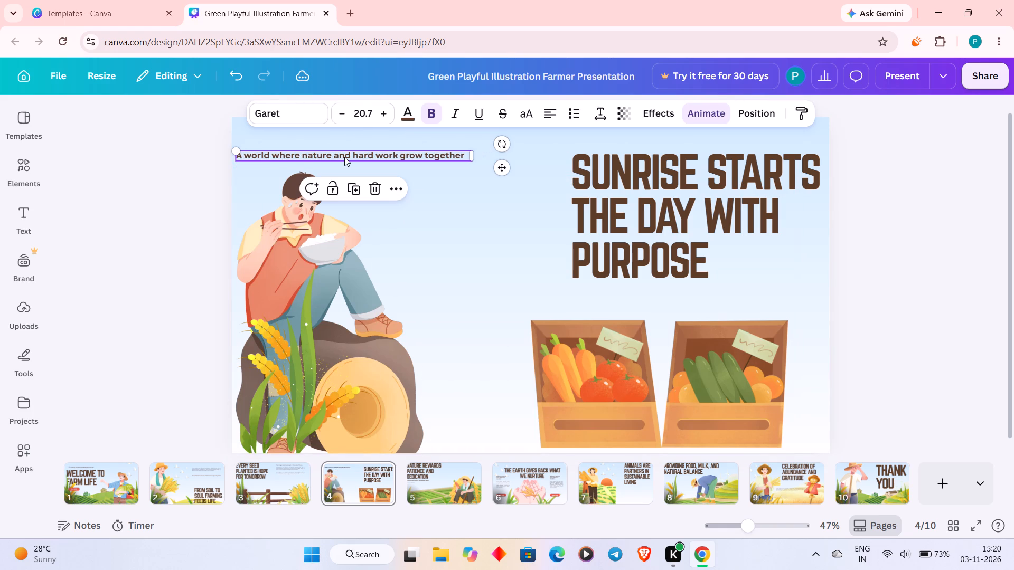
click(445, 215)
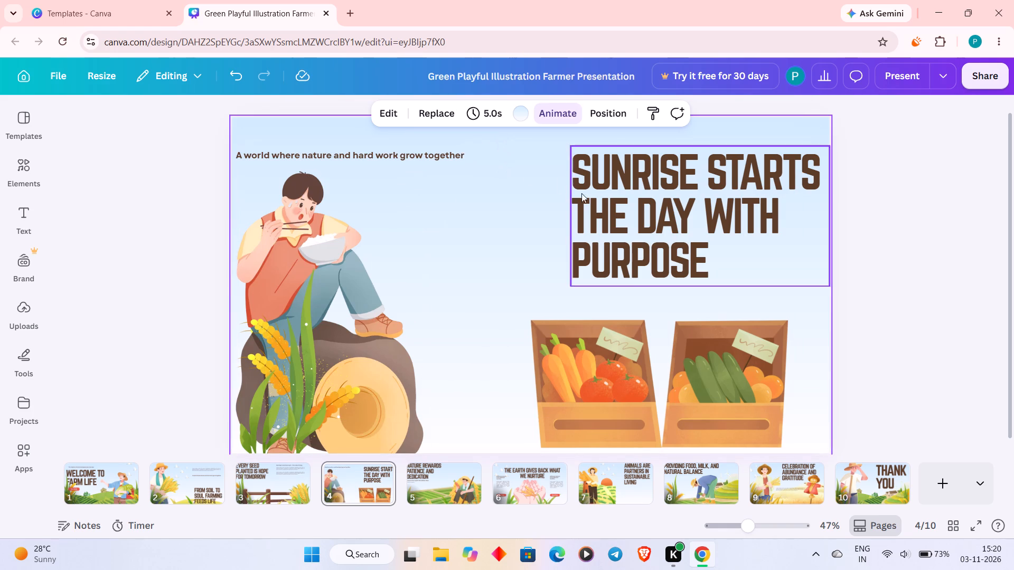
Swap the two crates so the cucumber crate stands left of the carrot and tomato crate, side by side on the slide's bottom edge.
drag(618, 367, 814, 364)
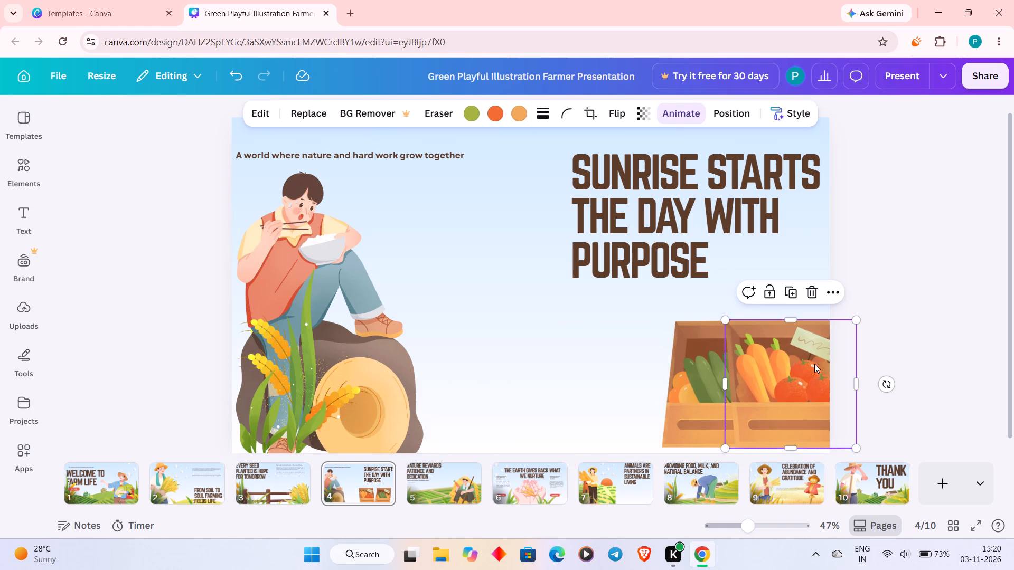
drag(709, 370, 547, 378)
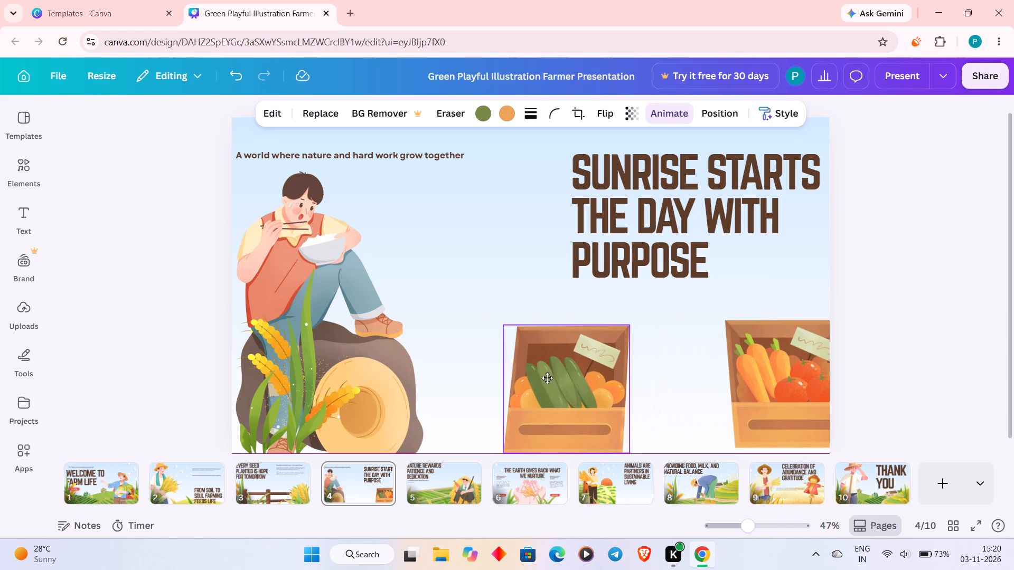
drag(547, 378, 543, 378)
drag(791, 355, 711, 369)
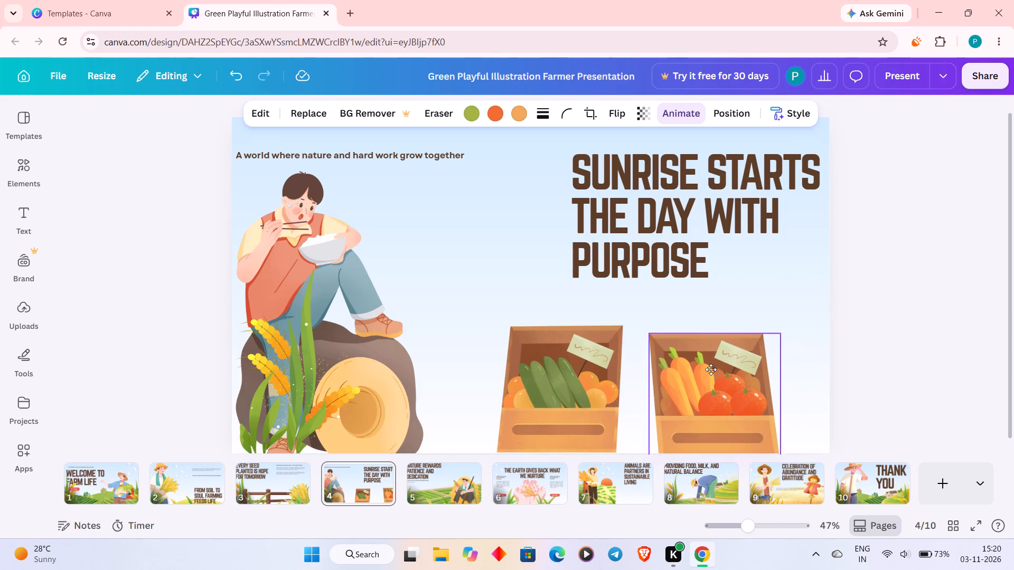
drag(711, 369, 688, 360)
click(765, 294)
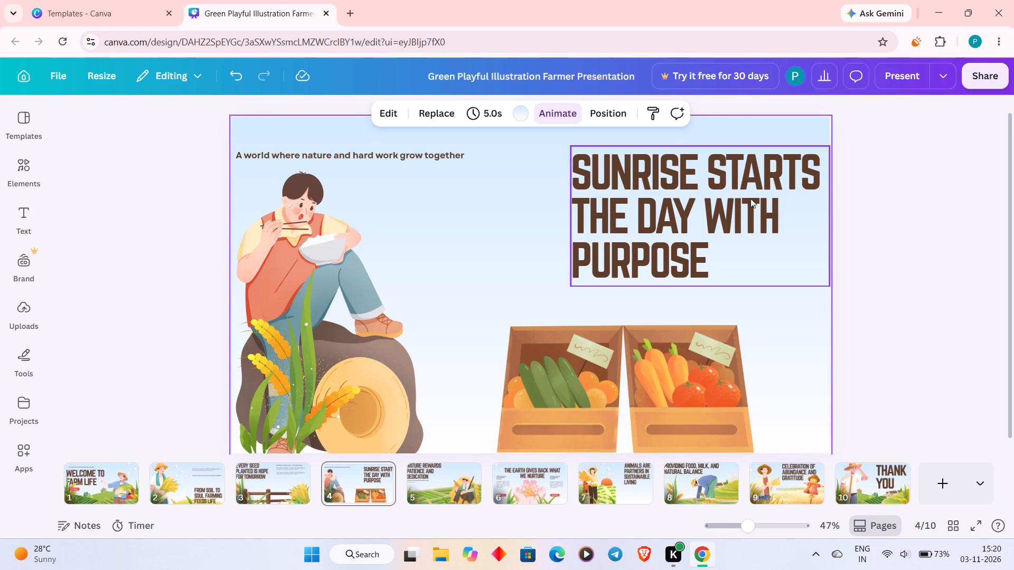
Raise the "Sunrise starts the day with purpose" heading until its text box meets the slide's top edge.
drag(745, 199, 745, 170)
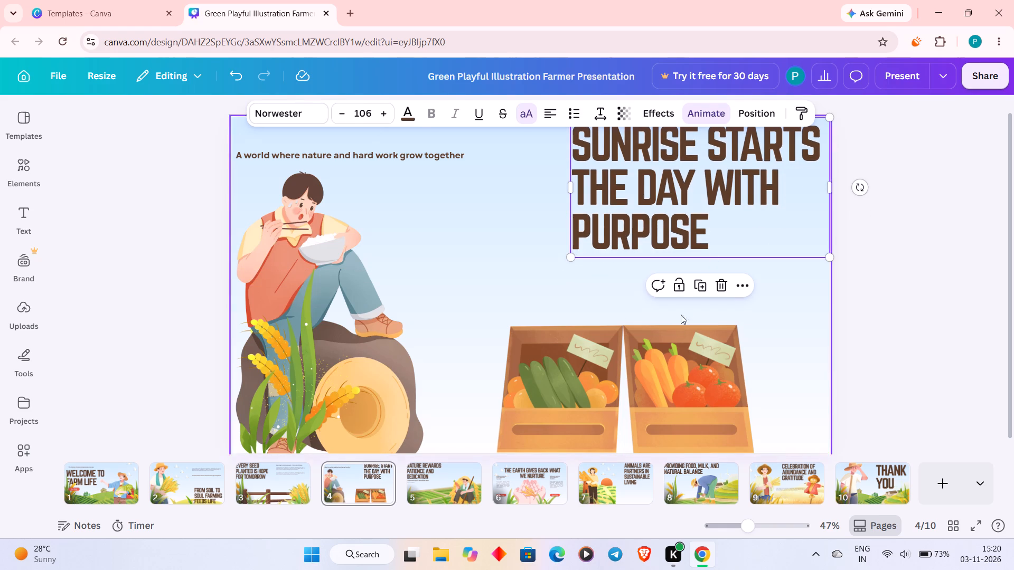
Shift both crates into the slide's bottom-right corner, placed edge to edge on the bottom edge beneath the heading.
drag(666, 359, 735, 359)
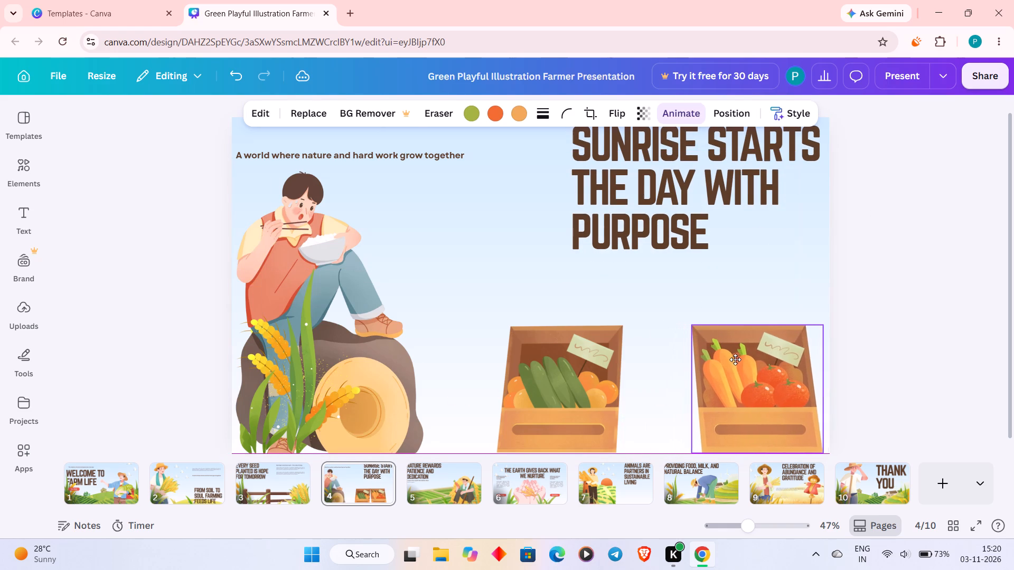
drag(735, 359, 737, 359)
drag(581, 373, 616, 375)
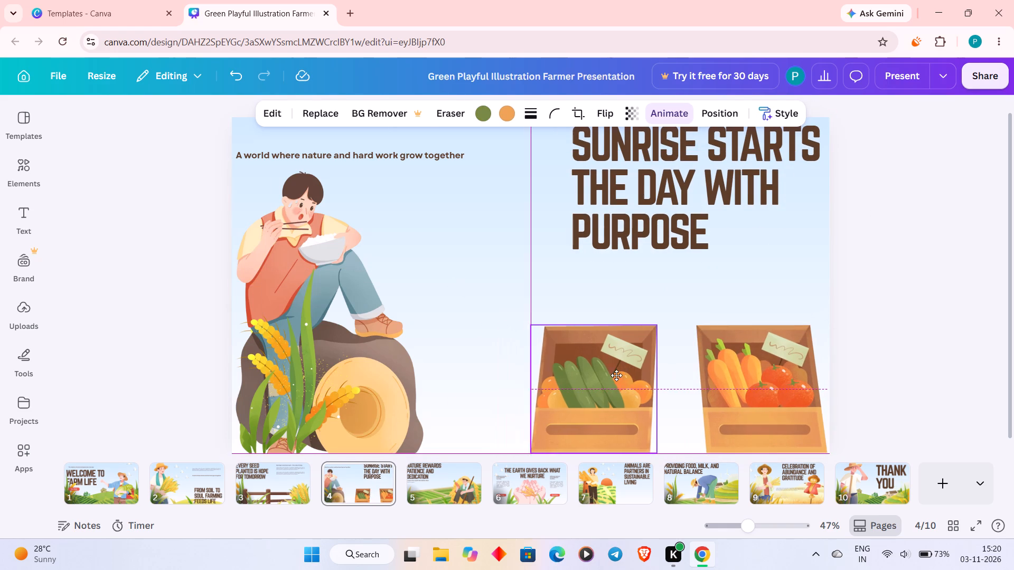
drag(616, 375, 647, 363)
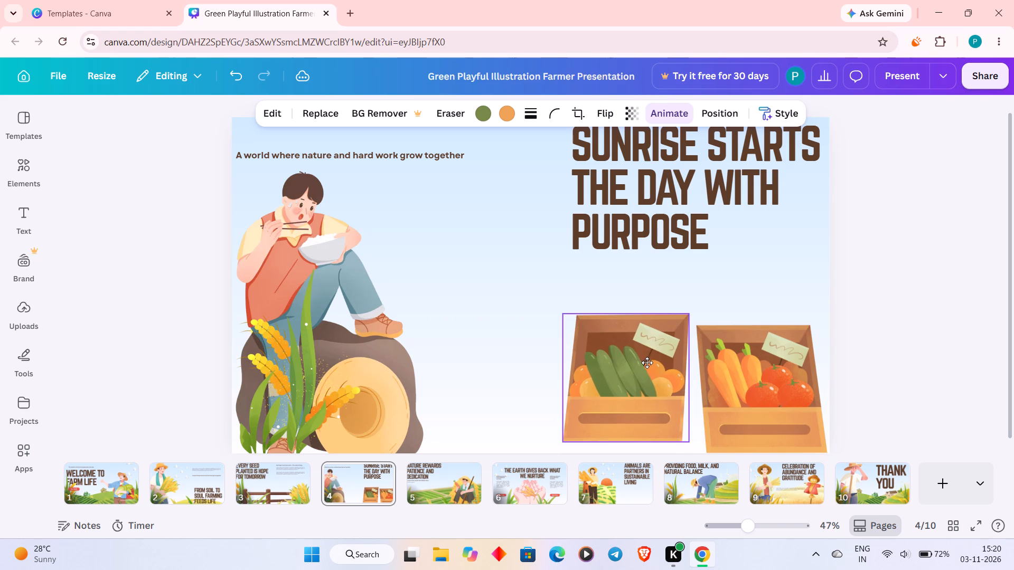
drag(647, 363, 653, 373)
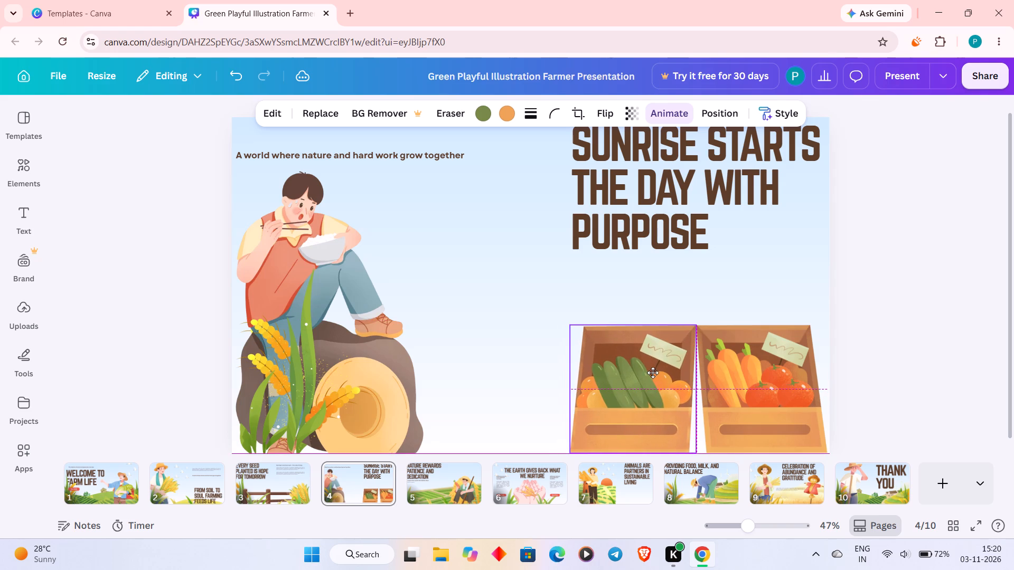
drag(653, 373, 654, 373)
click(734, 264)
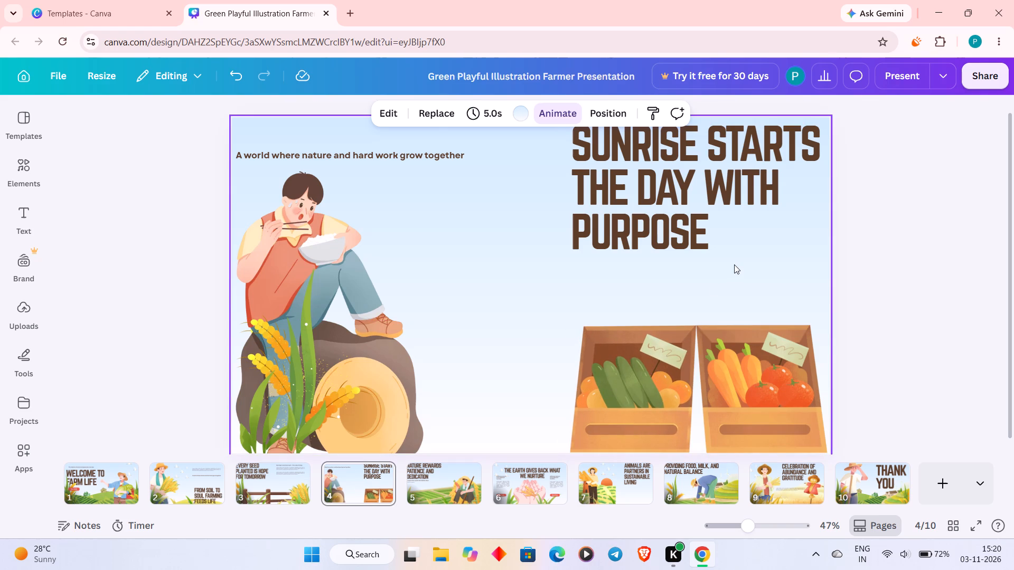
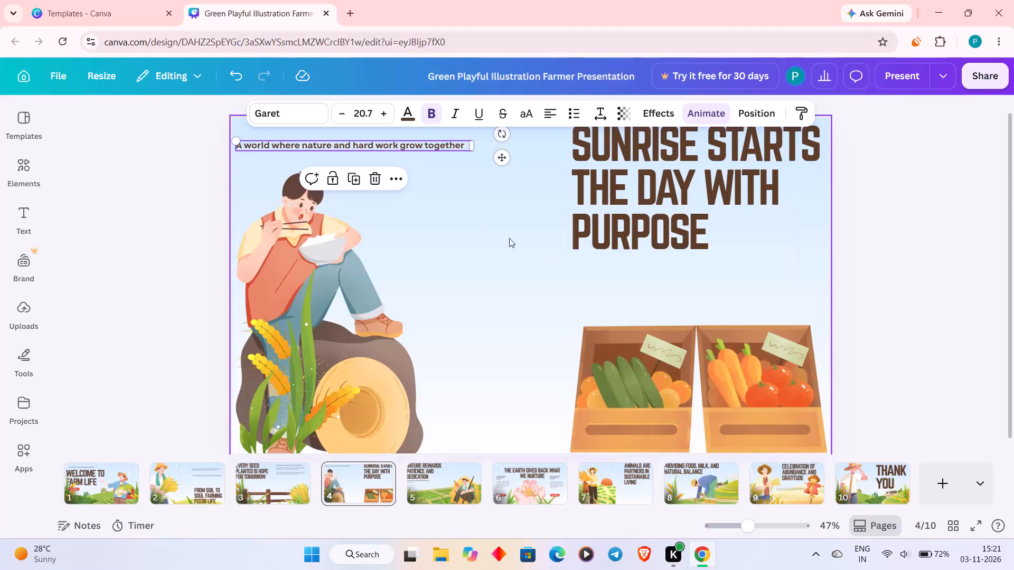
On slide 10, move the farmer illustration to the right side, flush with the slide's top and right edges.
click(858, 473)
drag(653, 280, 641, 294)
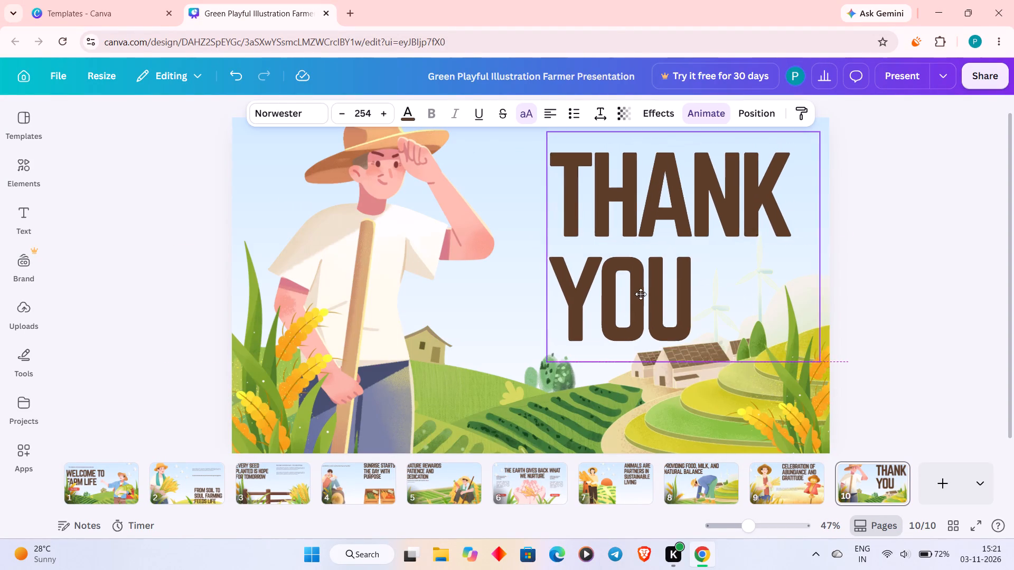
drag(641, 294, 587, 290)
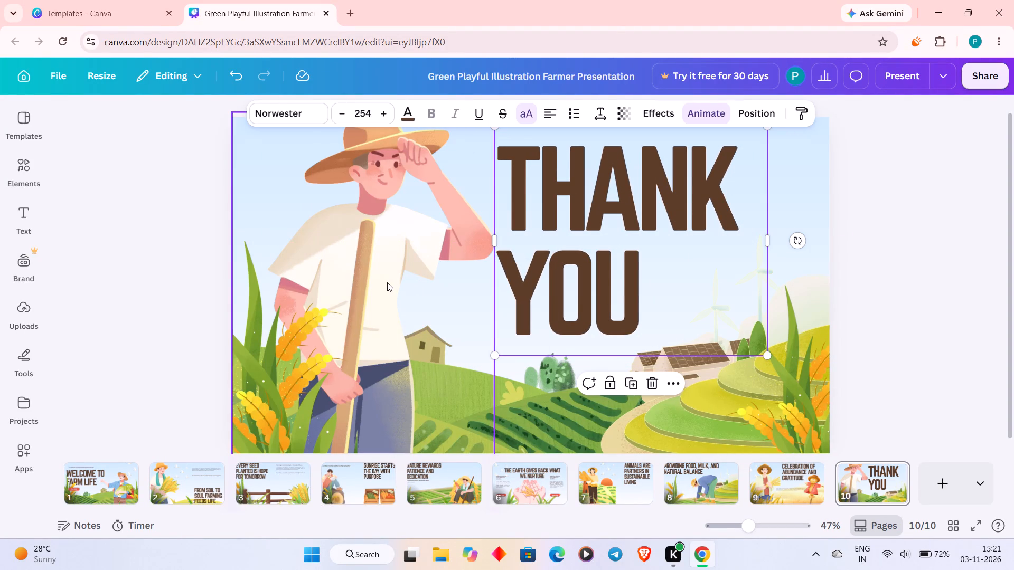
click(387, 282)
drag(387, 282, 740, 296)
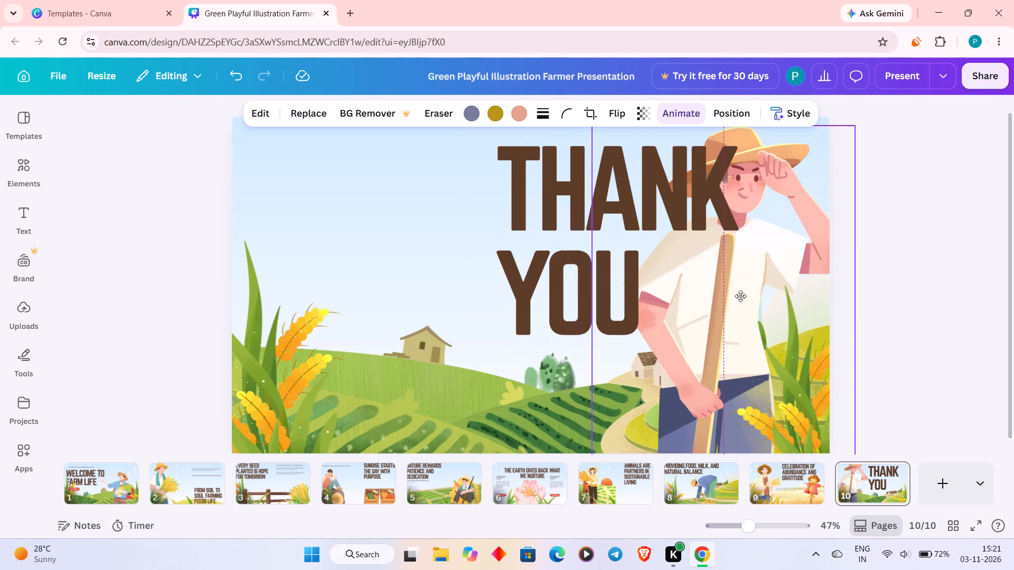
drag(740, 296, 720, 283)
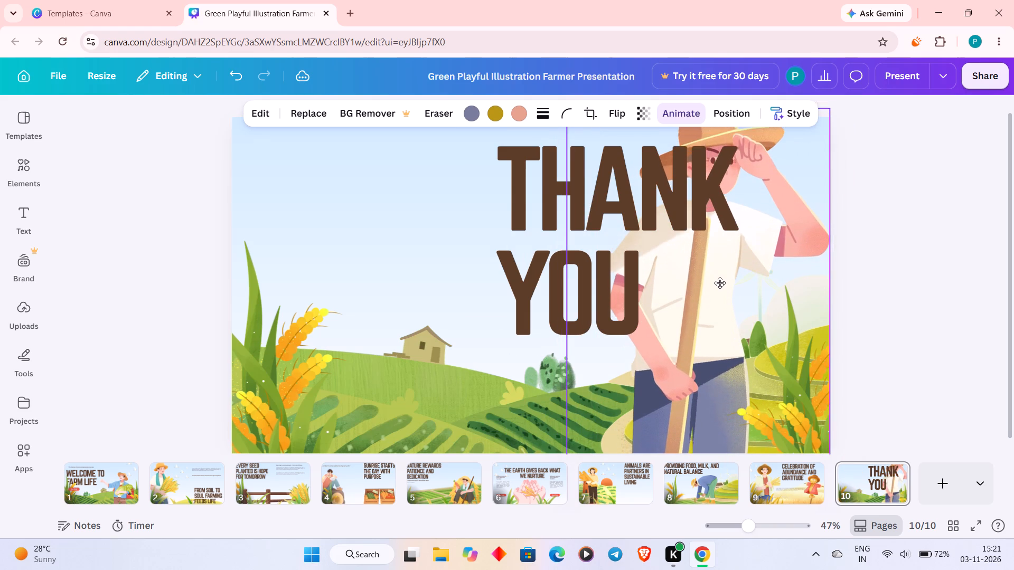
drag(720, 283, 722, 283)
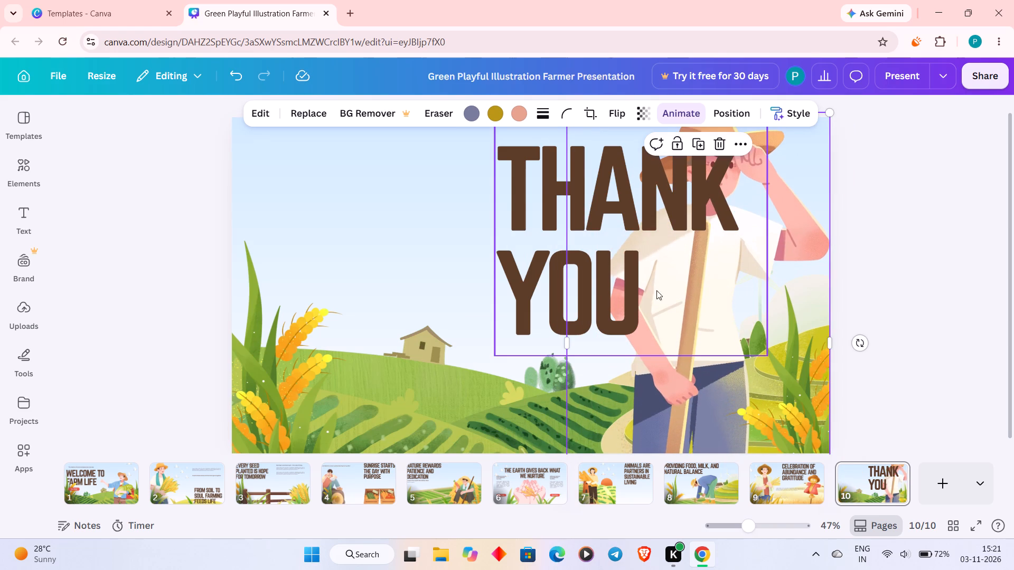
drag(797, 273, 799, 283)
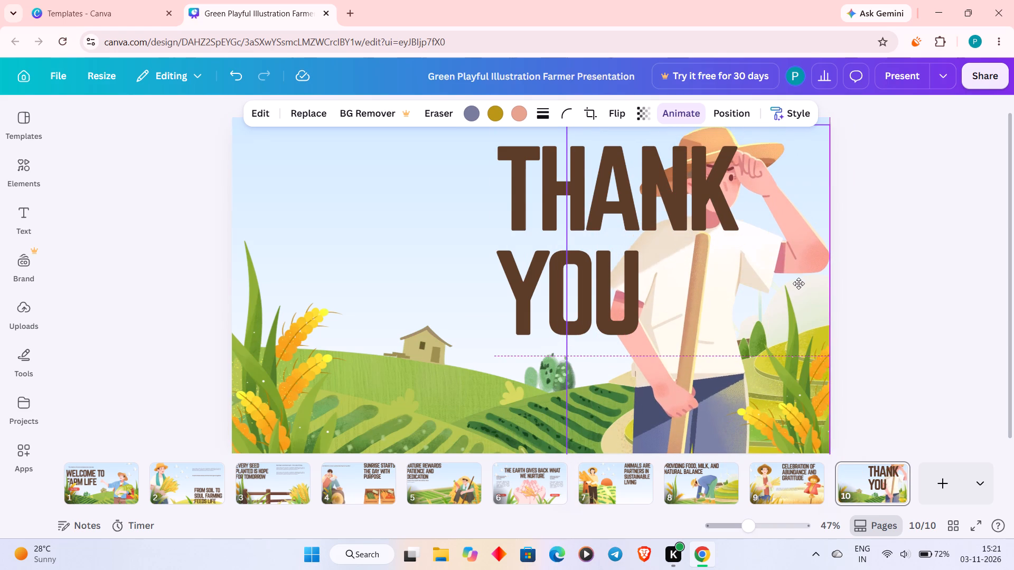
drag(799, 283, 802, 286)
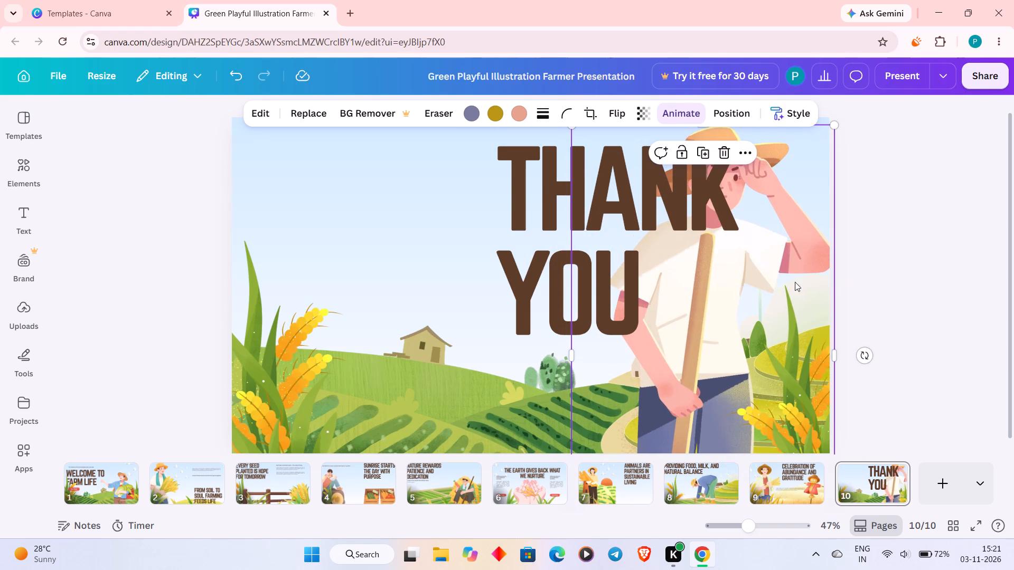
drag(679, 206, 664, 204)
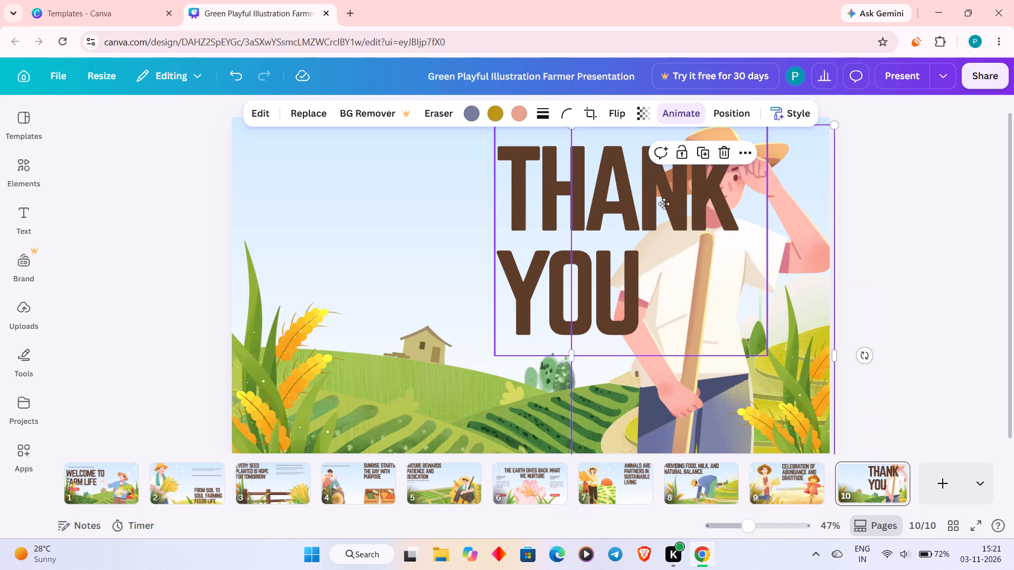
drag(664, 204, 676, 202)
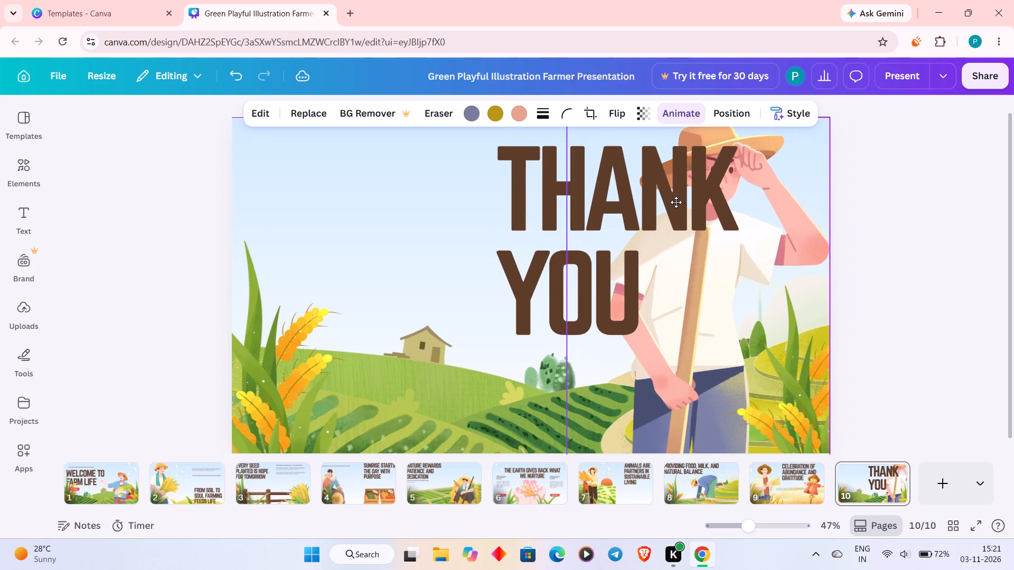
drag(676, 202, 674, 202)
Move the "THANK YOU" heading into the open sky left of the farmer and scale it down to font size 184.
drag(529, 201, 481, 199)
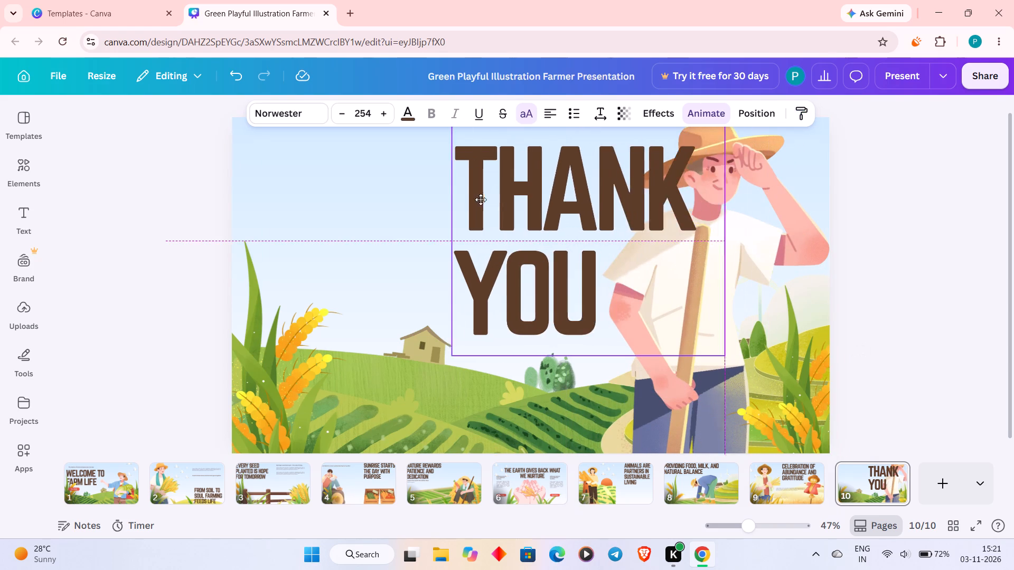
drag(481, 199, 345, 185)
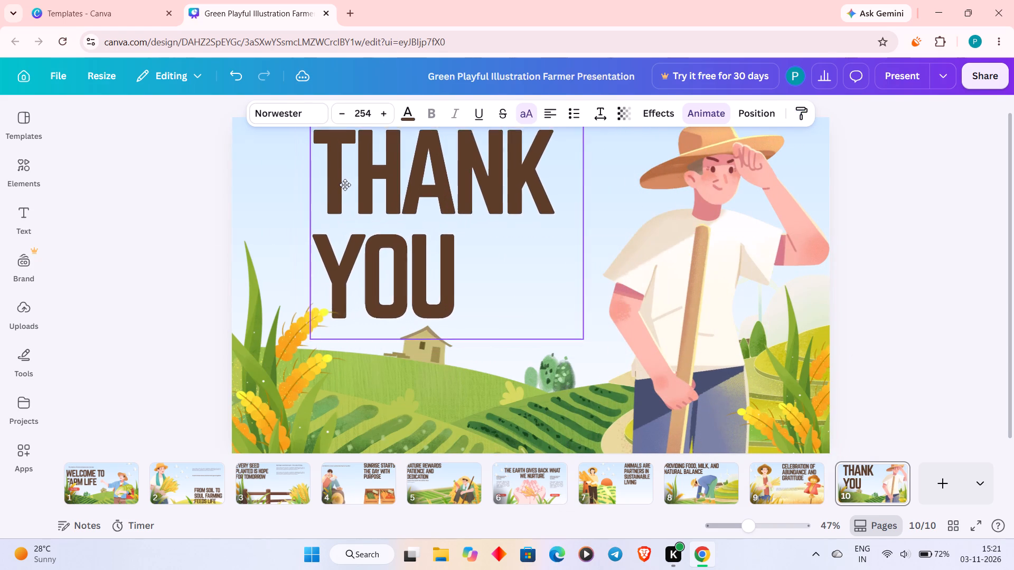
drag(345, 185, 346, 188)
drag(584, 345, 504, 288)
drag(449, 228, 449, 254)
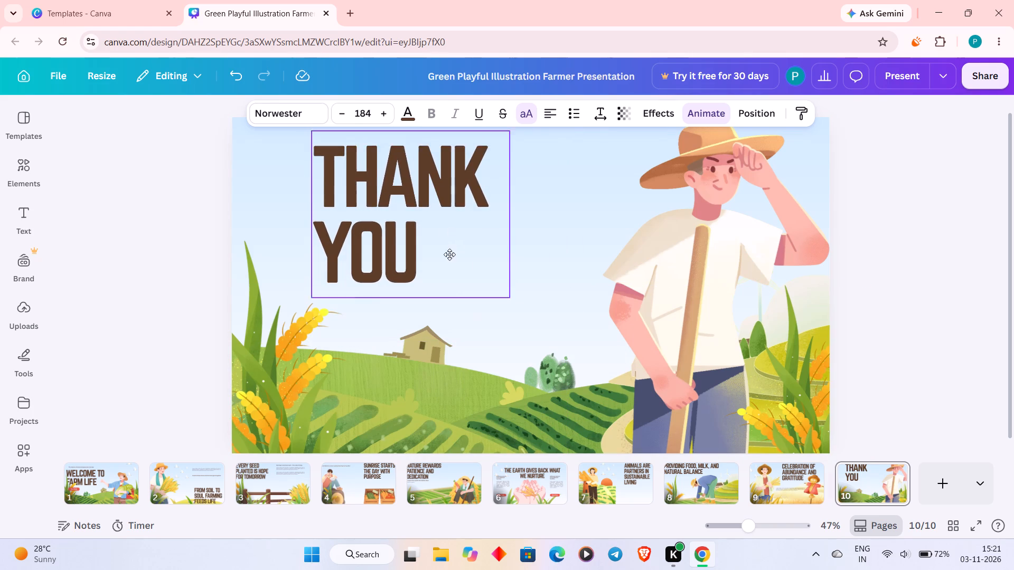
drag(449, 254, 449, 268)
drag(449, 268, 460, 268)
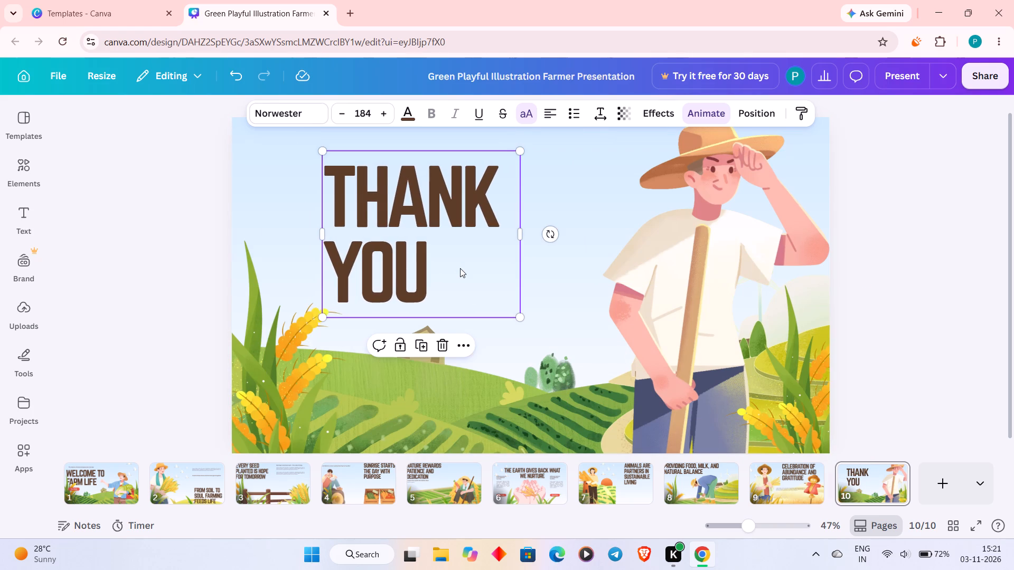
click(568, 185)
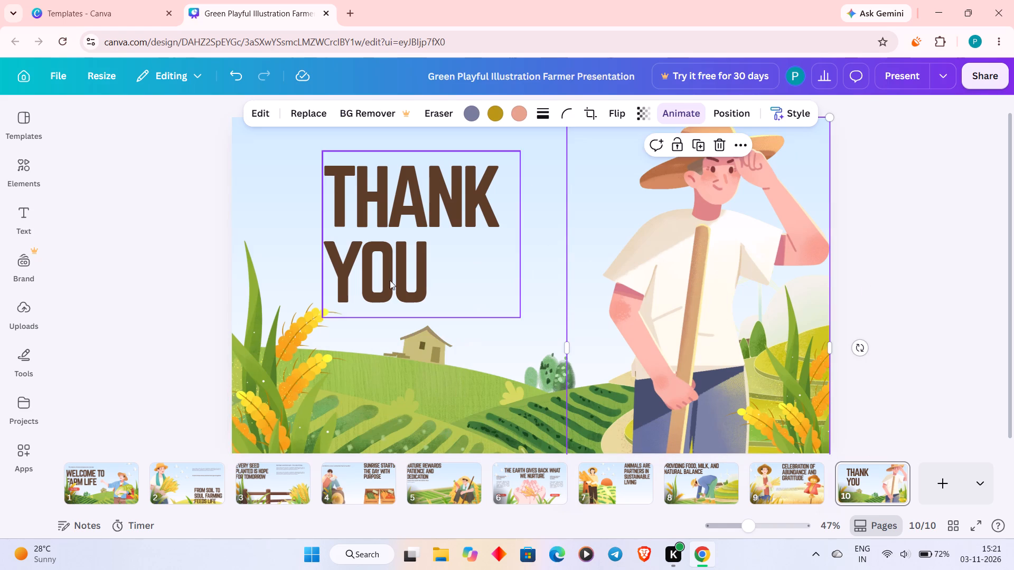
click(275, 189)
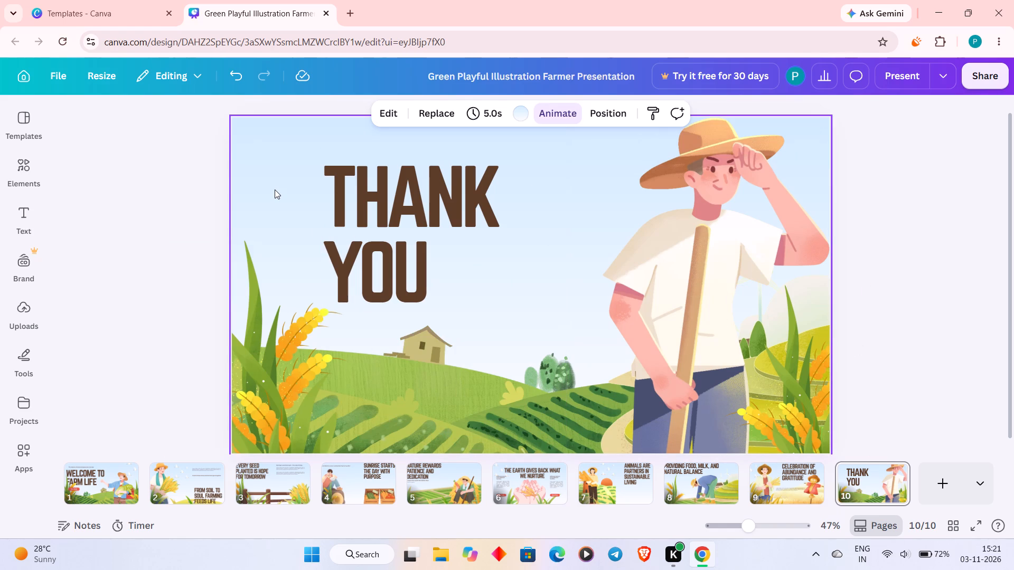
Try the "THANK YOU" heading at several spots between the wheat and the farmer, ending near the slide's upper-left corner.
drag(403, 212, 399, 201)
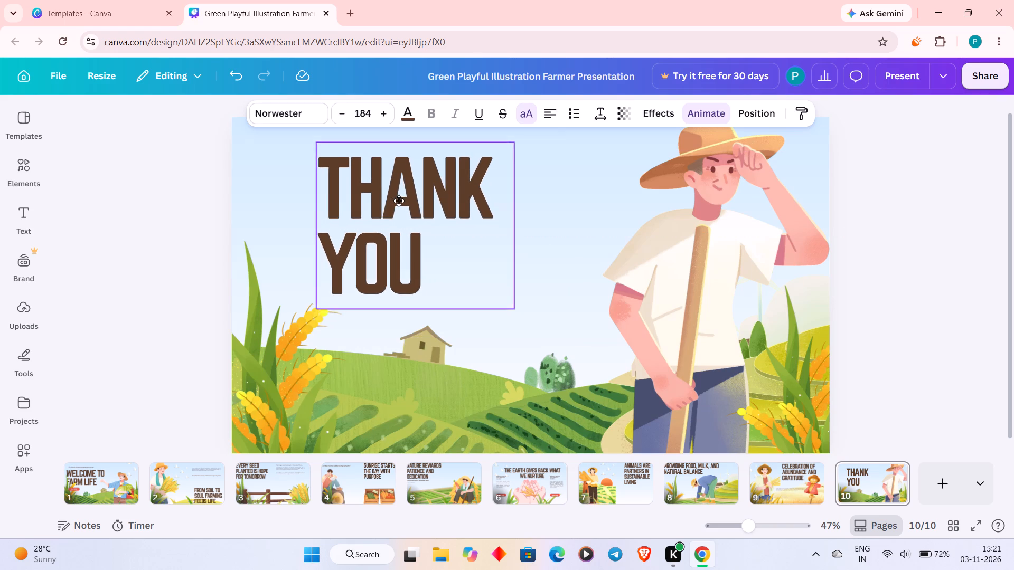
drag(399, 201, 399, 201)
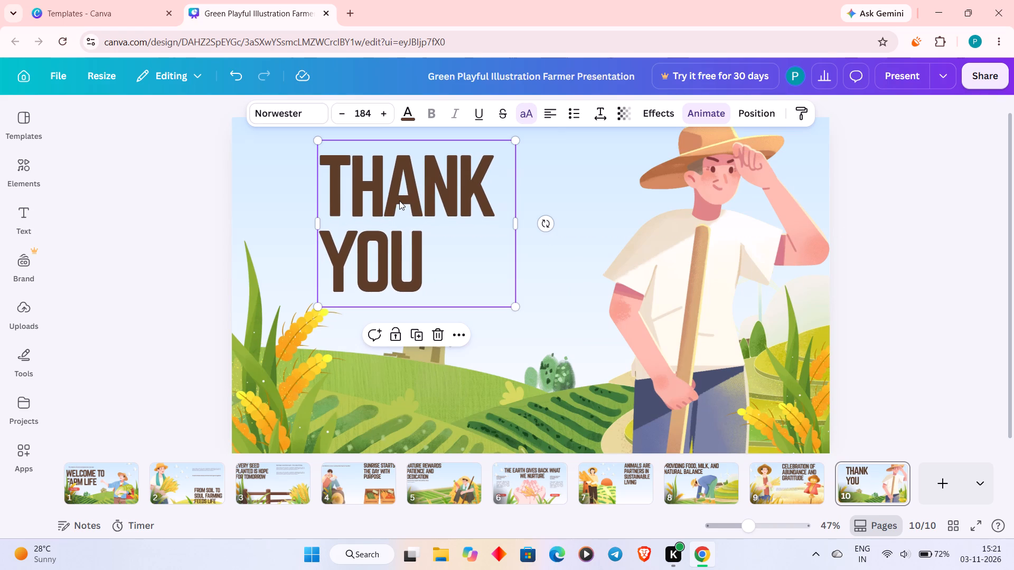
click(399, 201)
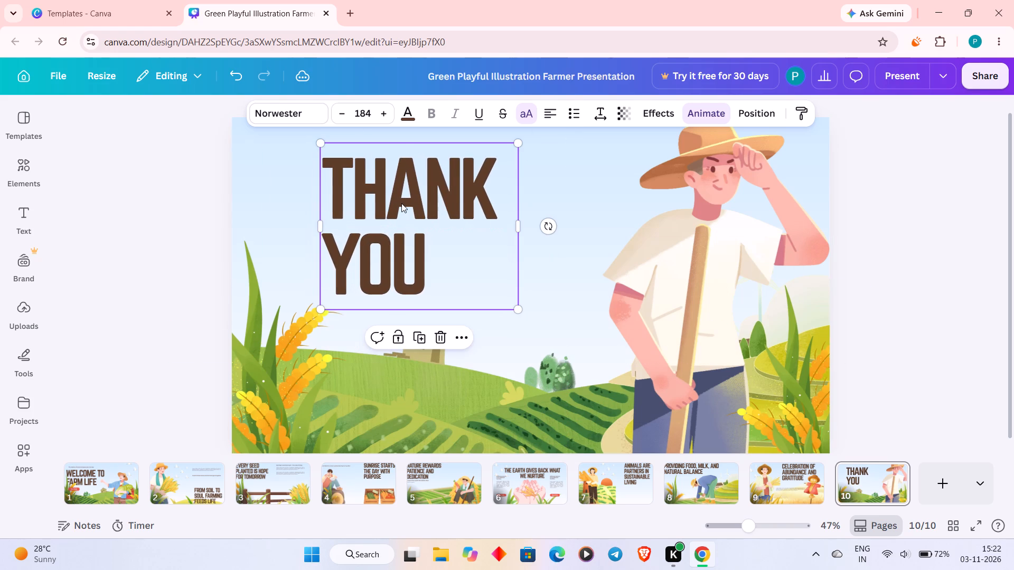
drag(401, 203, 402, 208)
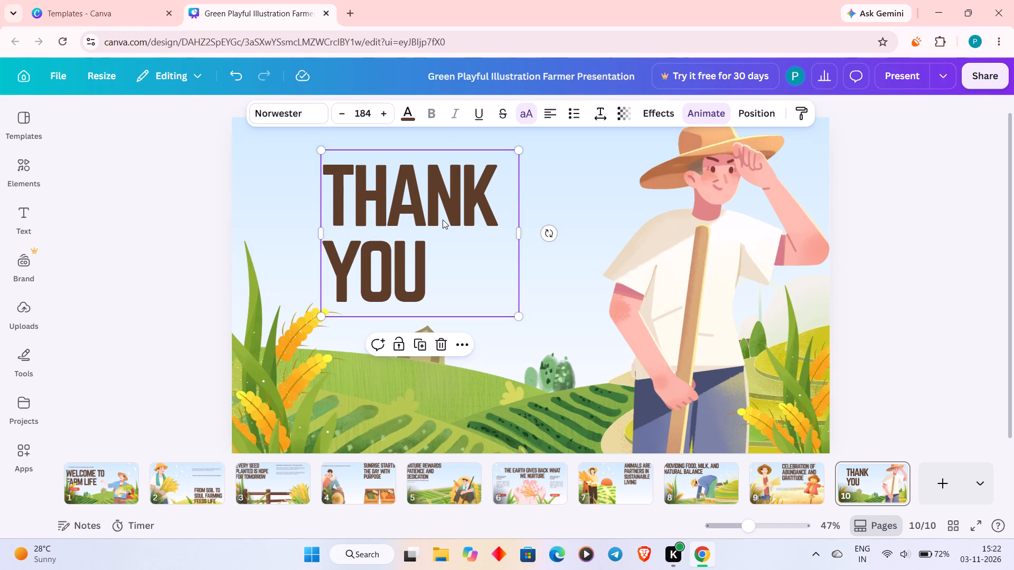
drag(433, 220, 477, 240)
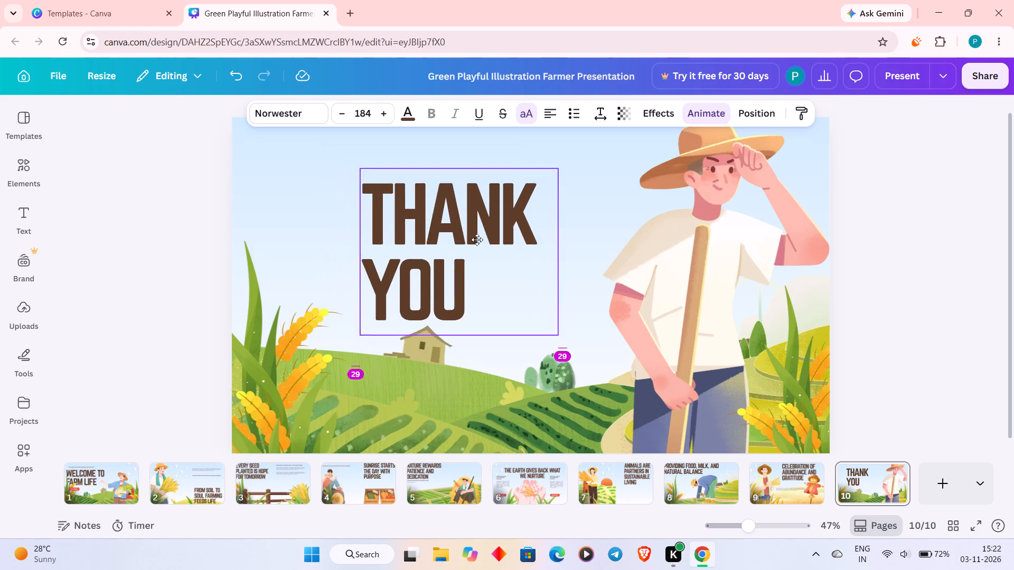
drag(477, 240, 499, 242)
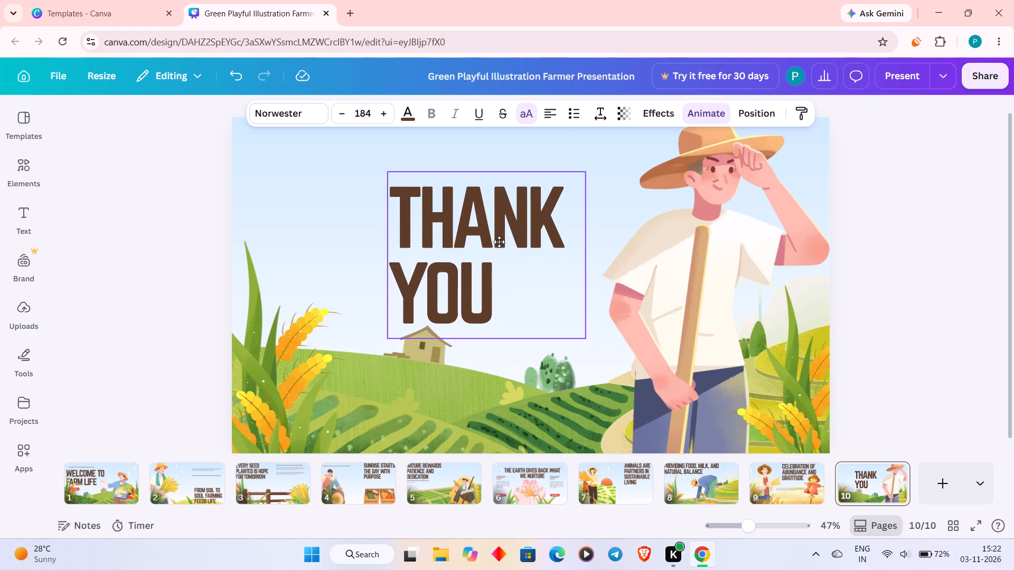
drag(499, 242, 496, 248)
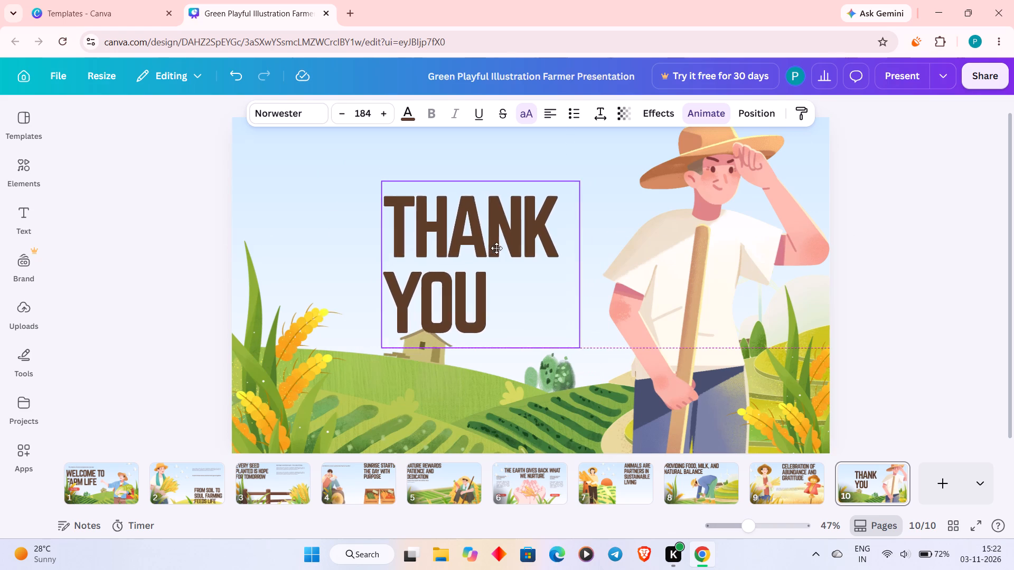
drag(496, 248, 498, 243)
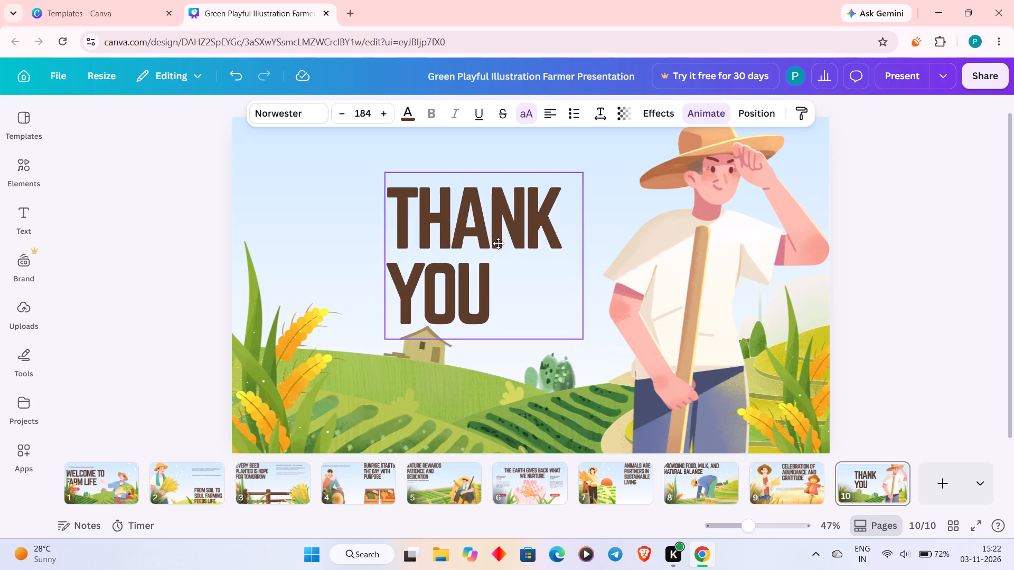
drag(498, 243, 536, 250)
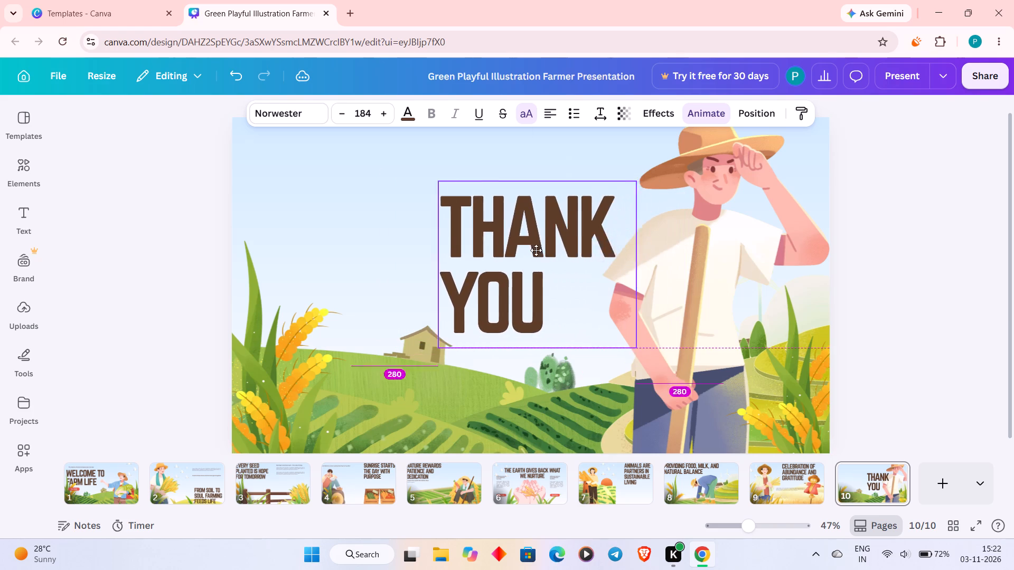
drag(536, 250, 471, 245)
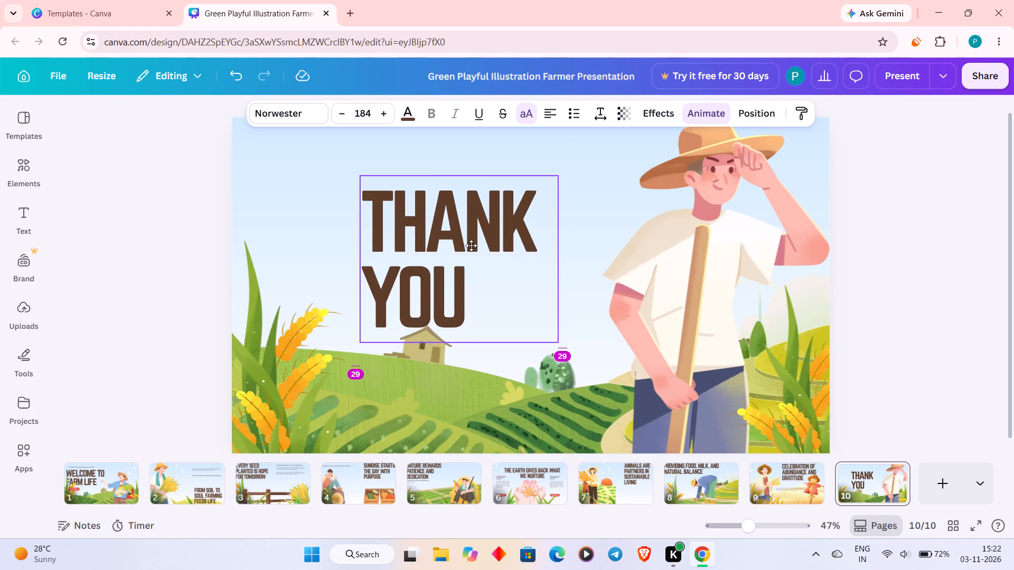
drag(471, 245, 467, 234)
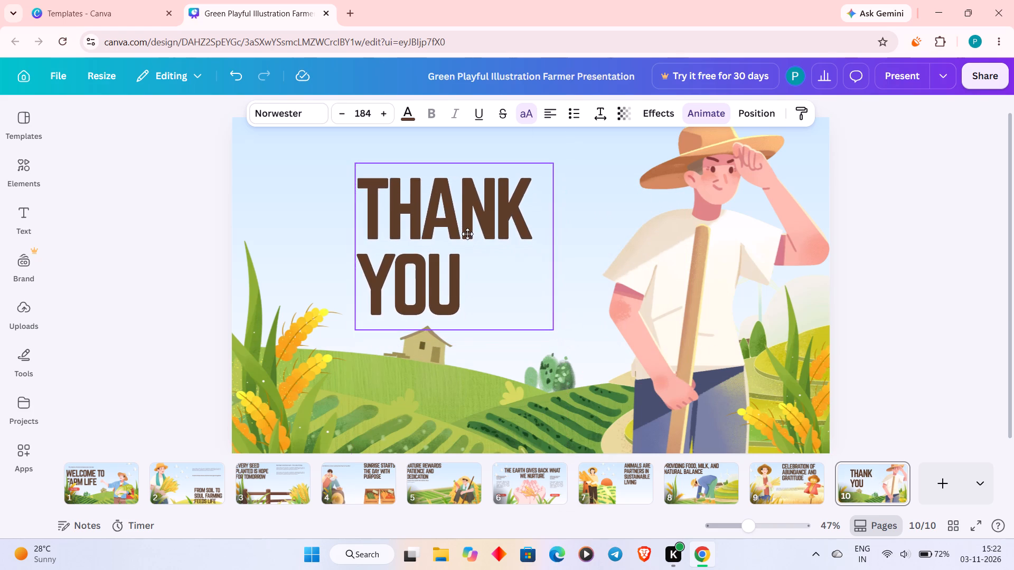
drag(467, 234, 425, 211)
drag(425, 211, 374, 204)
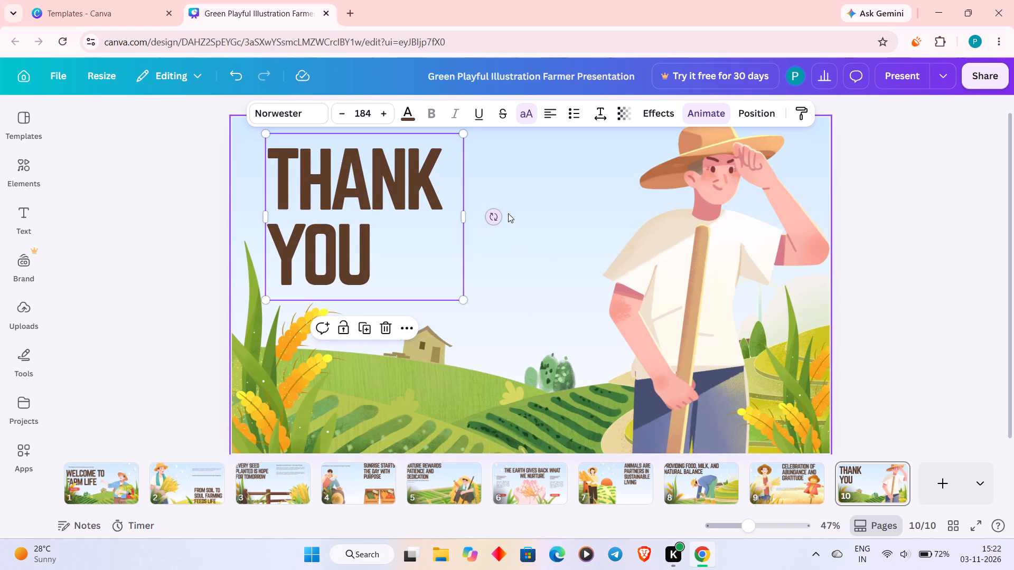
Place the "THANK YOU" heading in the sky clear above the barn, its text box centred on the vertical alignment guide through the barn.
drag(420, 231, 513, 249)
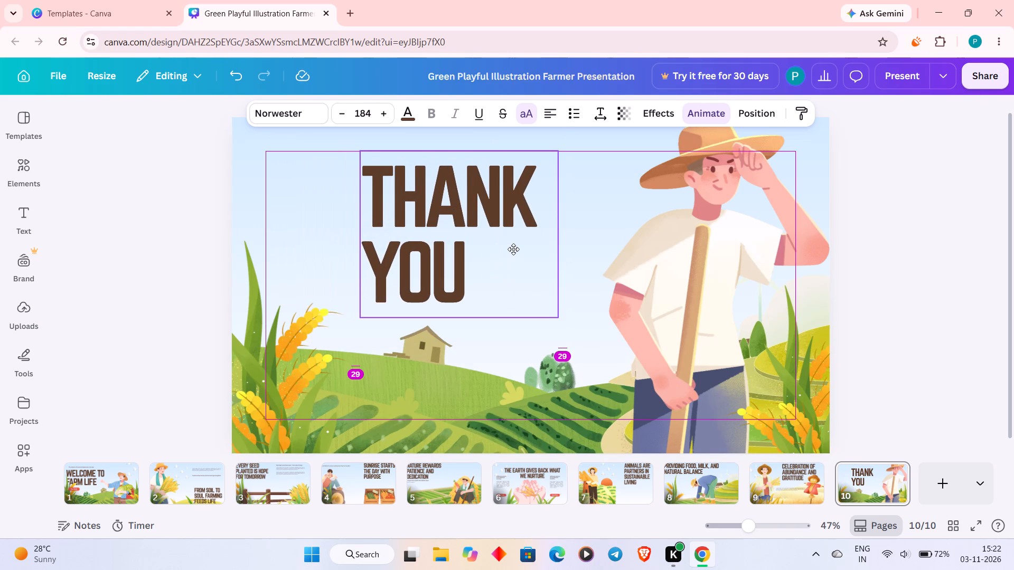
drag(513, 249, 504, 262)
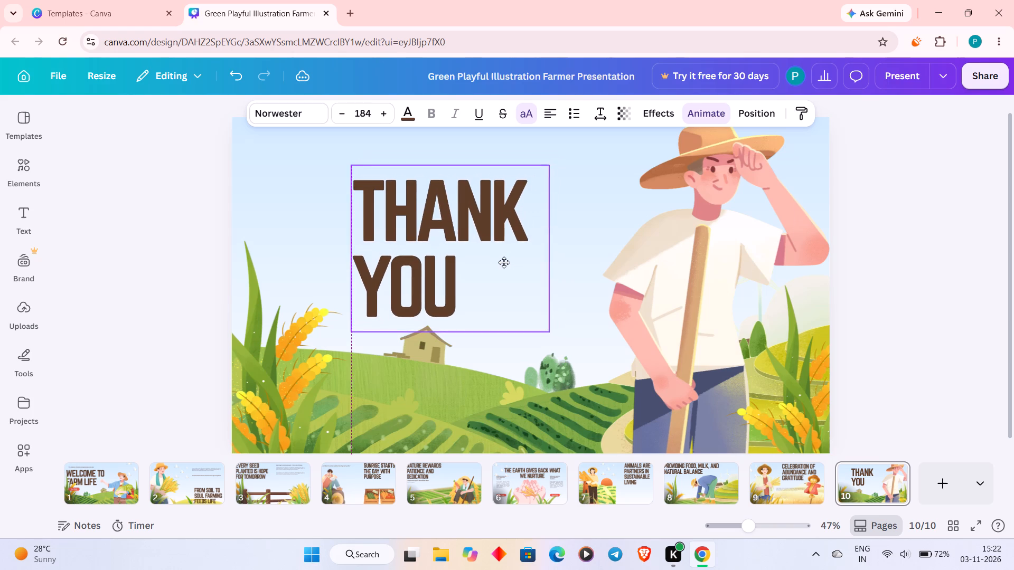
drag(504, 262, 495, 272)
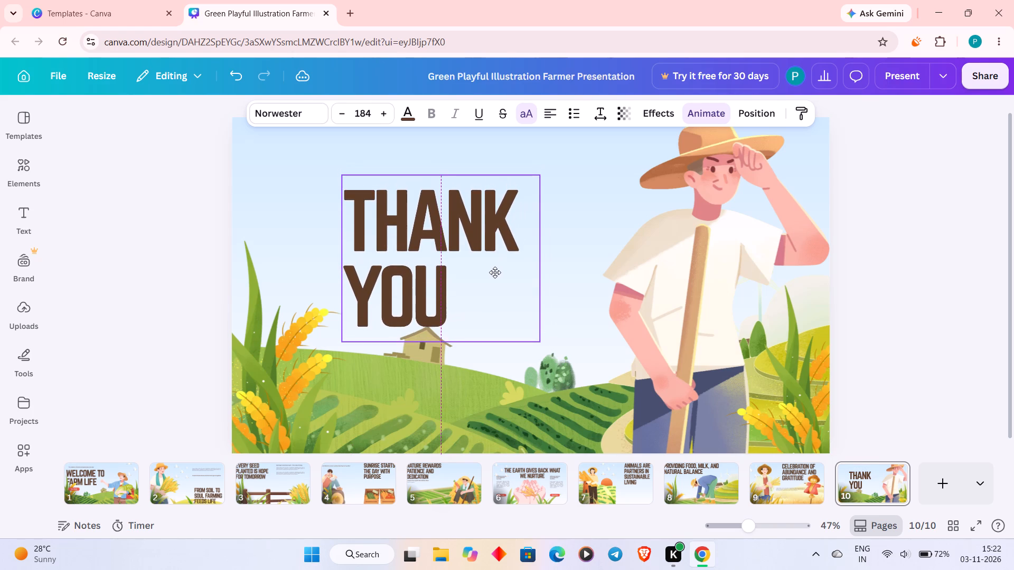
drag(495, 272, 495, 263)
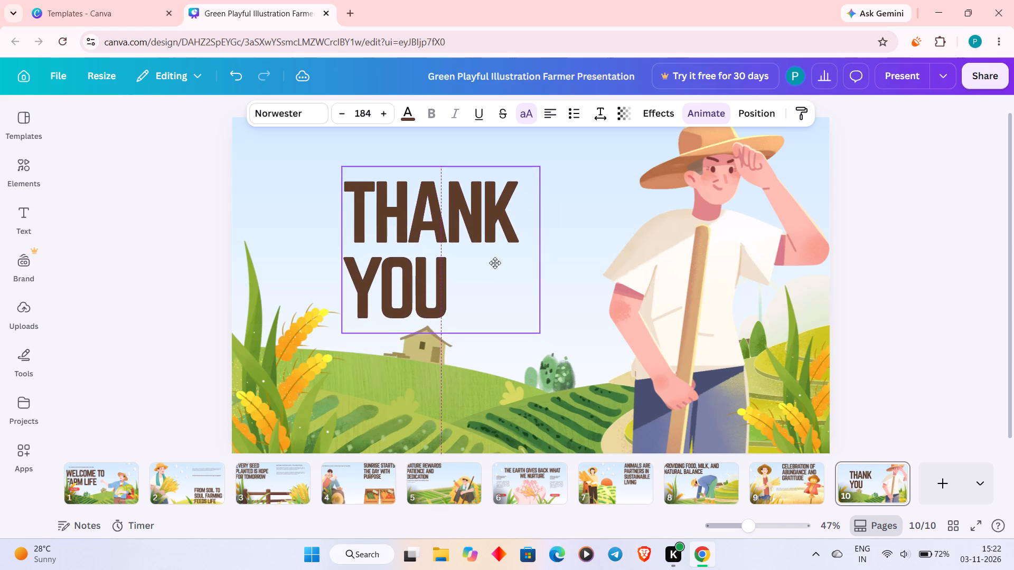
drag(495, 263, 494, 269)
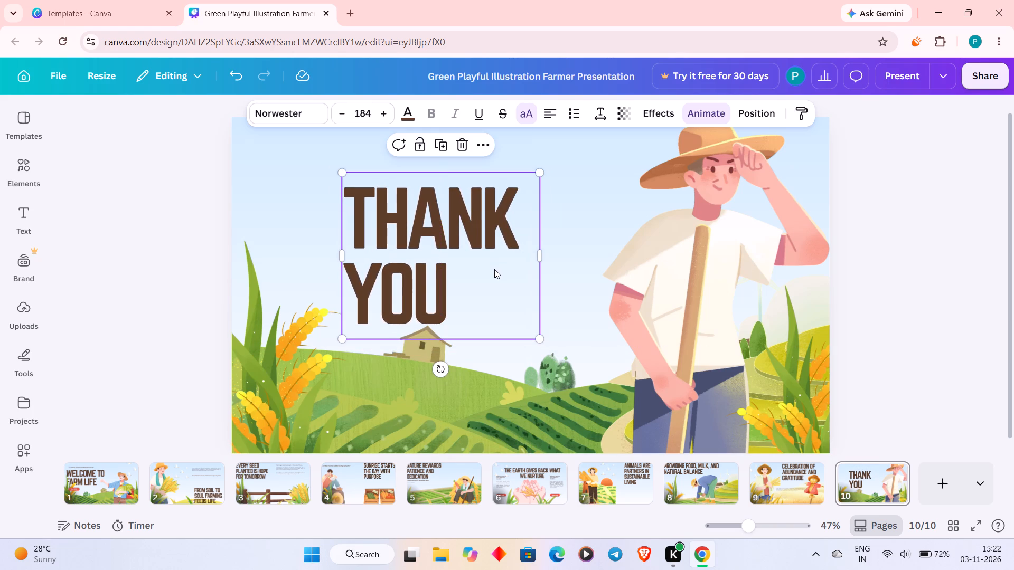
drag(494, 269, 439, 258)
drag(439, 258, 478, 258)
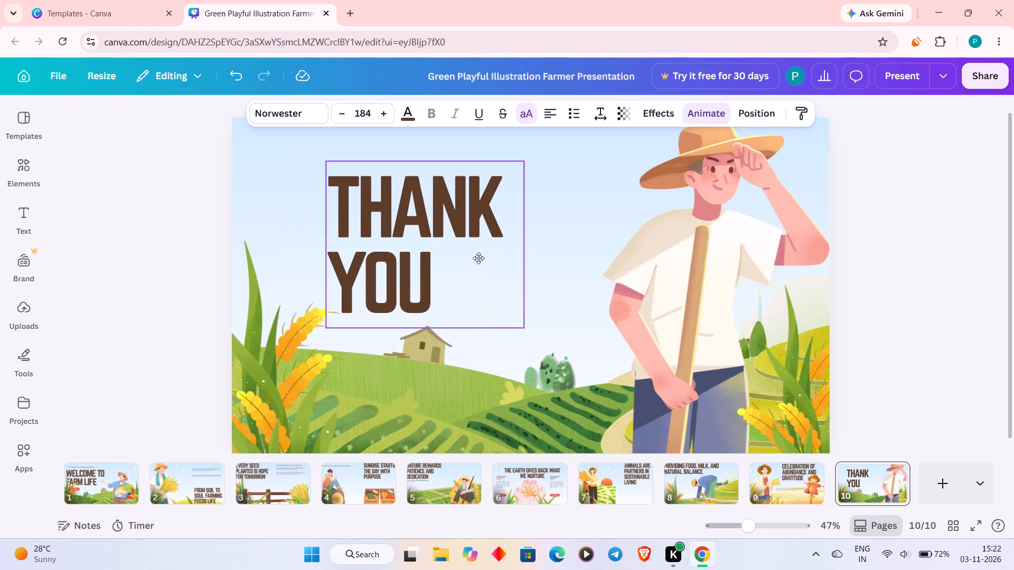
drag(478, 258, 495, 259)
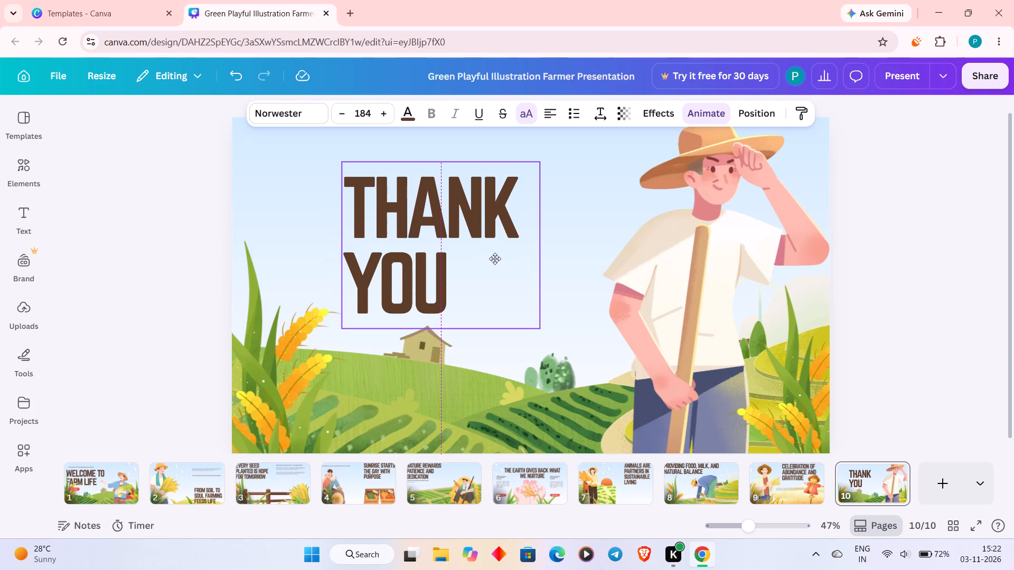
drag(495, 259, 498, 237)
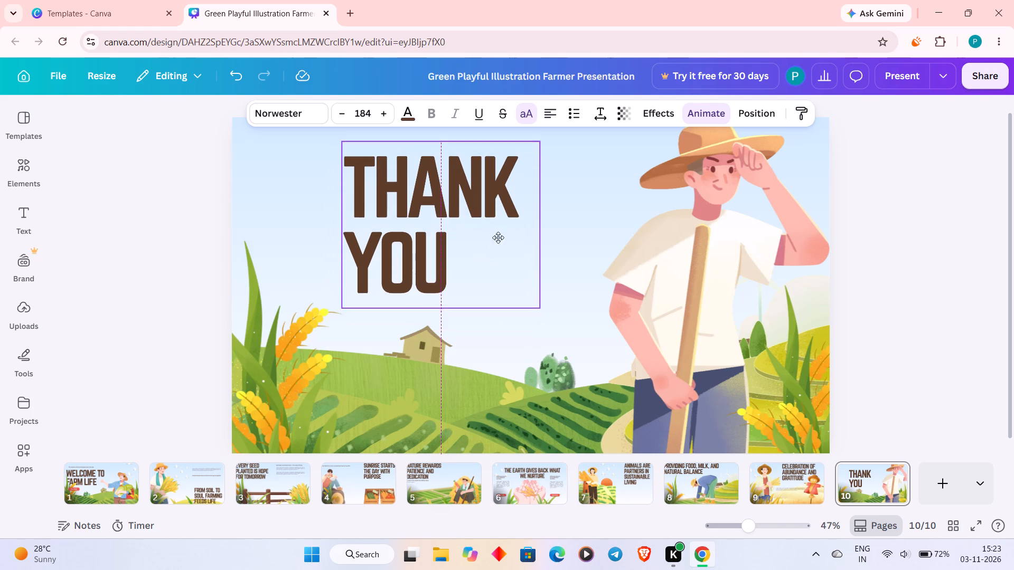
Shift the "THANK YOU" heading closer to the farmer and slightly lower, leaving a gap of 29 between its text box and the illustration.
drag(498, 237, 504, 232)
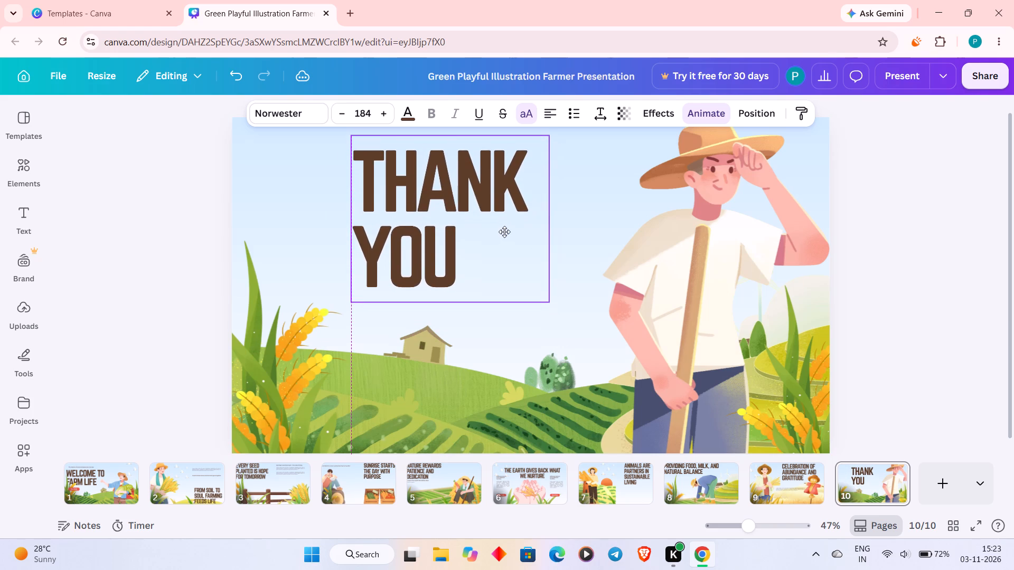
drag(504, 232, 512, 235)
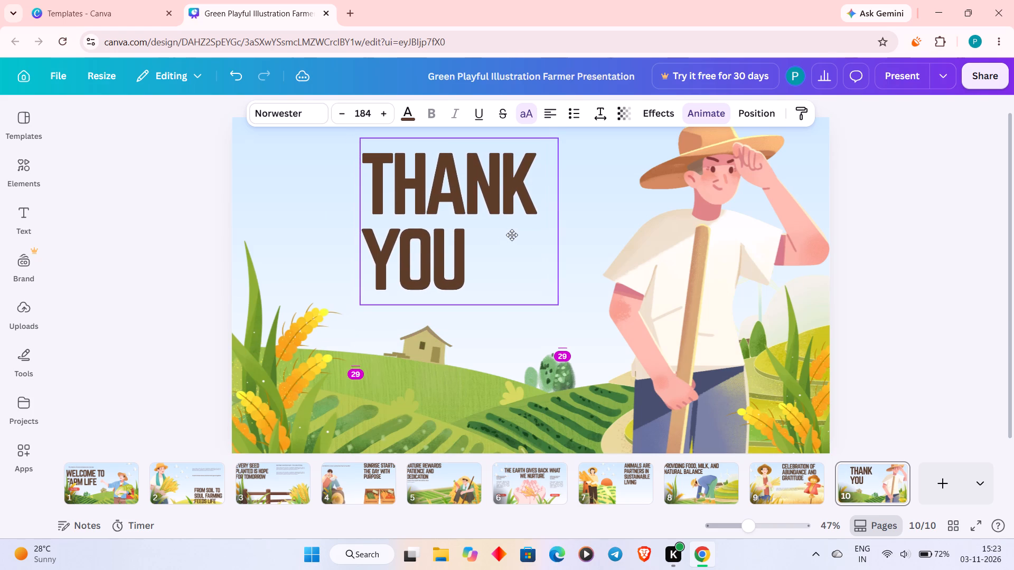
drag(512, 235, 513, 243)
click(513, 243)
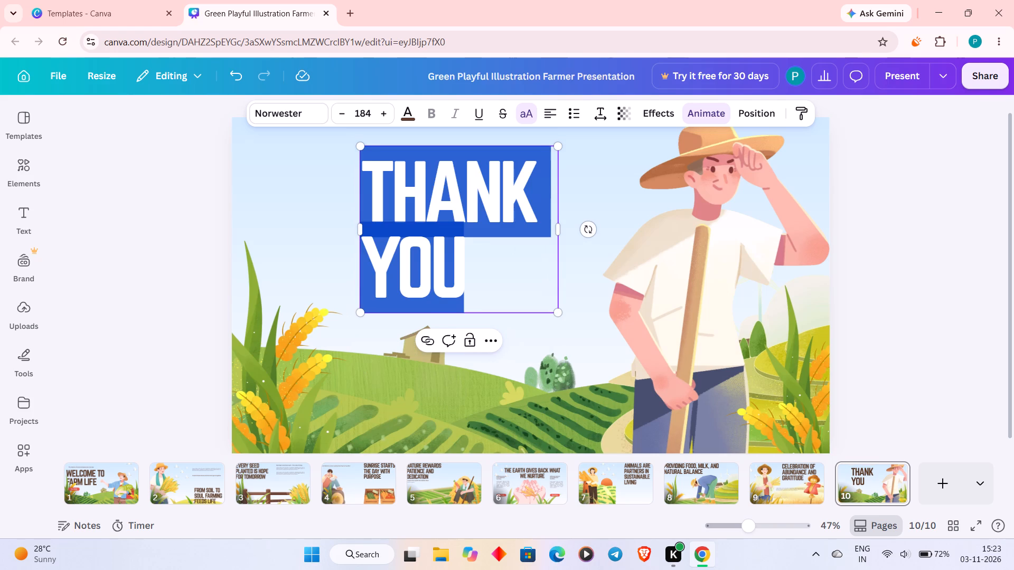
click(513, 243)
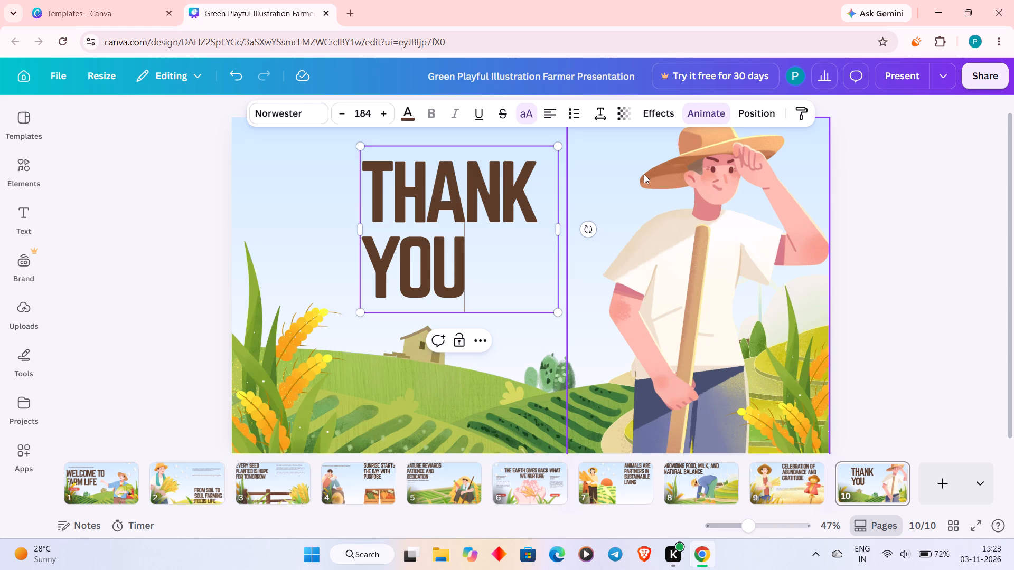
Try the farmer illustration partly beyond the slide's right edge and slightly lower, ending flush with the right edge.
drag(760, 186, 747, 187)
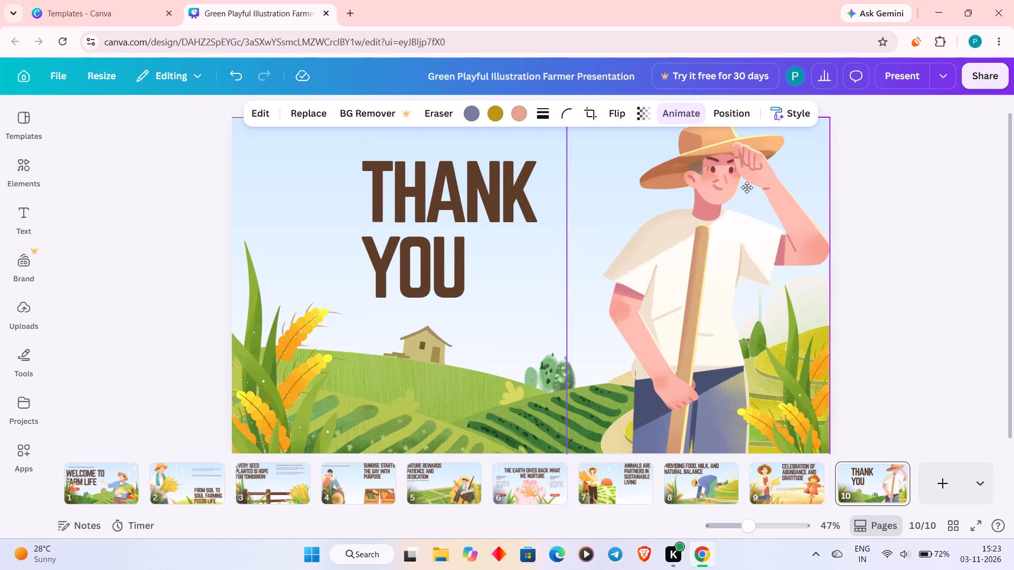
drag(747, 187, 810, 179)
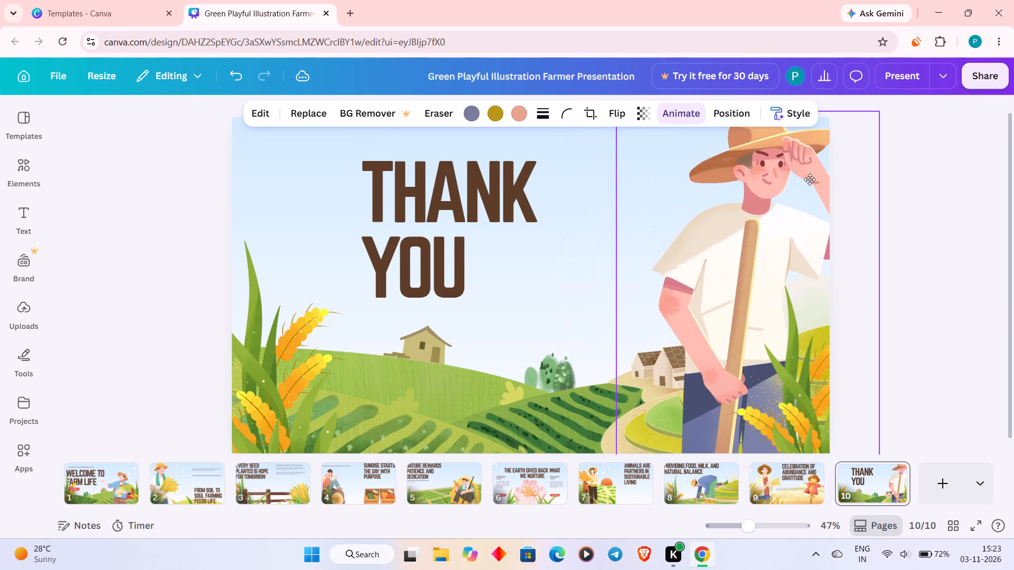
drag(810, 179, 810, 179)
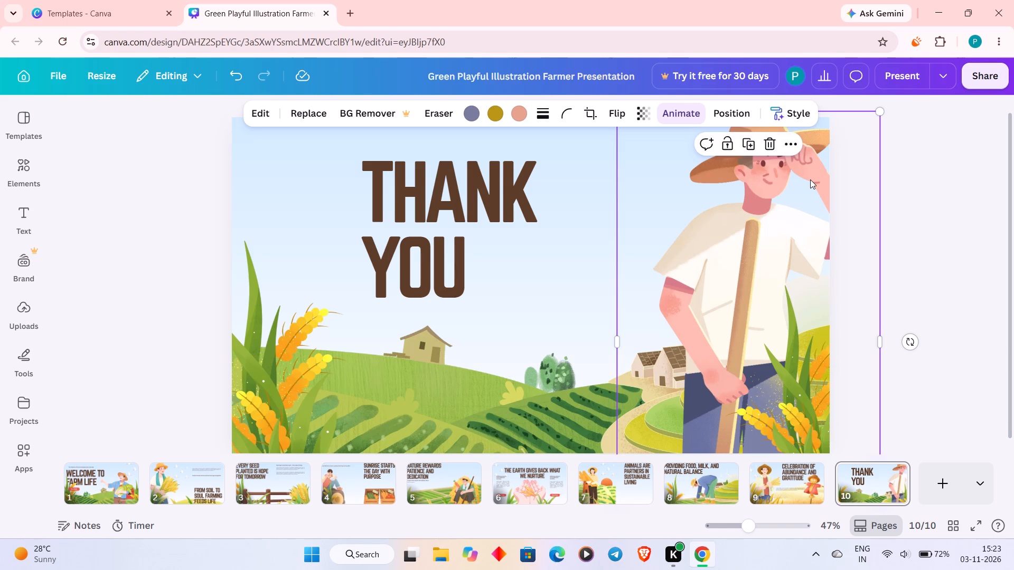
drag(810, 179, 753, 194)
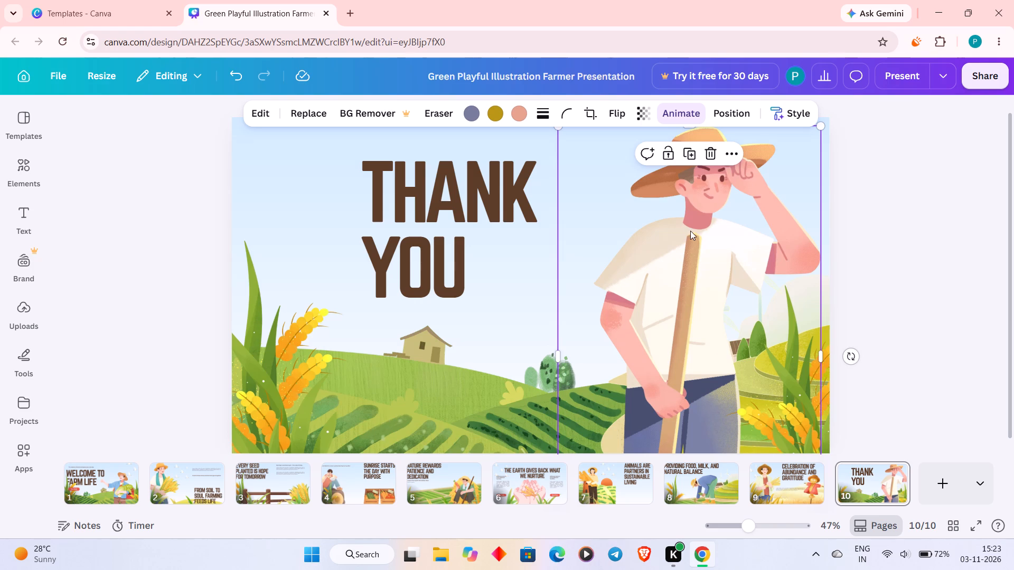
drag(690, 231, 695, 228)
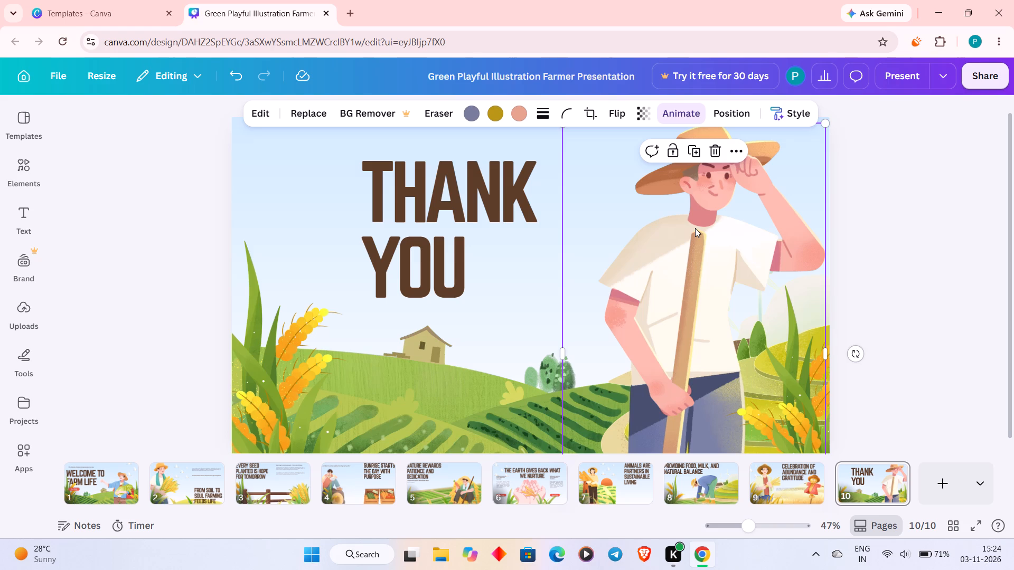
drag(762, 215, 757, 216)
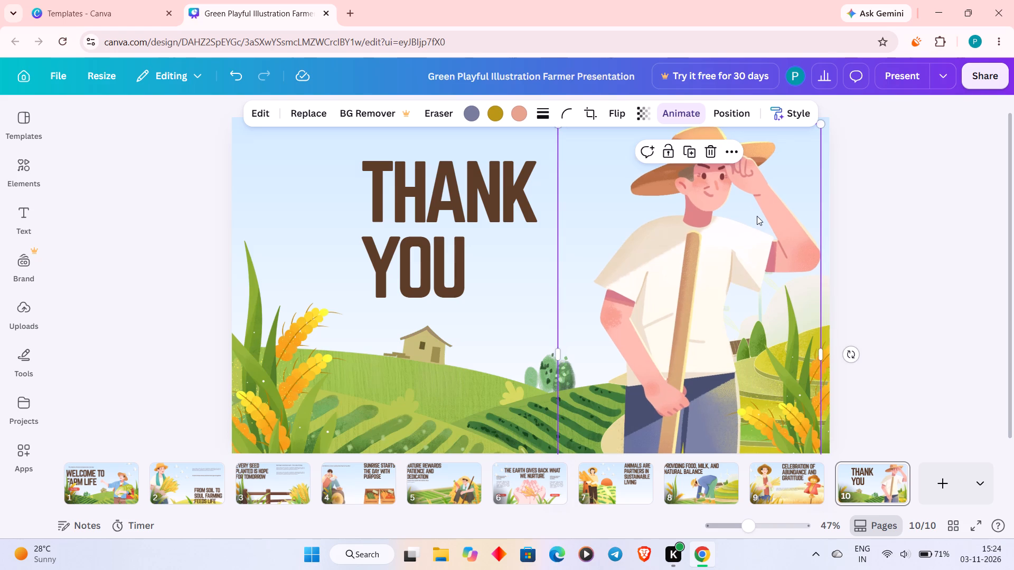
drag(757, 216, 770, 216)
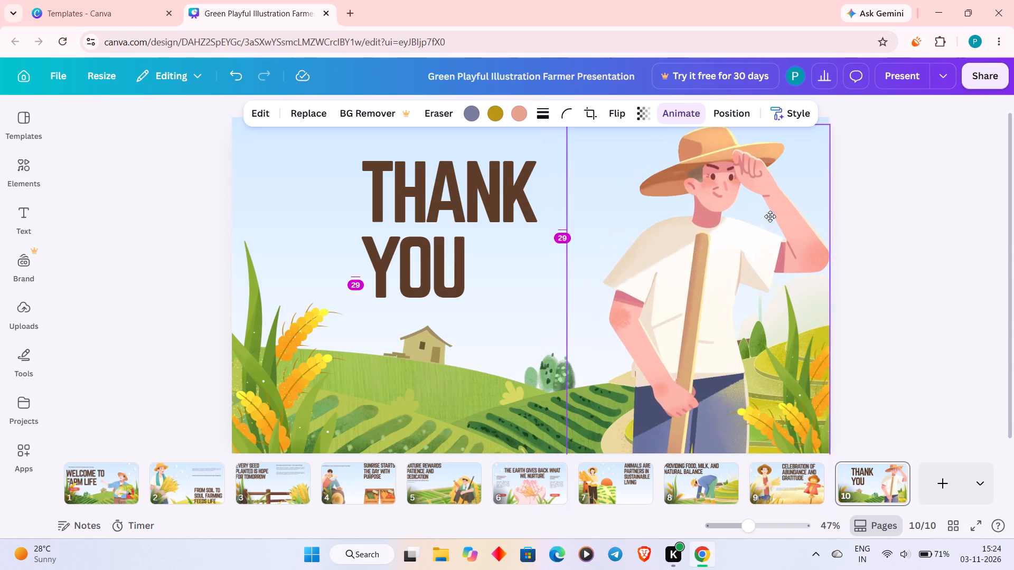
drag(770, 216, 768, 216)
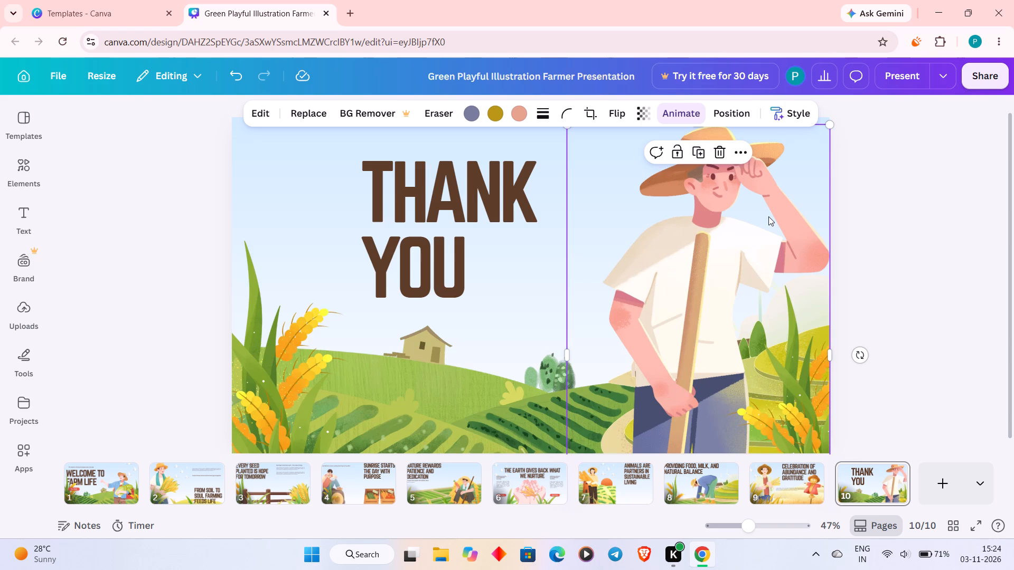
Move the farmer illustration to the left side of slide 10, its frame extending slightly past the slide's left edge.
drag(768, 216, 645, 228)
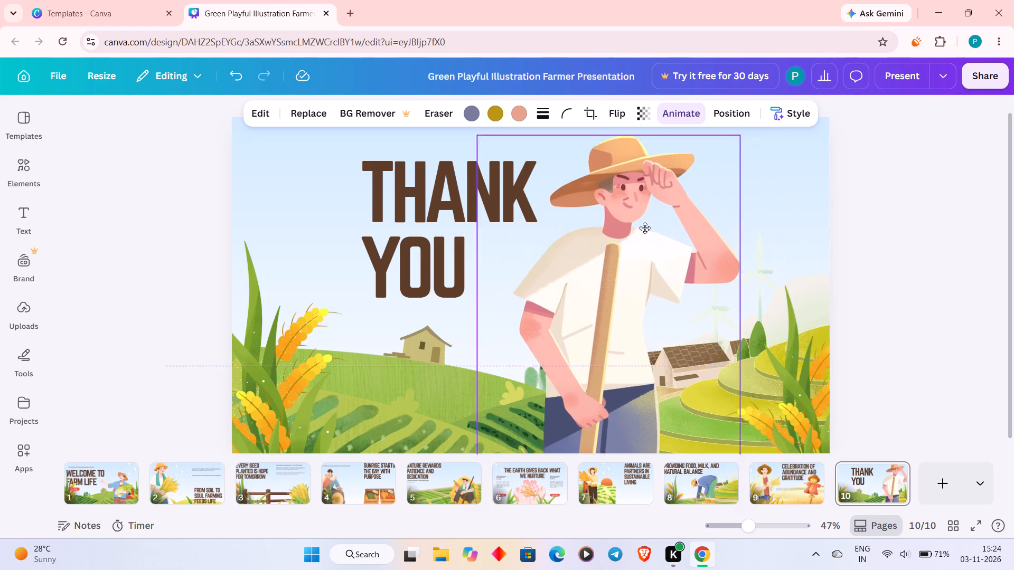
drag(645, 228, 413, 212)
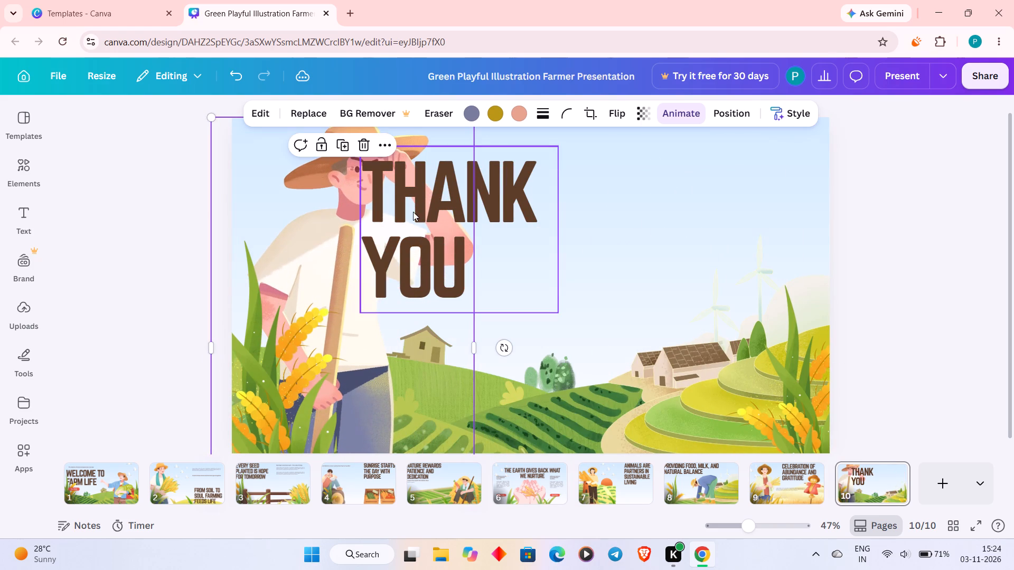
Move the "THANK YOU" heading into the open sky right of the farmer, shifting it in stages until it sits above the farmhouses.
drag(524, 223, 674, 215)
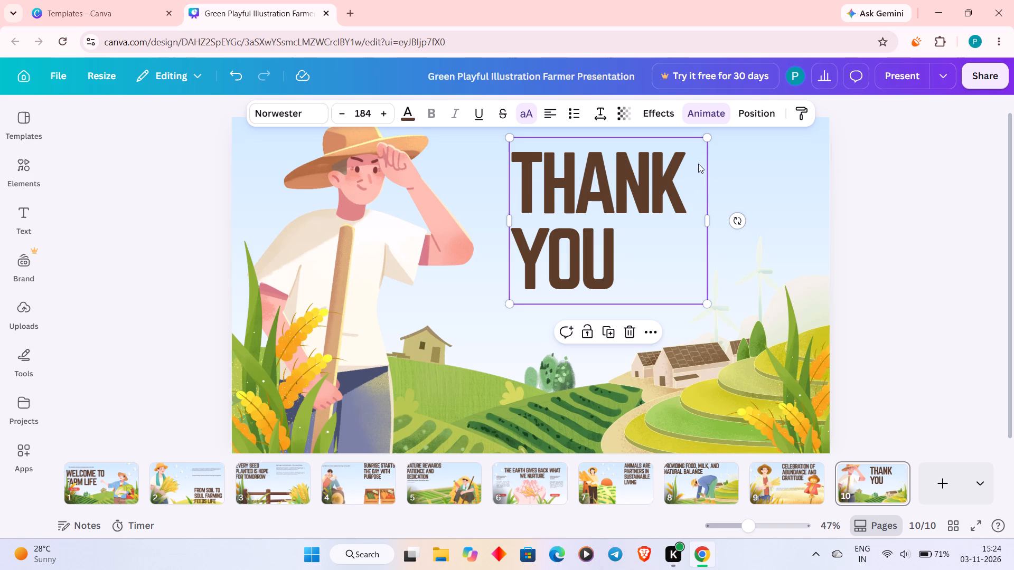
drag(661, 243, 665, 242)
drag(665, 242, 692, 241)
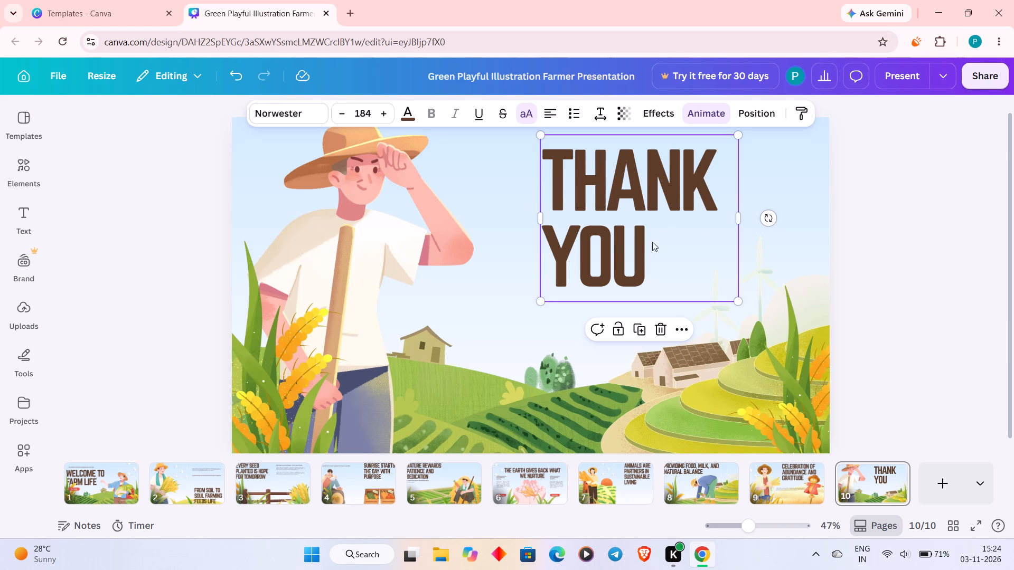
drag(613, 244, 619, 236)
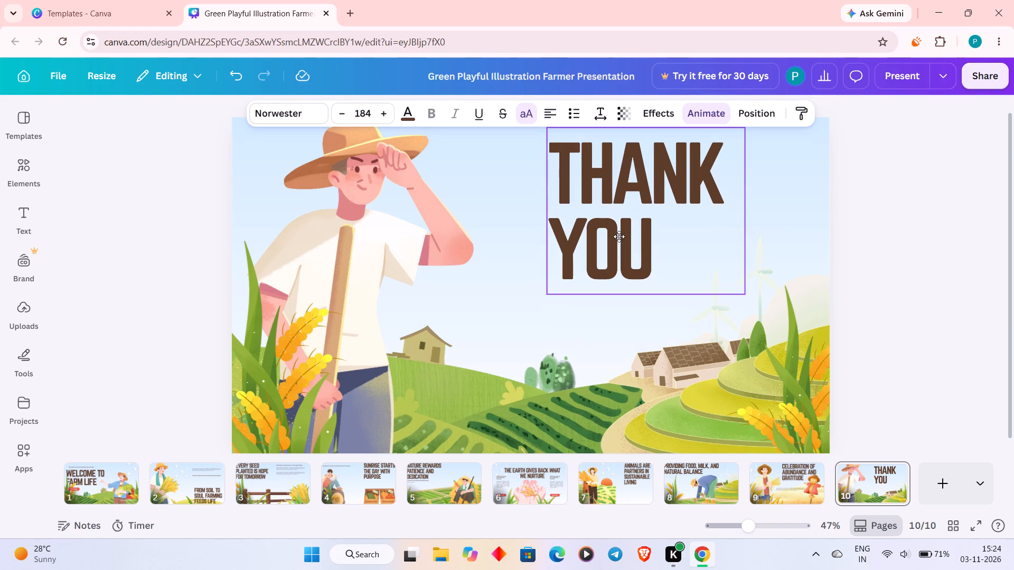
drag(619, 236, 618, 236)
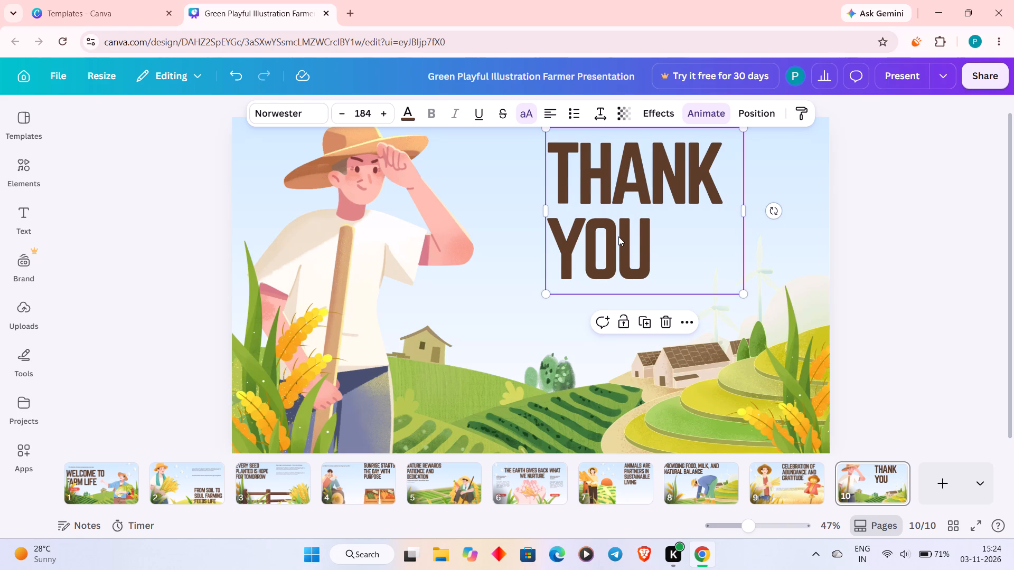
drag(641, 239, 661, 243)
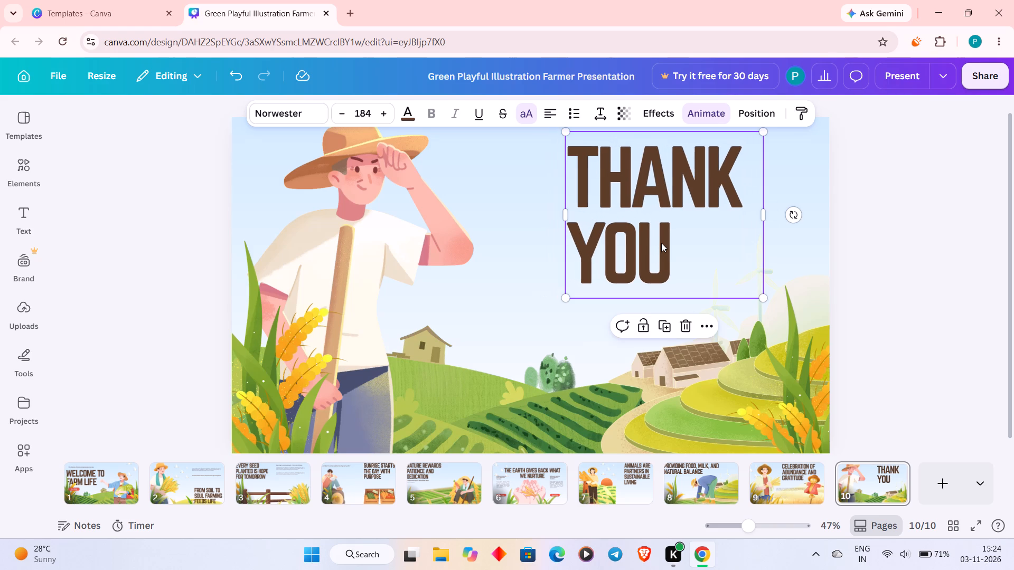
drag(693, 289, 699, 286)
drag(699, 286, 708, 283)
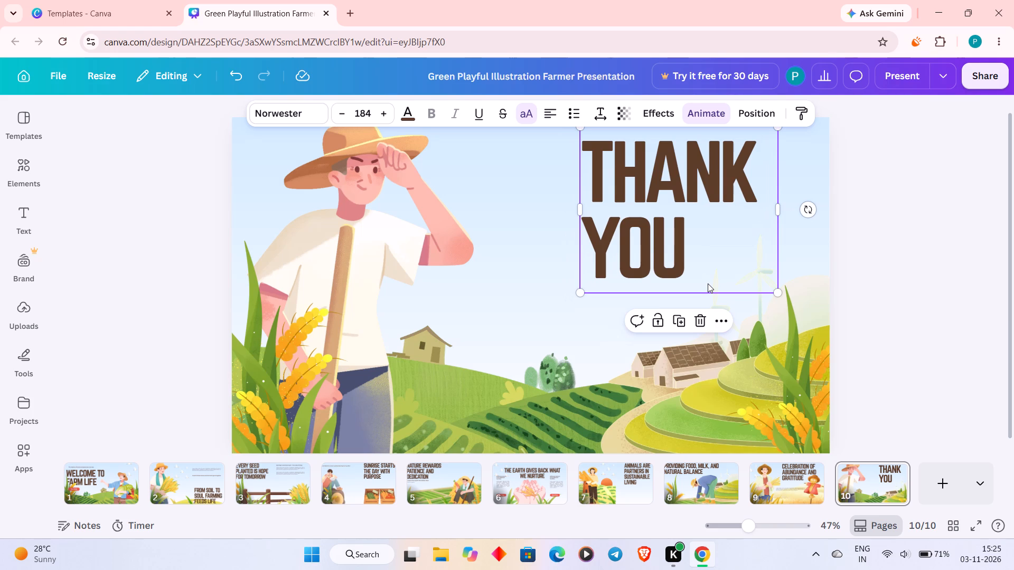
Bring the "THANK YOU" heading slightly back toward the farmer and lower, in the sky between his elbow and the windmills.
click(639, 269)
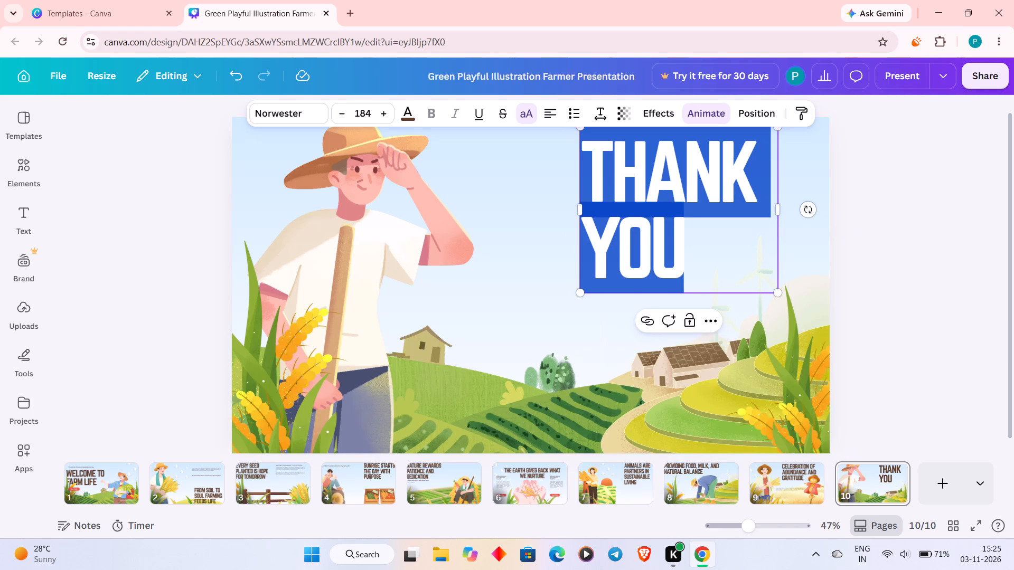
click(712, 259)
drag(712, 259, 687, 258)
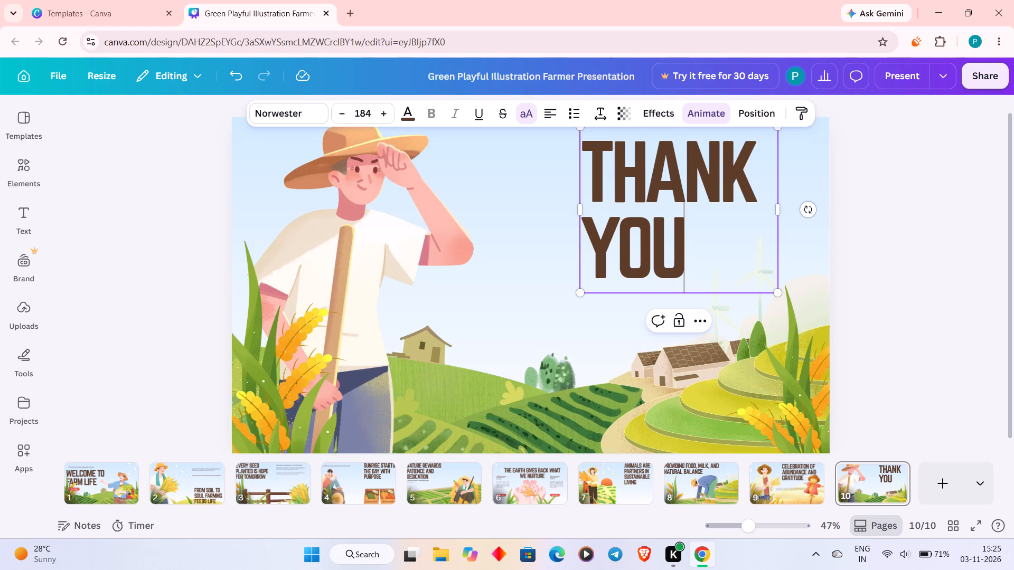
double_click(735, 240)
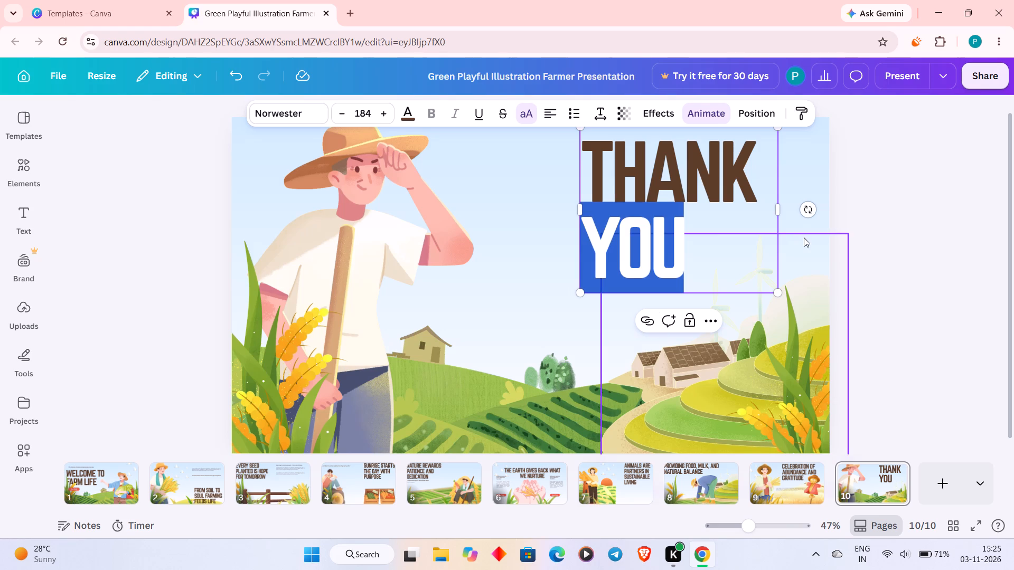
click(804, 237)
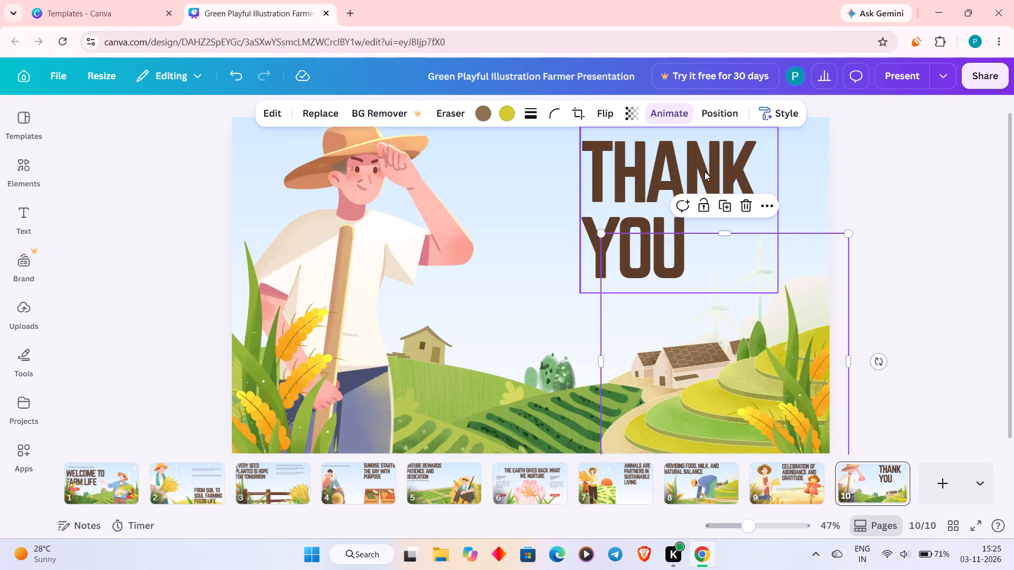
drag(705, 172, 644, 184)
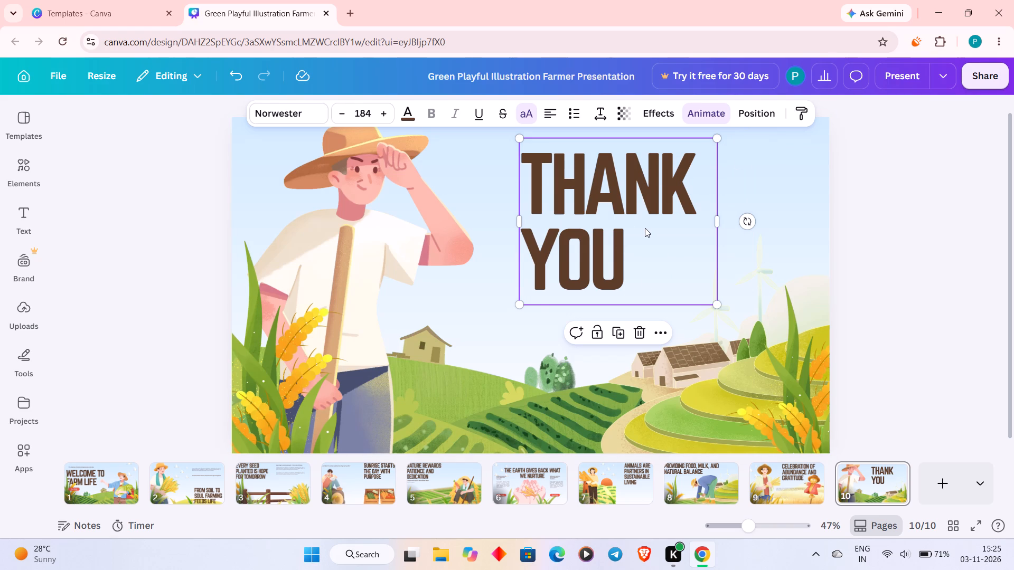
drag(646, 228, 671, 229)
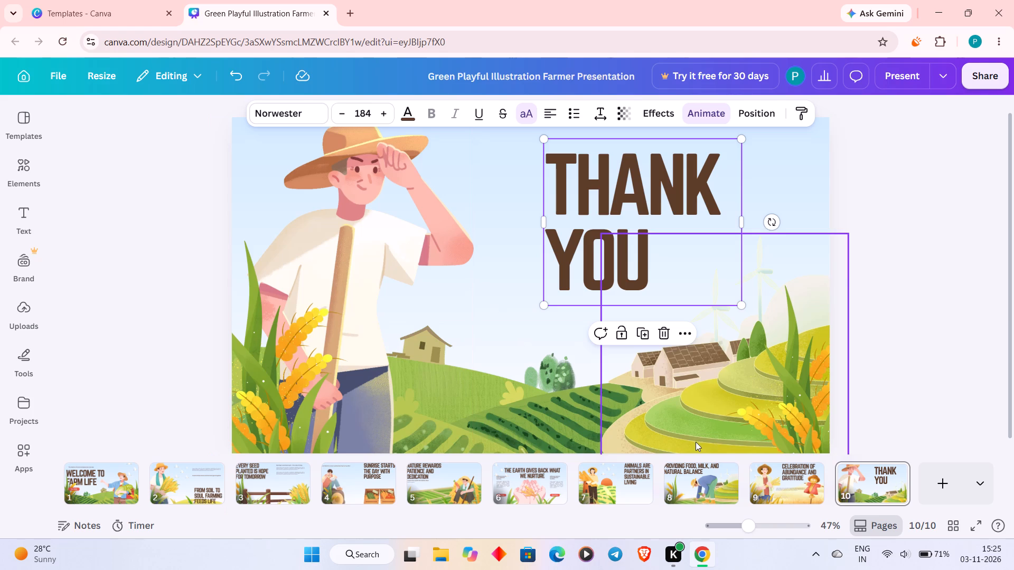
On slide 9, move the "CELEBRATION OF ABUNDANCE AND GRATITUDE" heading down over the wheat field, left-aligned with the body paragraph.
click(780, 477)
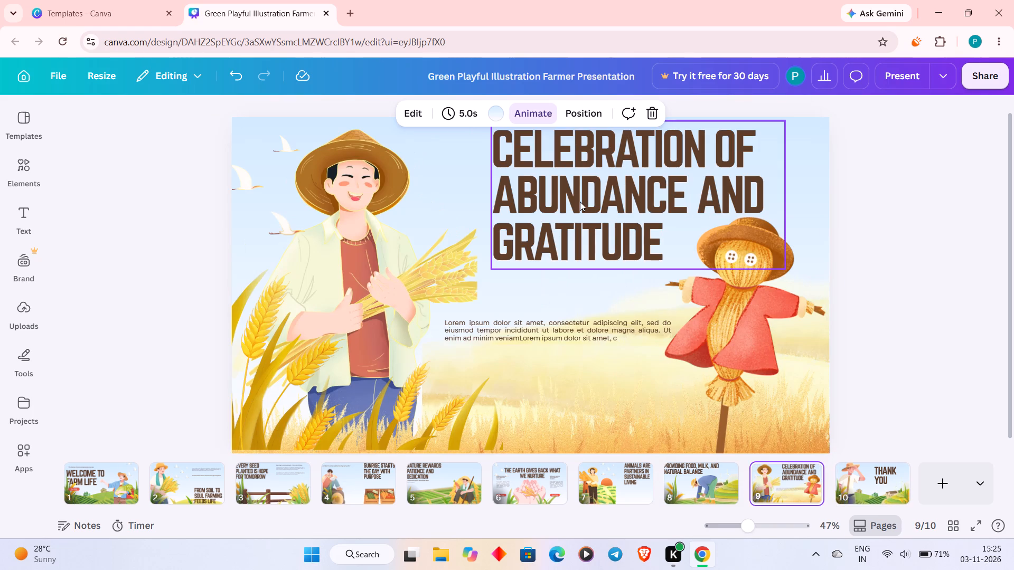
drag(580, 202, 533, 393)
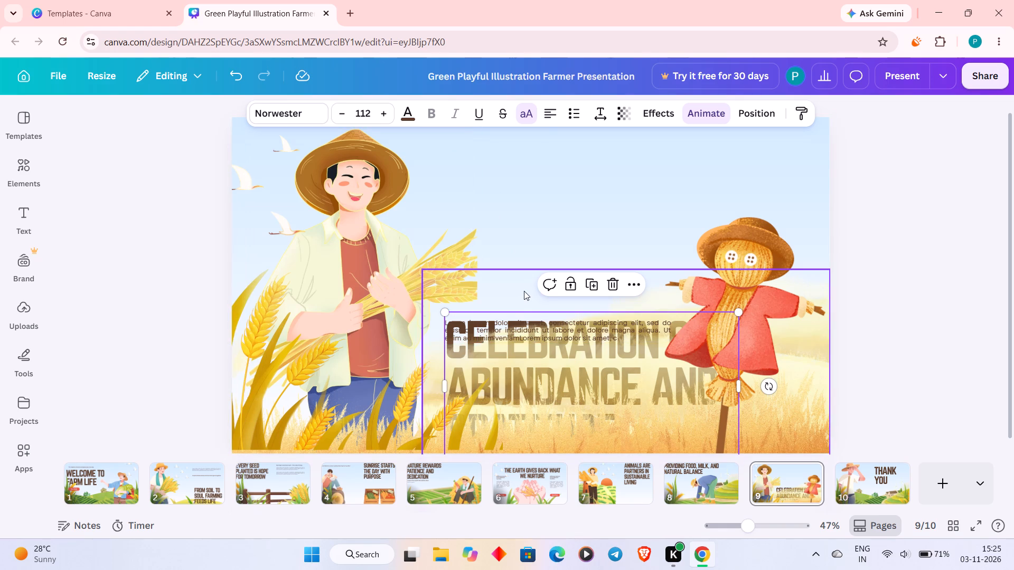
Move the scarecrow on slide 9 farther right and slightly lower, so it extends partly beyond the slide's right edge.
double_click(358, 195)
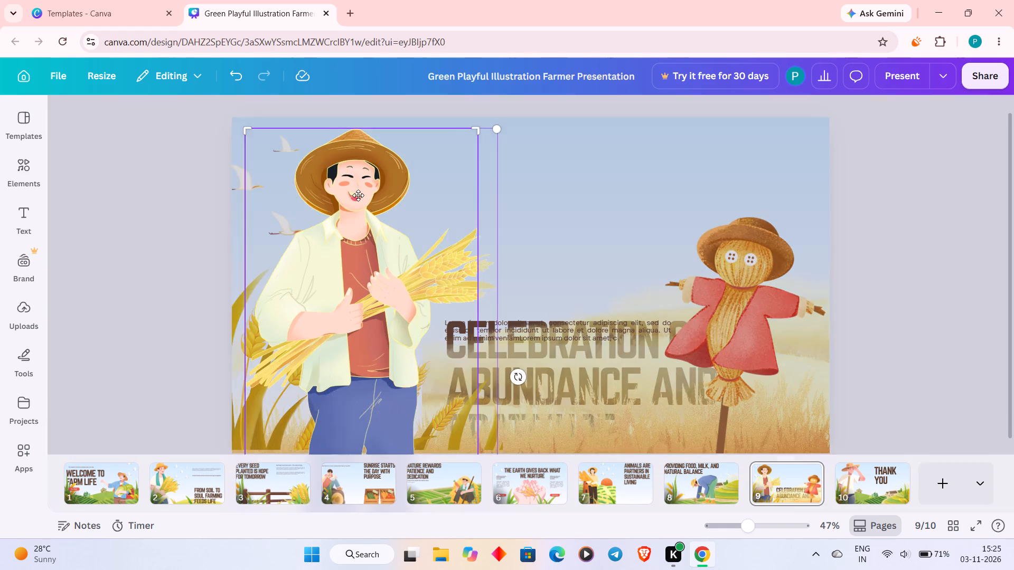
drag(711, 267, 731, 273)
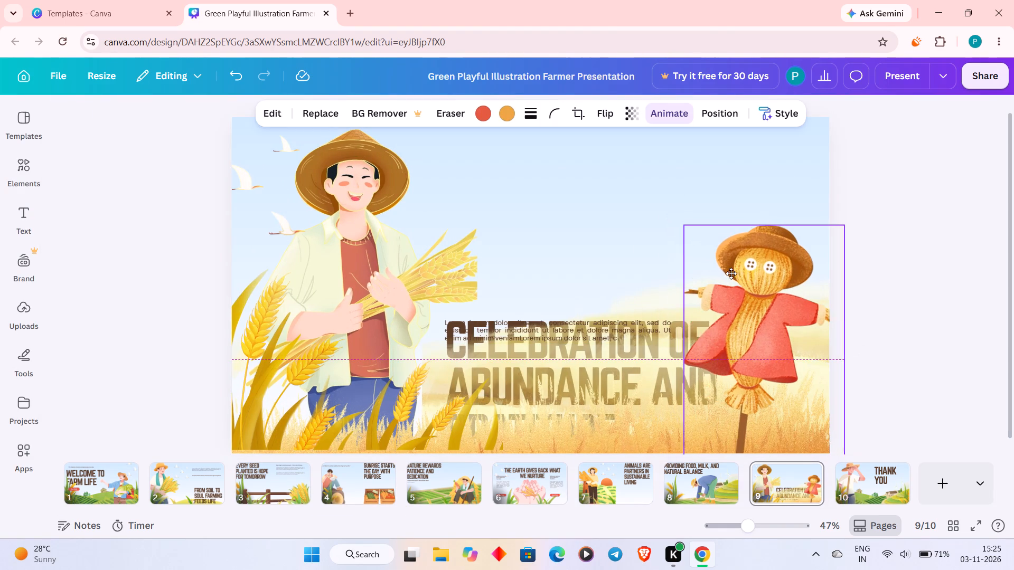
drag(731, 273, 776, 273)
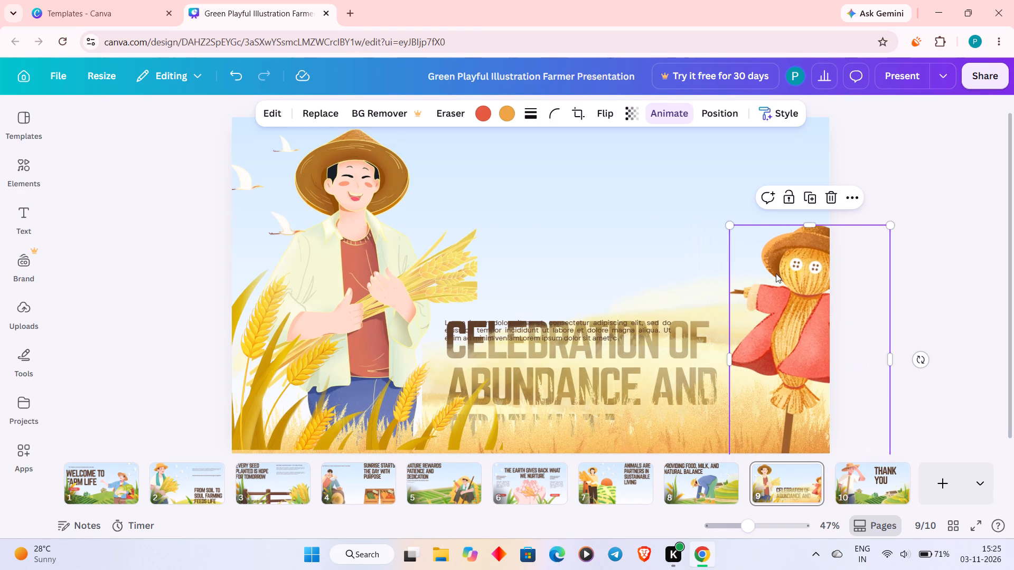
Move the lorem ipsum paragraph up to sit directly above the heading, aligned with the heading's left edge.
click(511, 142)
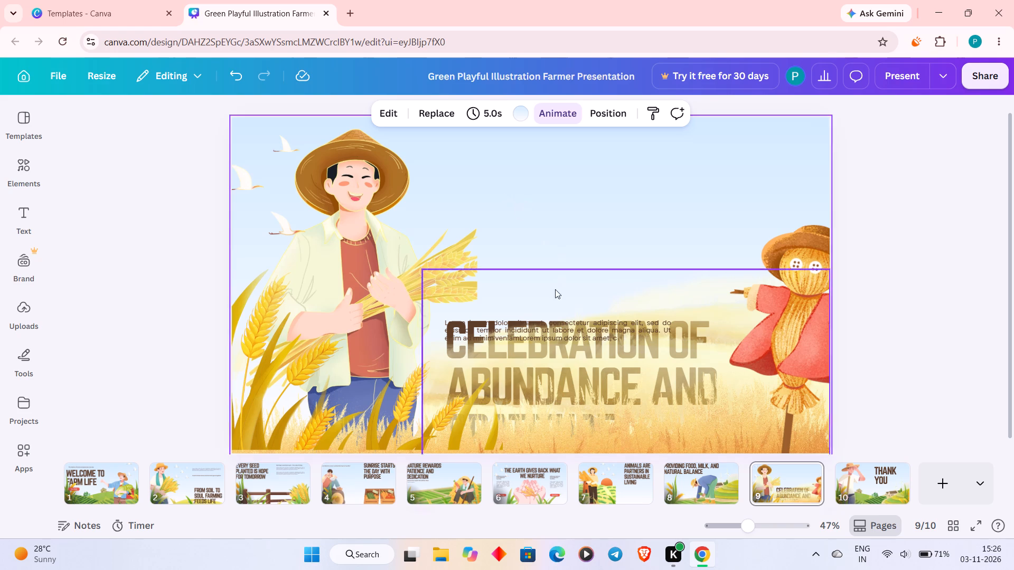
click(497, 376)
drag(588, 334, 587, 302)
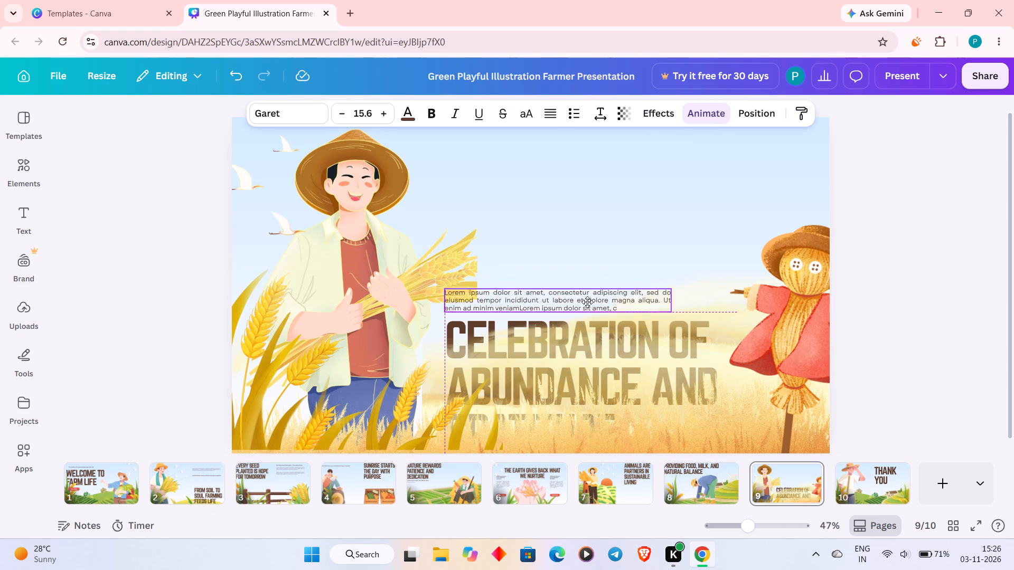
Move the lorem ipsum paragraph away from the heading into the slide's top-right corner.
drag(587, 302, 735, 153)
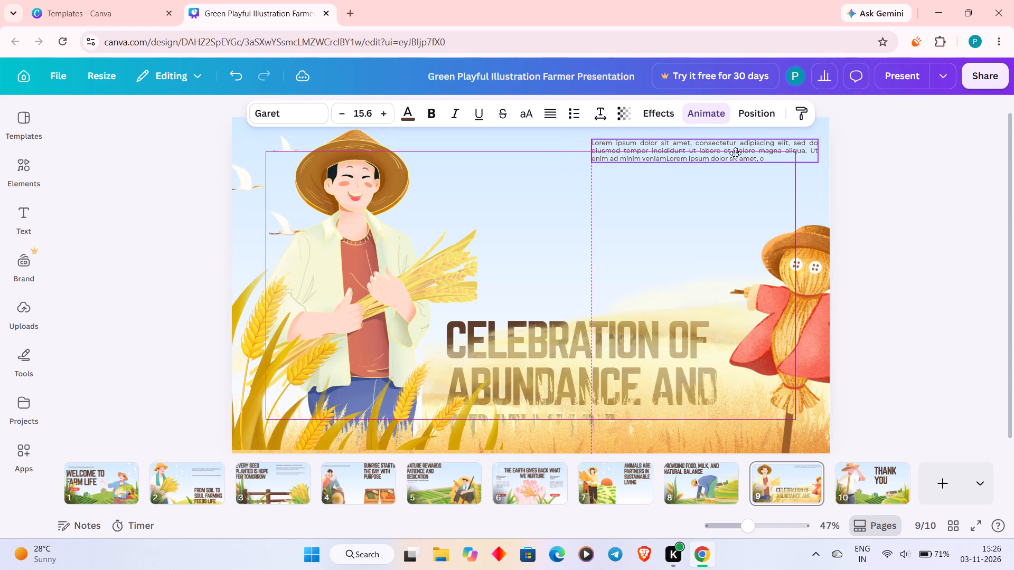
drag(735, 153, 741, 150)
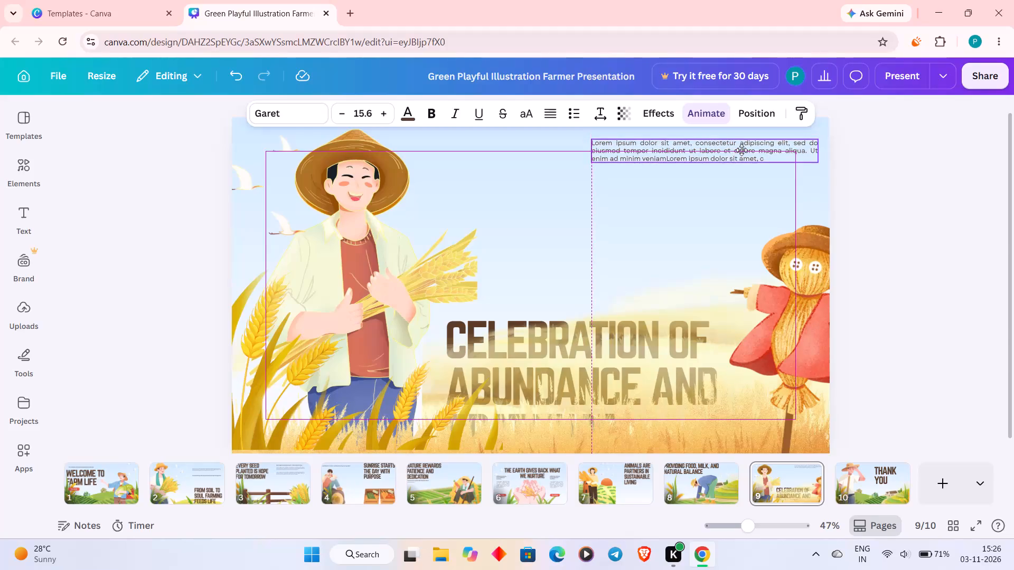
drag(741, 150, 743, 136)
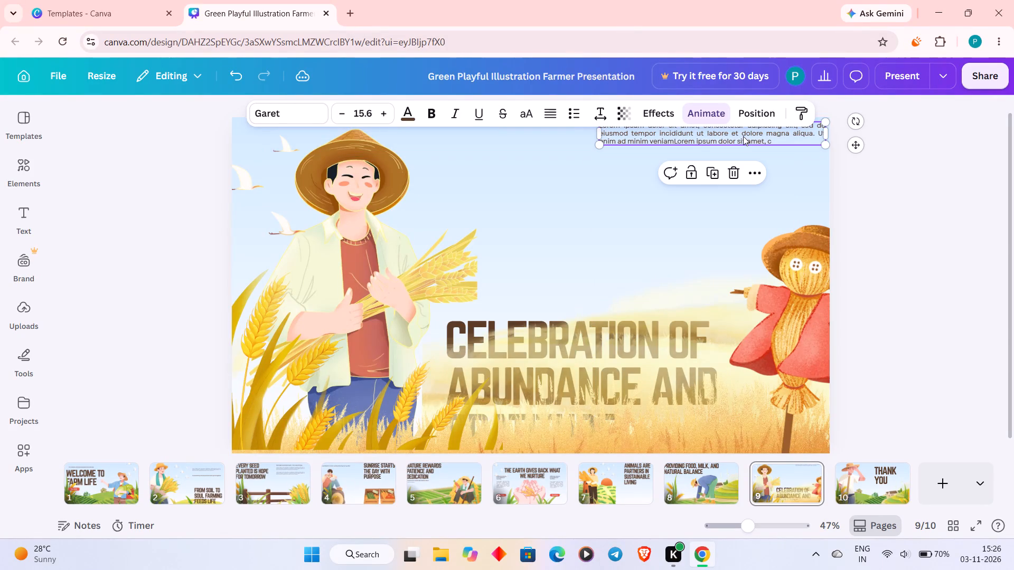
Raise the pale yellow hill image behind the heading slightly, shifting it a little to the right.
click(625, 370)
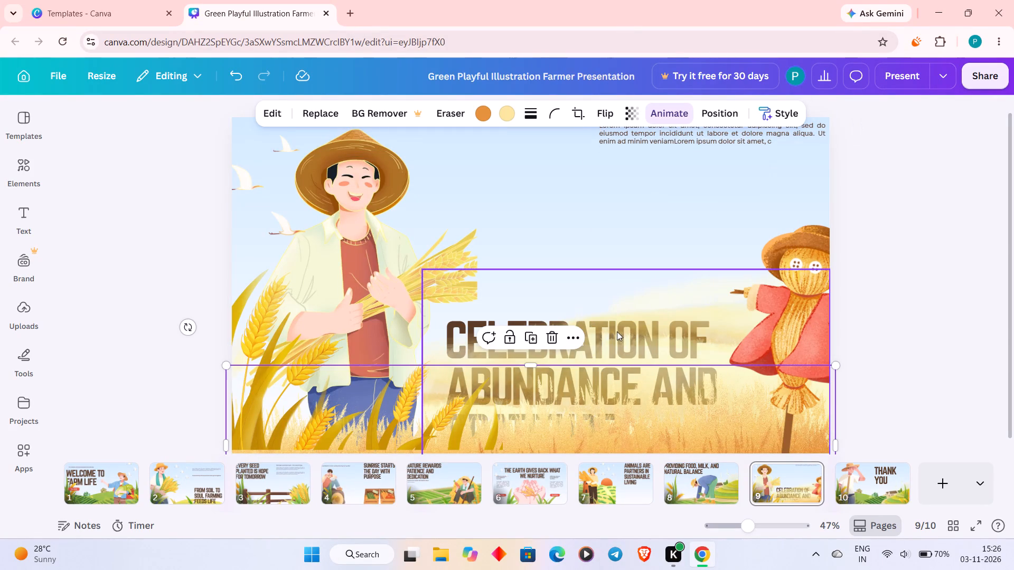
drag(617, 331, 622, 306)
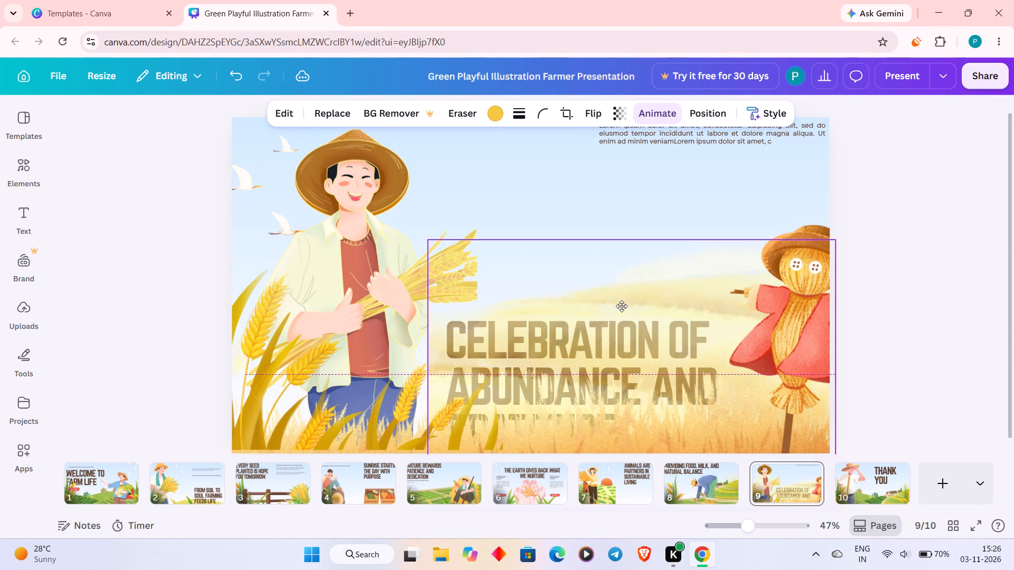
drag(622, 306, 622, 310)
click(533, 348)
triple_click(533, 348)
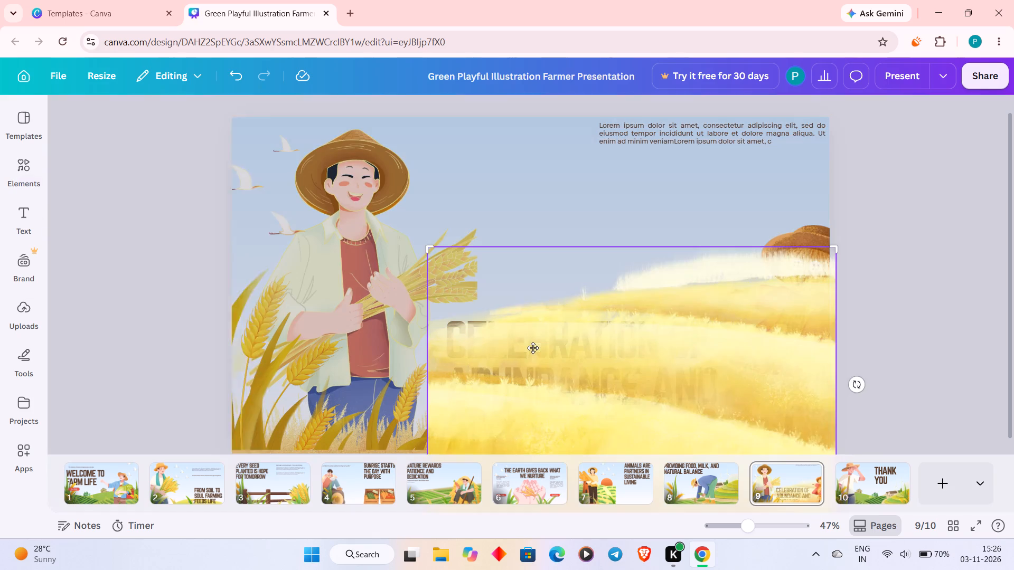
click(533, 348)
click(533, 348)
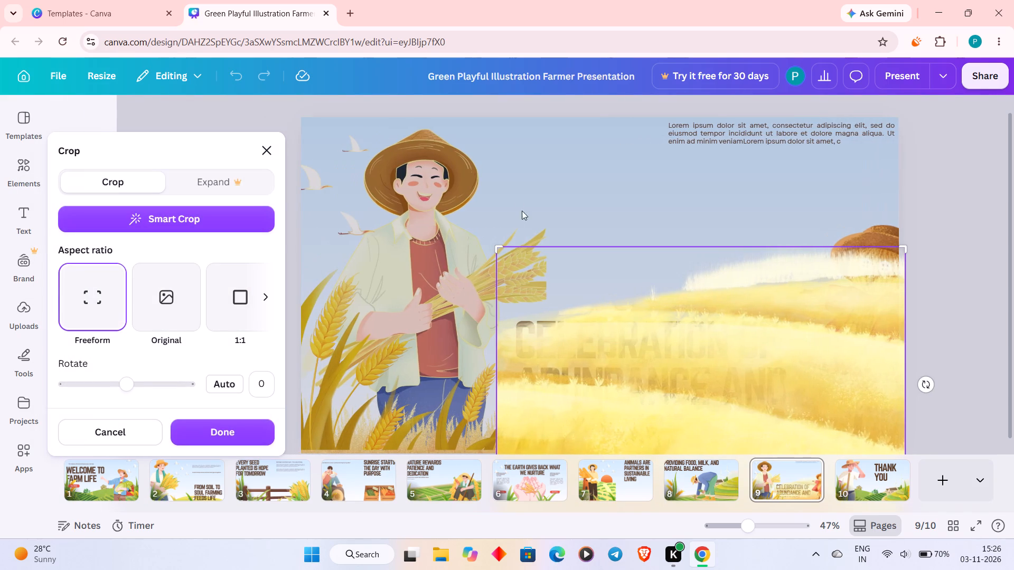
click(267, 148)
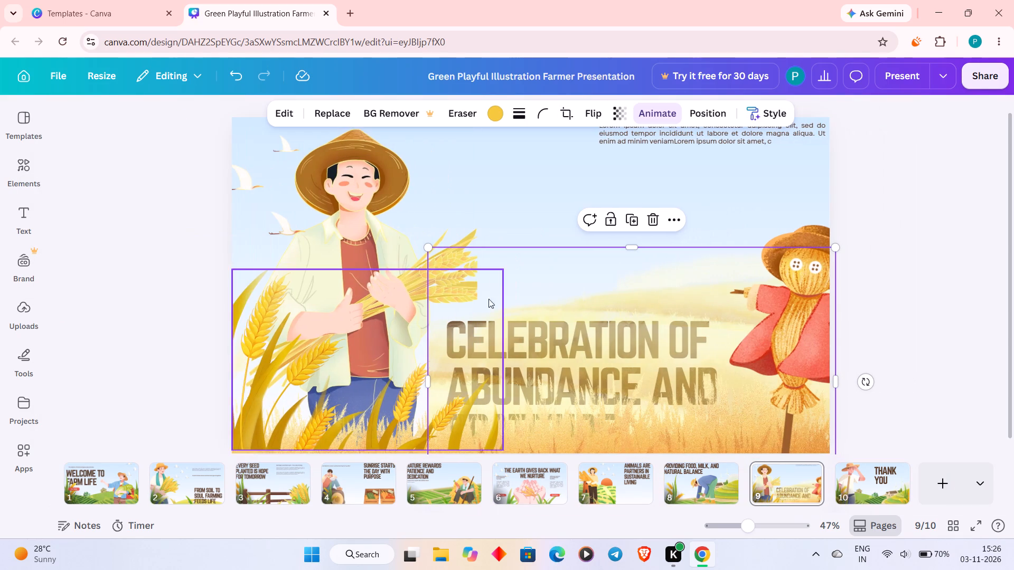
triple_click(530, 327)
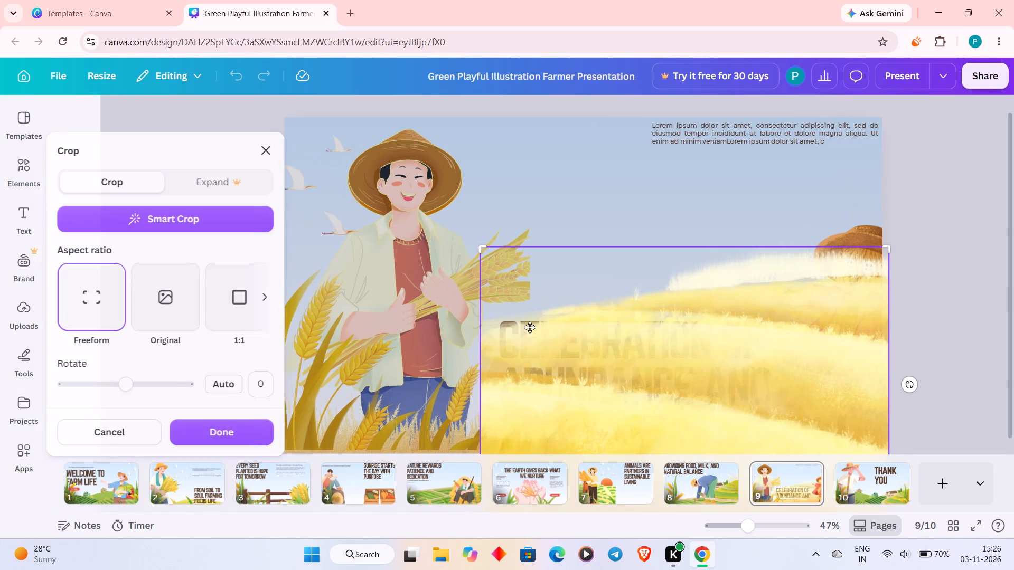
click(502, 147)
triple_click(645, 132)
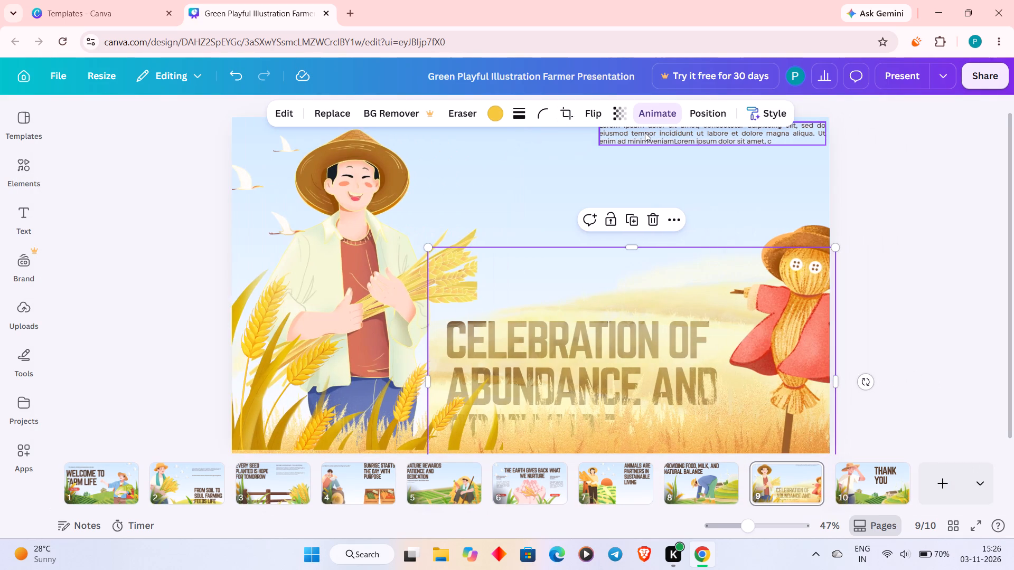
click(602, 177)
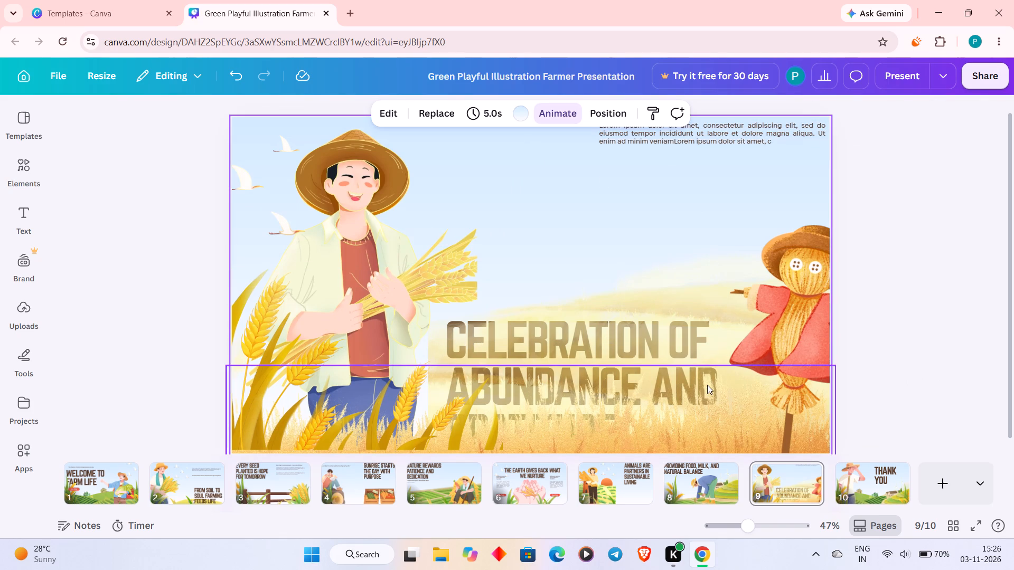
Shorten the pale hill image from its top edge so it covers only a low strip behind the wheat.
click(586, 249)
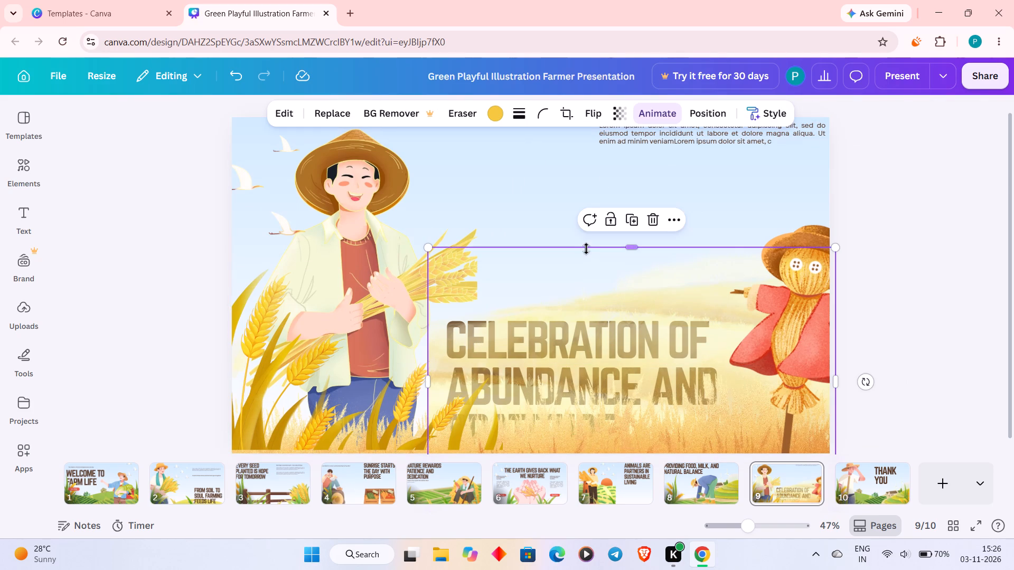
drag(586, 249, 522, 237)
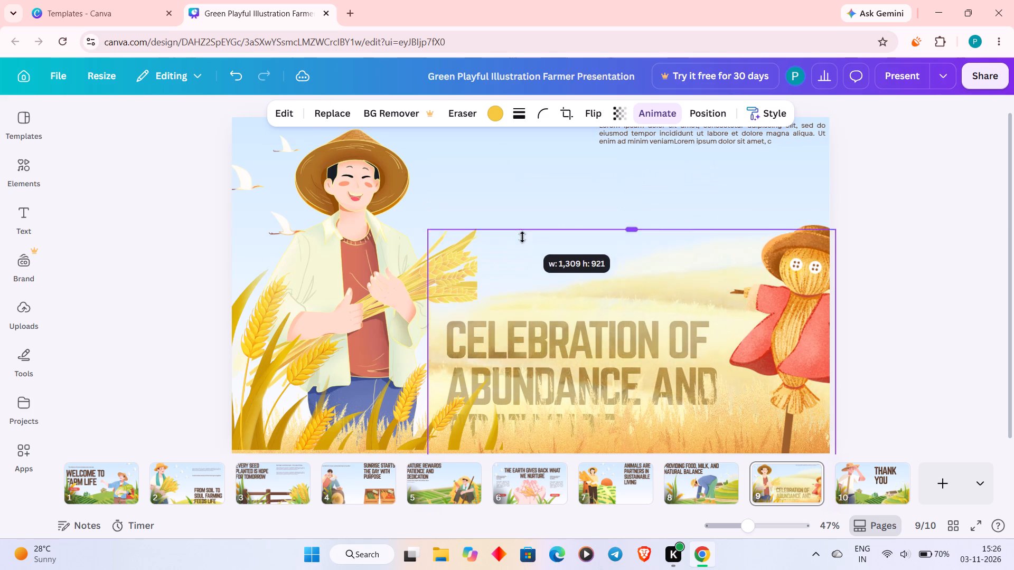
drag(522, 237, 543, 387)
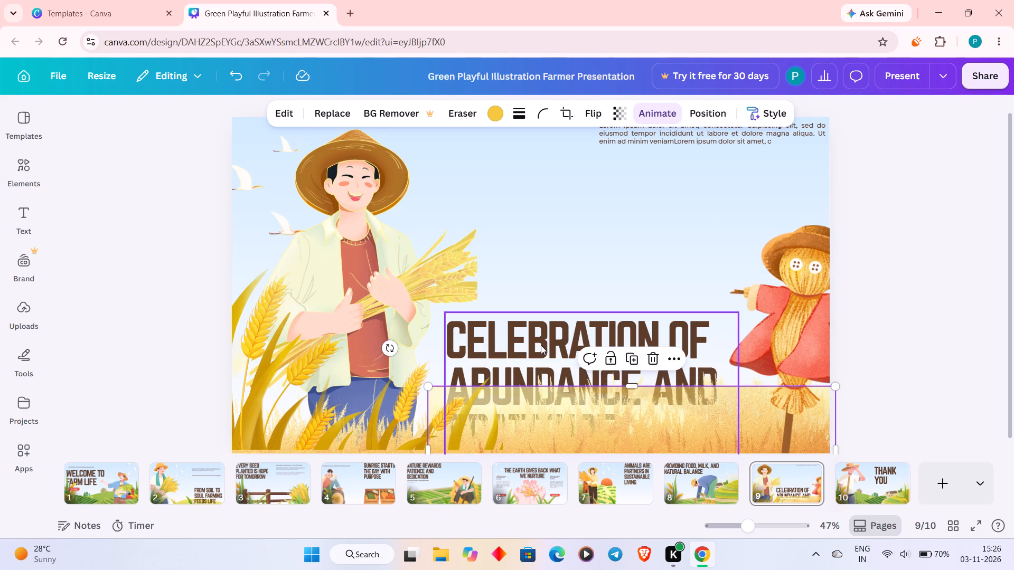
Move the "CELEBRATION OF ABUNDANCE AND GRATITUDE" heading up into the sky beside the farmer's head, at the slide's top edge.
drag(541, 345, 526, 141)
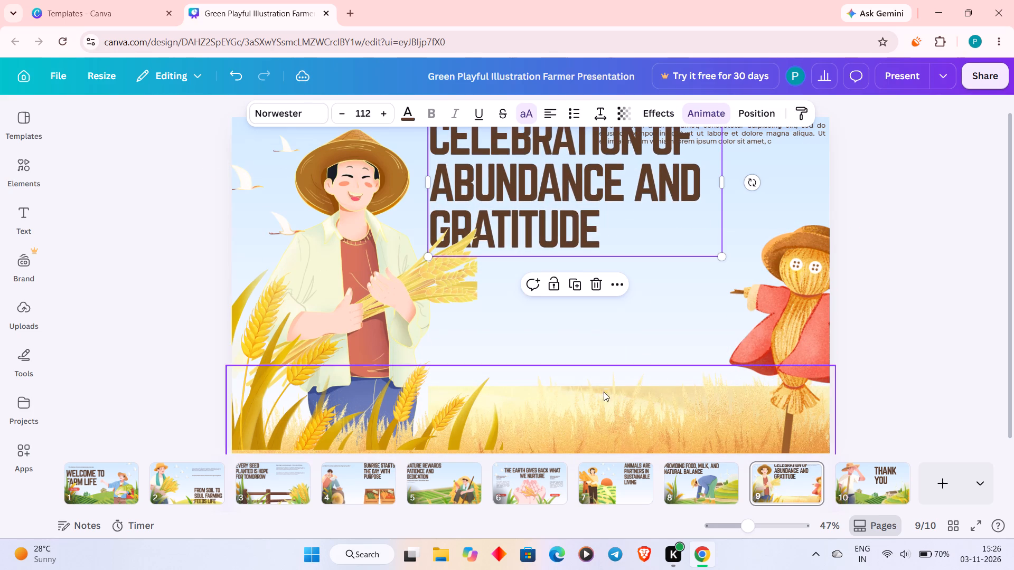
Raise the full-width golden wheat field so it covers the farmer's legs and hides the low hill strip.
click(596, 381)
click(578, 404)
drag(578, 404, 569, 343)
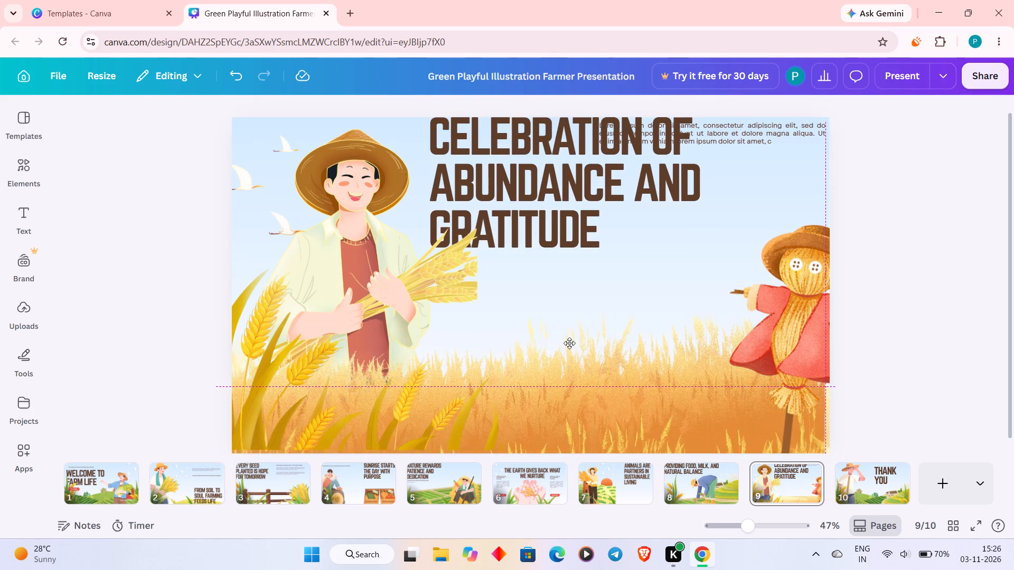
drag(569, 343, 575, 332)
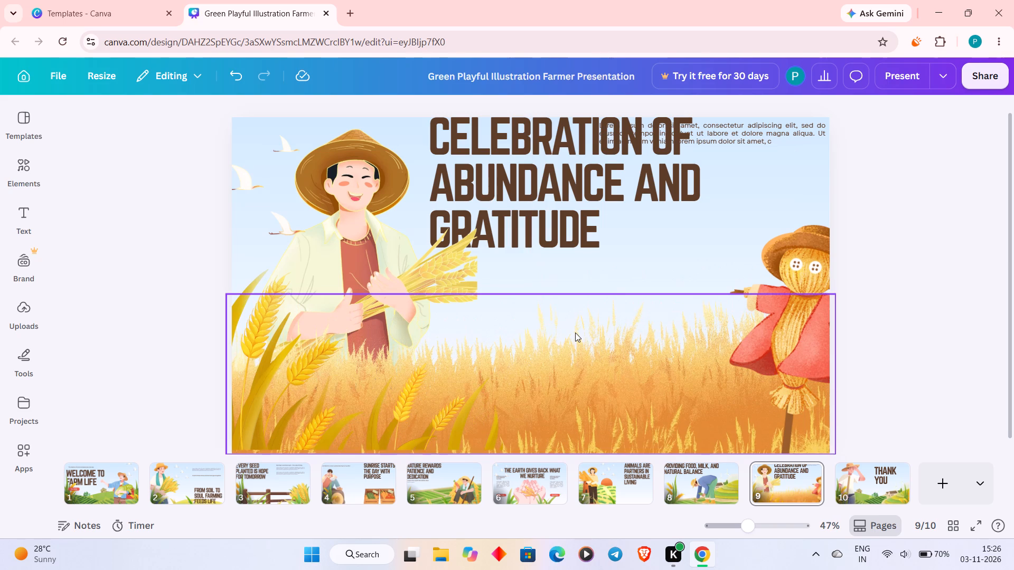
click(674, 260)
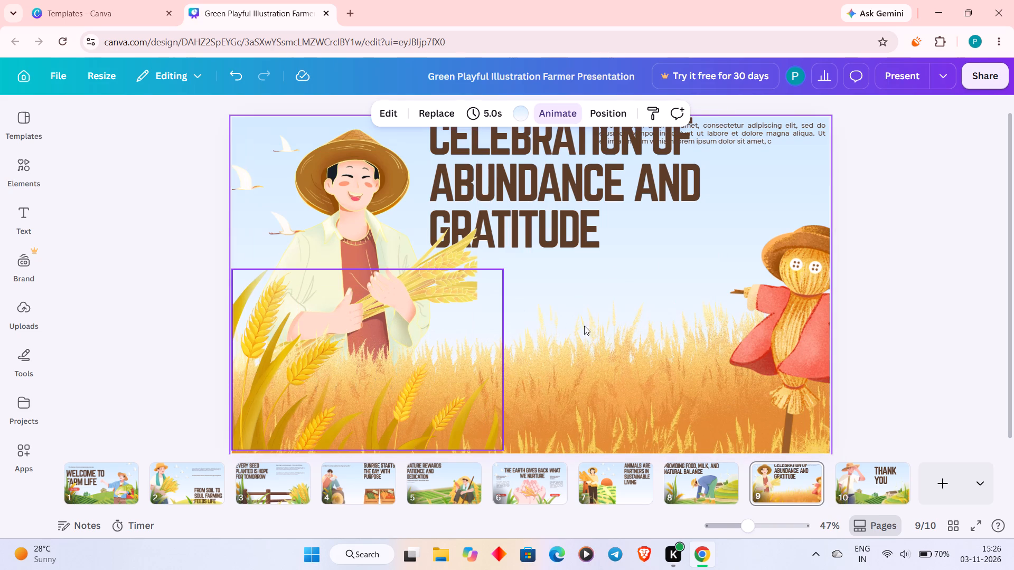
Move the scarecrow left so it stands in the wheat field, almost entirely inside the slide's right edge.
drag(772, 356, 727, 304)
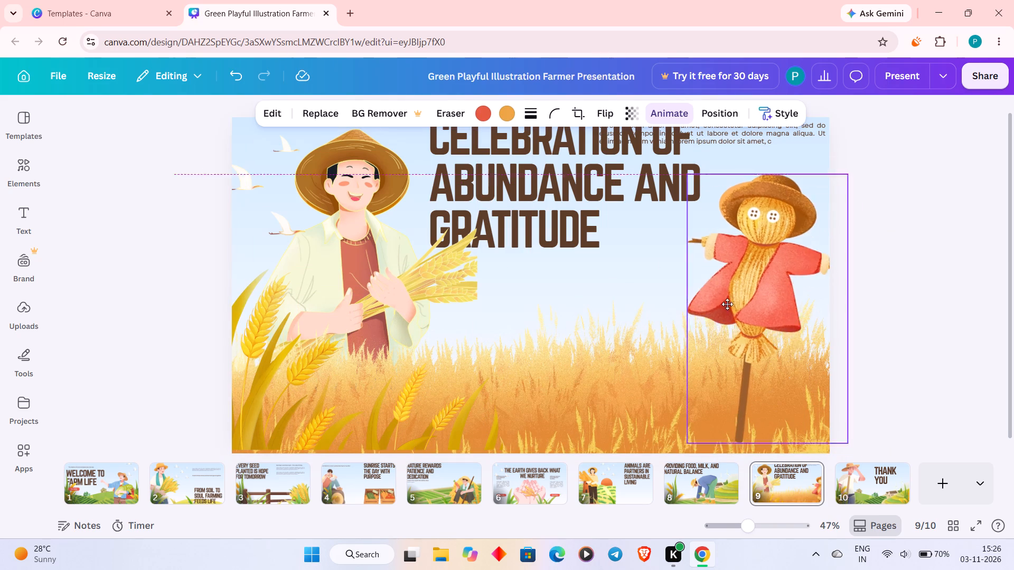
drag(727, 304, 772, 392)
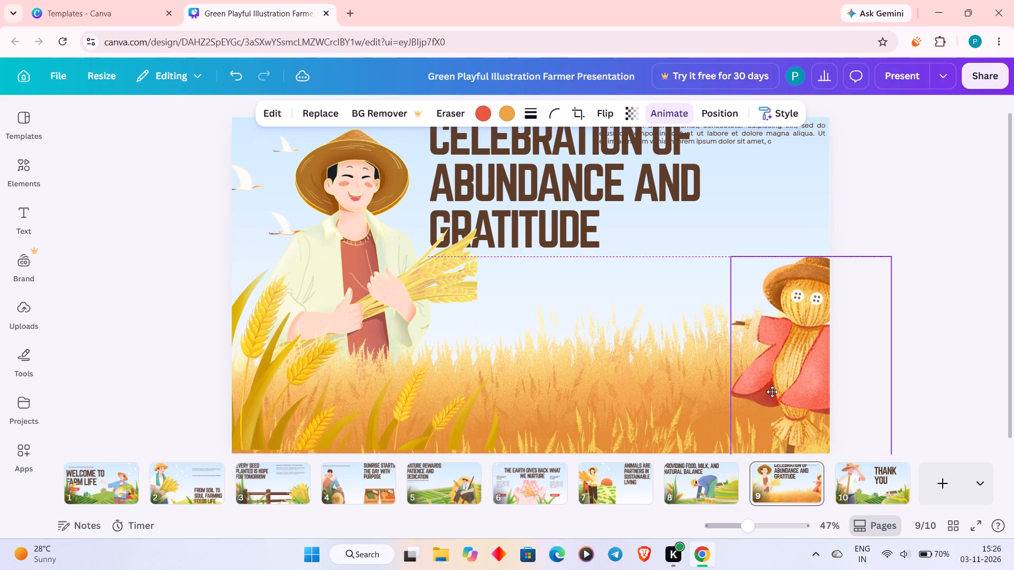
drag(772, 392, 722, 396)
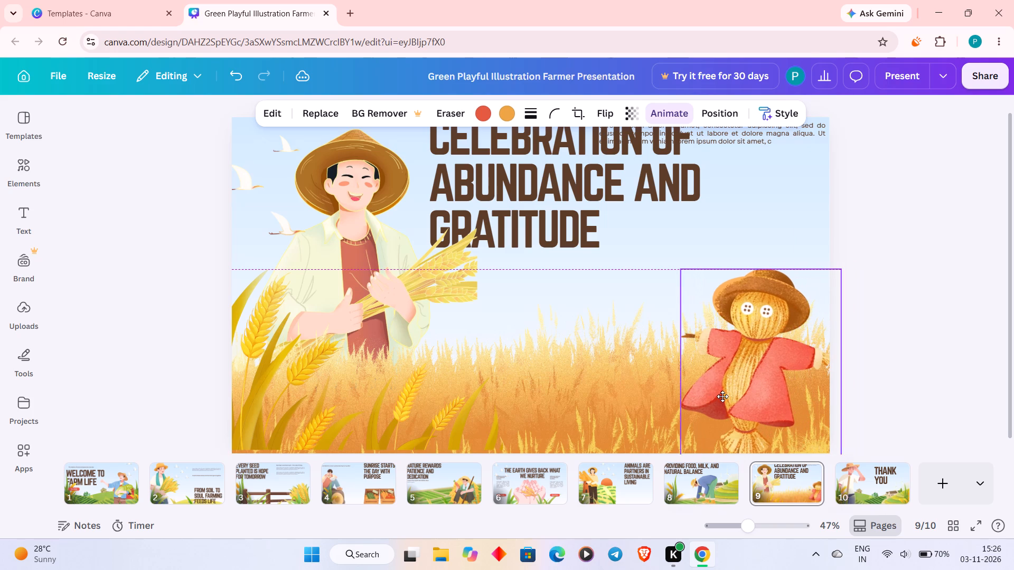
drag(722, 396, 717, 395)
drag(717, 395, 718, 359)
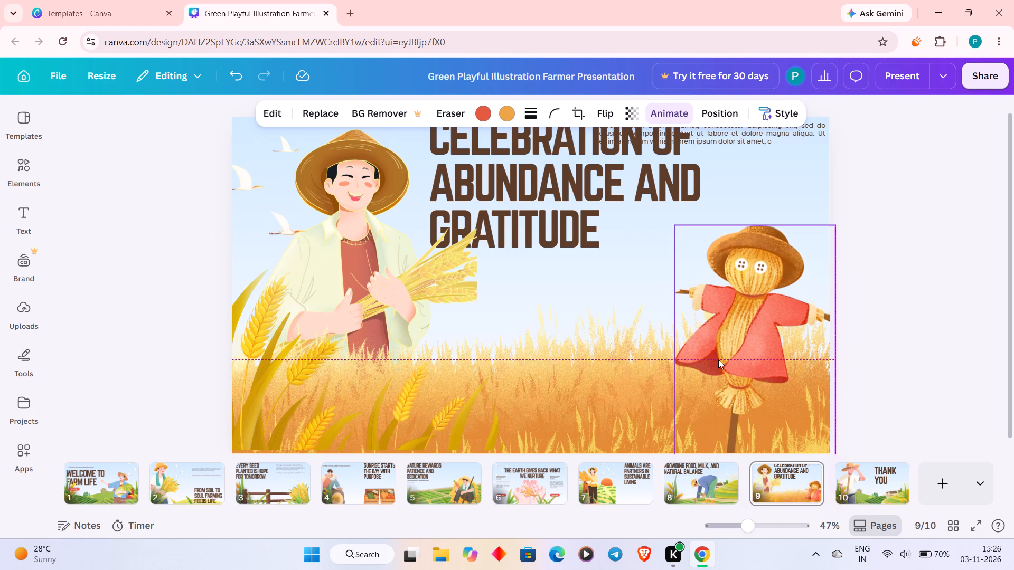
click(608, 286)
Move the "CELEBRATION OF ABUNDANCE AND GRATITUDE" heading to the slide's upper-left corner, behind the farmer.
drag(517, 188, 356, 207)
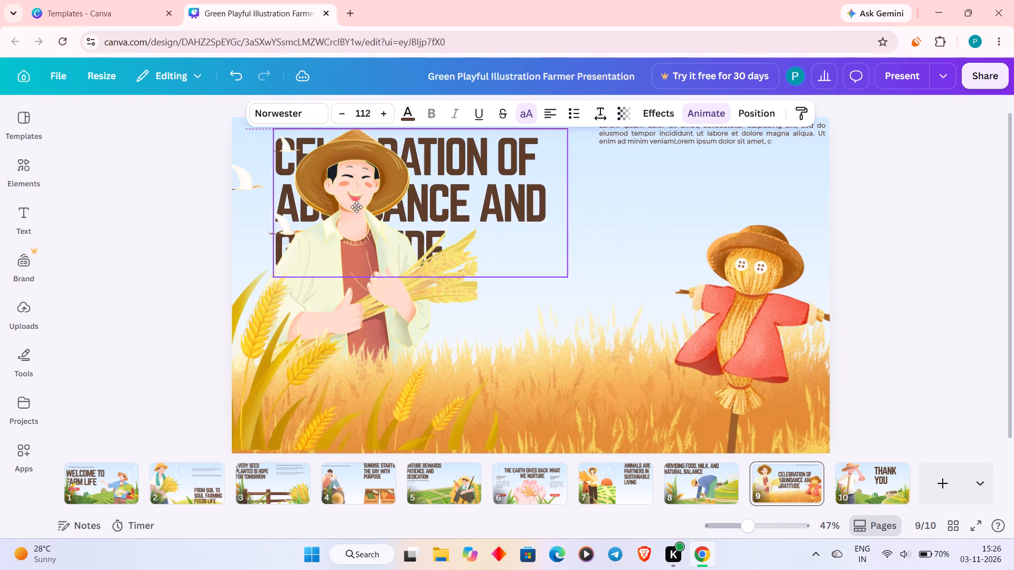
drag(356, 207, 324, 196)
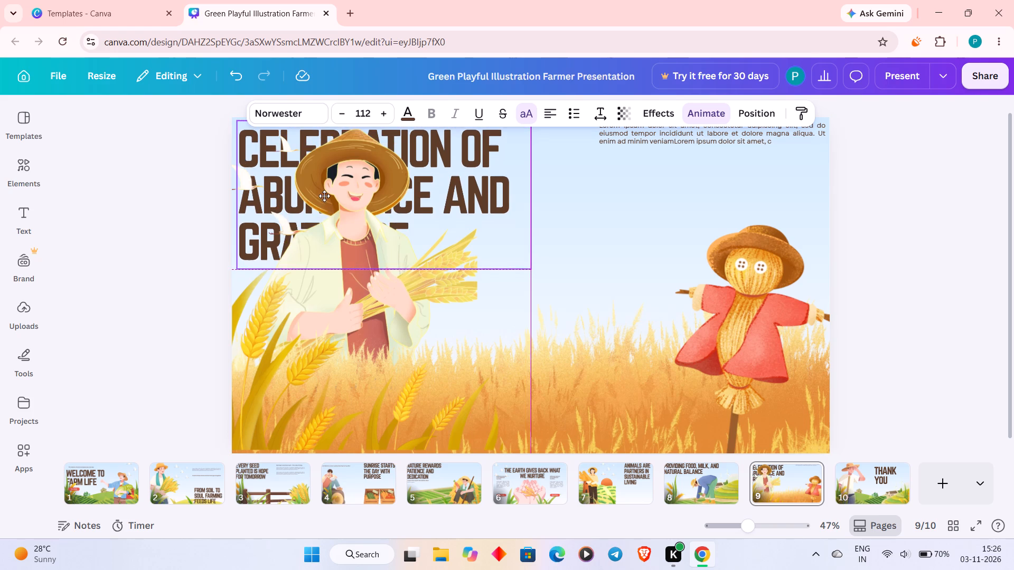
drag(324, 196, 317, 199)
Move the lorem ipsum paragraph down and slightly left, into the open sky above the scarecrow.
drag(712, 142, 711, 143)
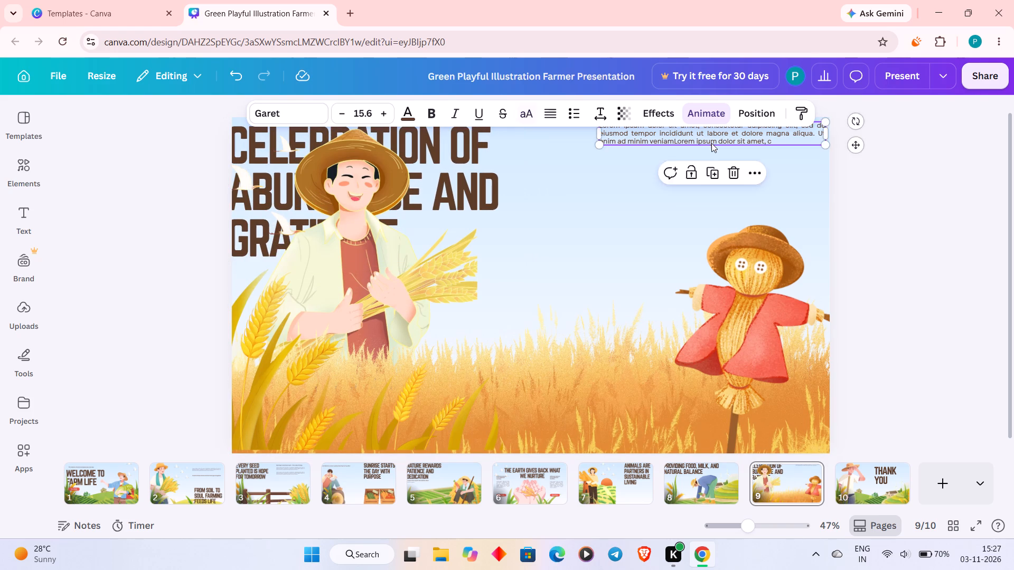
drag(711, 143, 682, 184)
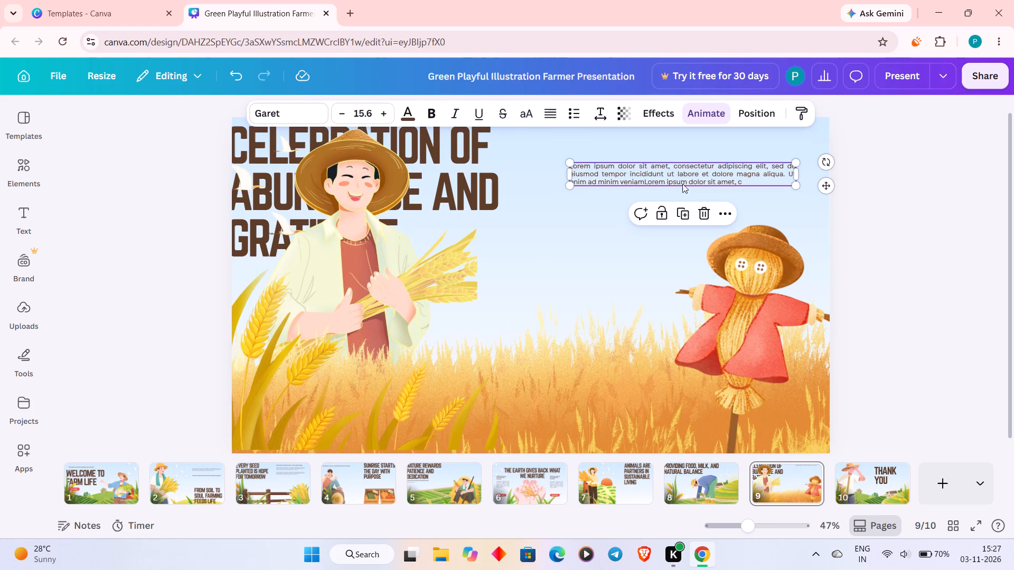
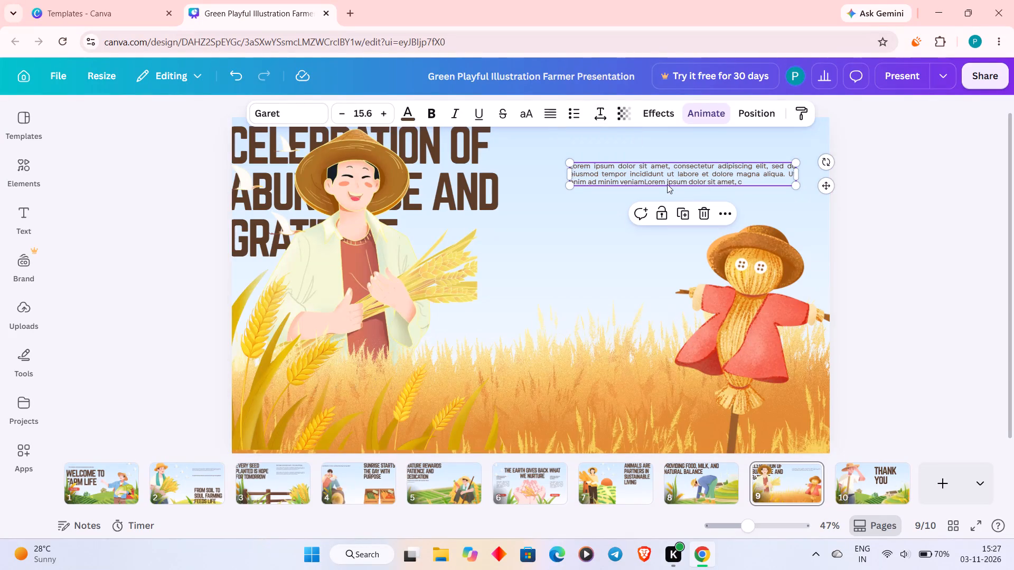
On slide 3, nudge the green grass clumps in front of the wooden fence slightly, shifting the right-hand clump up and left.
click(524, 480)
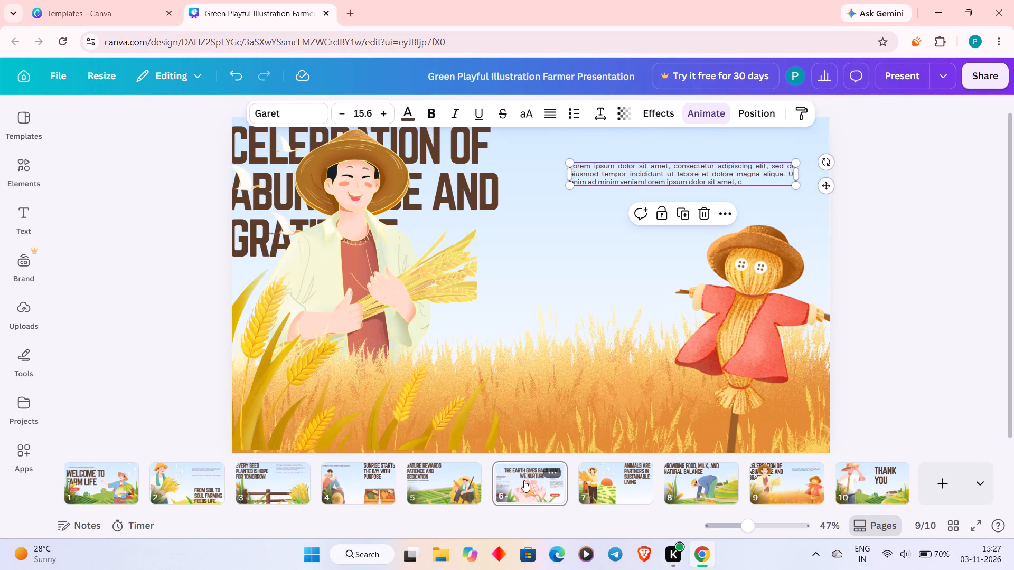
click(511, 209)
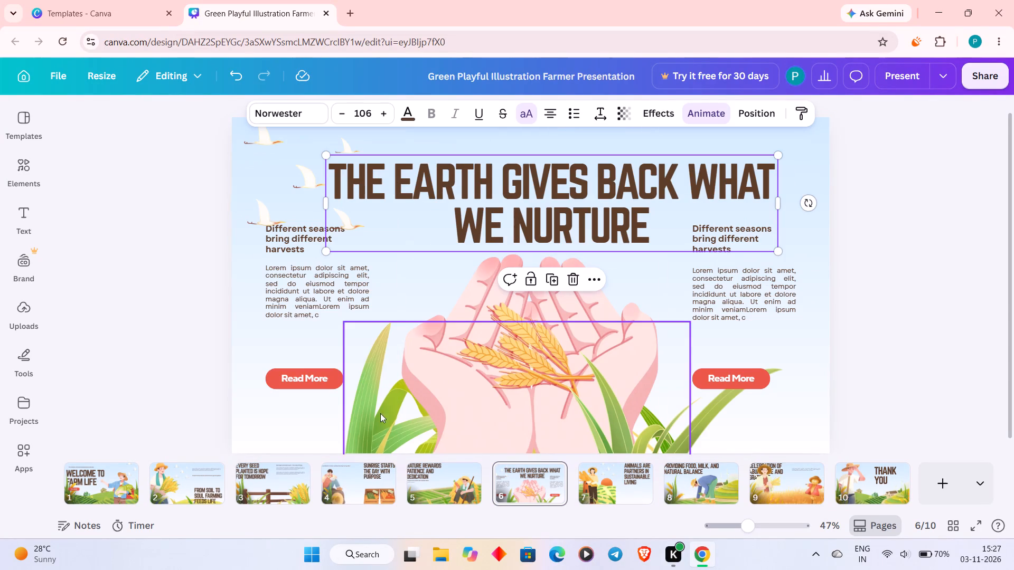
click(441, 487)
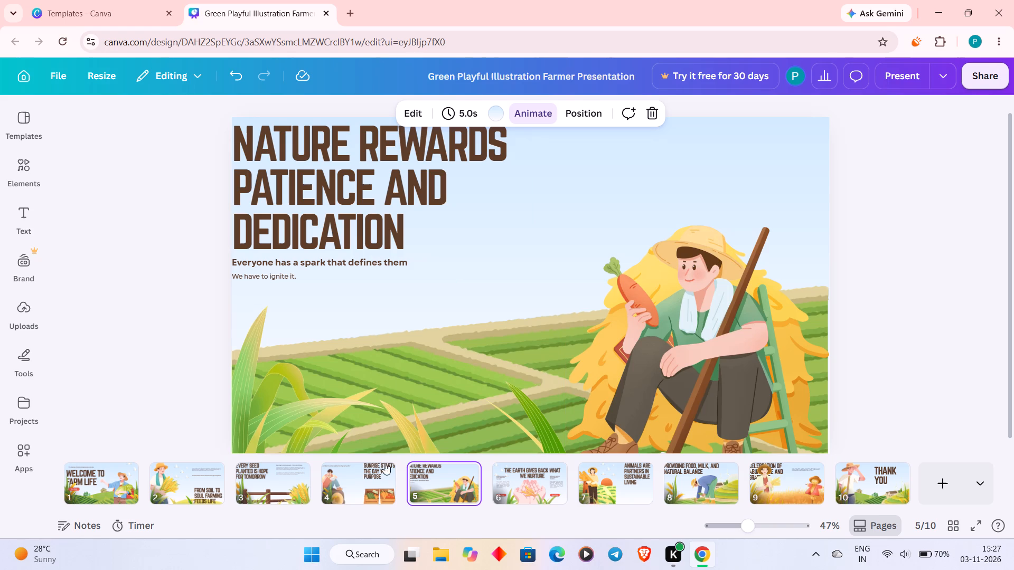
click(379, 477)
click(278, 480)
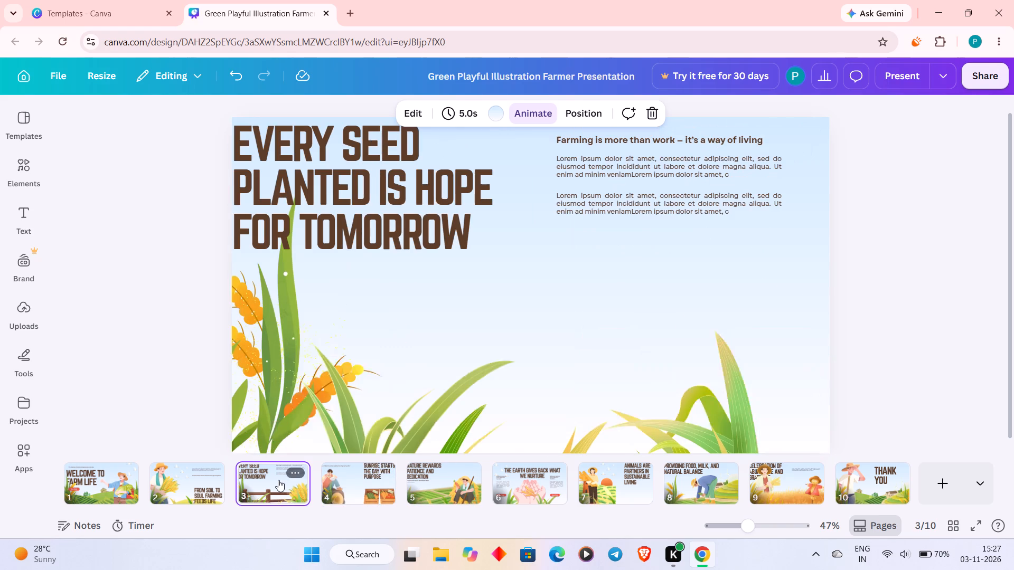
click(378, 178)
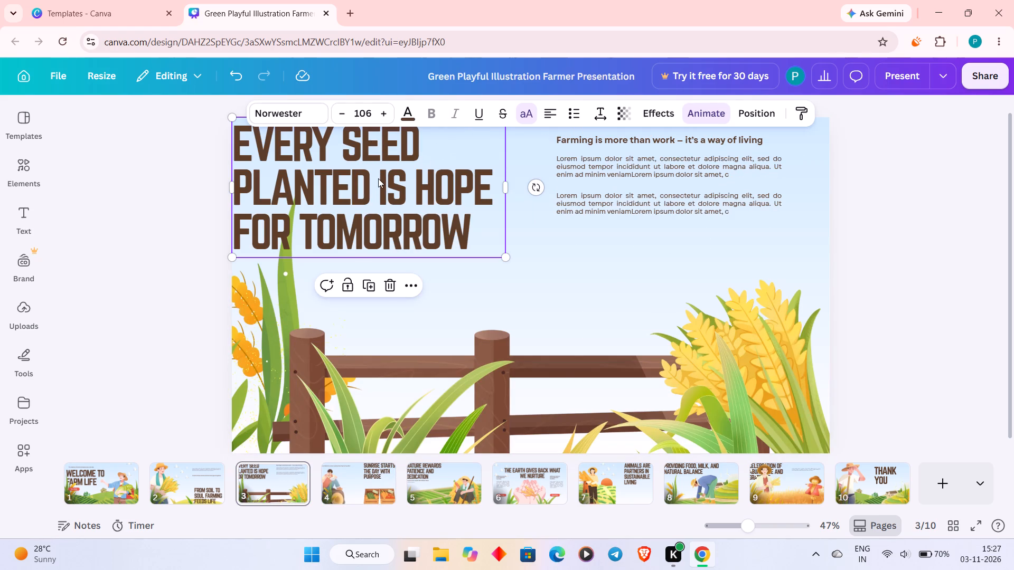
click(722, 370)
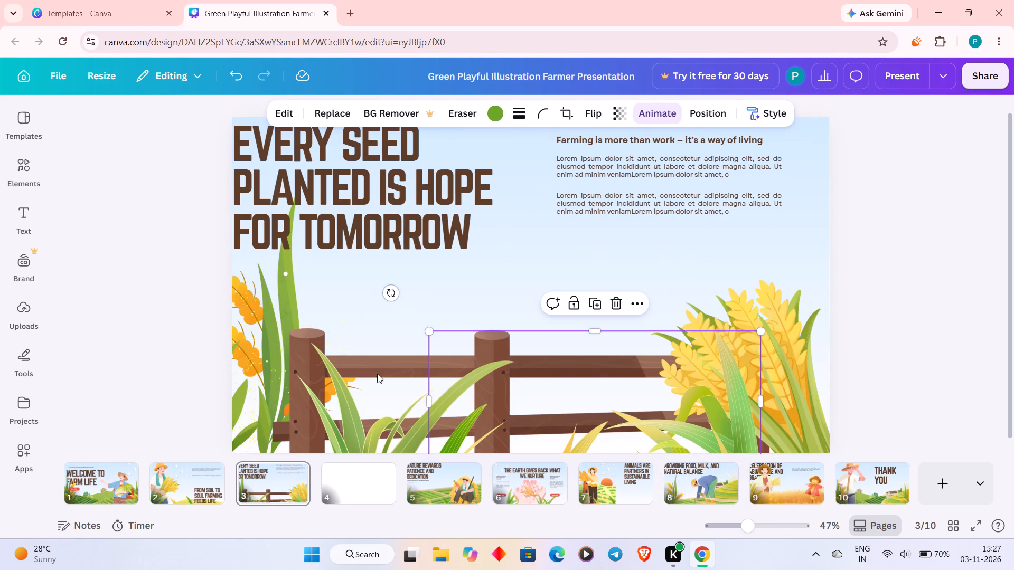
drag(349, 379, 342, 363)
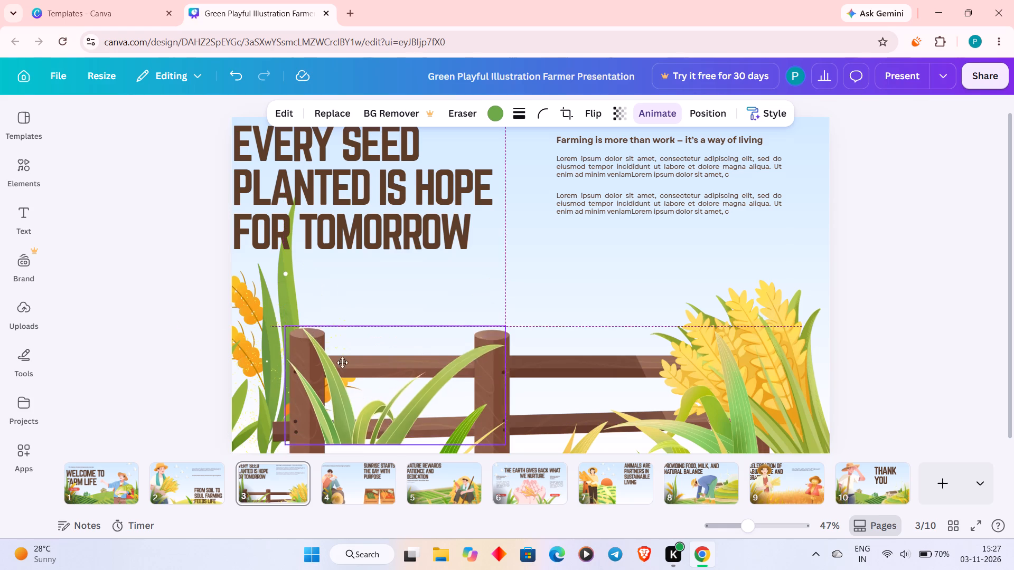
drag(342, 363, 354, 375)
drag(582, 378, 581, 376)
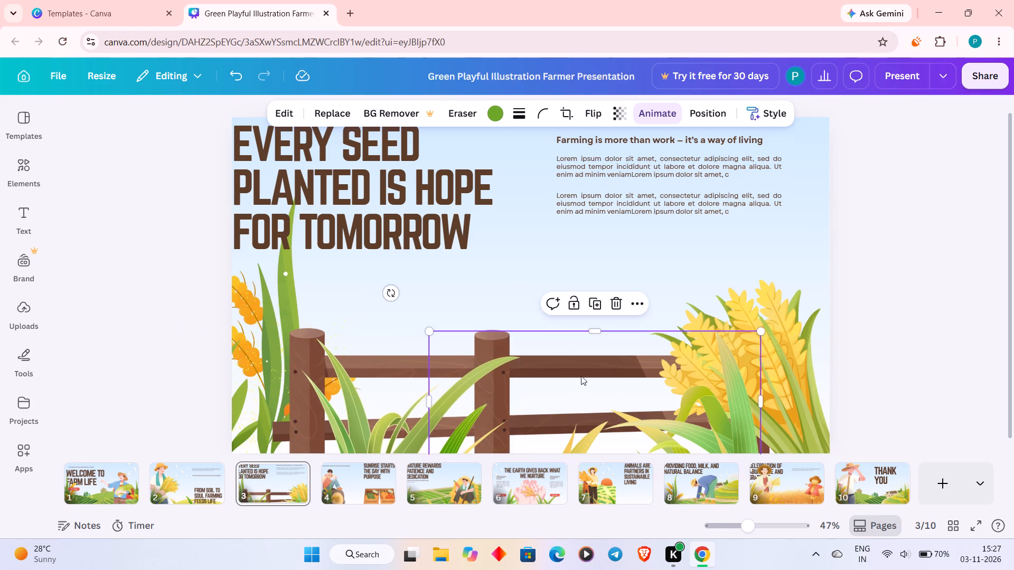
drag(581, 376, 567, 369)
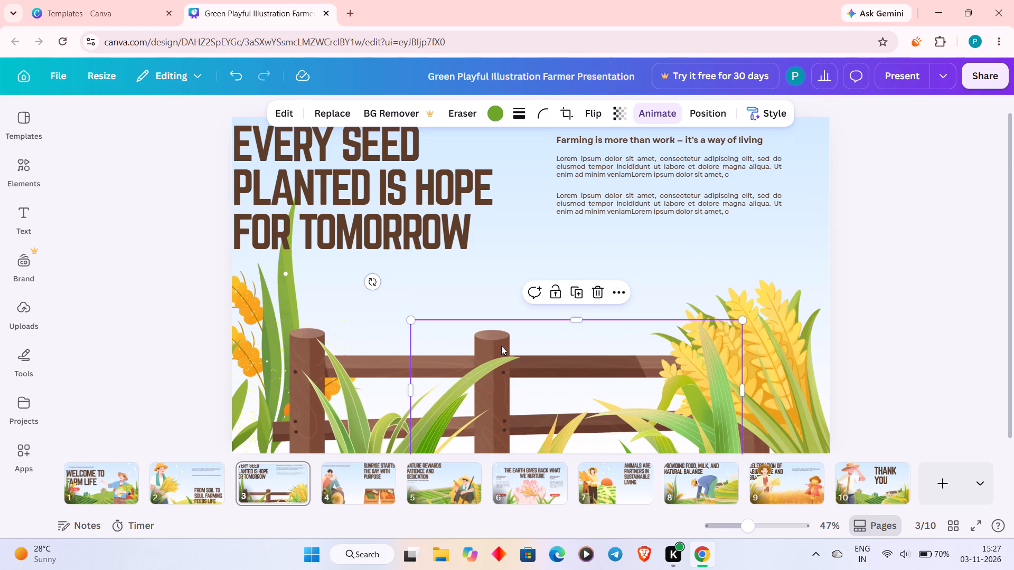
click(501, 346)
Move the "EVERY SEED PLANTED IS HOPE FOR TOMORROW" heading off the slide's left edge, into the sky above the fence posts.
drag(322, 199, 395, 264)
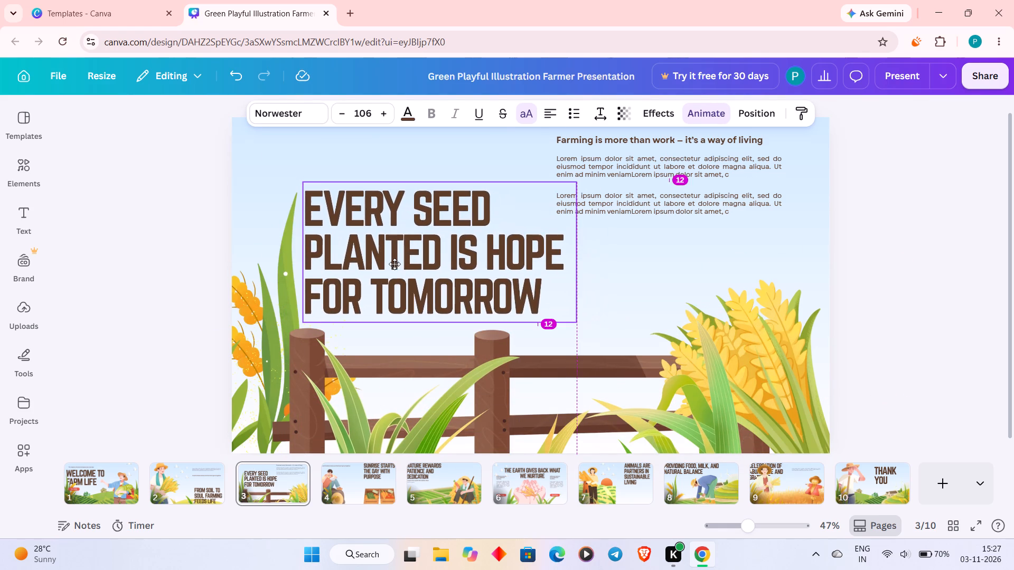
drag(395, 264, 396, 267)
click(658, 280)
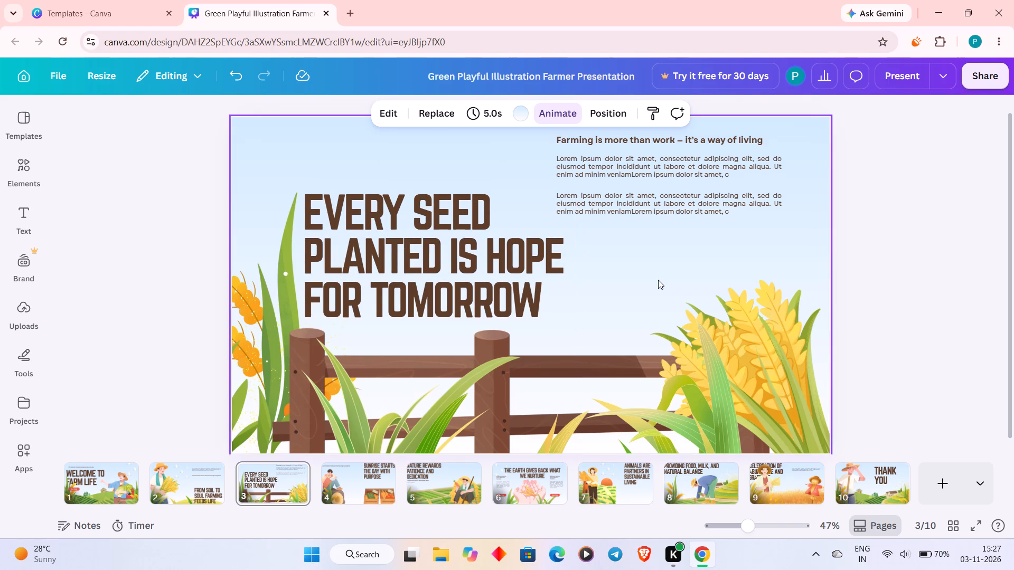
drag(473, 257, 466, 220)
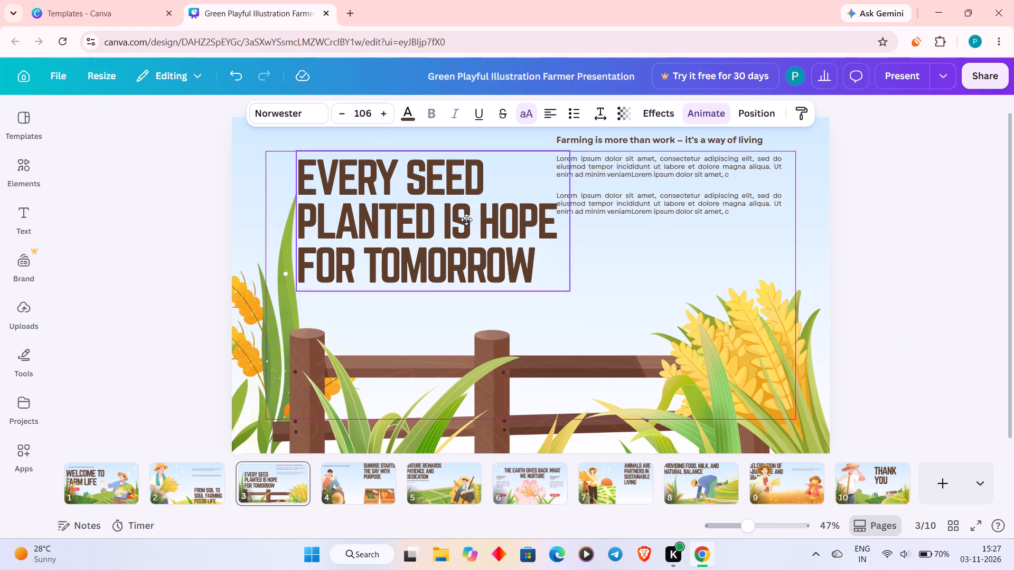
drag(466, 220, 472, 204)
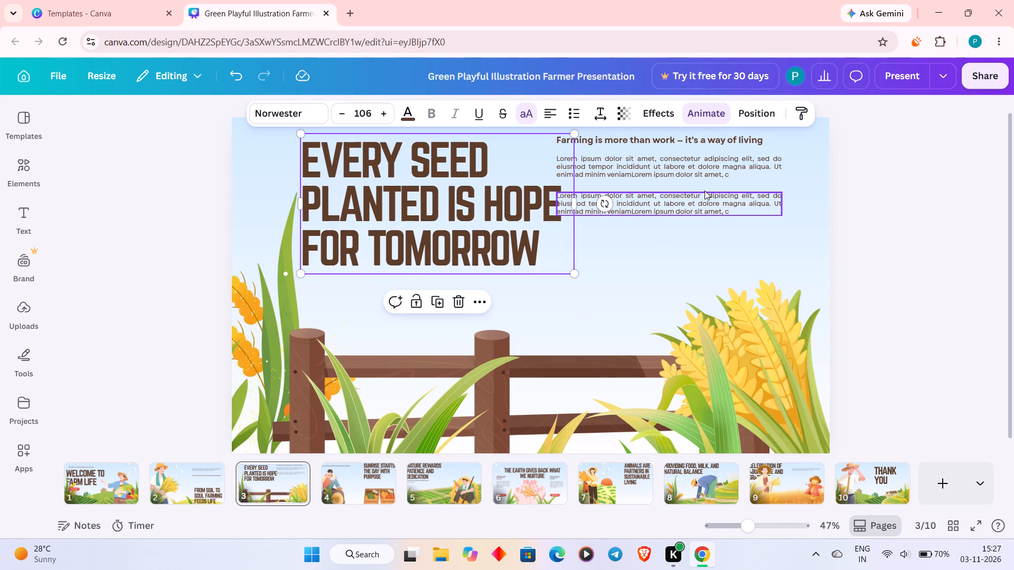
Move the lower lorem ipsum paragraph right, clear of the large heading.
drag(705, 191, 740, 191)
drag(730, 199, 766, 199)
Try the upper lorem ipsum paragraph beneath the other one, and delete it from the slide.
drag(615, 166, 656, 170)
drag(656, 170, 644, 170)
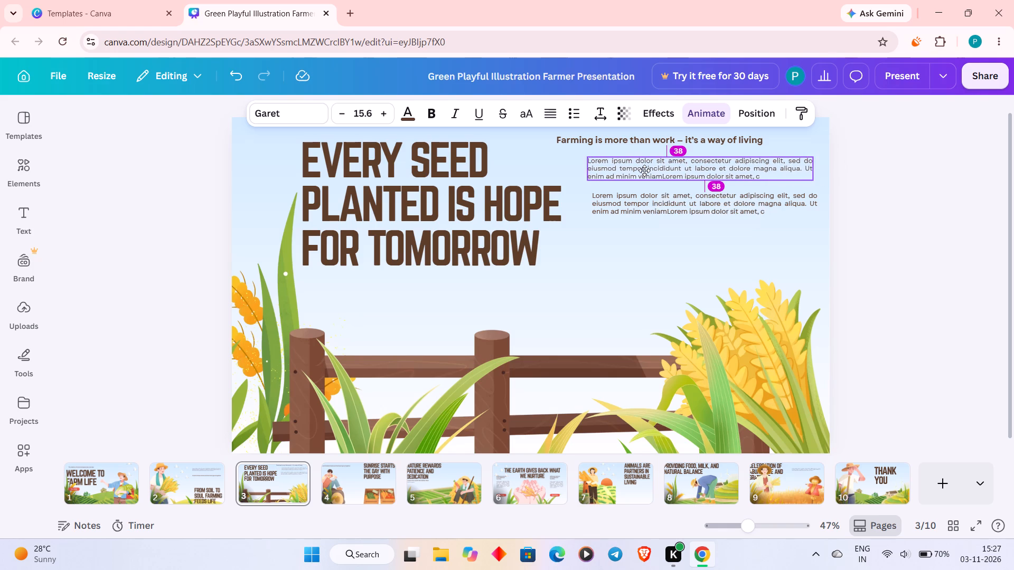
drag(644, 170, 650, 233)
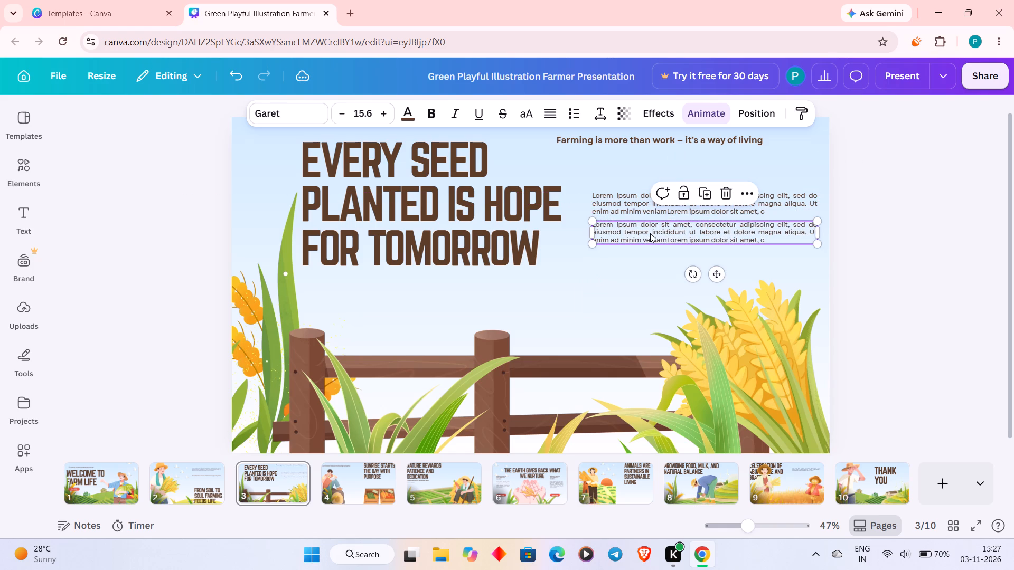
click(721, 187)
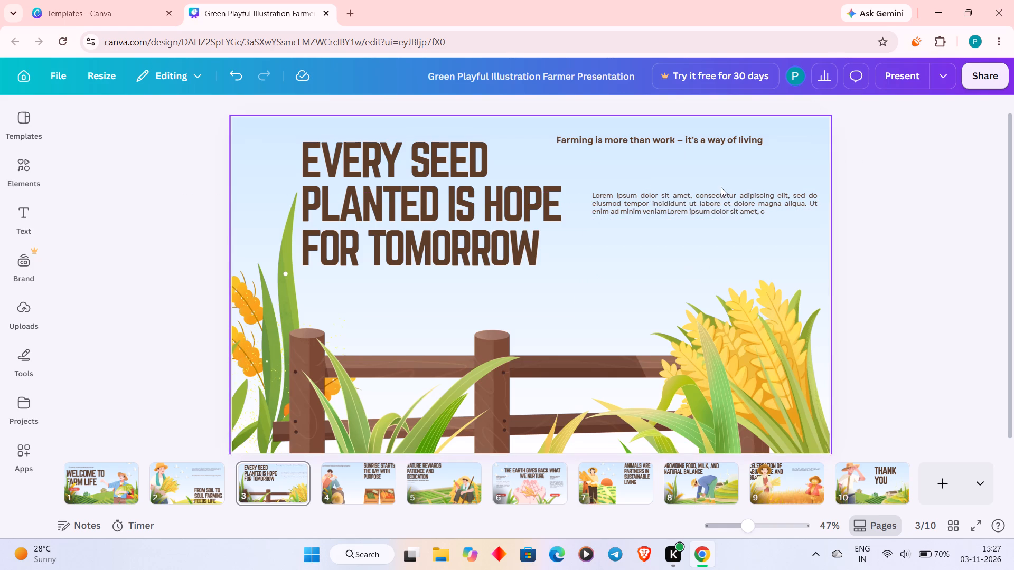
Try the "Farming is more than work – it's a way of living" subheading above the paragraph and place it beside the heading's first line.
drag(641, 134, 663, 137)
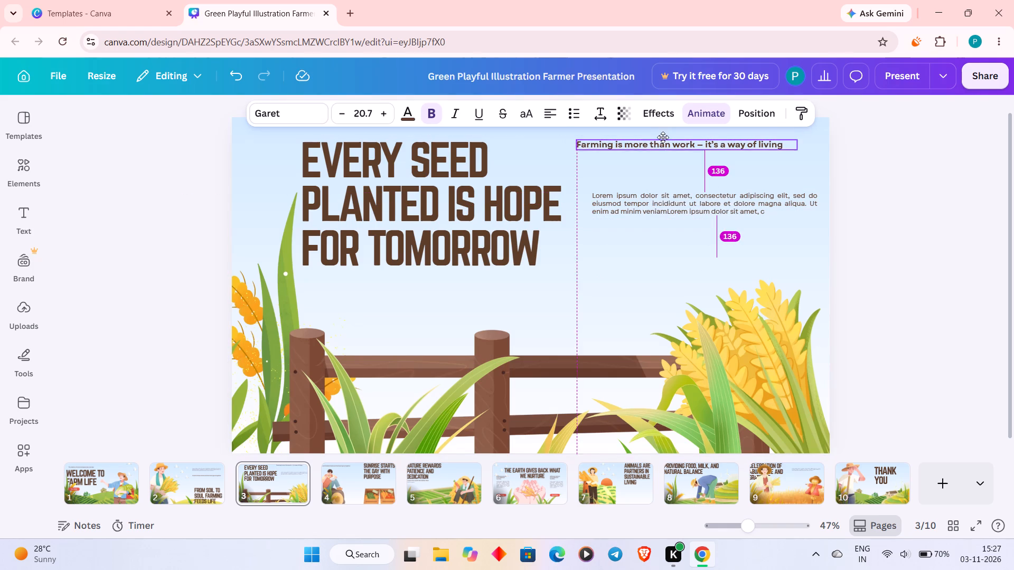
drag(663, 137, 663, 138)
drag(663, 138, 673, 140)
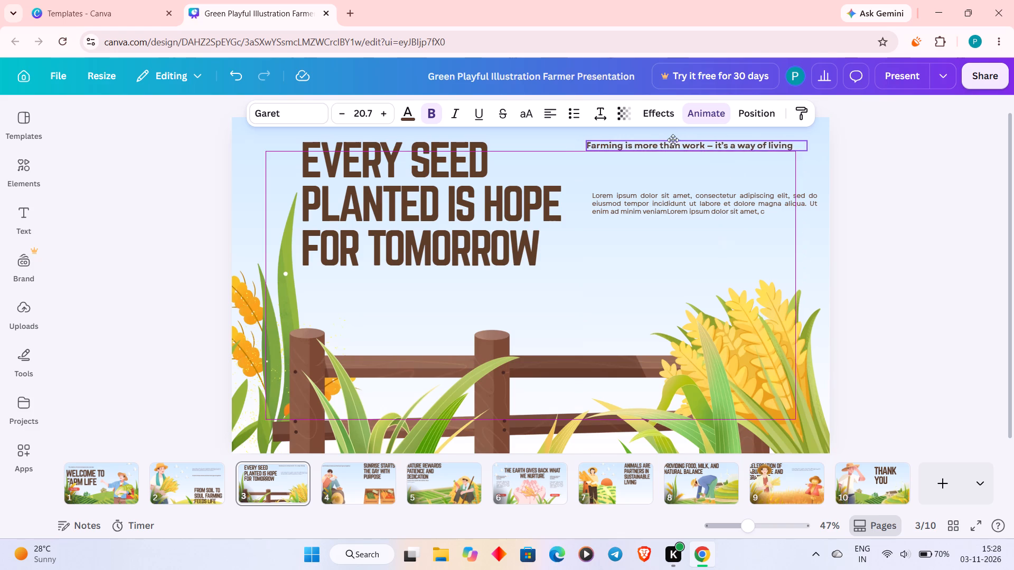
drag(673, 140, 678, 157)
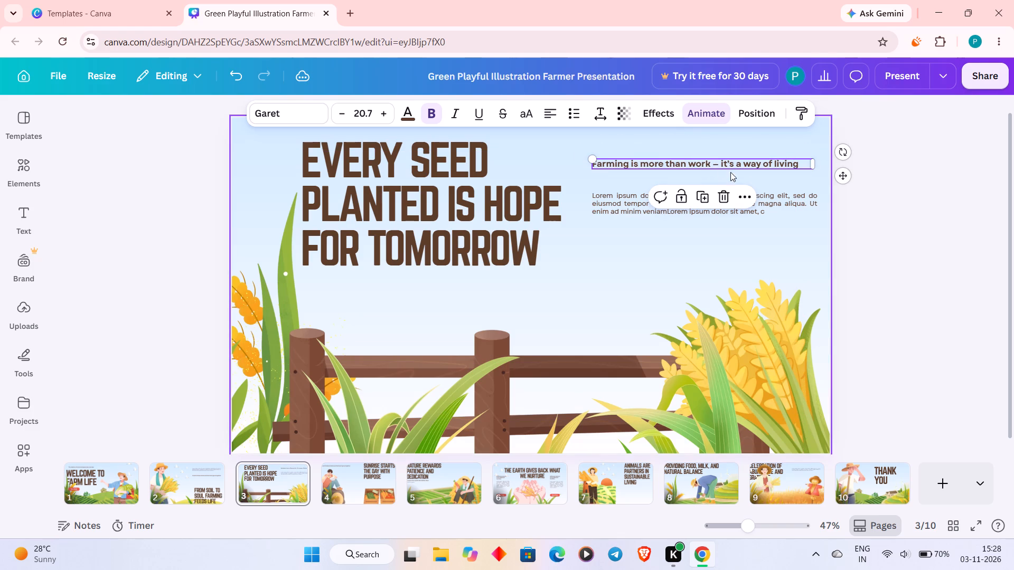
drag(806, 166, 803, 185)
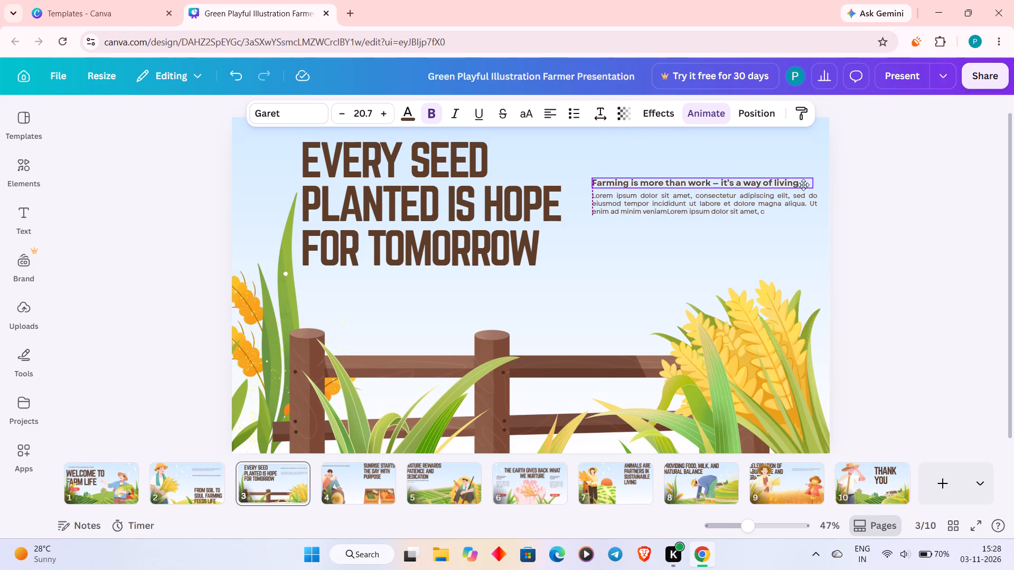
drag(803, 185, 725, 157)
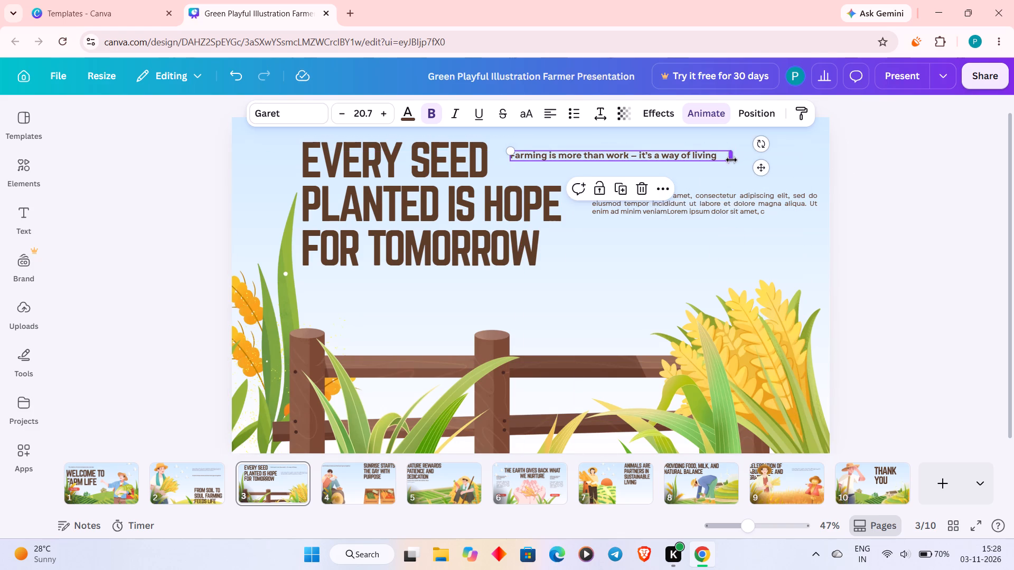
click(734, 158)
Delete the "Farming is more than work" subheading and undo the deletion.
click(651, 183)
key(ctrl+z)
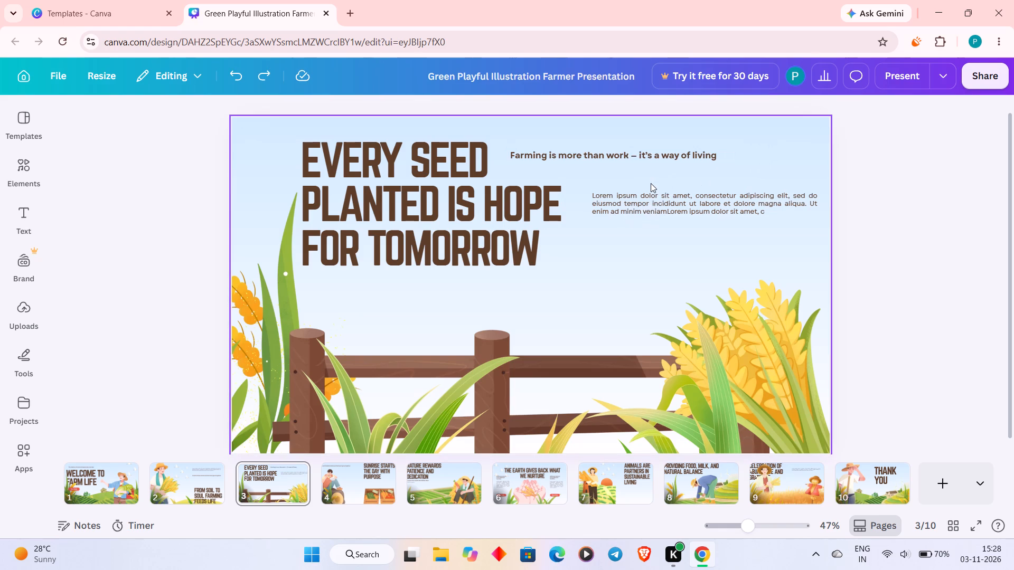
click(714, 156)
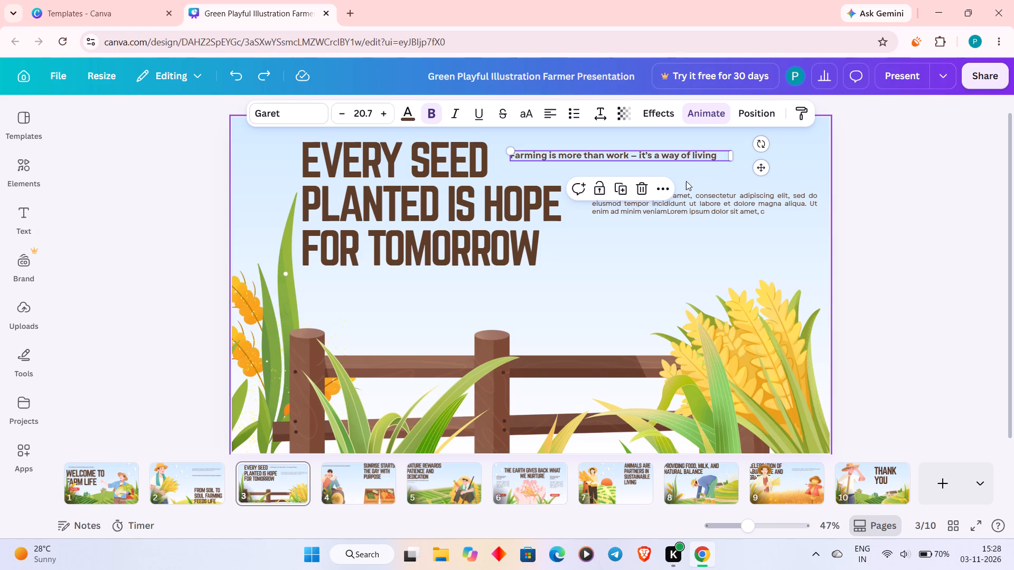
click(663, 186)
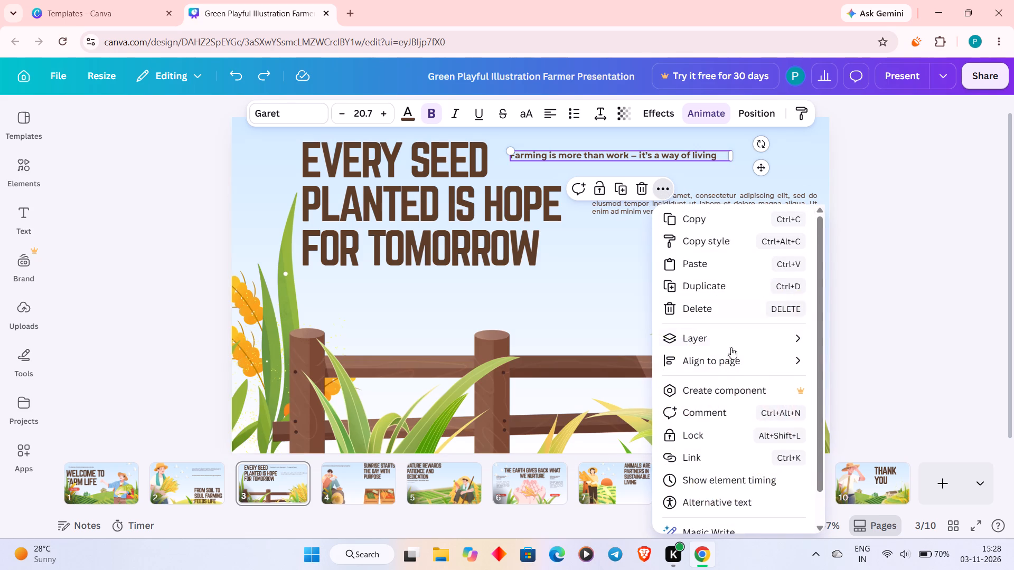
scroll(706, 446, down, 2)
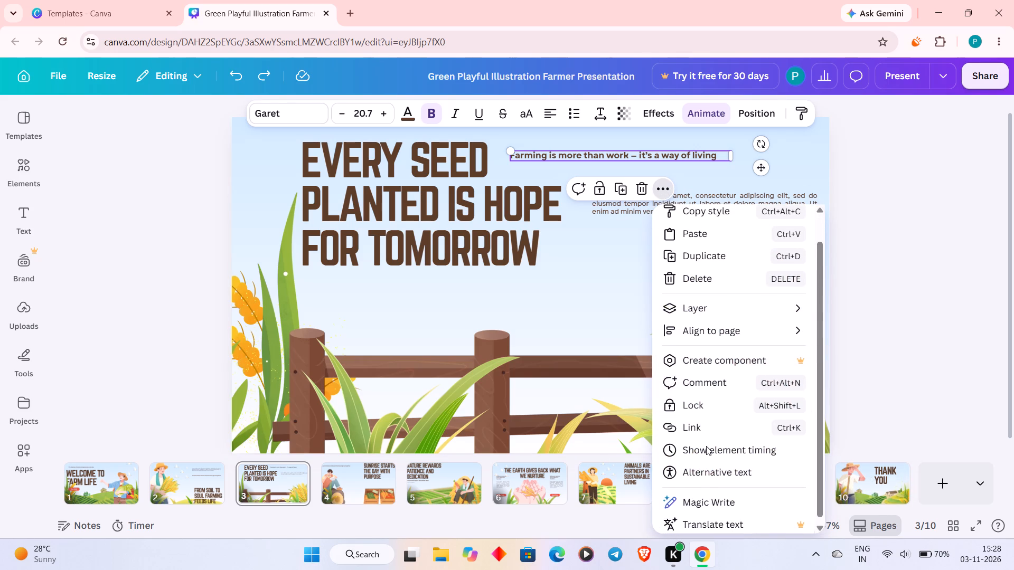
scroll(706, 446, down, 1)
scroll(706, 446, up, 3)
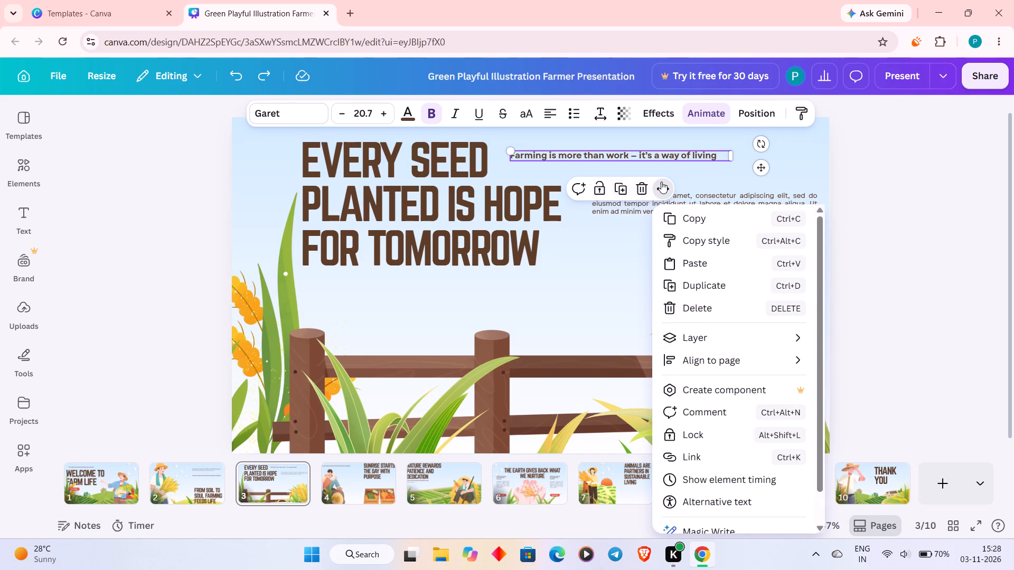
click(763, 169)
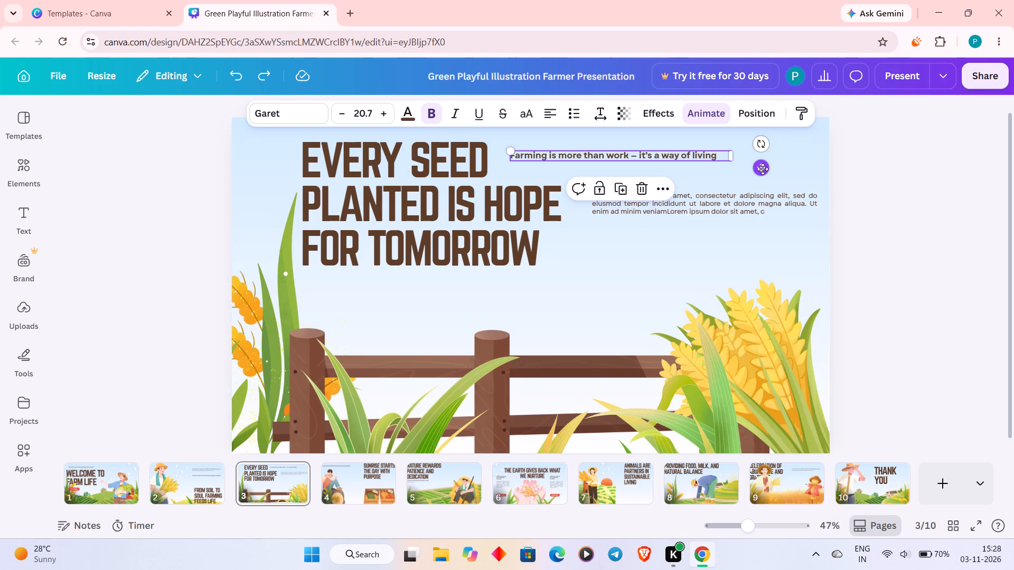
Shift the "Farming is more than work" subheading right and enlarge it to a font size of about 24.8.
drag(758, 168, 818, 168)
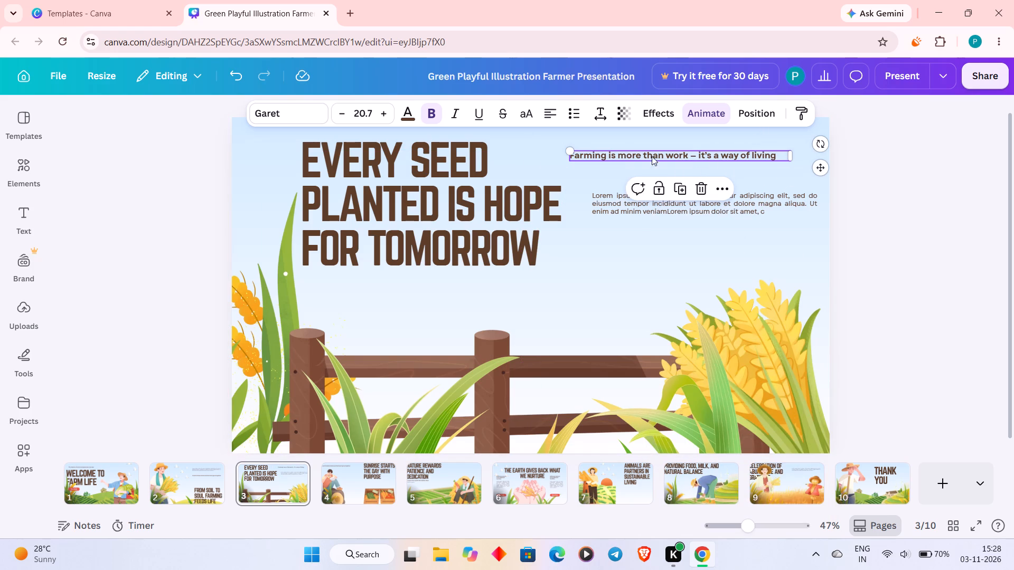
drag(567, 150, 538, 126)
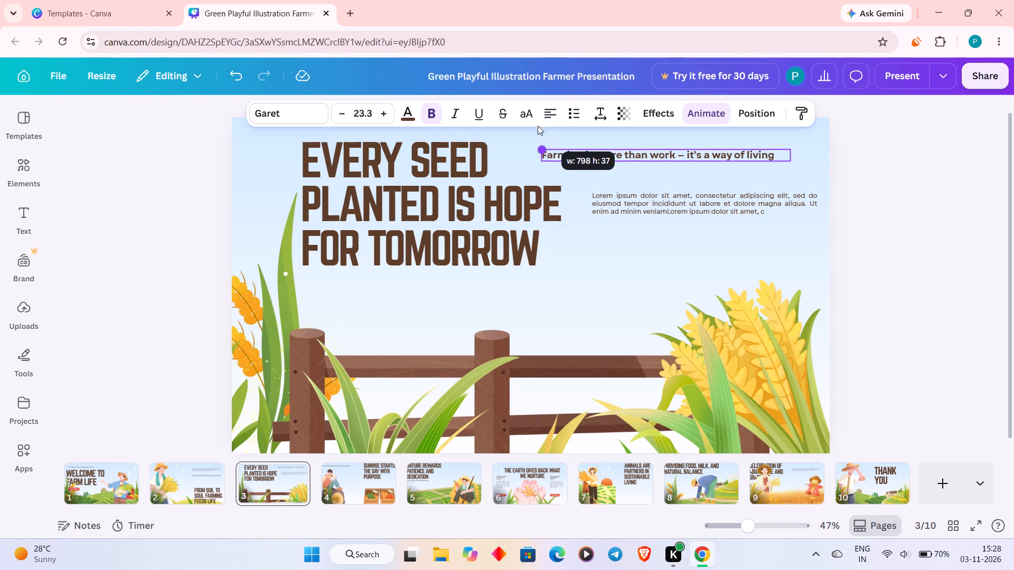
drag(538, 126, 525, 111)
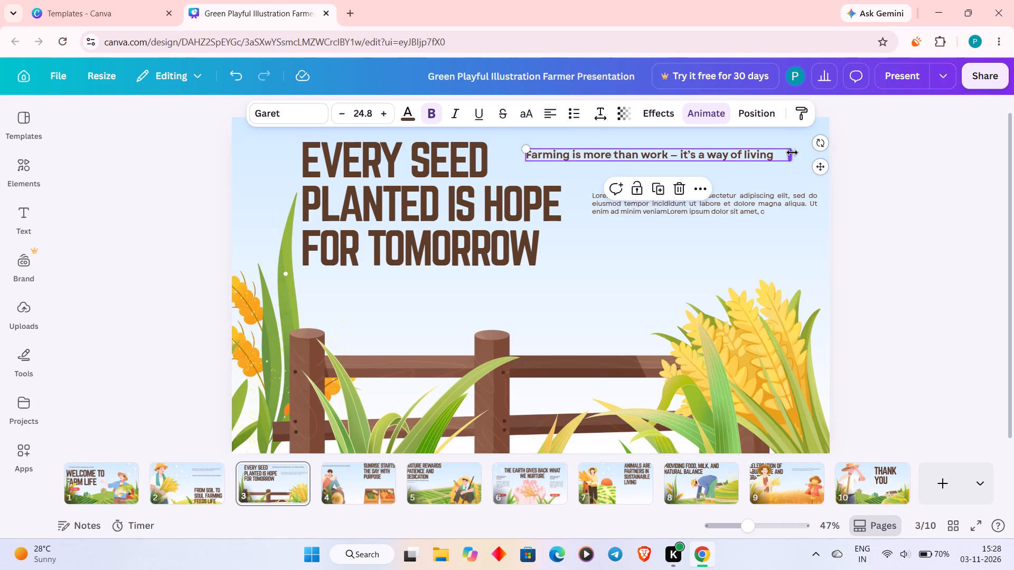
Narrow the subheading's text box so that its text wraps onto three lines.
drag(792, 153, 684, 145)
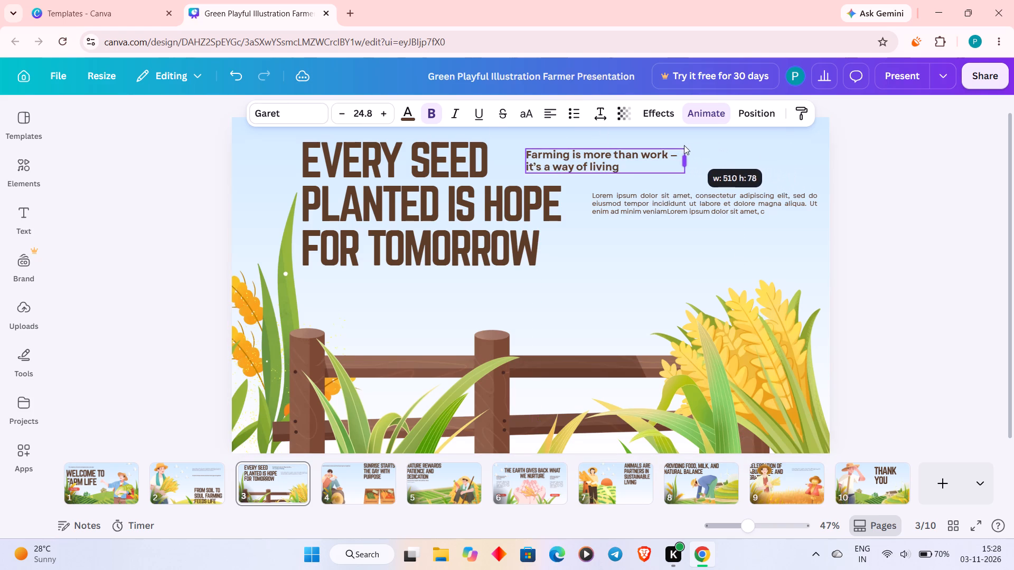
drag(684, 145, 654, 148)
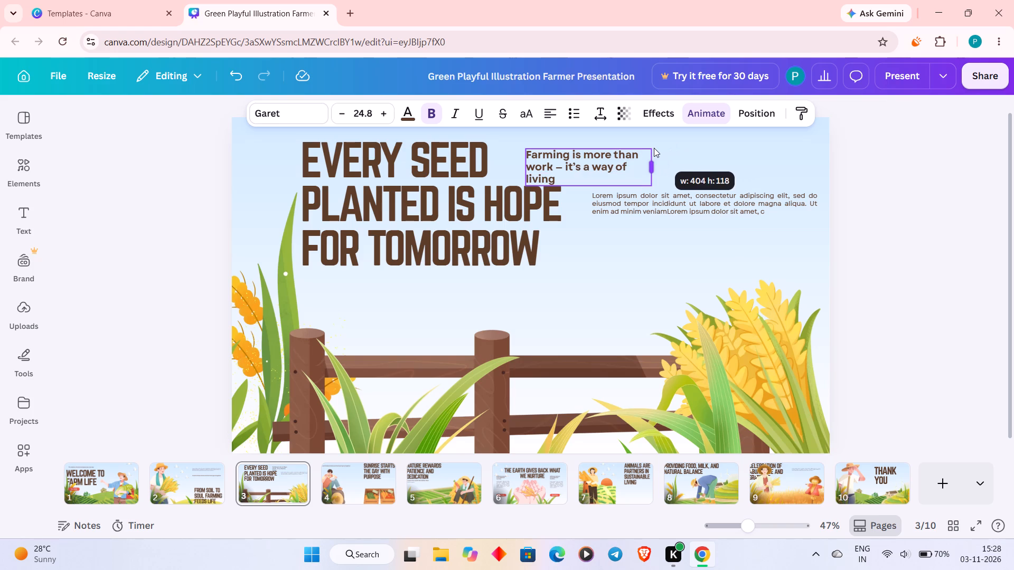
drag(654, 148, 658, 148)
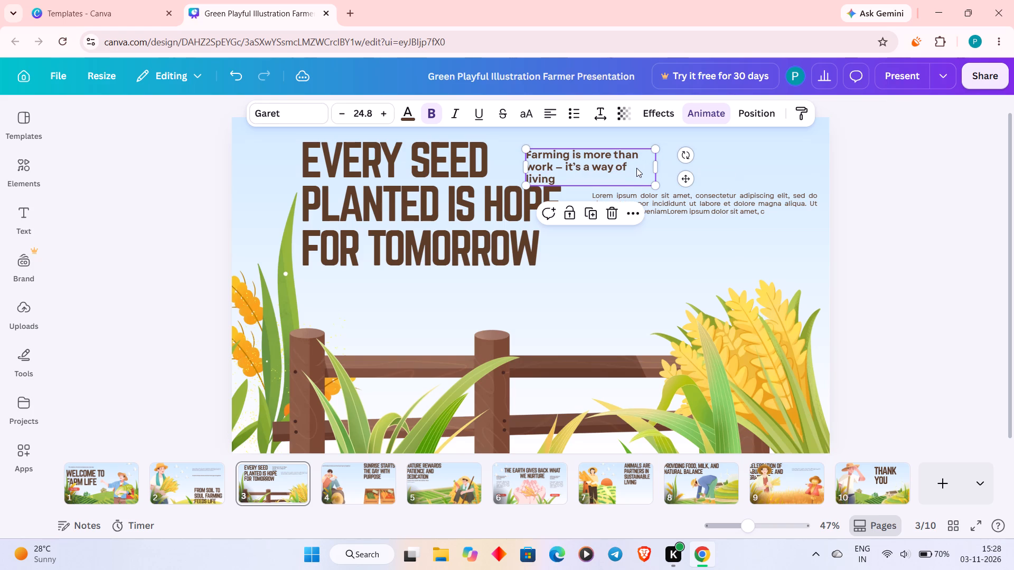
Move the "Farming is more than work" subheading above the paragraph and enlarge it to a font size of about 34.5.
drag(636, 168, 721, 158)
drag(611, 136, 578, 118)
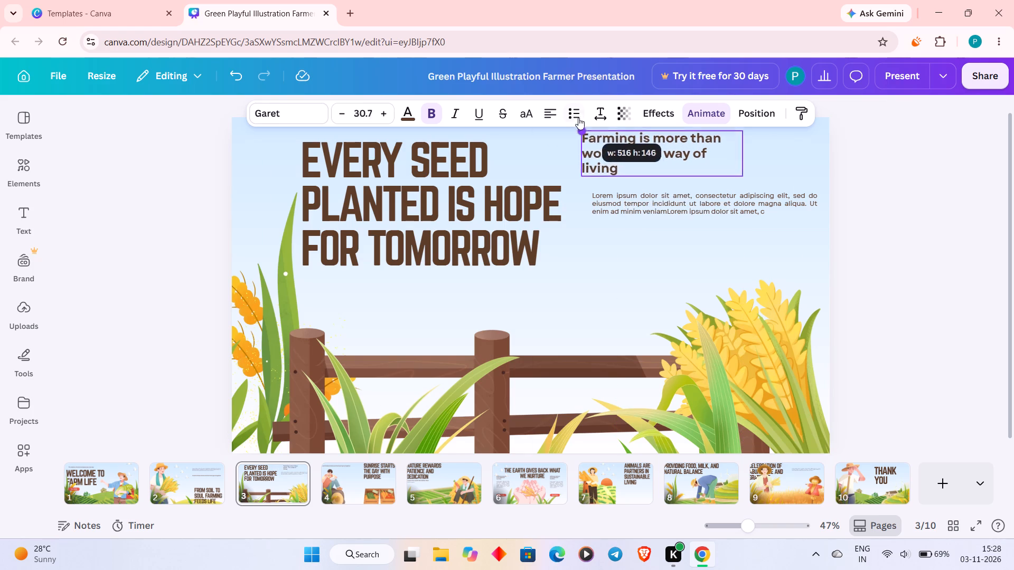
drag(578, 118, 564, 108)
double_click(655, 152)
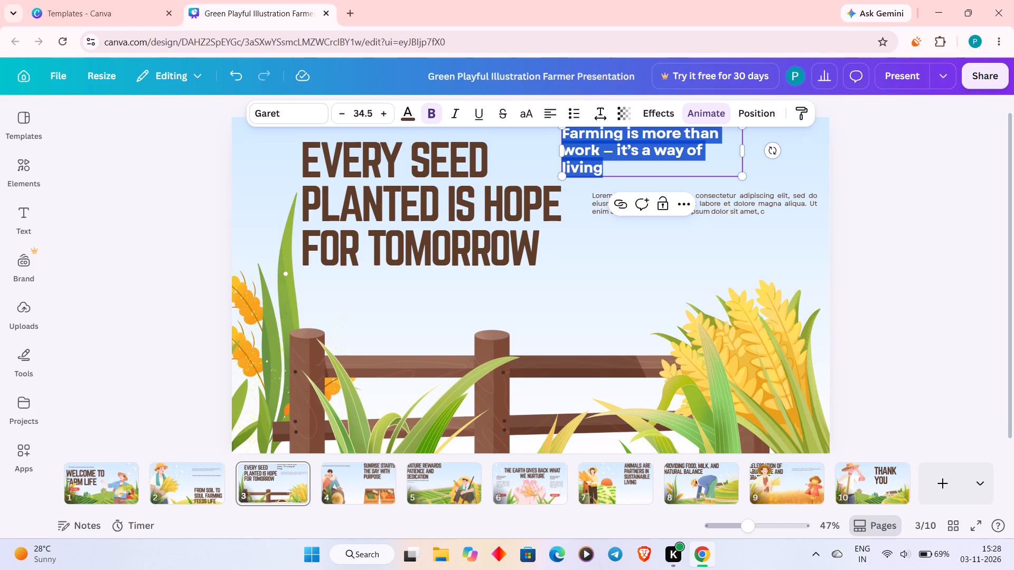
click(655, 168)
click(655, 168)
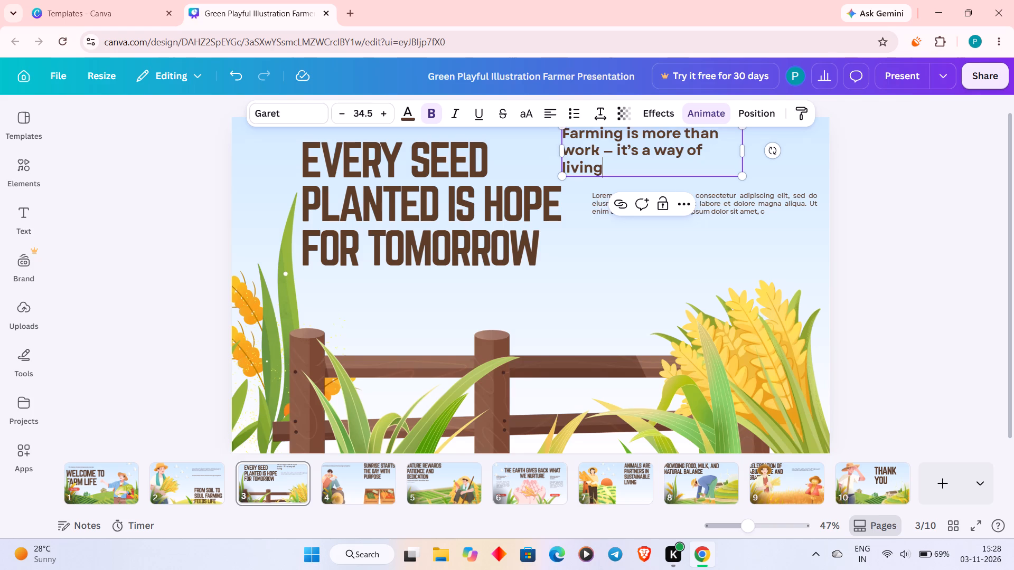
Move the Lorem ipsum paragraph down on slide 3, leaving a wider gap under the subheading.
click(733, 197)
drag(733, 197, 736, 218)
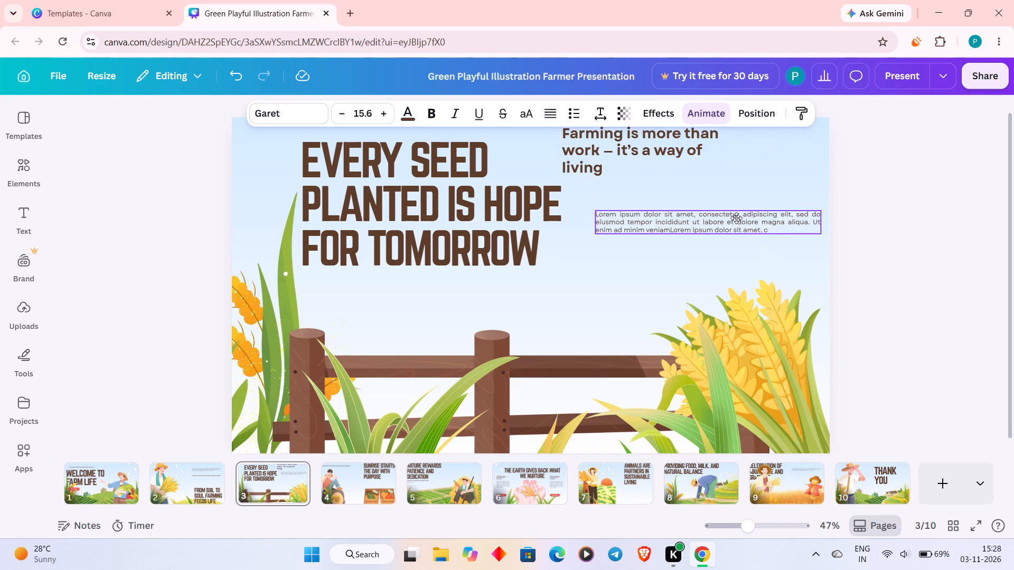
drag(736, 218, 739, 243)
Move the "Farming is more than work" subheading down and right so its left edge aligns with the paragraph's.
drag(662, 147, 682, 164)
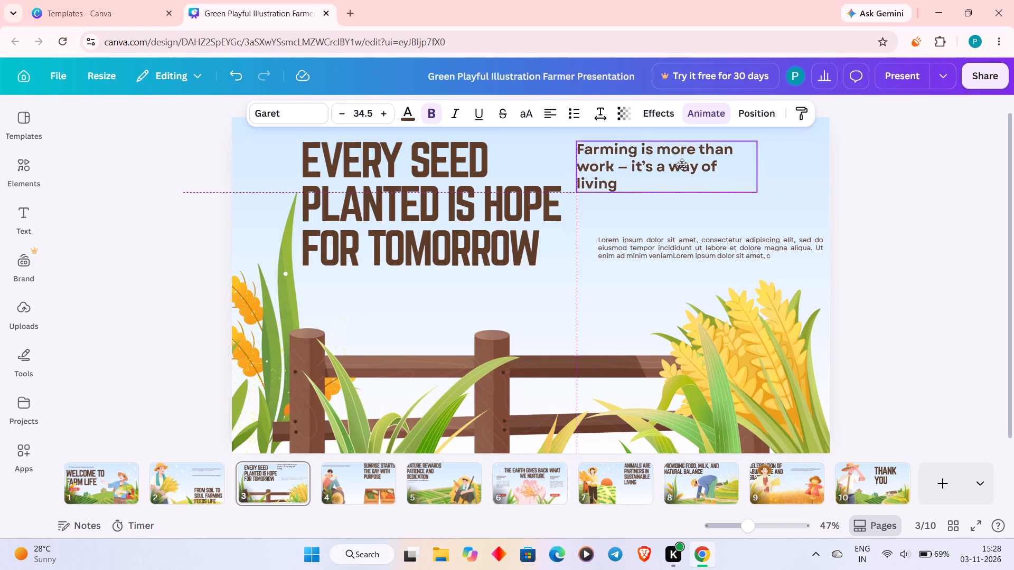
drag(682, 164, 701, 169)
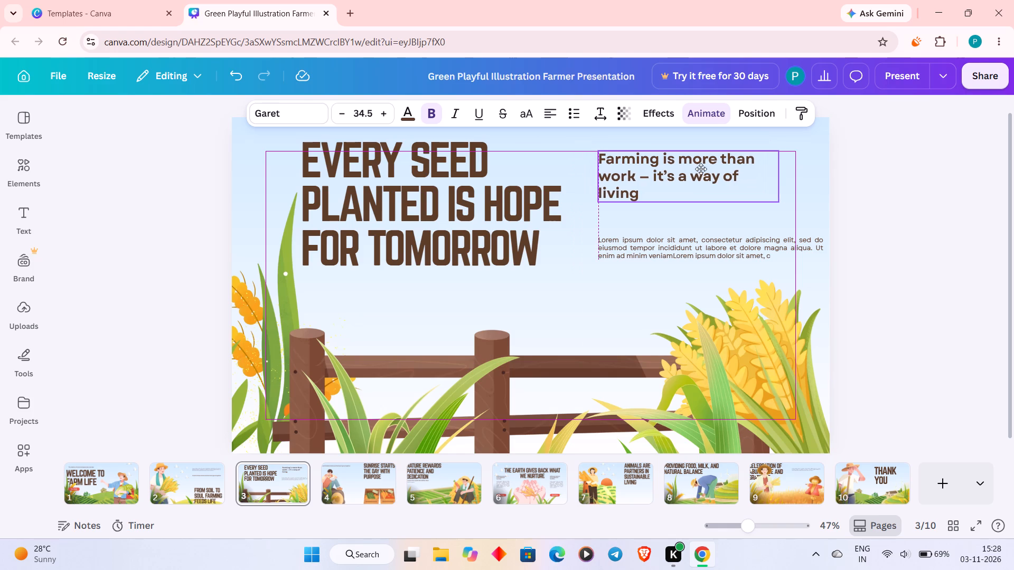
drag(701, 169, 700, 169)
click(603, 298)
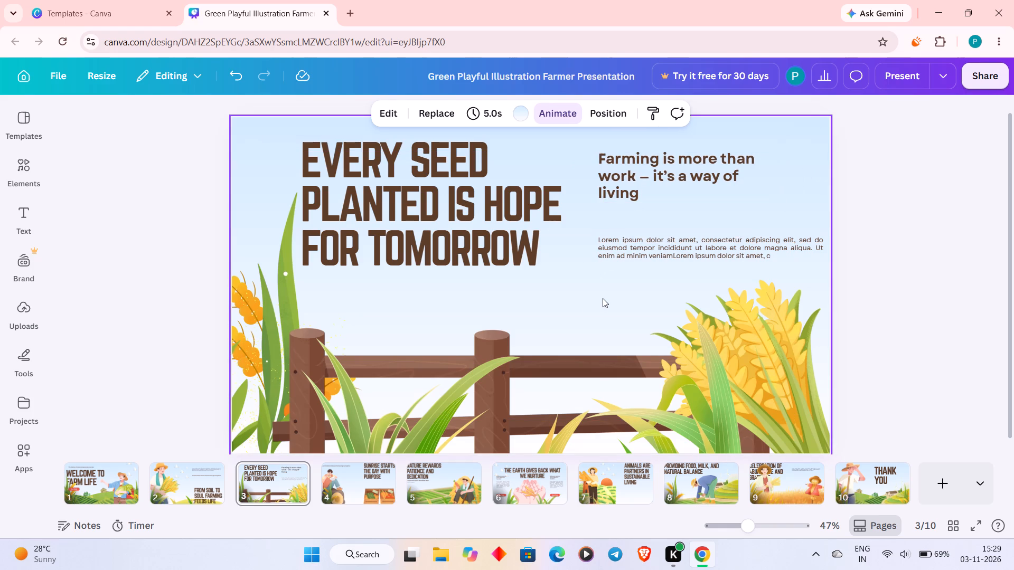
Shift the "Every seed planted is hope for tomorrow" heading slightly right and down.
click(467, 224)
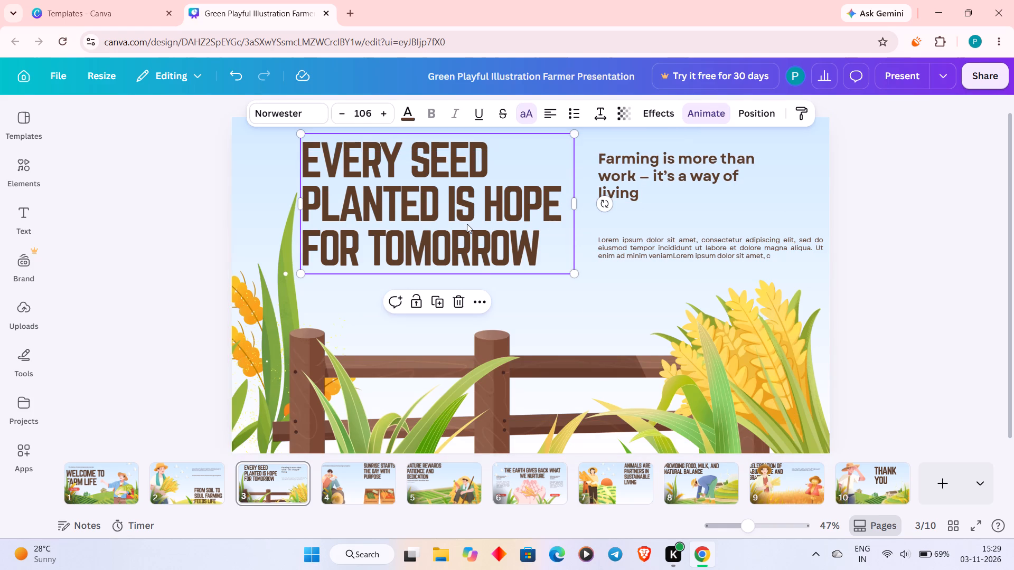
drag(467, 224, 480, 231)
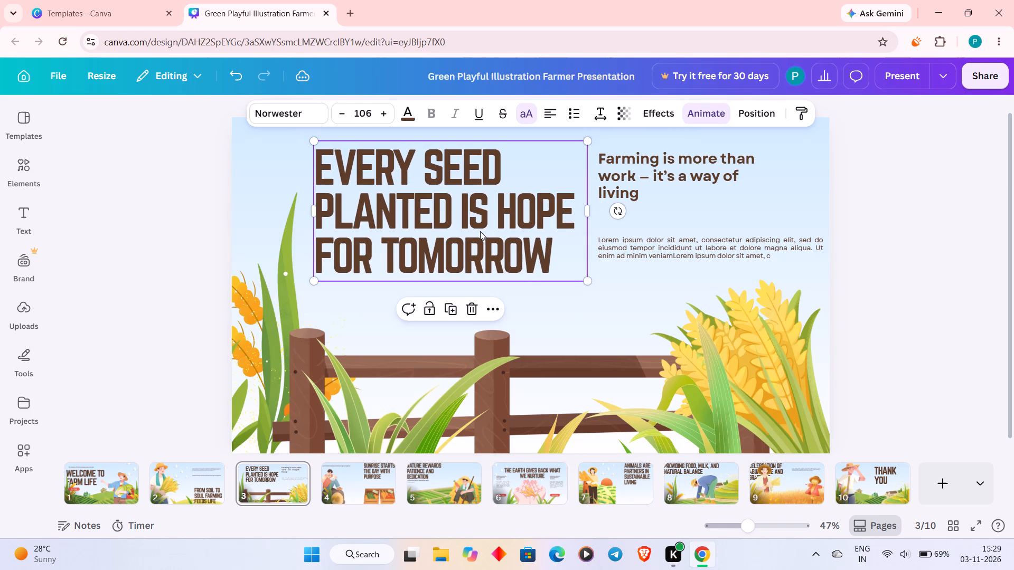
click(606, 327)
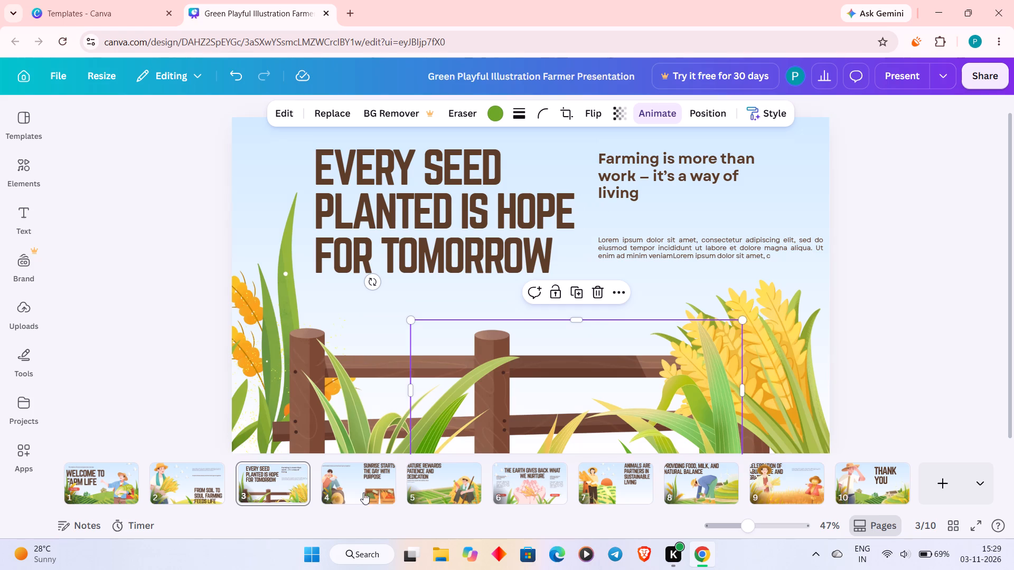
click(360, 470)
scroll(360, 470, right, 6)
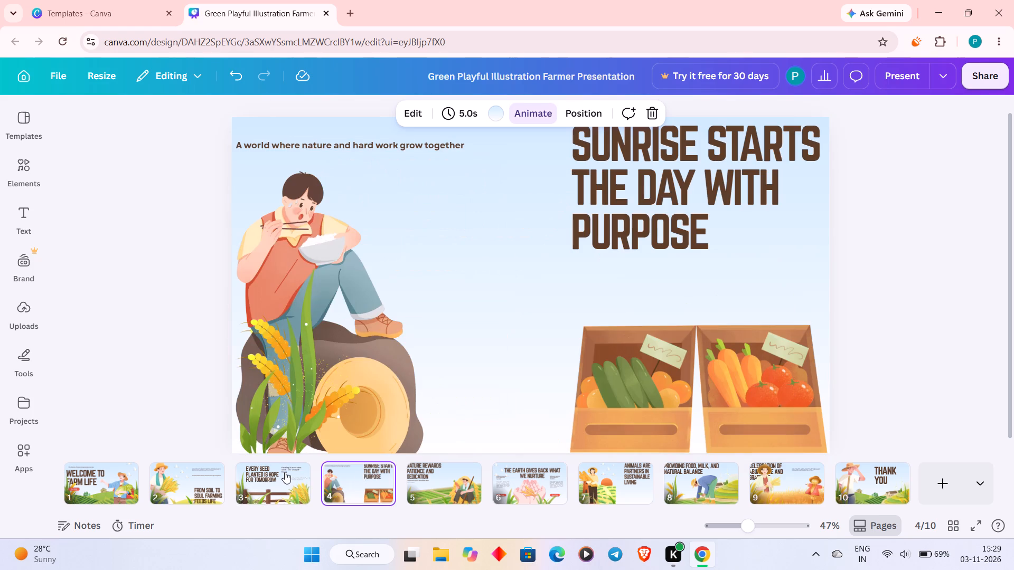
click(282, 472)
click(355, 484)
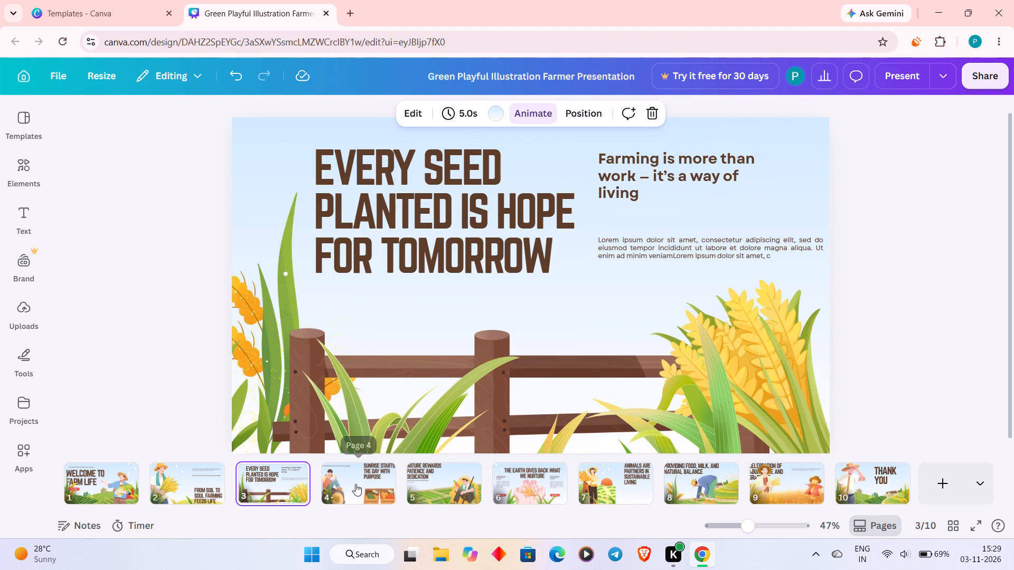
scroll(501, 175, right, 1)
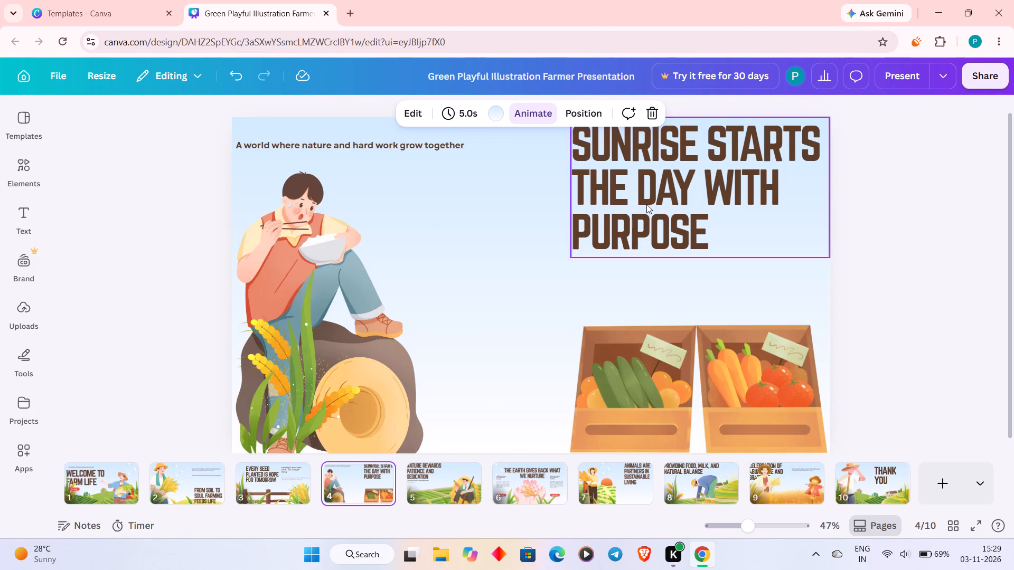
Open slide 2 and move its "From soil to soul farming feeds life" heading up, just beneath the subheading.
click(219, 487)
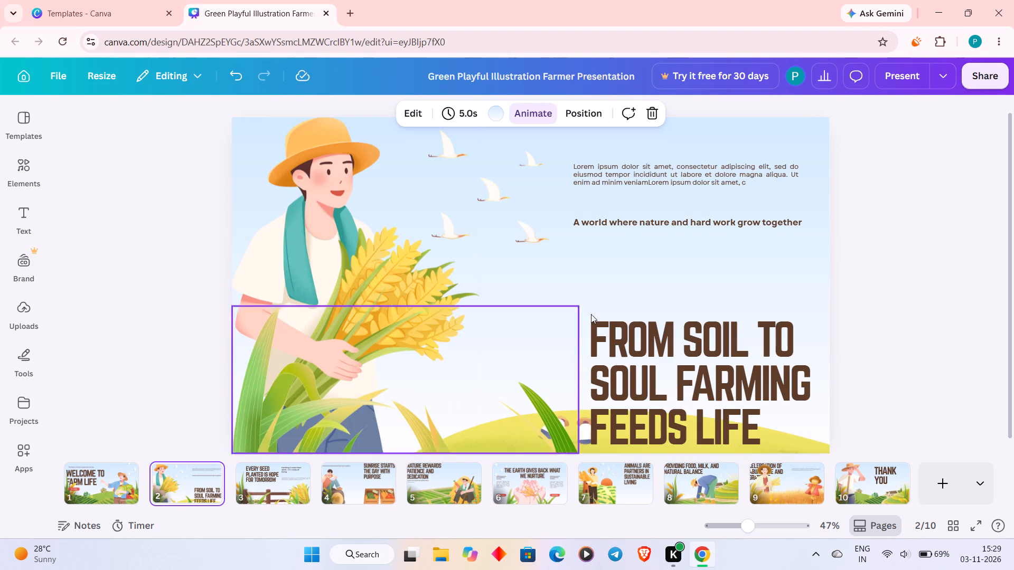
drag(671, 354, 662, 292)
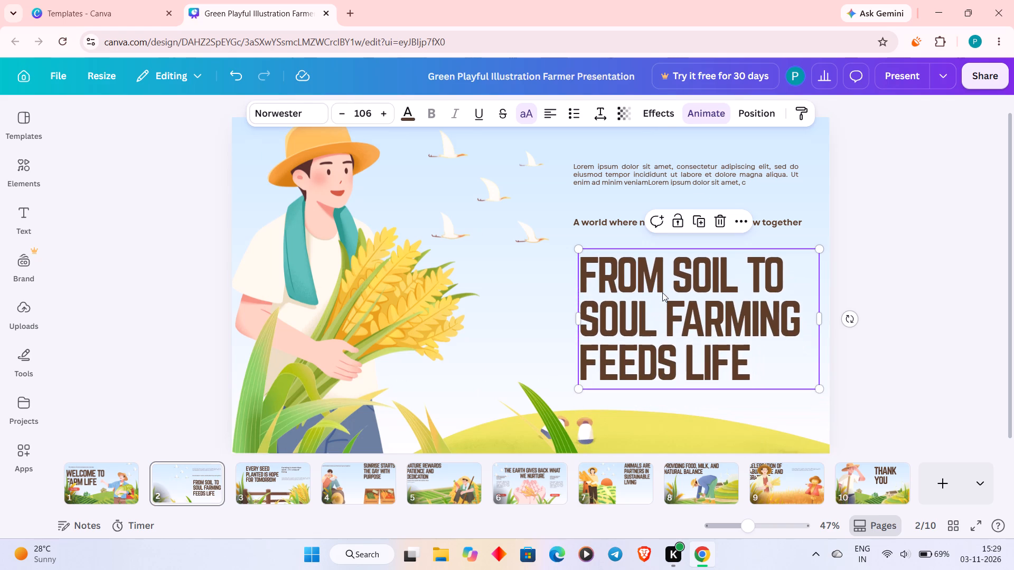
Delete the Lorem ipsum paragraph from slide 2.
click(604, 224)
click(611, 181)
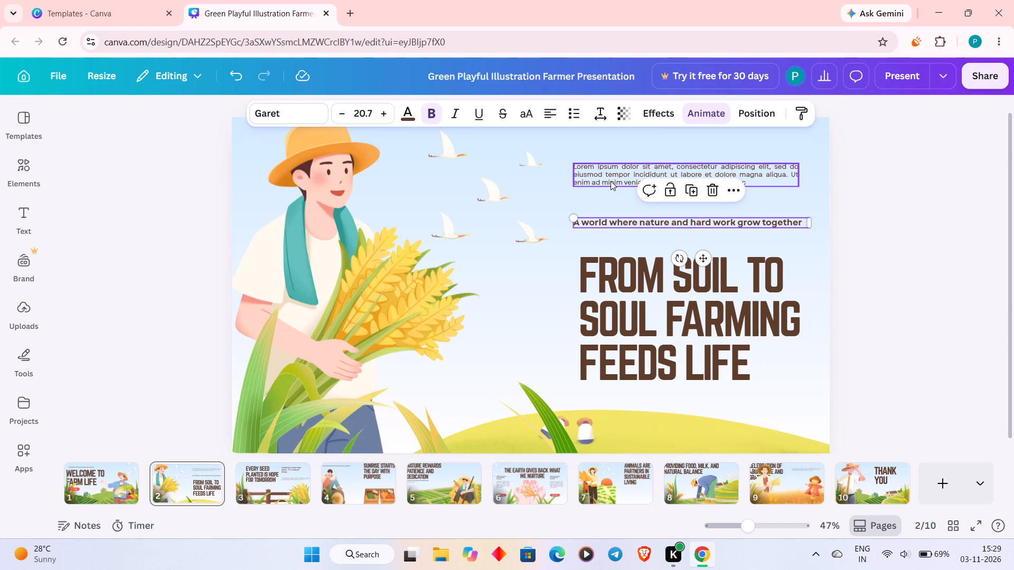
click(710, 219)
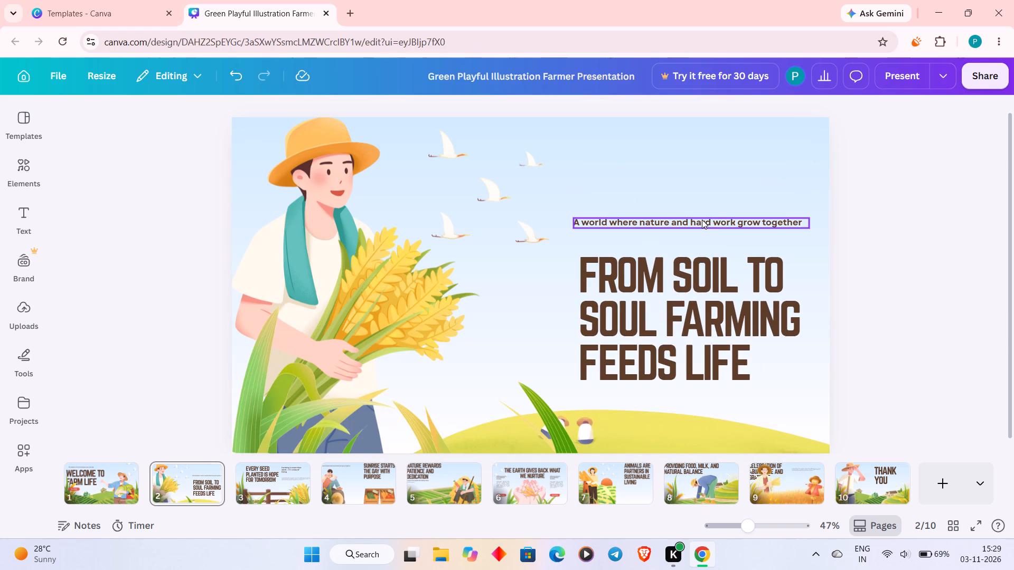
Move slide 2's subheading up near the slide's top edge and place the heading centred below it with a gap.
drag(702, 220, 699, 145)
drag(701, 305, 685, 232)
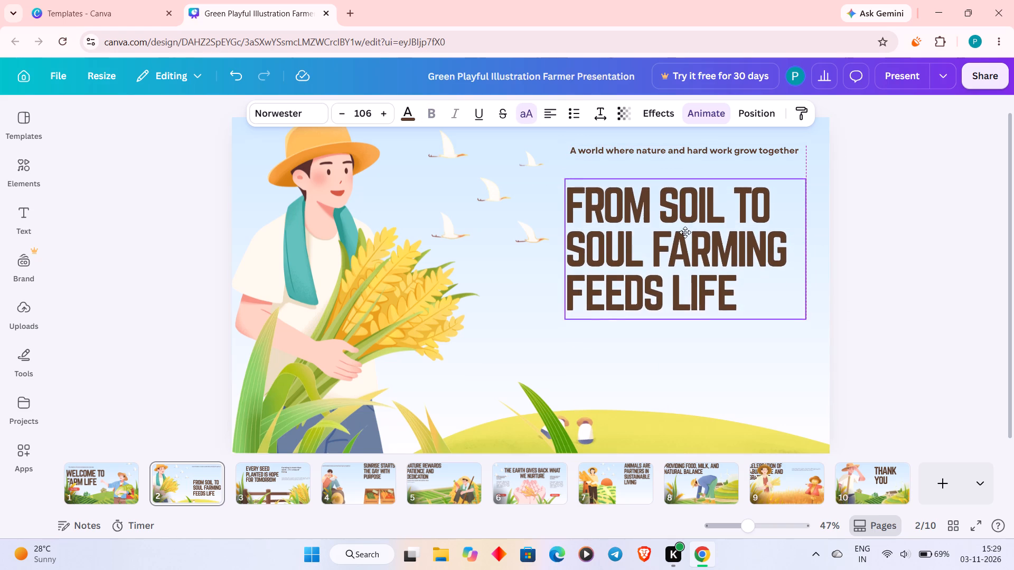
drag(685, 232, 690, 283)
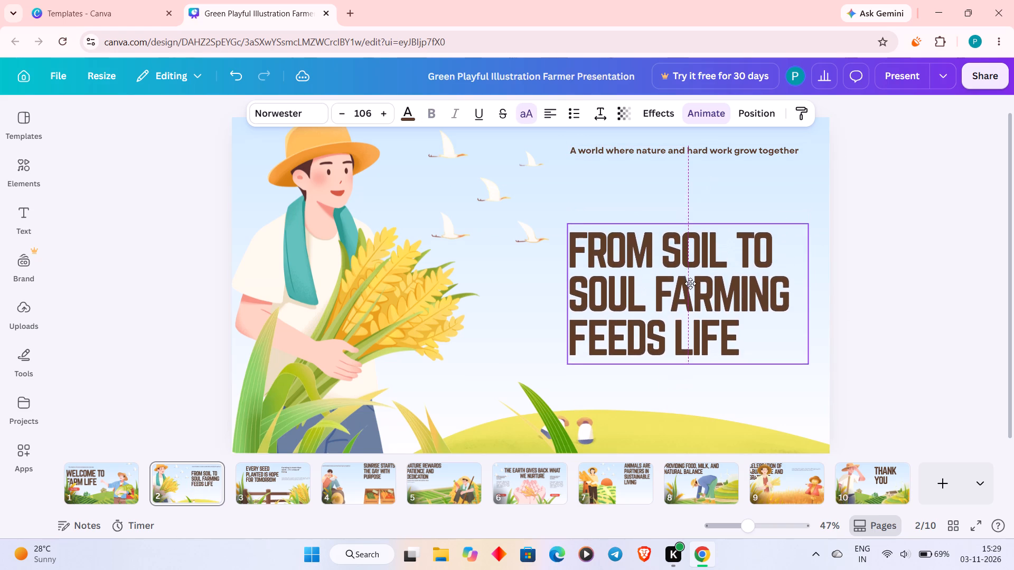
drag(690, 283, 690, 285)
Enlarge the "A world where nature and hard work grow together" subheading to font size 26 and narrow it to two lines.
click(707, 152)
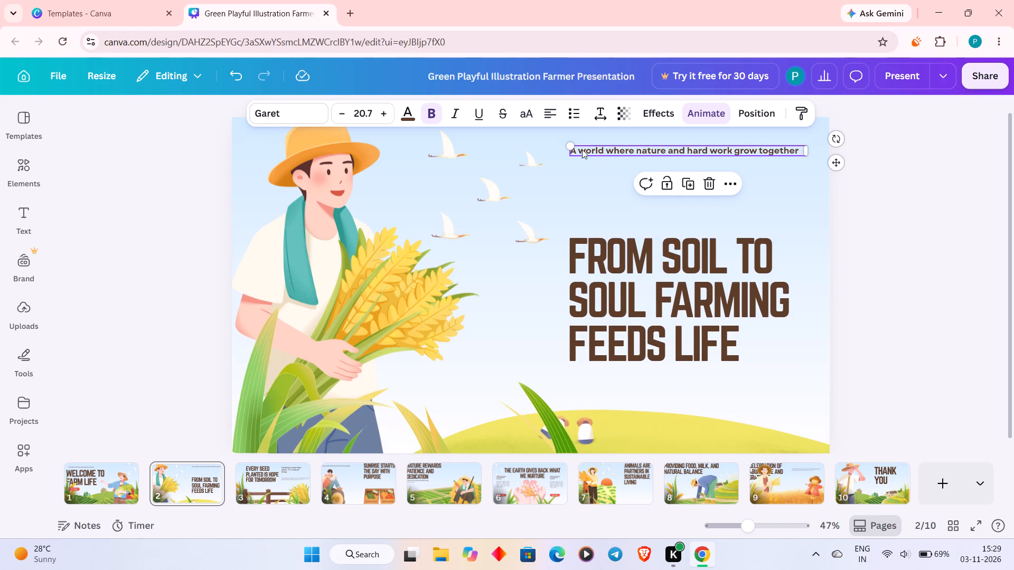
drag(569, 145, 539, 121)
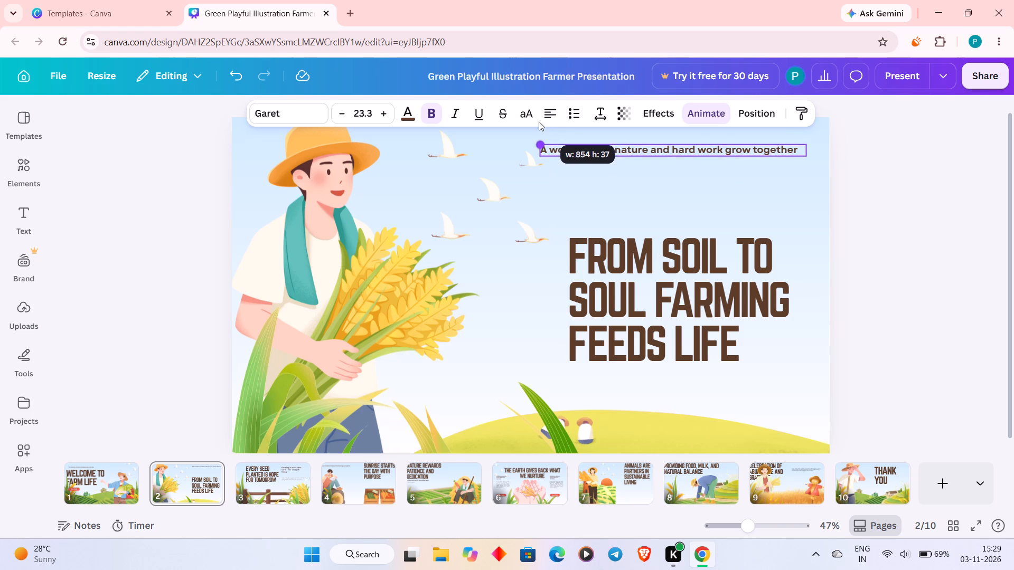
drag(539, 121, 509, 106)
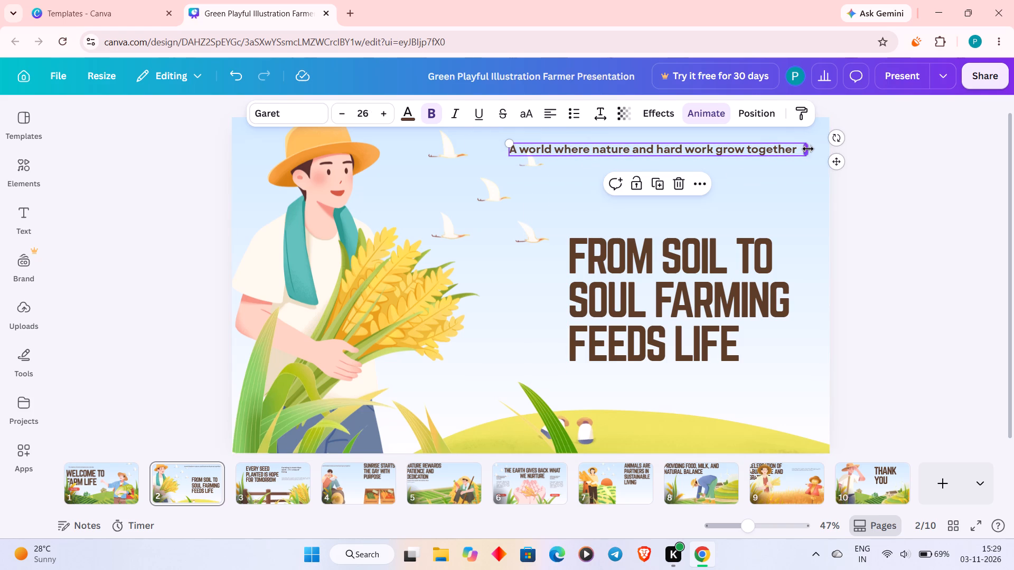
drag(808, 149, 701, 117)
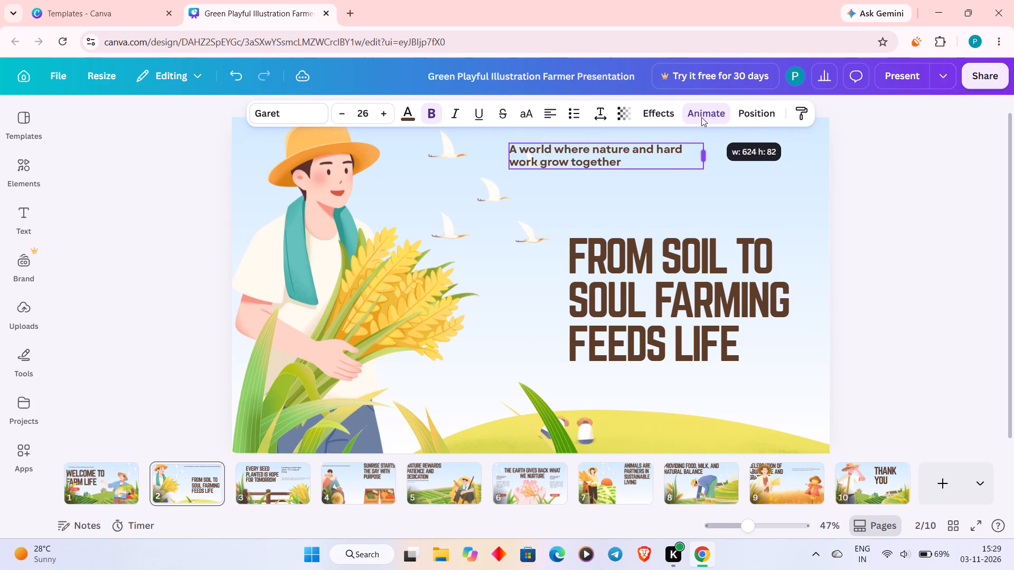
drag(701, 117, 668, 117)
Move the two-line subheading to just above the heading and enlarge it to a font size of about 35.6.
drag(610, 156, 698, 174)
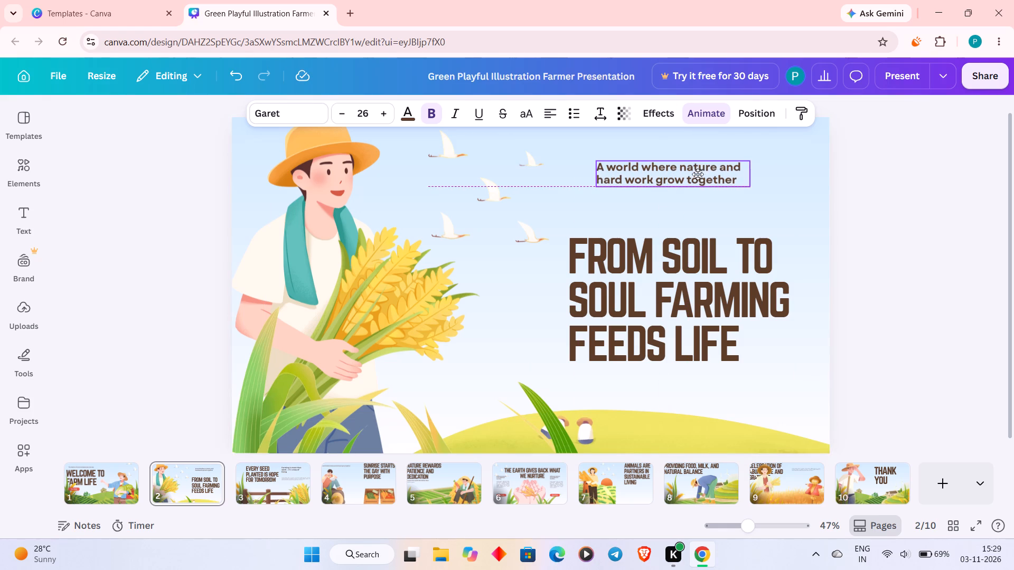
drag(698, 174, 725, 192)
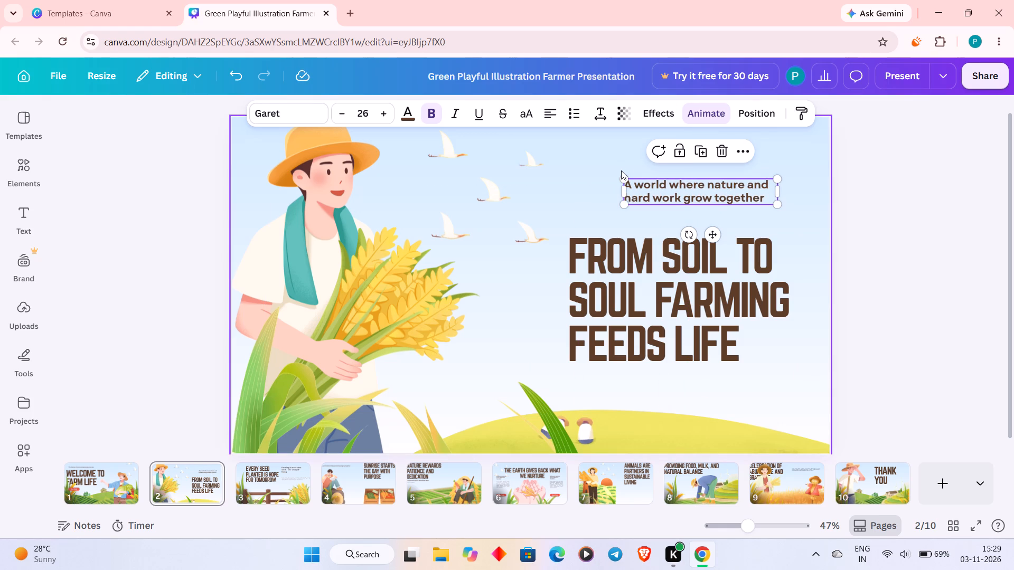
drag(624, 174, 590, 149)
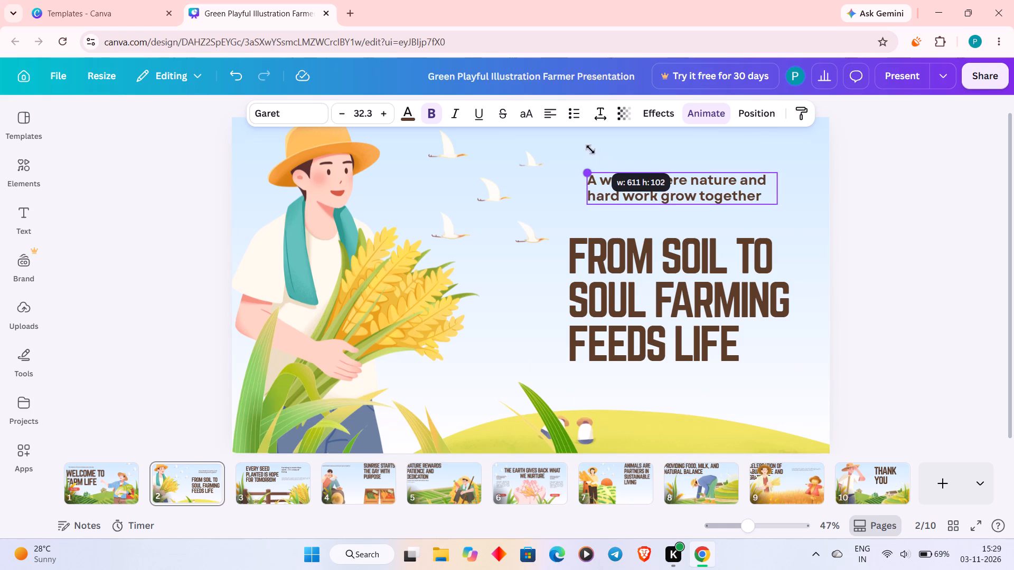
drag(590, 149, 575, 138)
Align the subheading's left edge with the left edge of the "From soil to soul" heading.
drag(647, 177, 660, 186)
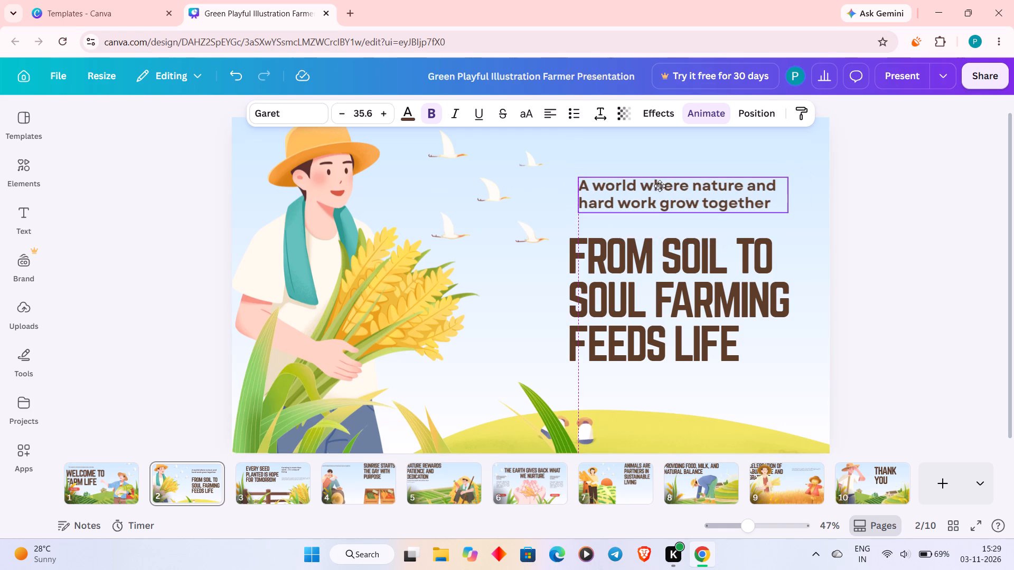
drag(660, 186, 654, 187)
drag(654, 187, 647, 187)
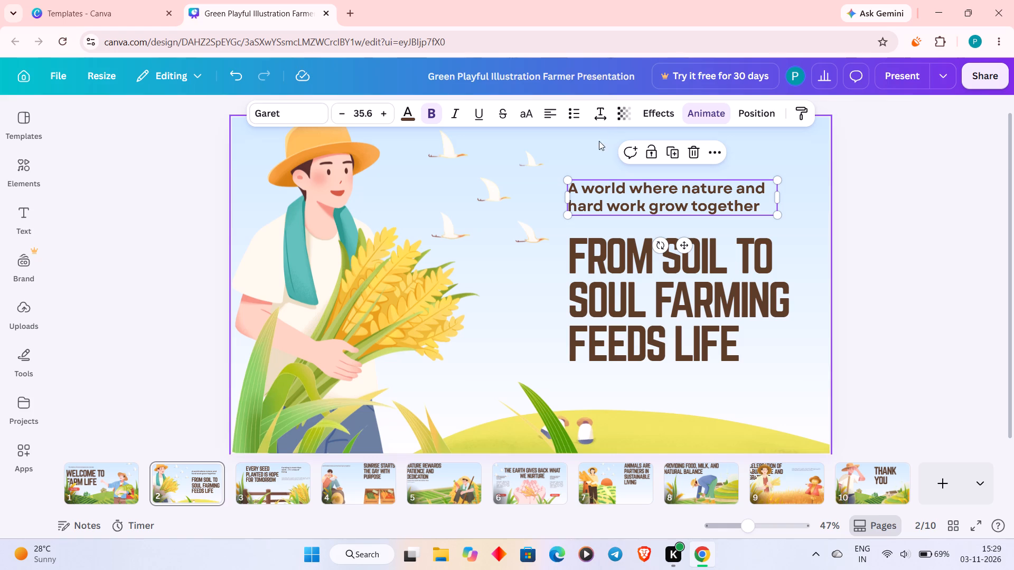
click(594, 150)
Nudge the "From soil to soul farming feeds life" heading slightly up, closer to the subheading.
click(659, 329)
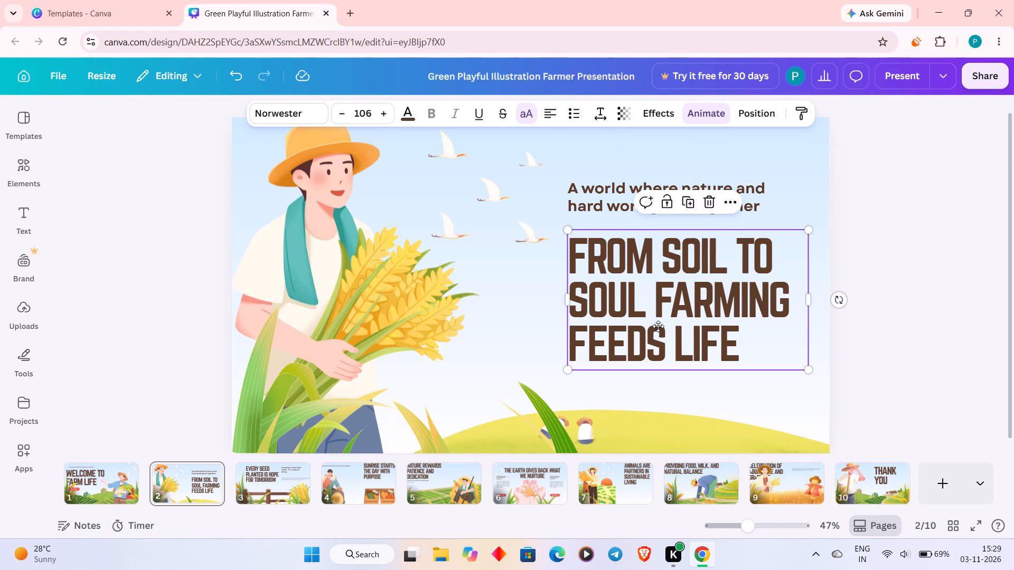
click(651, 388)
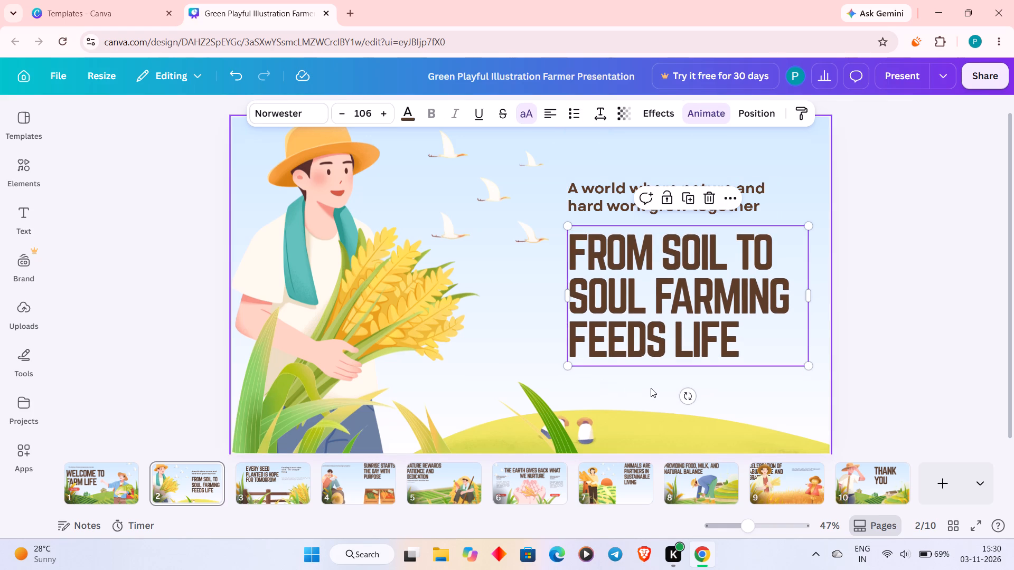
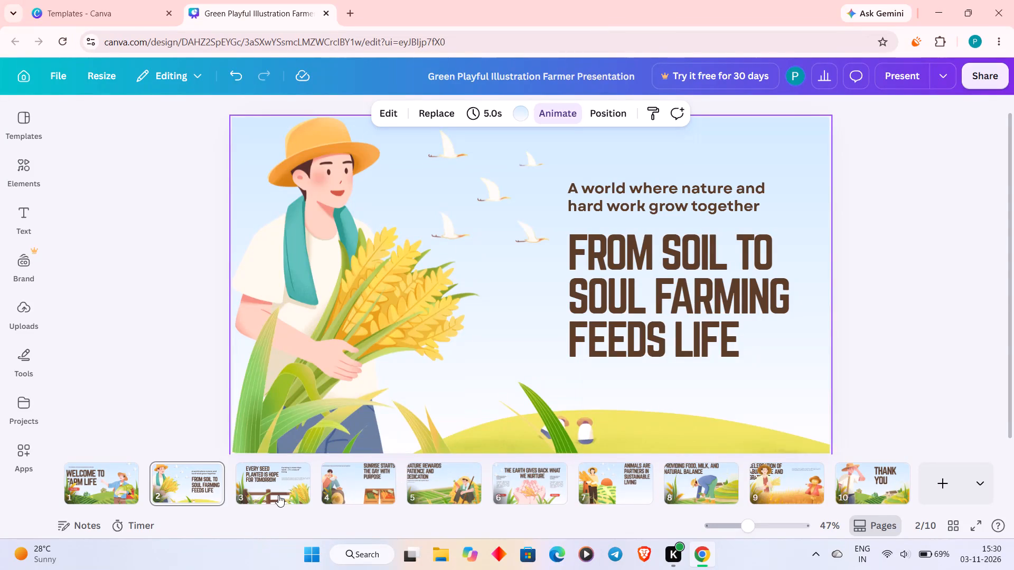
On slide 4, move the "A world where nature and hard work grow together" subheading below the heading, enlarge it to about 27.5 and narrow it to two lines.
click(276, 495)
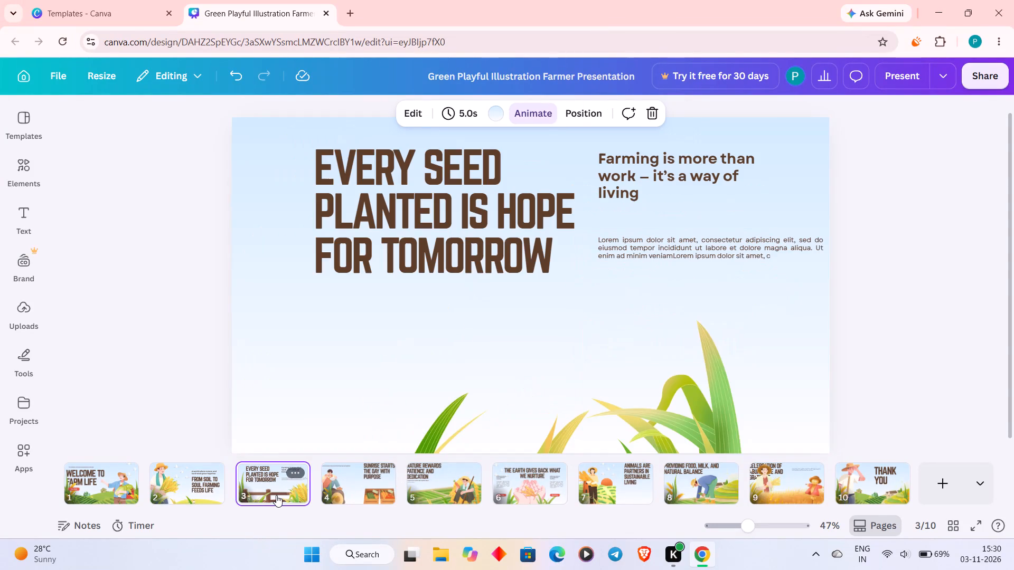
click(336, 478)
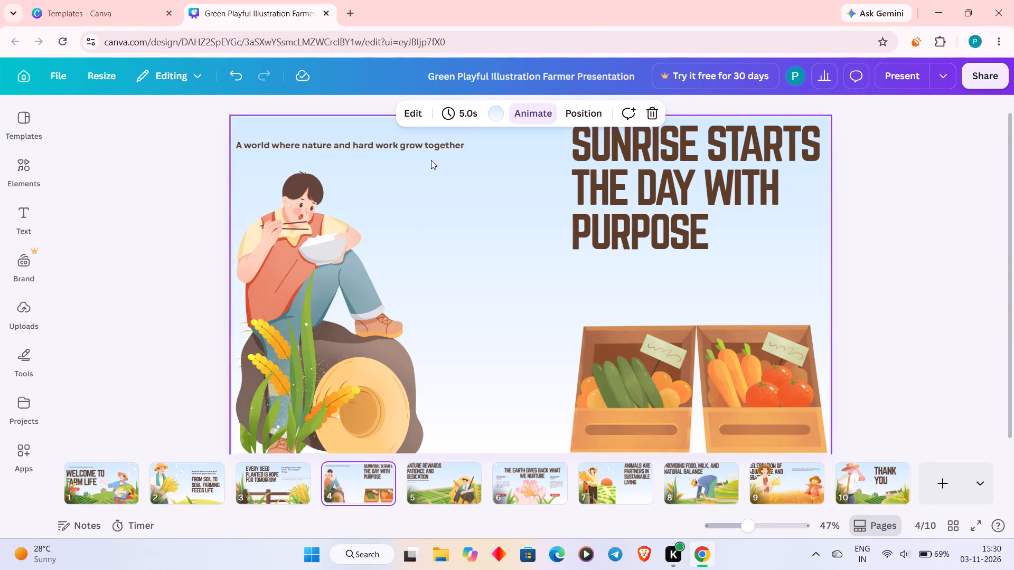
click(403, 143)
drag(403, 143, 571, 275)
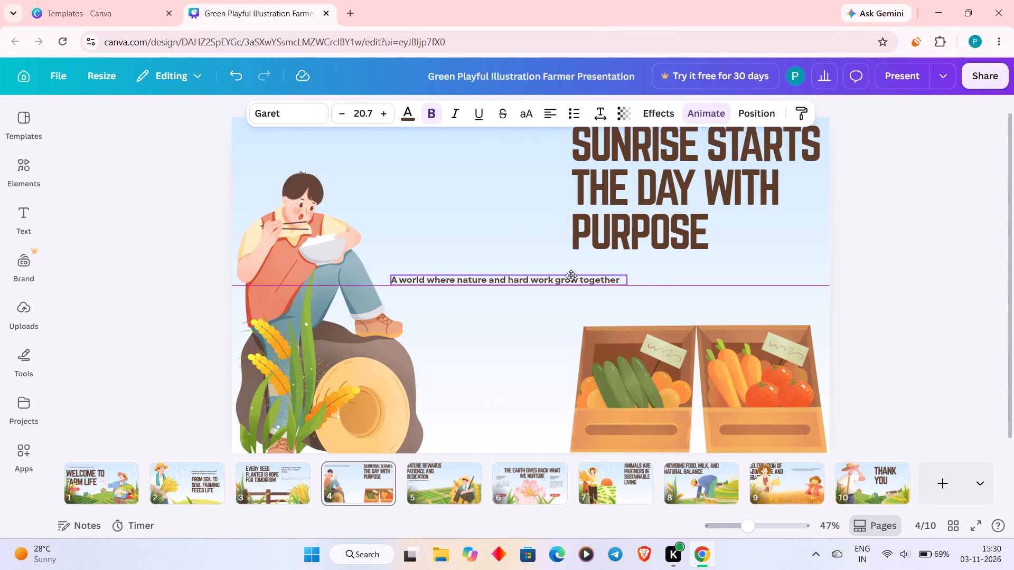
drag(571, 275, 657, 279)
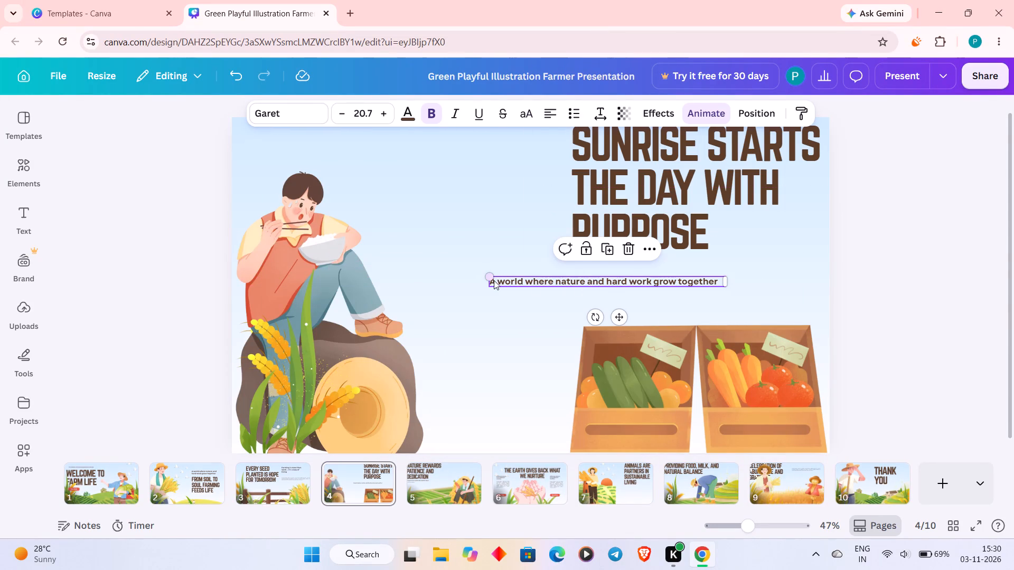
click(494, 280)
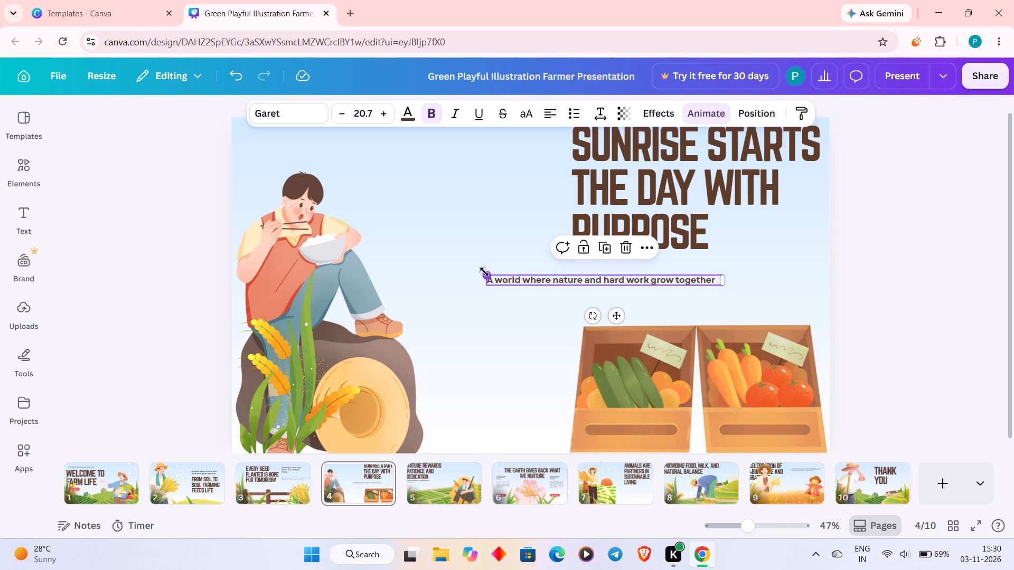
drag(484, 272, 410, 187)
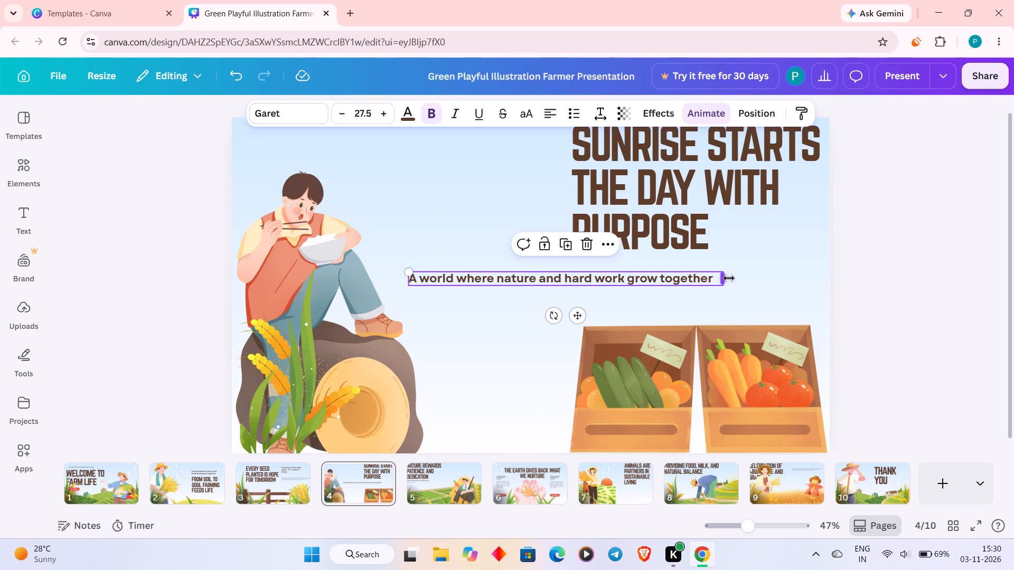
drag(729, 278, 566, 278)
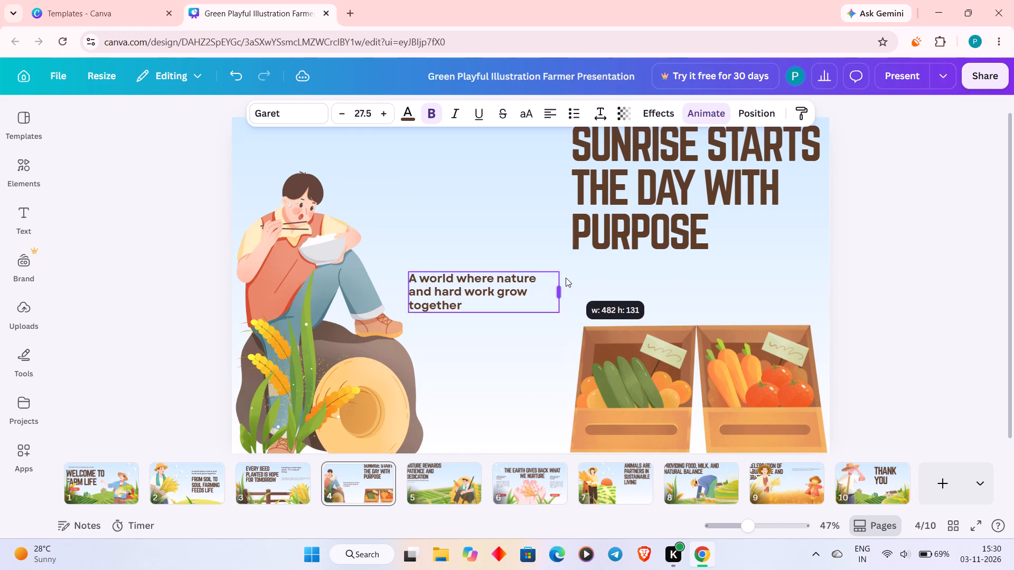
drag(566, 278, 579, 277)
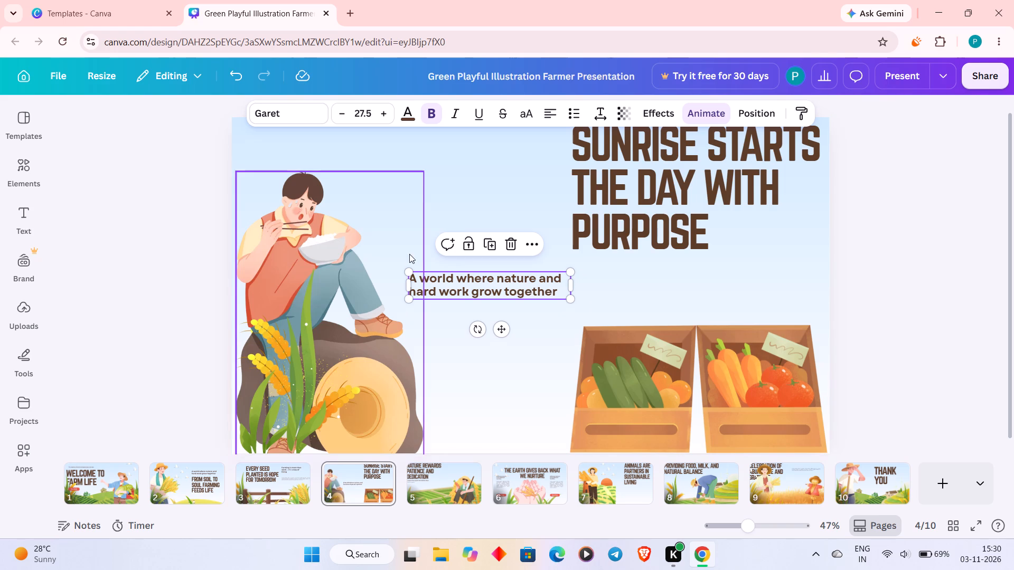
Enlarge slide 4's two-line subheading to a font size of about 39.8 and place it between the heading and the vegetable crates.
drag(411, 271, 346, 217)
drag(467, 293, 666, 308)
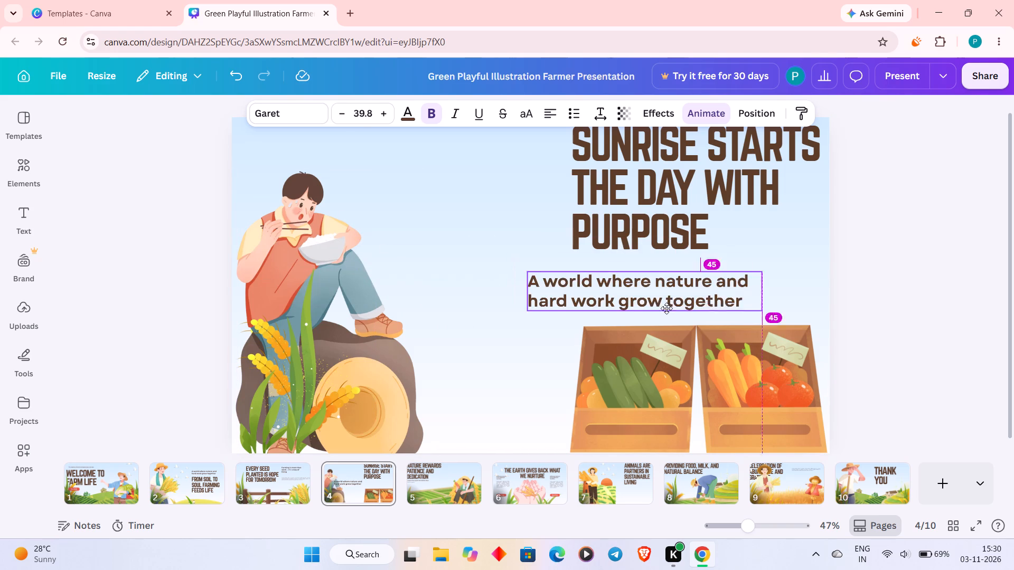
drag(666, 308, 709, 301)
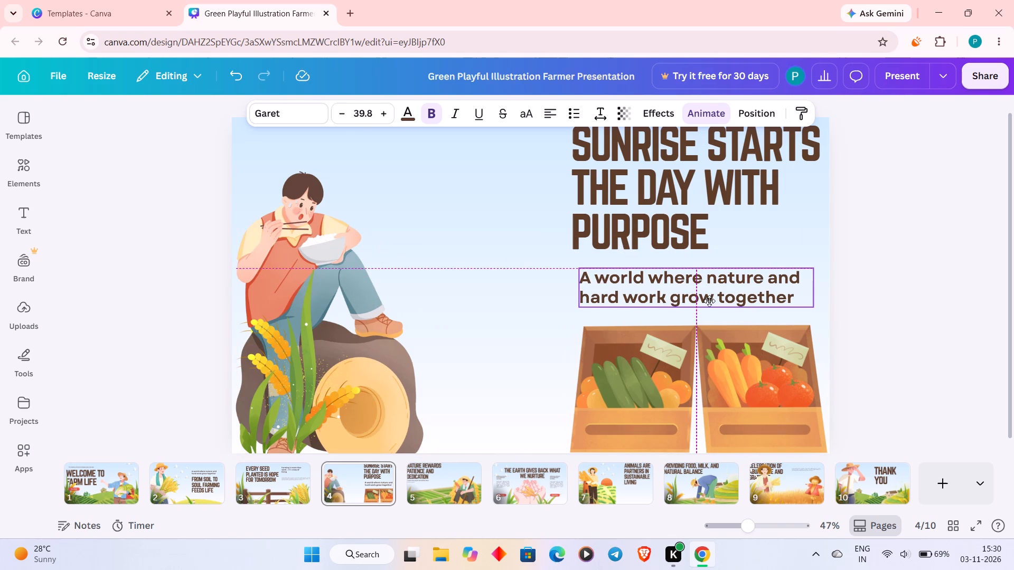
click(464, 189)
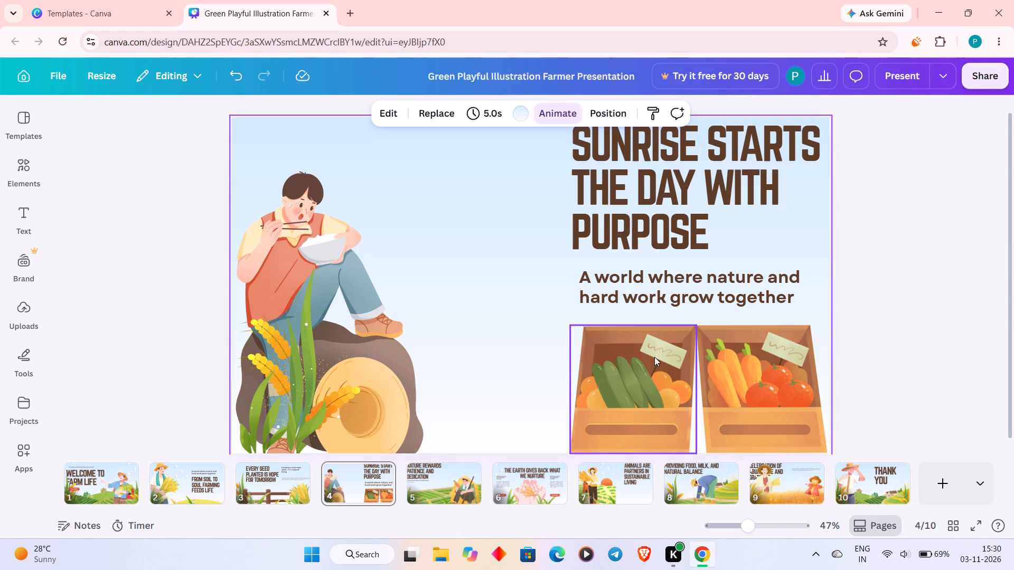
Preview the presentation full screen, going back from slide 10 to slide 4 to check the layouts.
scroll(465, 481, left, 2)
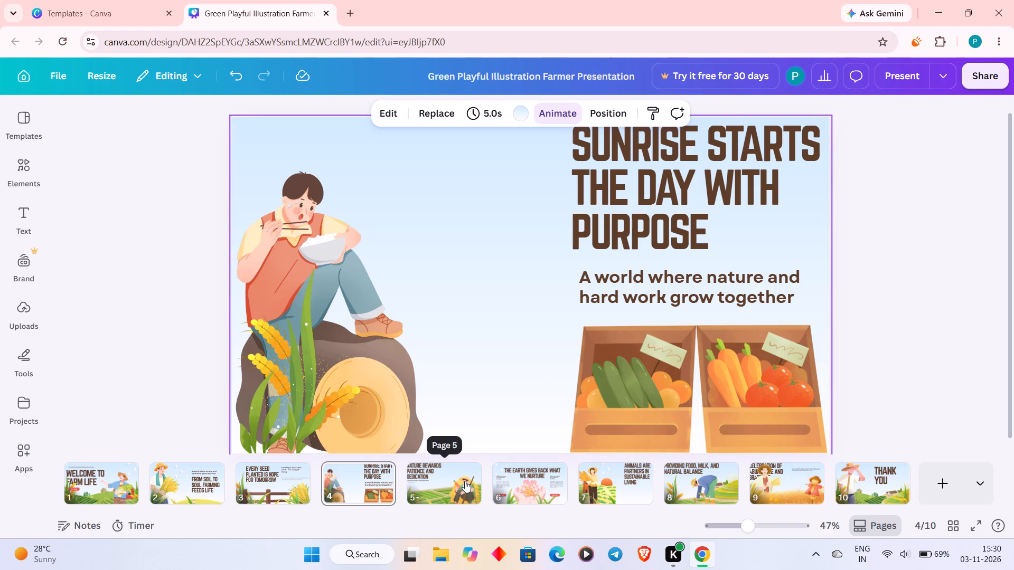
click(465, 481)
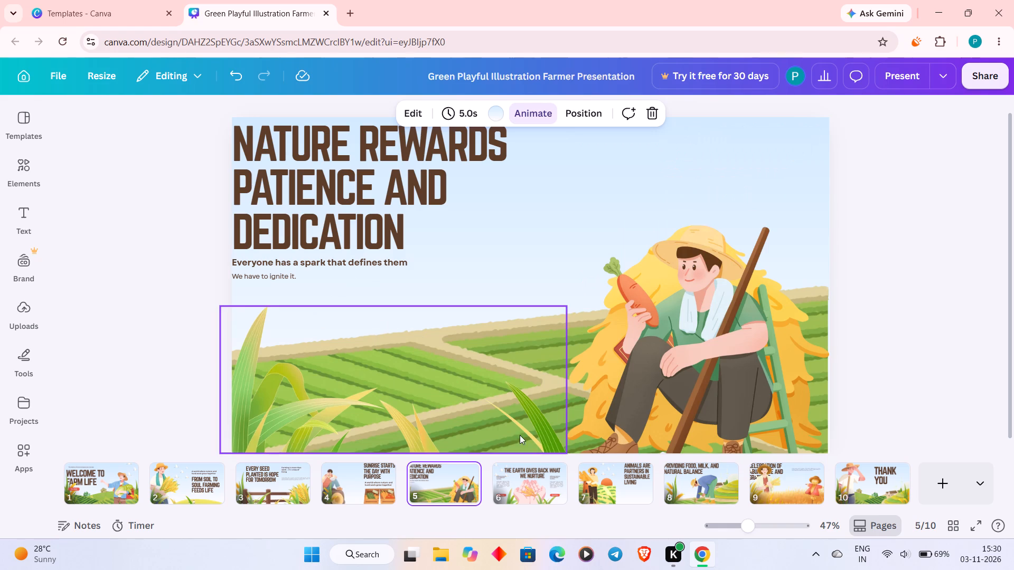
click(896, 484)
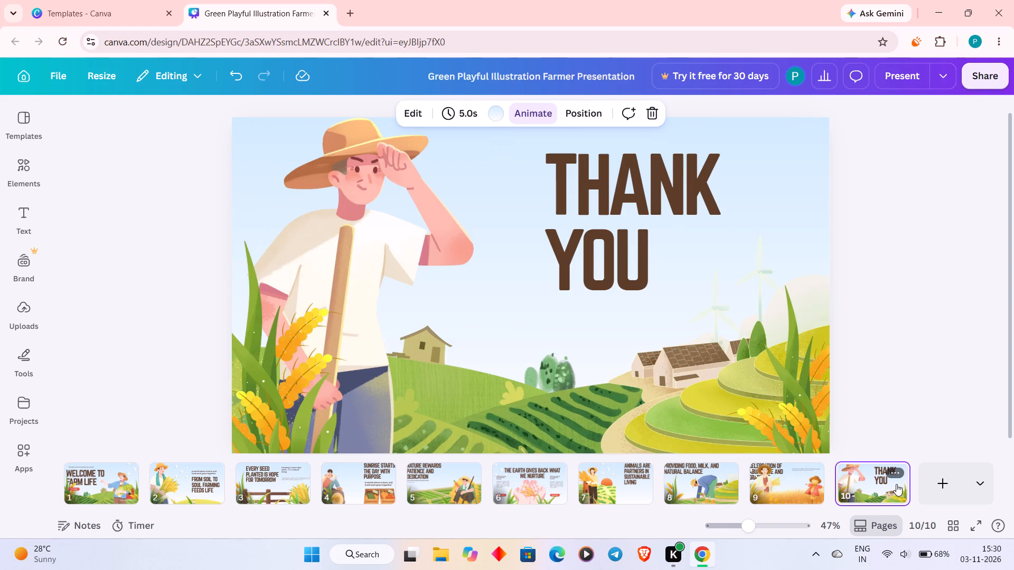
click(895, 79)
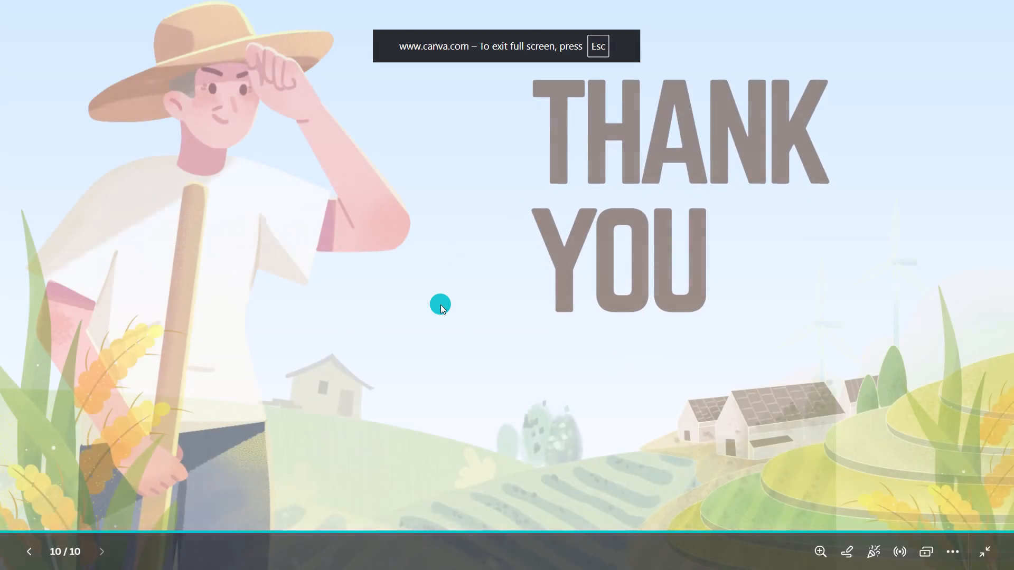
key(Up)
key(Up)
key(Up)
key(Up)
key(Up)
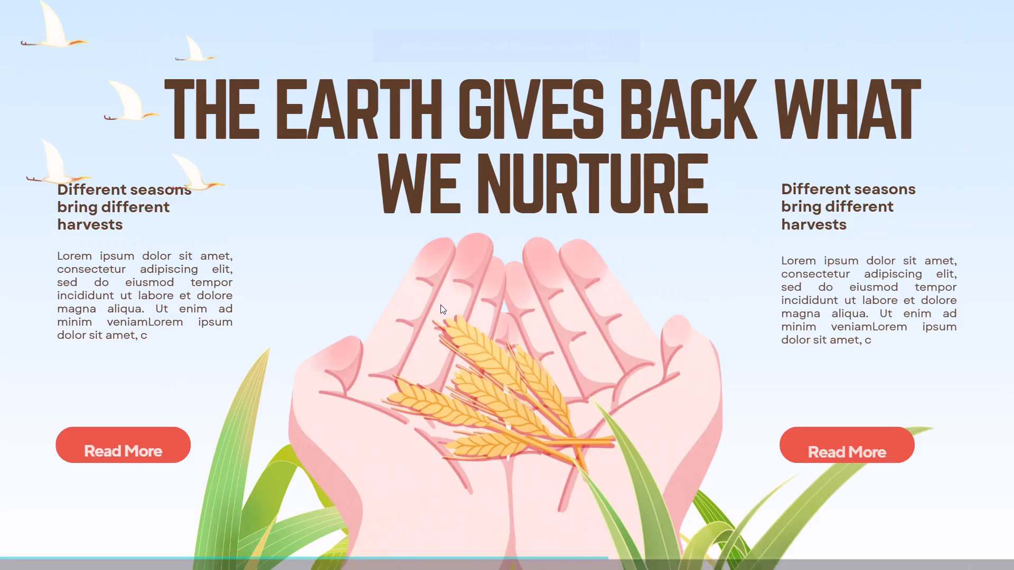
key(Up)
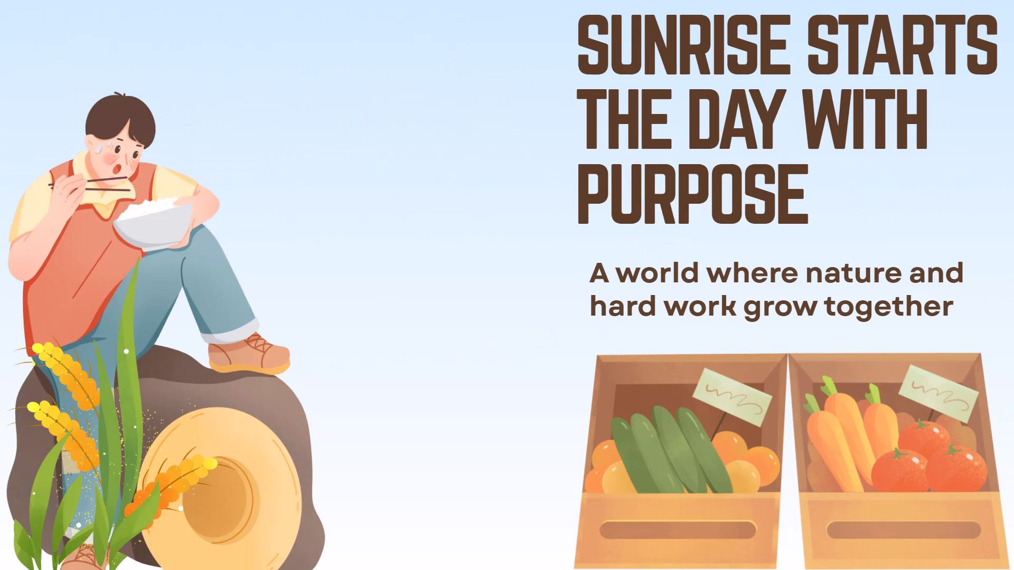
key(Escape)
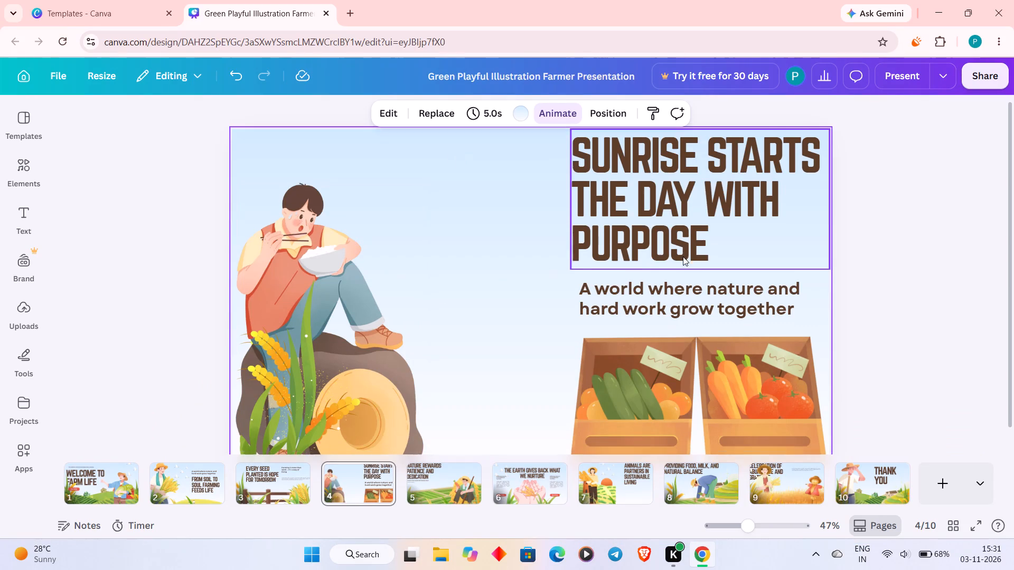
click(523, 274)
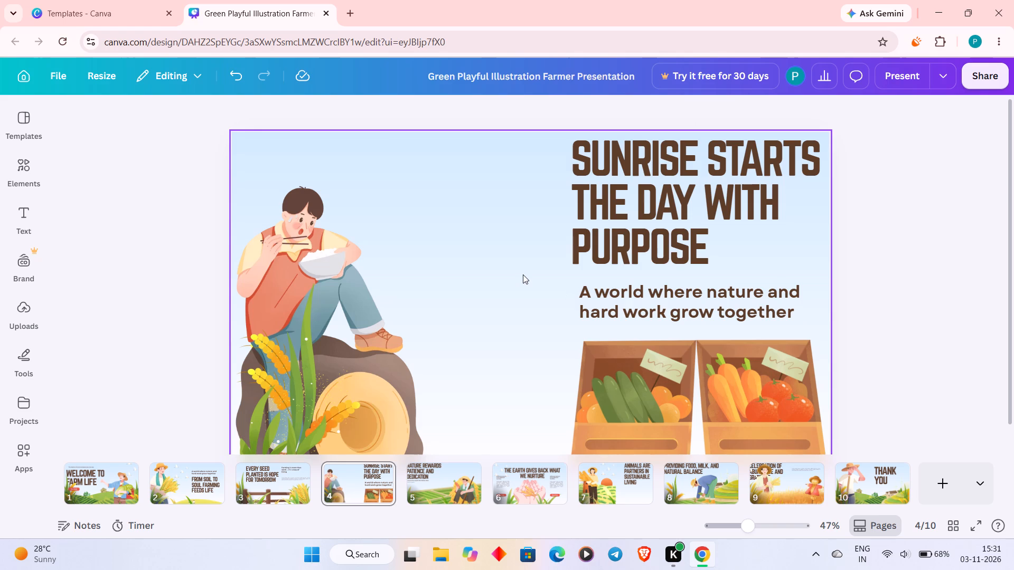
On slide 10, move the "THANK YOU" heading up to the slide's top edge and left, close to the farmer's elbow.
click(710, 482)
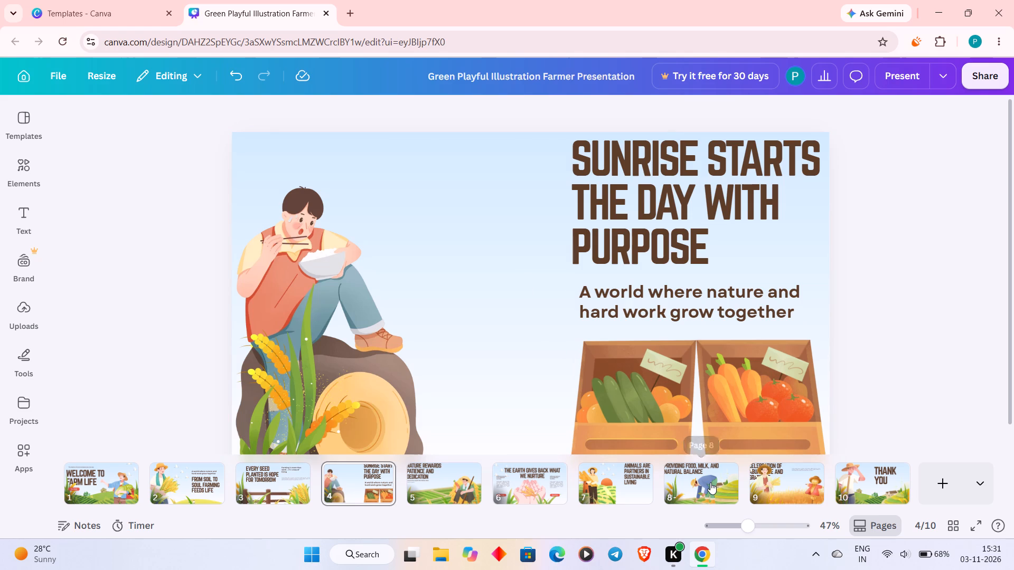
click(793, 476)
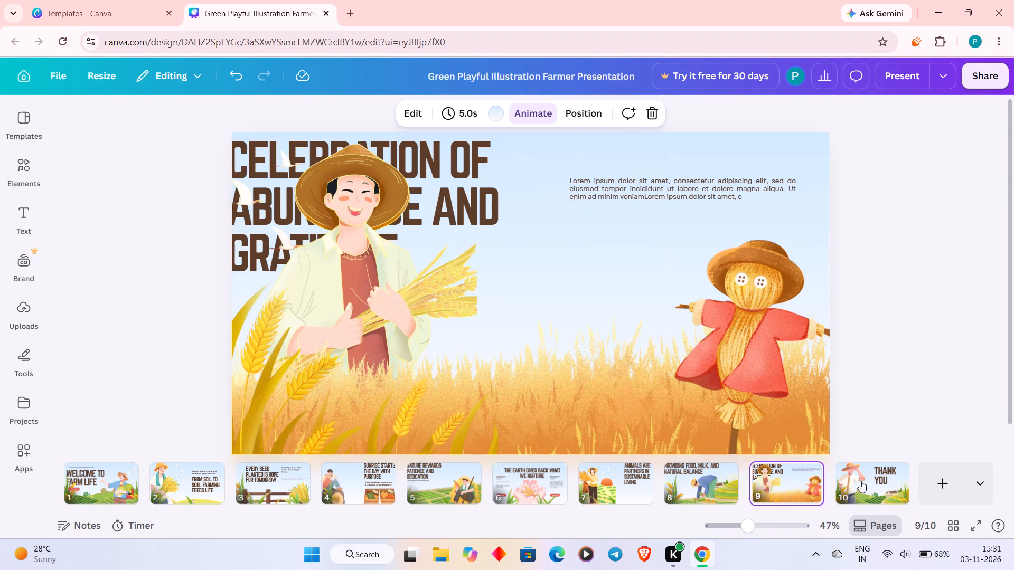
click(877, 480)
drag(634, 283, 597, 275)
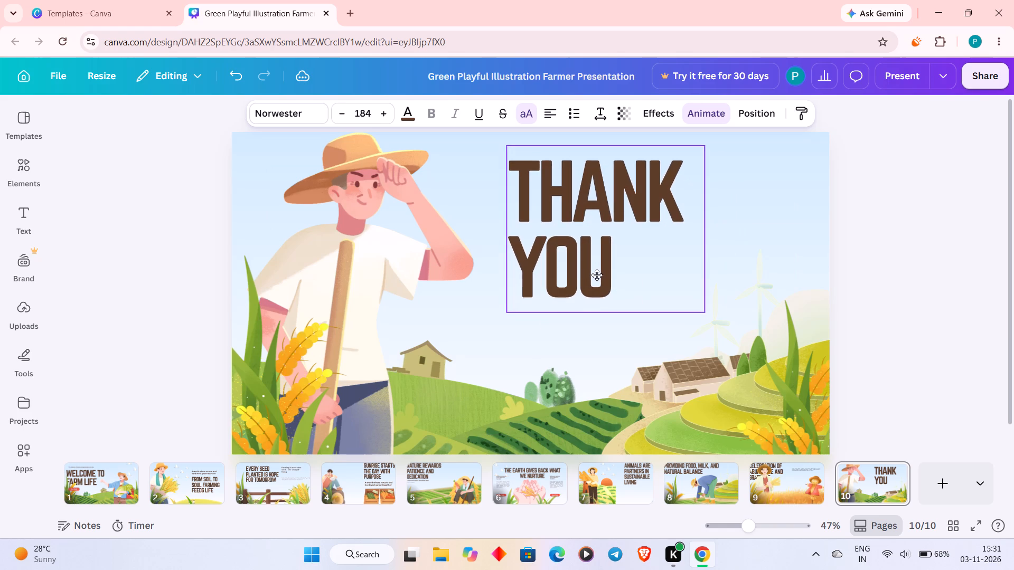
drag(597, 275, 587, 259)
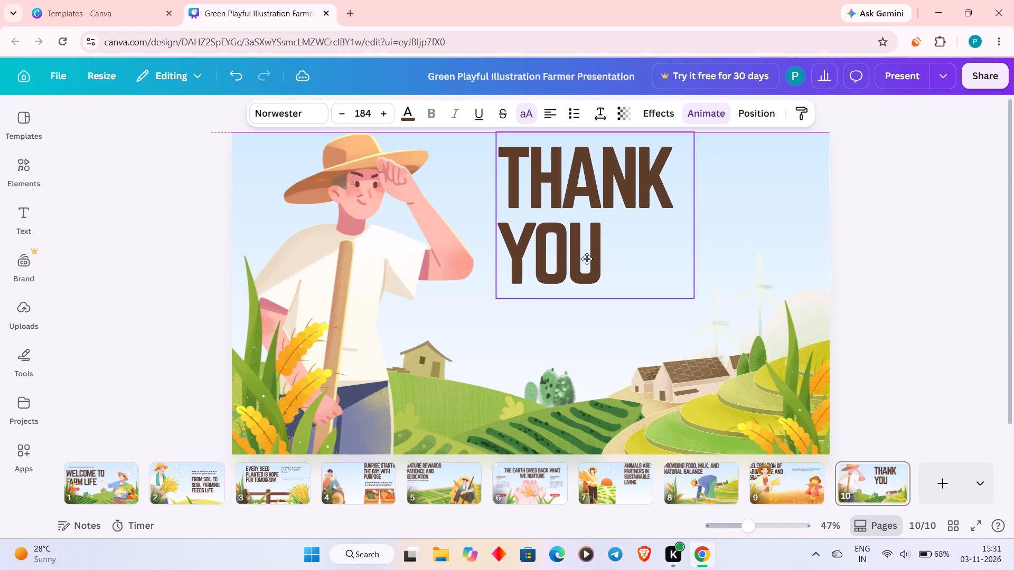
drag(587, 259, 577, 260)
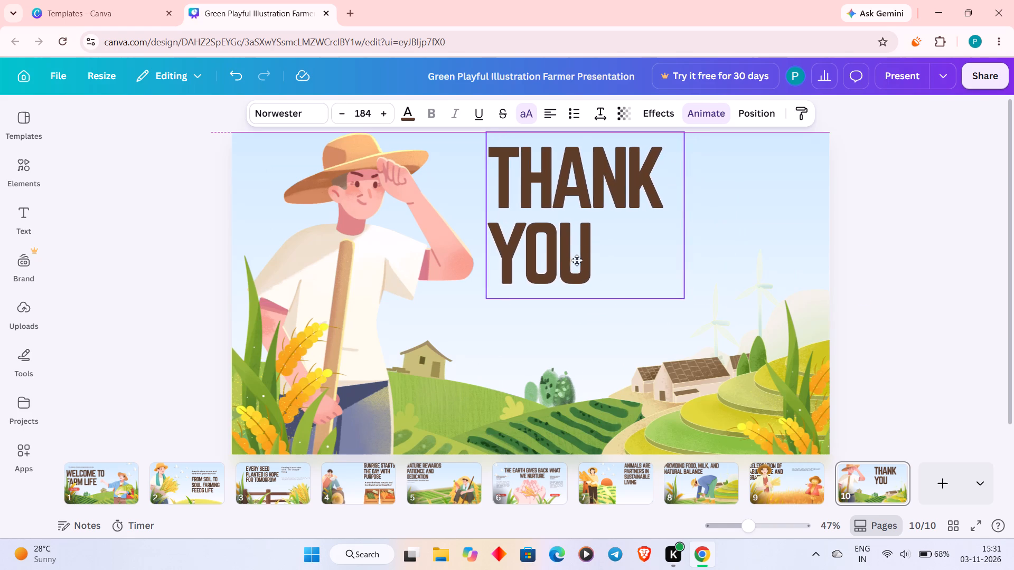
drag(577, 260, 567, 261)
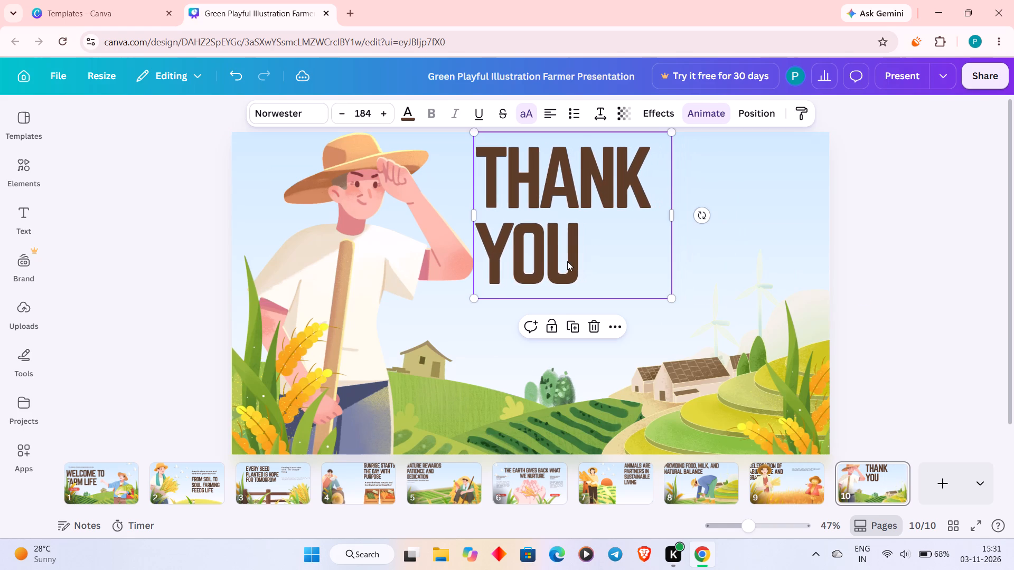
click(604, 255)
drag(604, 255, 622, 255)
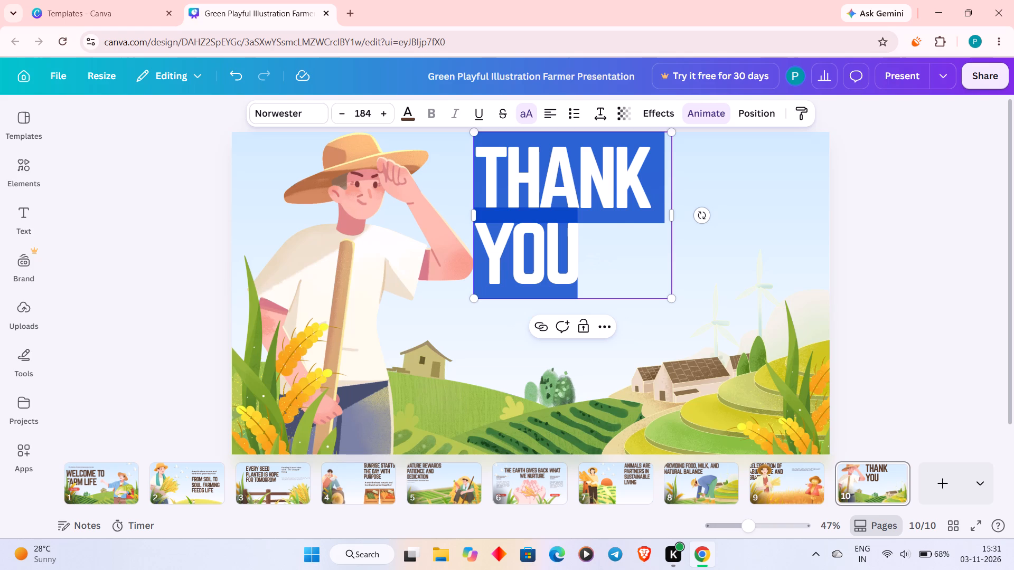
click(622, 255)
click(622, 255)
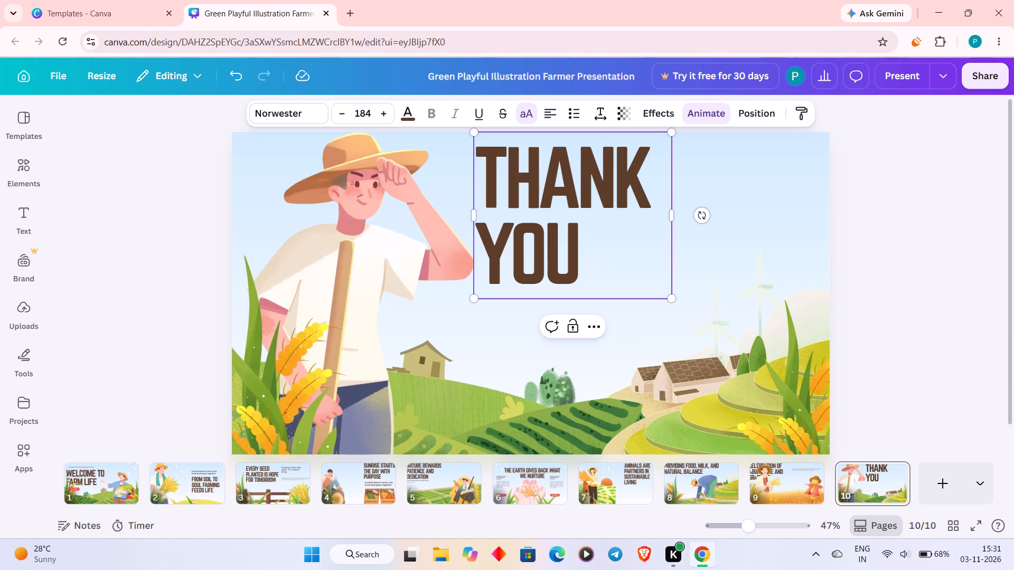
click(636, 265)
click(771, 208)
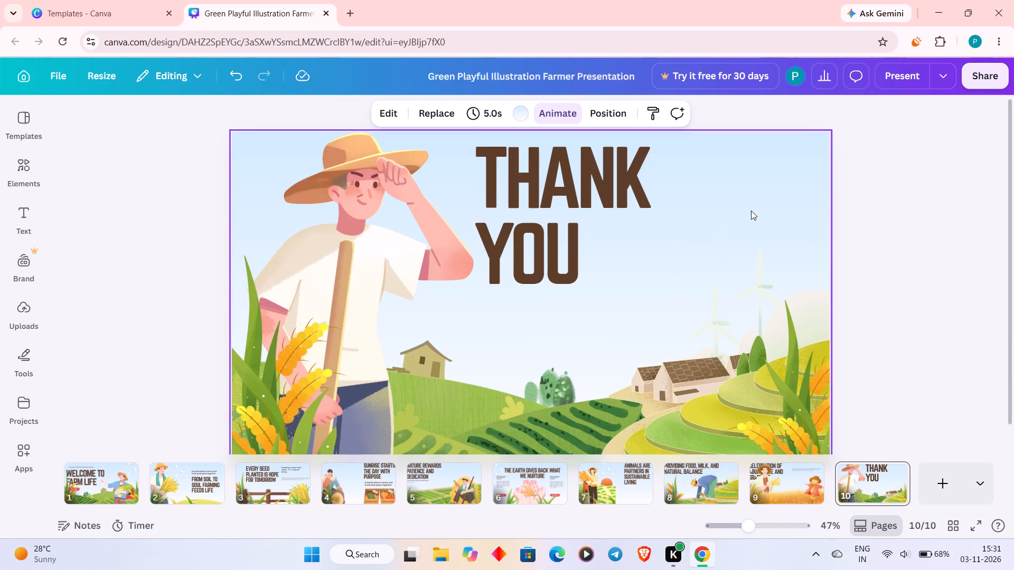
Shift the "THANK YOU" heading back right along the slide's top edge, away from the farmer.
drag(632, 239, 645, 239)
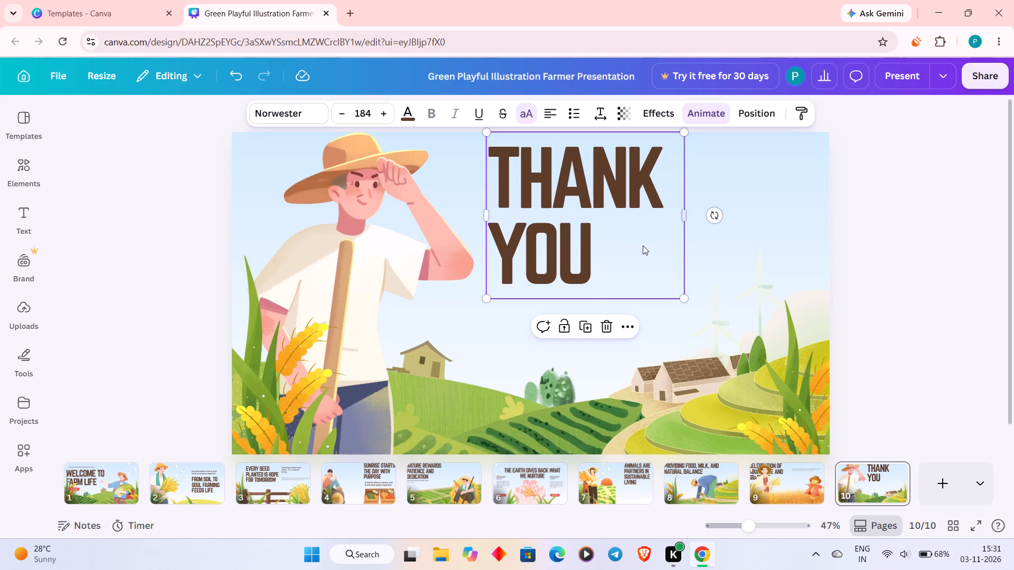
drag(668, 249, 689, 250)
drag(689, 250, 717, 250)
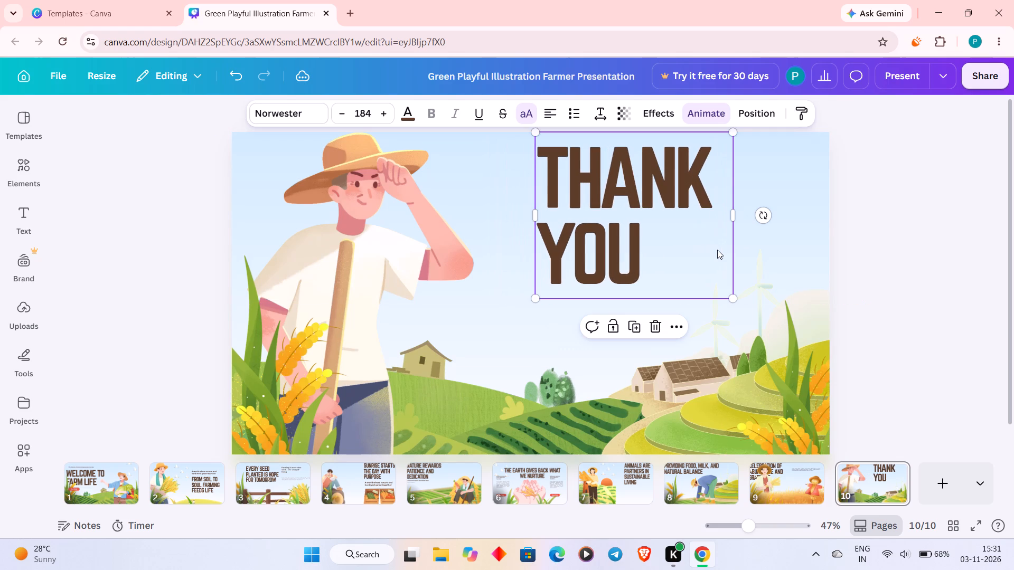
click(678, 249)
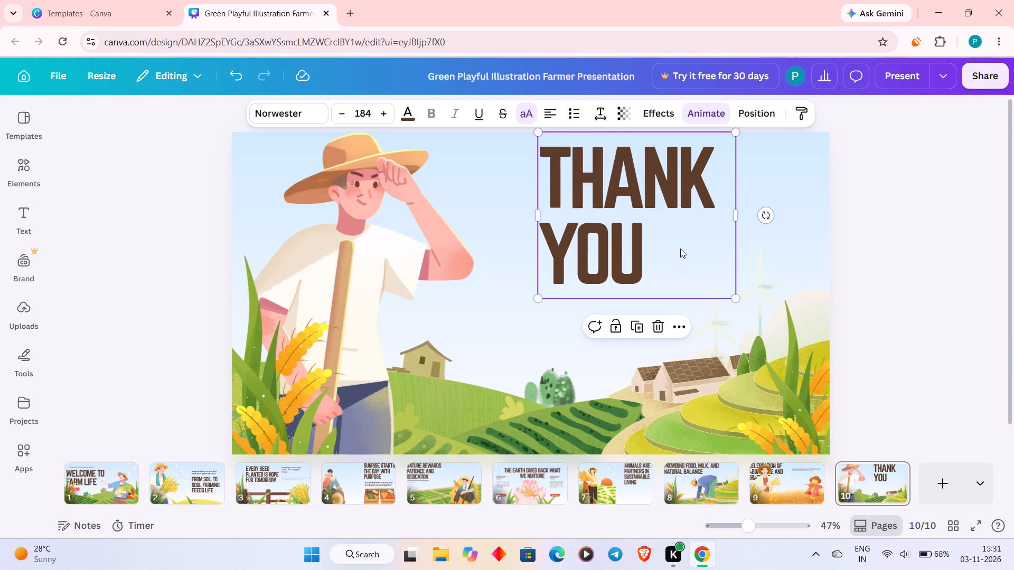
Nudge the "THANK YOU" heading slightly left and down from the slide's top edge.
click(664, 264)
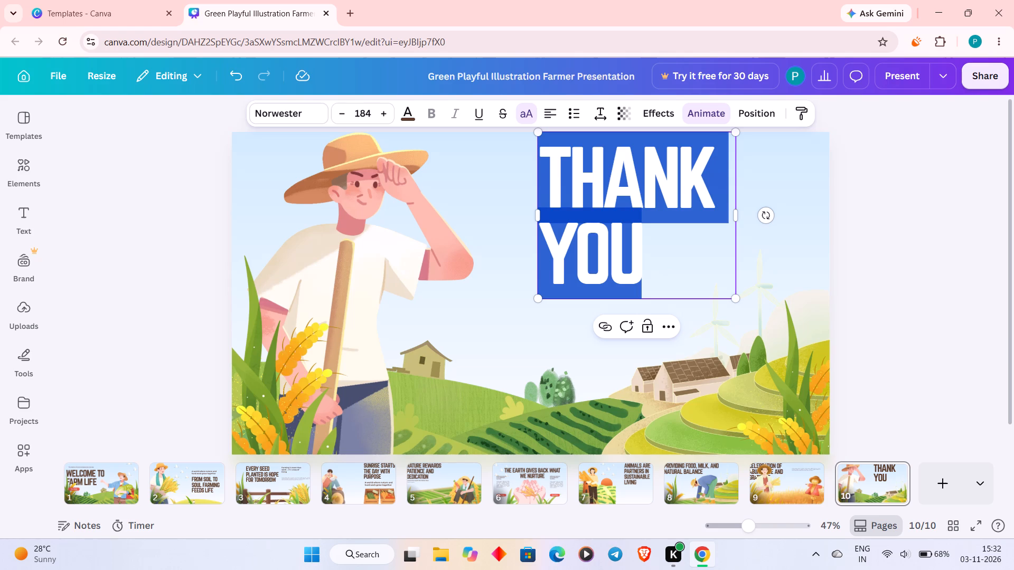
click(787, 246)
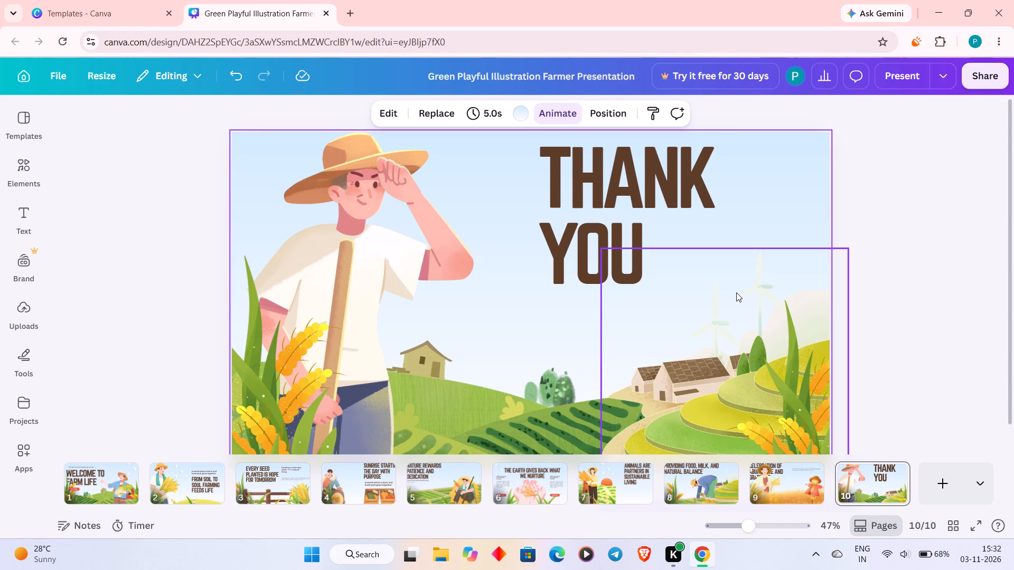
drag(605, 203, 600, 206)
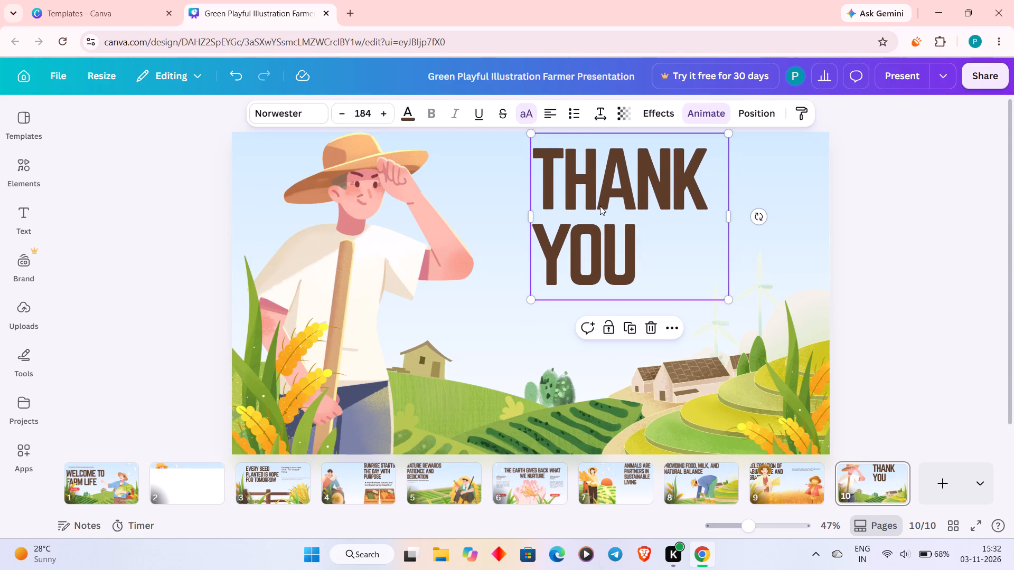
click(631, 215)
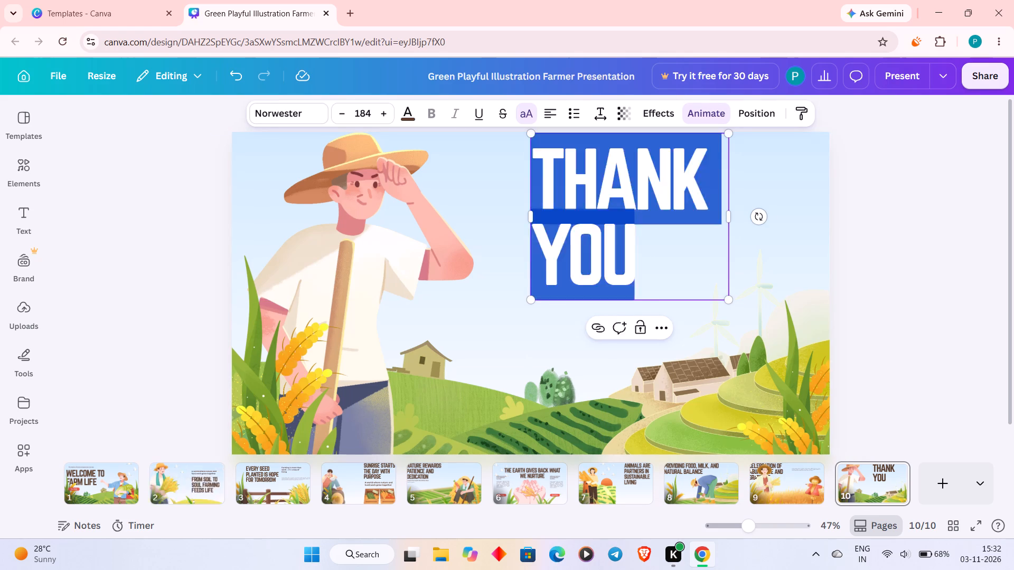
Look over slides 5, 9 and 6 to check where their headings and text blocks sit.
click(452, 484)
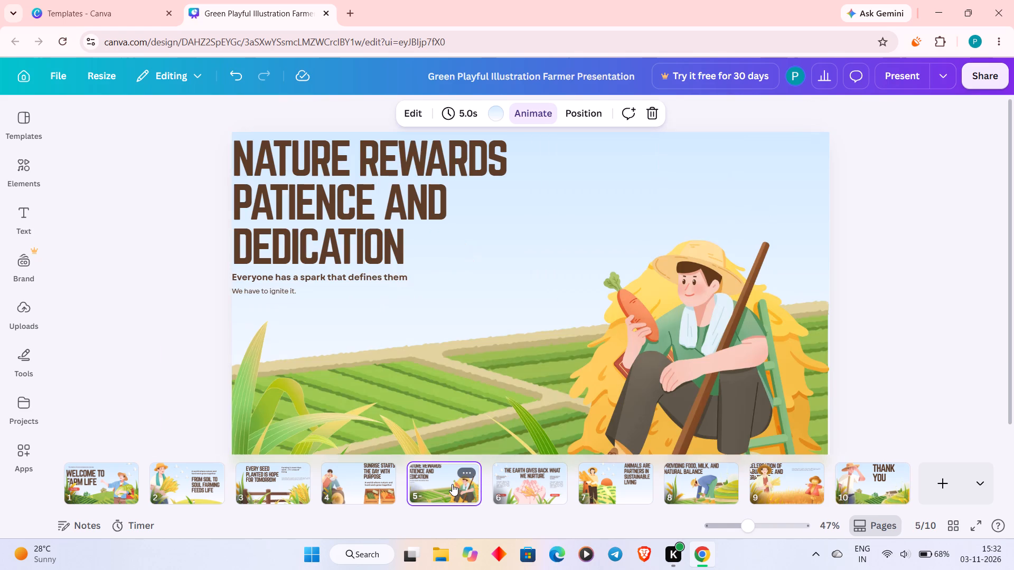
click(335, 236)
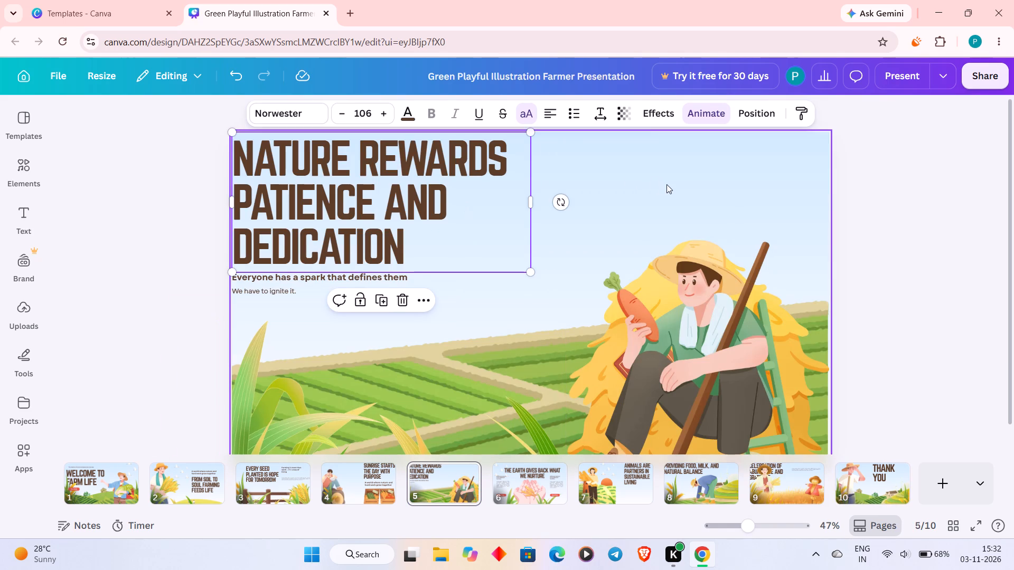
click(666, 184)
click(782, 478)
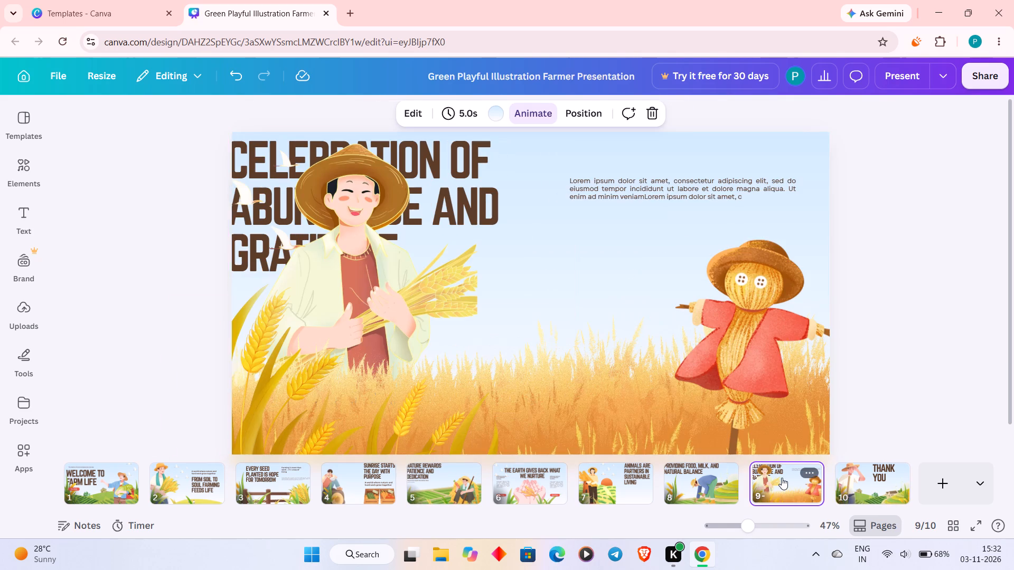
click(600, 192)
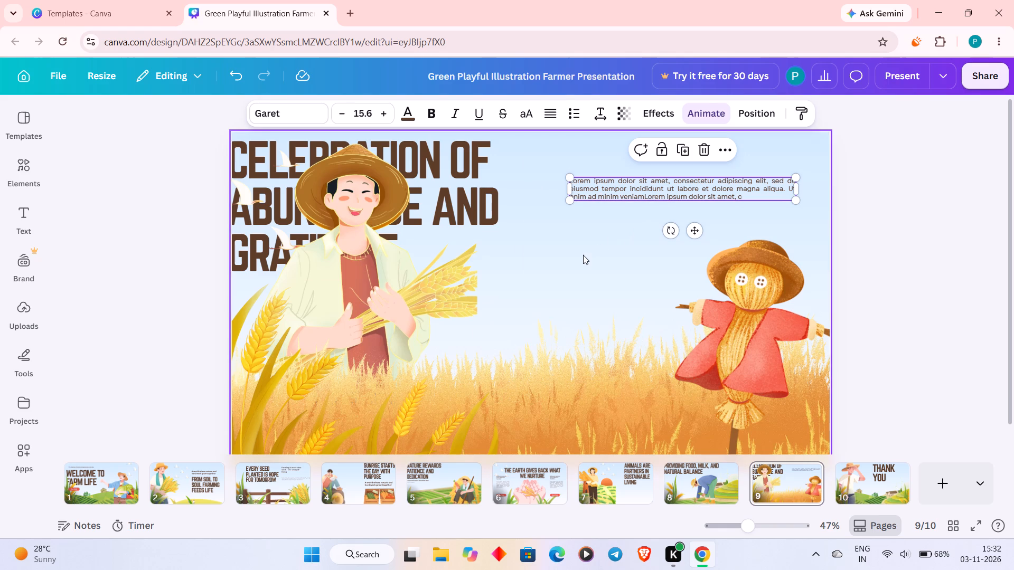
click(583, 255)
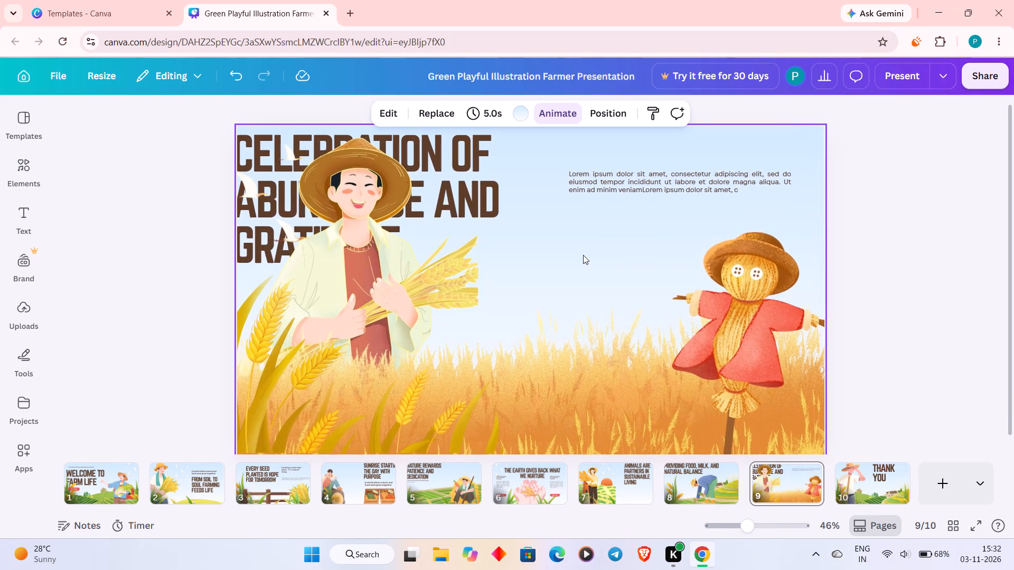
click(444, 470)
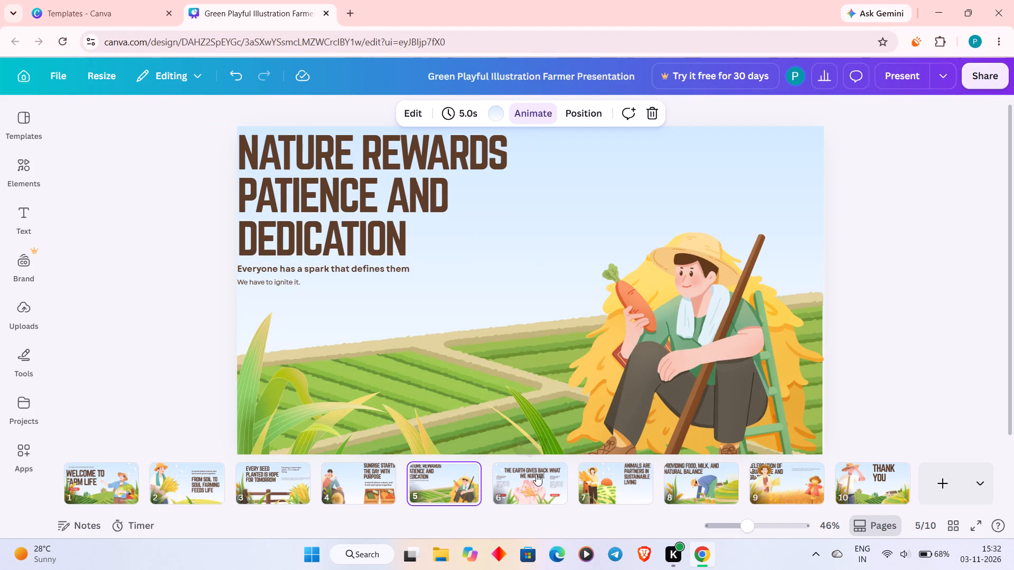
click(533, 474)
click(532, 224)
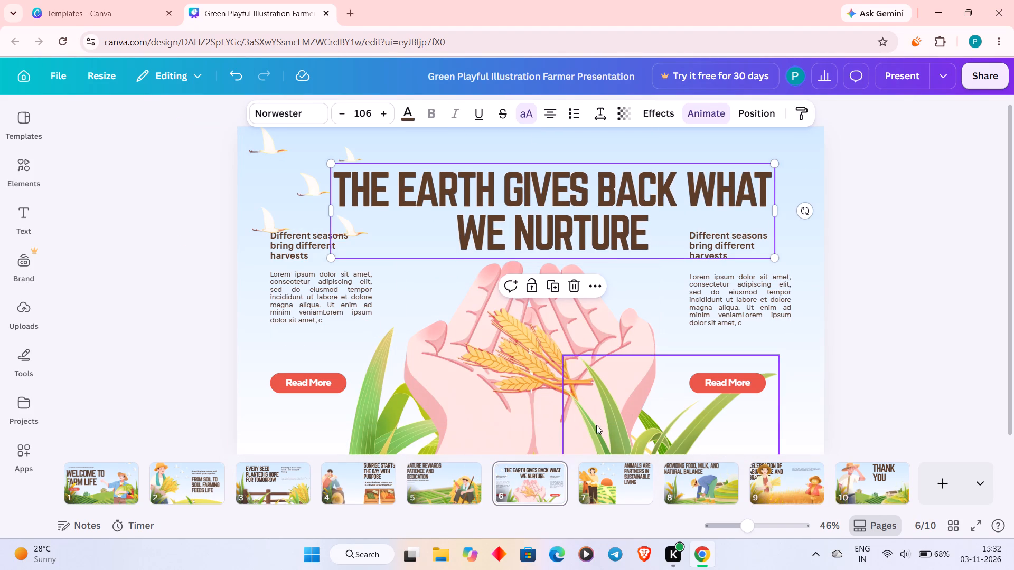
On slide 7, move the "ANIMALS ARE PARTNERS IN SUSTAINABLE LIVING" heading down into the slide's bottom-right corner.
click(614, 487)
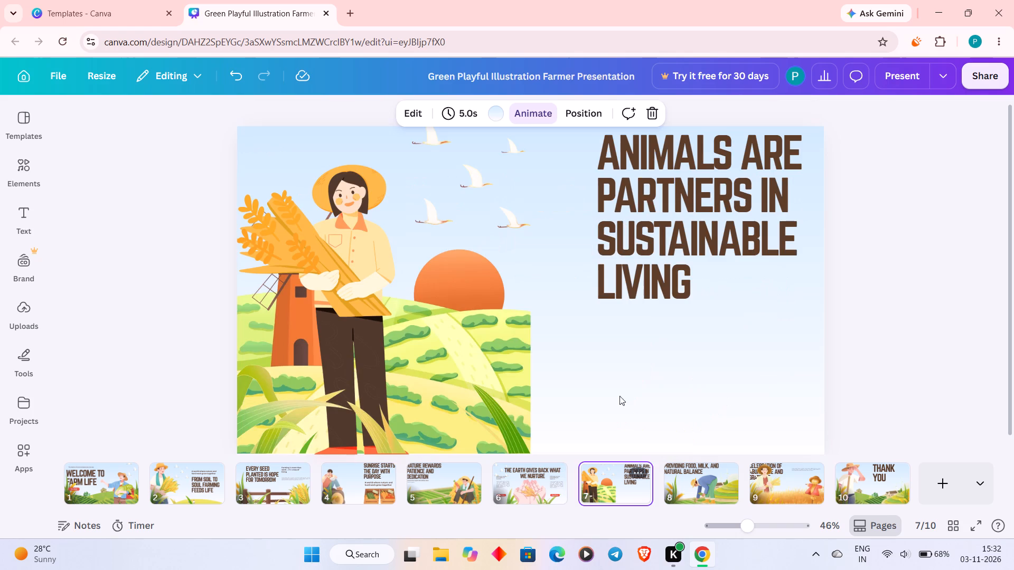
drag(660, 173, 649, 272)
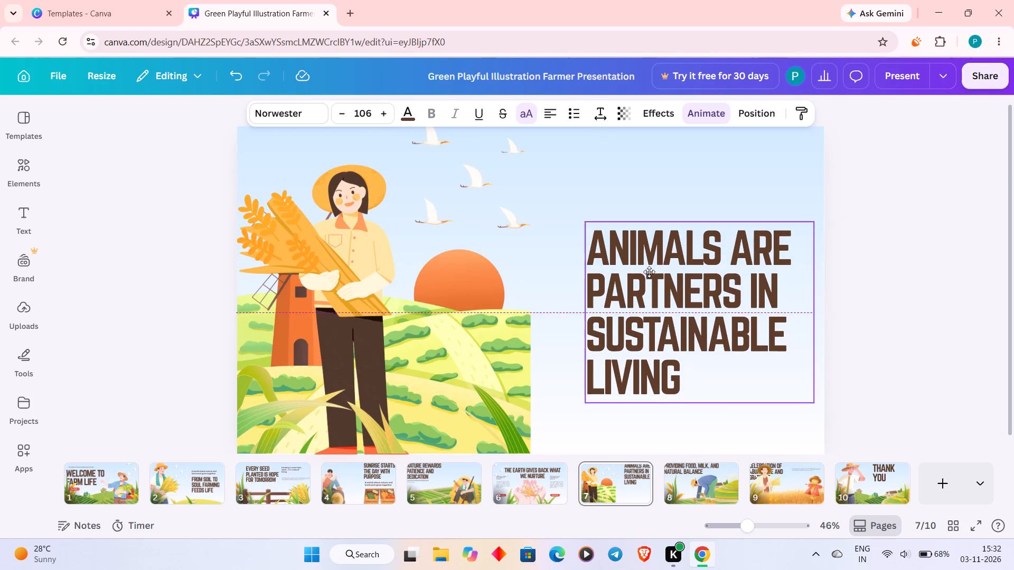
drag(649, 272, 658, 310)
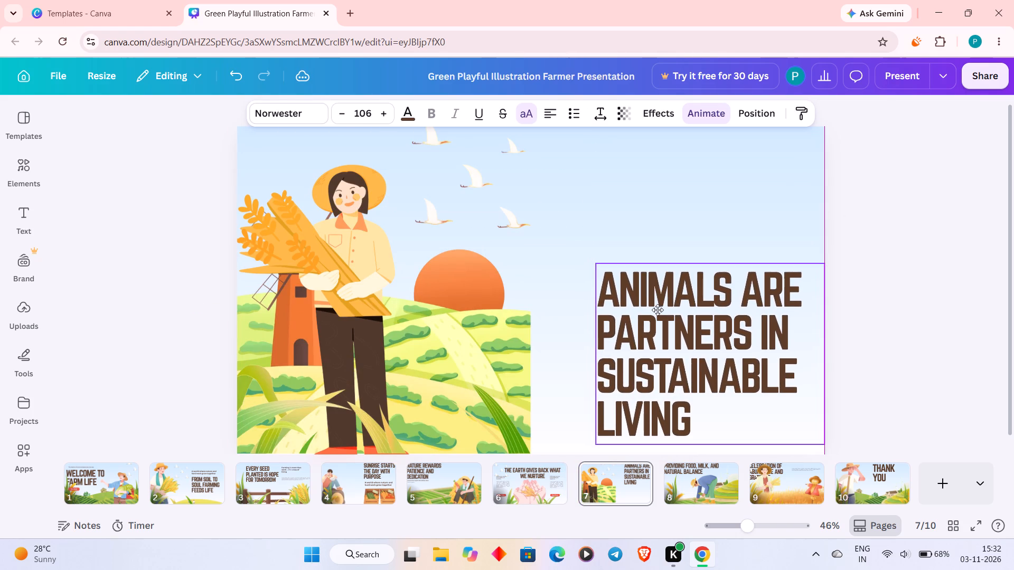
drag(658, 310, 658, 317)
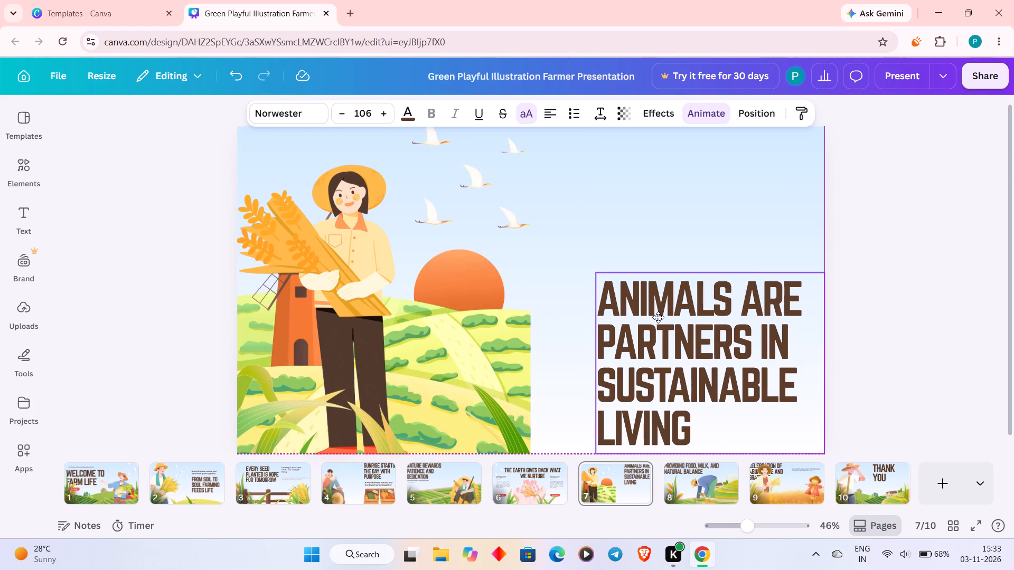
drag(658, 317, 660, 317)
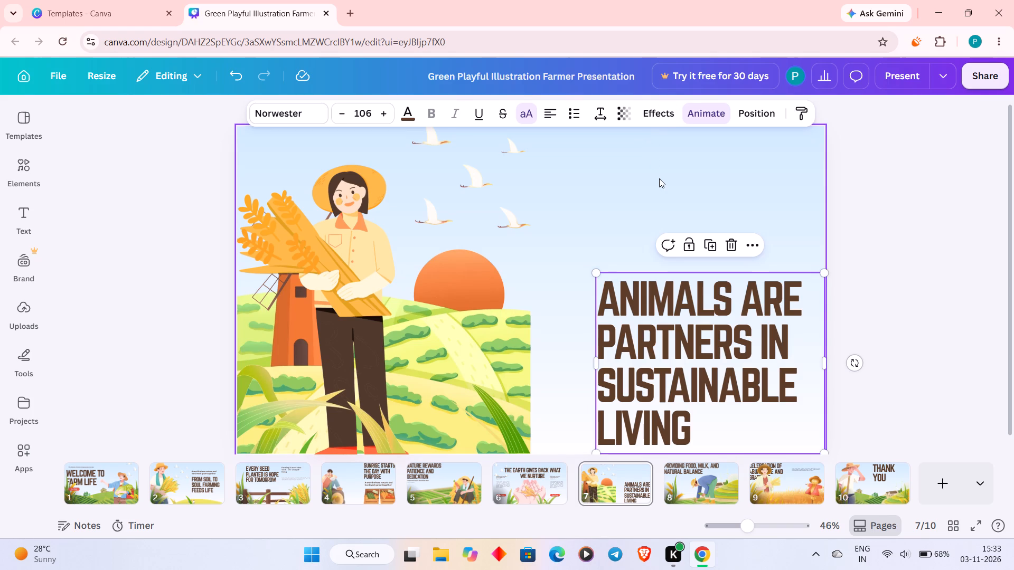
click(659, 178)
click(492, 184)
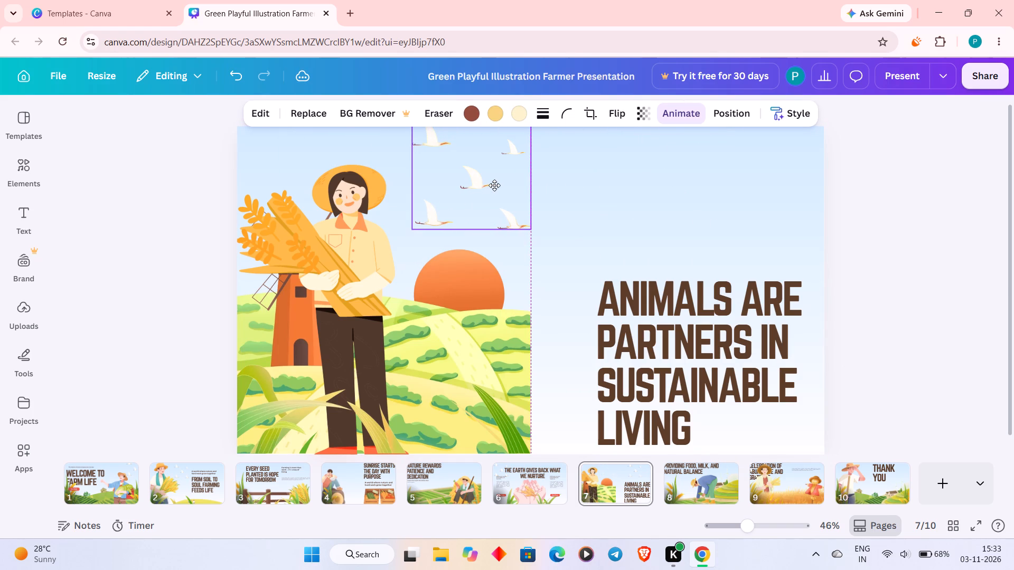
click(654, 186)
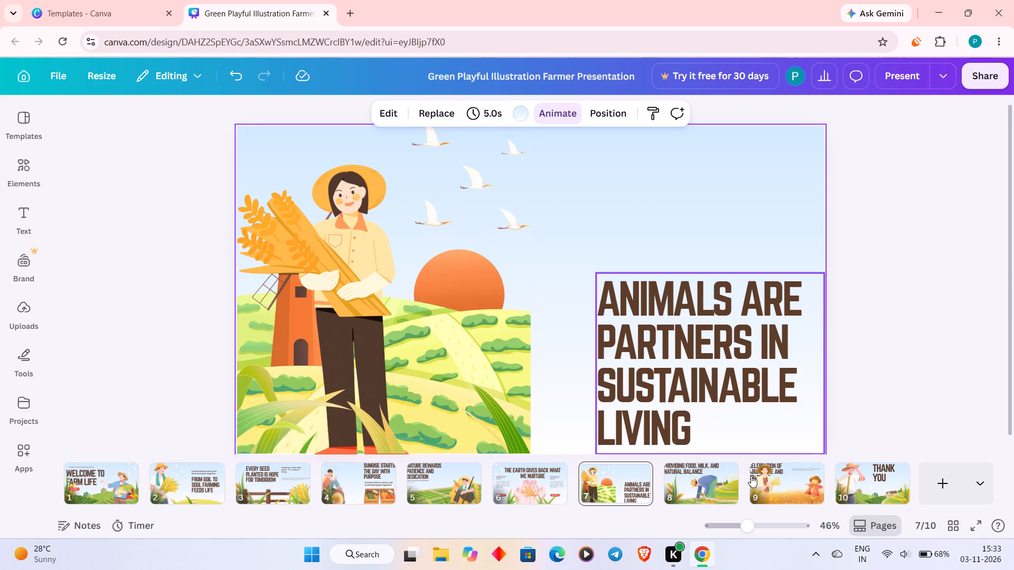
Review the layouts of slides 8 to 10 and 1 to 4 for anything still needing rearrangement.
click(772, 486)
click(728, 486)
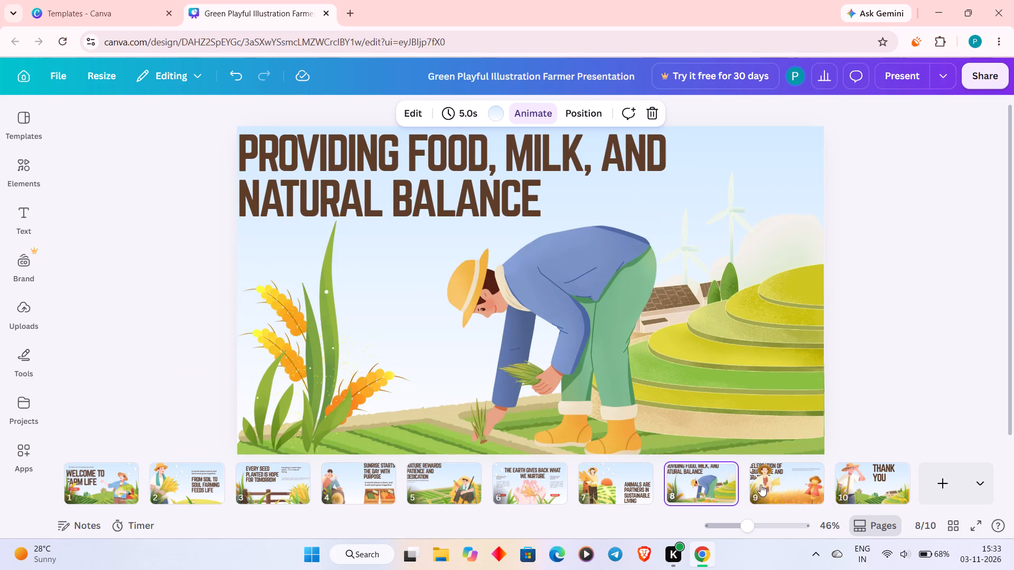
click(871, 480)
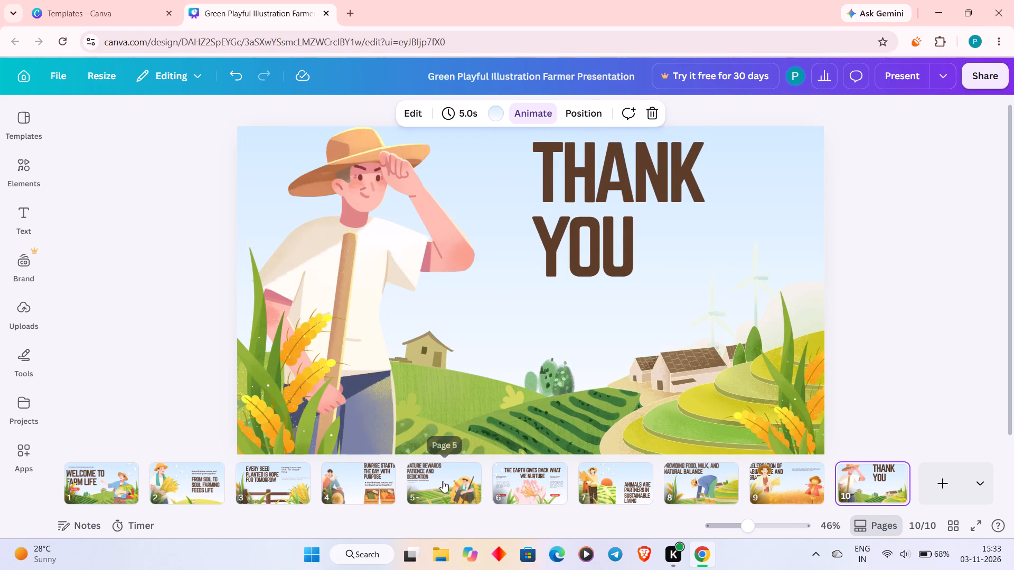
scroll(443, 481, right, 3)
click(361, 477)
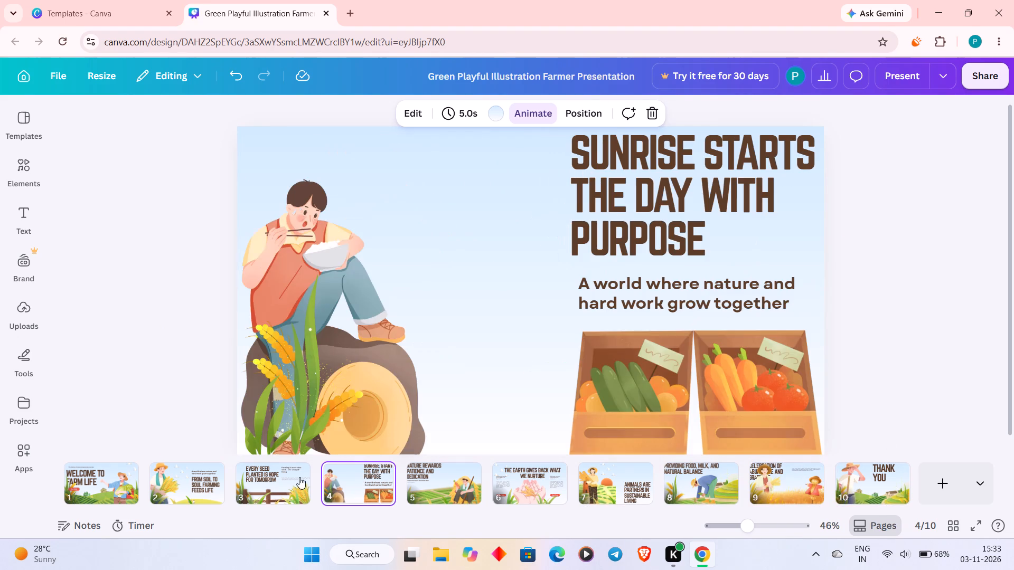
click(285, 479)
click(208, 472)
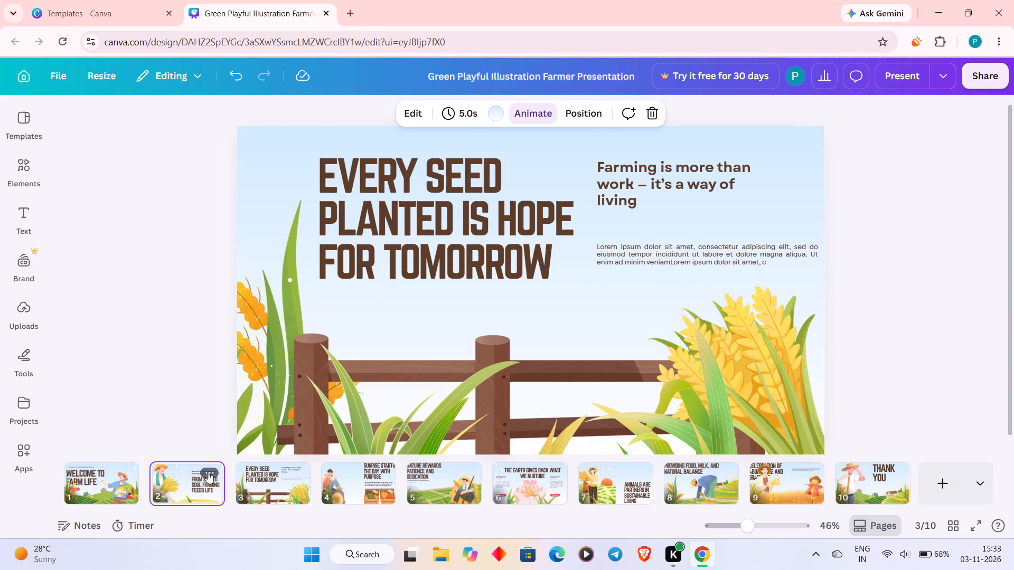
click(104, 472)
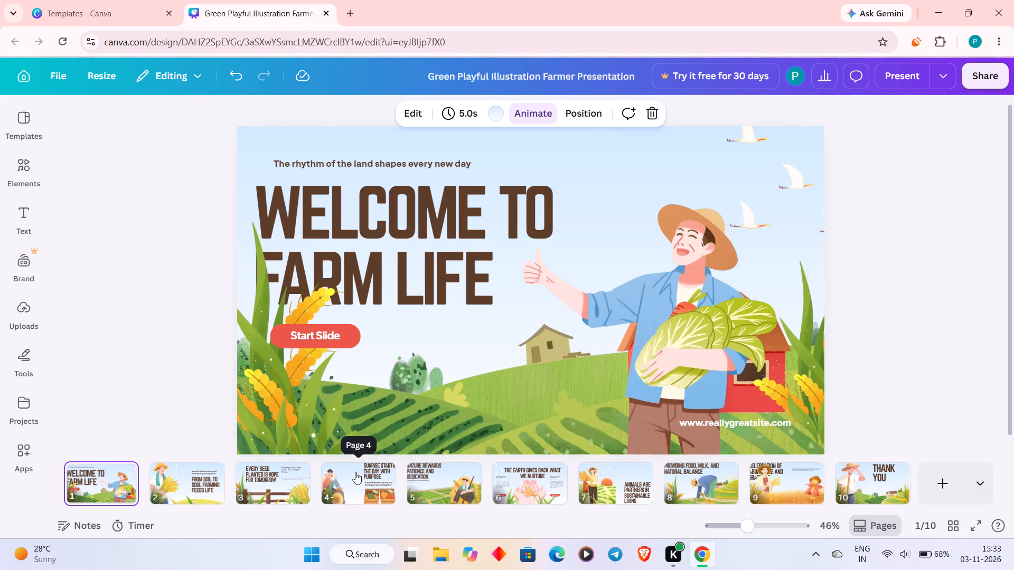
click(355, 472)
click(270, 462)
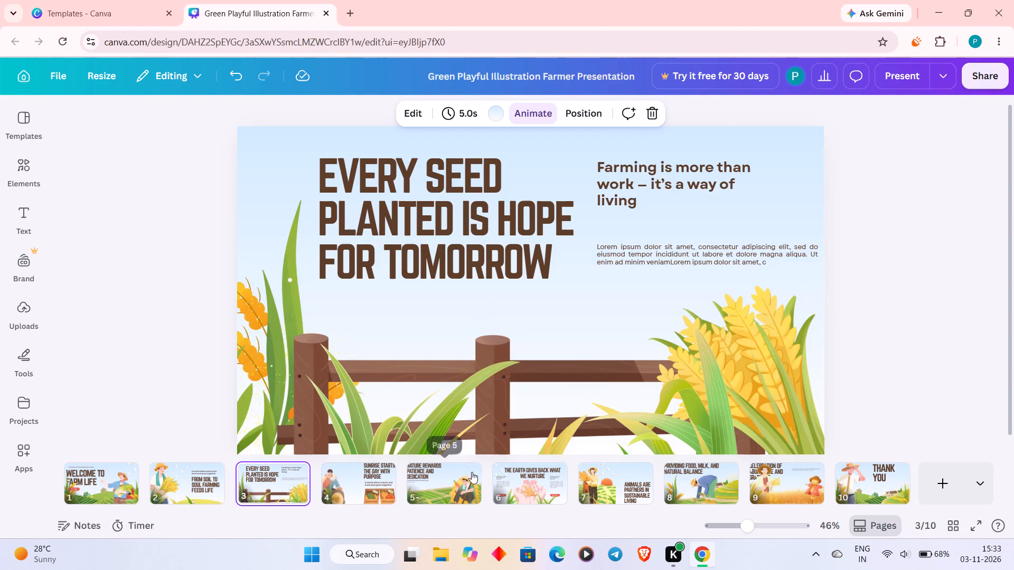
click(512, 493)
On slide 5, move the "NATURE REWARDS PATIENCE AND DEDICATION" heading to the slide's right half, along the top edge.
click(452, 488)
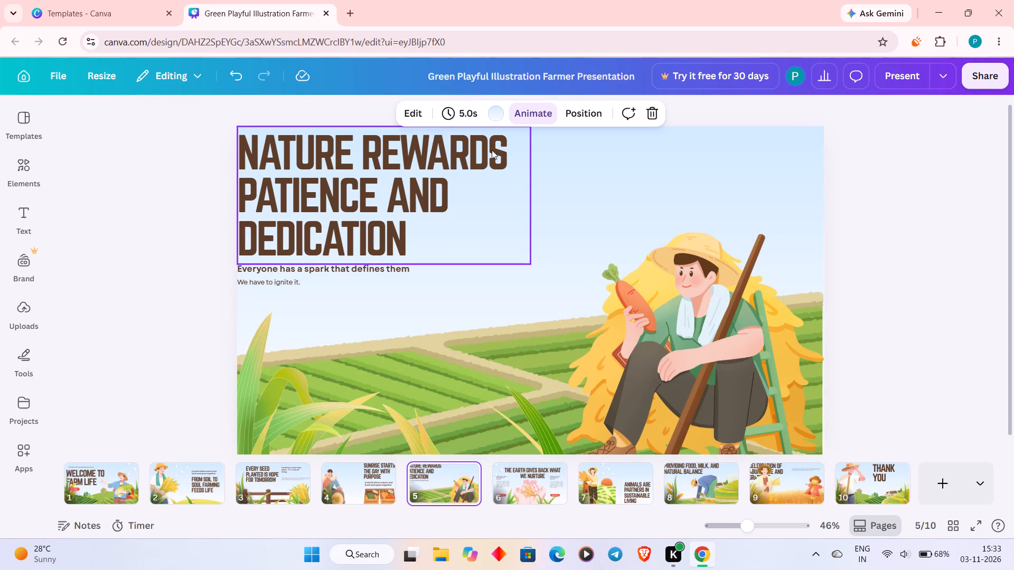
drag(453, 180, 687, 178)
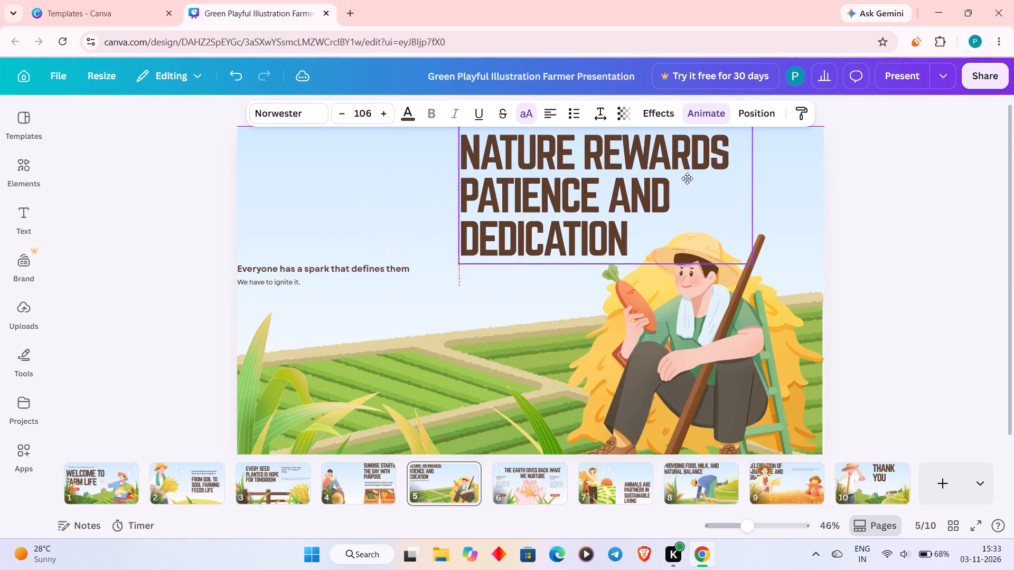
drag(687, 178, 745, 176)
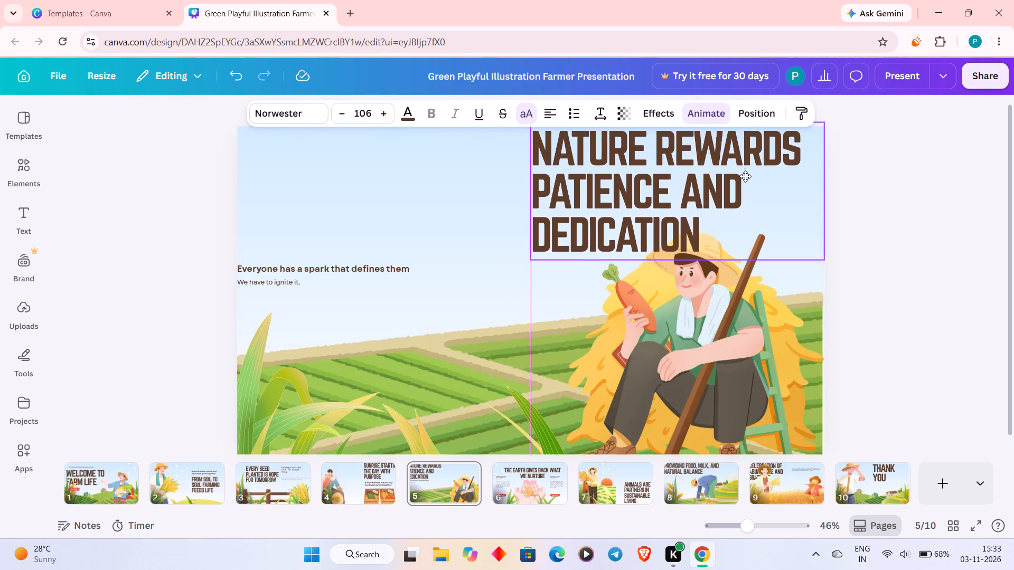
drag(745, 176, 745, 174)
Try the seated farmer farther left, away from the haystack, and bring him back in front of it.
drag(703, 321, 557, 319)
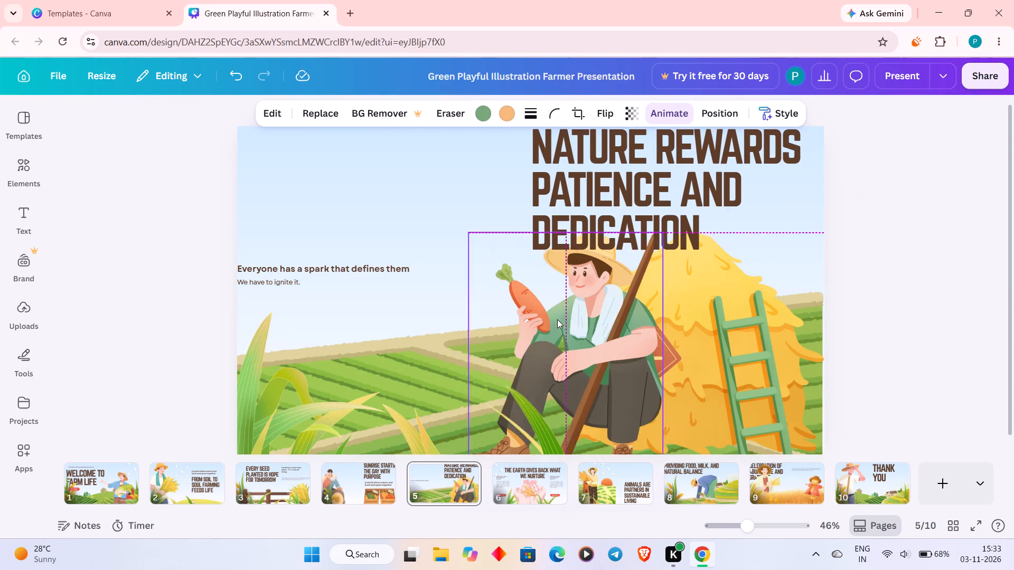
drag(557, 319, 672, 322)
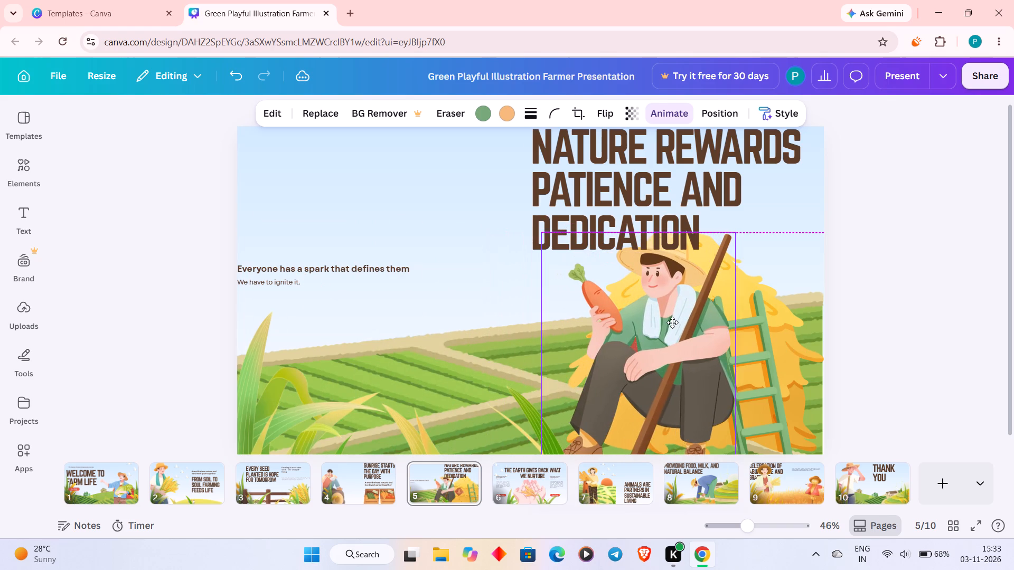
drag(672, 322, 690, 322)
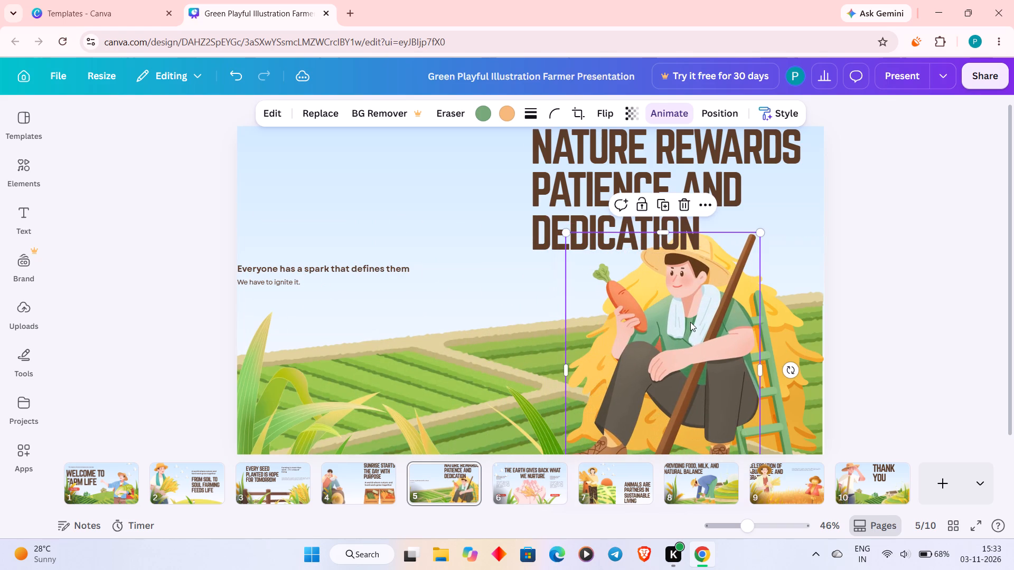
Move the "Everyone has a spark that defines them" subheading and the "We have to ignite it." line up near the slide's top-left corner.
drag(399, 272, 402, 167)
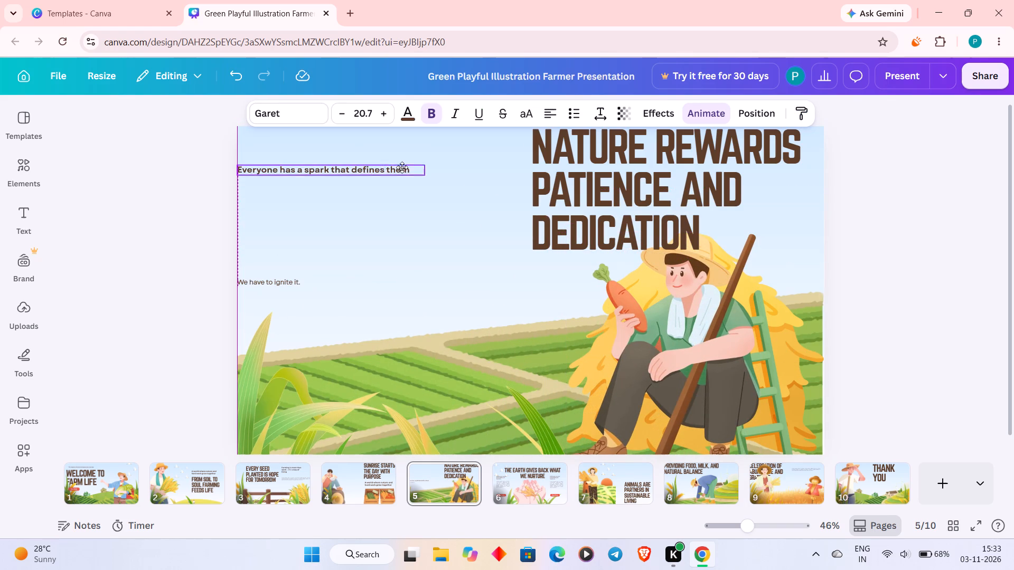
drag(402, 167, 401, 142)
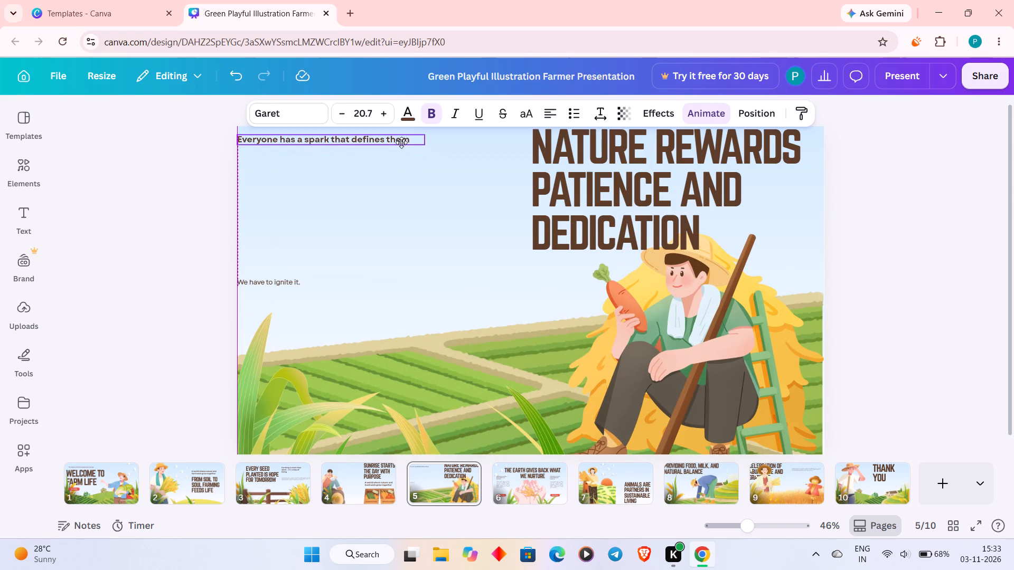
drag(401, 142, 401, 139)
drag(401, 139, 404, 155)
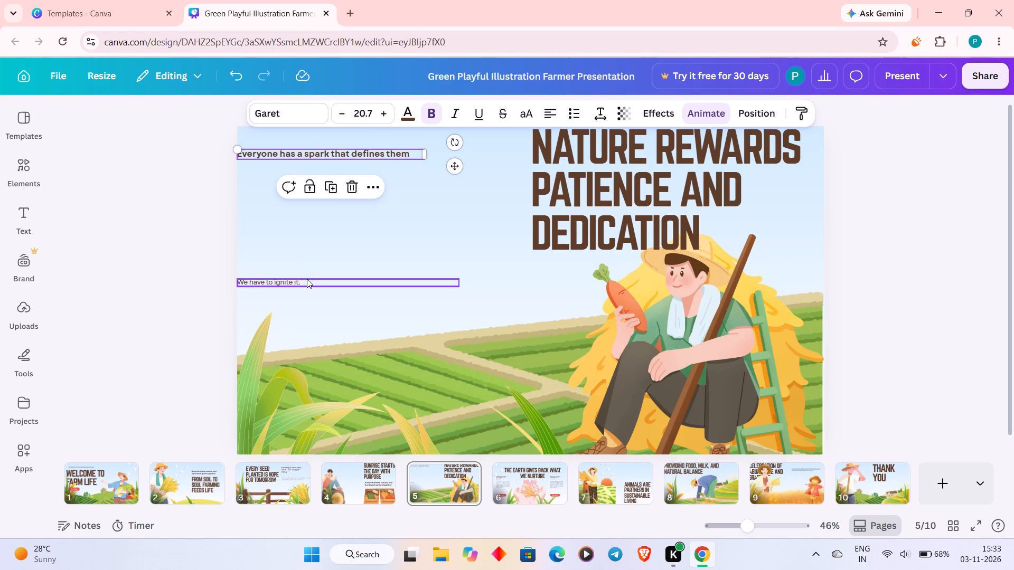
drag(307, 279, 310, 164)
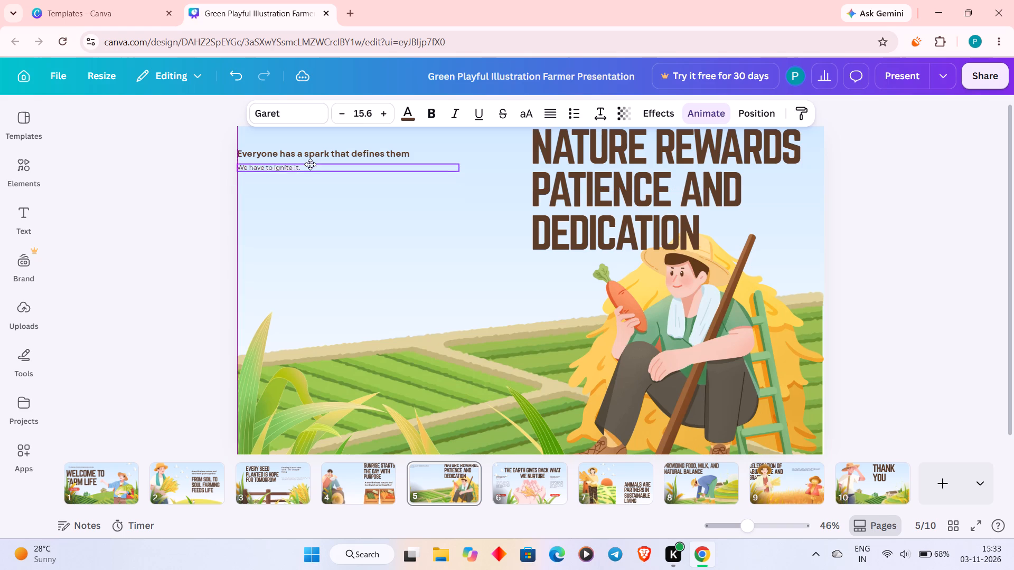
drag(310, 164, 310, 170)
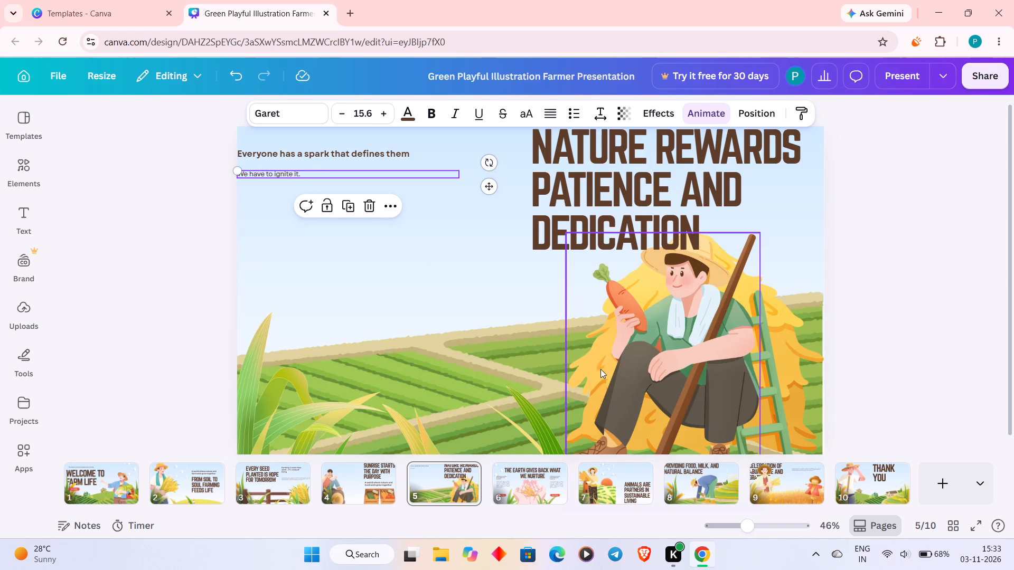
Move the seated farmer and the haystack with its ladder to the slide's left side, keeping the haystack behind him.
drag(672, 373, 495, 346)
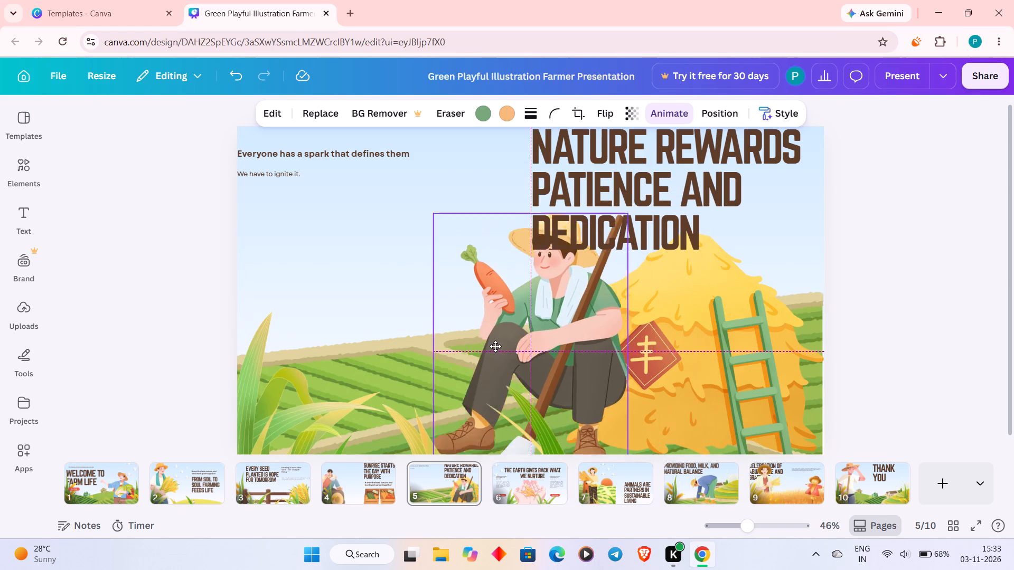
drag(495, 346, 360, 366)
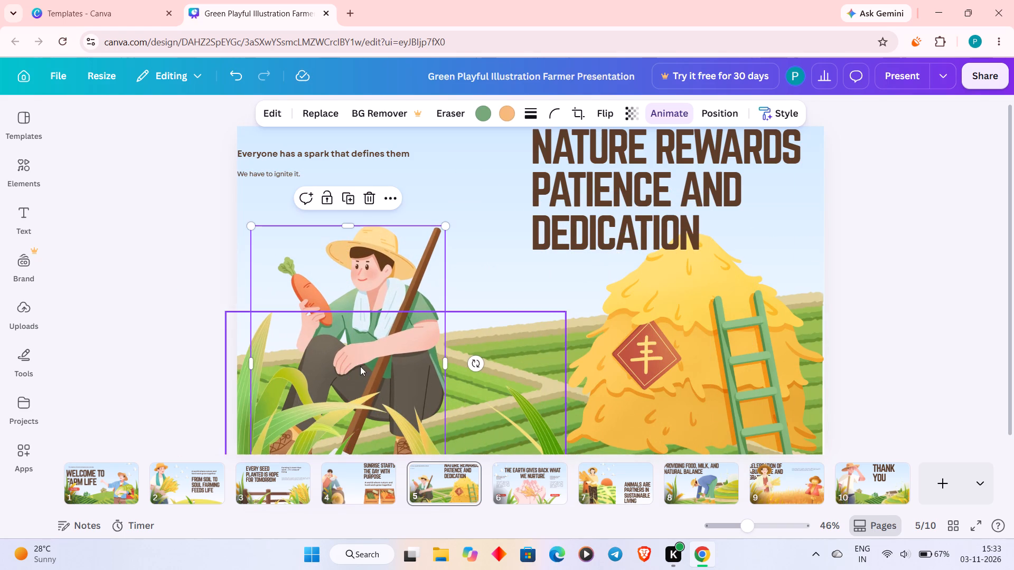
drag(714, 391, 388, 379)
Lower the "NATURE REWARDS PATIENCE AND DEDICATION" heading to align its top with the subheading, flush with the slide's right edge.
drag(605, 228, 600, 253)
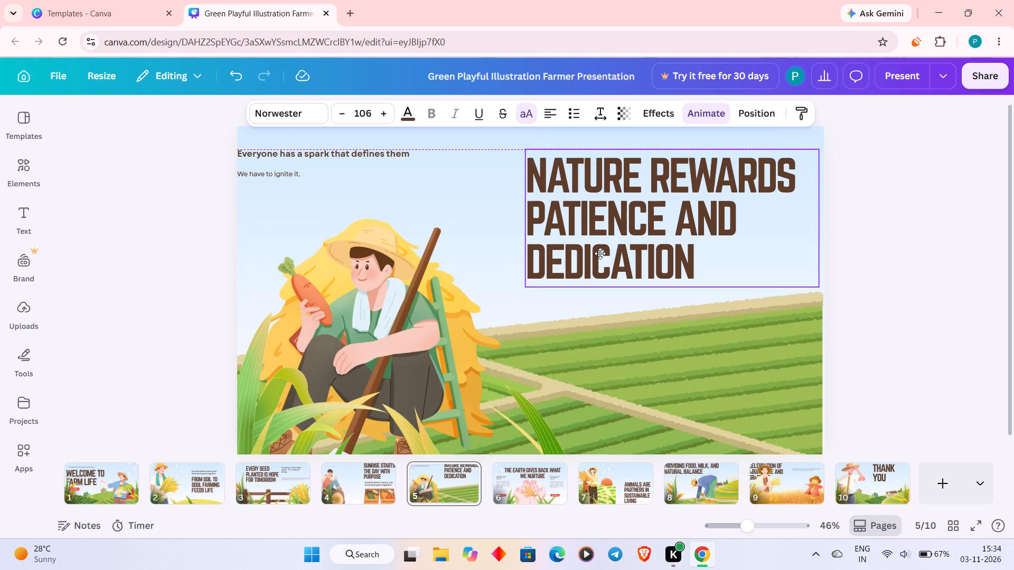
drag(600, 253, 606, 253)
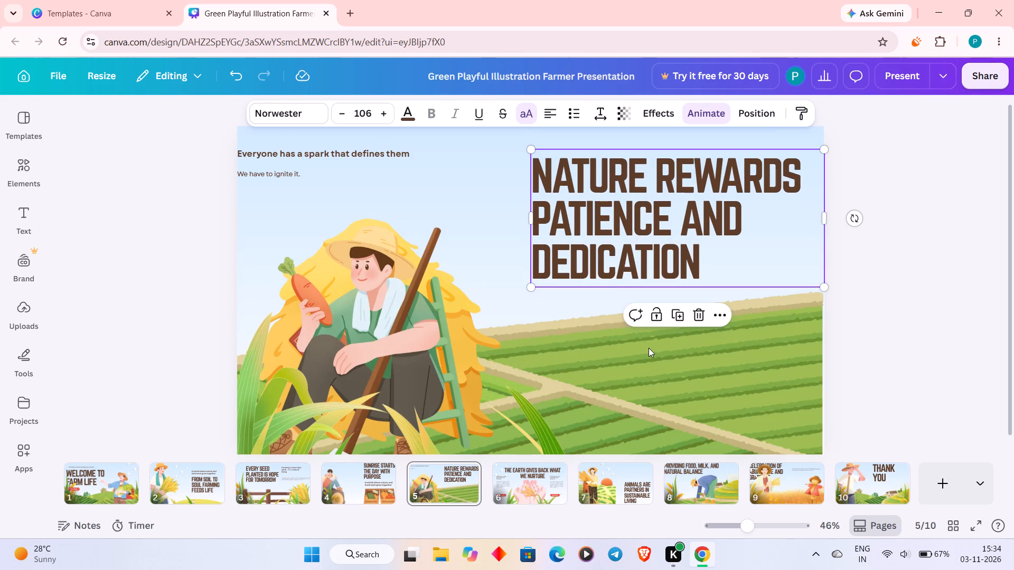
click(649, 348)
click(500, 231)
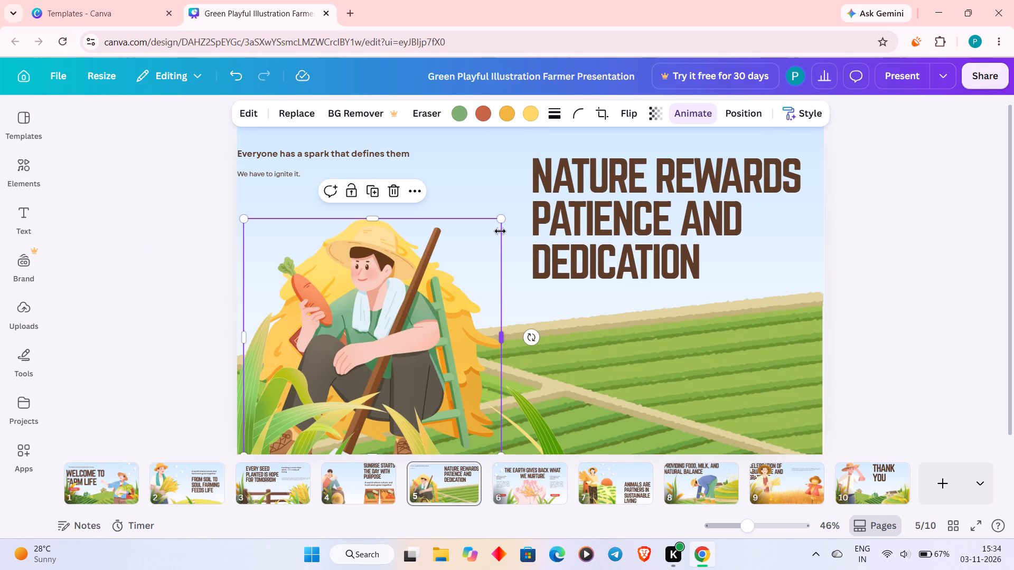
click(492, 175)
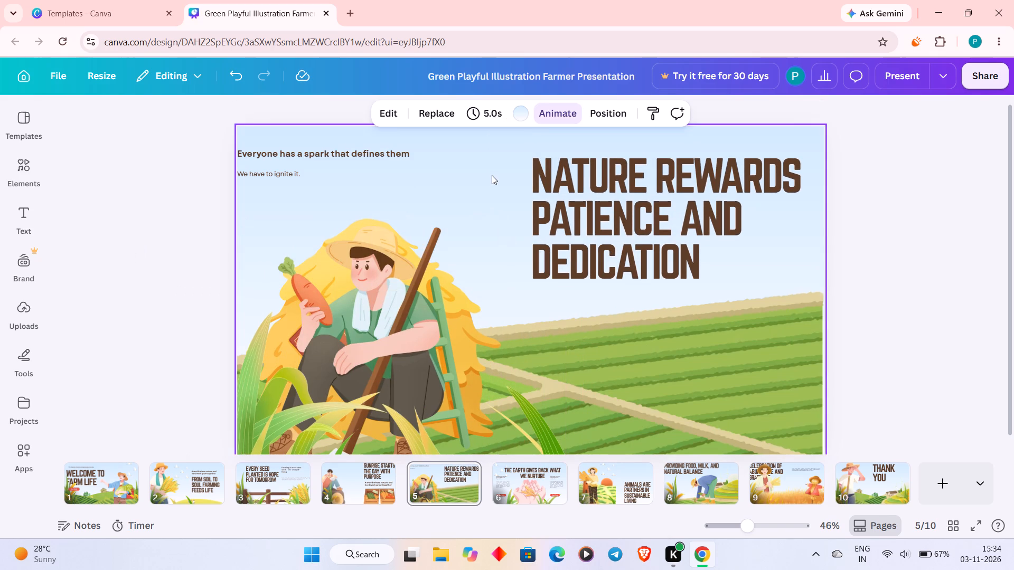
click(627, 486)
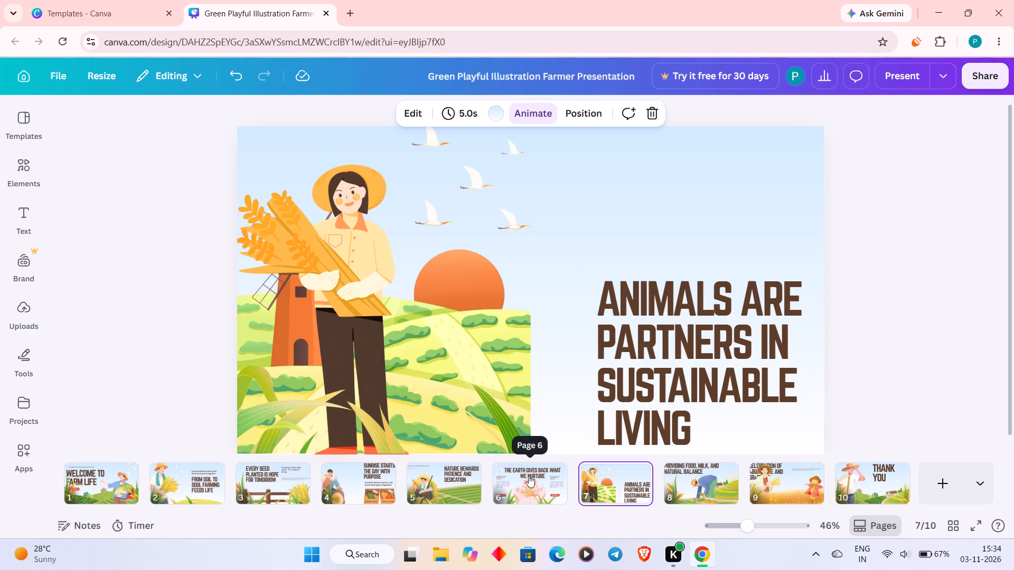
On slide 6, delete both "Read More" buttons under the text columns, including their labels and red rounded shapes.
click(516, 473)
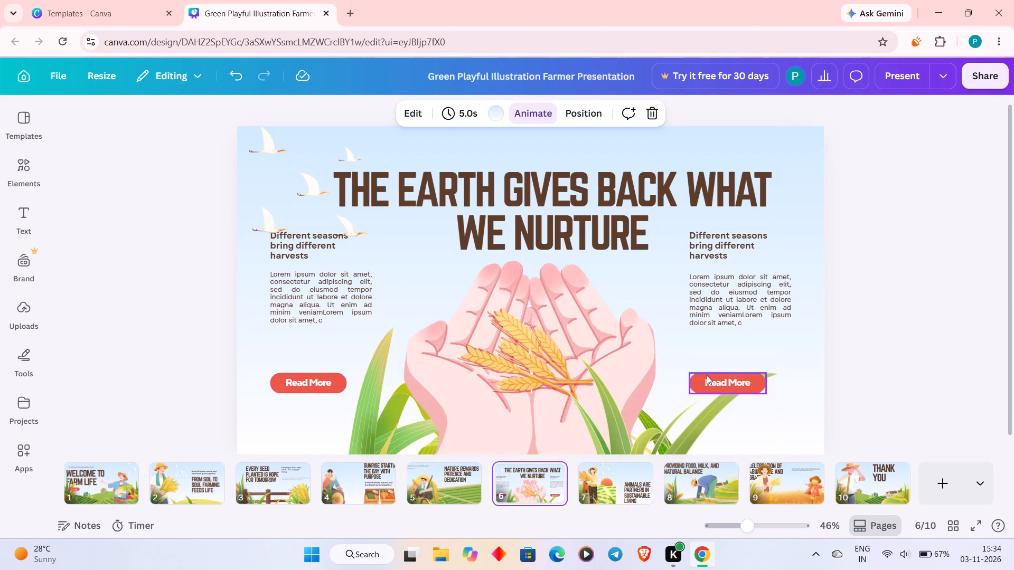
click(707, 377)
click(748, 349)
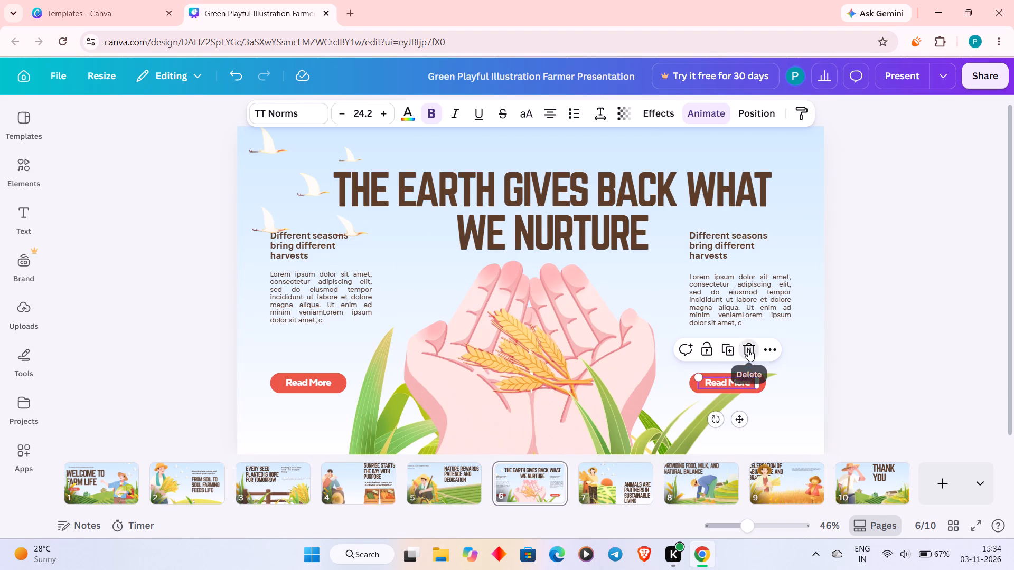
click(731, 379)
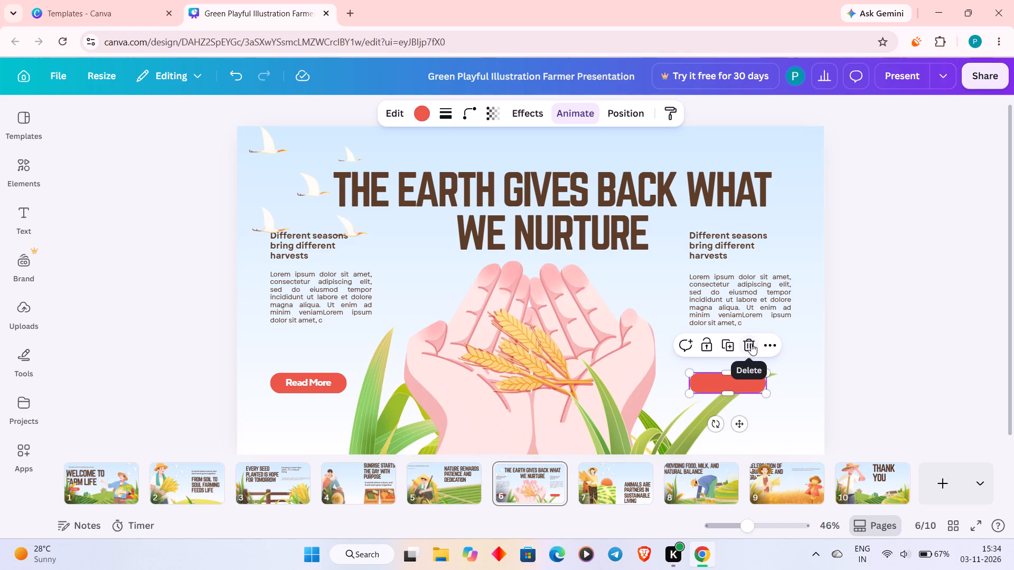
click(751, 344)
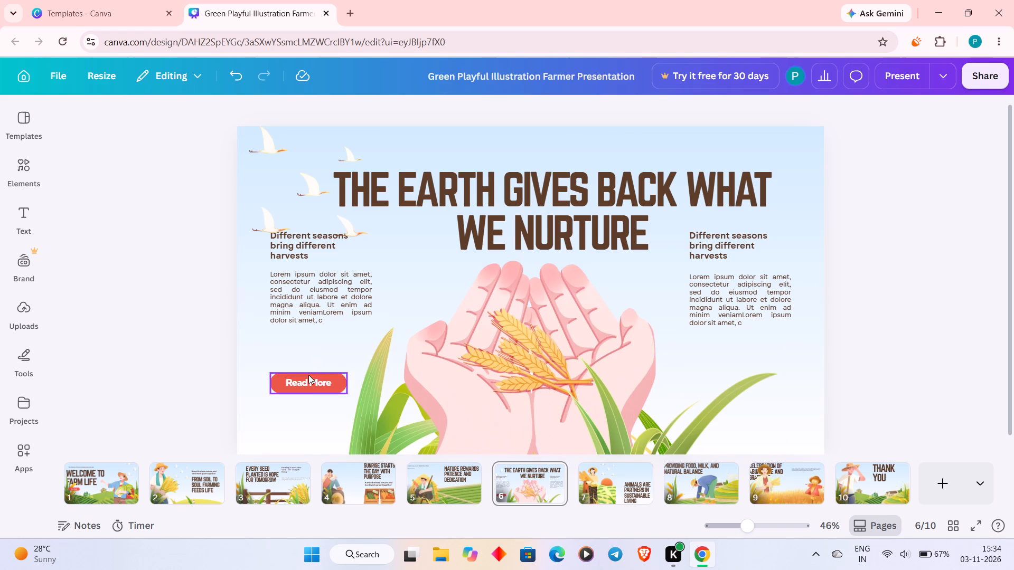
click(307, 382)
click(326, 350)
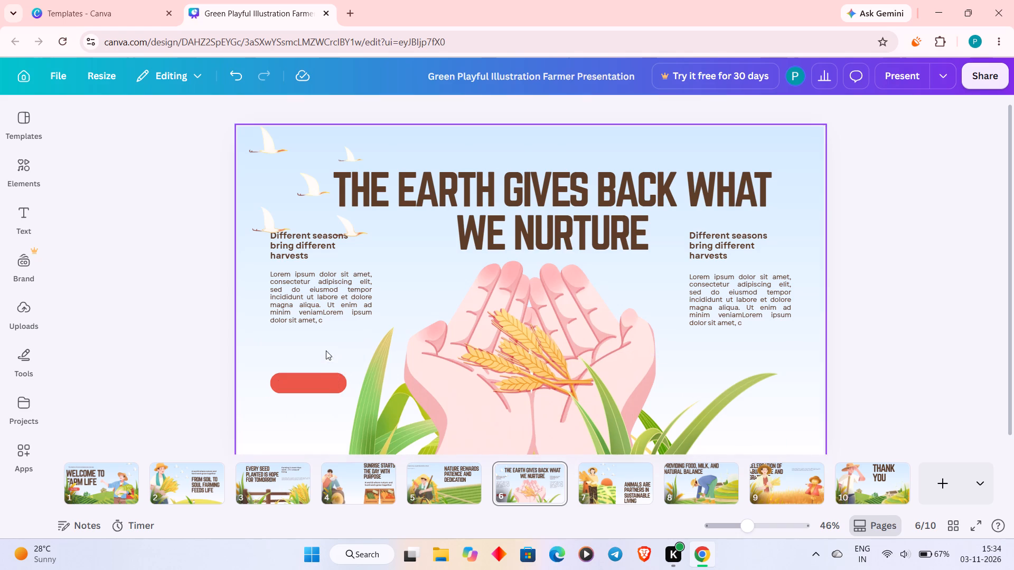
click(307, 381)
click(333, 346)
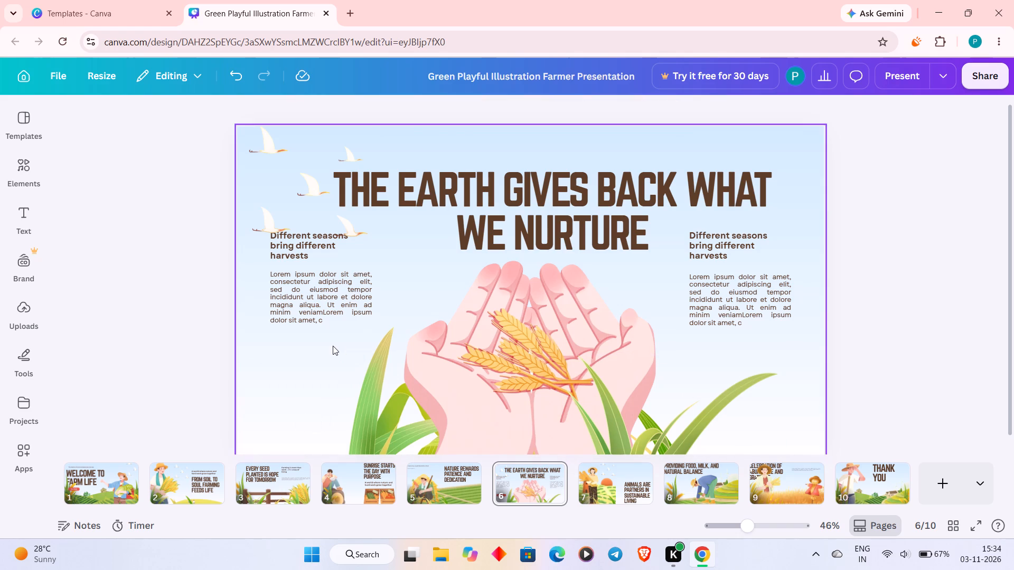
Look over slide 7 and go on to slide 8, "PROVIDING FOOD, MILK, AND NATURAL BALANCE".
click(635, 480)
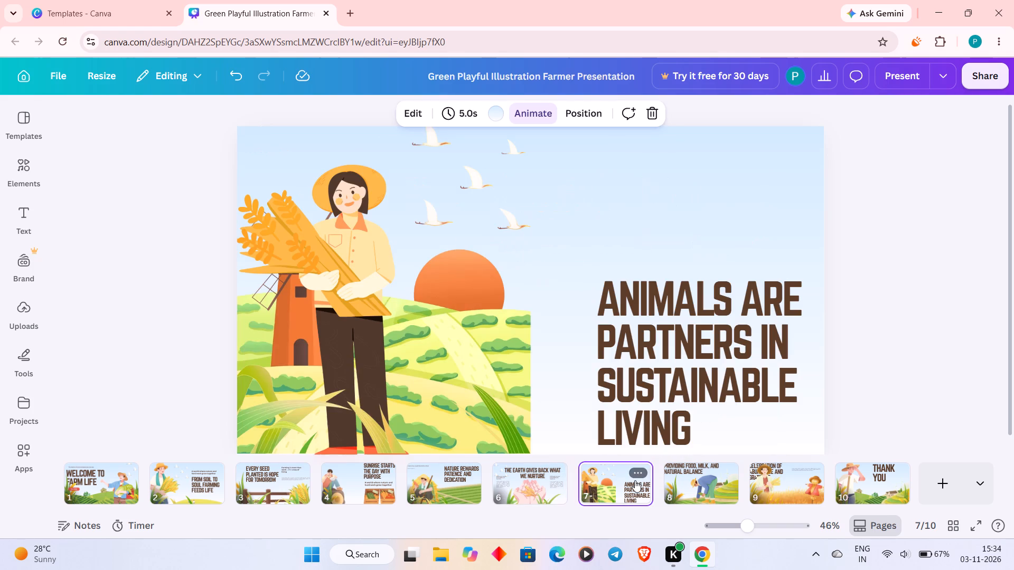
click(675, 480)
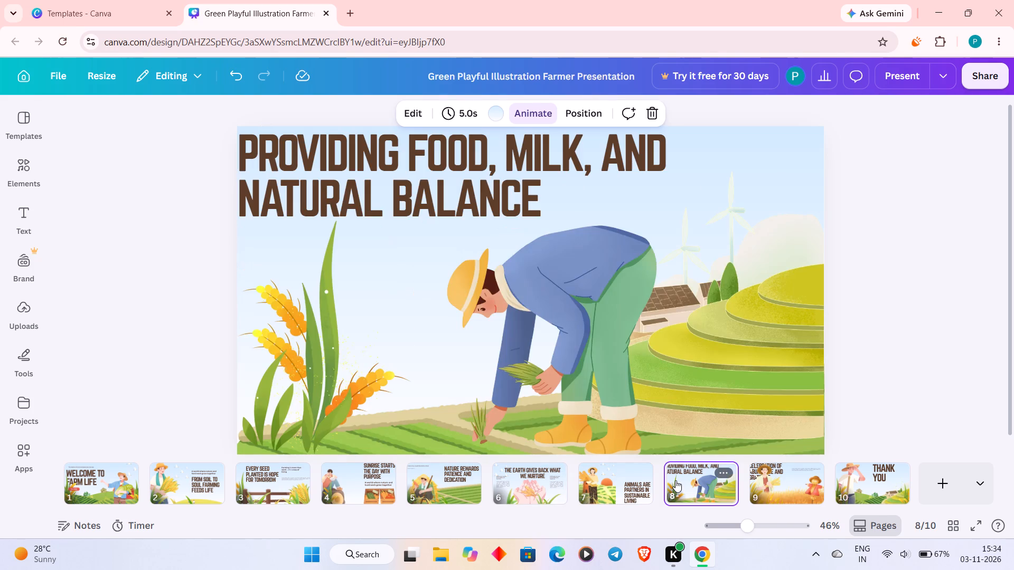
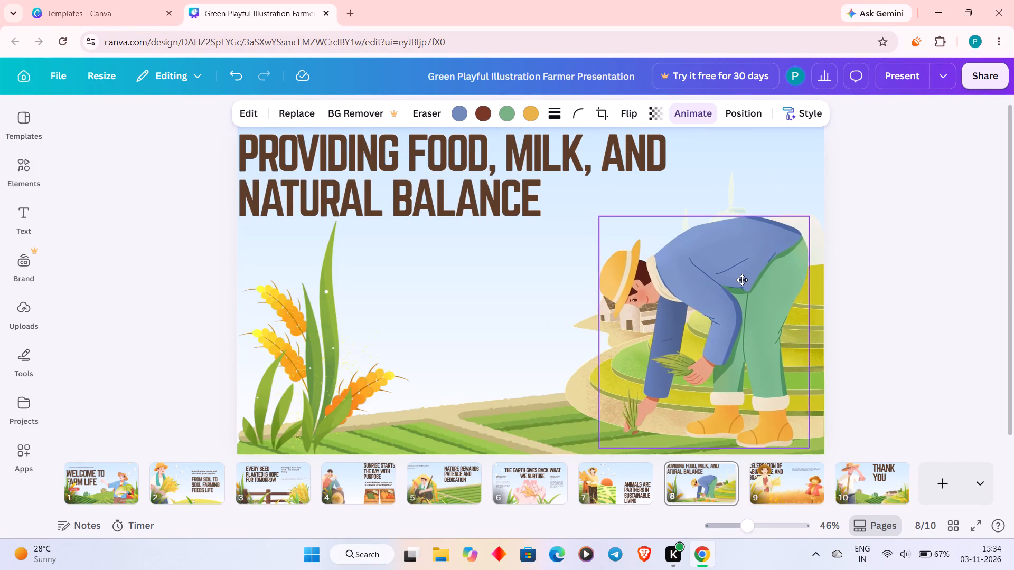
On slide 8, shift the bending farmer flush with the slide's right edge and place the wheat plant beside him, near the slide's center.
click(747, 283)
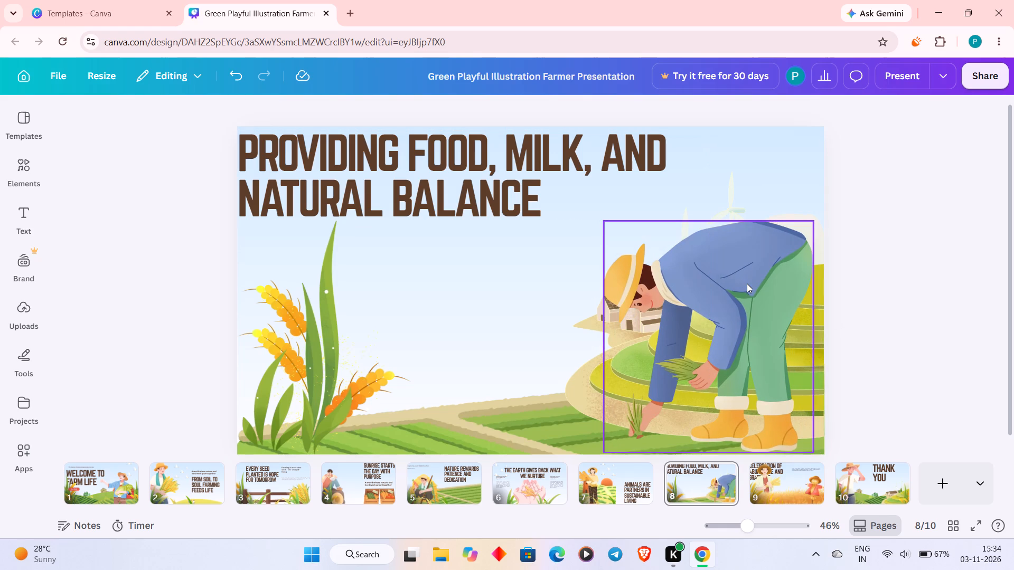
drag(747, 283, 756, 283)
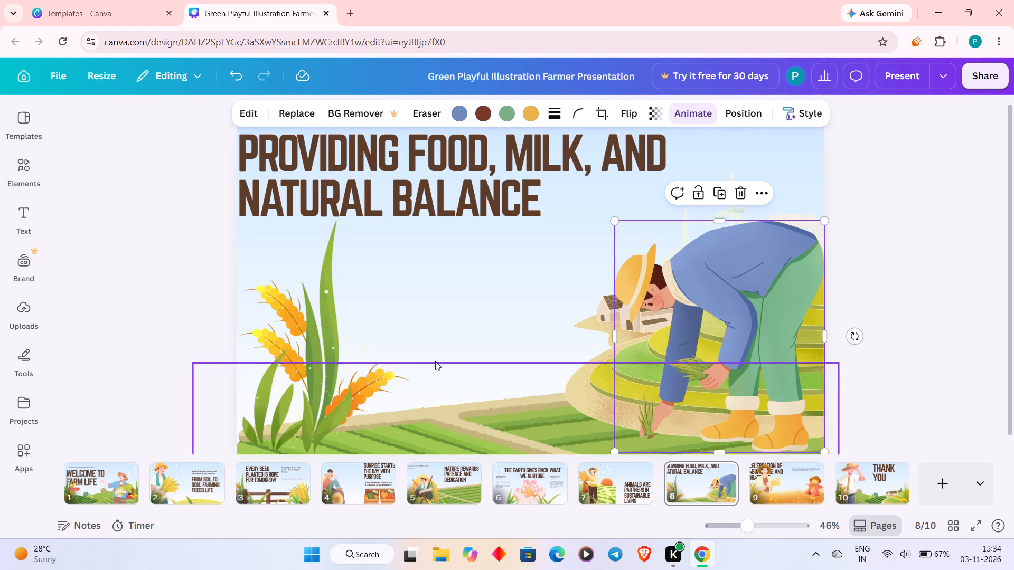
drag(328, 369, 536, 360)
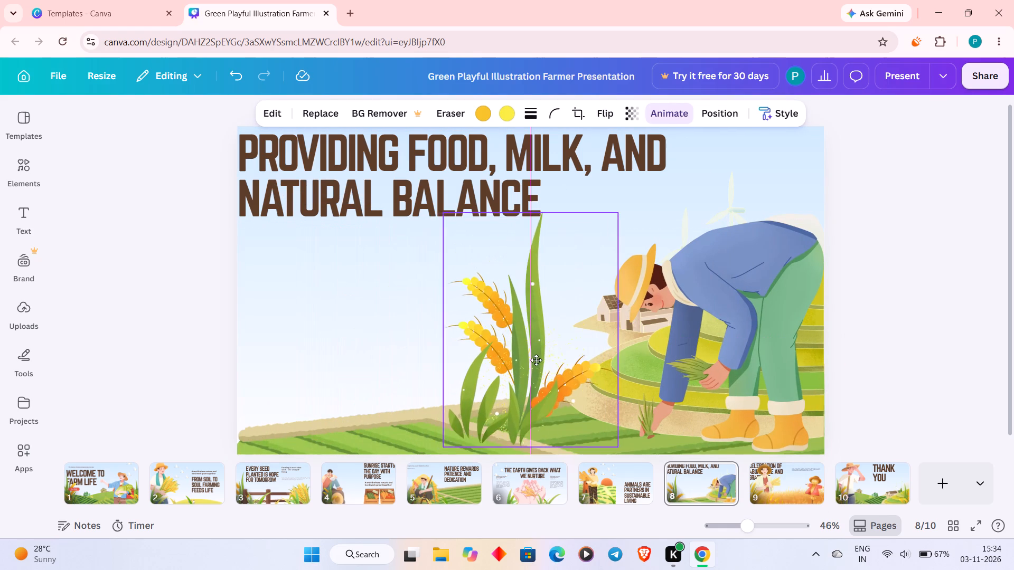
drag(536, 360, 550, 355)
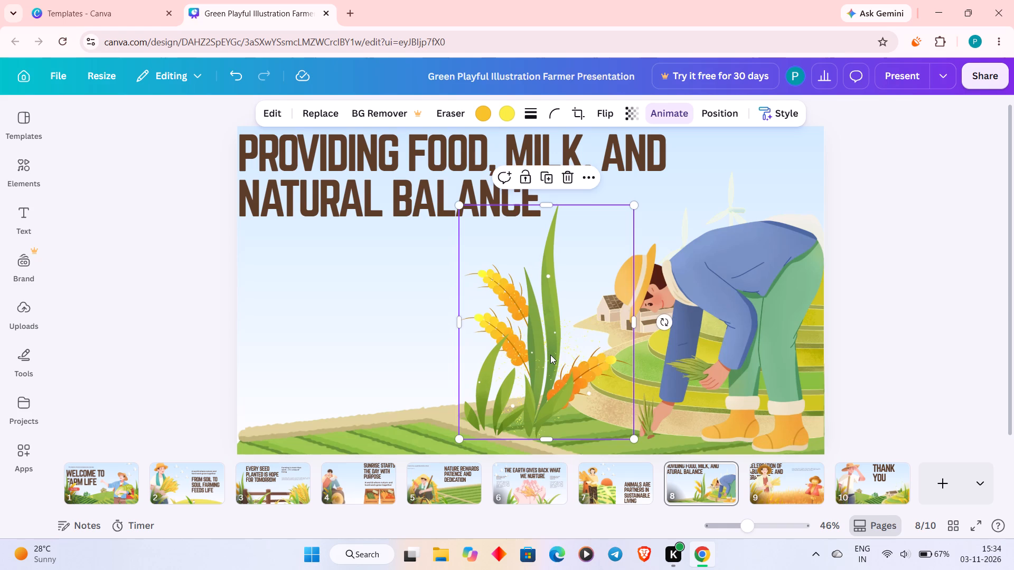
click(736, 172)
On slide 10, lower the "THANK YOU" heading and bring it closer to the farmer's raised elbow.
click(791, 493)
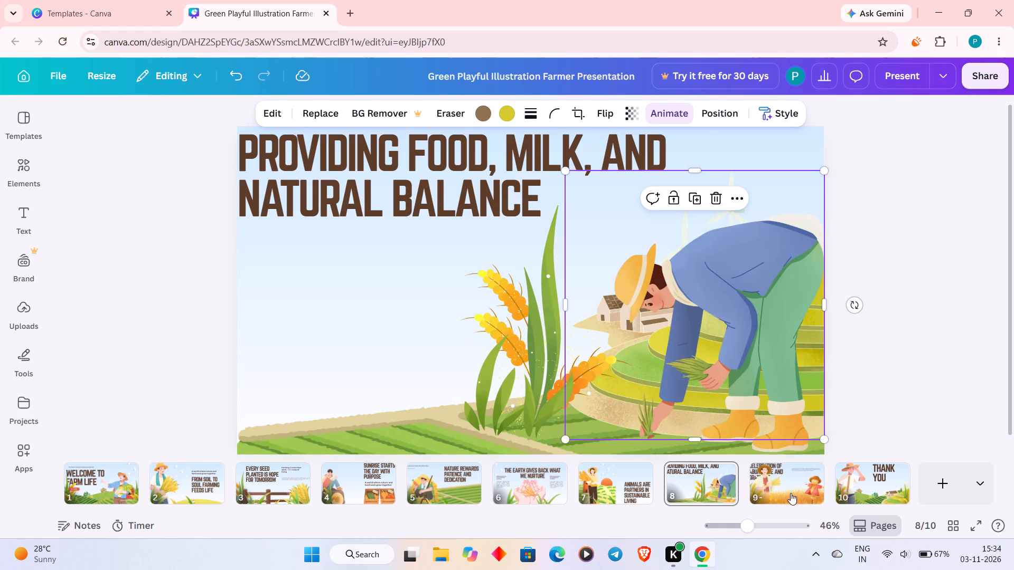
click(880, 493)
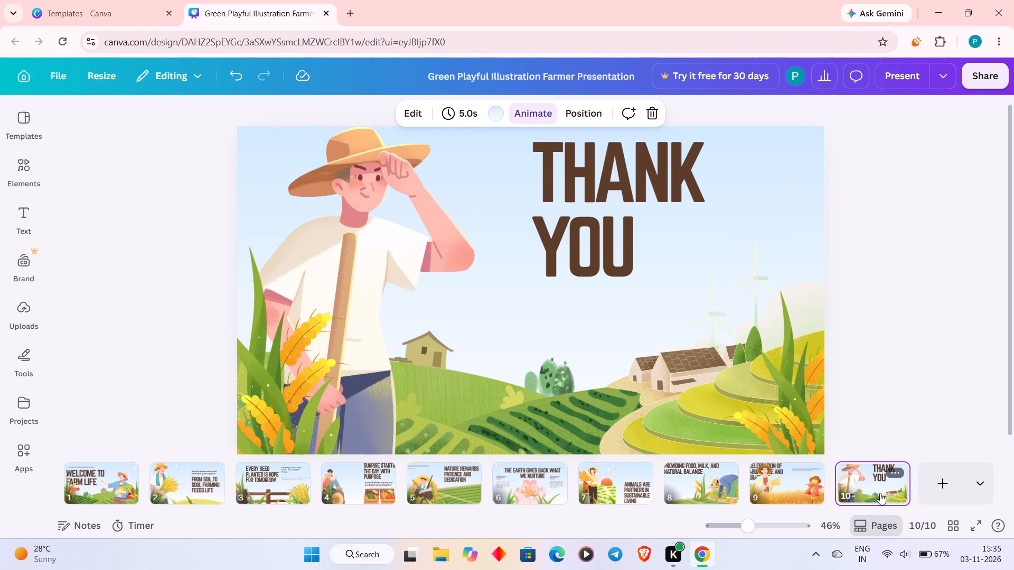
drag(662, 267, 661, 281)
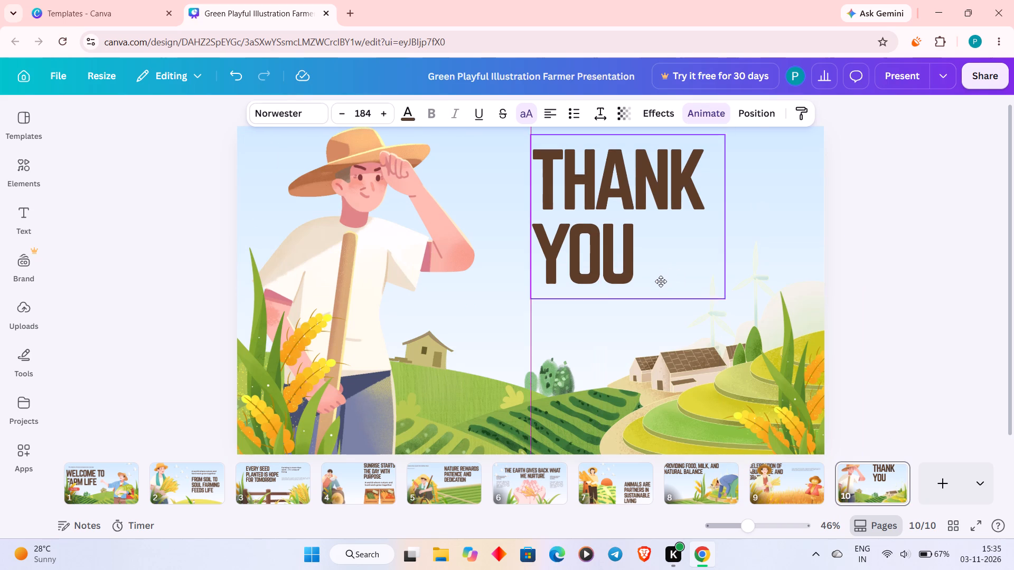
drag(661, 281, 635, 290)
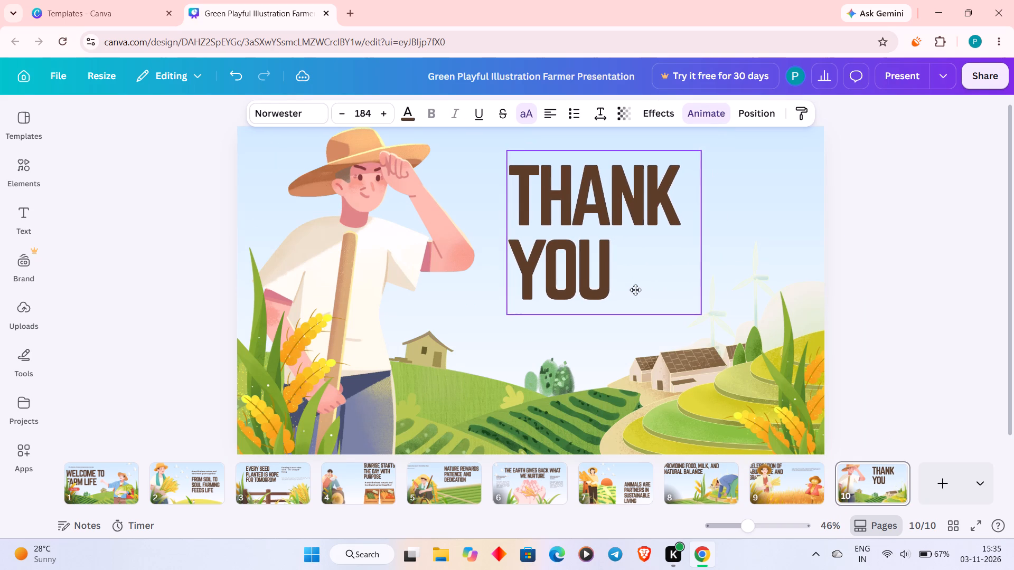
drag(635, 290, 627, 290)
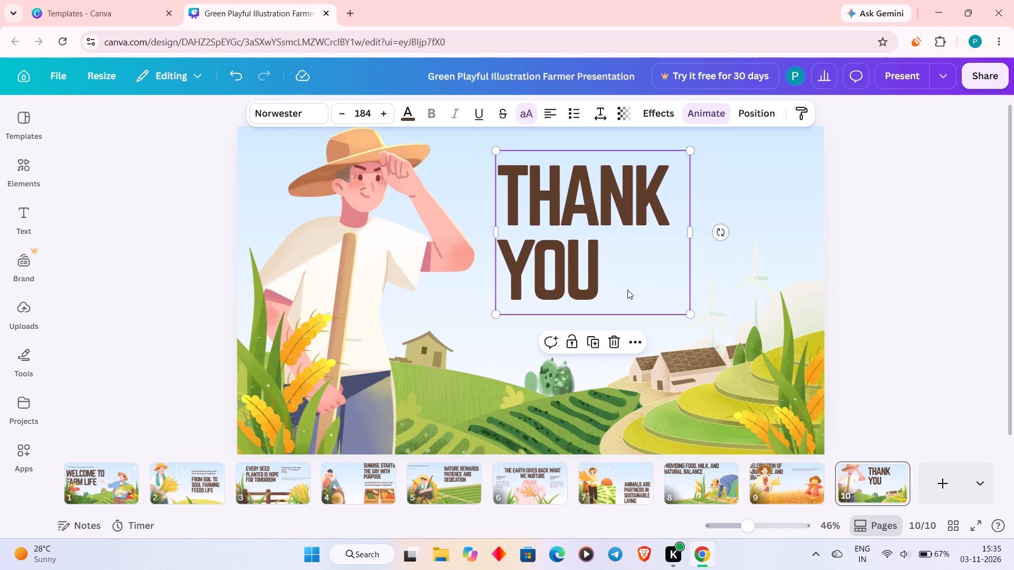
click(508, 340)
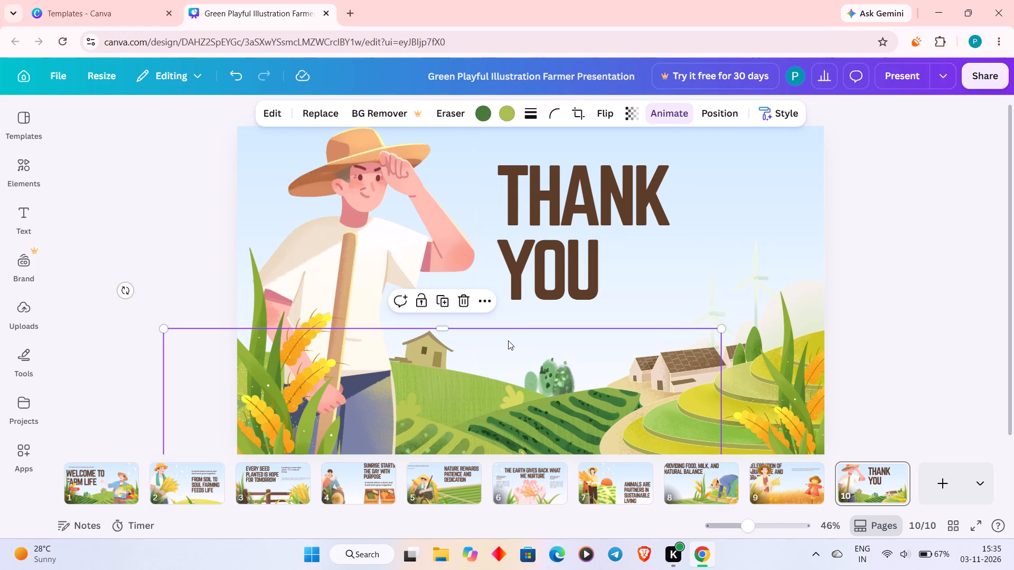
click(476, 204)
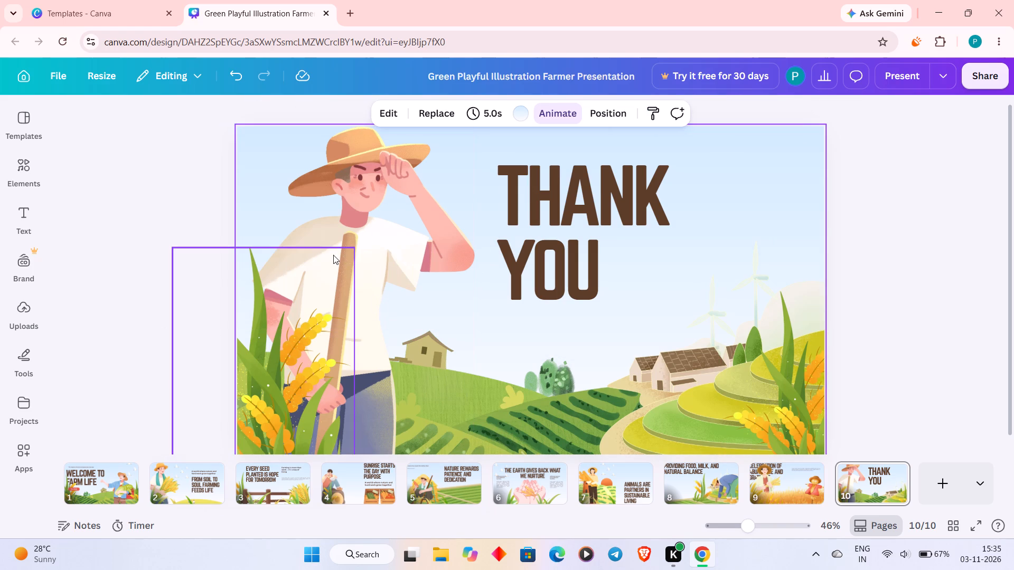
Shift the farmer right until his image aligns with the slide's left edge, and nudge the "THANK YOU" heading right to clear his elbow.
drag(371, 218, 388, 220)
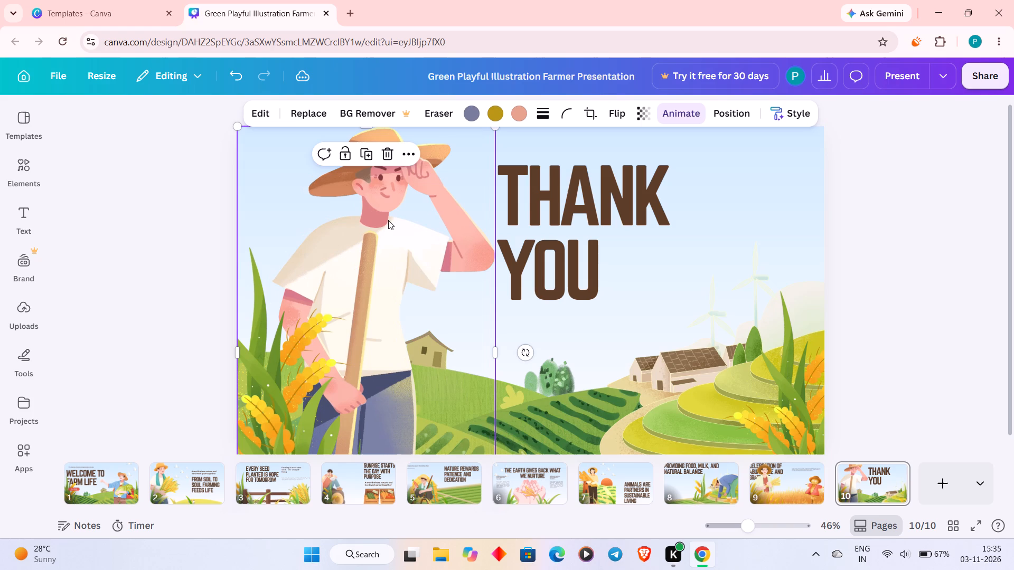
click(749, 176)
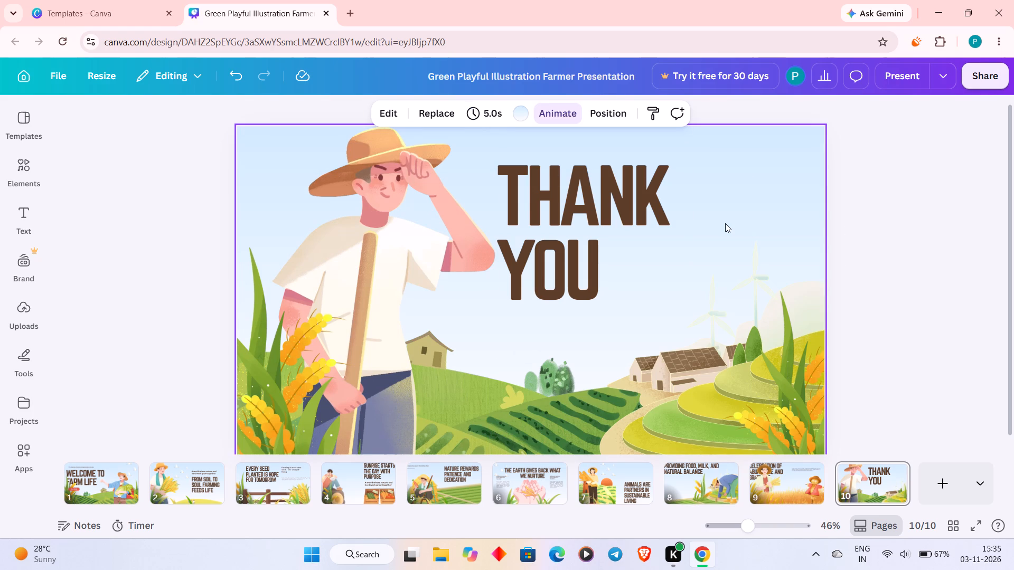
drag(568, 250, 577, 250)
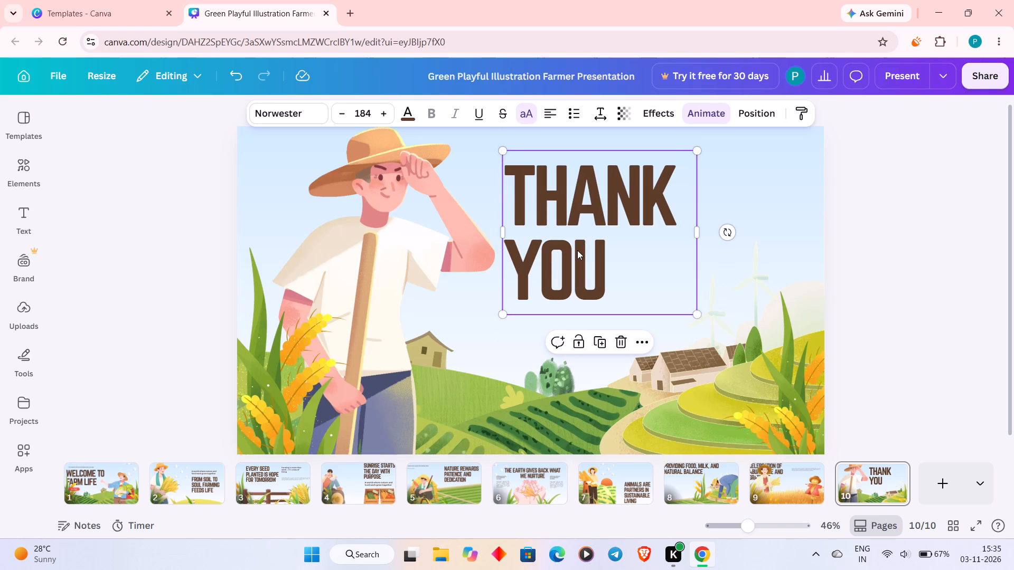
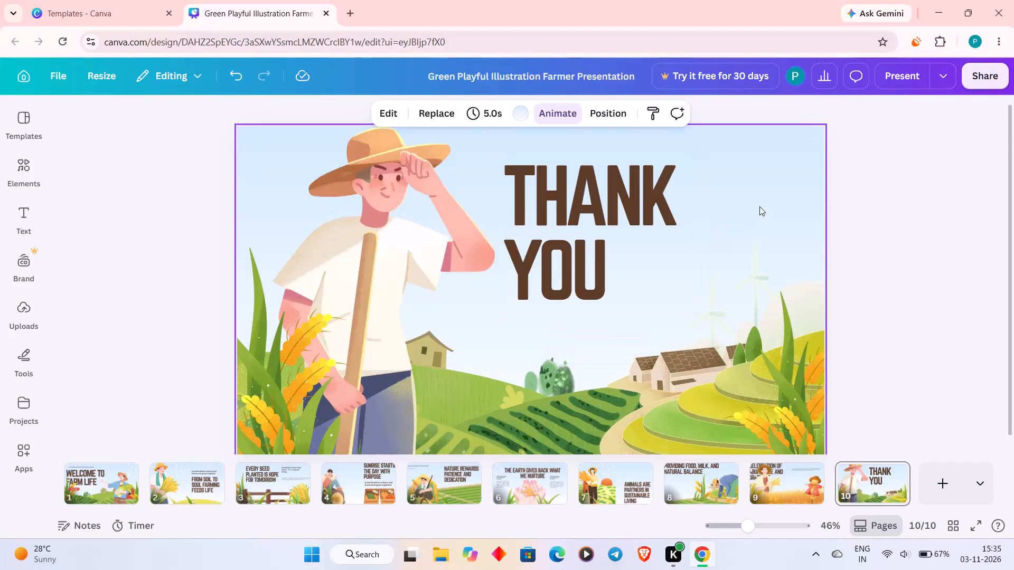
On slide 1, shift the "WELCOME TO FARM LIFE" heading right, away from the tall leaves at the slide's left edge.
click(725, 488)
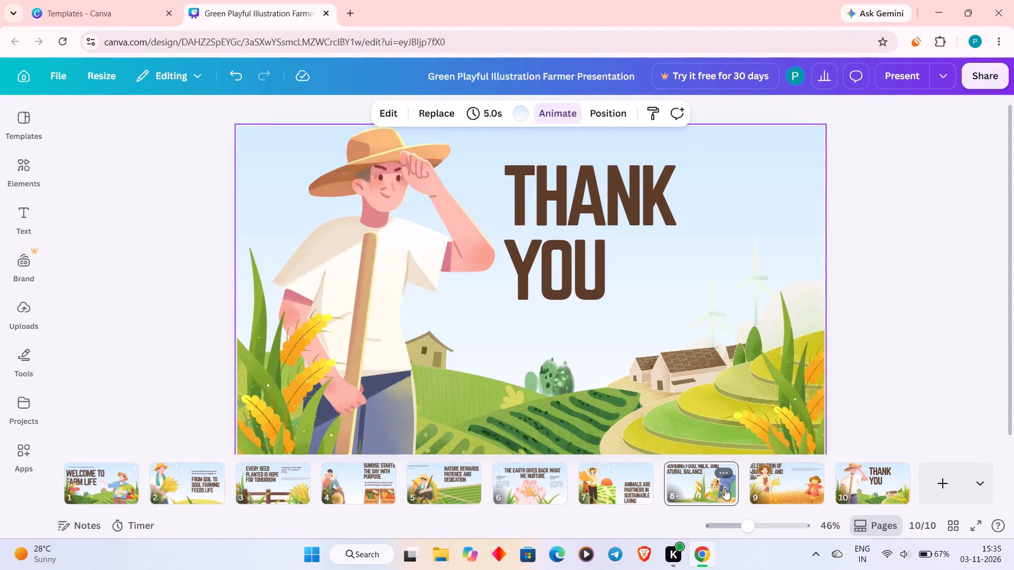
scroll(299, 470, right, 2)
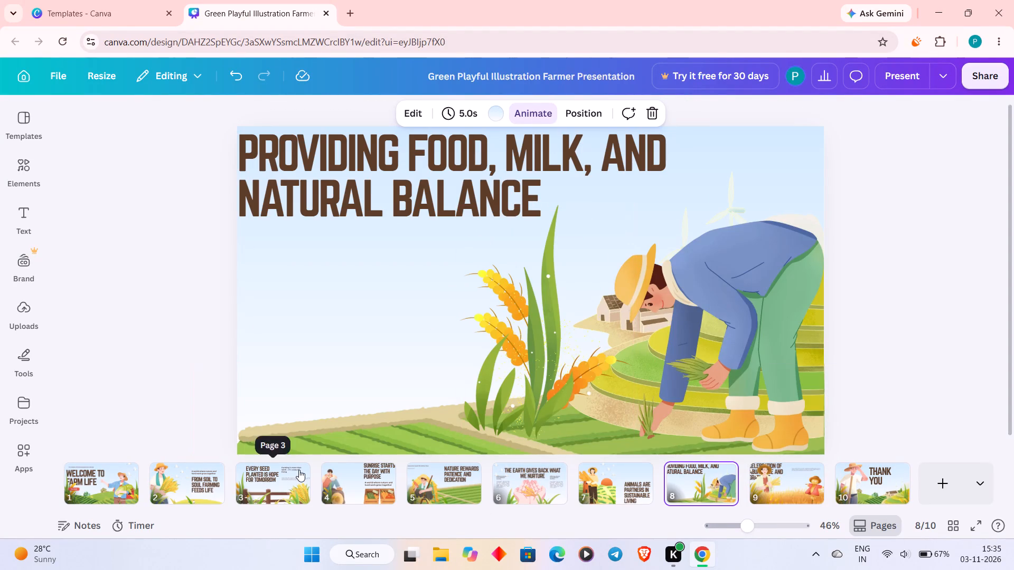
scroll(299, 470, right, 1)
click(123, 478)
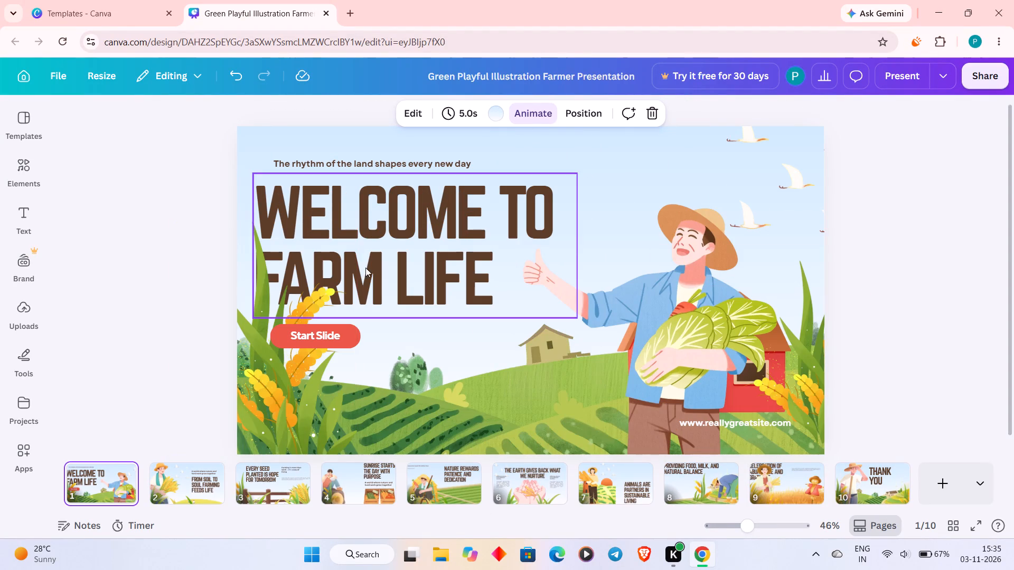
drag(374, 265, 424, 262)
Delete the "Start Slide" label, its red button shape and the website address line from slide 1.
click(318, 333)
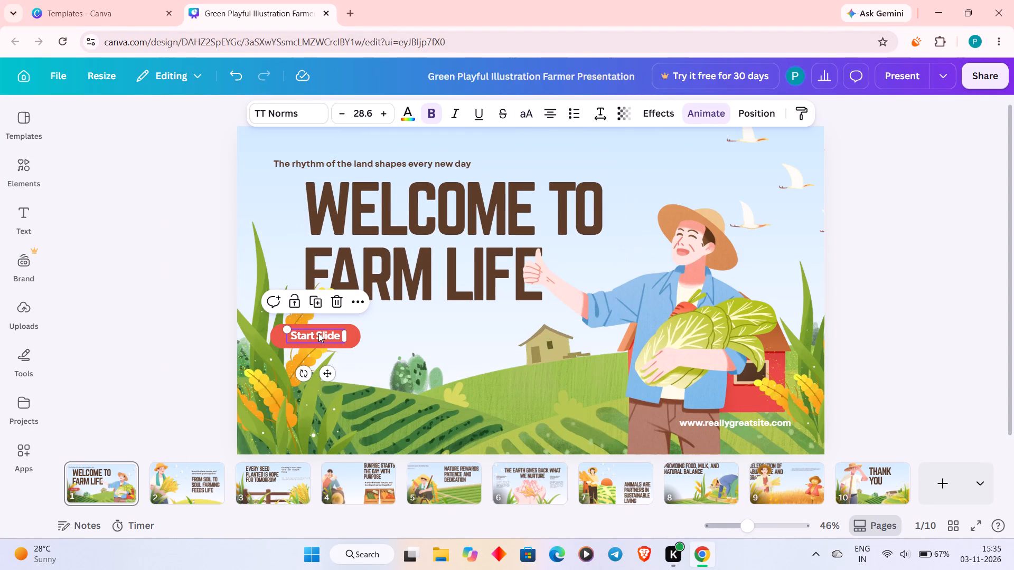
click(332, 305)
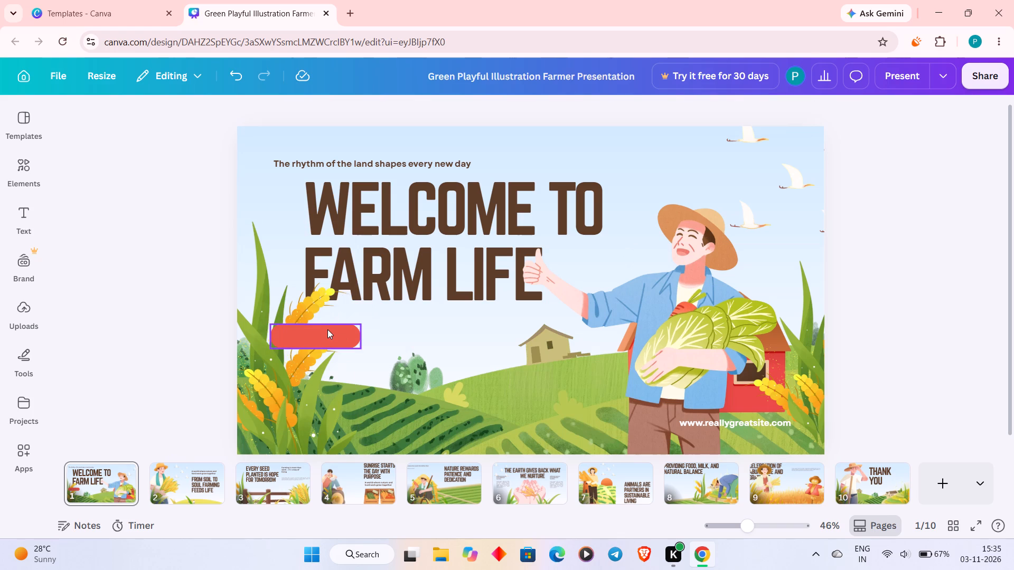
click(326, 333)
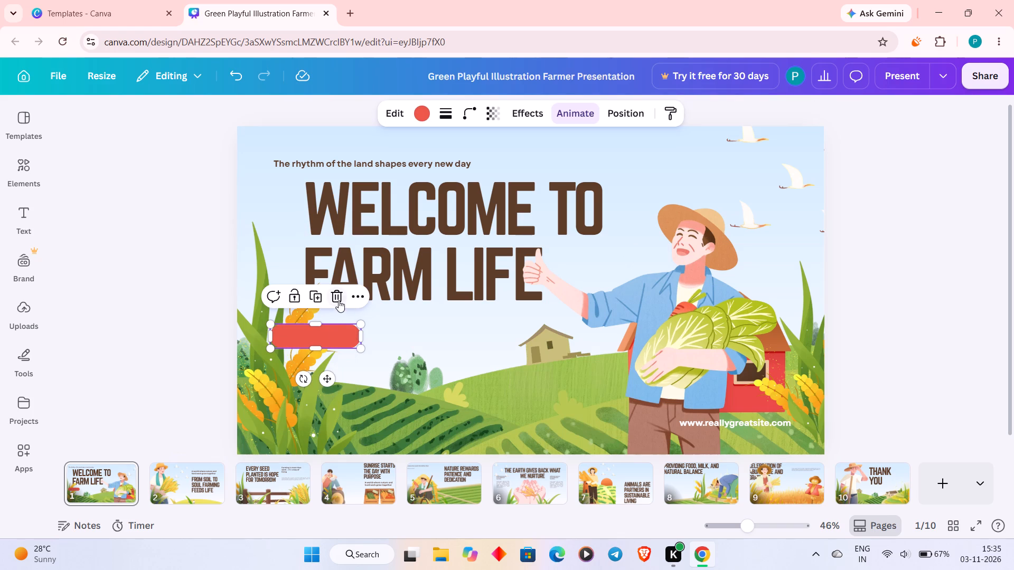
click(339, 300)
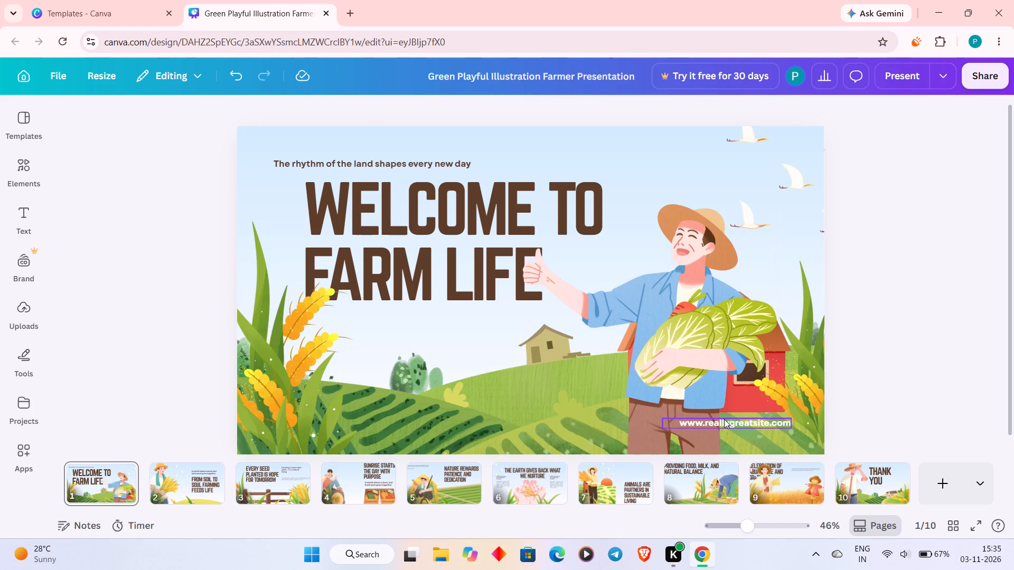
drag(724, 419, 686, 161)
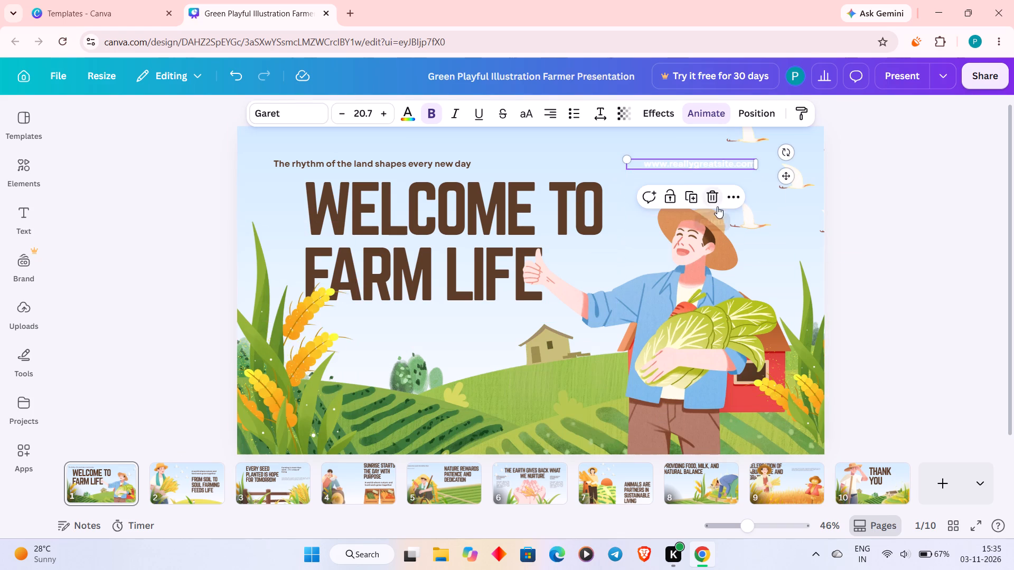
click(708, 199)
Shift the tagline right above the heading's end, and move the farmer holding cabbages flush with the slide's right edge.
drag(416, 163, 590, 157)
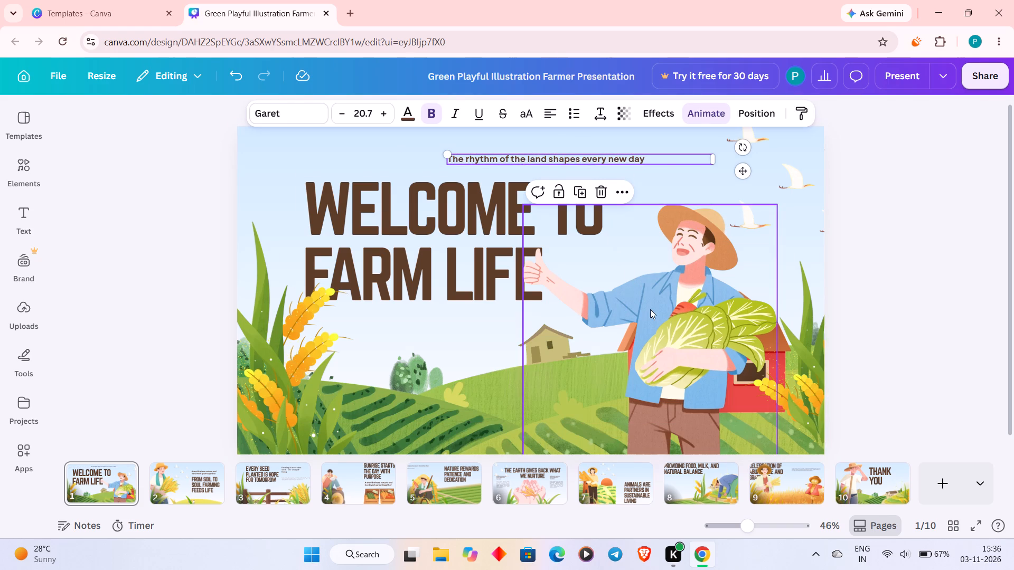
drag(650, 309, 696, 310)
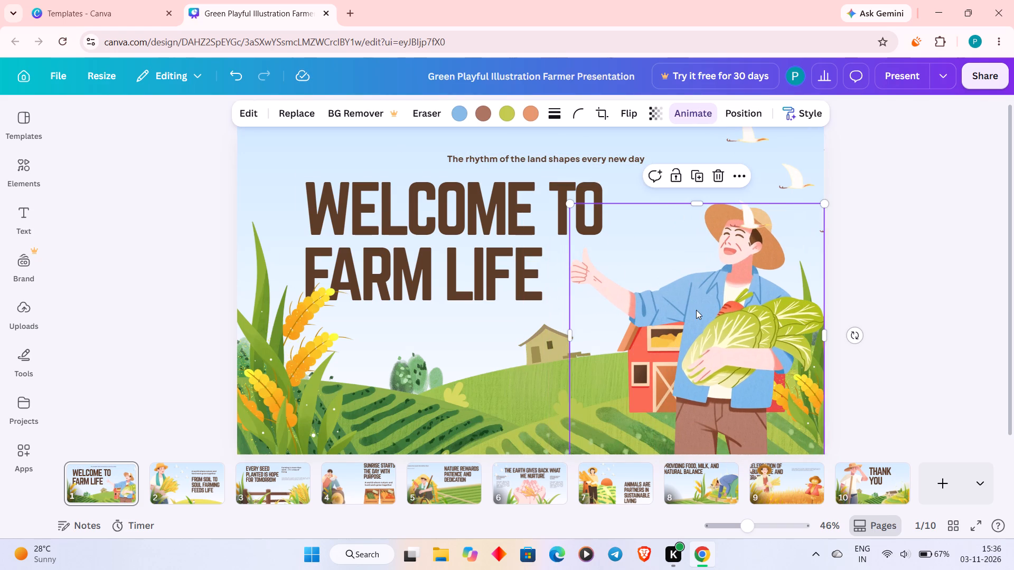
Position the "WELCOME TO FARM LIFE" heading higher, between the wheat and the farmer's thumb, with the tagline above its left half.
drag(475, 307, 502, 299)
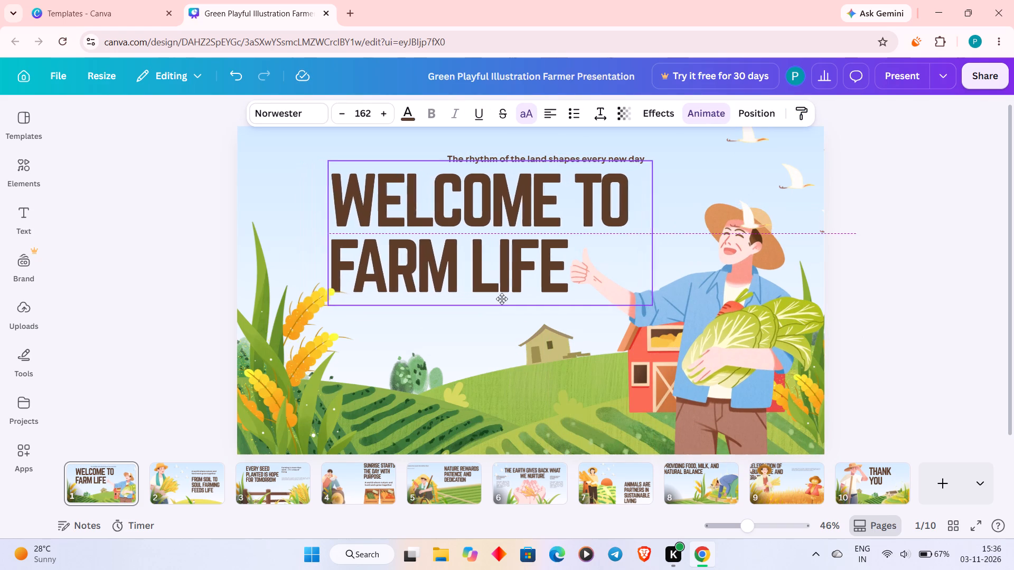
drag(502, 299, 502, 300)
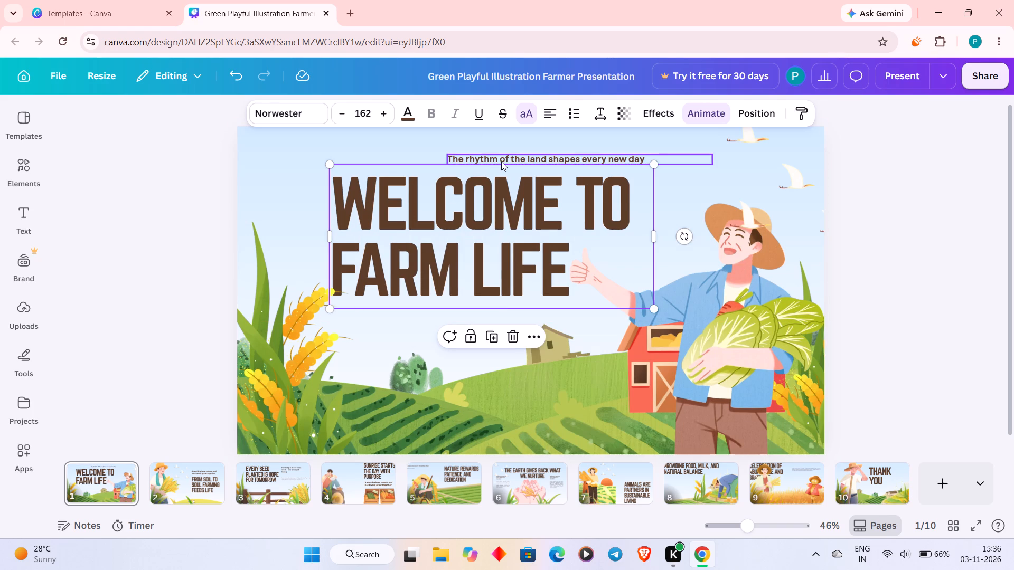
drag(501, 161, 391, 150)
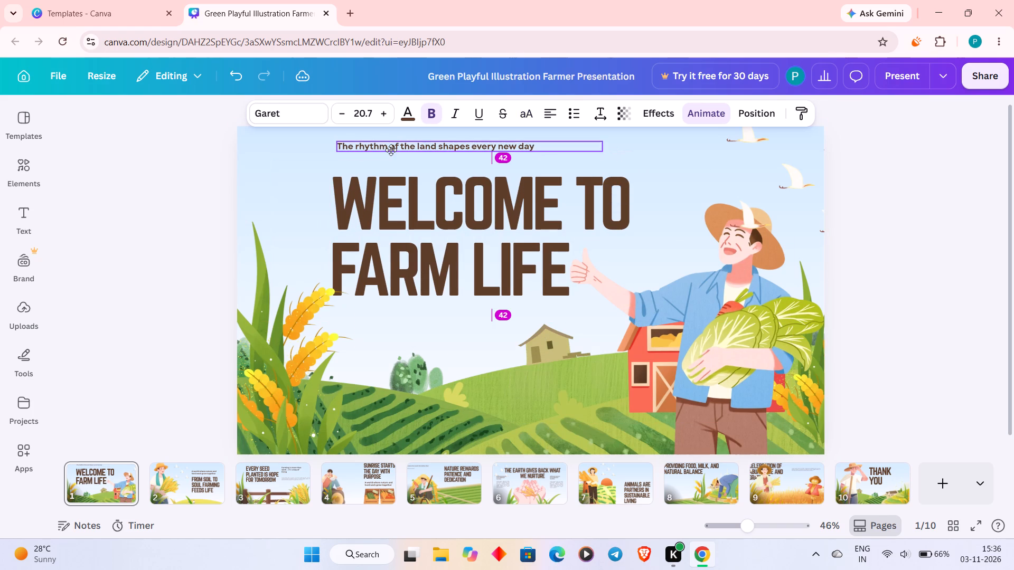
drag(391, 150, 391, 149)
drag(402, 230, 401, 226)
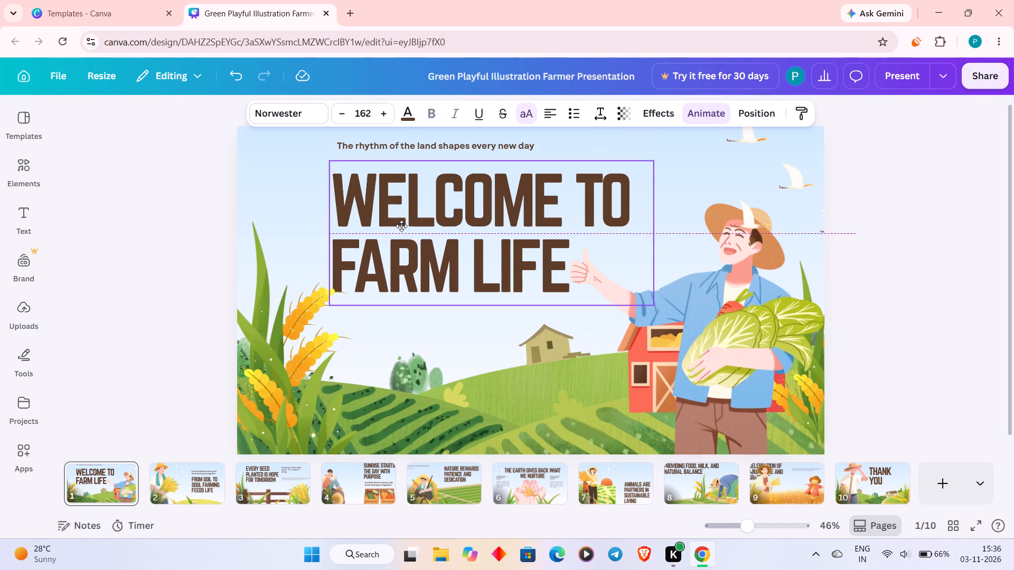
drag(401, 226, 400, 212)
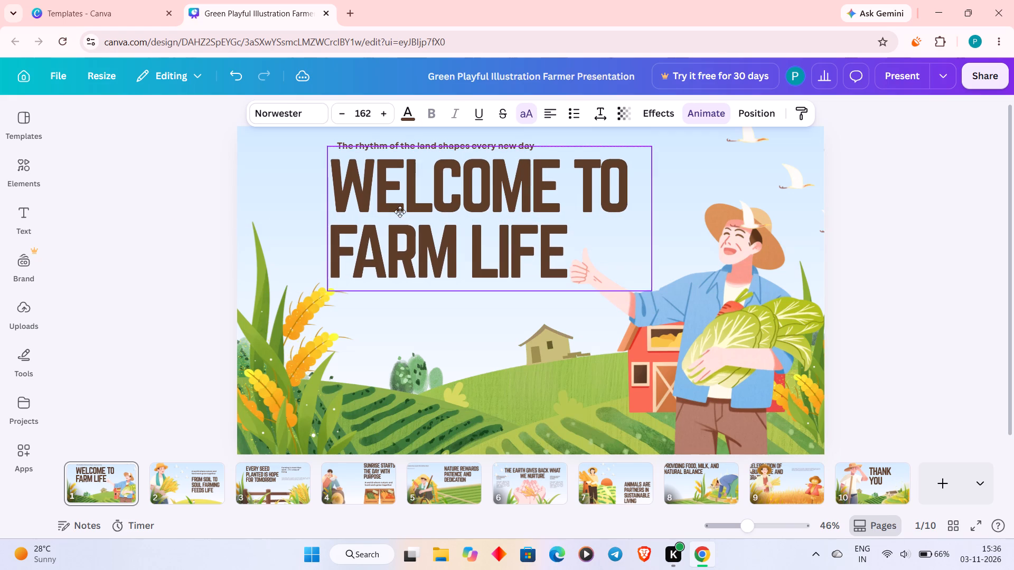
drag(400, 212, 400, 213)
click(304, 186)
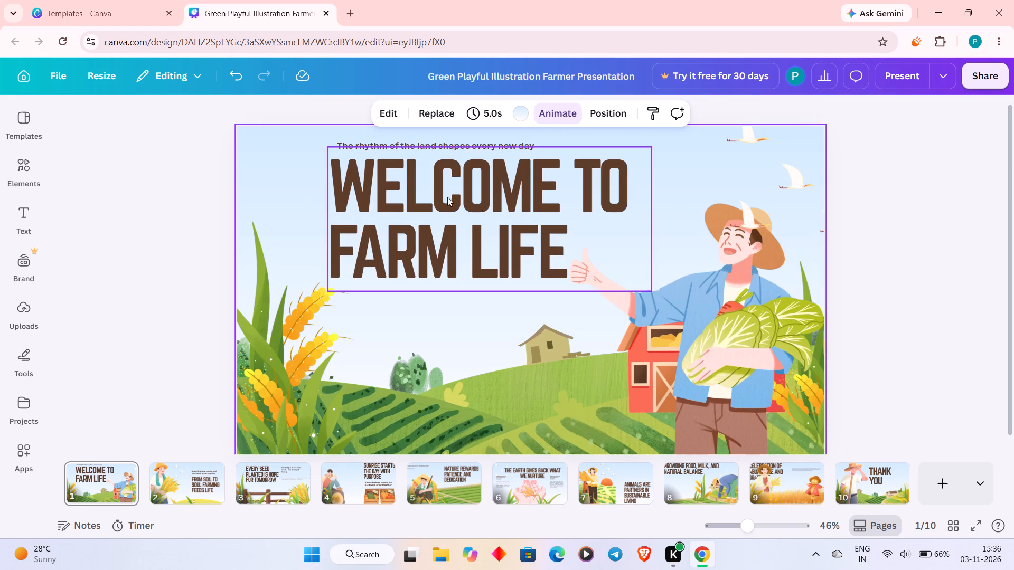
On slide 3, delete the small lorem ipsum paragraph below the "Farming is more than work" text.
click(185, 479)
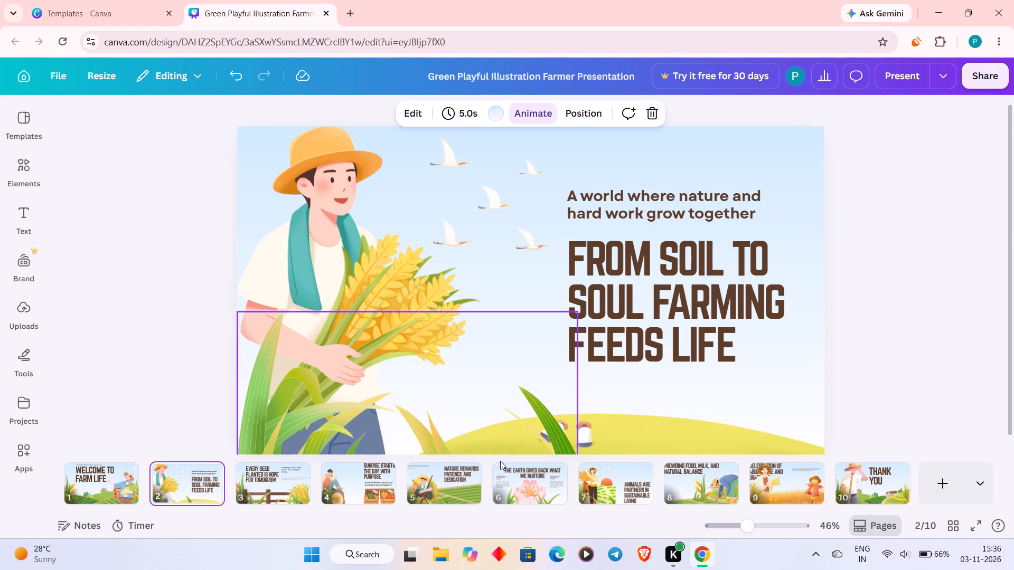
click(285, 479)
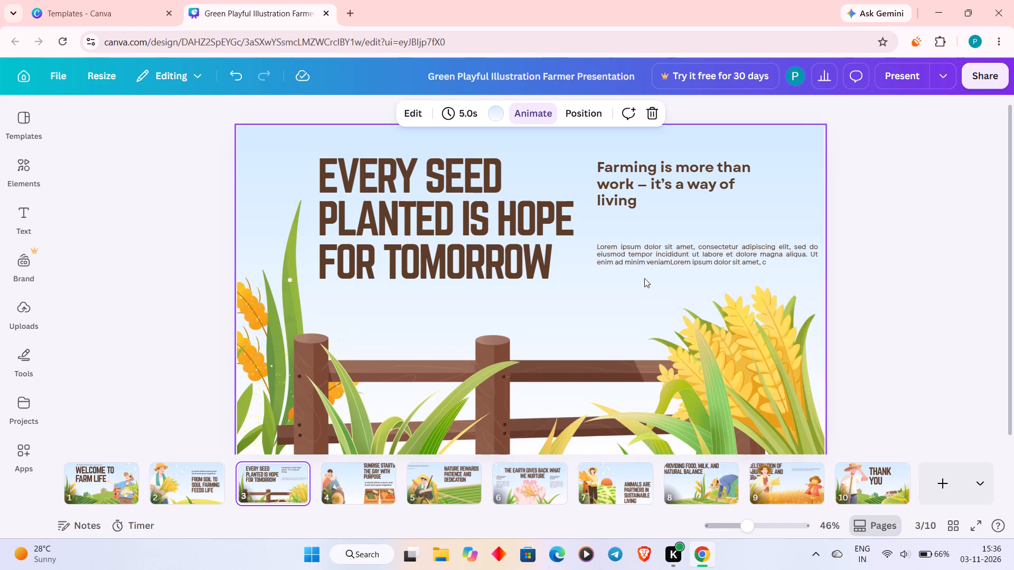
click(655, 179)
click(638, 249)
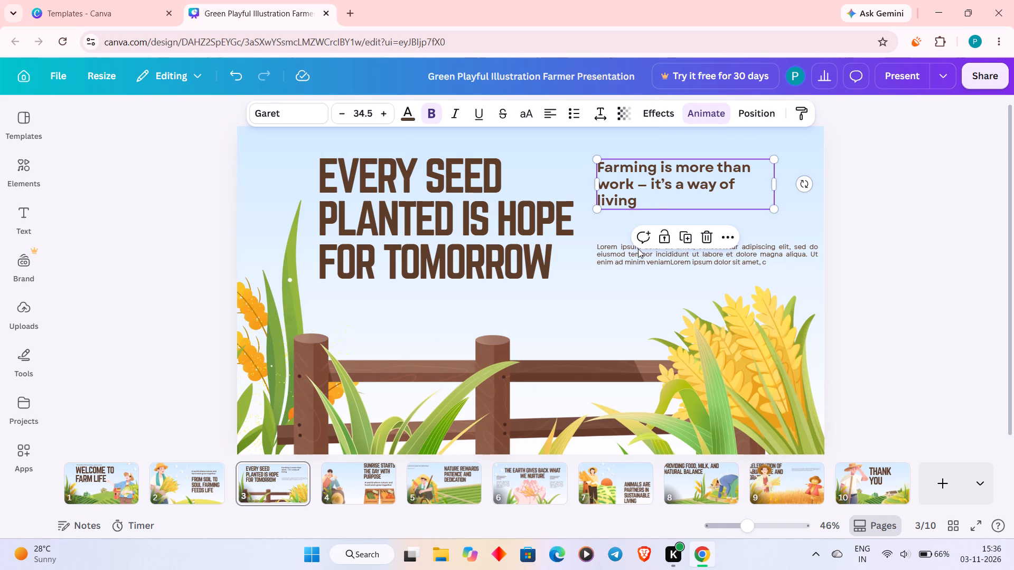
click(623, 257)
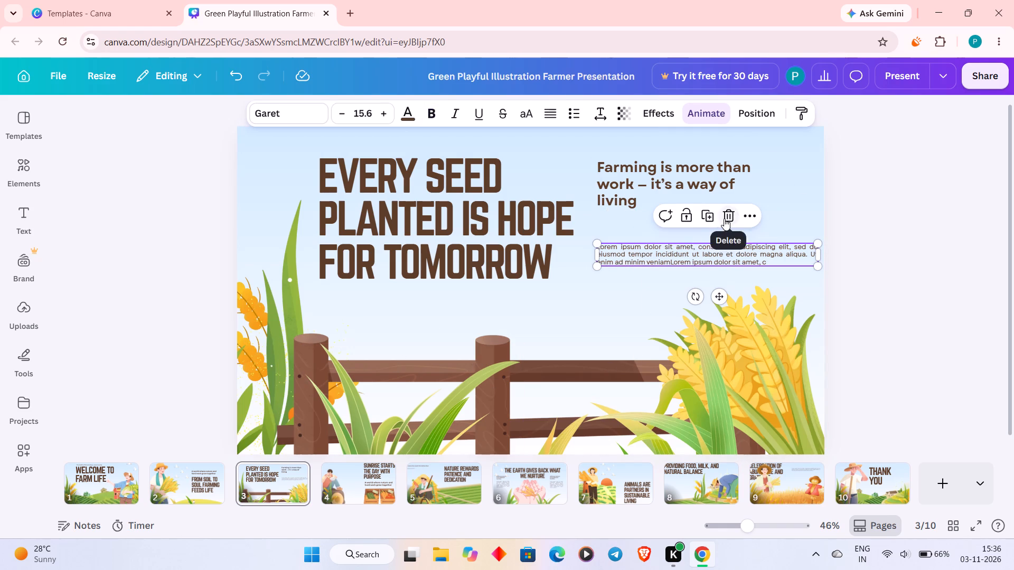
click(724, 218)
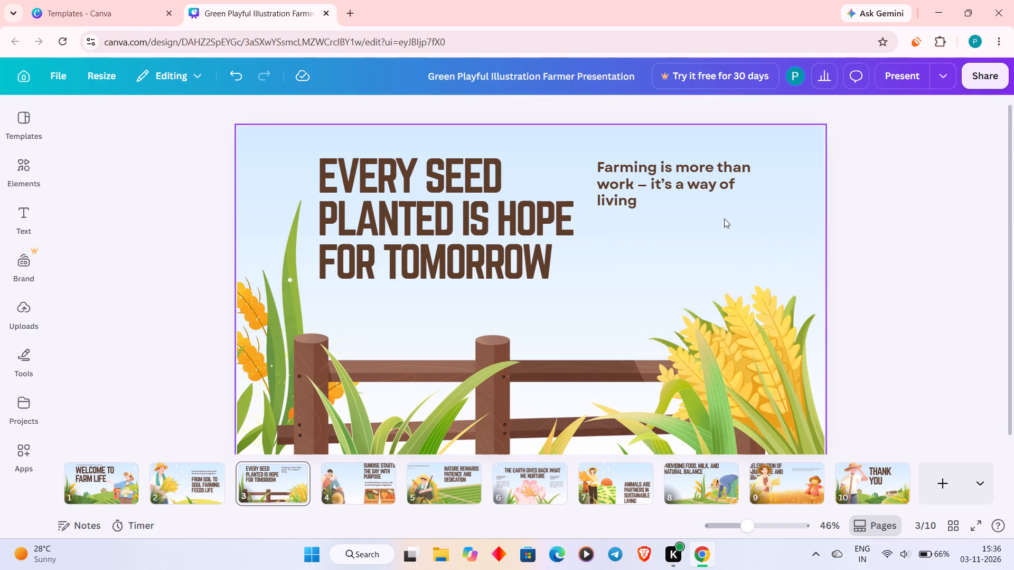
Move the "Farming is more than work – it's a way of living" text farther right, level with the top of the heading.
drag(679, 162, 691, 215)
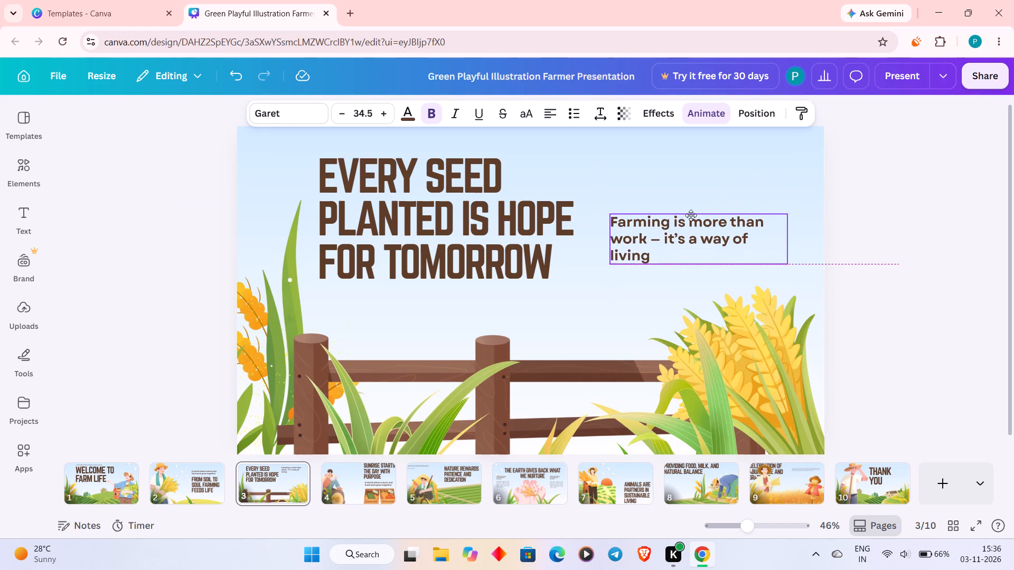
drag(691, 215, 694, 202)
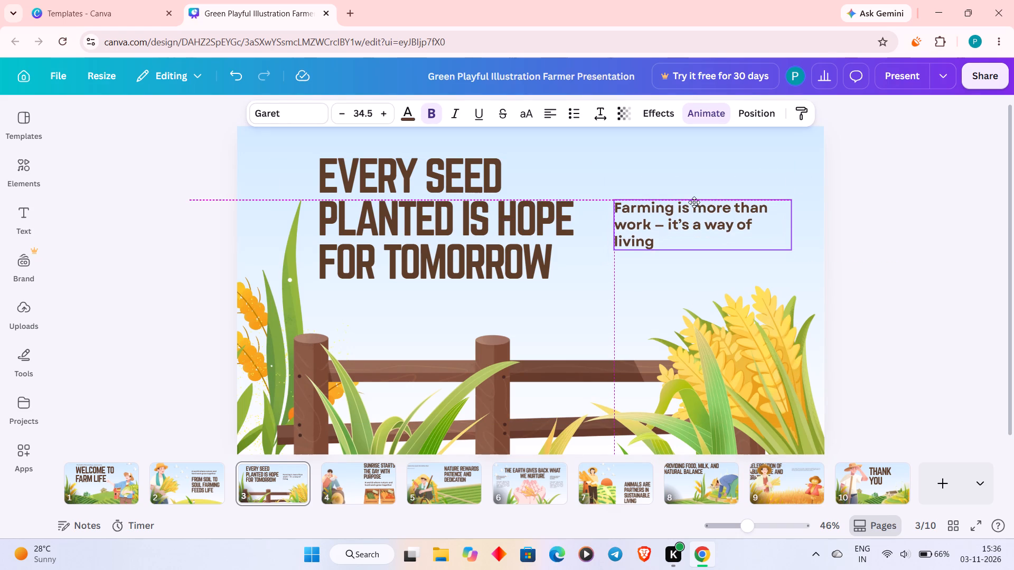
drag(694, 202, 695, 202)
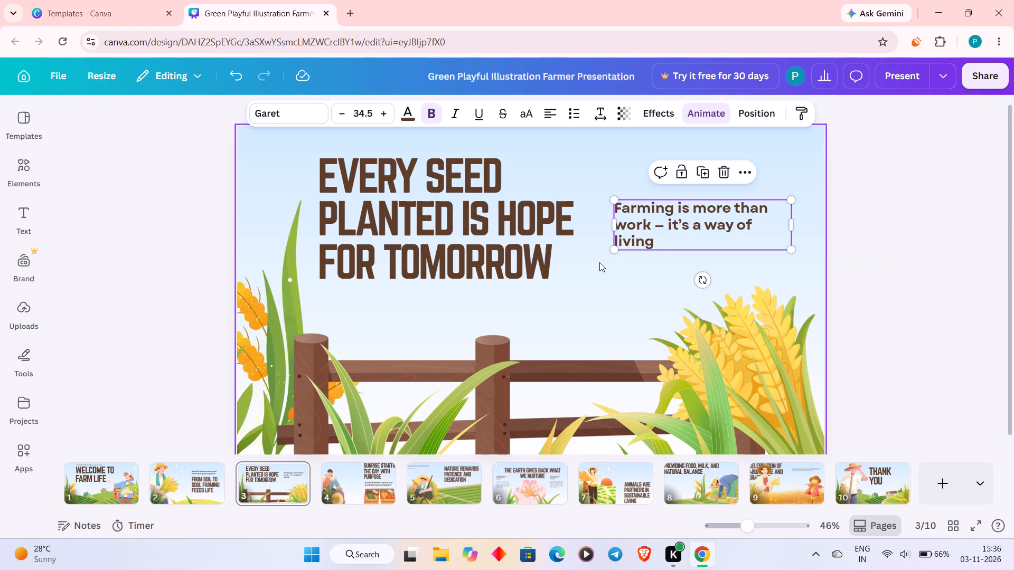
click(599, 262)
drag(691, 211, 705, 159)
drag(705, 159, 703, 170)
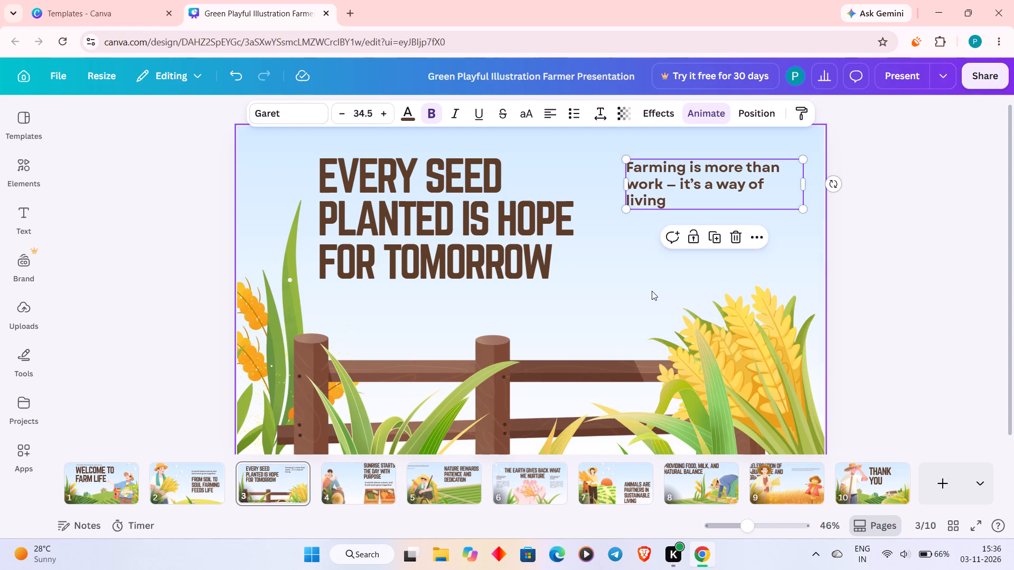
click(635, 288)
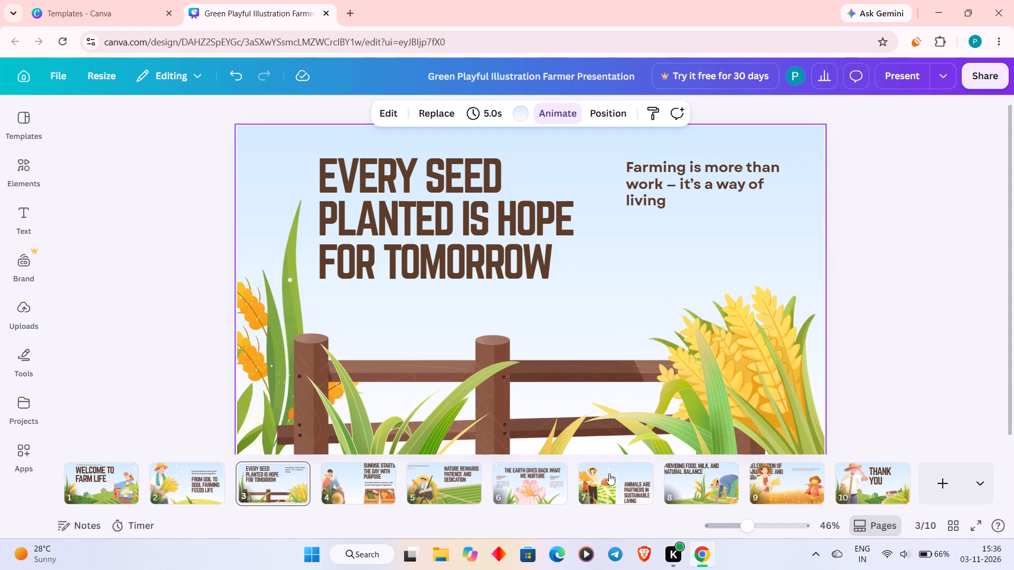
Open slide 7, "ANIMALS ARE PARTNERS IN SUSTAINABLE LIVING".
click(605, 482)
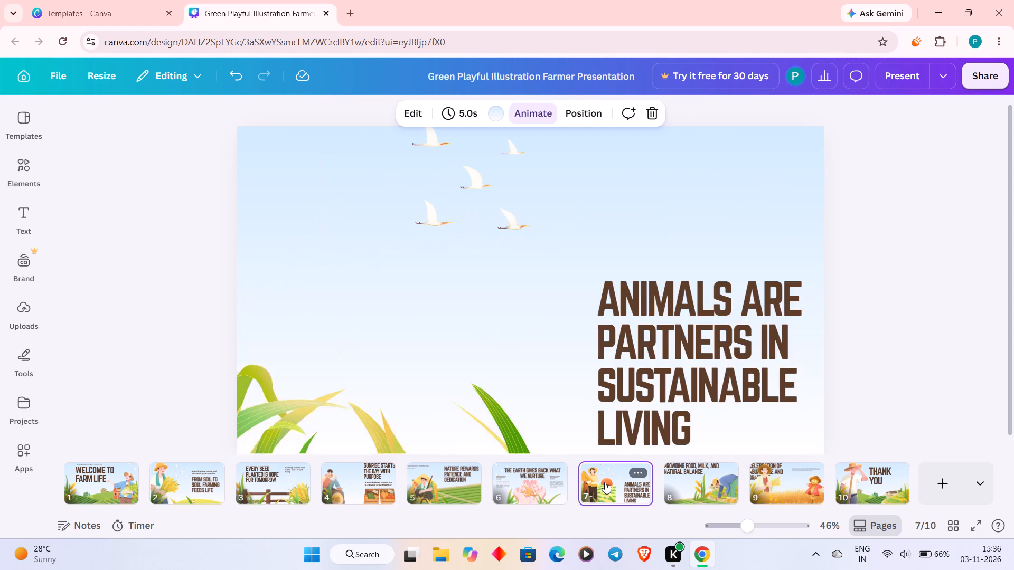
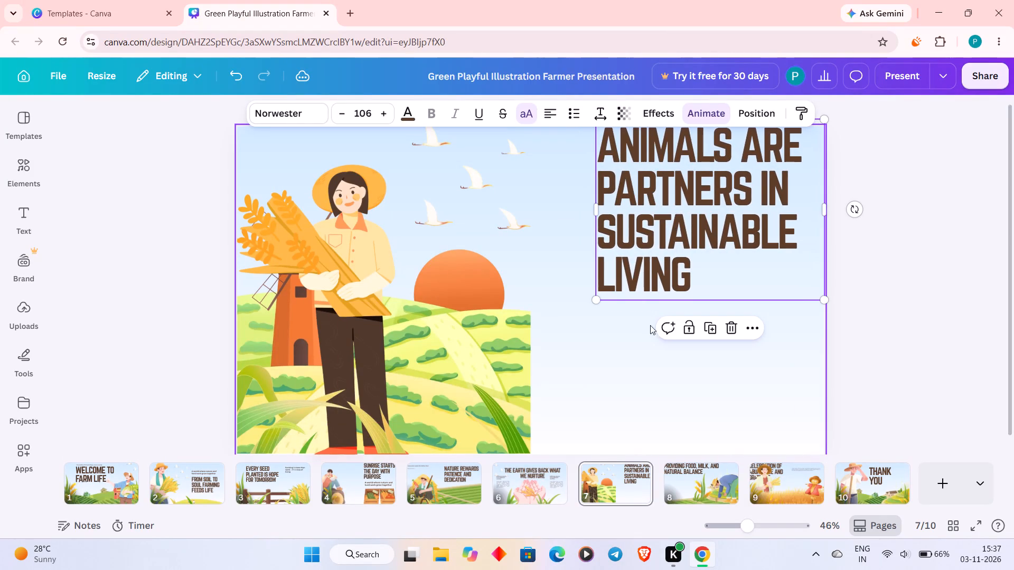
On slide 9, raise the farmer illustration so the top of his hat meets the slide's upper edge.
click(627, 374)
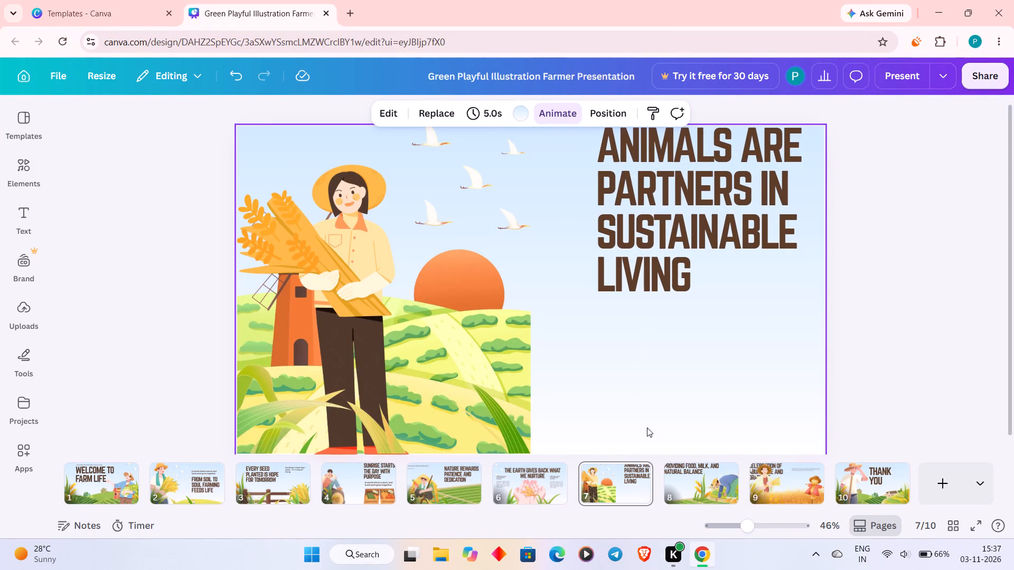
click(523, 474)
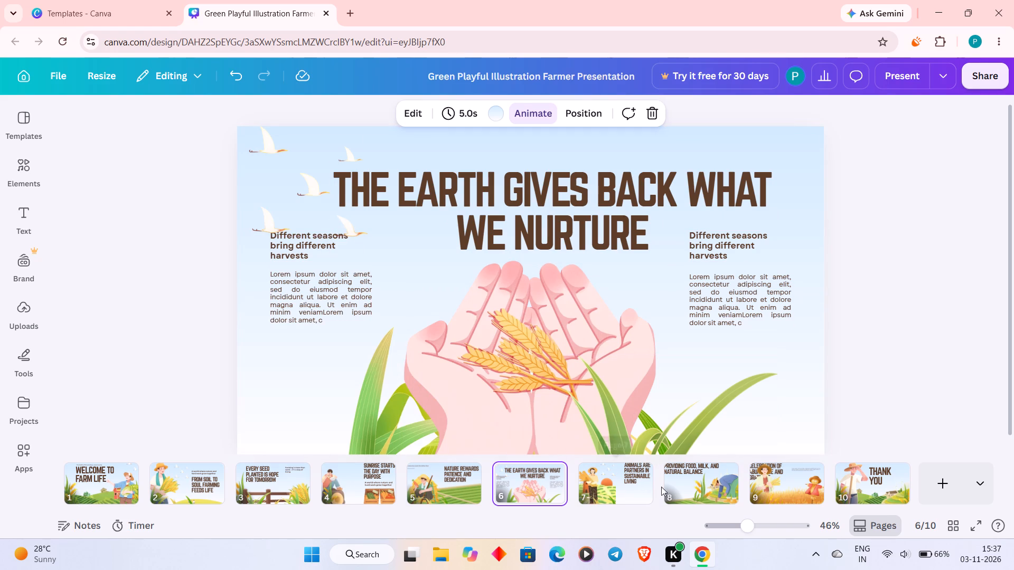
click(713, 486)
click(818, 488)
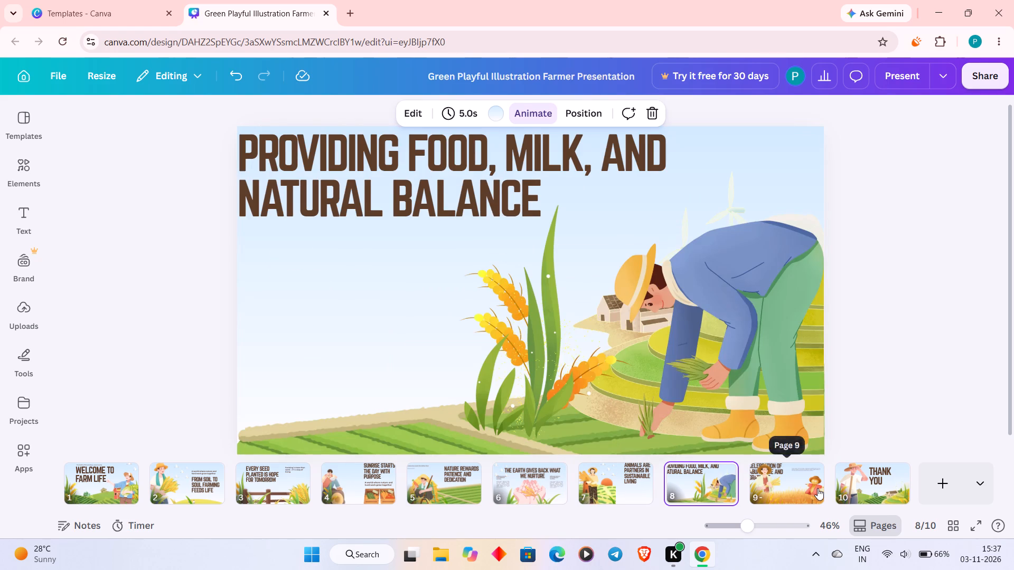
click(418, 300)
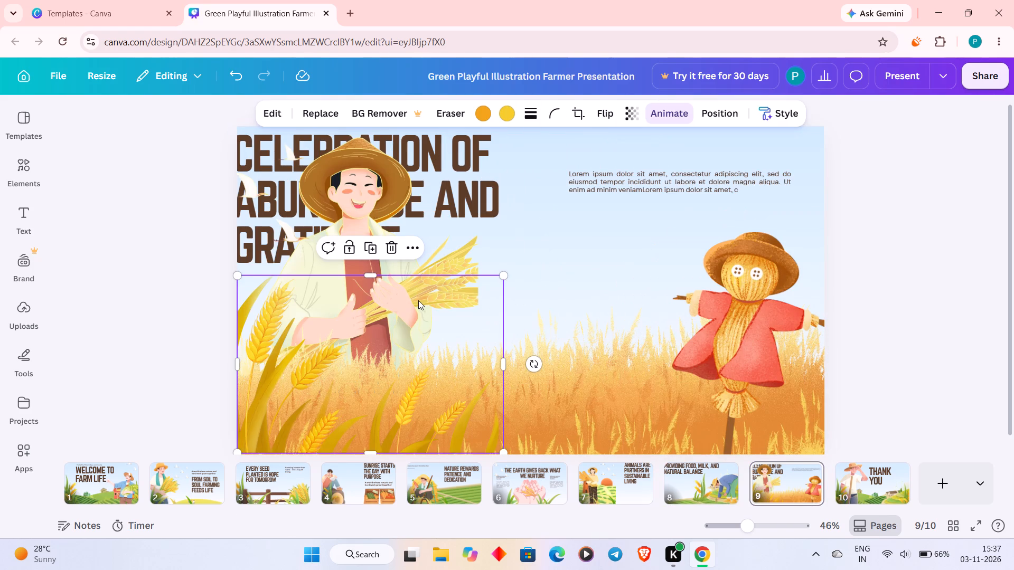
drag(359, 209, 564, 225)
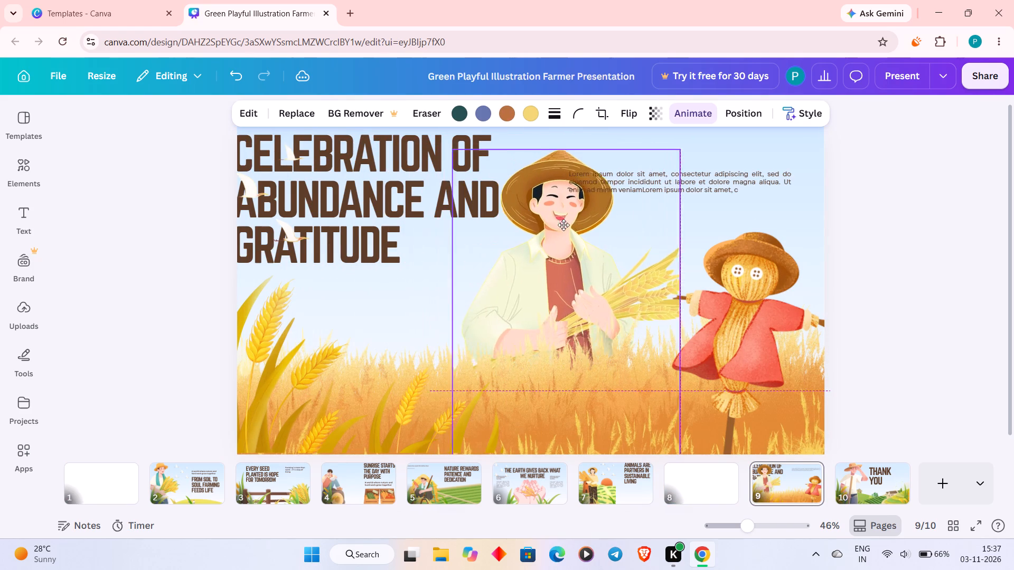
drag(564, 225, 356, 183)
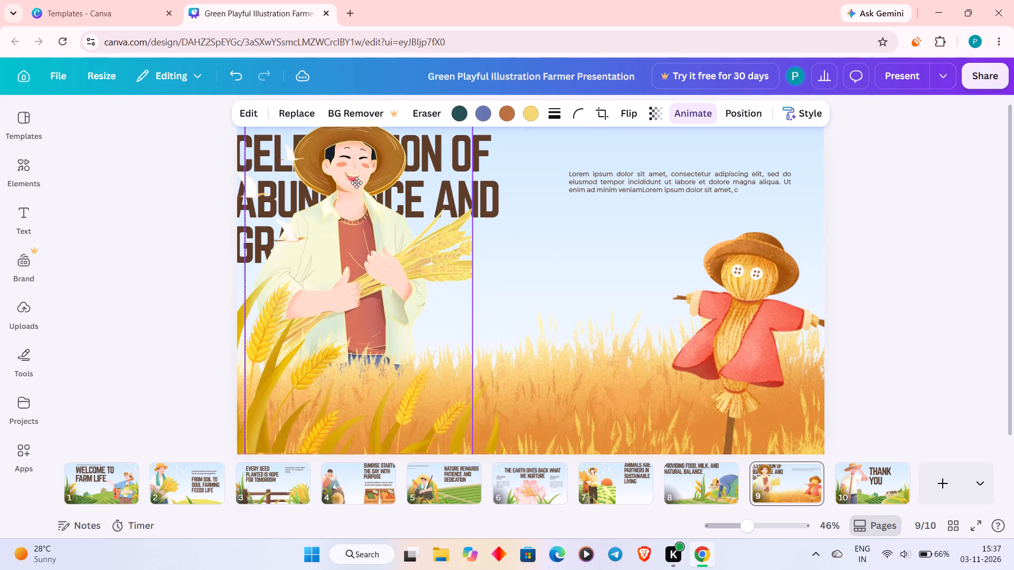
drag(356, 183, 355, 196)
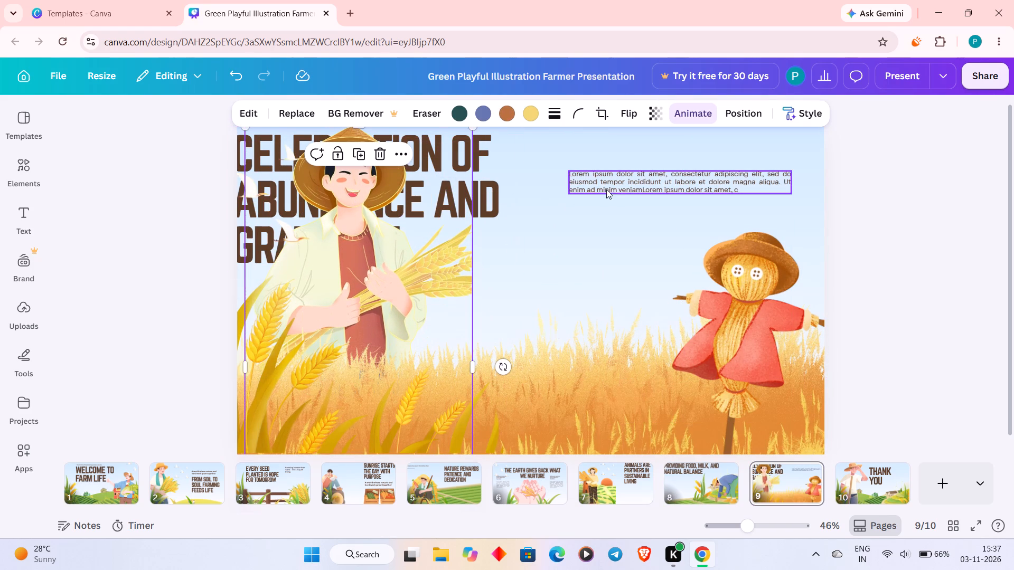
Delete the lorem ipsum paragraph above the scarecrow on slide 9.
click(616, 186)
click(698, 217)
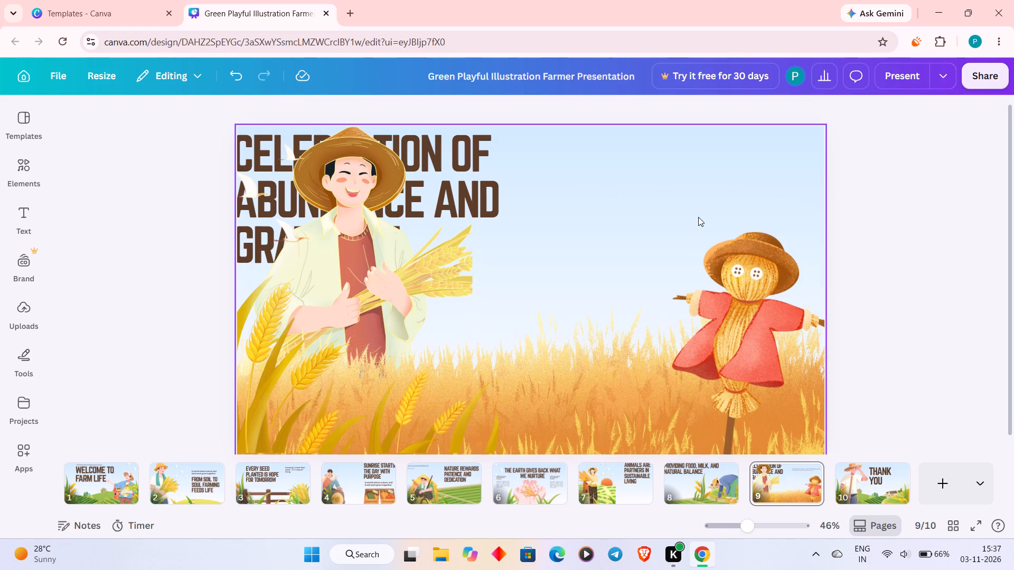
Move the "CELEBRATION OF ABUNDANCE AND GRATITUDE" heading into the open sky to the right of the farmer and his wheat bundle.
drag(478, 168, 698, 164)
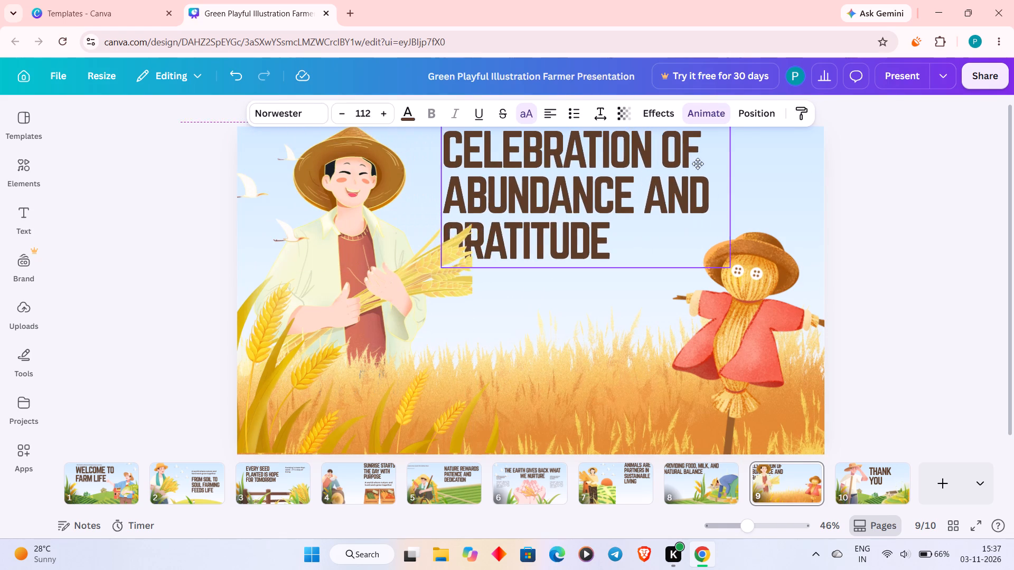
drag(698, 164, 728, 169)
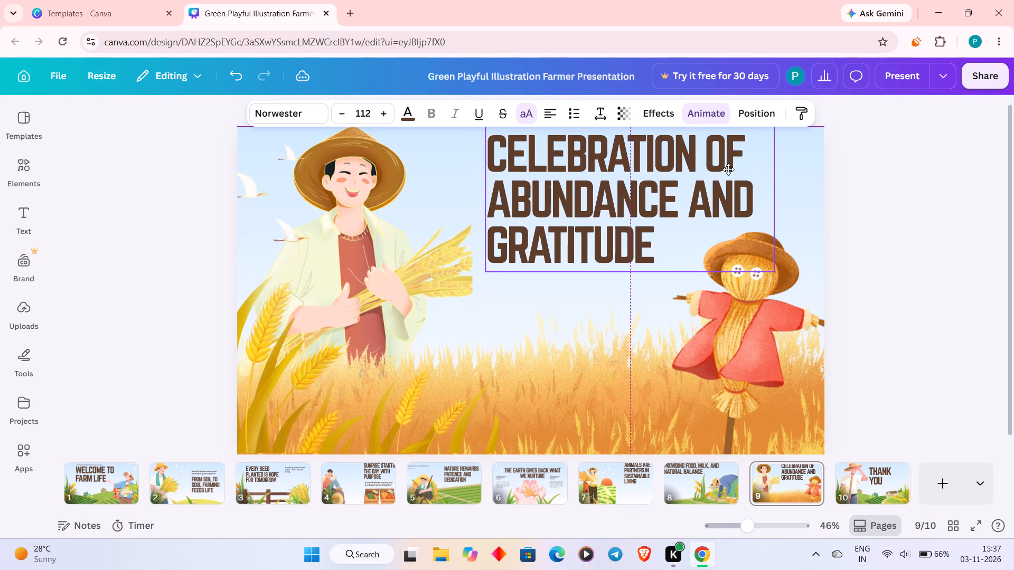
drag(728, 169, 728, 168)
Shift the farmer slightly left so his image aligns with the slide's left edge, keeping his hat at the upper edge.
drag(394, 249, 397, 249)
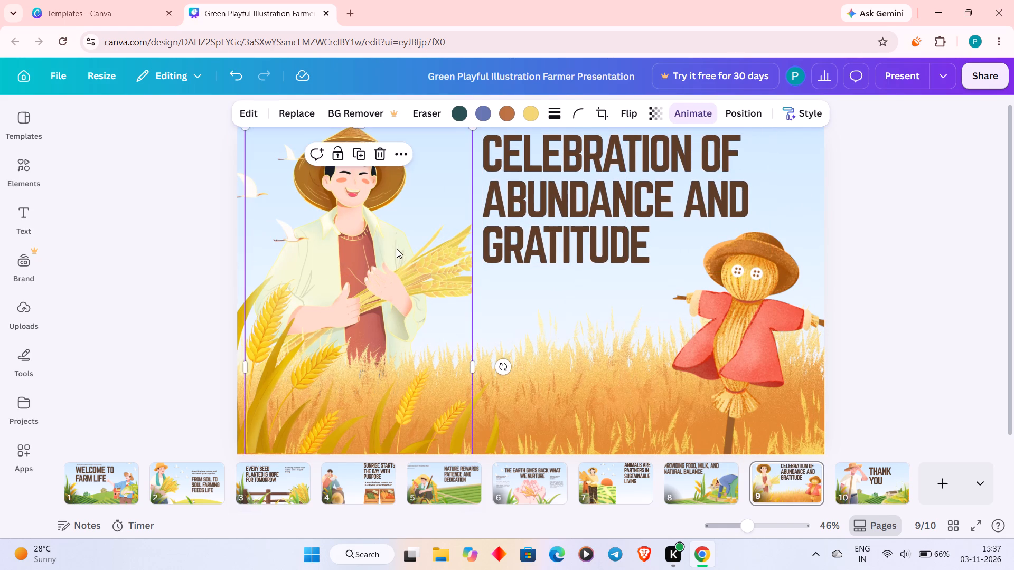
drag(397, 249, 396, 258)
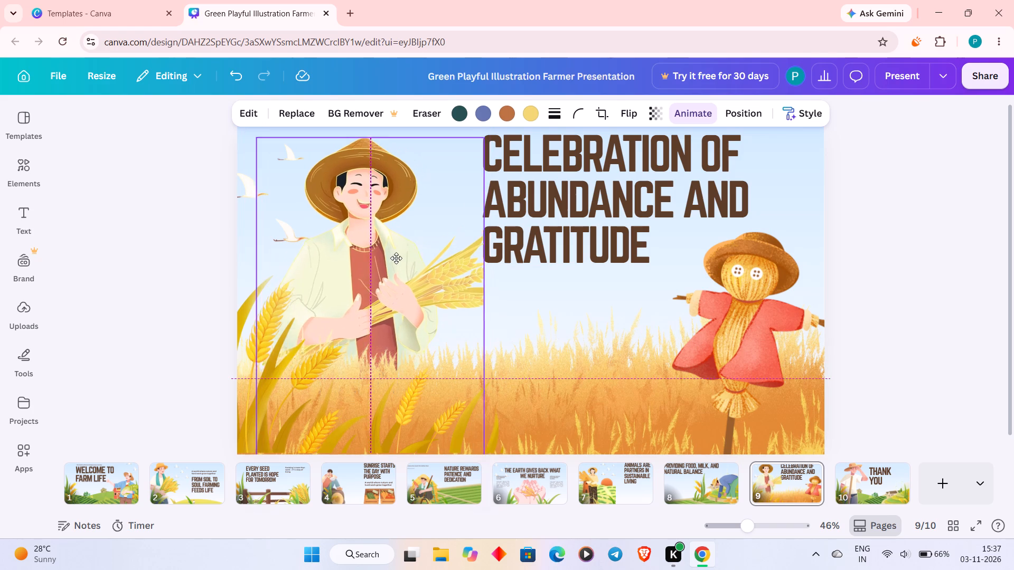
drag(396, 258, 405, 249)
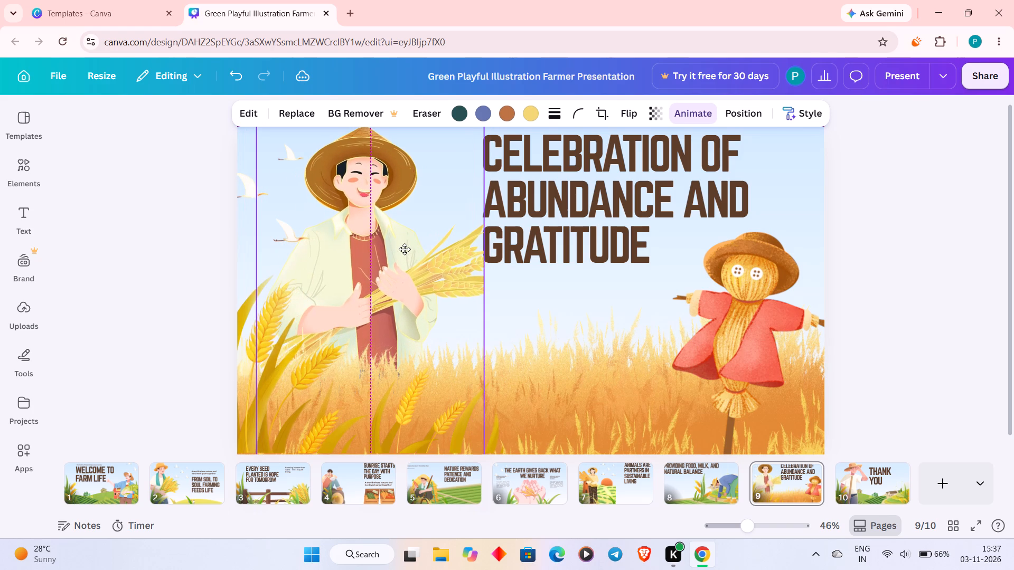
drag(405, 249, 388, 252)
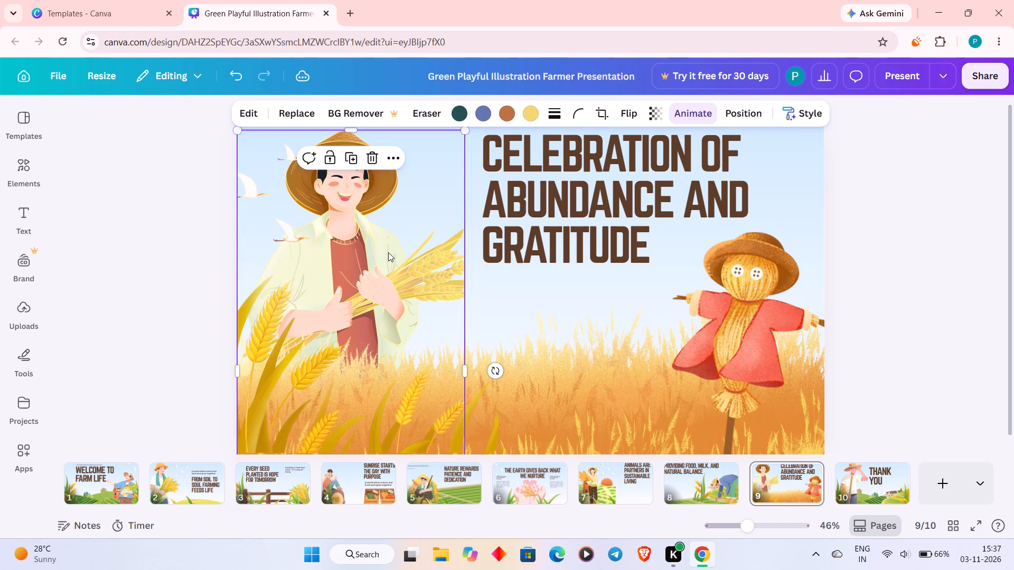
drag(388, 252, 388, 243)
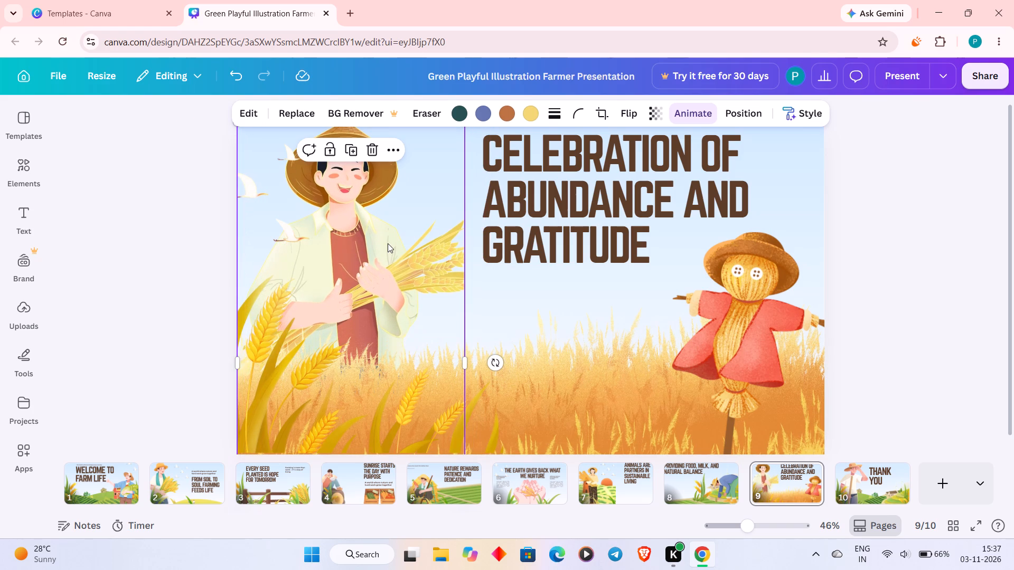
click(388, 243)
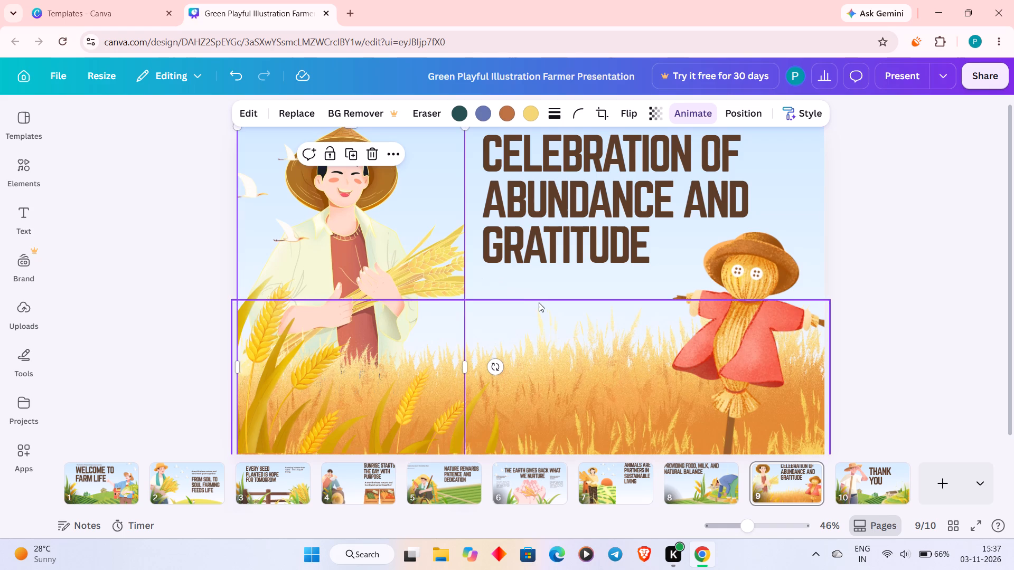
click(541, 303)
click(612, 290)
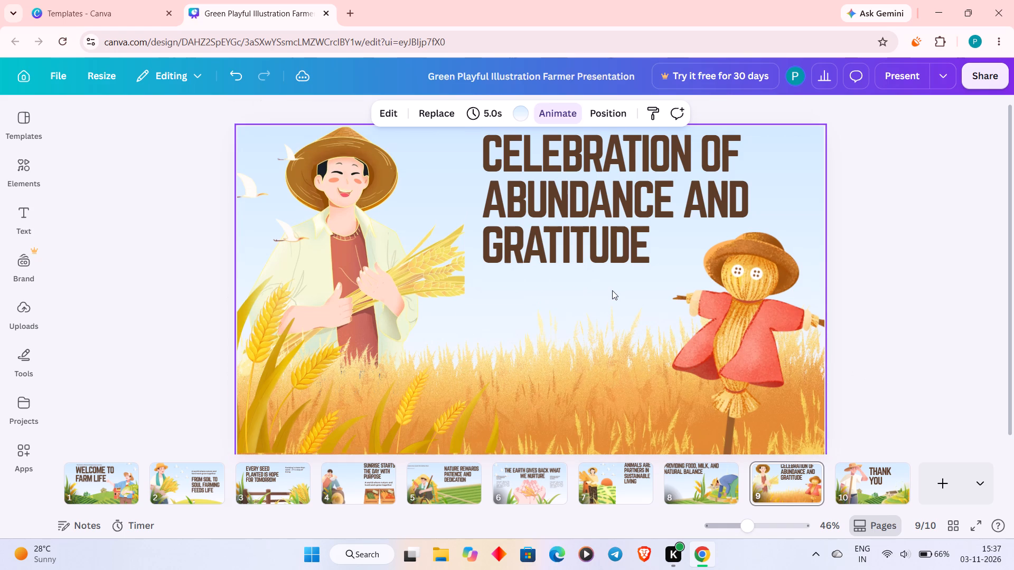
Move the flying birds slightly up and left, clear of the farmer's hat and shoulder.
drag(293, 158, 288, 141)
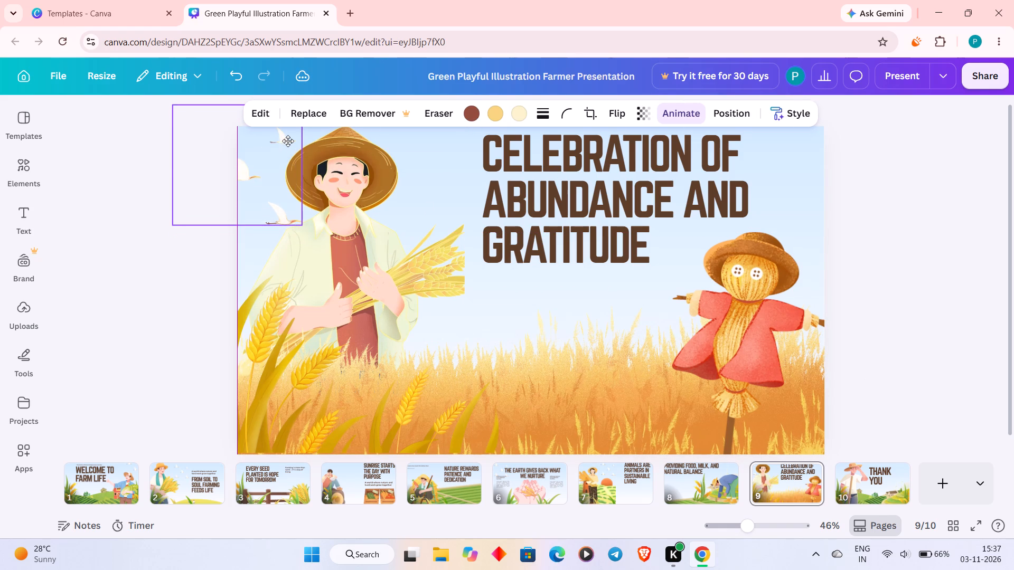
drag(288, 141, 288, 142)
click(476, 188)
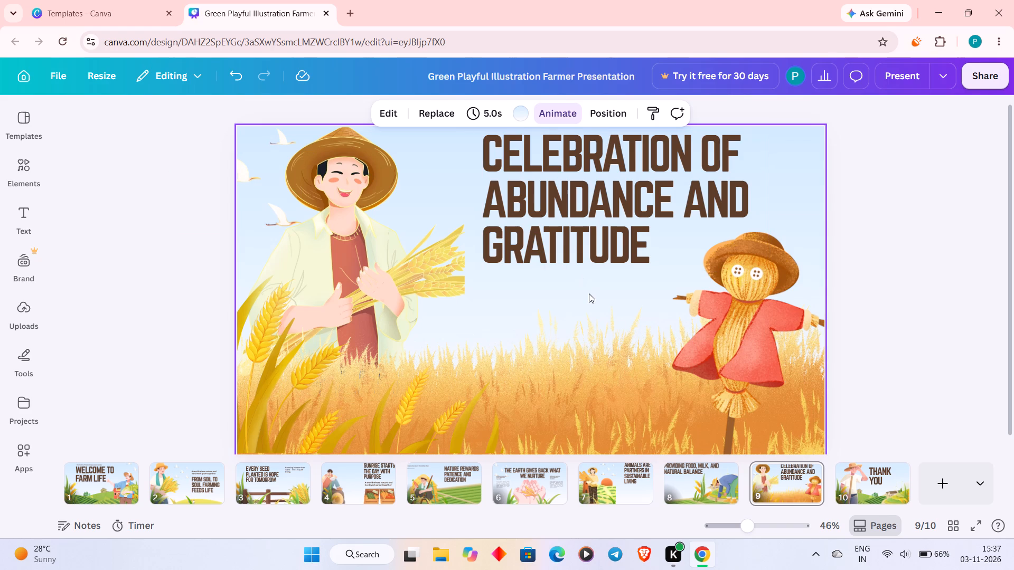
On slide 10, move the "THANK YOU" heading slightly lower, into the sky beside the farmer's elbow and above the fields.
click(864, 493)
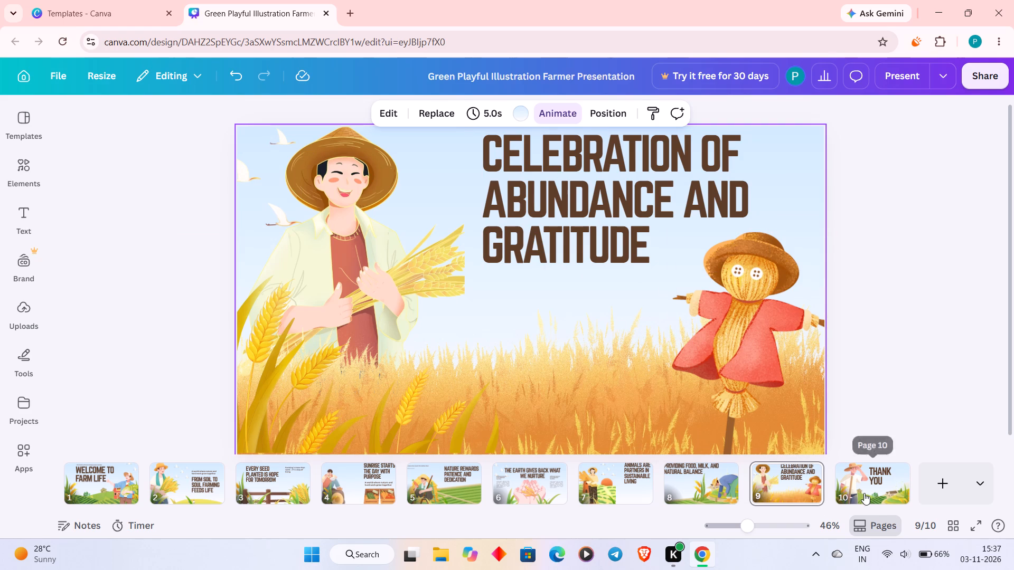
drag(624, 278, 626, 294)
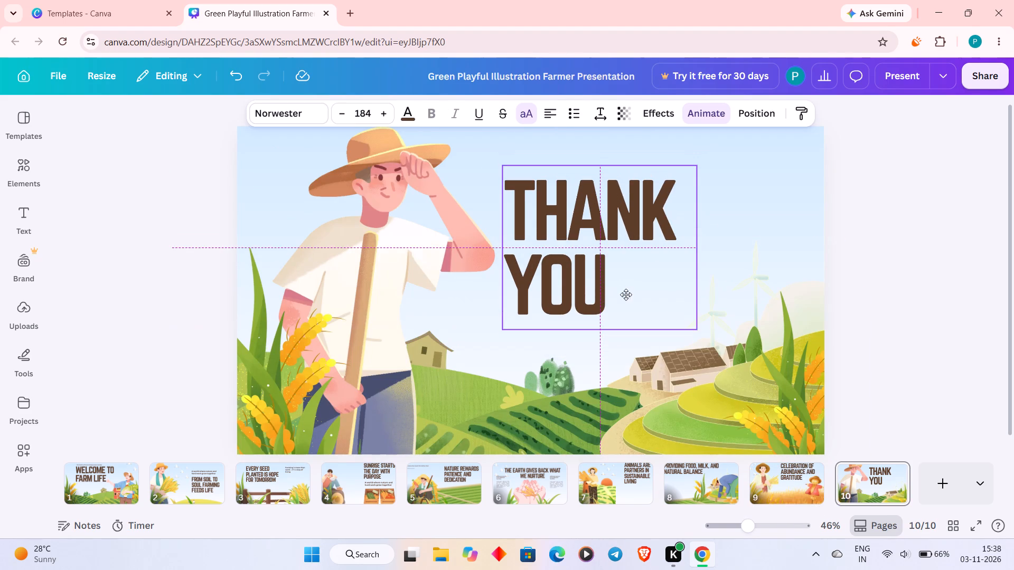
drag(626, 294, 626, 297)
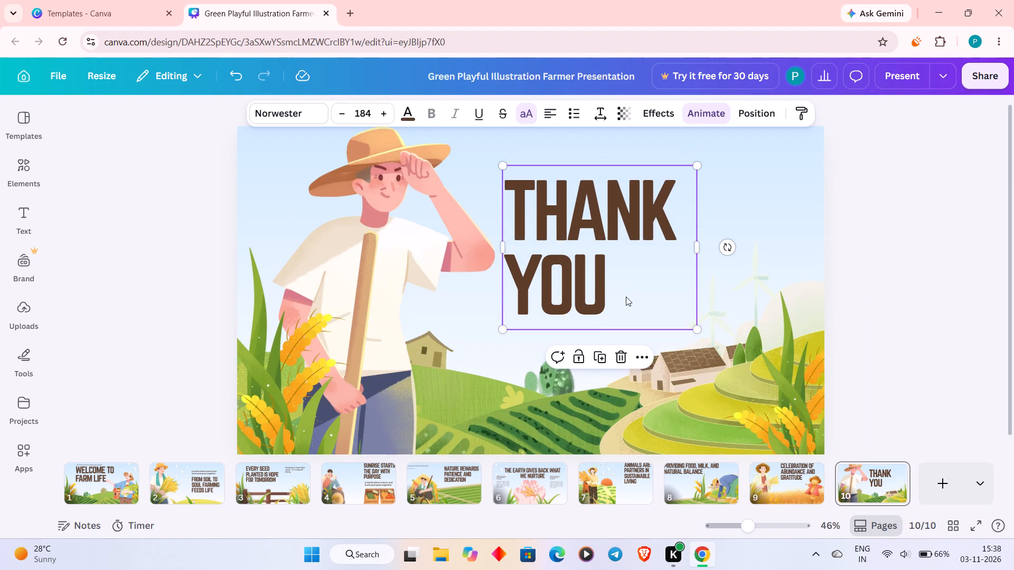